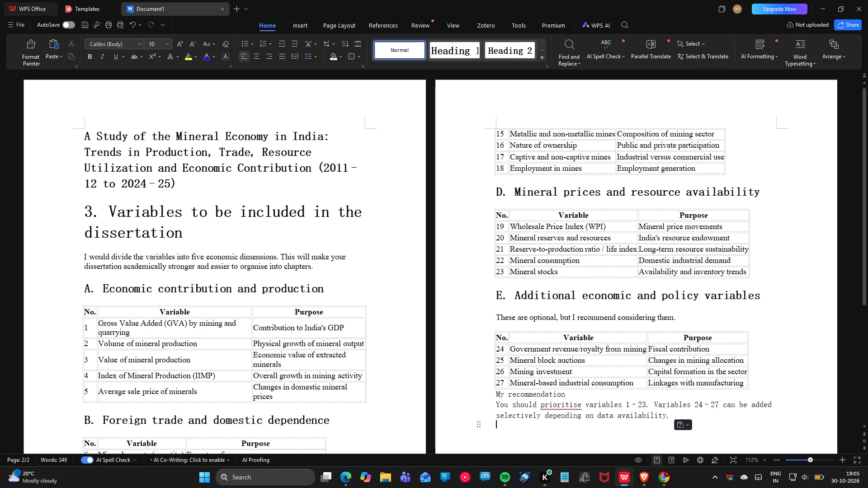
scroll(411, 324, "down", 5)
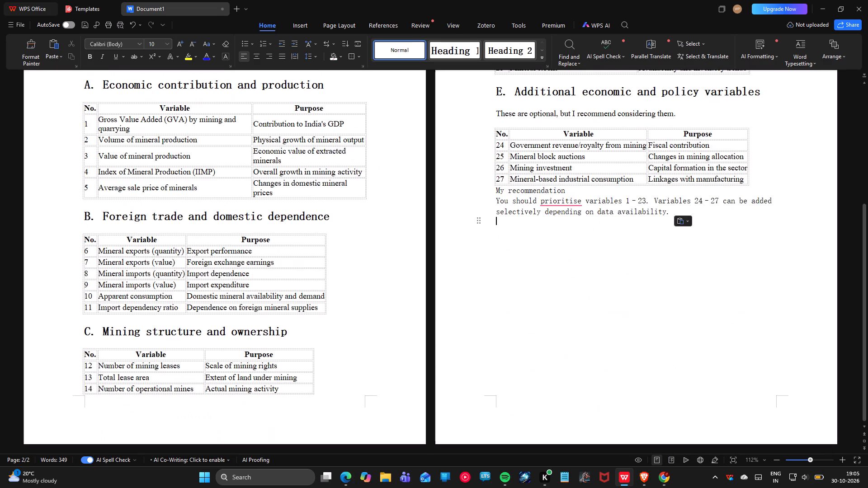
scroll(411, 324, "up", 6)
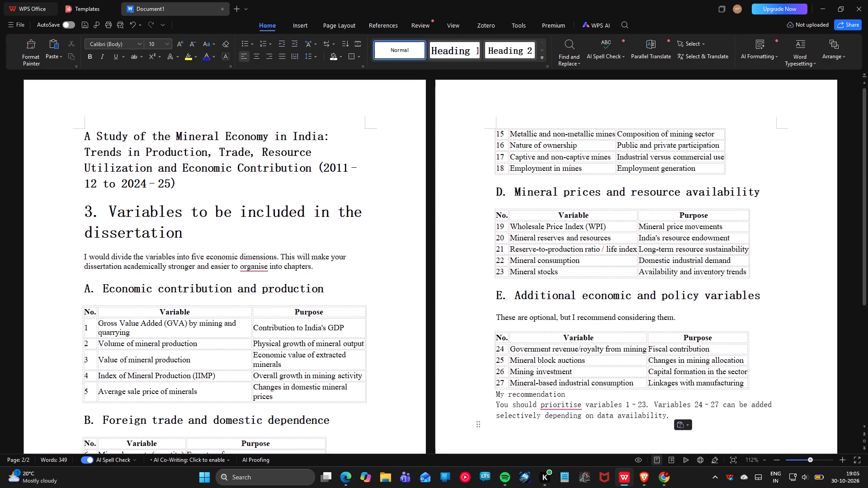
Add a bullet to the empty last line of the document and centre that line.
left_click(249, 45)
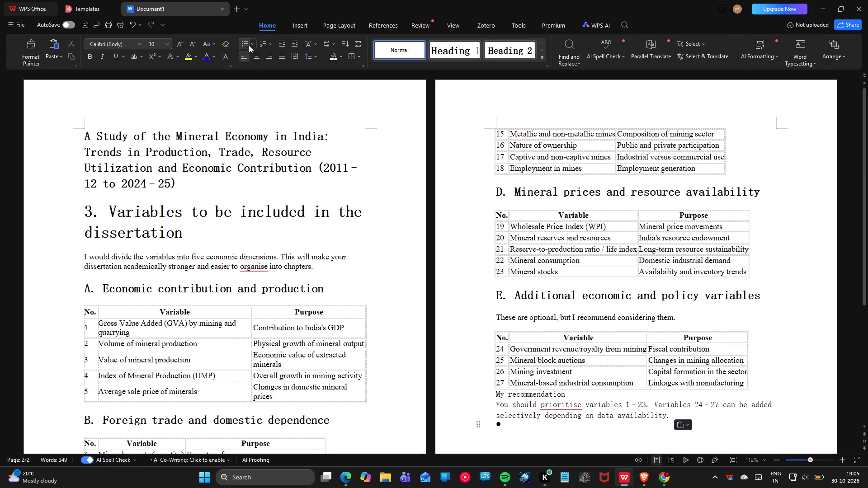
left_click(246, 55)
left_click(252, 55)
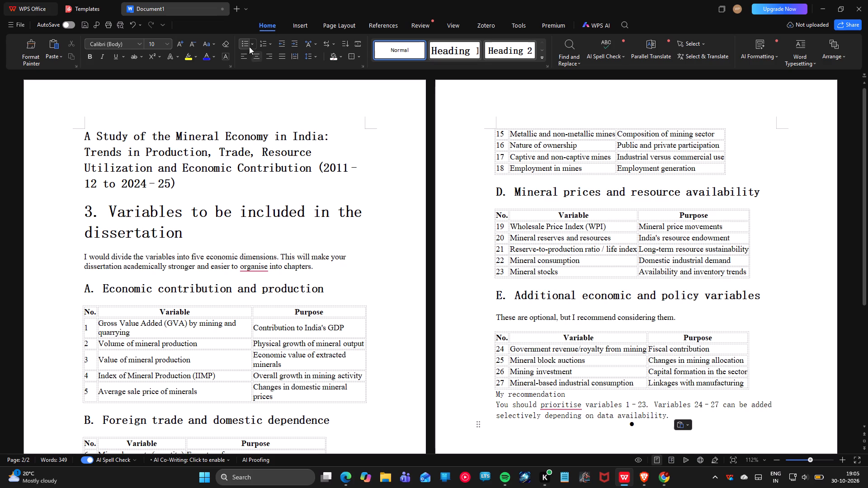
Set the font size of the heading text "Variables to be included in the dissertation" to 12, leaving out its number.
scroll(585, 188, "down", 5)
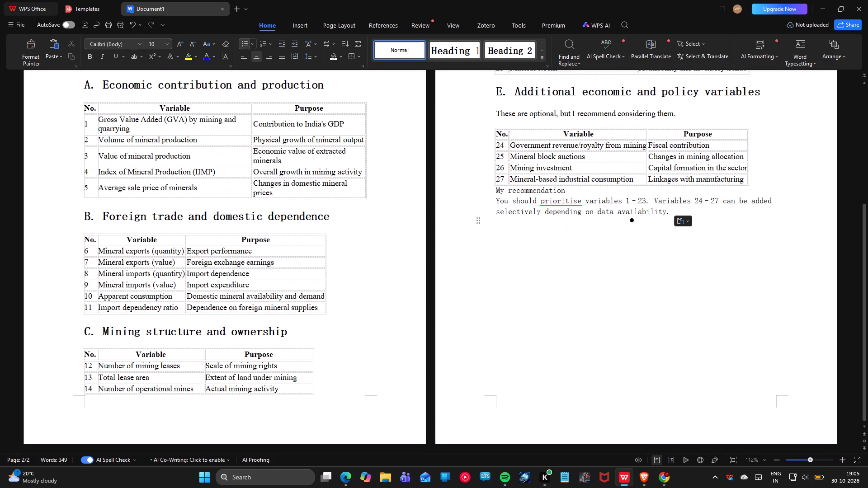
scroll(372, 183, "up", 2)
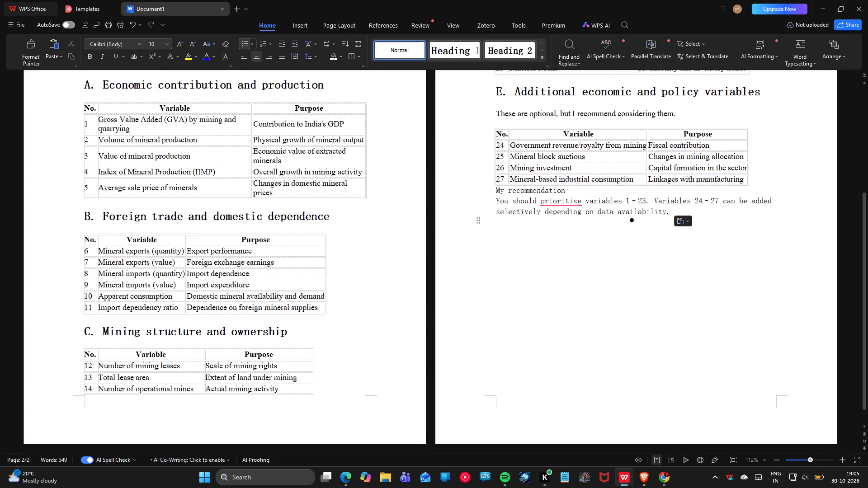
scroll(372, 183, "up", 2)
scroll(183, 193, "down", 1)
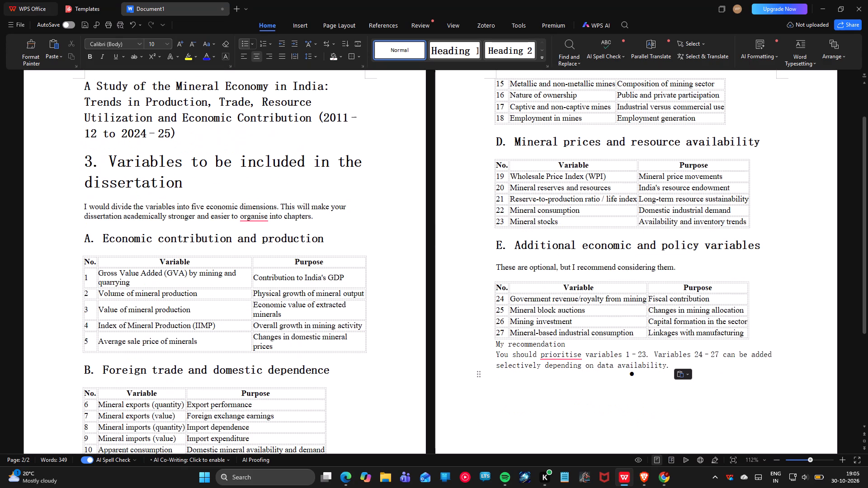
left_click_drag(108, 155, 245, 191)
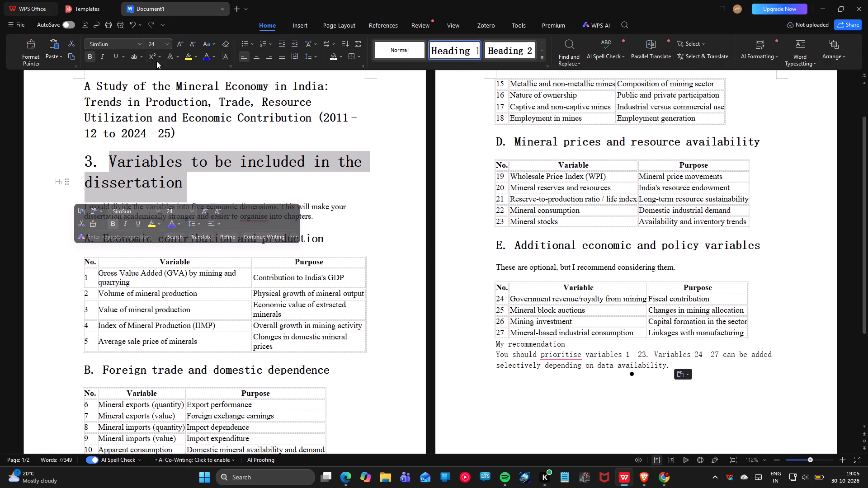
left_click(168, 46)
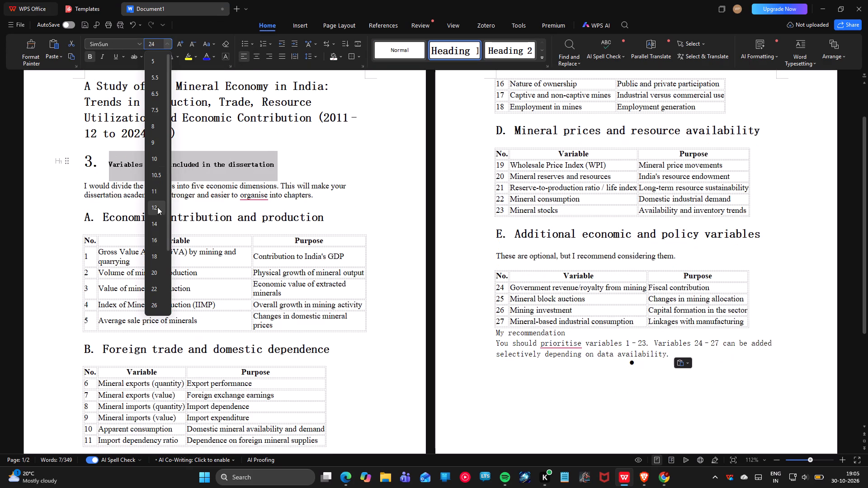
left_click(157, 208)
left_click(262, 98)
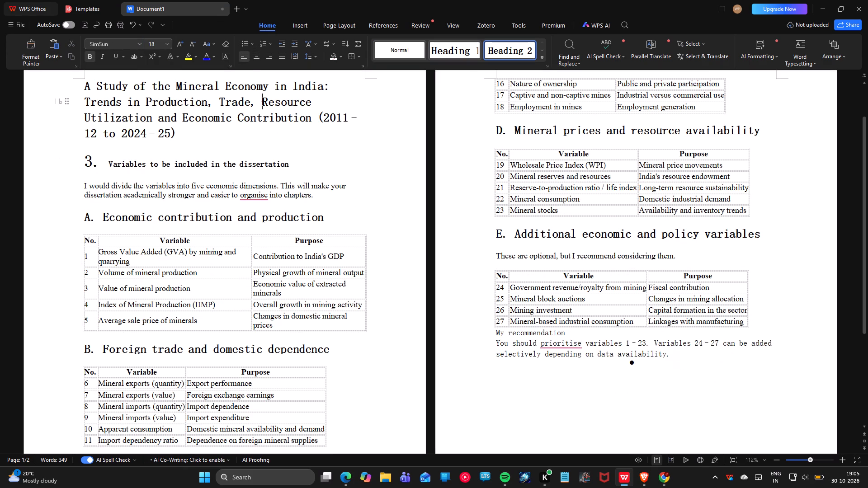
double_click(177, 158)
left_click(318, 181)
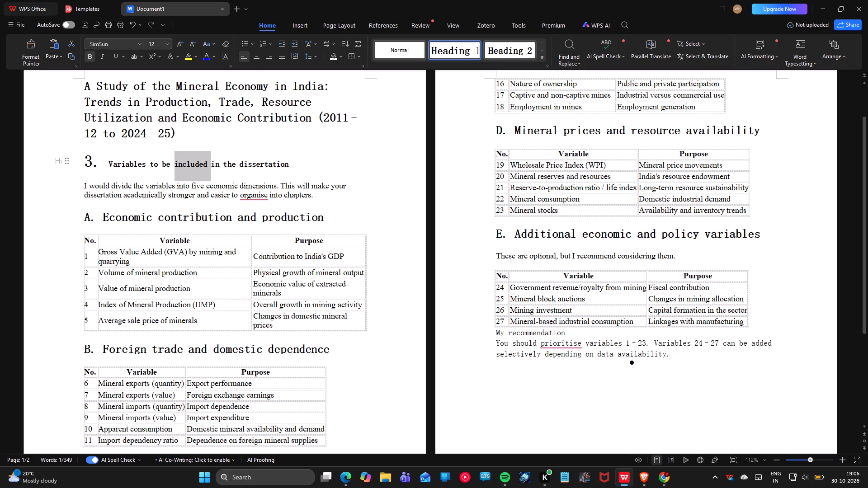
left_click(389, 172)
Examine the layout of the pasted sections A to E, their variable tables and the closing recommendation across both pages.
scroll(379, 221, "down", 1)
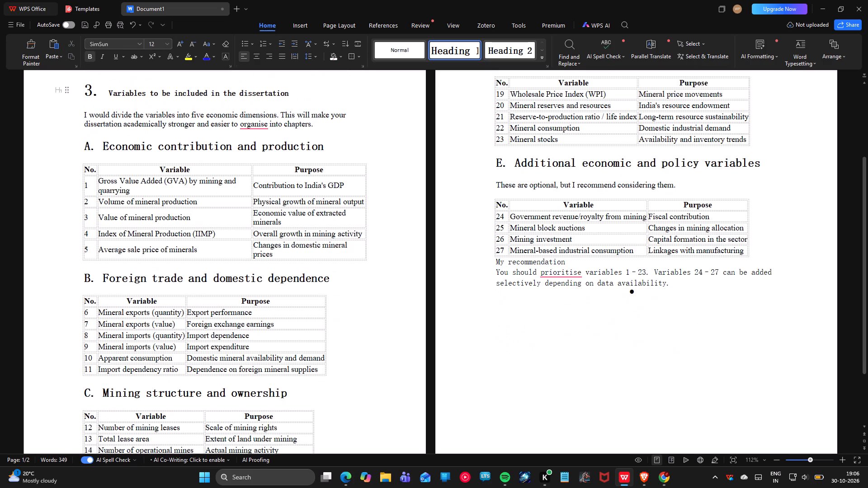
scroll(379, 221, "down", 2)
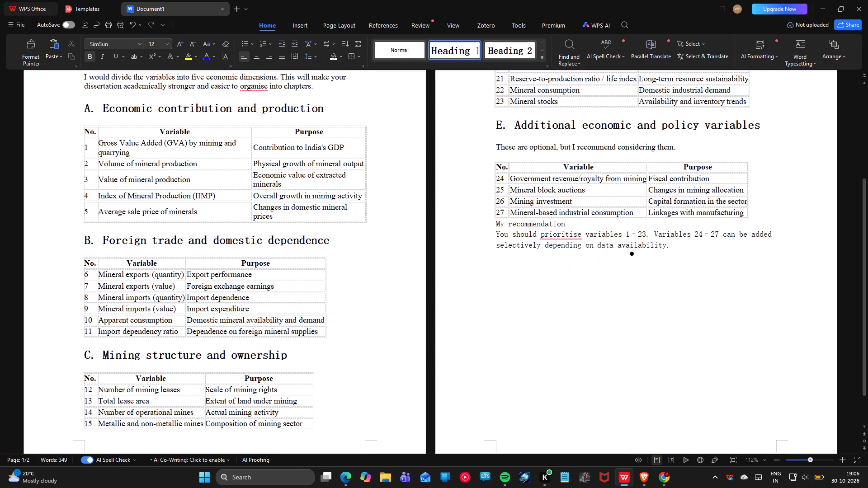
scroll(344, 319, "down", 2)
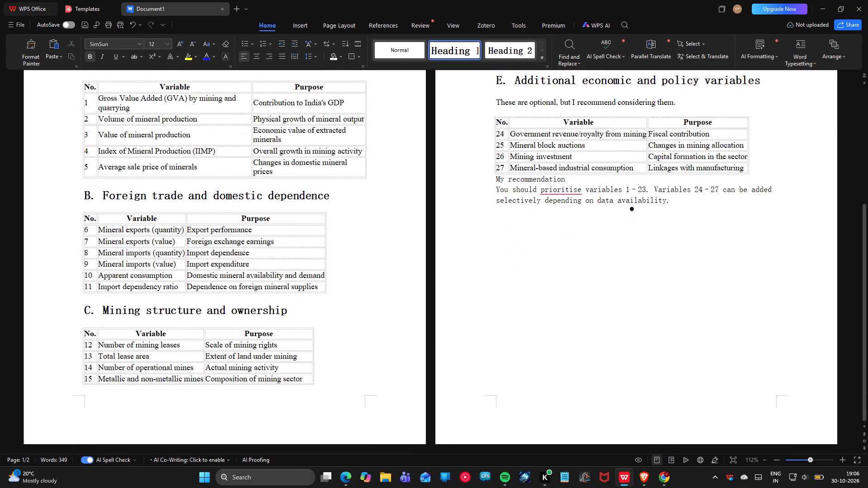
scroll(344, 319, "up", 2)
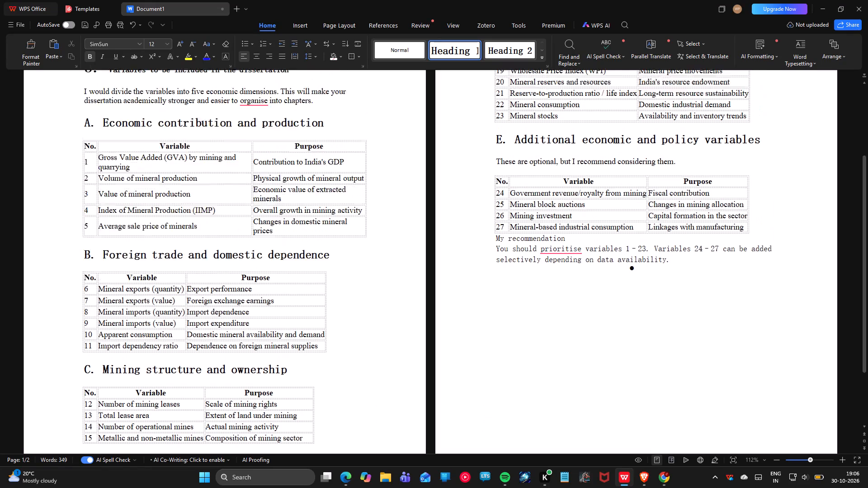
scroll(344, 319, "up", 2)
scroll(344, 319, "down", 1)
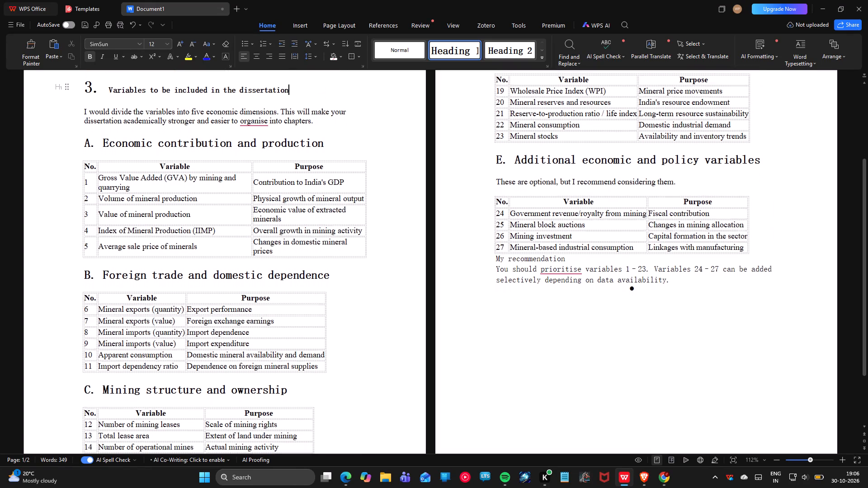
scroll(344, 319, "down", 3)
scroll(344, 319, "up", 7)
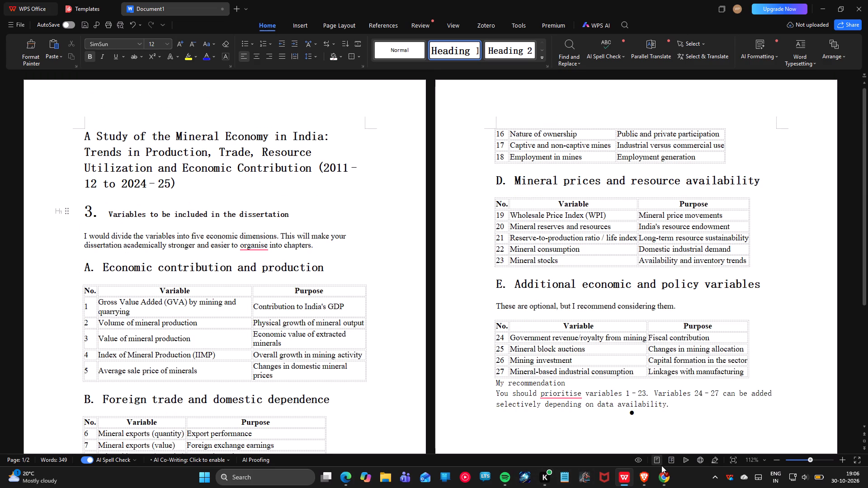
left_click(818, 460)
scroll(754, 352, "down", 5)
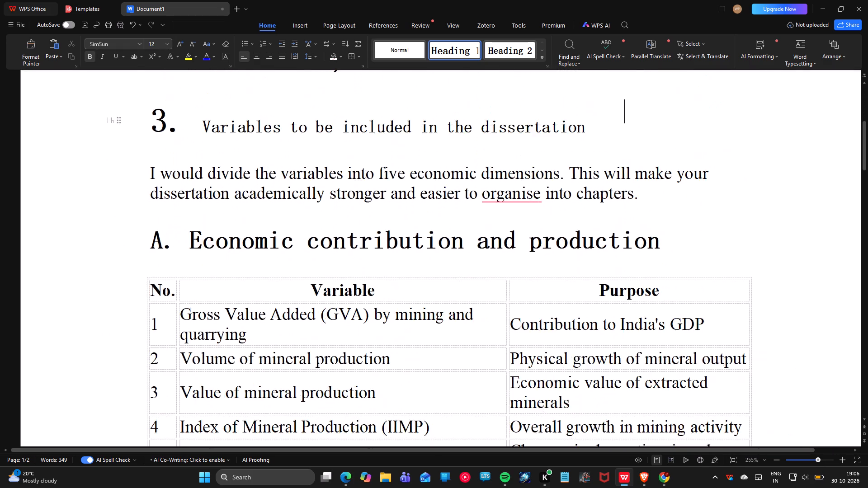
scroll(636, 360, "down", 9)
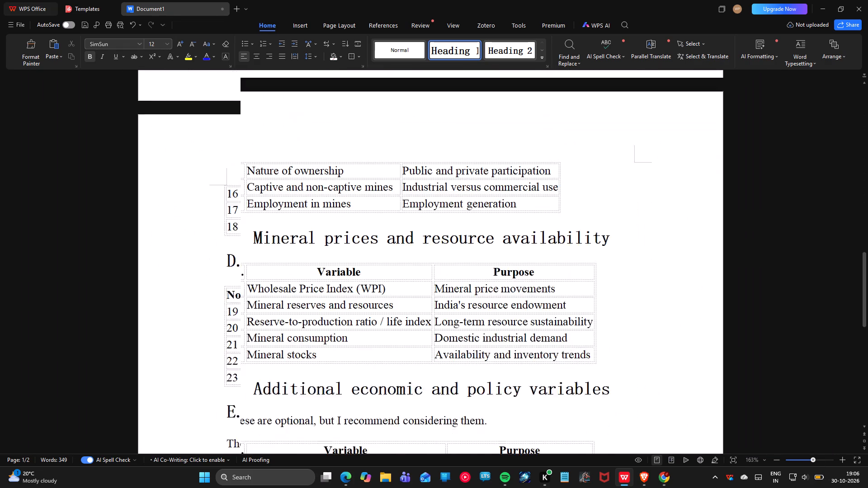
scroll(636, 360, "down", 2)
scroll(587, 324, "up", 2)
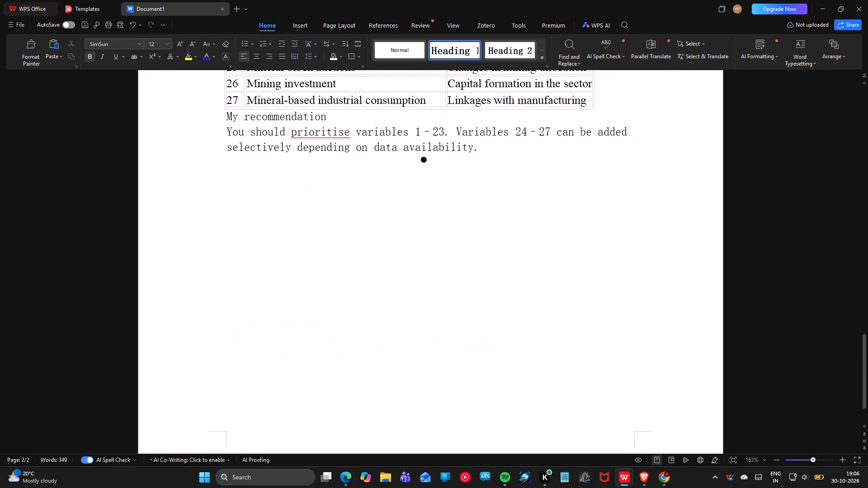
Review the document from the closing recommendation back to the title at different zoom levels, ending in full-screen view.
scroll(555, 253, "up", 7)
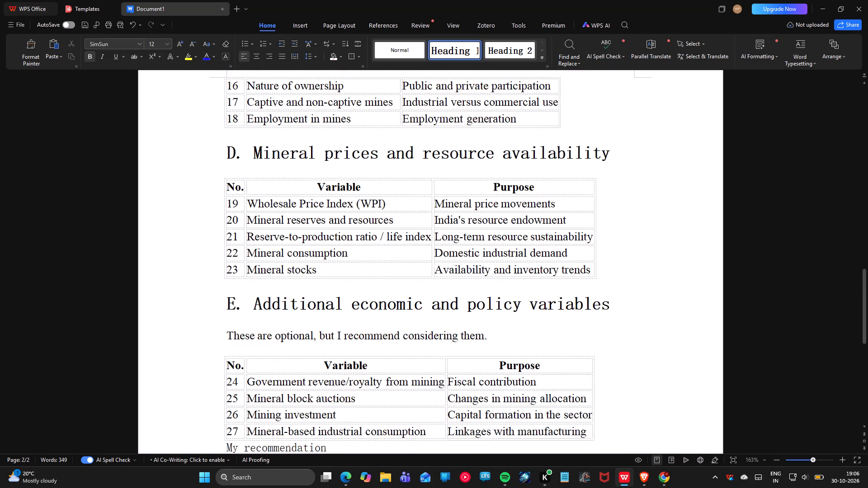
scroll(536, 237, "up", 3)
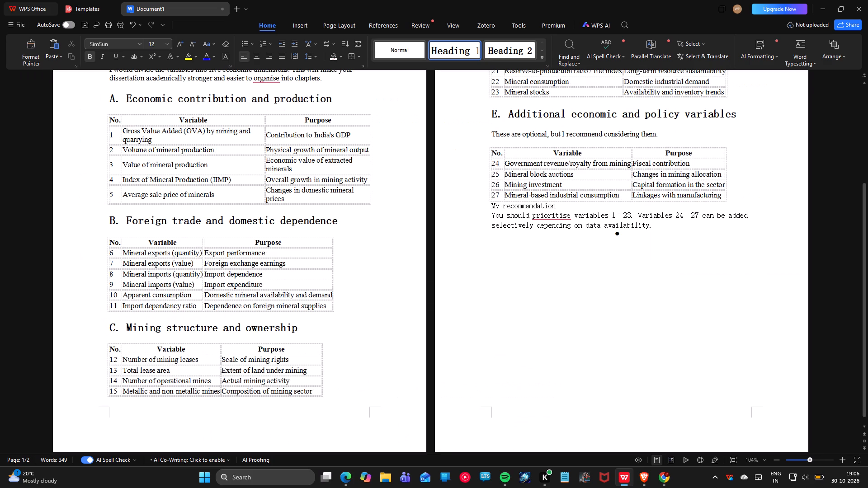
left_click(731, 460)
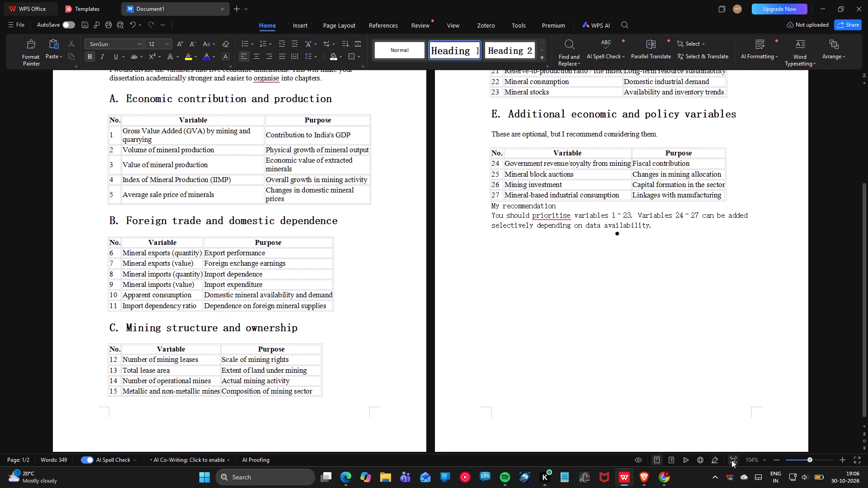
left_click(731, 460)
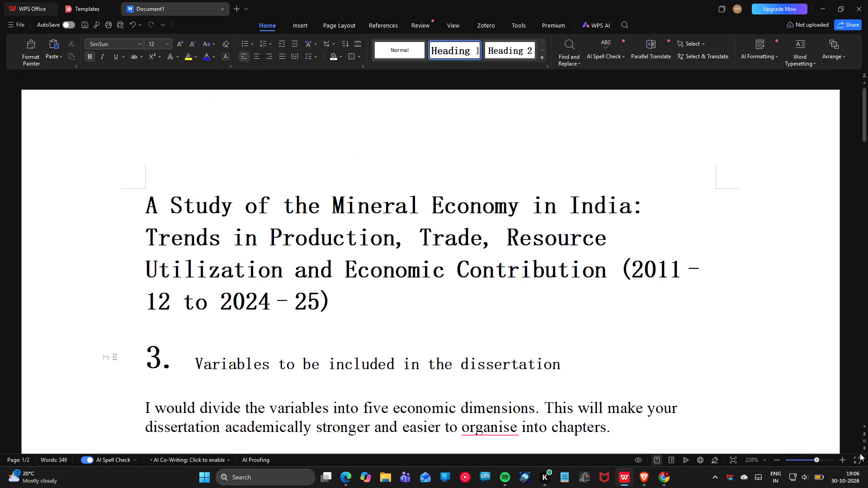
left_click(838, 460)
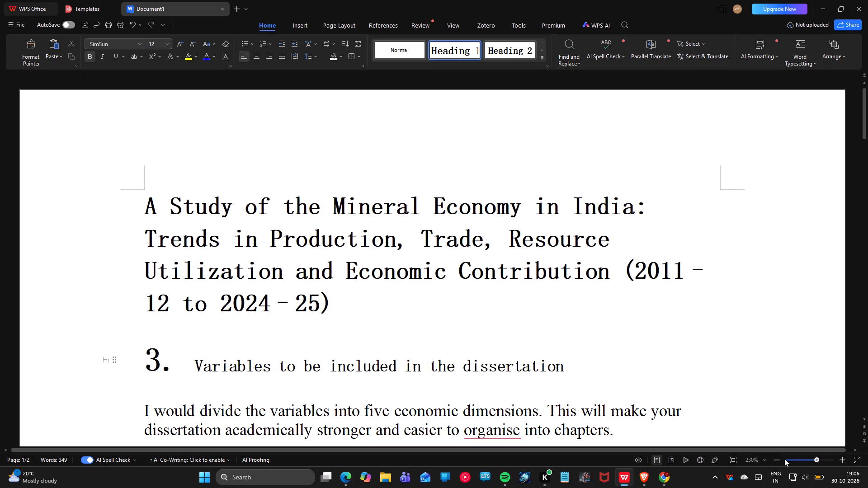
triple_click(777, 458)
left_click(777, 458)
left_click(777, 458)
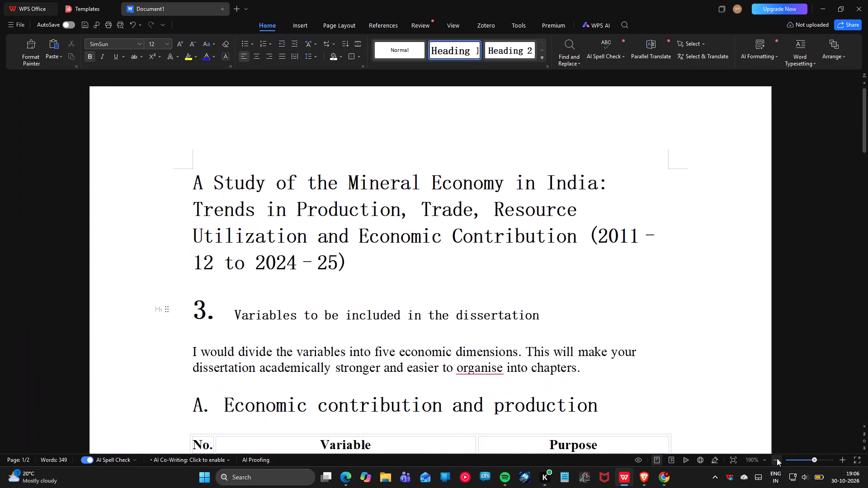
left_click(857, 460)
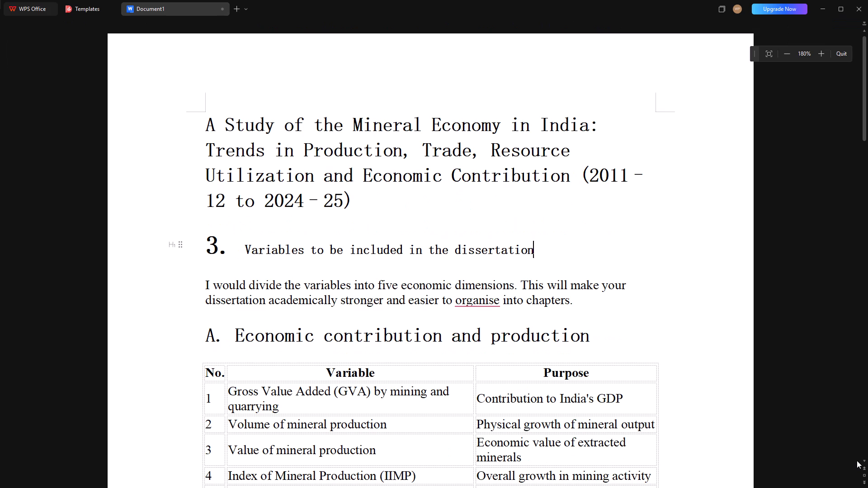
Add two blank lines between the closing recommendation paragraph and the bullet at the end of the document.
scroll(533, 376, "down", 17)
scroll(533, 376, "up", 1)
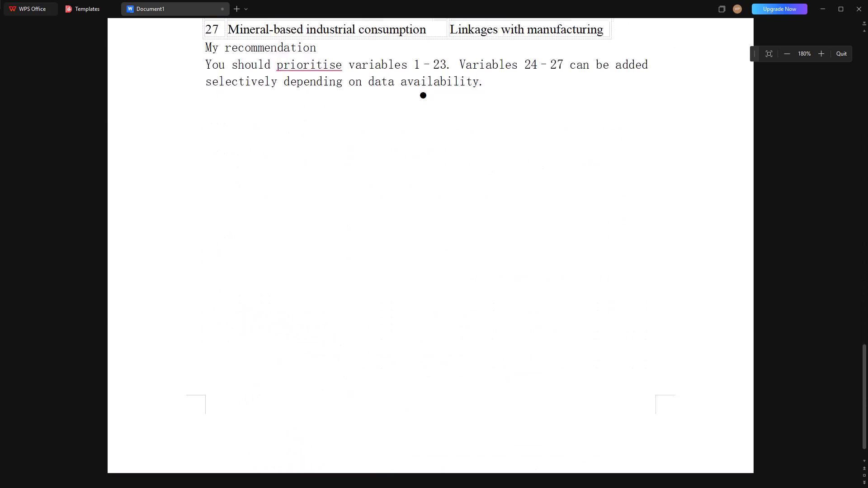
scroll(533, 376, "up", 2)
left_click(507, 236)
key("Return")
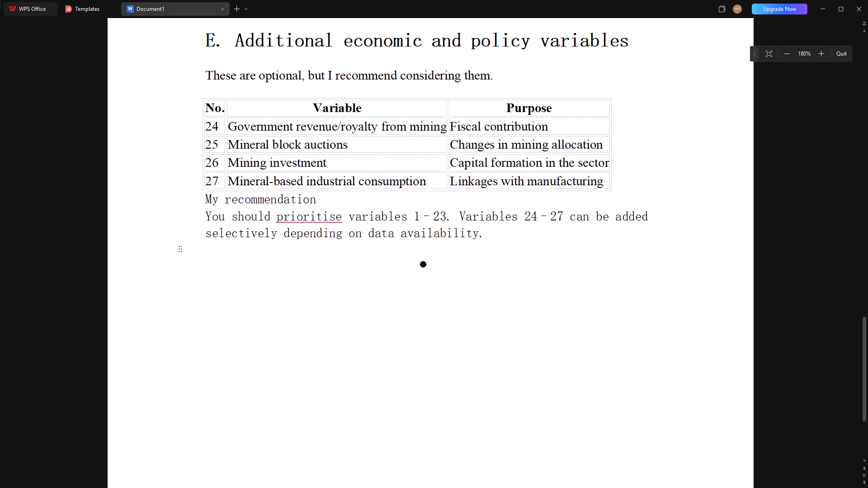
key("Return")
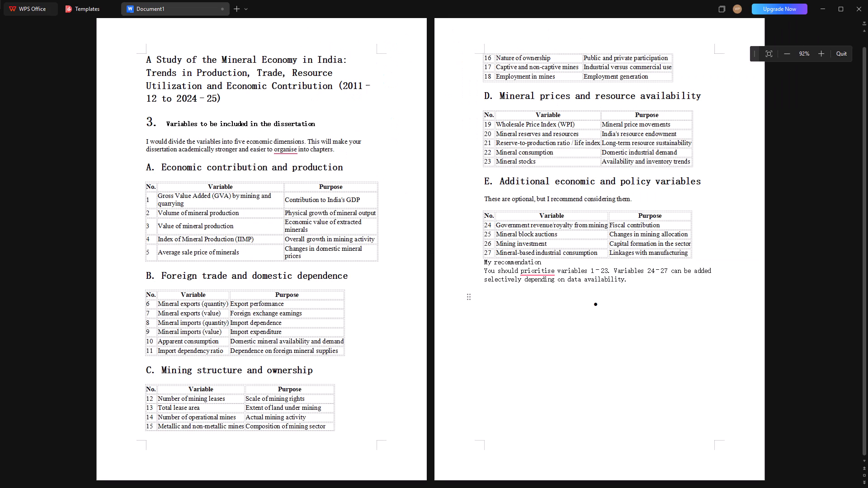
Examine the page layout from the recommendation back to the title in full-screen view, and return to the normal editing view.
left_click(772, 50)
scroll(498, 234, "up", 4)
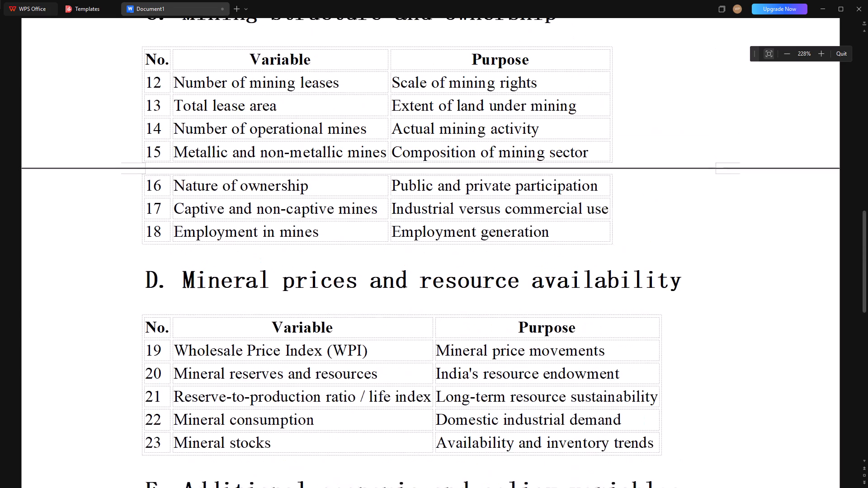
scroll(498, 234, "up", 18)
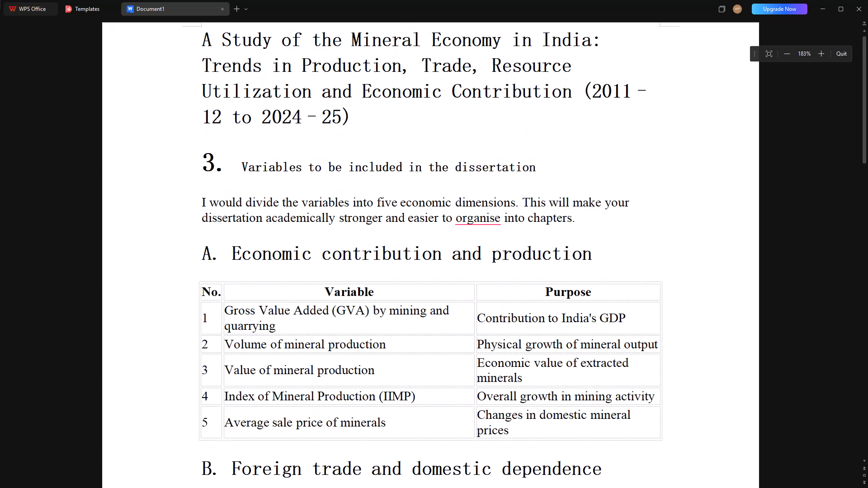
double_click(687, 239)
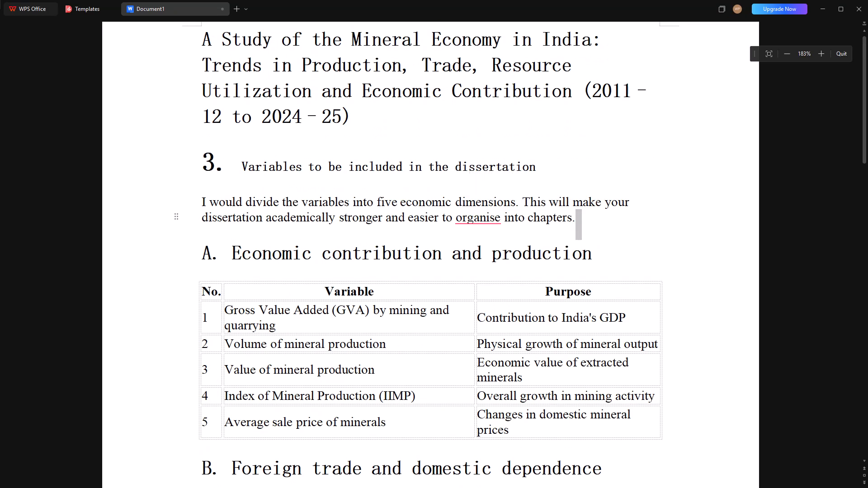
left_click(771, 60)
left_click(769, 52)
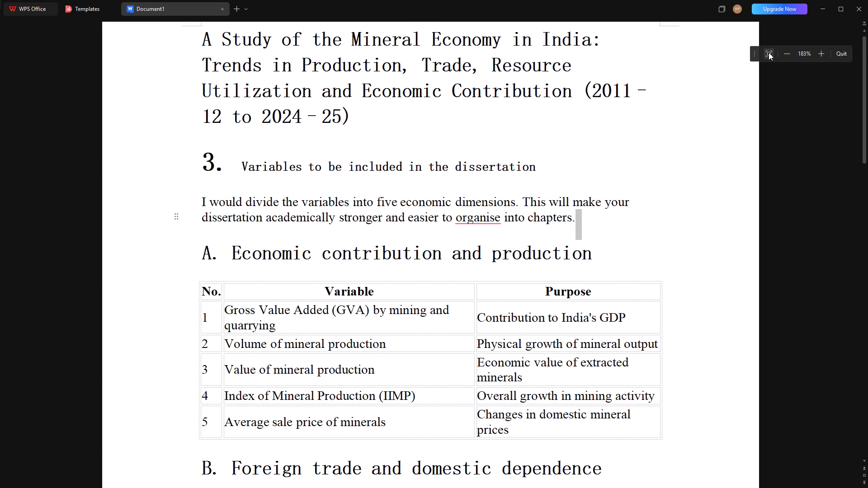
left_click(769, 52)
scroll(605, 187, "up", 13)
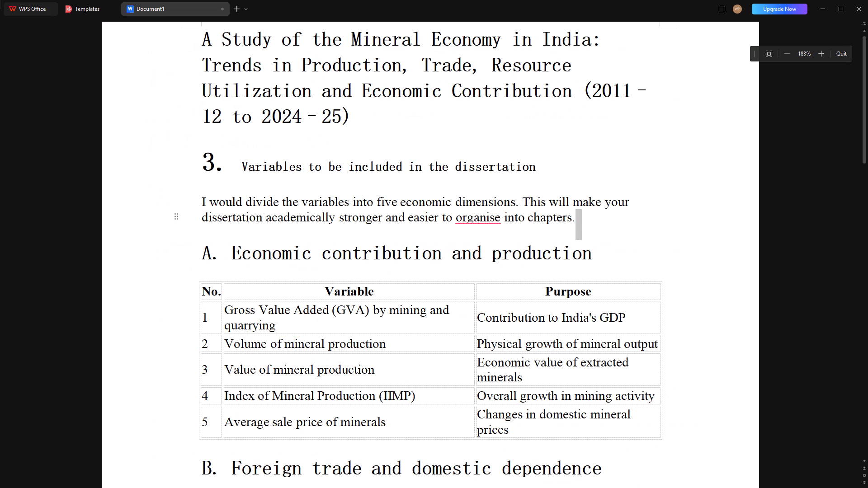
scroll(605, 187, "up", 4)
left_click(844, 56)
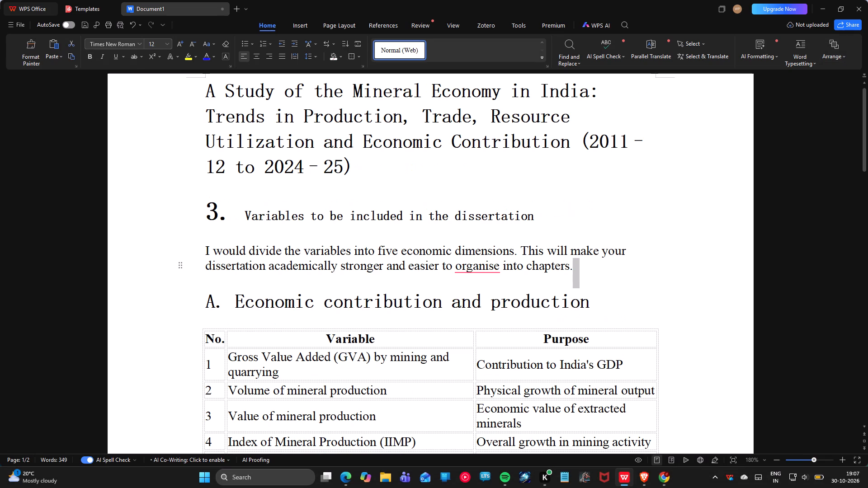
Examine the title, the variable tables of sections A to E and the closing recommendation through to the document's end.
scroll(598, 294, "right", 1)
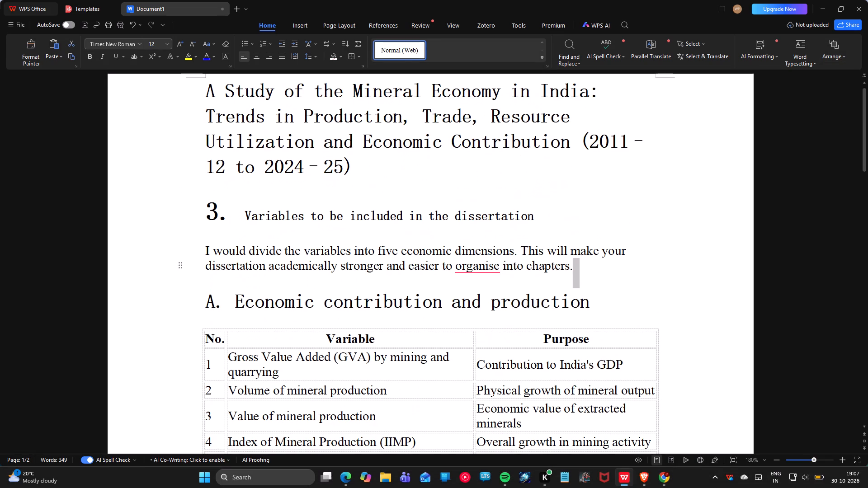
left_click(410, 53)
left_click(496, 40)
scroll(707, 130, "down", 5)
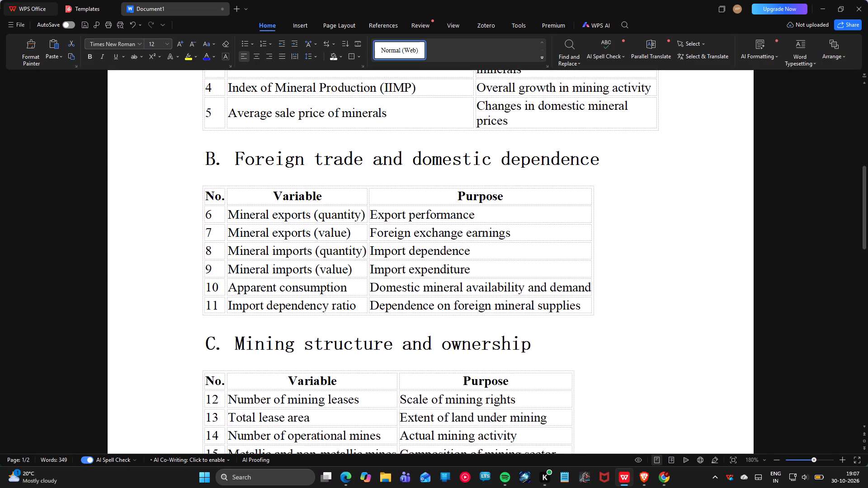
scroll(707, 130, "down", 3)
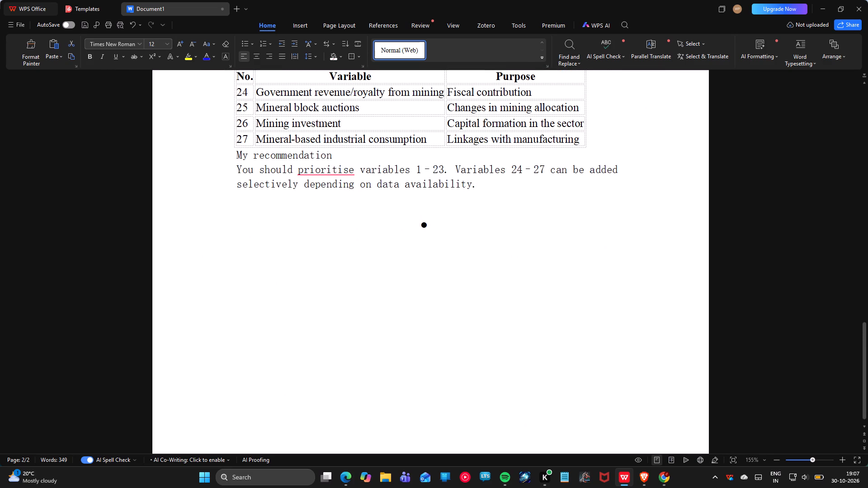
scroll(544, 181, "up", 16)
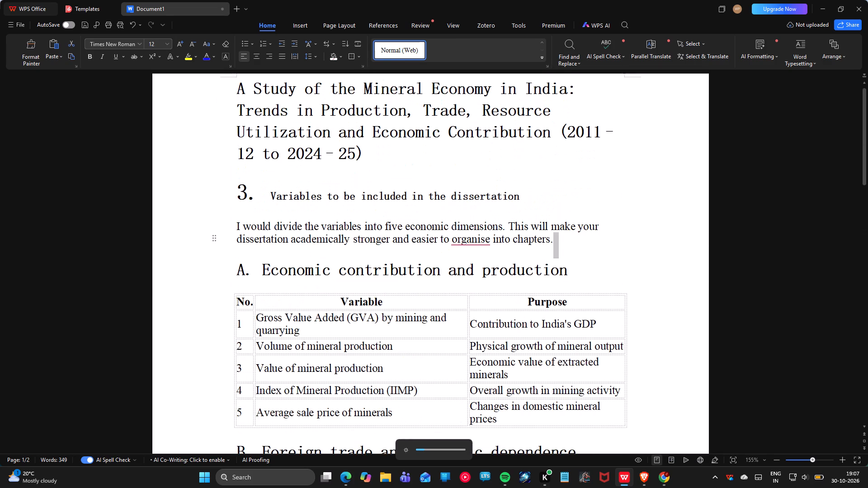
scroll(544, 181, "down", 5)
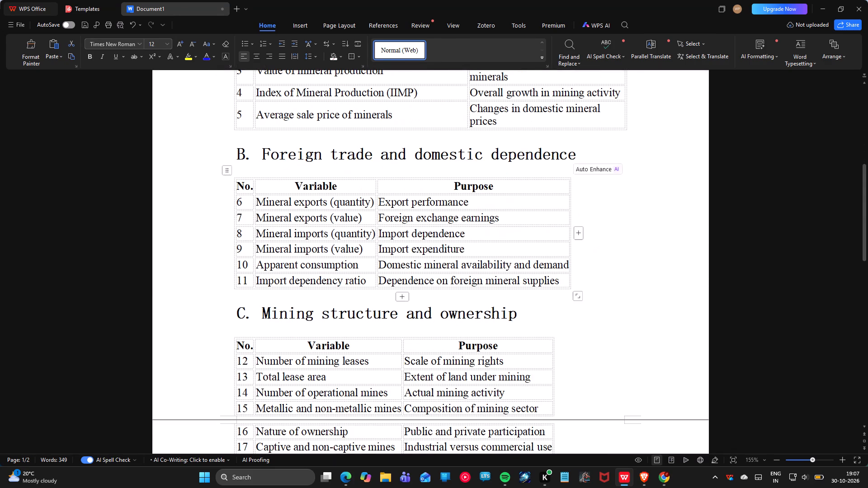
scroll(487, 246, "down", 9)
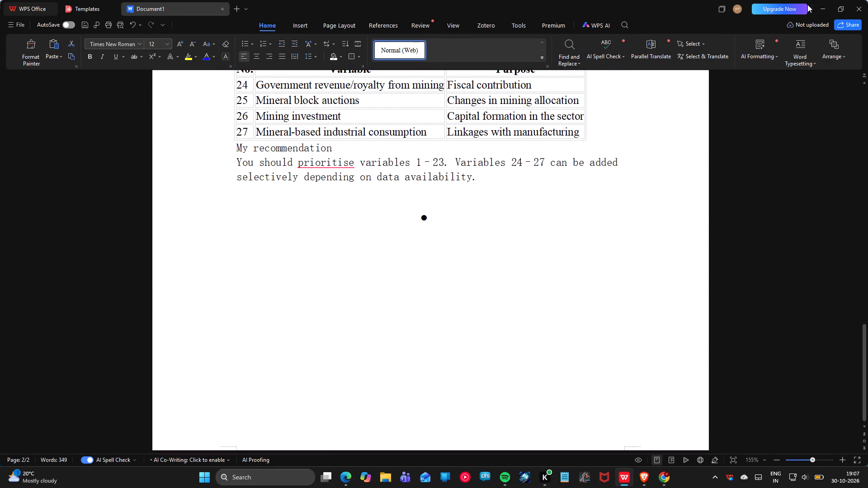
left_click(237, 6)
left_click(195, 203)
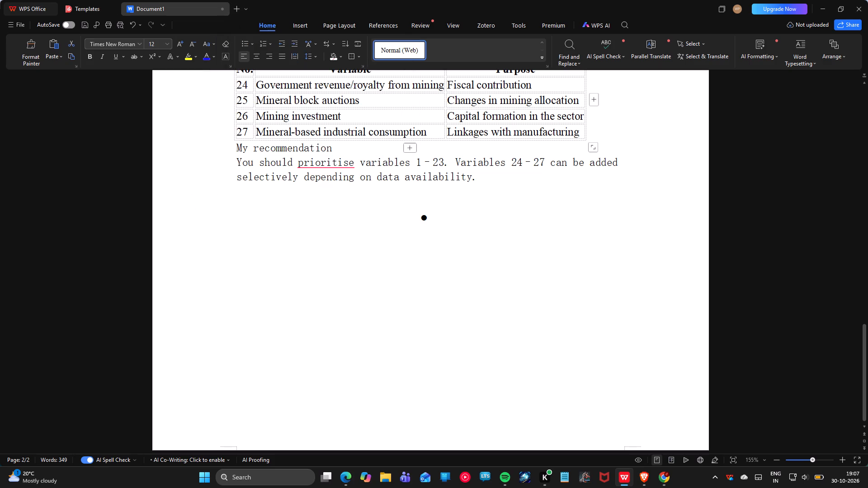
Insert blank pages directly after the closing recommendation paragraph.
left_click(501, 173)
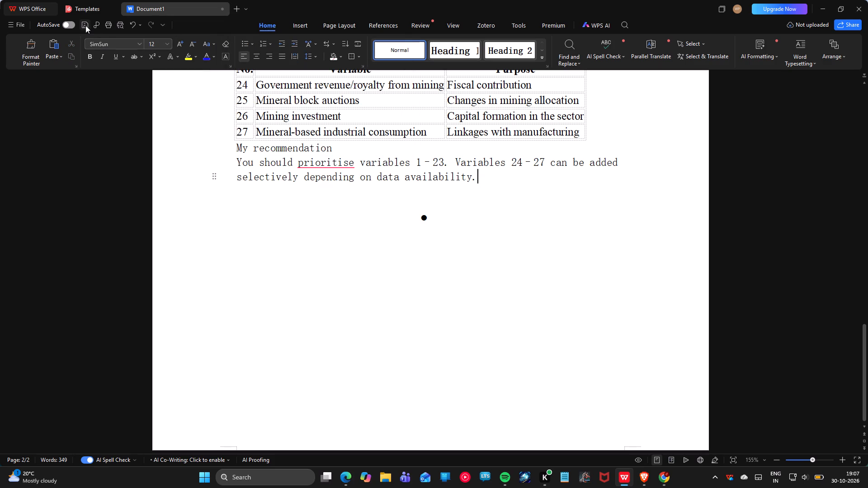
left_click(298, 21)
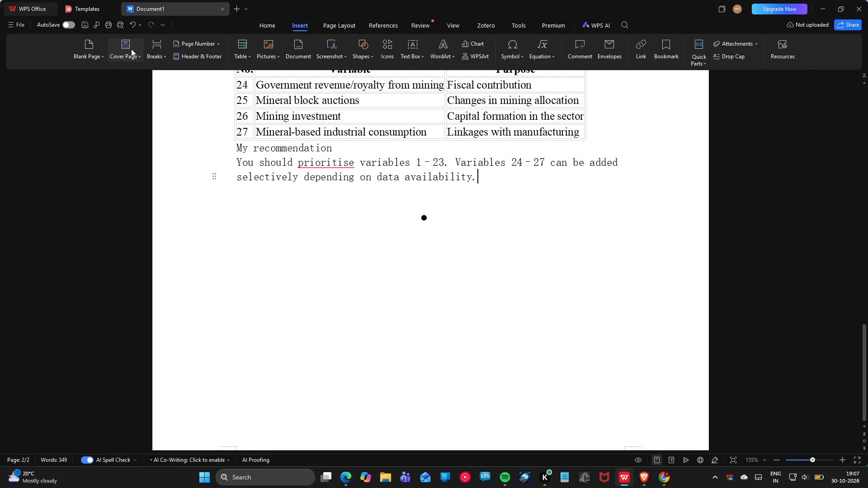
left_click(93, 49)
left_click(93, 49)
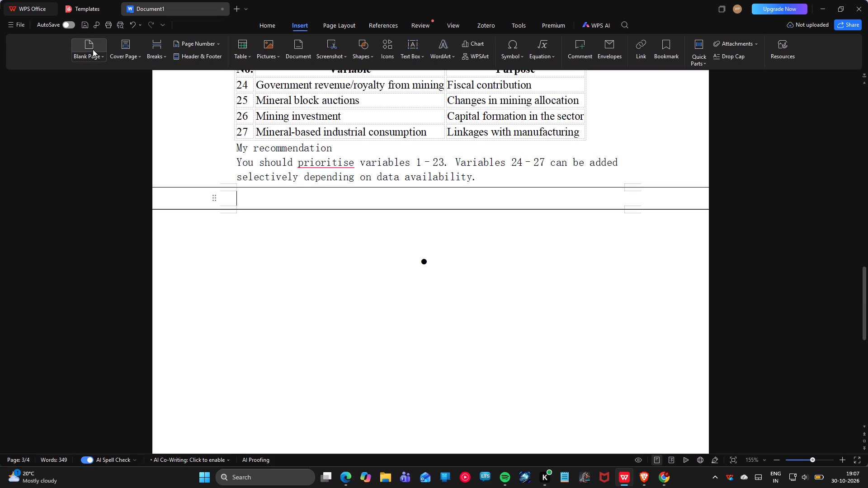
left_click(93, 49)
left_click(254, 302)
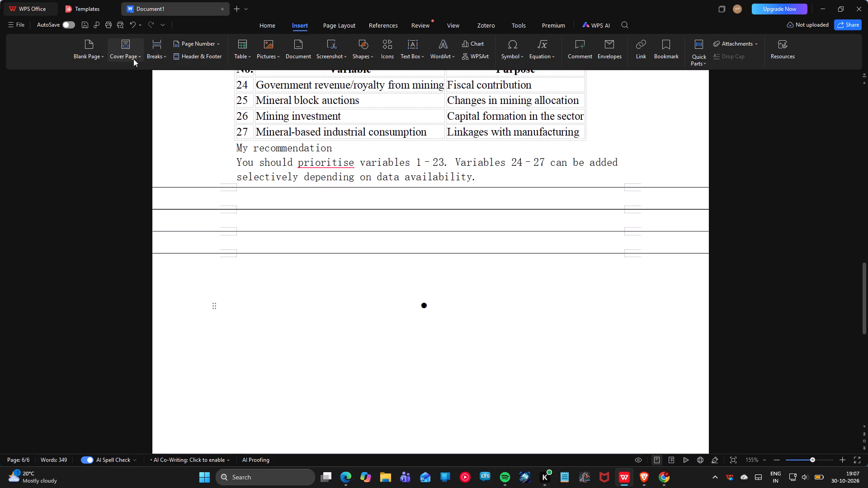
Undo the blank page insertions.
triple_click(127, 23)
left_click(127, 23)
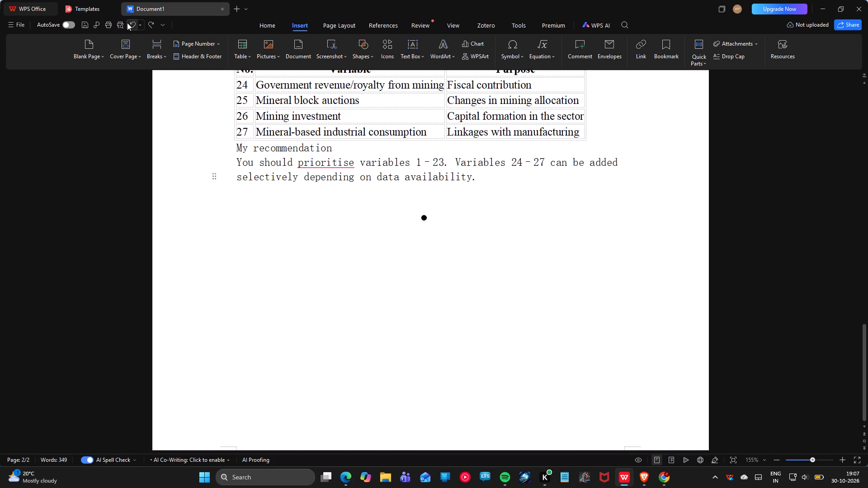
Delete the centred bullet and the surplus empty line below the closing recommendation, and start a new plain line there.
scroll(256, 176, "down", 6)
scroll(361, 244, "down", 6)
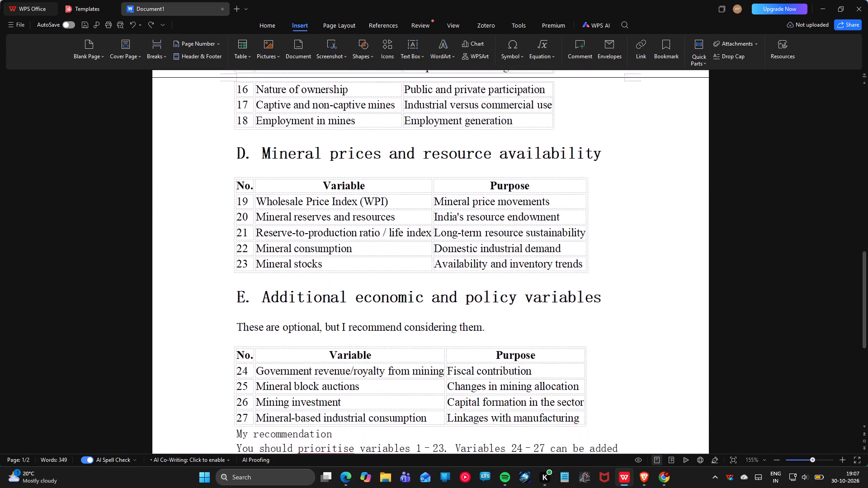
scroll(361, 244, "down", 2)
left_click(488, 192)
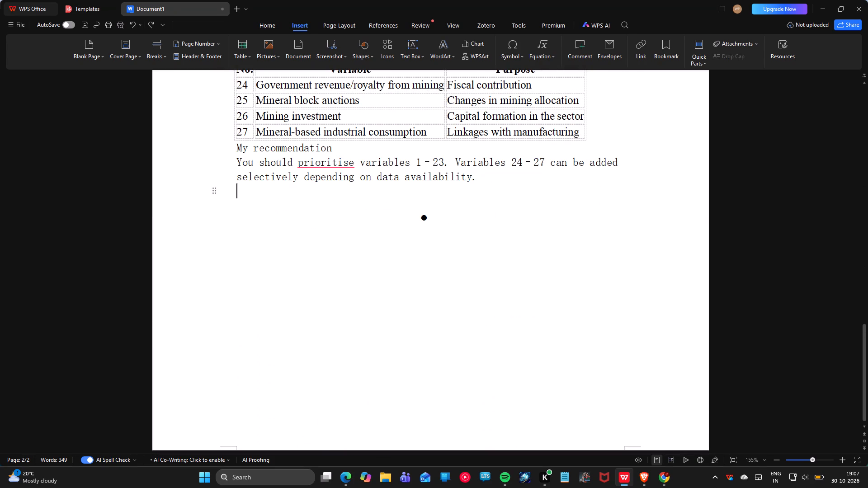
left_click(534, 234)
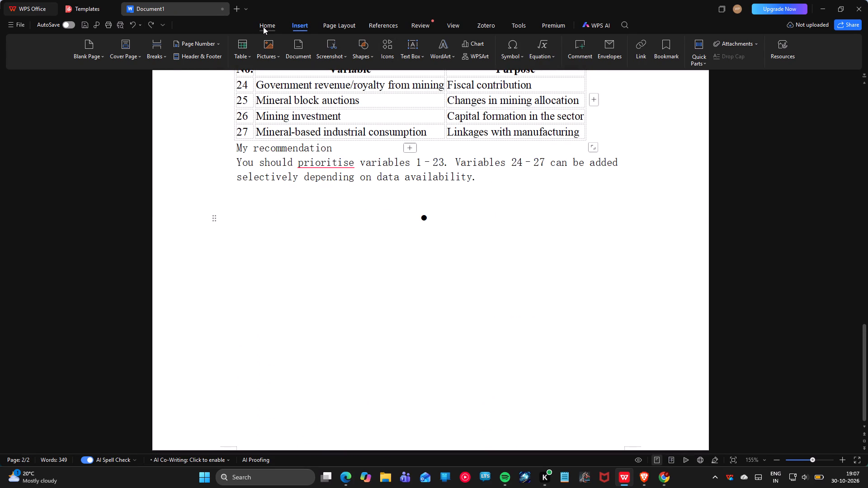
left_click(272, 27)
left_click(389, 294)
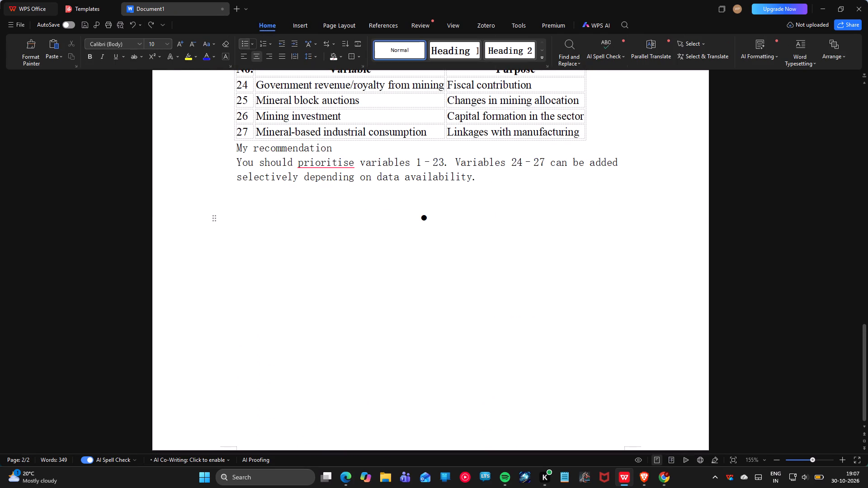
key("BackSpace")
key("BackSpace")
key("BackSpace")
key("BackSpace")
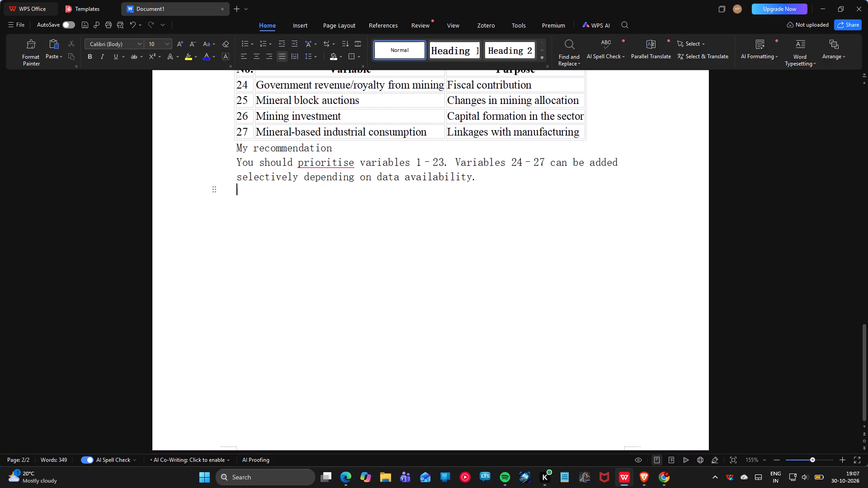
key("Return")
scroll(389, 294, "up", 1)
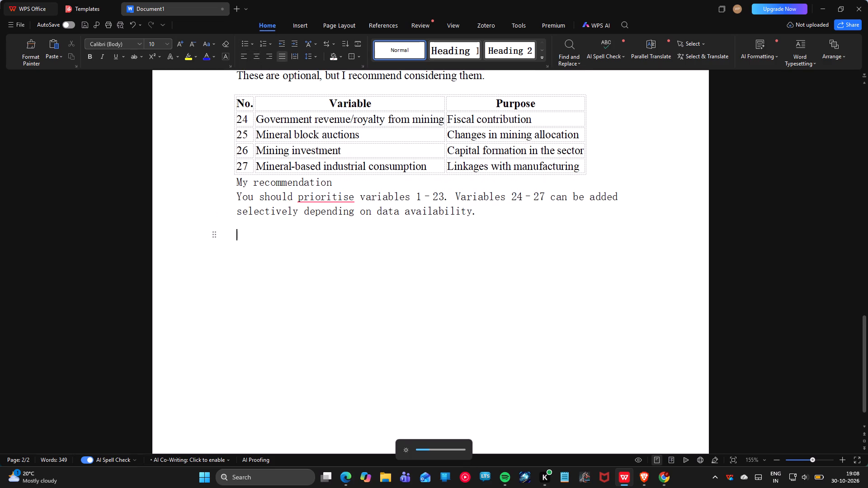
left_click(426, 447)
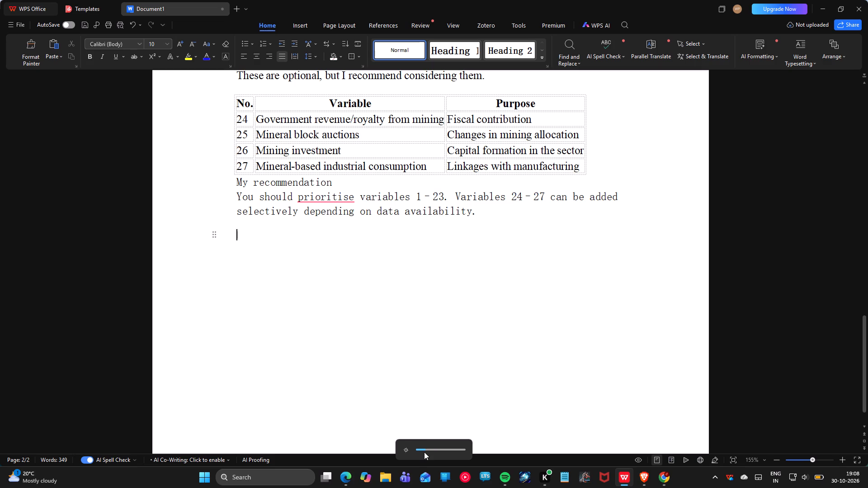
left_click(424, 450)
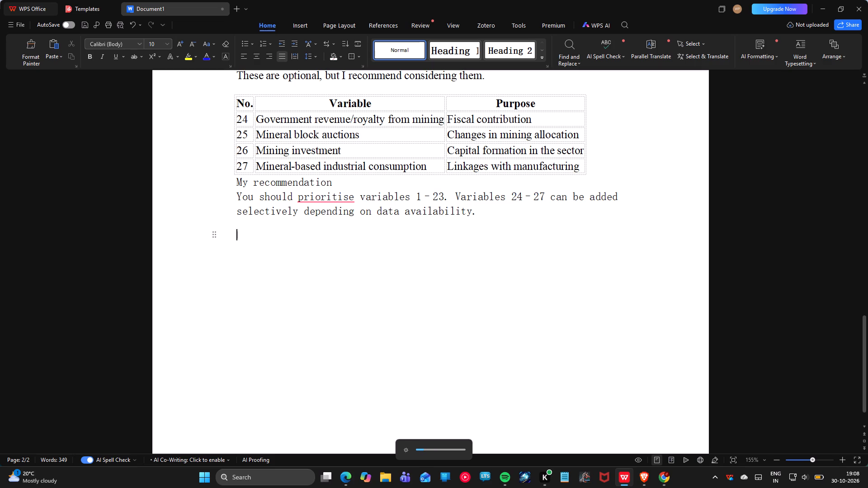
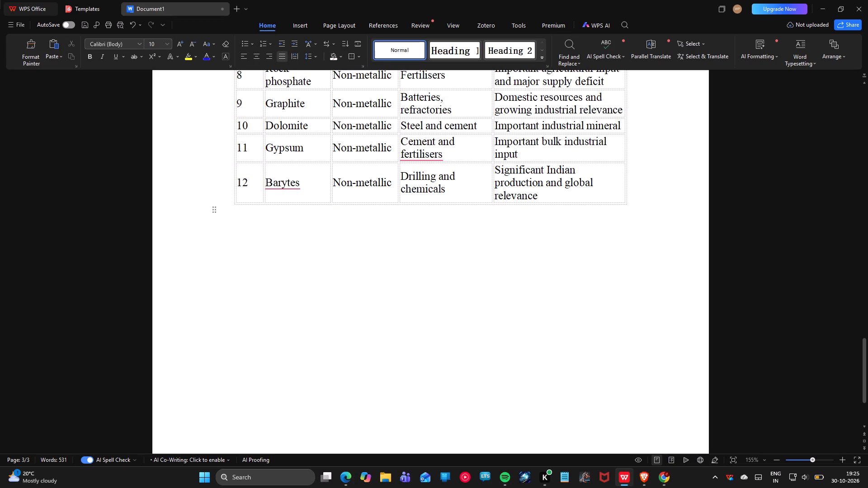
left_click(642, 206)
left_click(625, 204)
left_click(611, 218)
key("Return")
key("Return")
key("ctrl+v")
Look through the pasted dissertation framework in Document1, going back from the appendices to the 12-mineral table.
scroll(509, 298, "up", 3)
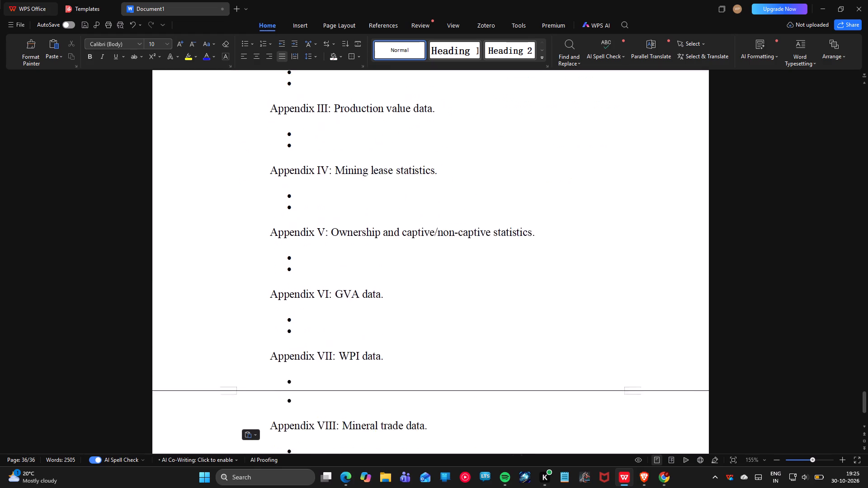
scroll(509, 298, "up", 16)
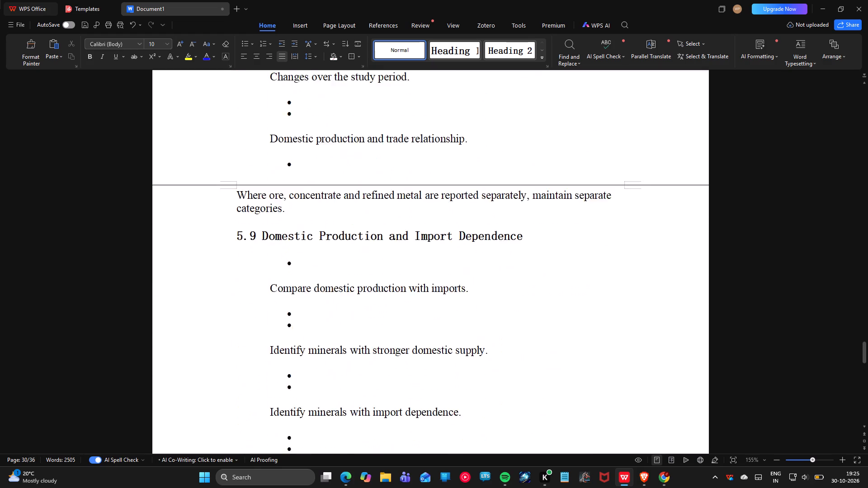
scroll(509, 298, "down", 1)
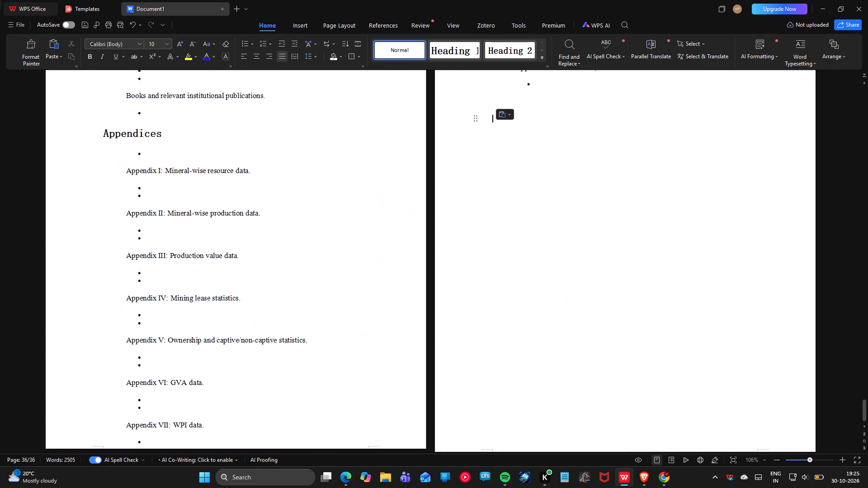
scroll(509, 298, "down", 3)
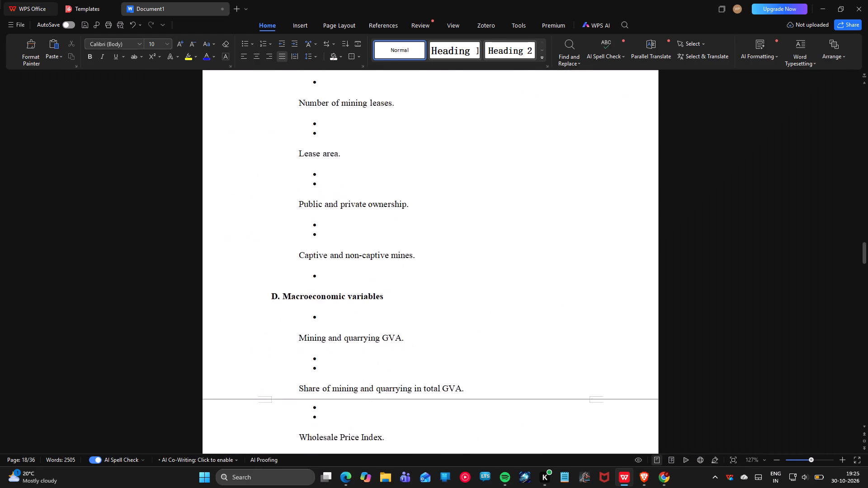
scroll(509, 298, "down", 2)
scroll(420, 277, "up", 5)
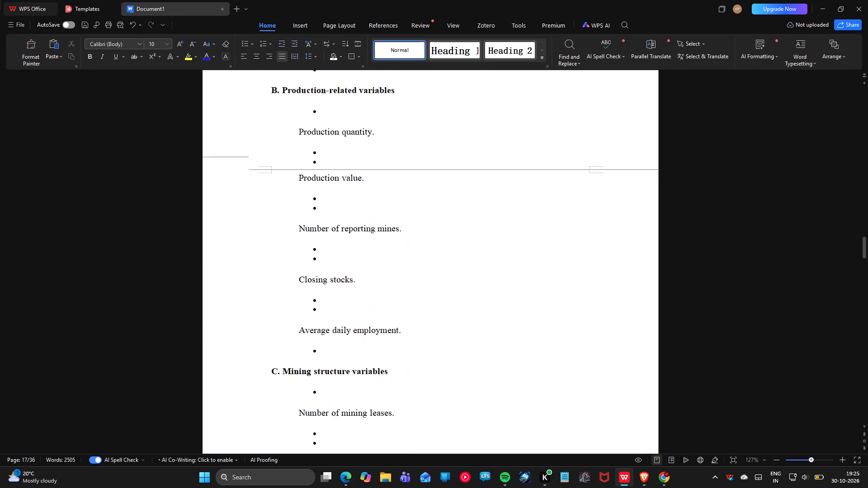
scroll(420, 277, "up", 13)
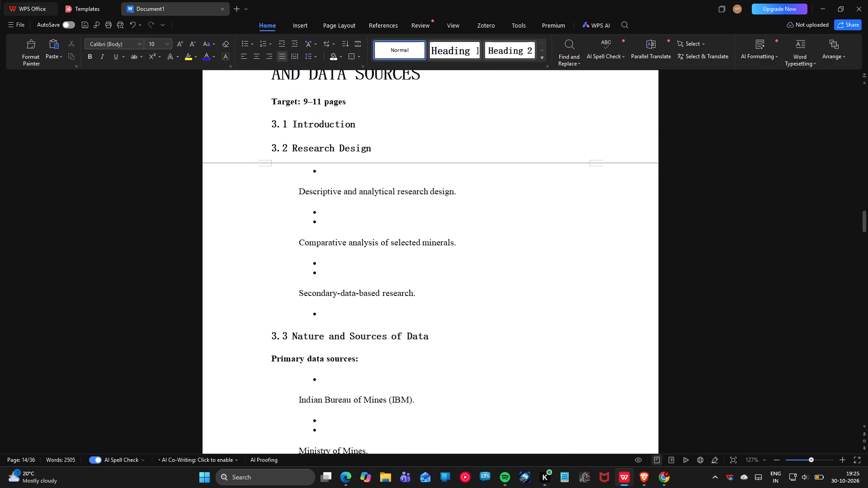
scroll(420, 277, "up", 2)
scroll(420, 277, "down", 4)
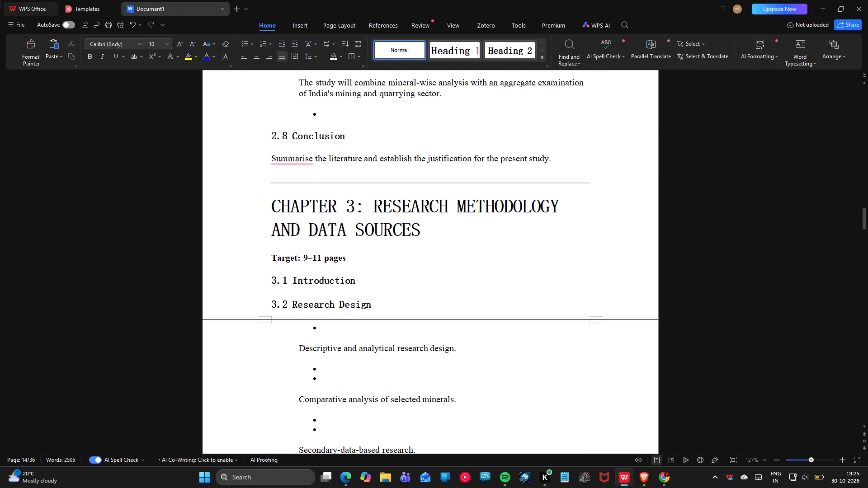
scroll(396, 283, "up", 7)
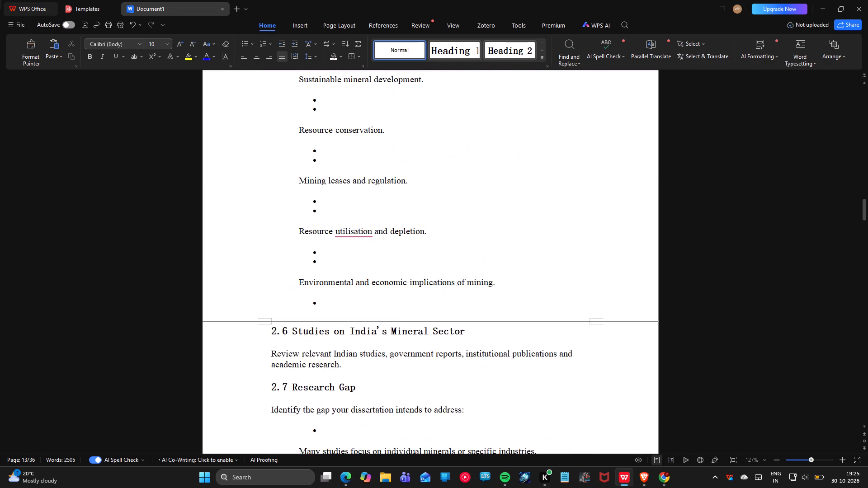
scroll(396, 283, "up", 14)
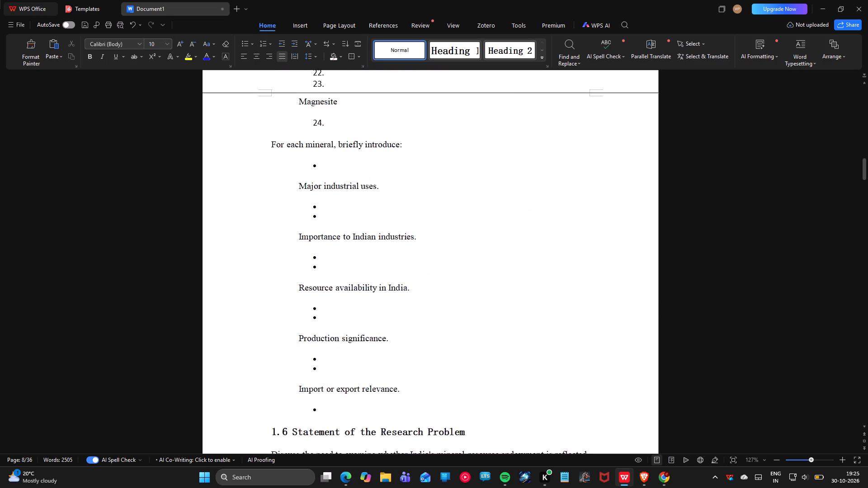
scroll(396, 283, "up", 3)
scroll(396, 283, "down", 1)
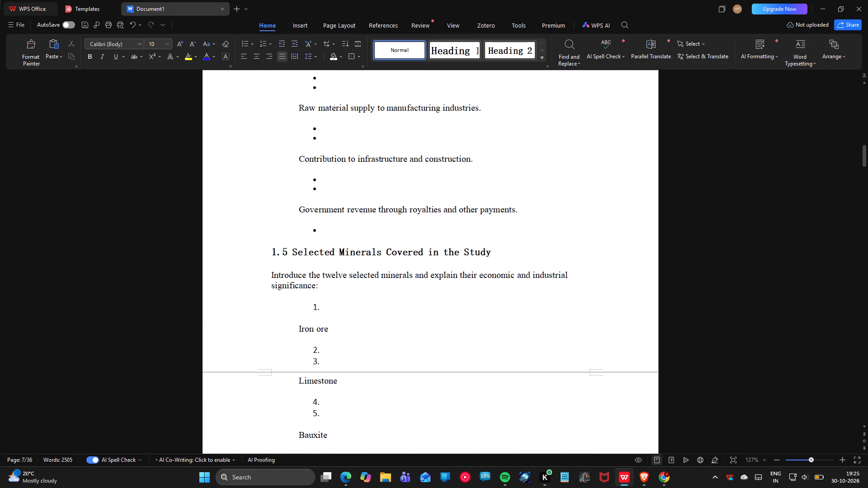
scroll(396, 283, "up", 15)
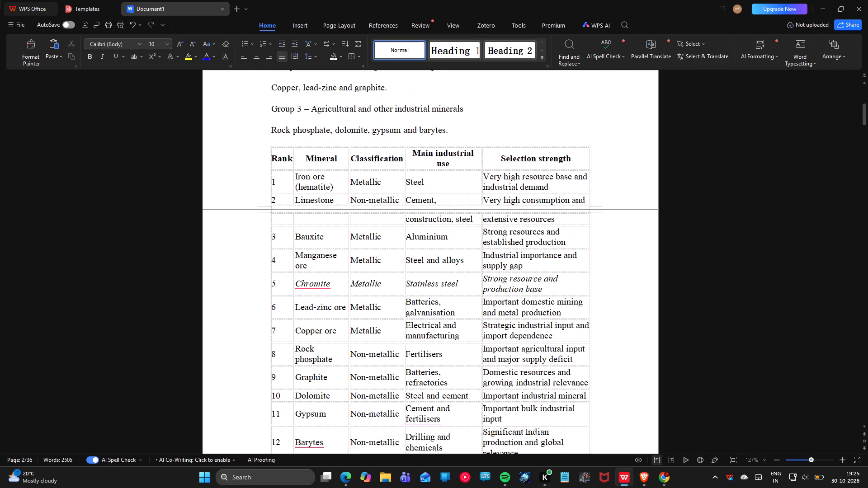
Review the layout of the pasted title block, preliminary pages list and the start of Chapter 1.
scroll(396, 283, "down", 8)
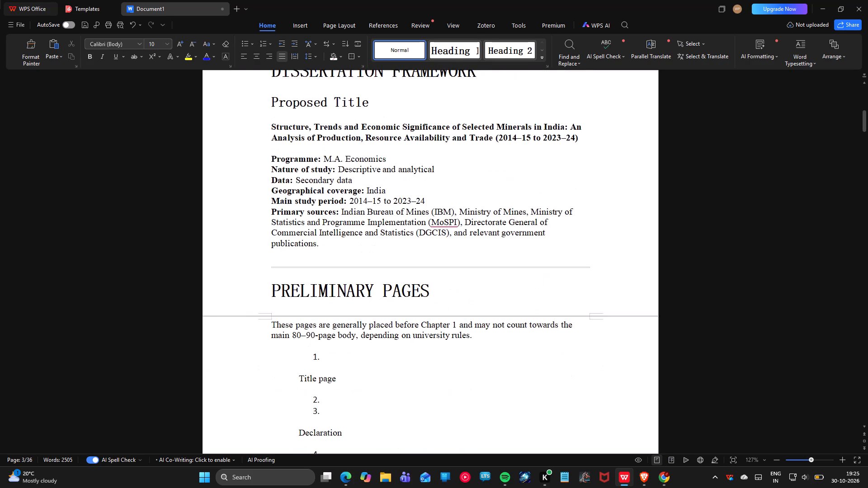
scroll(396, 283, "down", 5)
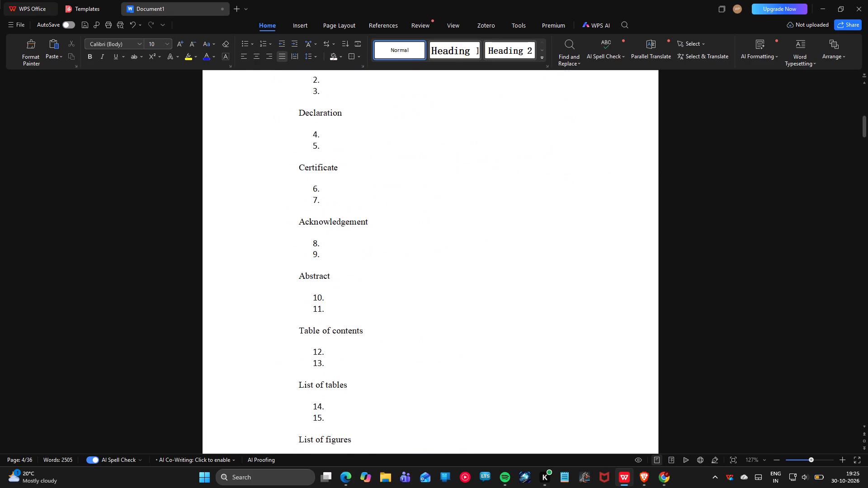
scroll(396, 283, "down", 7)
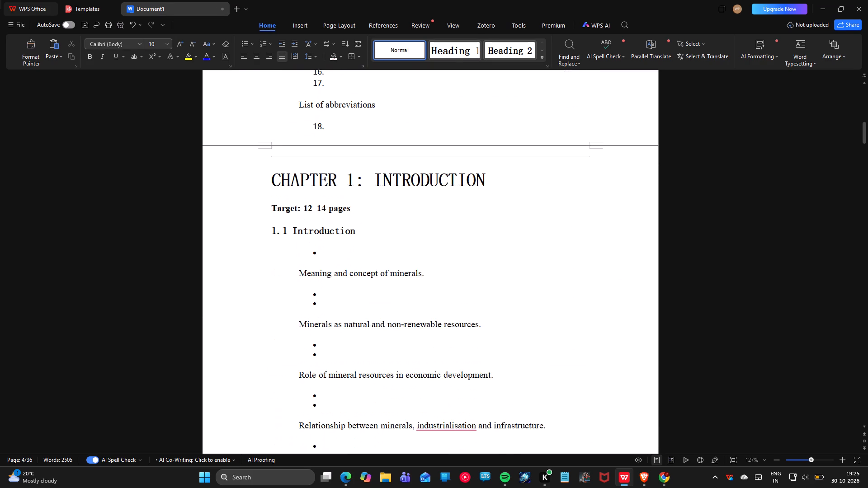
scroll(396, 283, "down", 2)
scroll(410, 220, "down", 1)
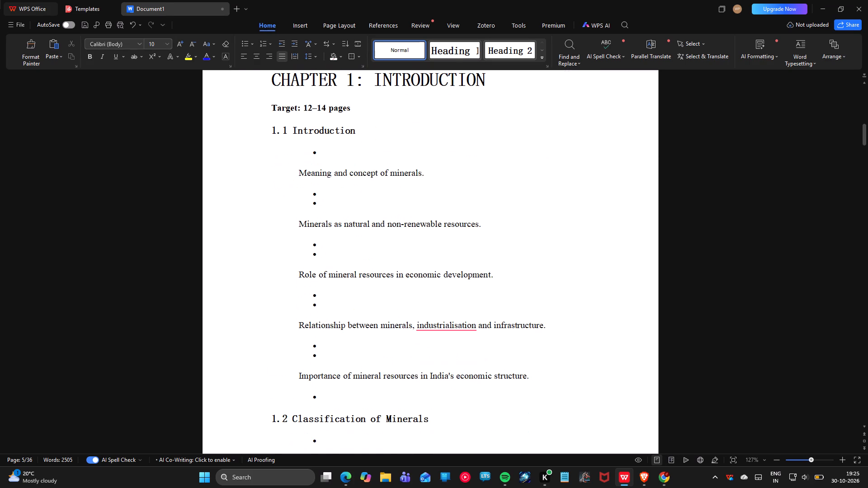
scroll(410, 220, "down", 2)
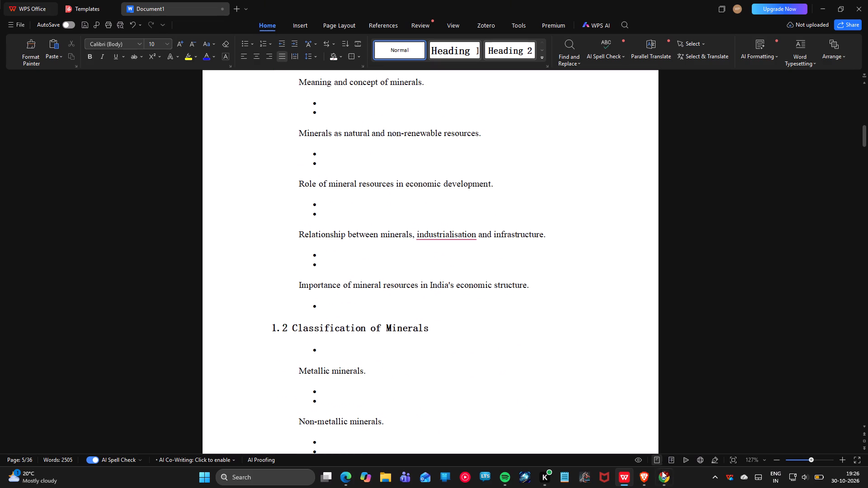
Delete the empty bullets between the economic development, industrialisation and economic structure items in section 1.1 Introduction.
left_click(286, 272)
left_click(306, 265)
key("BackSpace")
key("BackSpace")
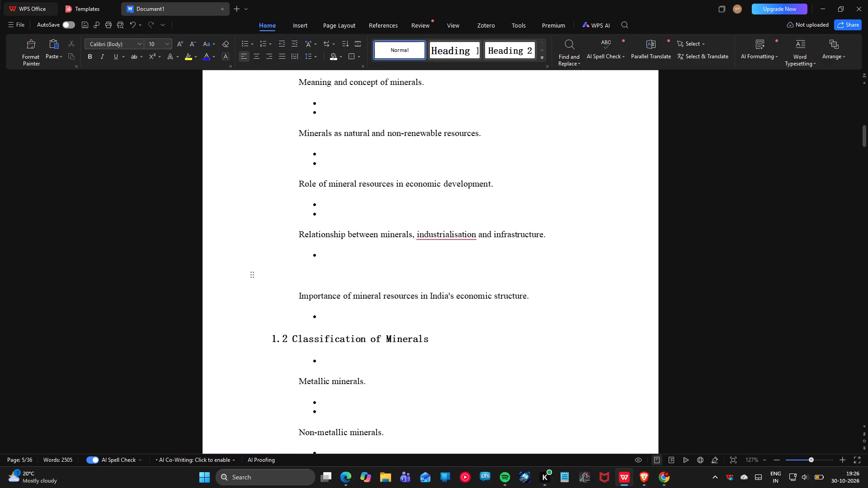
key("BackSpace")
key("BackSpace")
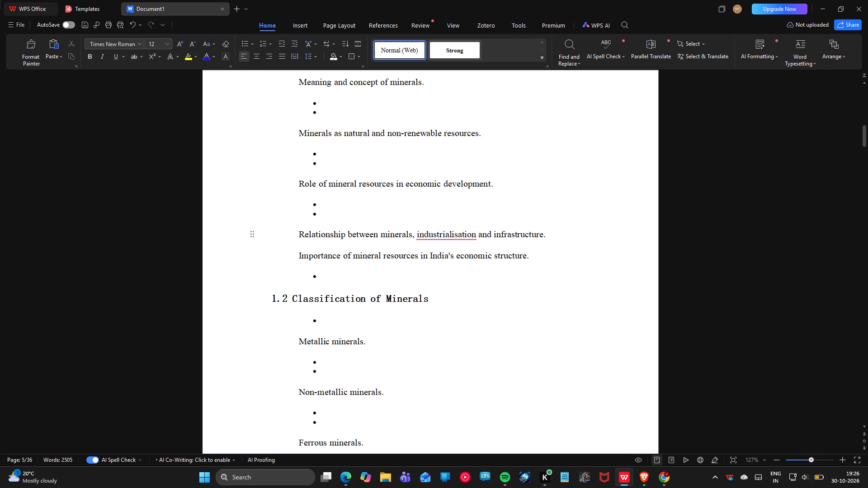
left_click(311, 213)
key("BackSpace")
key("BackSpace")
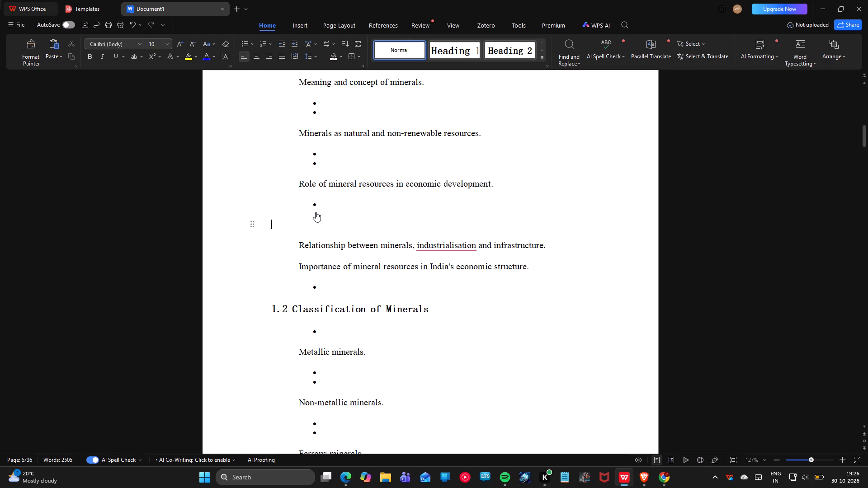
key("BackSpace")
key("BackSpace")
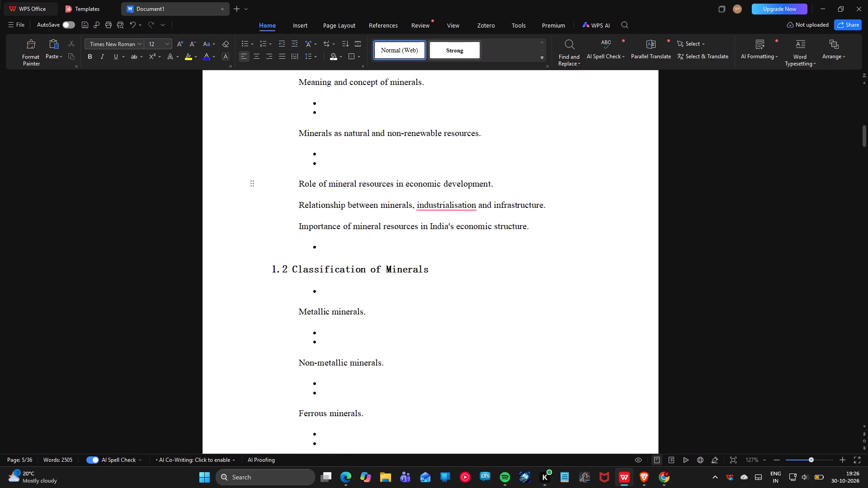
Delete the empty bullets above and between the first three items of section 1.1, up to "Role of mineral resources in economic development".
left_click(318, 161)
key("BackSpace")
key("BackSpace")
key("BackSpace")
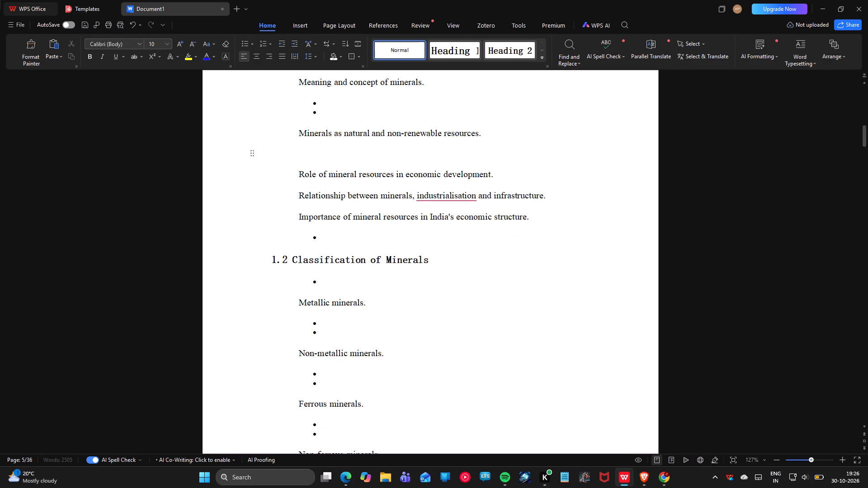
key("BackSpace")
left_click(340, 113)
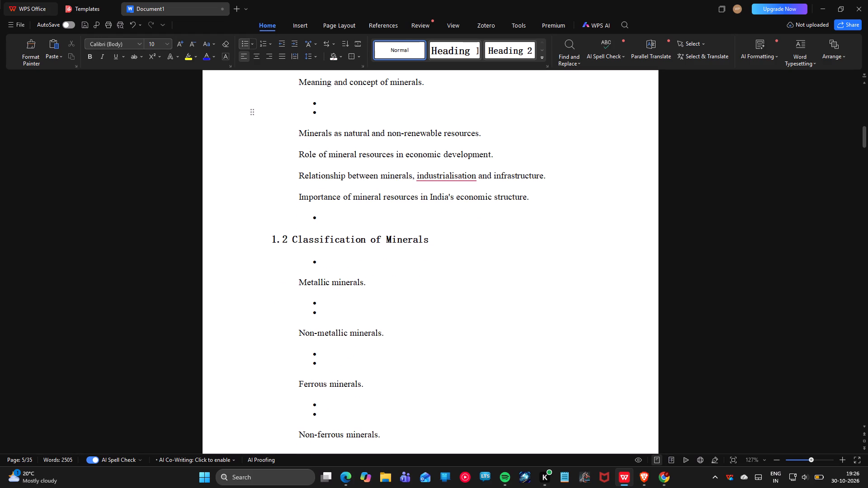
key("BackSpace")
key("BackSpace")
key("BackSpace")
key("BackSpace")
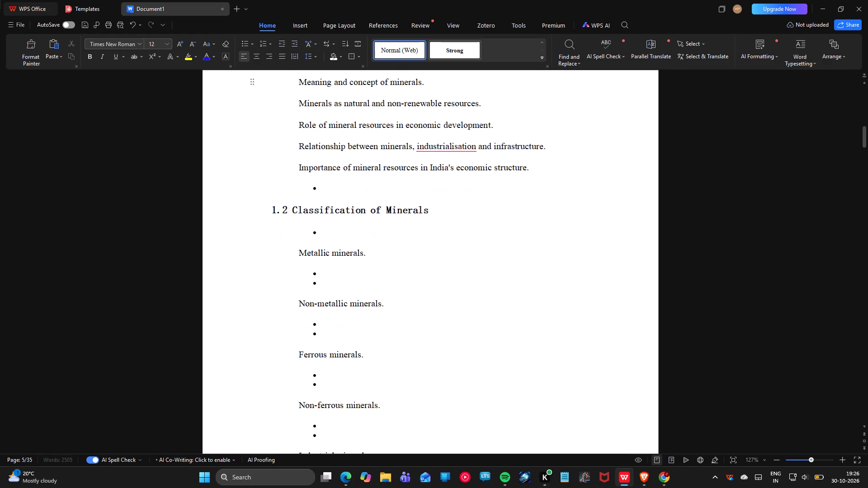
scroll(340, 113, "up", 3)
left_click(340, 199)
key("BackSpace")
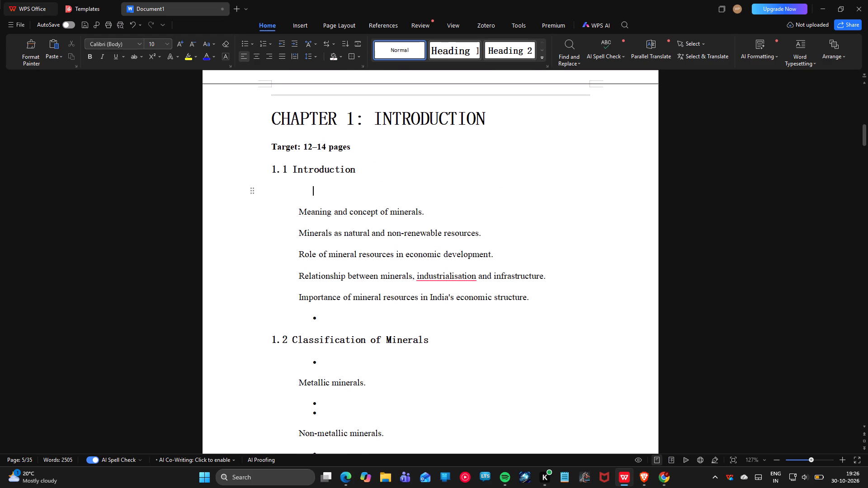
key("BackSpace")
key("BackSpace")
Delete the empty bullets above "Metallic minerals" and between it and "Non-metallic minerals" in section 1.2 Classification of Minerals.
scroll(367, 266, "down", 2)
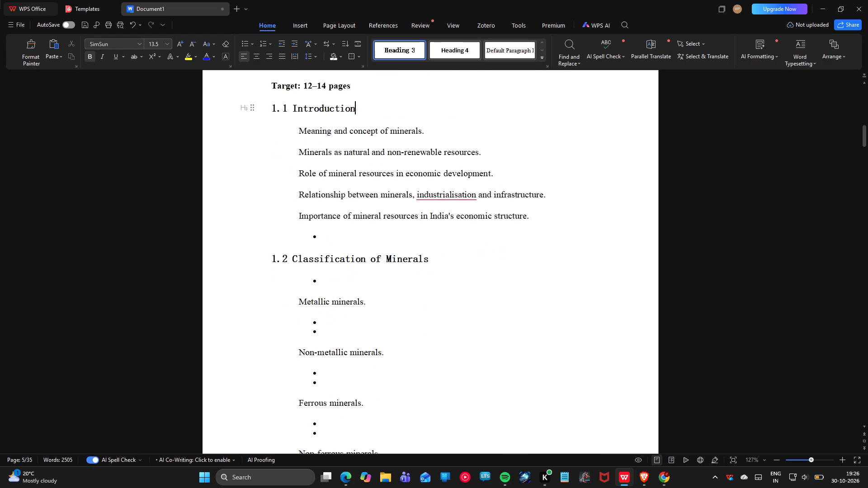
left_click(341, 285)
key("BackSpace")
key("BackSpace")
key("BackSpace")
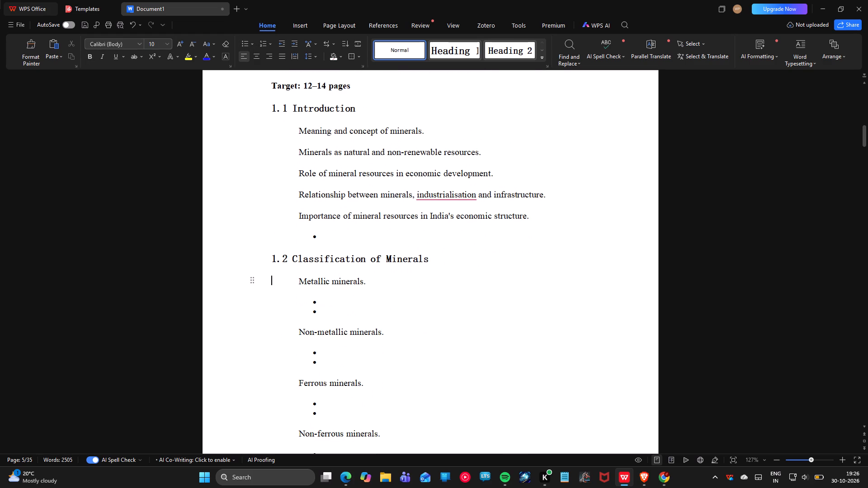
left_click(343, 318)
key("BackSpace")
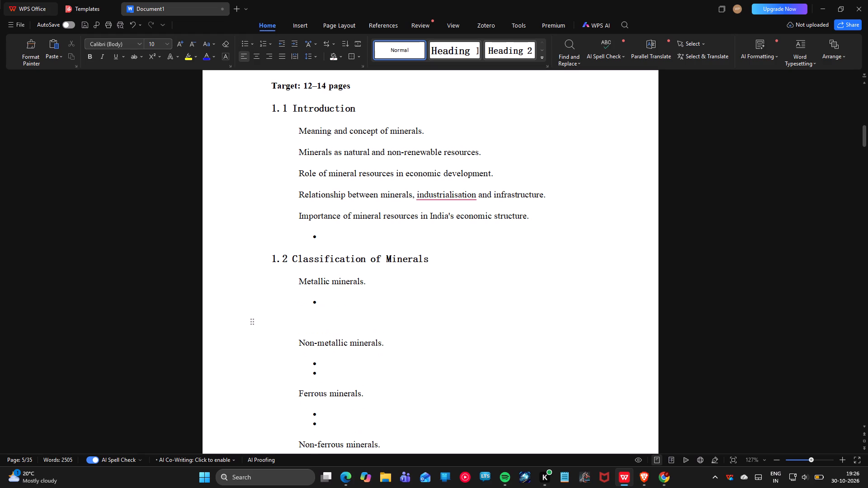
key("BackSpace")
key("BackSpace")
key("BackSpace")
Delete the empty bullets between the "Non-metallic minerals", "Ferrous minerals" and "Non-ferrous minerals" items in section 1.2.
left_click(340, 331)
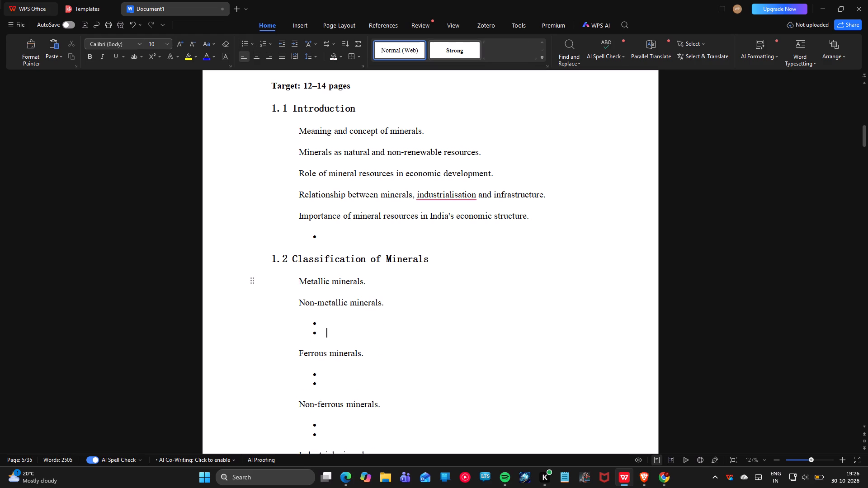
key("BackSpace")
key("BackSpace")
key("BackSpace")
key("BackSpace")
left_click(330, 355)
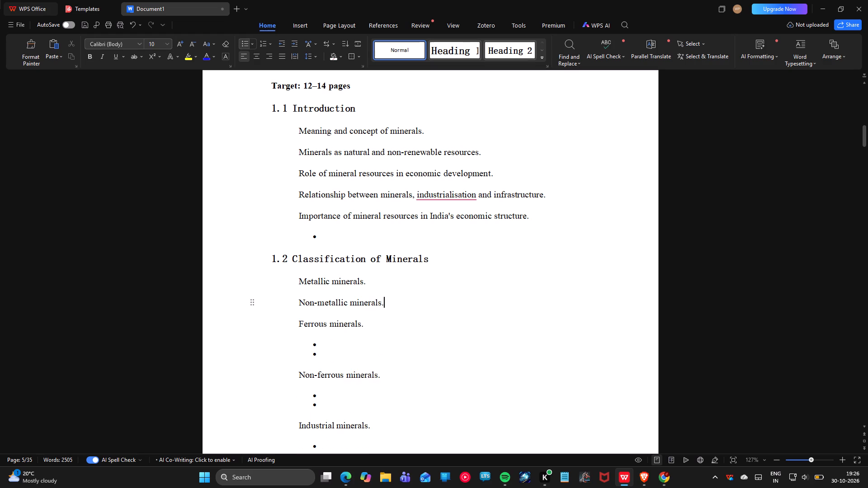
key("BackSpace")
key("BackSpace")
key("BackSpace")
key("BackSpace")
Delete the empty bullets between "Non-ferrous minerals" and "Industrial minerals" in section 1.2.
left_click(343, 369)
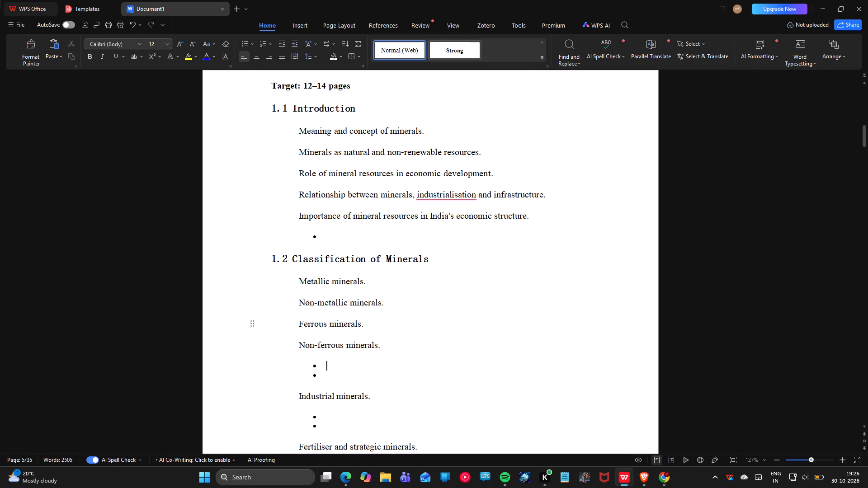
key("BackSpace")
key("BackSpace")
key("BackSpace")
key("BackSpace")
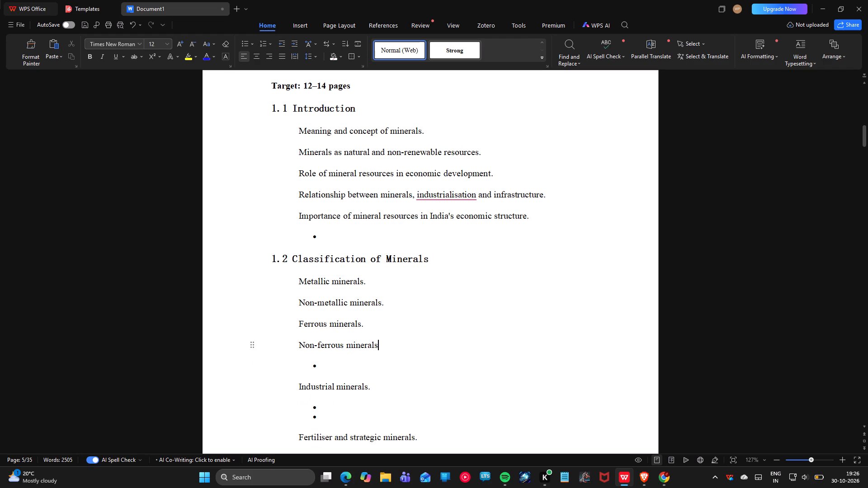
left_click(332, 377)
key("BackSpace")
key("BackSpace")
key("BackSpace")
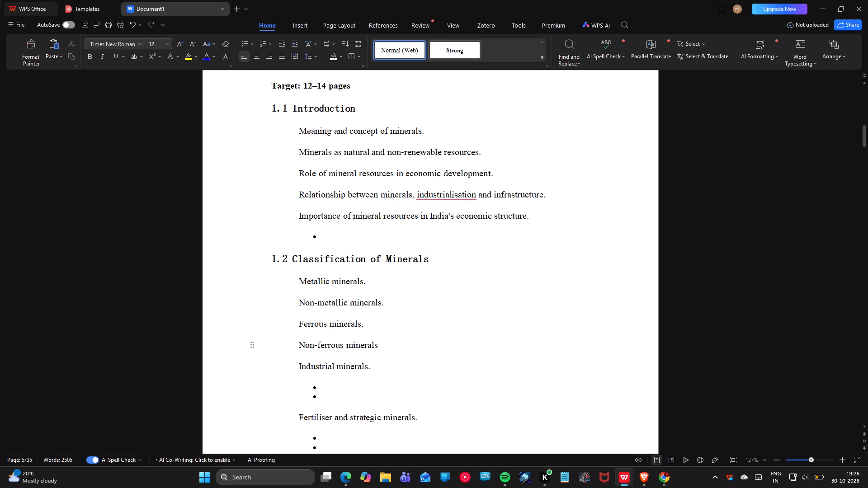
Delete the empty bullets between "Industrial minerals" and "Fertiliser and strategic minerals" in section 1.2.
scroll(332, 377, "down", 2)
left_click(344, 310)
key("BackSpace")
key("BackSpace")
key("BackSpace")
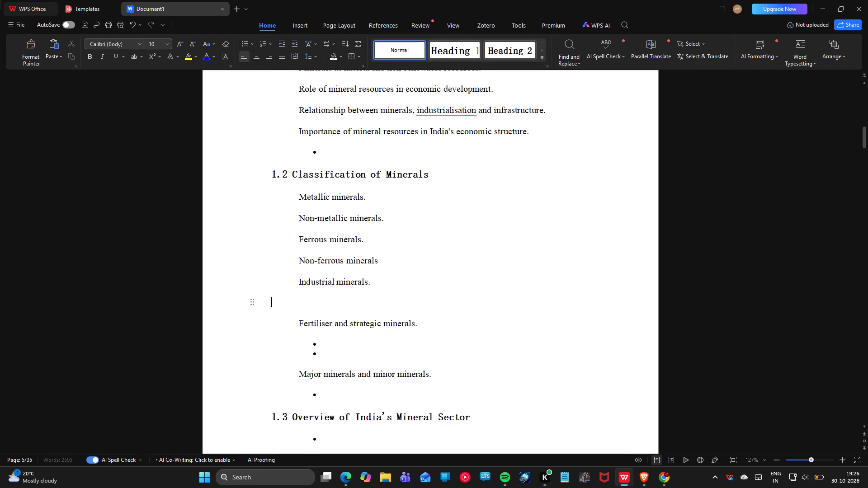
key("BackSpace")
Delete the empty bullets between "Fertiliser and strategic minerals" and "Major minerals and minor minerals", keeping the latter's wording intact.
left_click(335, 327)
key("BackSpace")
key("BackSpace")
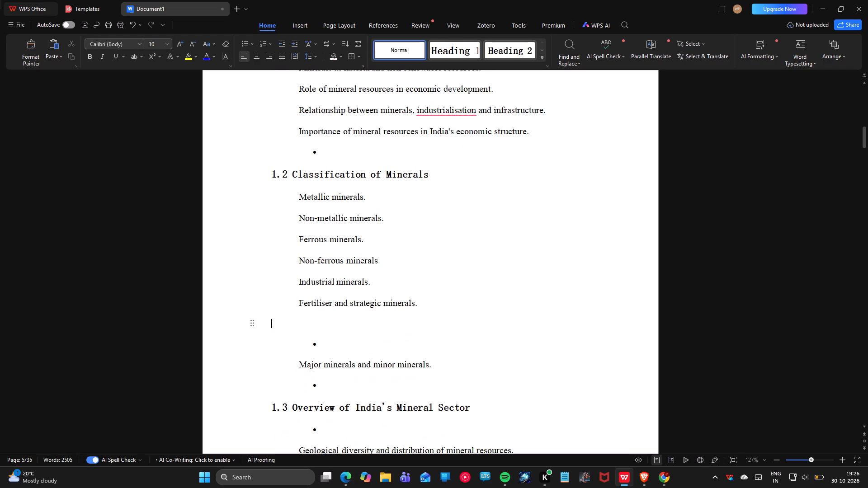
key("BackSpace")
left_click(335, 327)
key("BackSpace")
key("BackSpace")
key("BackSpace")
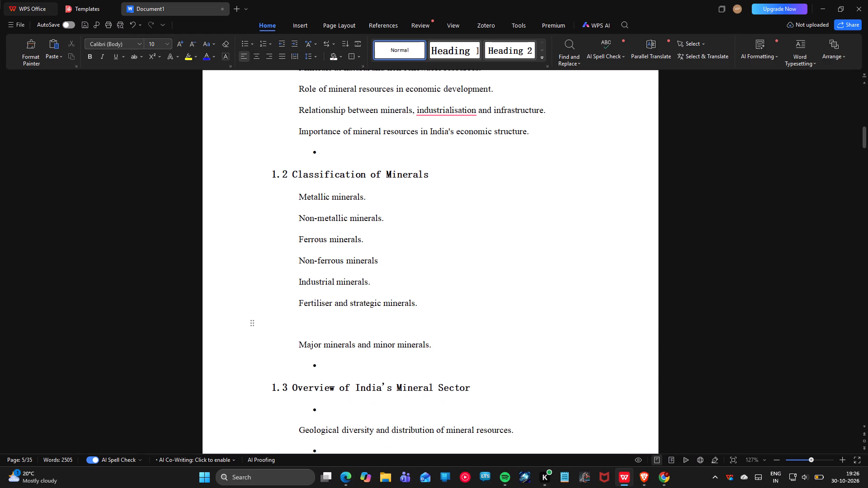
left_click(330, 337)
key("BackSpace")
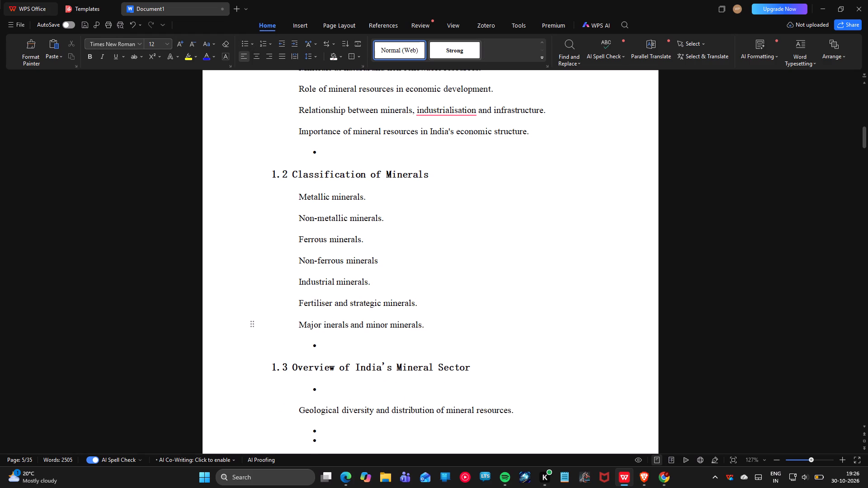
key("comma")
key("BackSpace")
key("m")
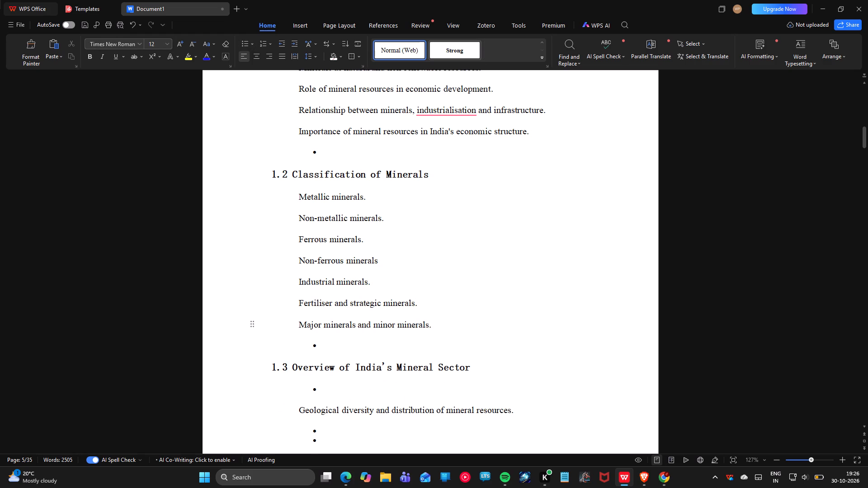
Delete the empty bullet below "Major minerals and minor minerals" at the end of section 1.2.
key("Down")
key("BackSpace")
key("BackSpace")
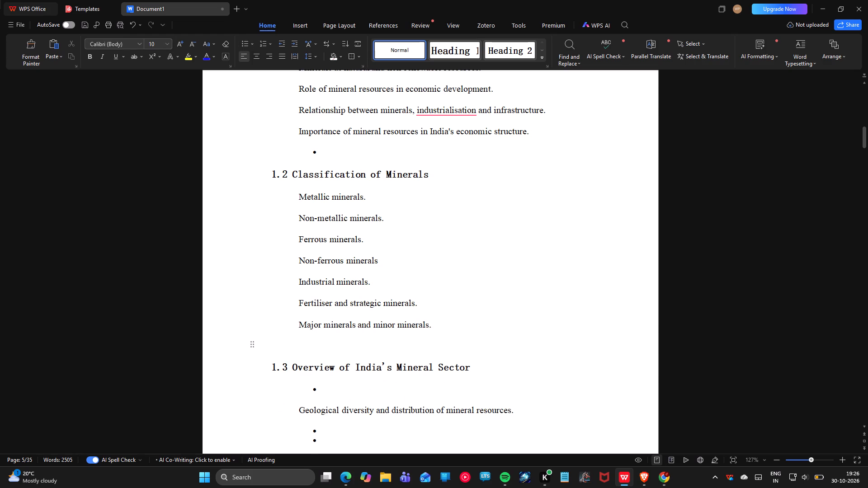
key("BackSpace")
Delete the empty bullets above "Geological diversity and distribution of mineral resources" and between it and "India's position in selected mineral resources" in section 1.3.
scroll(359, 387, "down", 4)
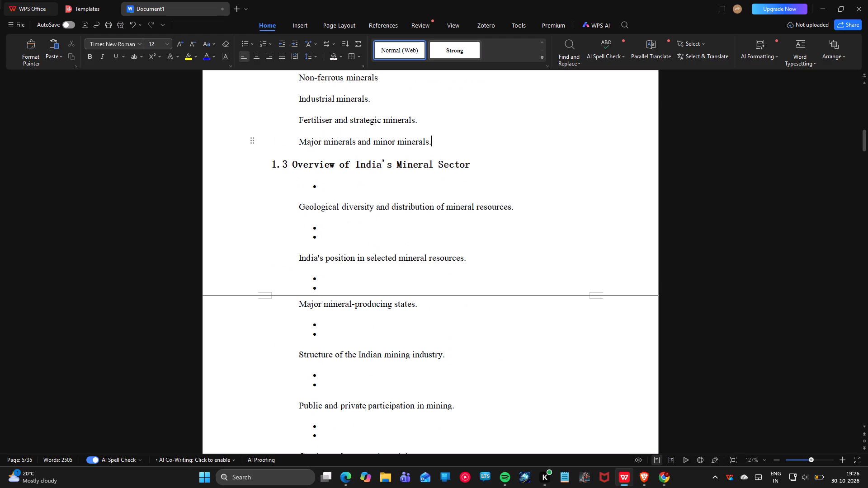
left_click(318, 197)
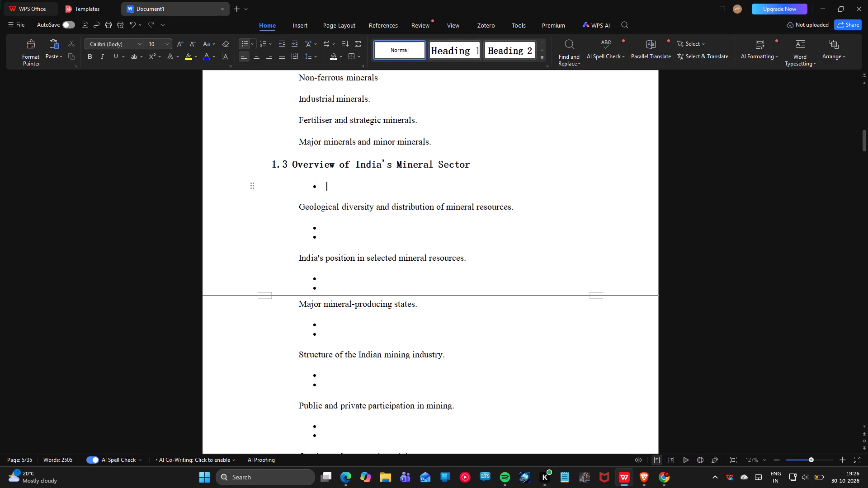
key("BackSpace")
key("BackSpace")
key("BackSpace")
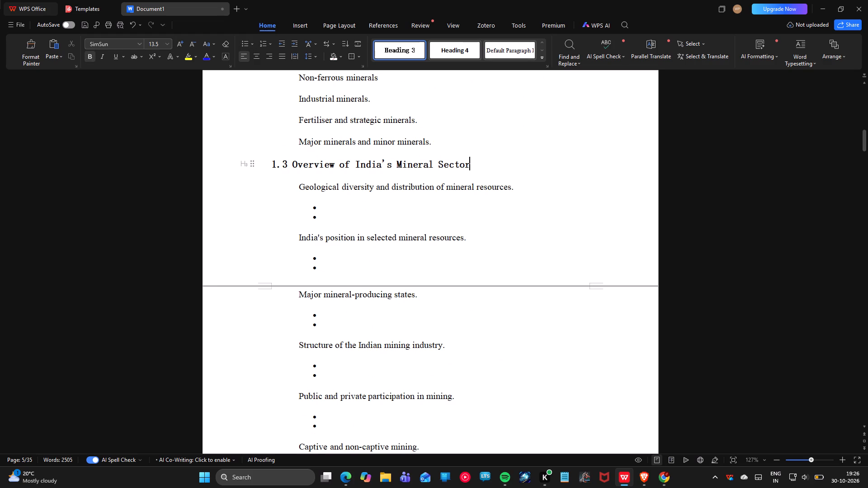
left_click(334, 214)
key("BackSpace")
key("BackSpace")
key("BackSpace")
key("BackSpace")
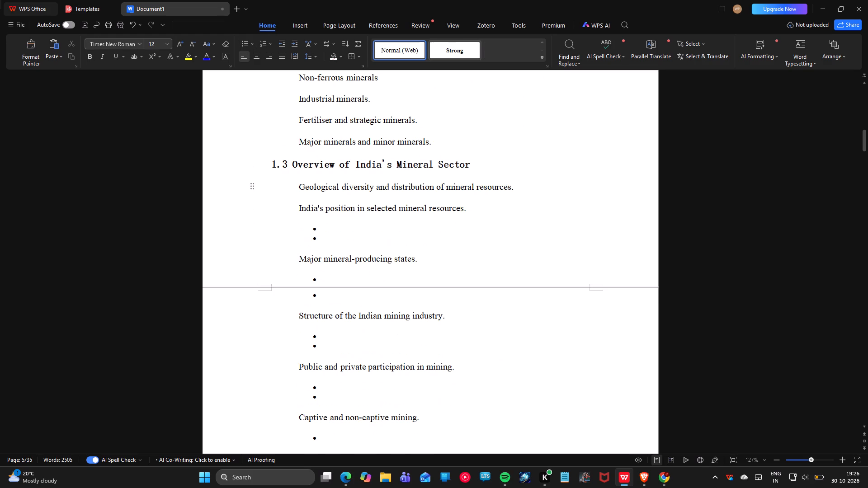
Delete the empty bullets between the "India's position", "Major mineral-producing states" and "Structure of the Indian mining industry" items in section 1.3.
left_click(329, 236)
key("BackSpace")
key("BackSpace")
key("BackSpace")
key("BackSpace")
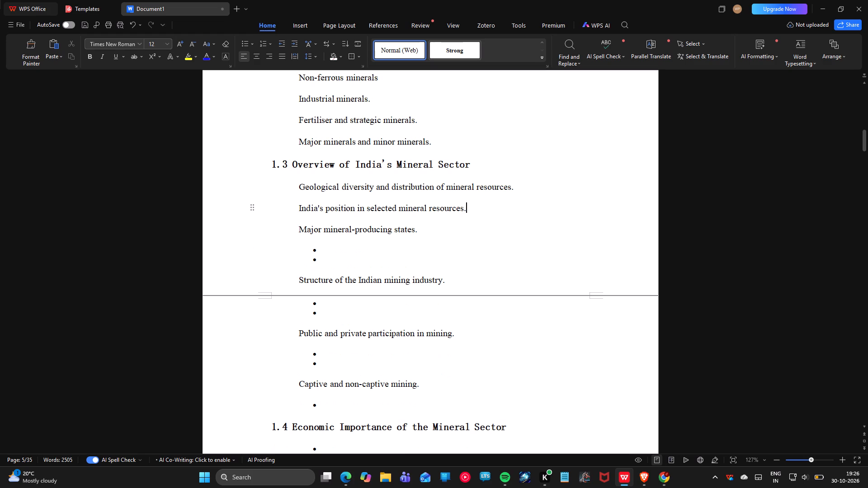
left_click(327, 262)
key("BackSpace")
key("BackSpace")
key("BackSpace")
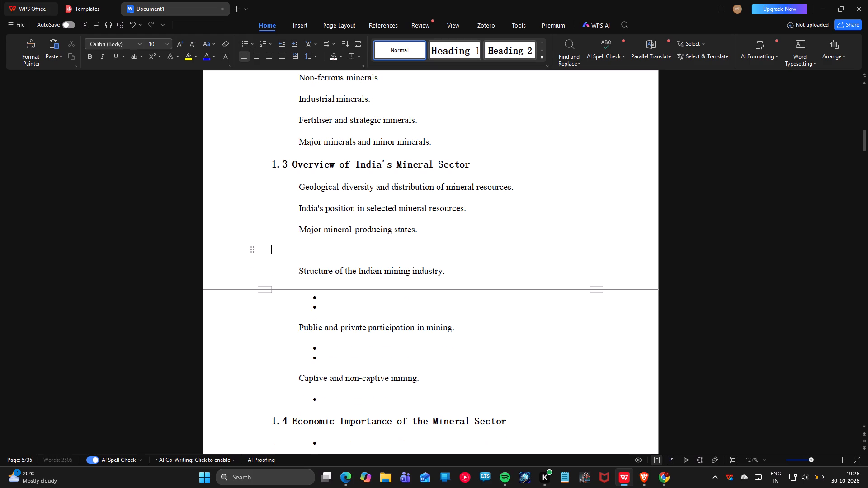
key("BackSpace")
Delete the empty bullets between the "Structure of the Indian mining industry", "Public and private participation in mining" and "Captive and non-captive mining" items.
left_click(333, 284)
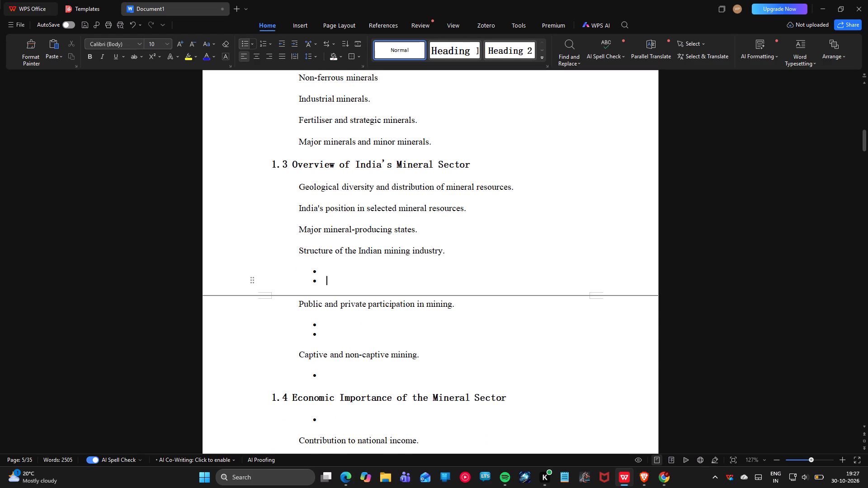
key("BackSpace")
key("BackSpace")
key("BackSpace")
key("BackSpace")
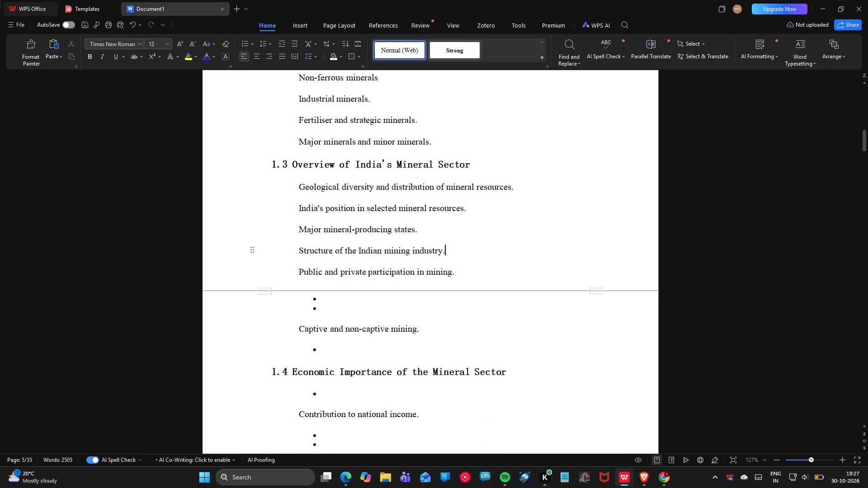
left_click(330, 296)
key("BackSpace")
key("BackSpace")
key("BackSpace")
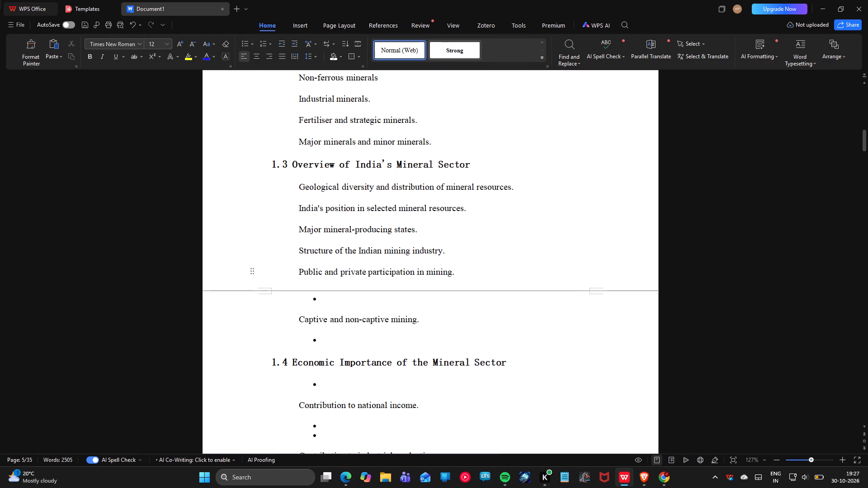
key("Down")
key("BackSpace")
key("BackSpace")
key("BackSpace")
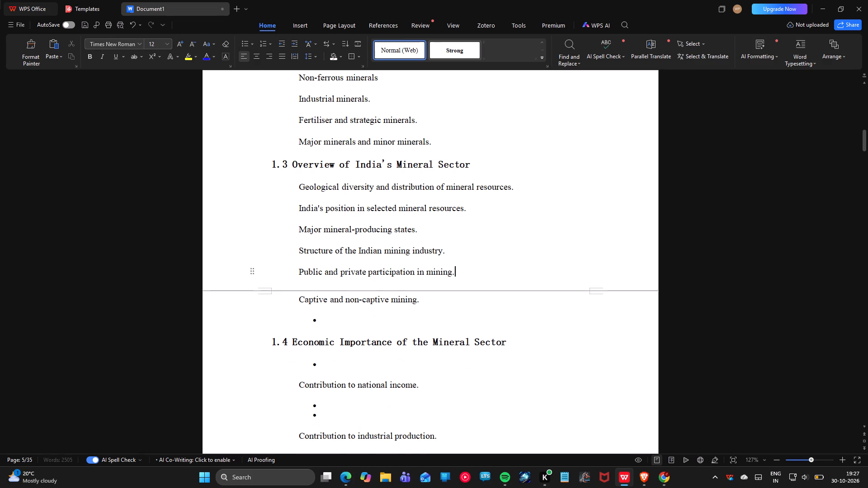
Delete the empty bullets directly above and below the heading 1.4 Economic Importance of the Mineral Sector.
left_click(328, 317)
key("BackSpace")
key("BackSpace")
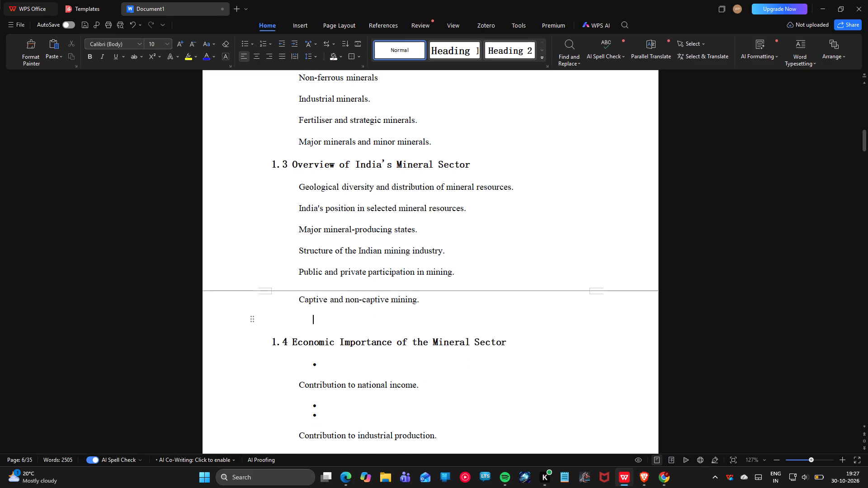
key("BackSpace")
key("Down")
key("Down")
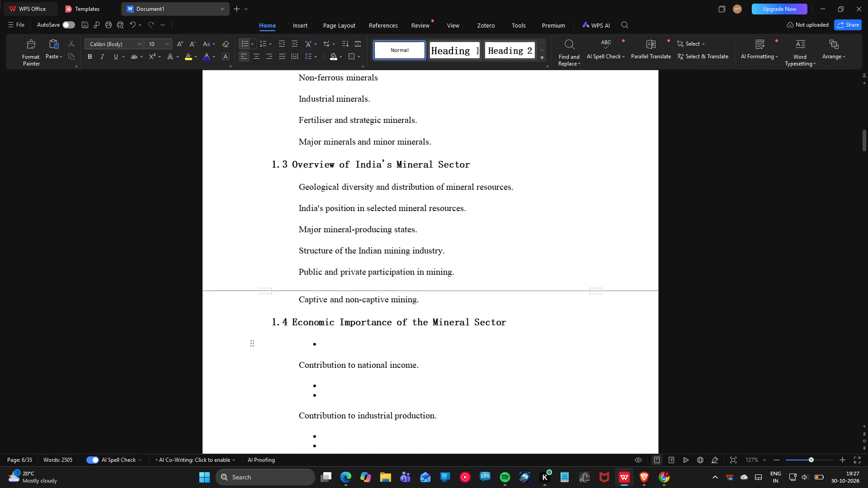
key("BackSpace")
key("BackSpace")
key("BackSpace")
Delete the empty bullets between "Contribution to national income" and "Contribution to industrial production" in section 1.4.
key("Down")
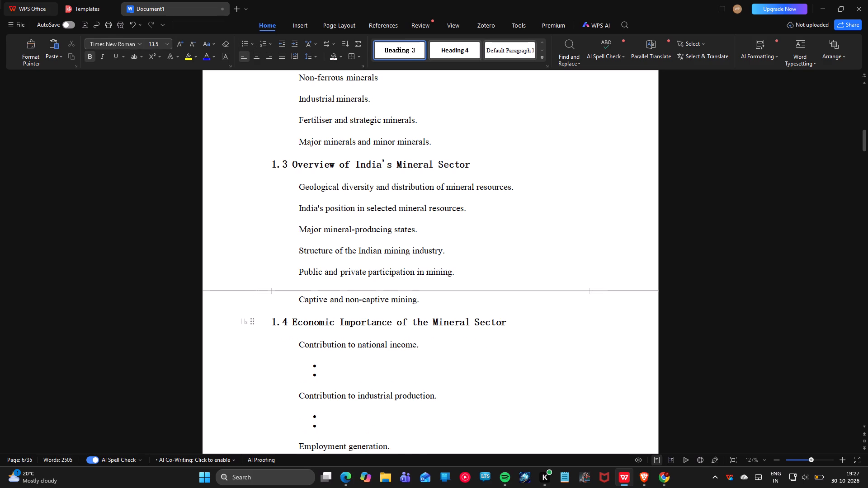
key("Down")
key("BackSpace")
key("BackSpace")
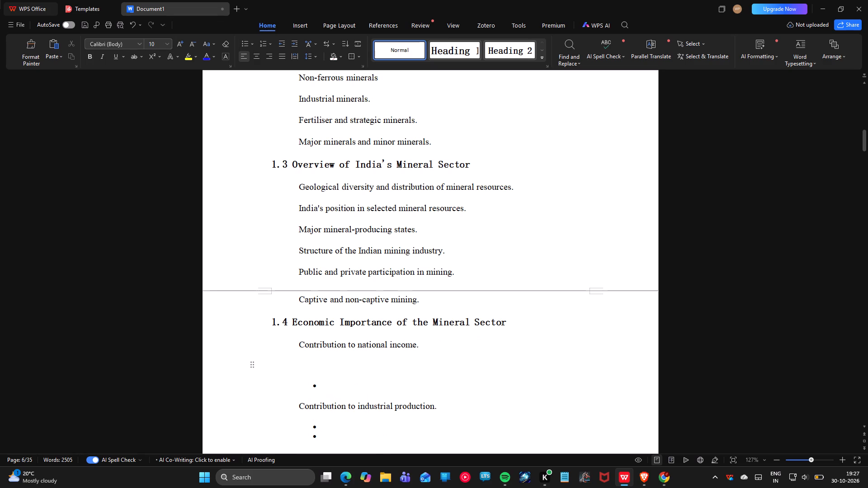
key("BackSpace")
key("Down")
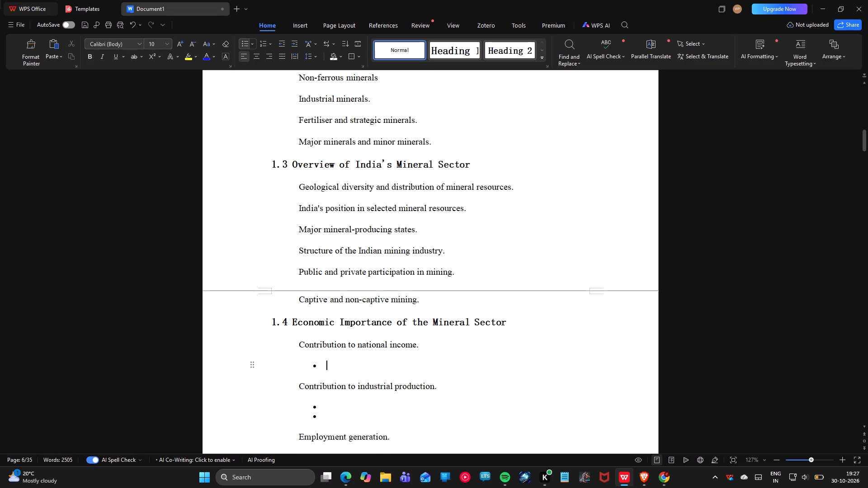
key("Down")
key("Up")
key("BackSpace")
key("BackSpace")
key("BackSpace")
Look over section 1.5's selected minerals list and the "For each mineral, briefly introduce" items for leftover empty numbers and bullets.
scroll(328, 317, "down", 15)
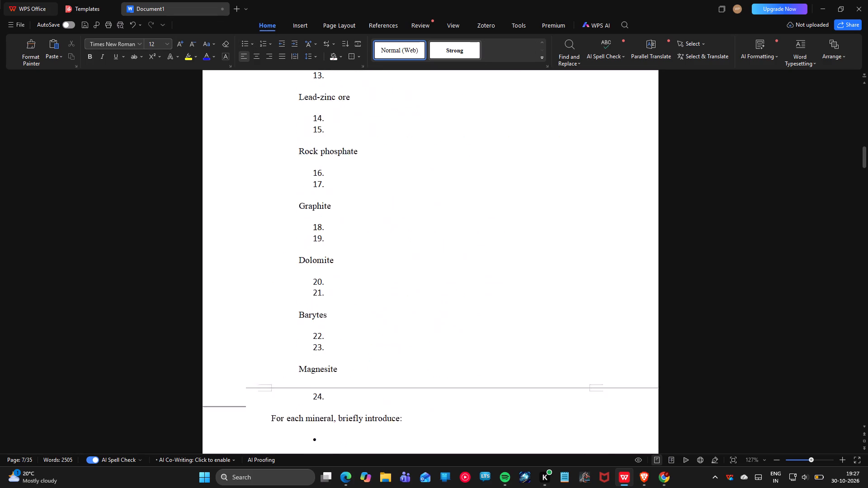
scroll(328, 317, "up", 1)
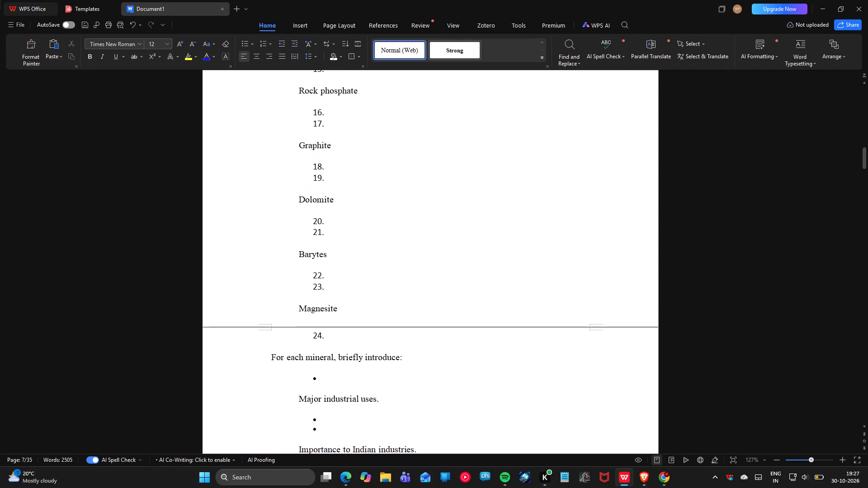
scroll(328, 317, "up", 1)
scroll(328, 317, "down", 3)
scroll(328, 317, "up", 5)
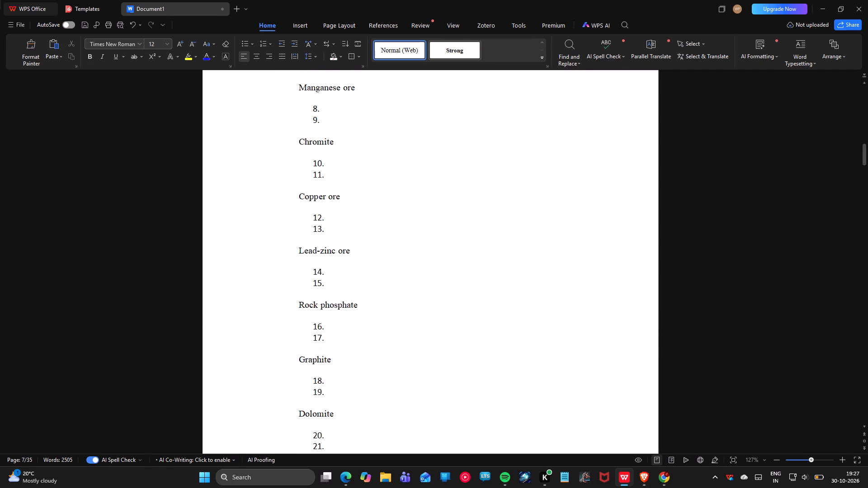
scroll(328, 317, "up", 2)
scroll(328, 317, "down", 1)
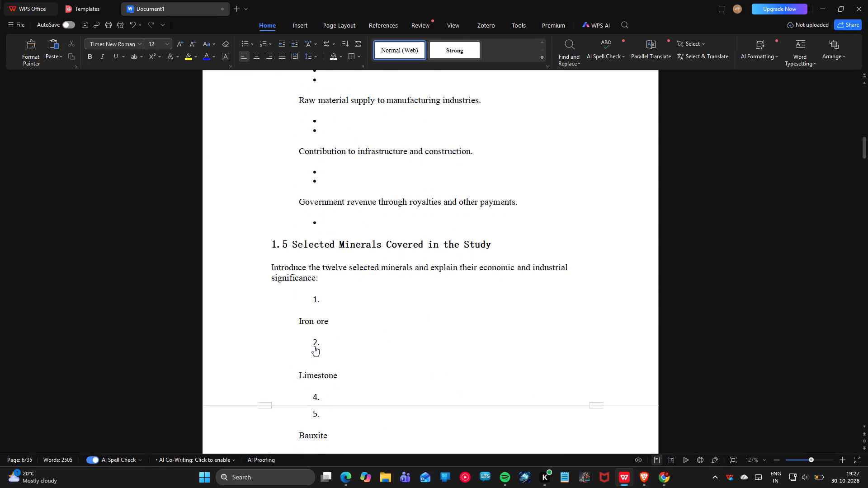
scroll(328, 366, "down", 1)
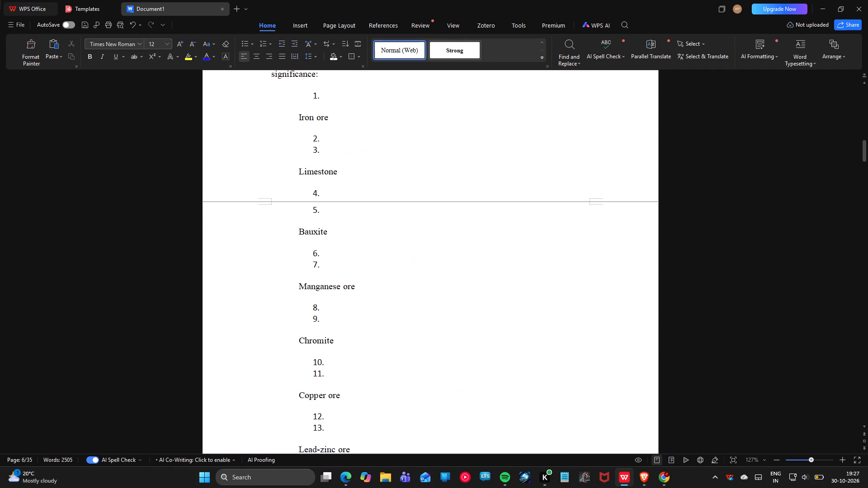
scroll(328, 366, "down", 1)
scroll(325, 283, "down", 1)
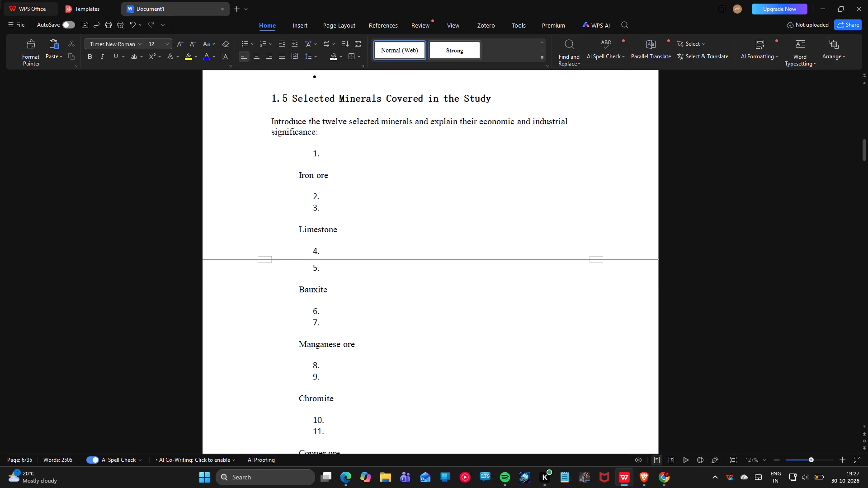
scroll(325, 283, "down", 2)
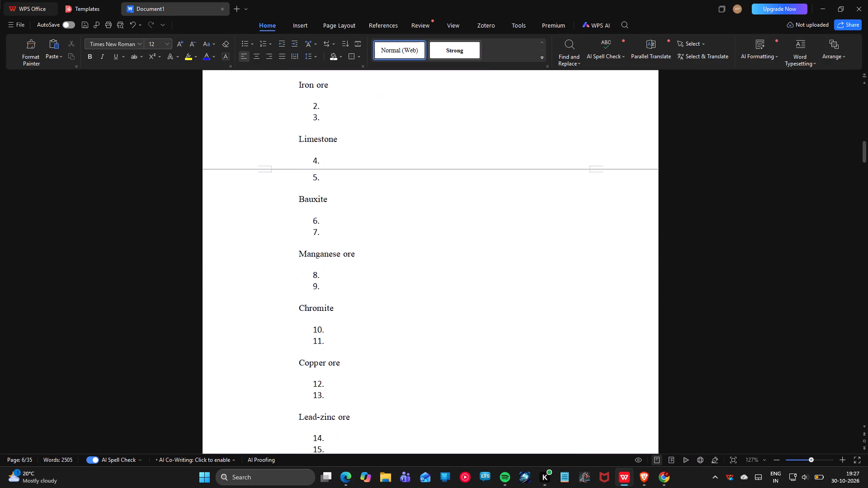
scroll(325, 283, "down", 3)
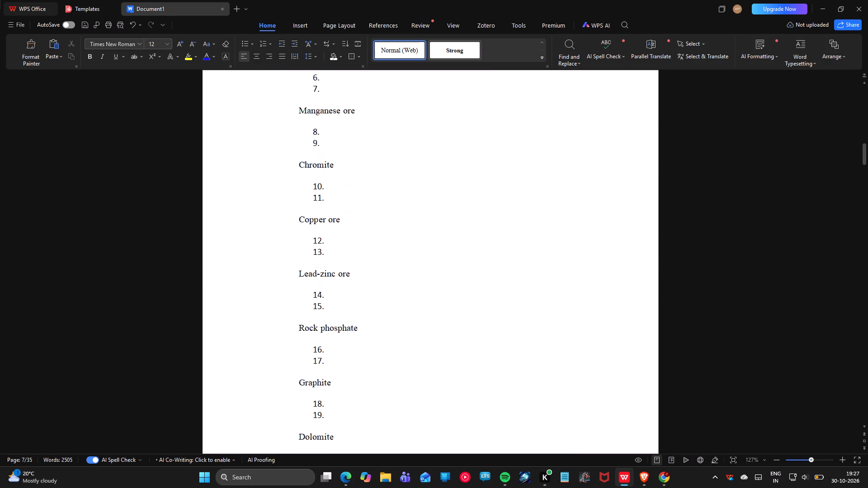
scroll(325, 283, "down", 4)
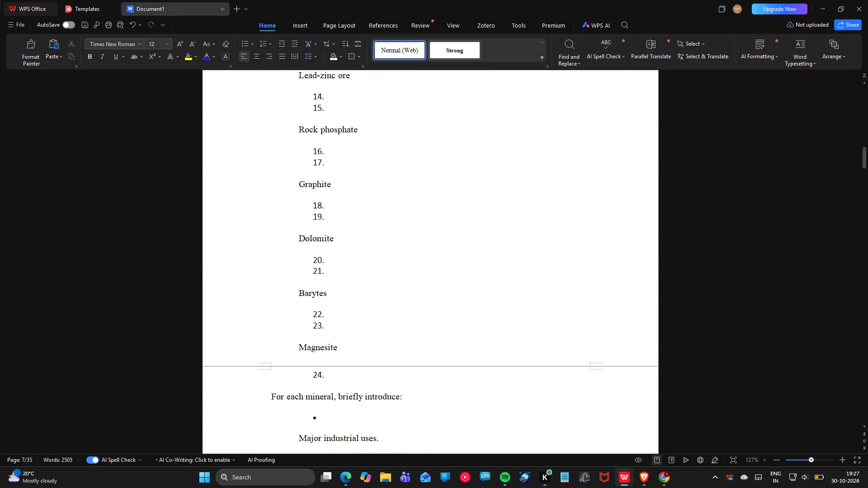
scroll(325, 283, "down", 3)
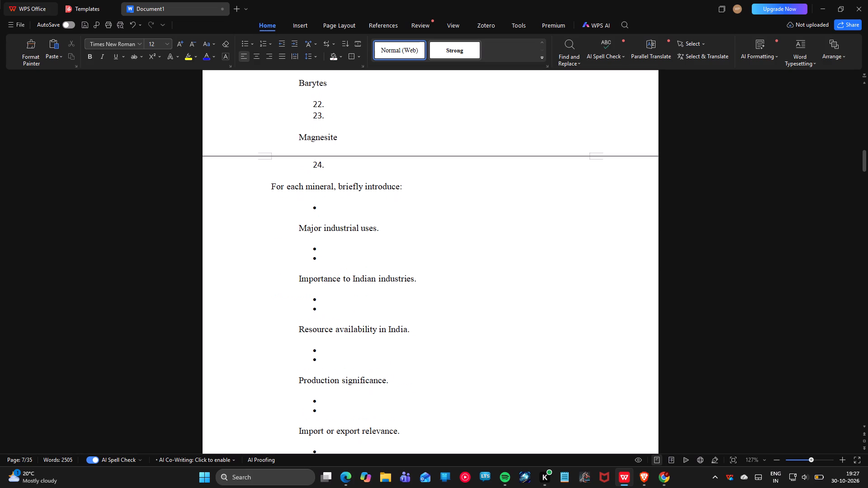
scroll(404, 244, "up", 1)
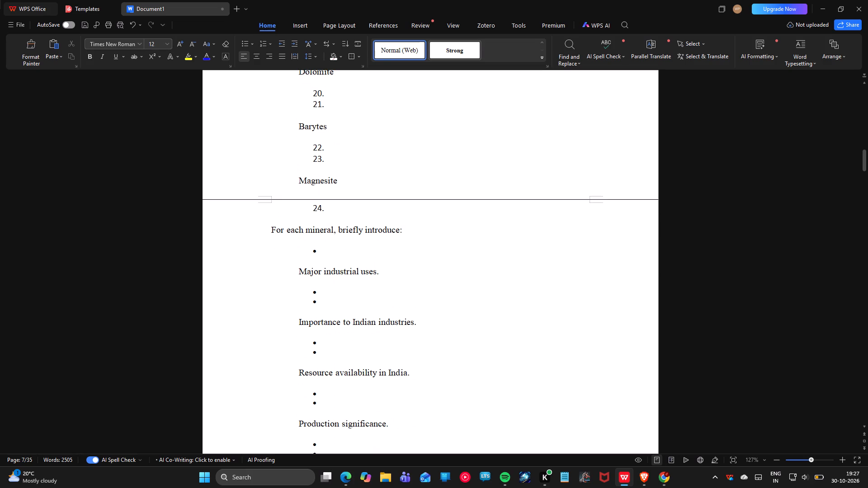
Delete the empty numbered item 24 directly above the line "For each mineral, briefly introduce:" in section 1.5.
left_click(349, 205)
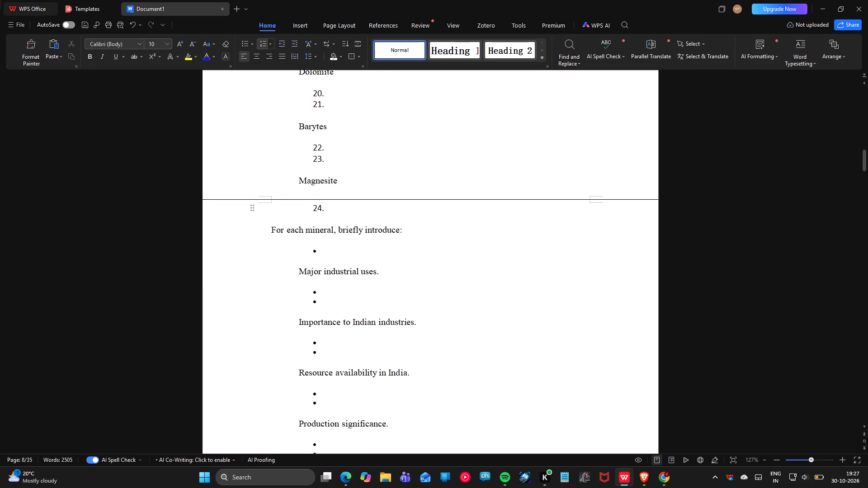
left_click(266, 230)
left_click(270, 236)
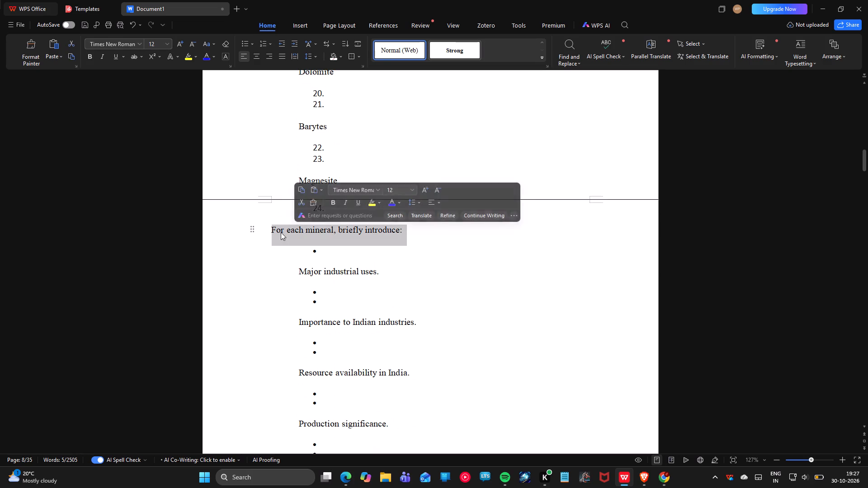
left_click(281, 232)
left_click(272, 231)
key("BackSpace")
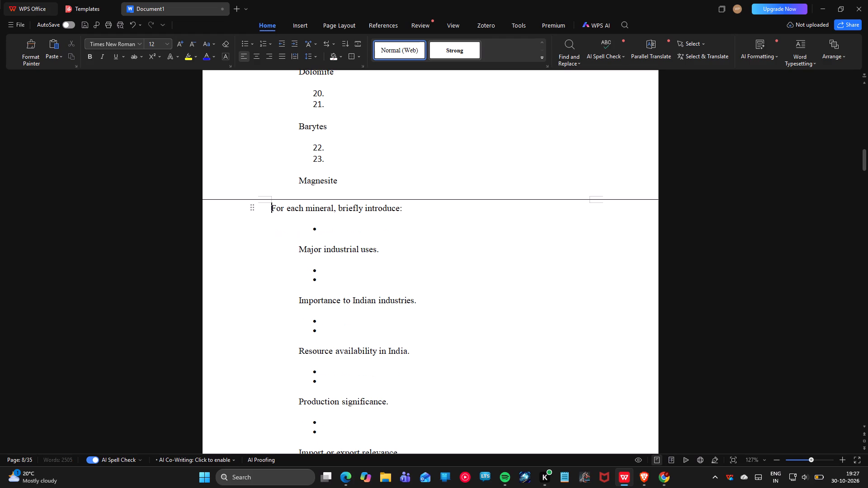
Indent the line "For each mineral, briefly introduce:" with nine spaces.
key("space")
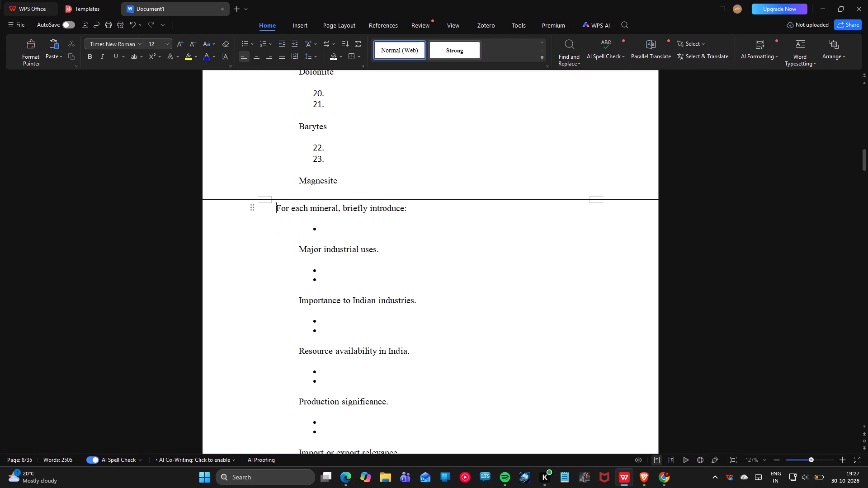
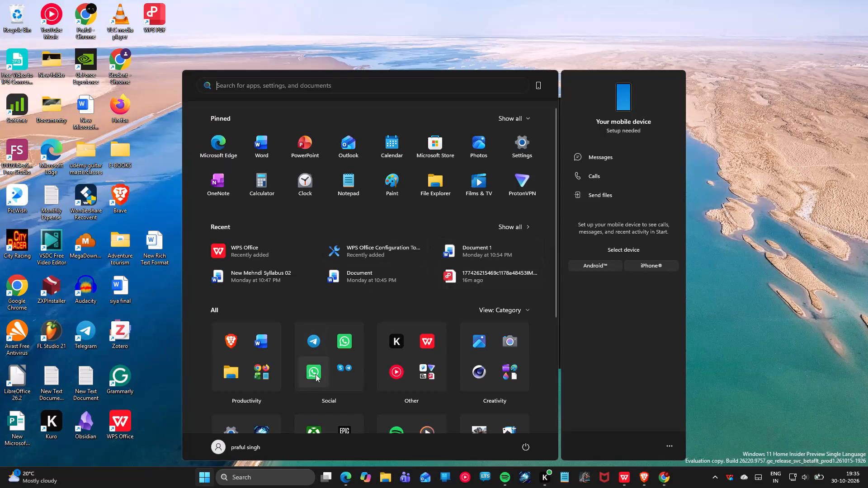
Launch the Telegram desktop app.
left_click(316, 343)
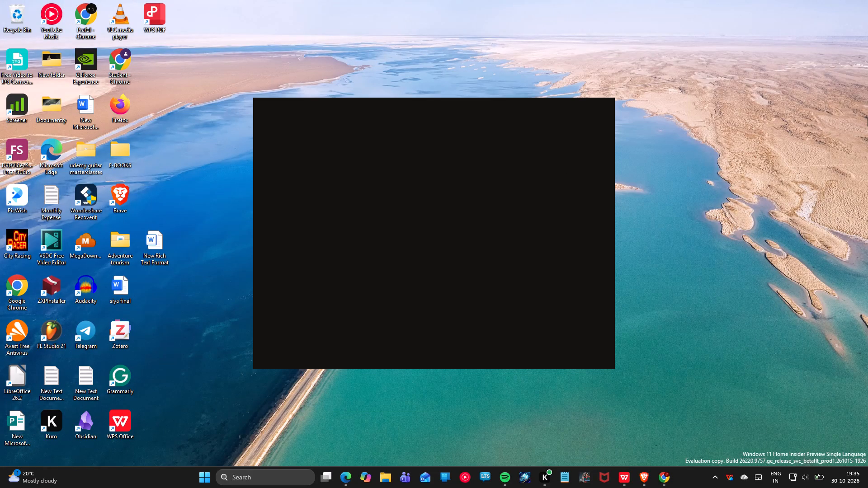
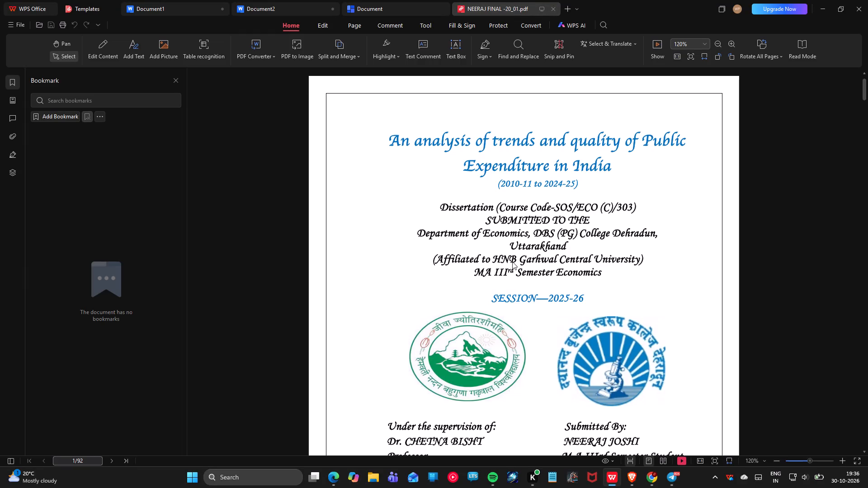
Look through the dissertation PDF from its cover page to the start of the Declaration, and hide the bookmark sidebar.
scroll(512, 262, "down", 7)
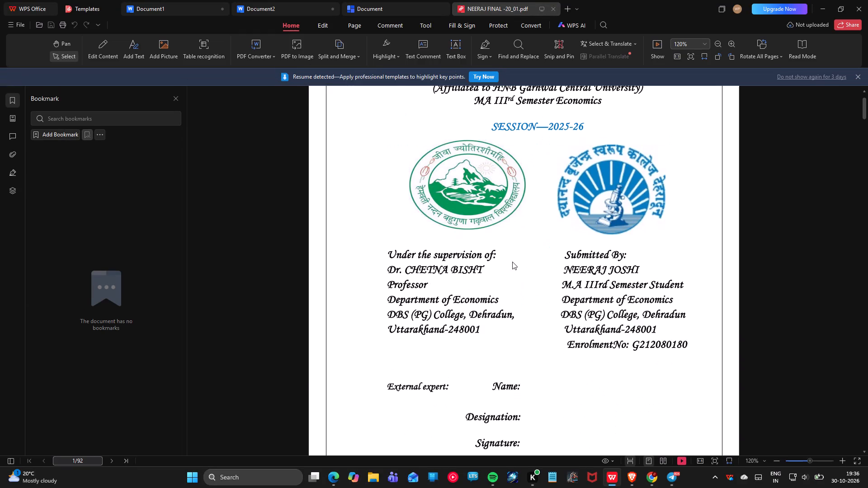
scroll(512, 262, "down", 8)
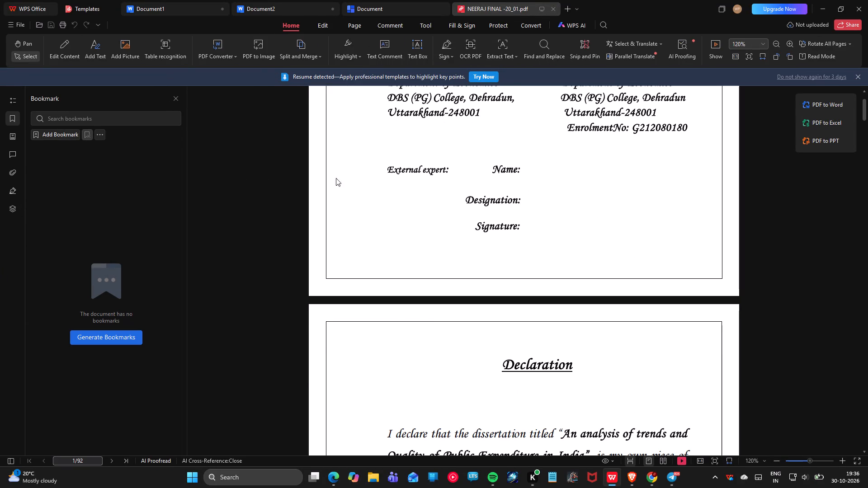
left_click(6, 204)
left_click(12, 204)
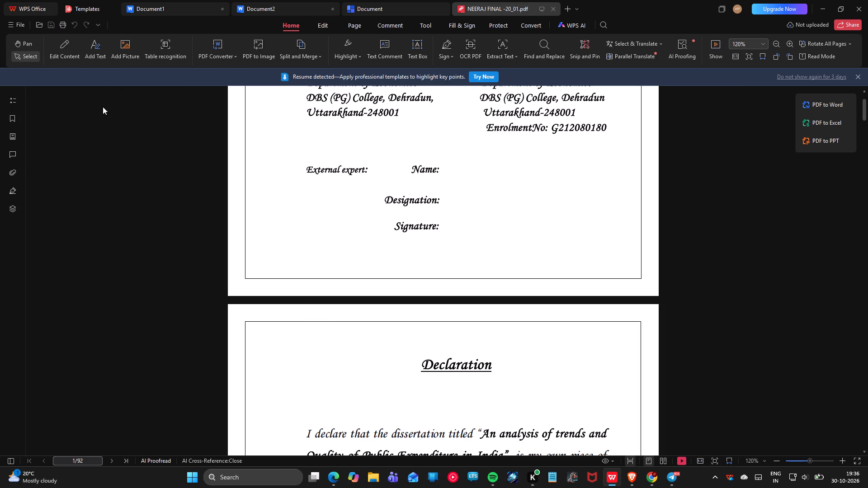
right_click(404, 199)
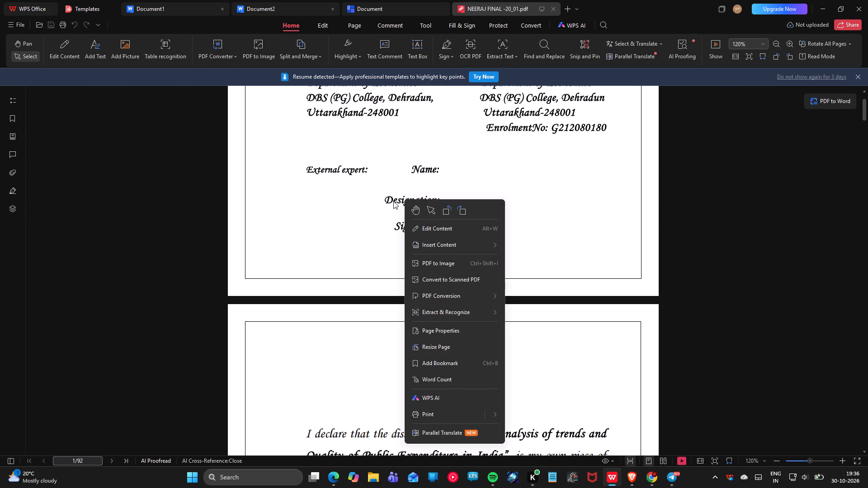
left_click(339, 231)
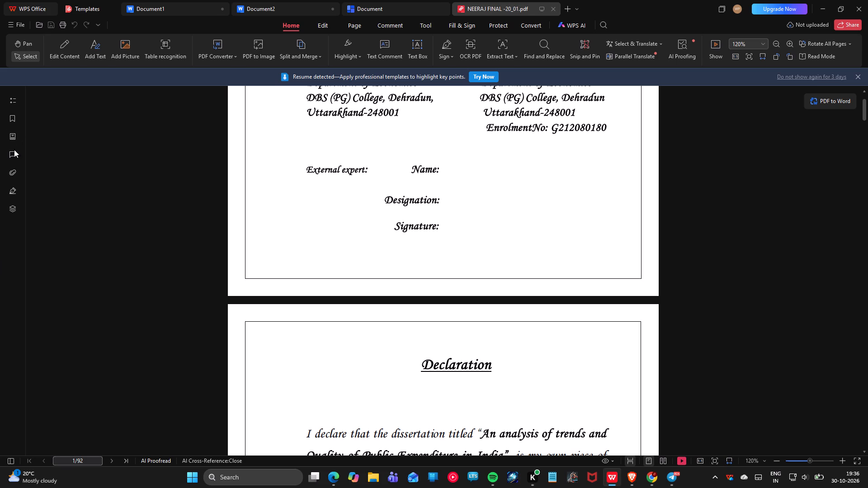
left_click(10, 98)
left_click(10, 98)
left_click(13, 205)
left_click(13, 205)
Turn on content editing for the open 92-page dissertation PDF.
left_click(330, 220)
right_click(330, 220)
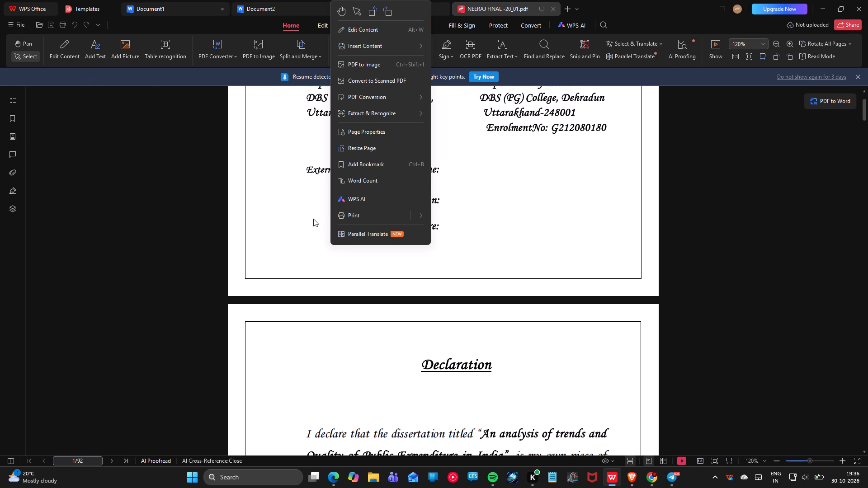
left_click(406, 29)
left_click(604, 273)
left_click(545, 246)
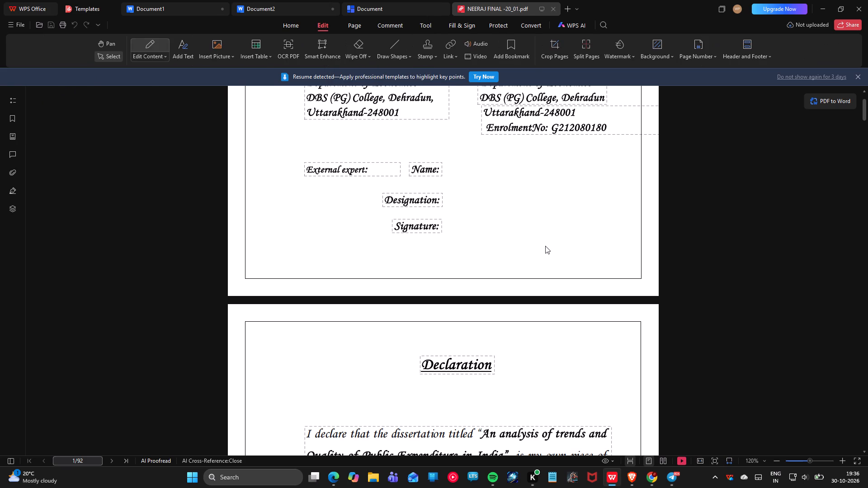
left_click(732, 212)
left_click(697, 115)
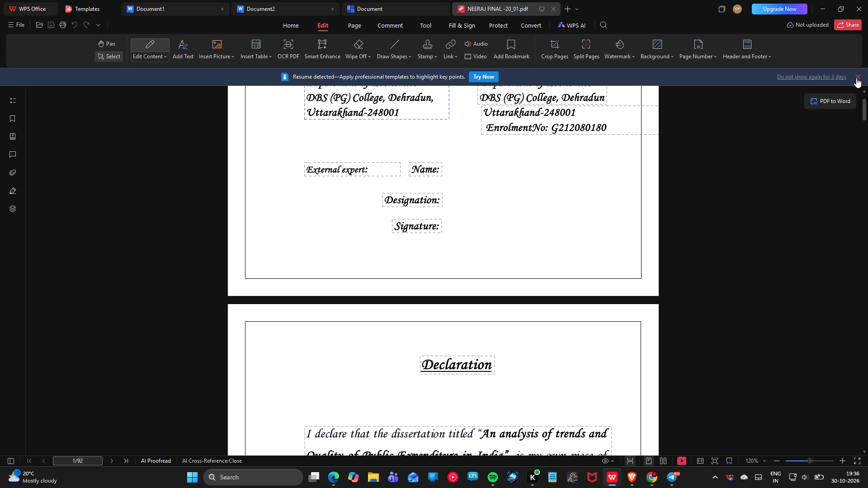
Dismiss the resume template suggestion banner above the dissertation PDF.
left_click(856, 78)
left_click(578, 177)
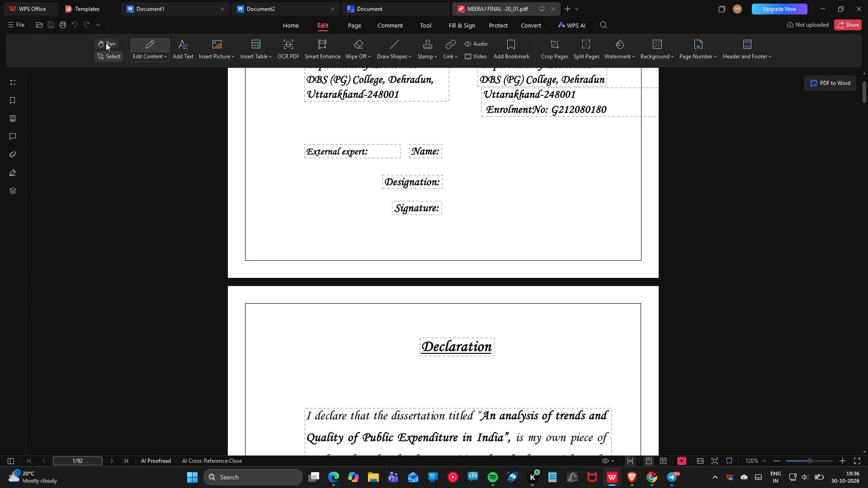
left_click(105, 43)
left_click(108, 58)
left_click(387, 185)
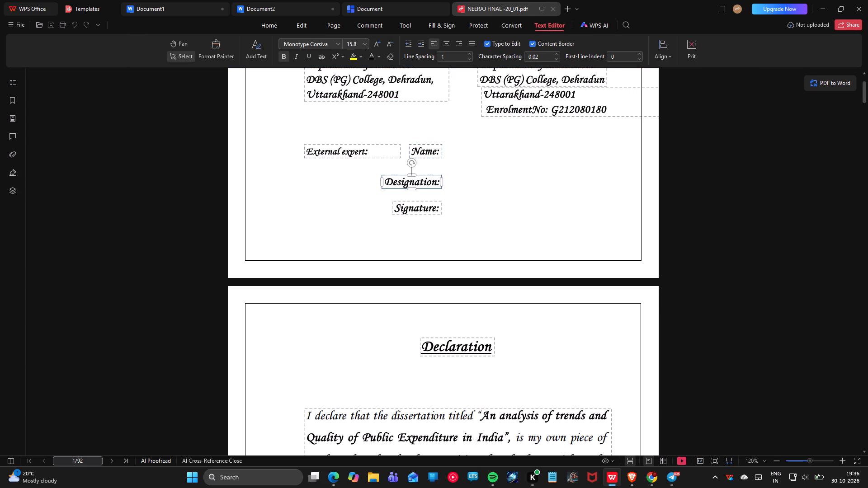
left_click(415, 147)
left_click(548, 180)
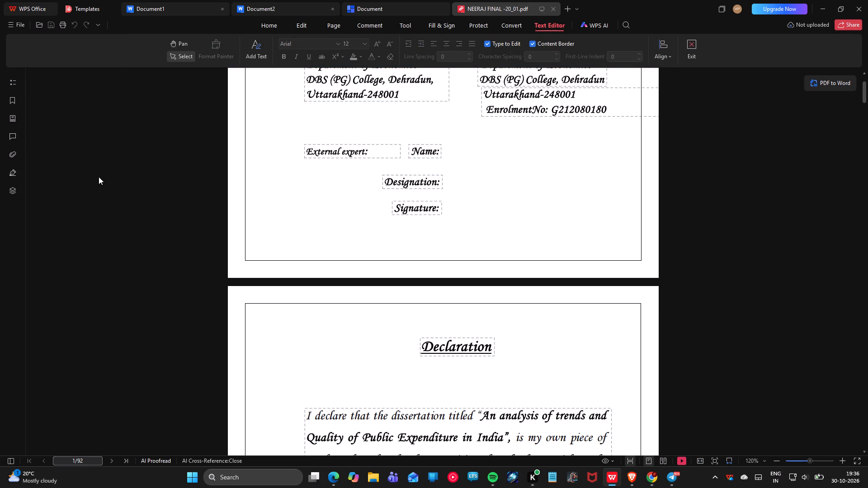
Show the page thumbnails of the dissertation PDF.
left_click(7, 112)
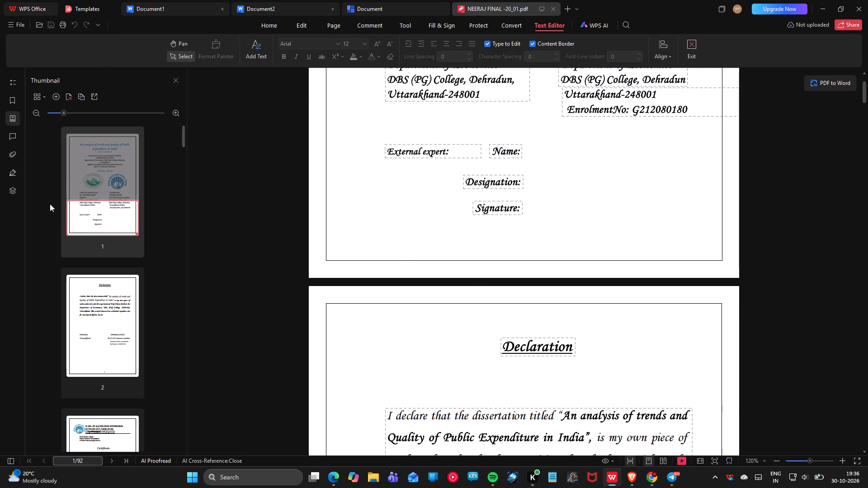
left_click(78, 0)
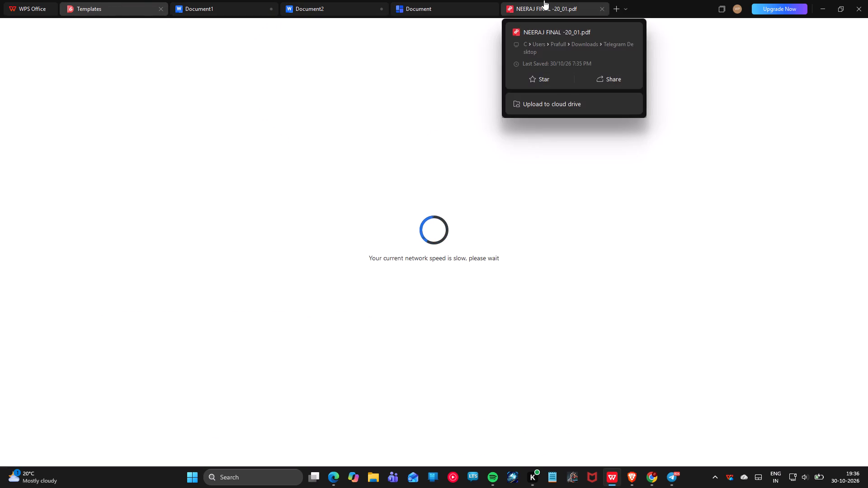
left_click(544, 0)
Switch to Document1 and place the cursor in the empty bullet directly under the heading "4.4 Trends in Mineral Production".
left_click(240, 0)
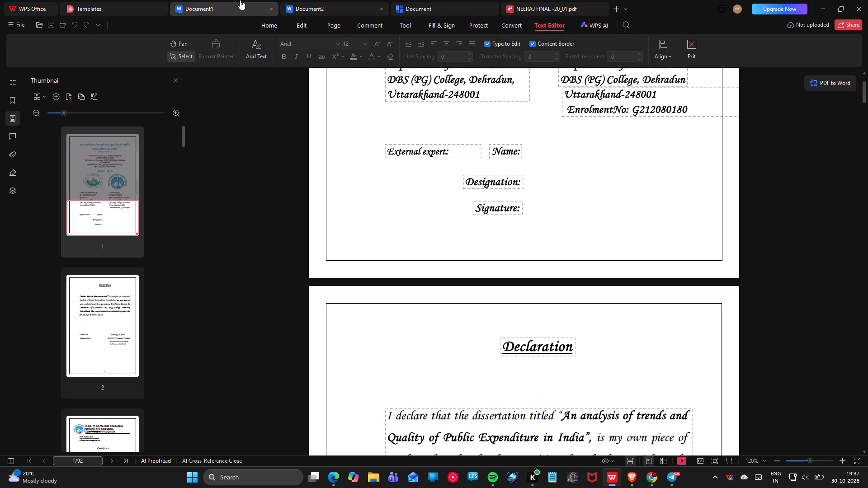
left_click(566, 183)
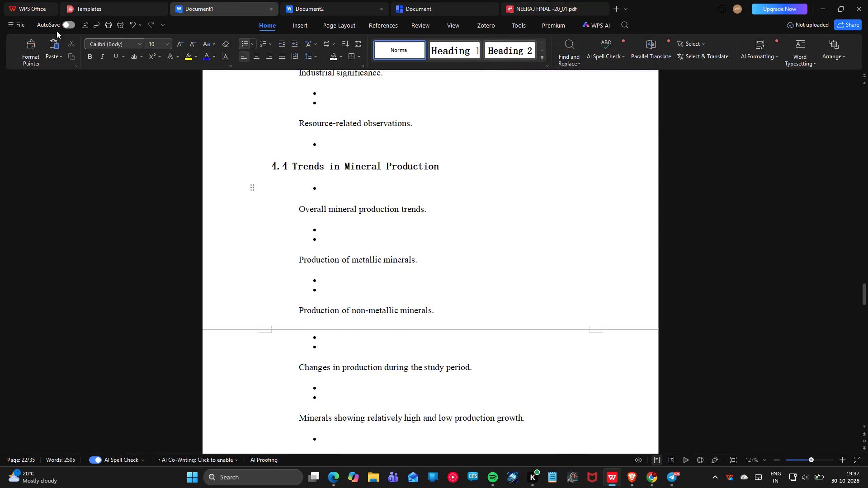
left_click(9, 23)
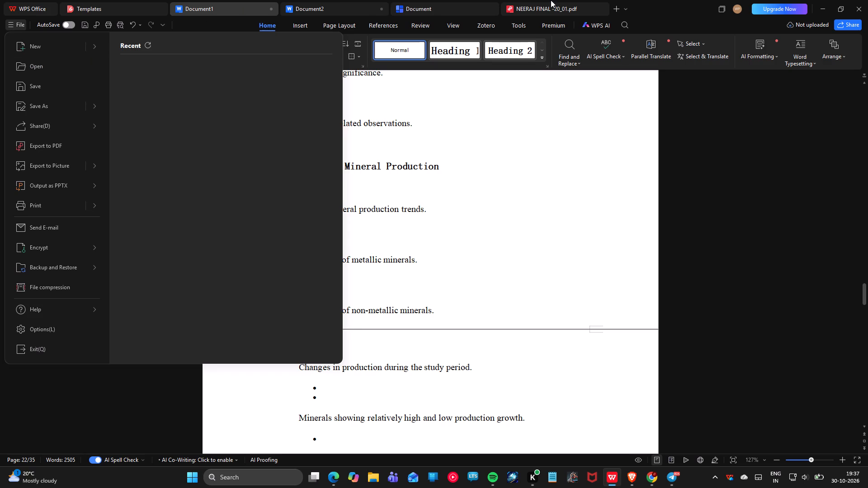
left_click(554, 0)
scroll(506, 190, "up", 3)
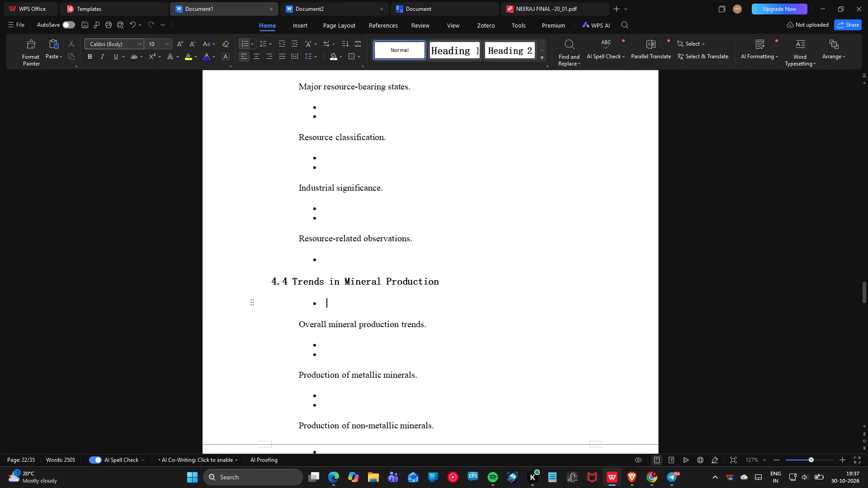
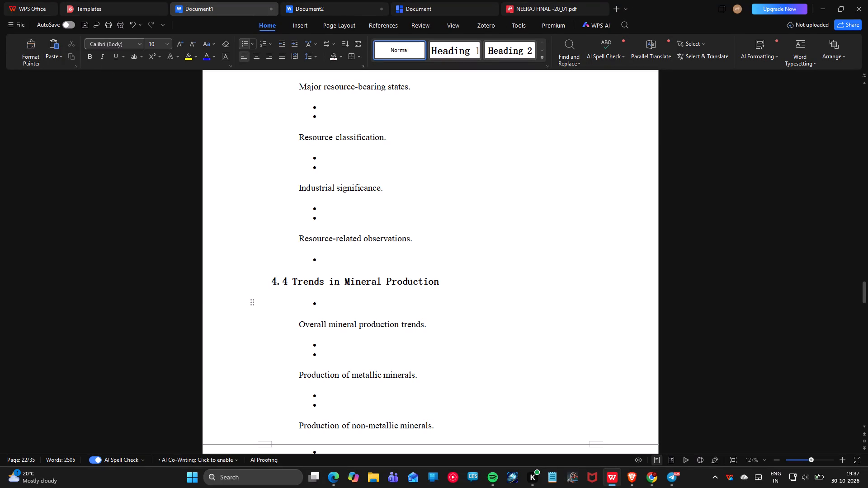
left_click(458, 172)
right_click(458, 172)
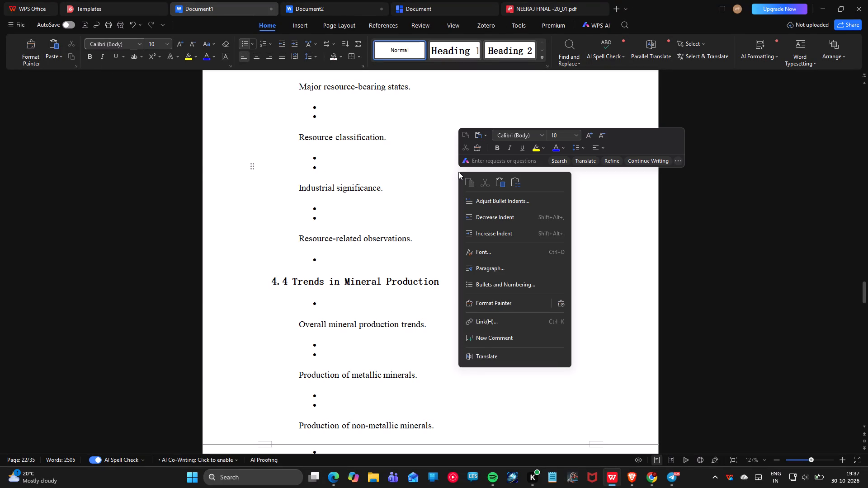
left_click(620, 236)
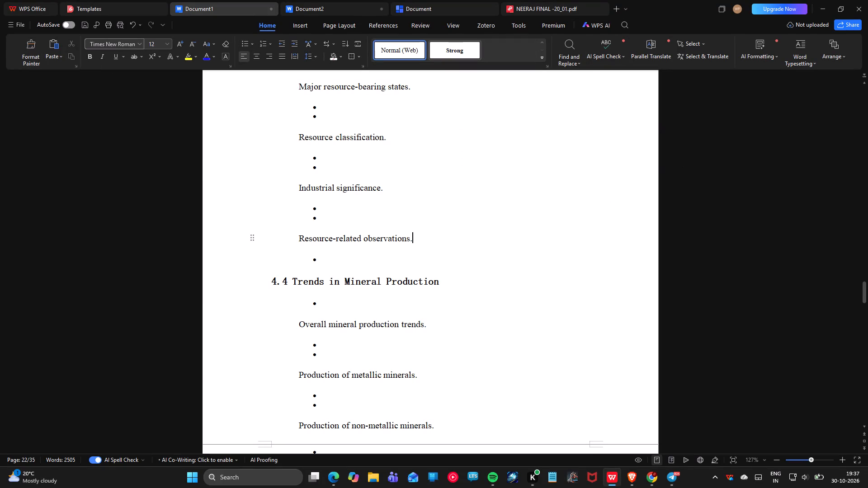
Examine the Options settings for Document1, from General and Save through User Information and Trust Center to Quick Access Toolbar and Customize Ribbon.
left_click(14, 24)
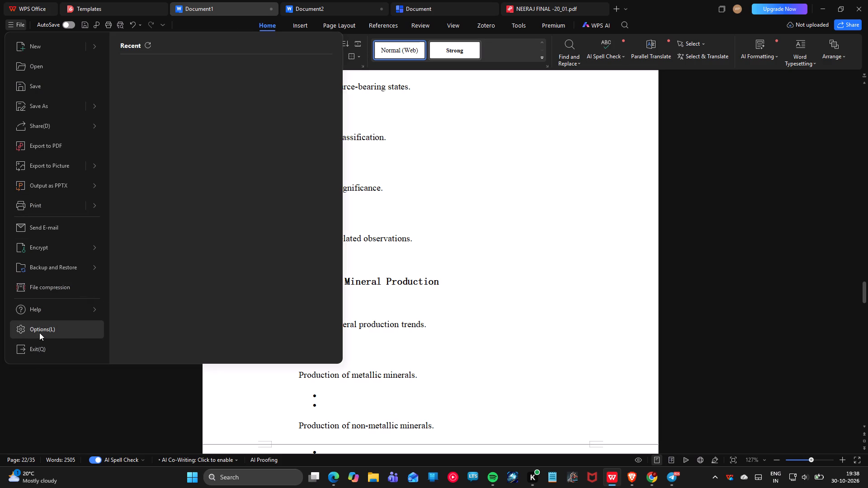
left_click(39, 333)
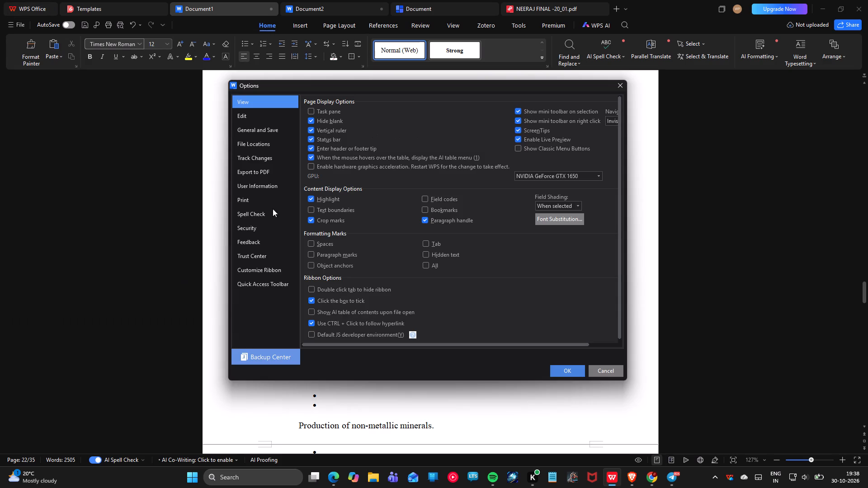
left_click(270, 222)
left_click(273, 127)
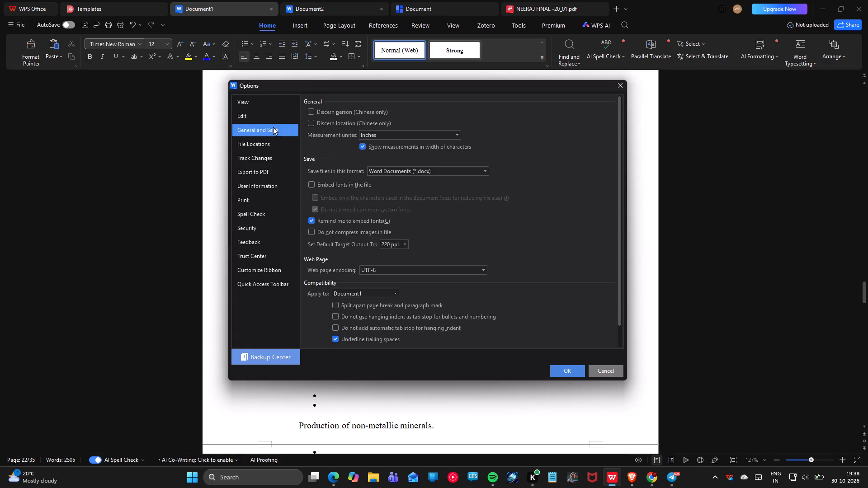
left_click(269, 141)
left_click(268, 153)
left_click(264, 166)
left_click(263, 178)
left_click(261, 188)
left_click(260, 192)
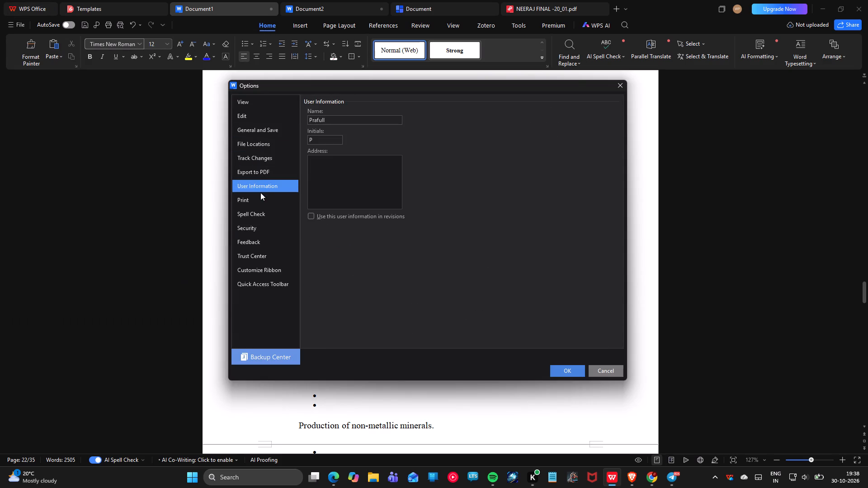
left_click(259, 205)
left_click(258, 210)
left_click(258, 231)
left_click(256, 238)
left_click(256, 259)
left_click(255, 264)
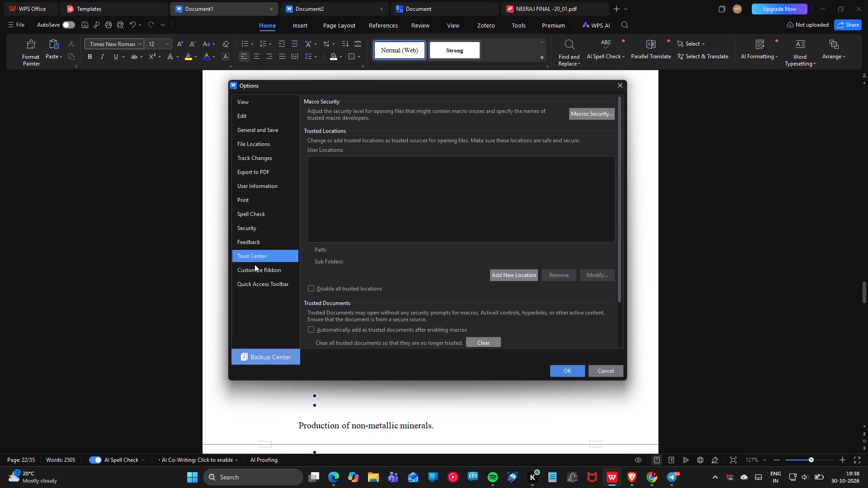
left_click(255, 277)
left_click(255, 289)
left_click(255, 282)
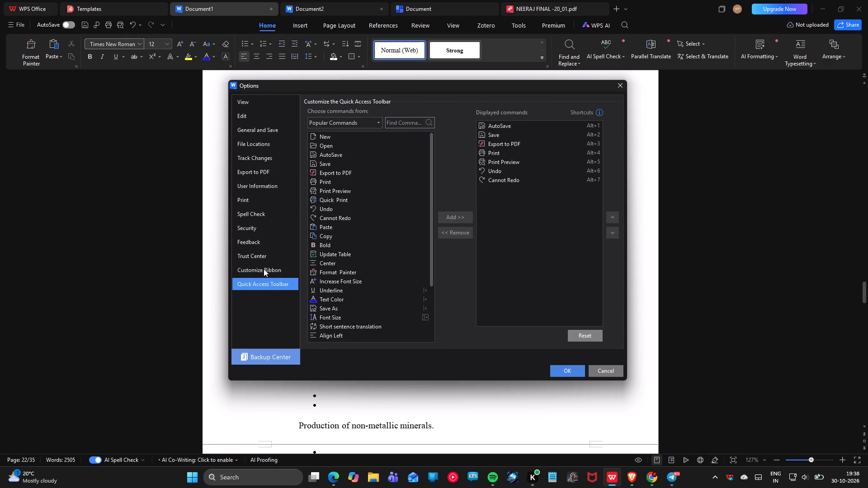
left_click(264, 269)
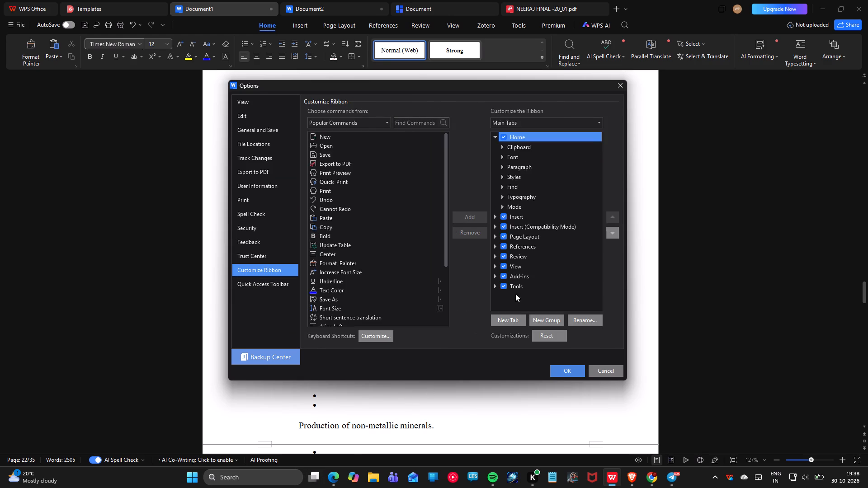
left_click(574, 376)
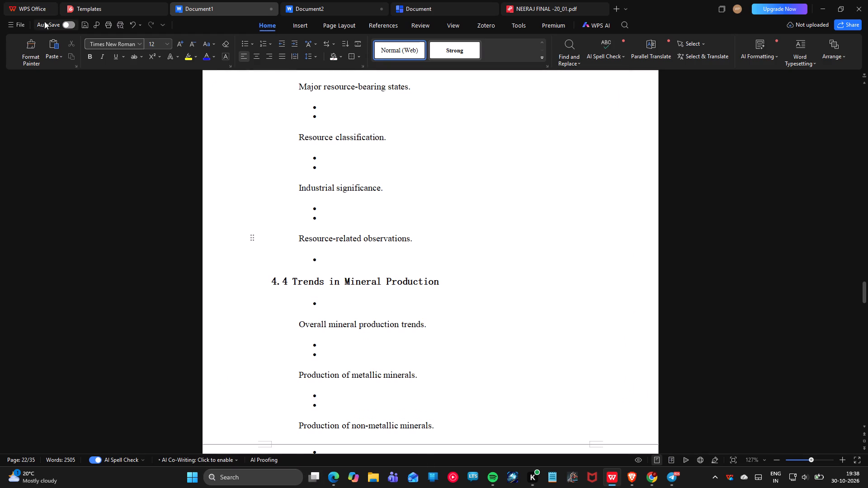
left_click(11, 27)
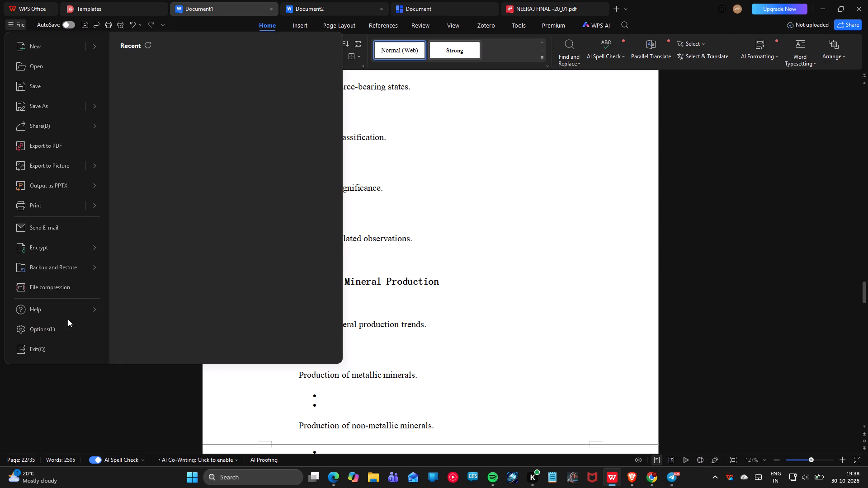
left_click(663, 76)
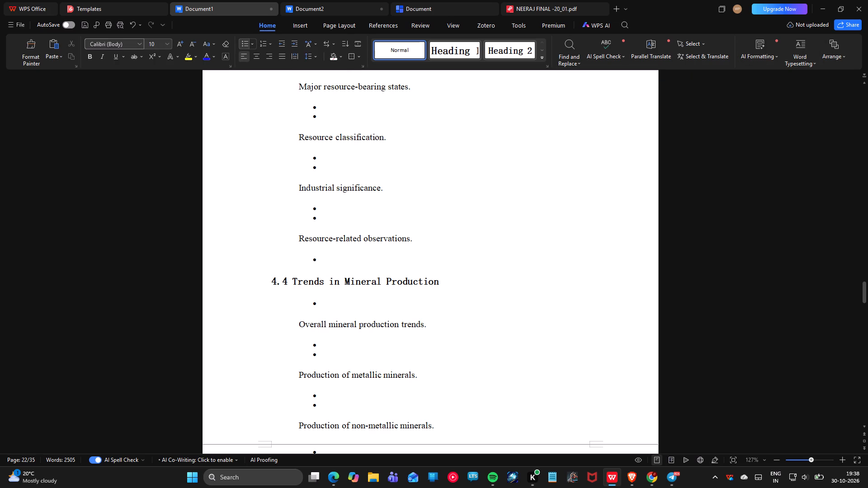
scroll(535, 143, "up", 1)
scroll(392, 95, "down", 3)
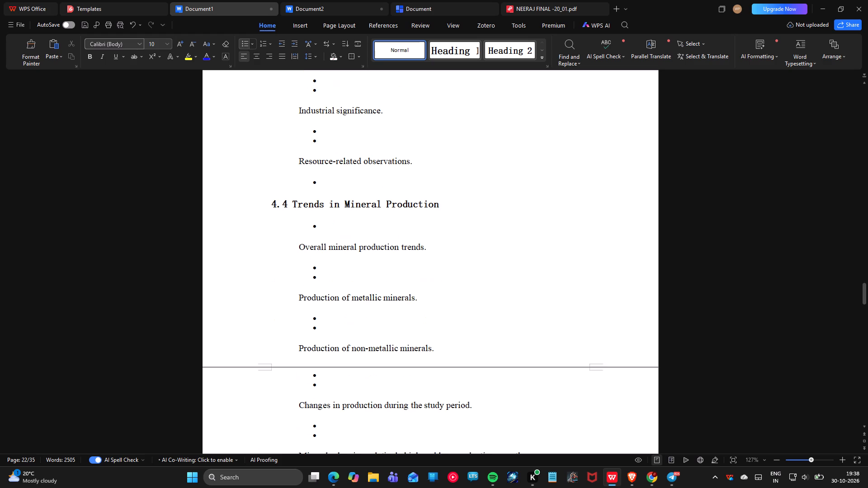
Switch to the dissertation PDF, go to its Declaration page and exit content editing.
left_click(528, 0)
scroll(512, 355, "down", 7)
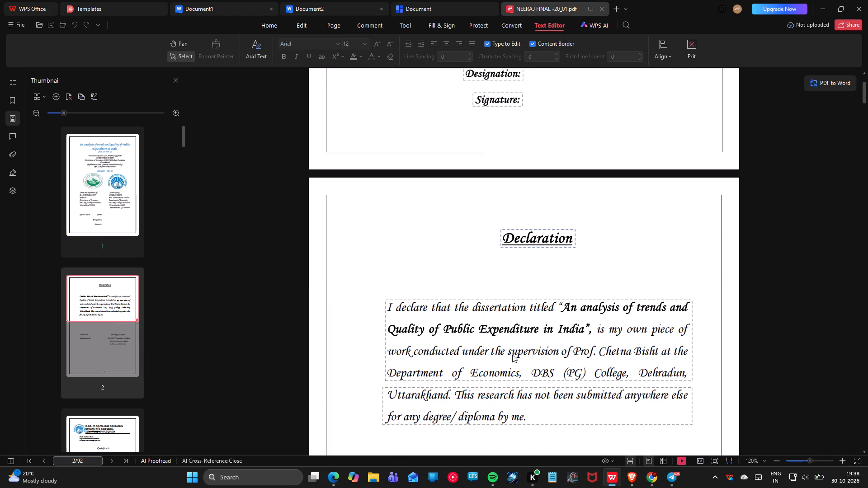
scroll(512, 355, "down", 2)
left_click(548, 303)
left_click(562, 263)
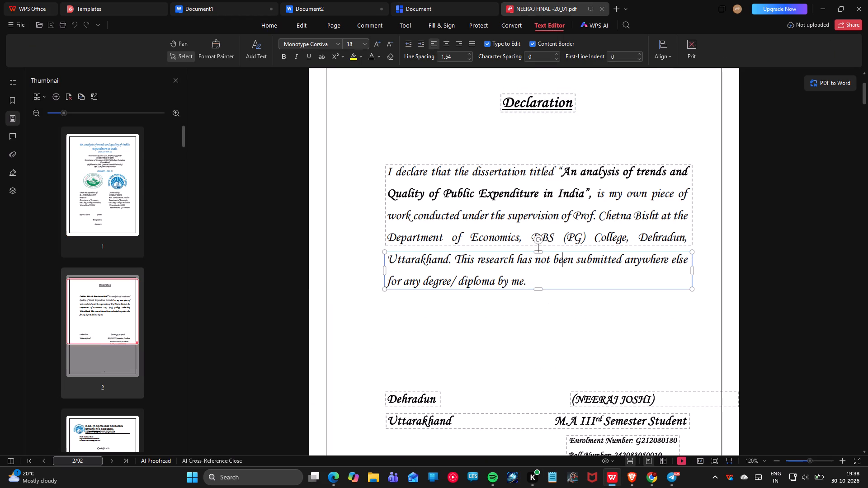
double_click(359, 113)
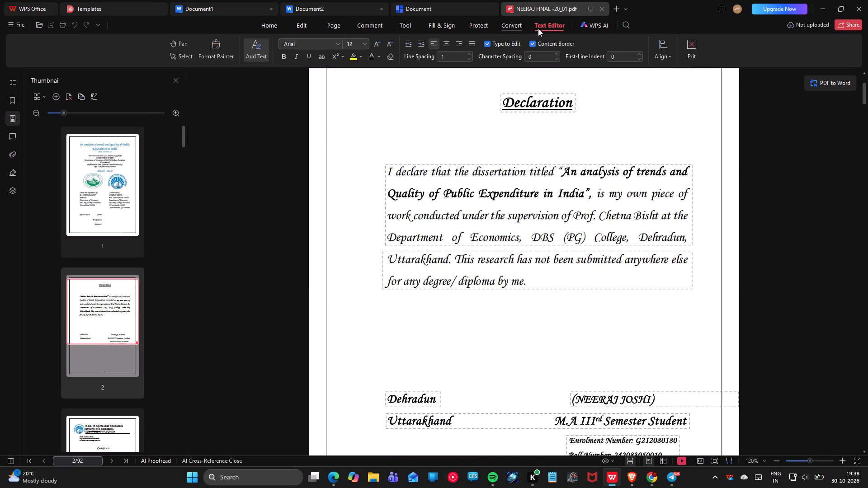
left_click(695, 47)
scroll(573, 145, "down", 5)
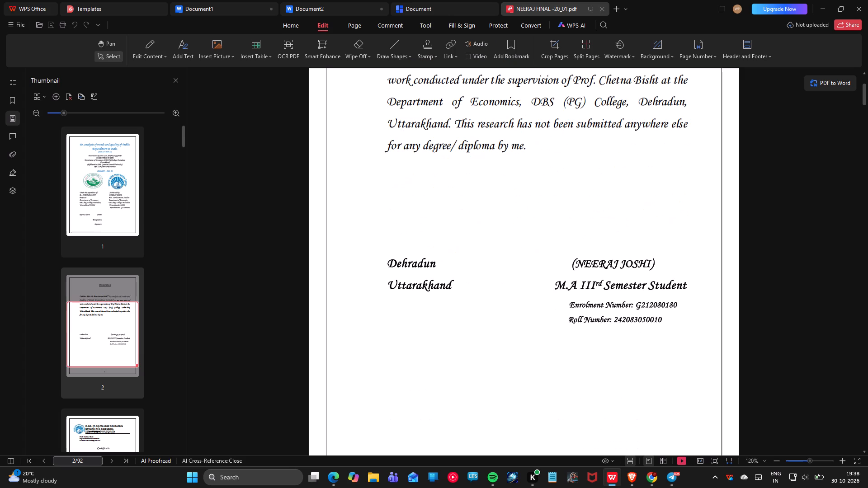
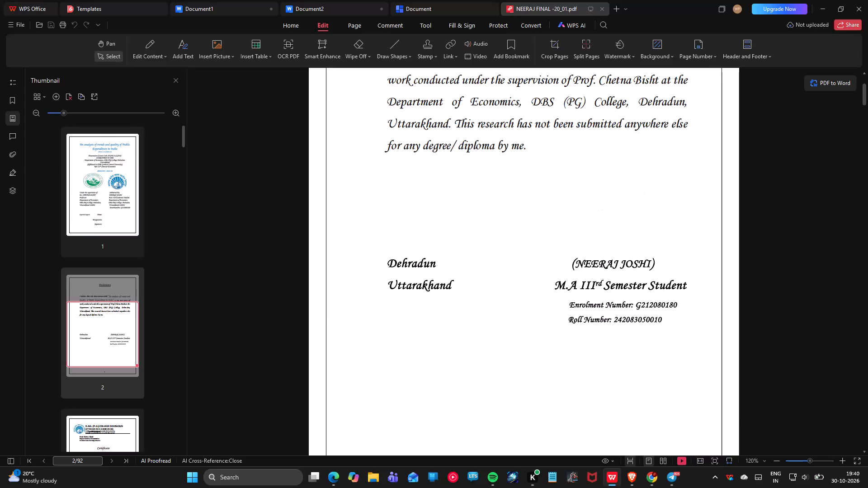
Examine the dissertation PDF's preliminary pages, from the Certificate and Acknowledgements through the table of contents to the lists of tables, figures and maps.
scroll(593, 218, "down", 2)
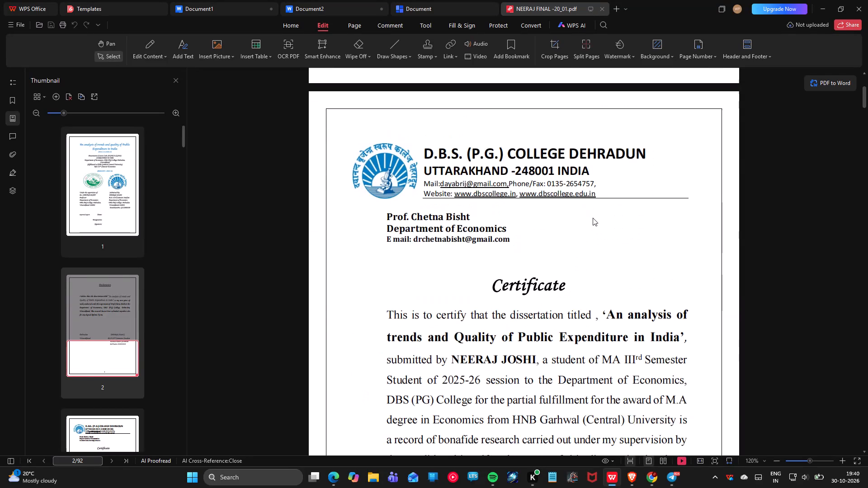
scroll(593, 218, "down", 3)
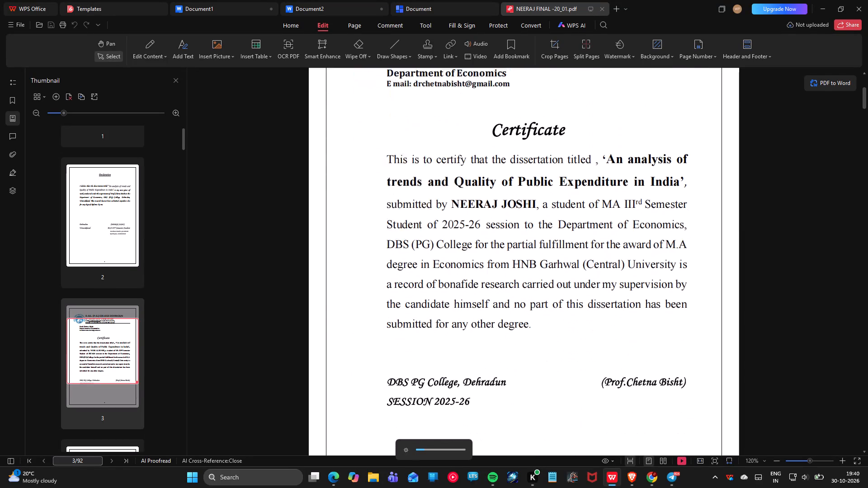
scroll(593, 218, "down", 2)
scroll(593, 218, "up", 1)
scroll(593, 218, "down", 1)
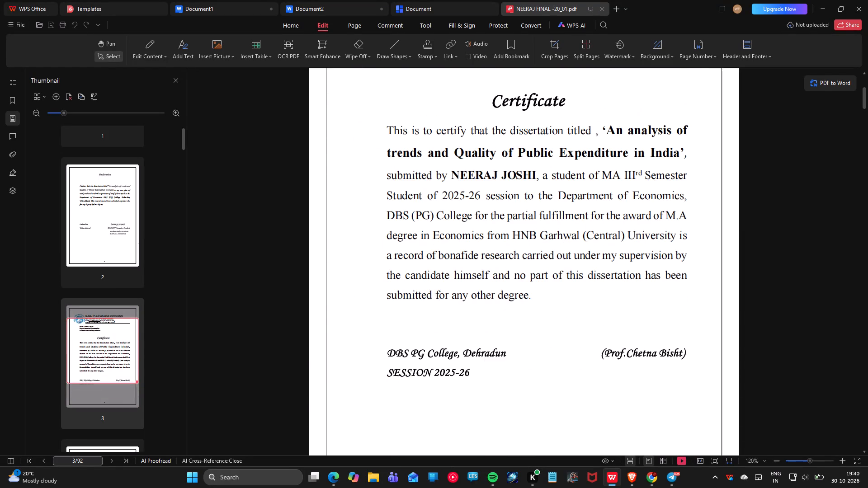
scroll(593, 218, "down", 5)
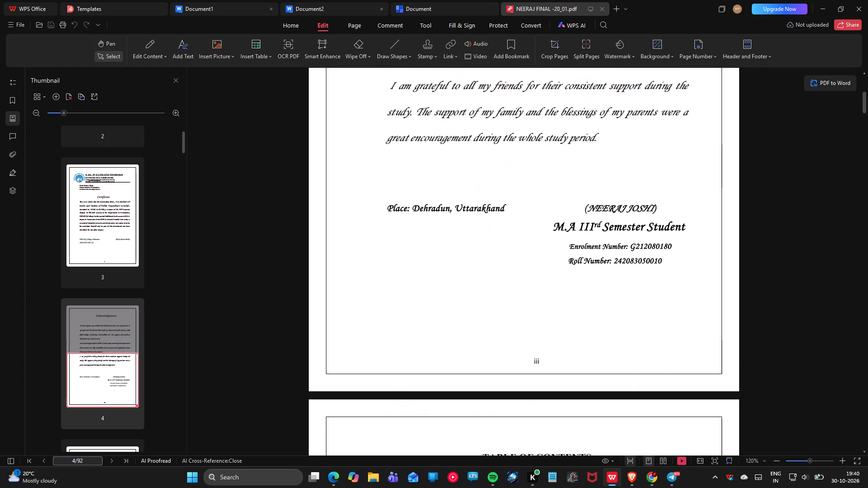
scroll(583, 221, "up", 1, "ctrl")
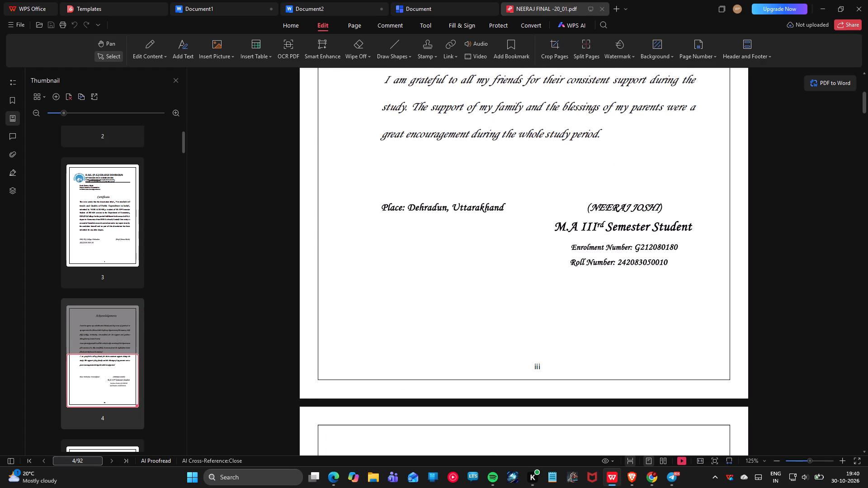
scroll(583, 168, "down", 1)
scroll(594, 109, "down", 1)
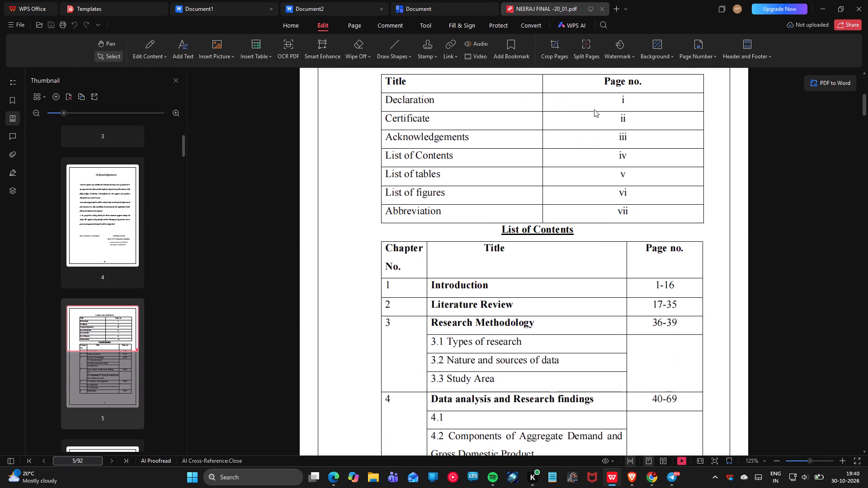
scroll(594, 109, "down", 1)
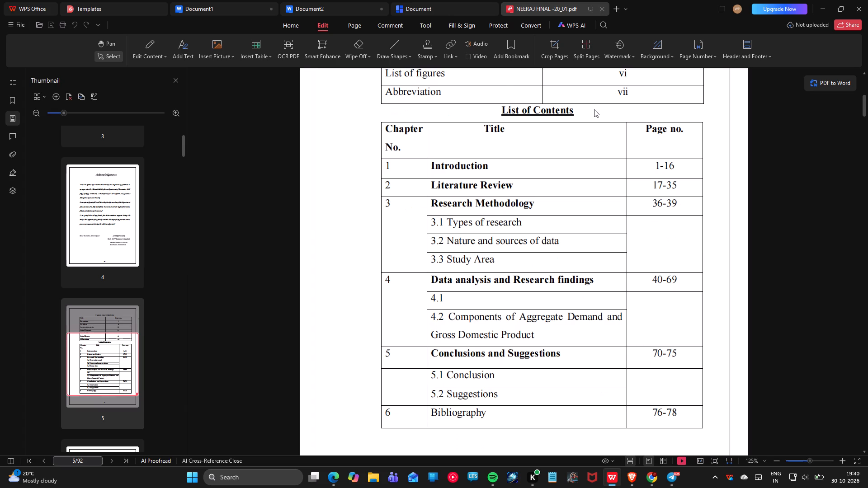
scroll(594, 109, "down", 2)
scroll(594, 109, "up", 2)
scroll(594, 109, "down", 7)
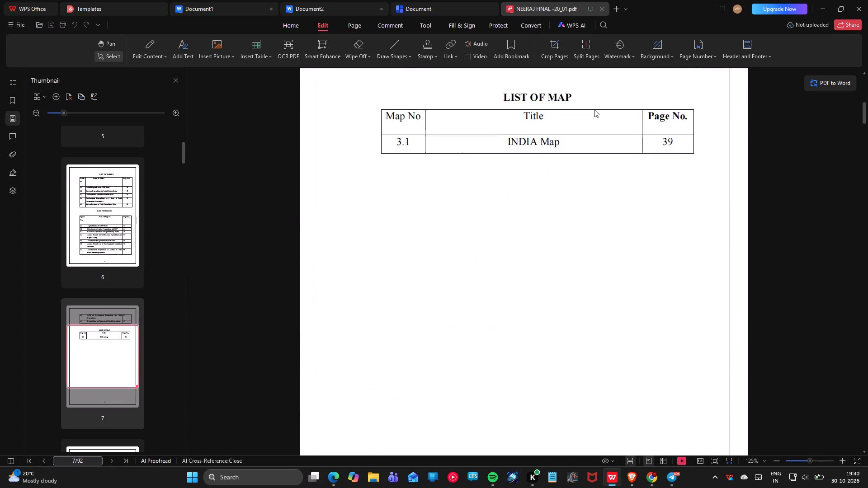
Review the opening of Chapter 1, Introduction, in the dissertation PDF, including the section on types of public expenditure.
scroll(594, 109, "down", 6)
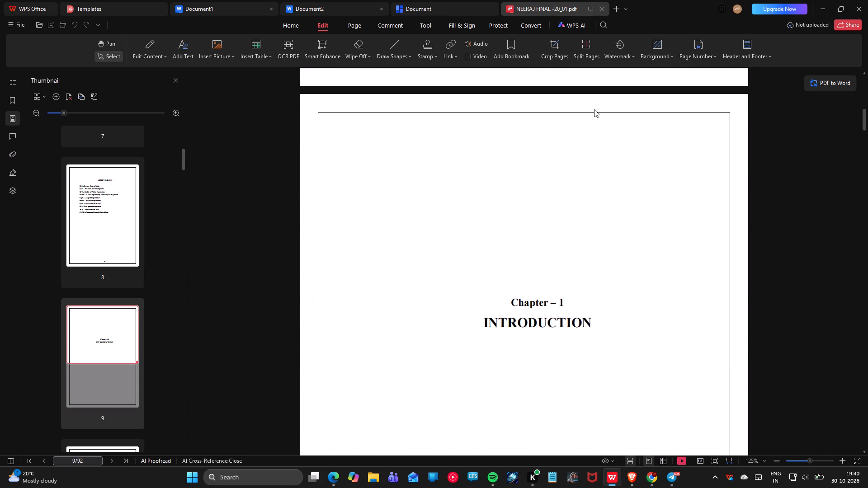
scroll(594, 109, "down", 4)
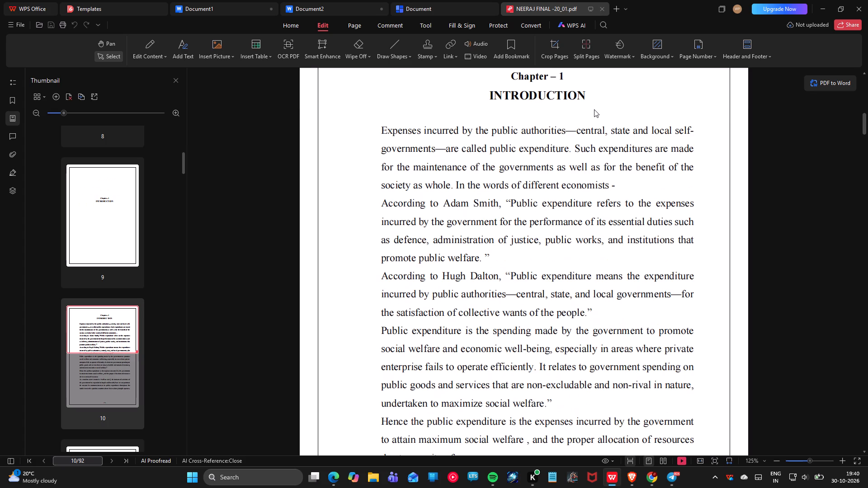
scroll(559, 174, "down", 4)
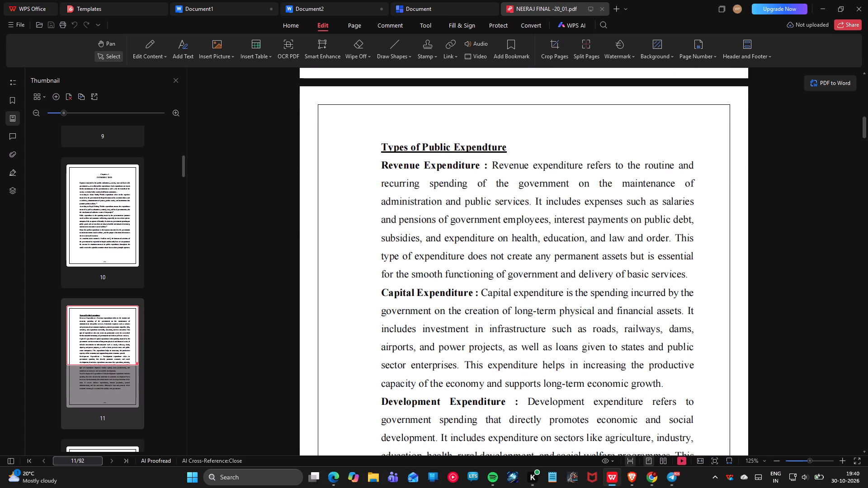
scroll(559, 174, "down", 1)
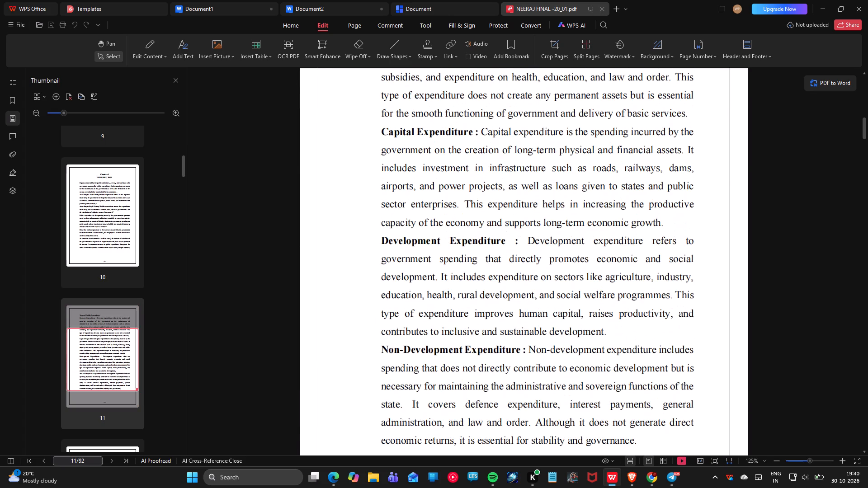
scroll(559, 174, "up", 4)
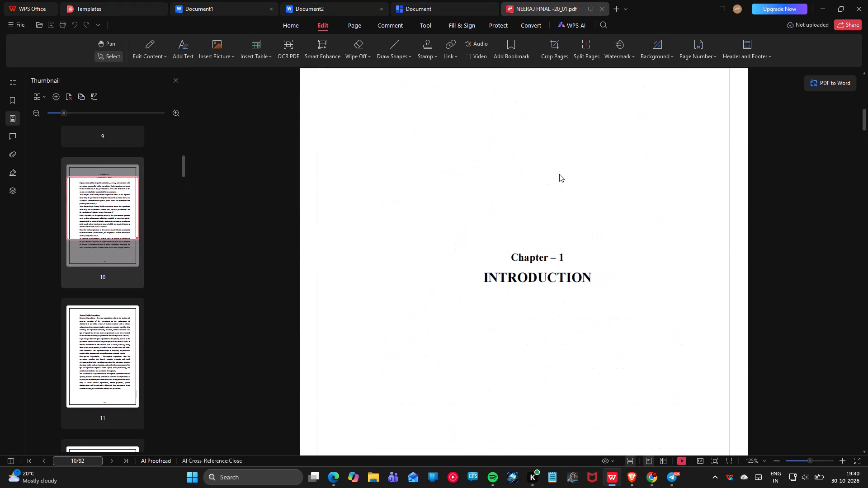
scroll(559, 174, "down", 4)
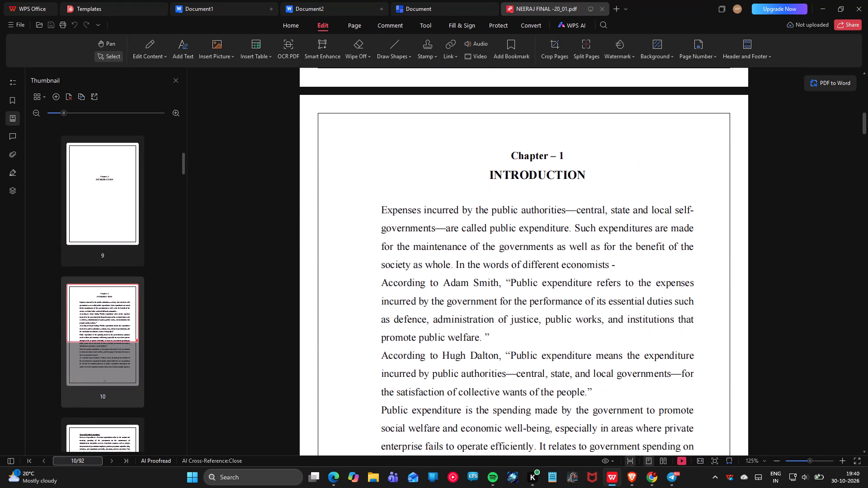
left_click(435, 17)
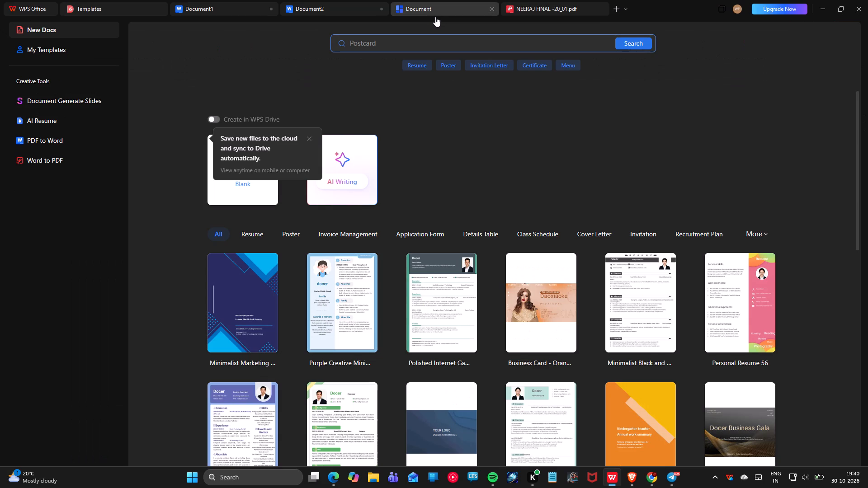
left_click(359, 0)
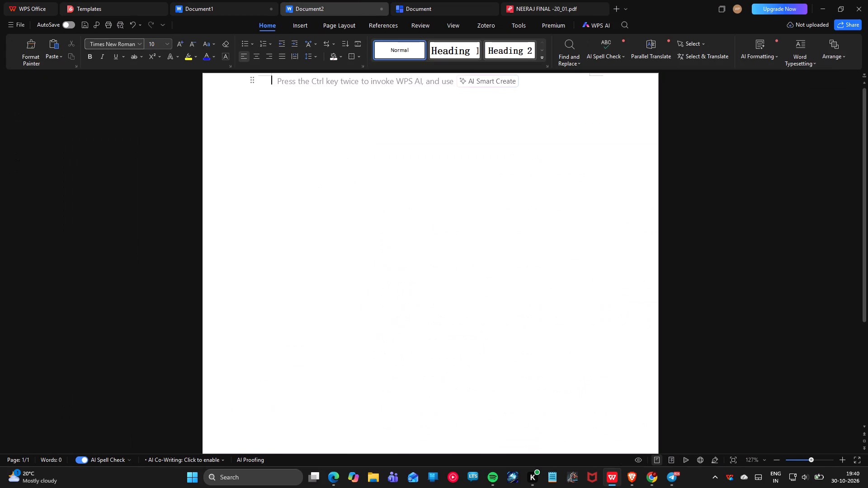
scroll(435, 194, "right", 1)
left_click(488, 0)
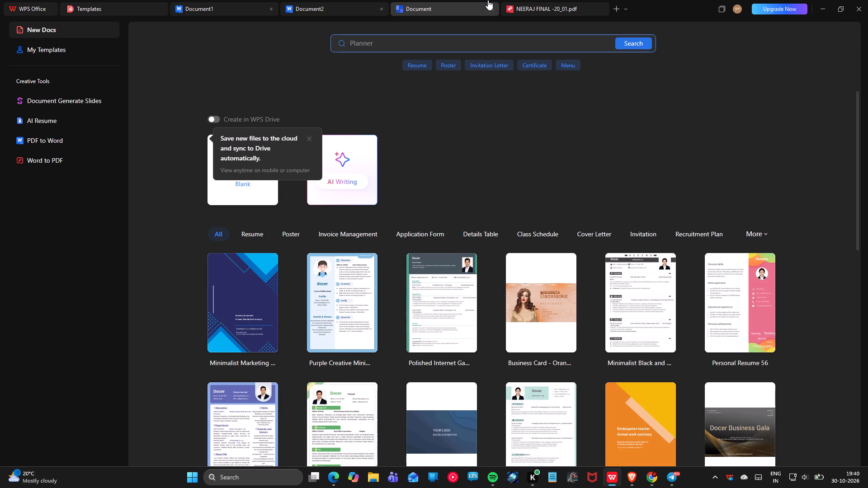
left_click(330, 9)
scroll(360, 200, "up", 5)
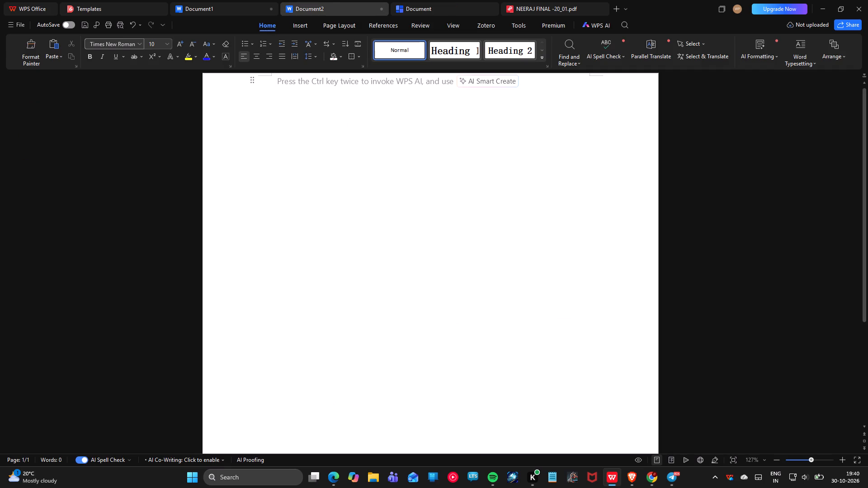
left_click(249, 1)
Detach the blank Document2 into its own window and close it without saving.
left_click_drag(340, 0, 355, 158)
scroll(355, 158, "down", 1)
left_click(324, 0)
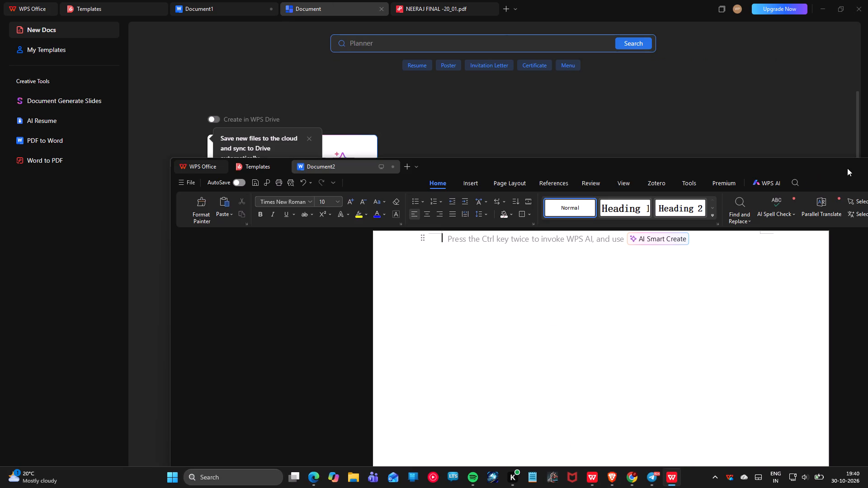
left_click_drag(784, 158, 656, 147)
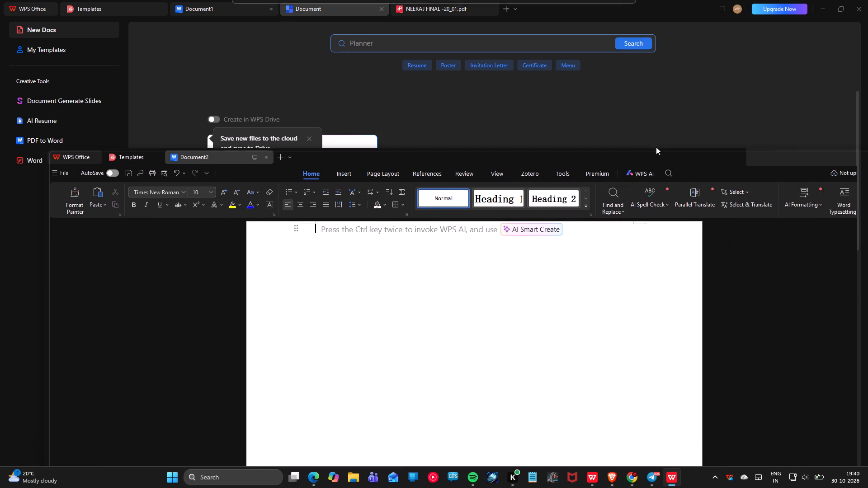
left_click_drag(656, 147, 654, 145)
left_click_drag(842, 150, 716, 150)
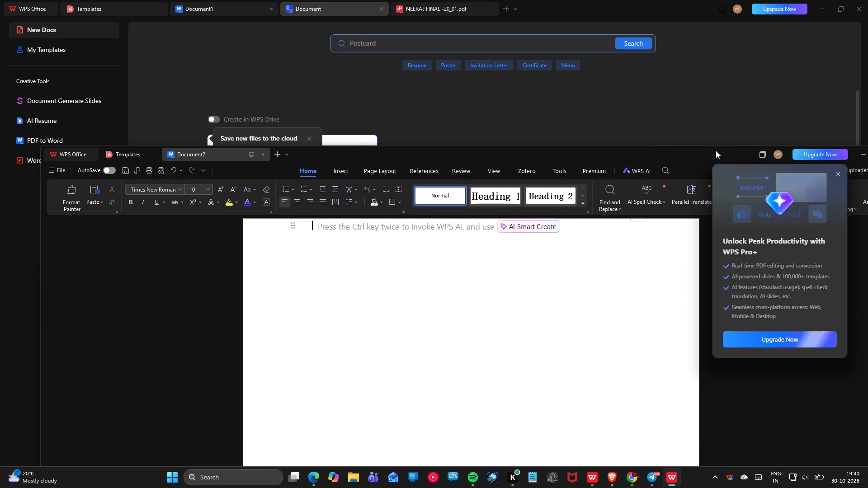
left_click_drag(716, 150, 633, 141)
left_click(813, 140)
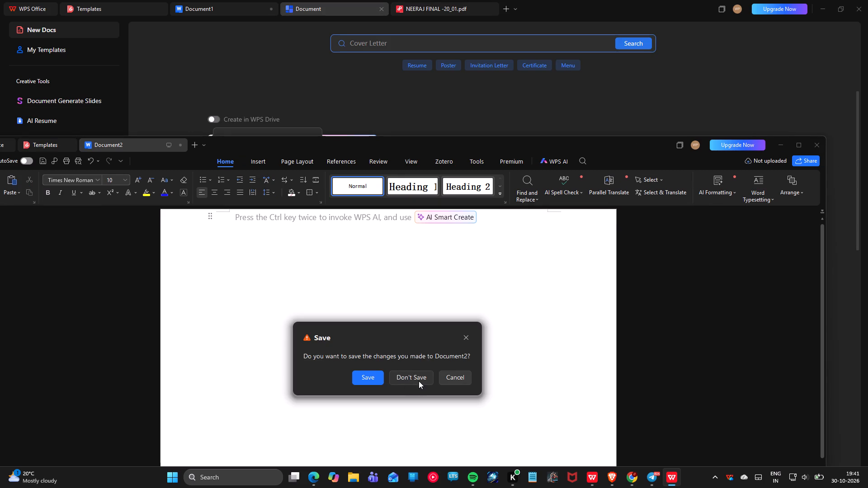
left_click(419, 381)
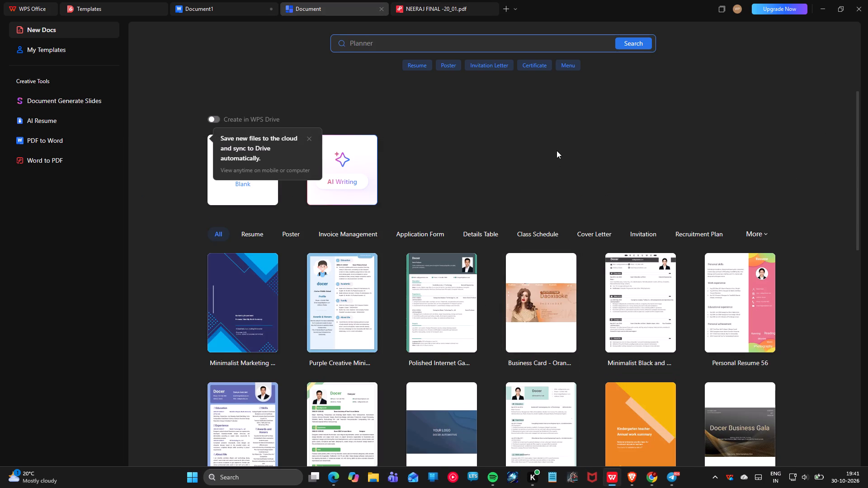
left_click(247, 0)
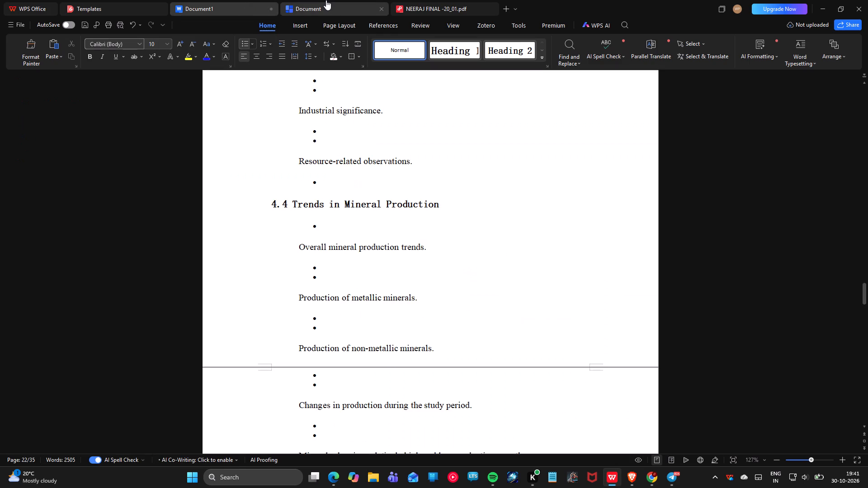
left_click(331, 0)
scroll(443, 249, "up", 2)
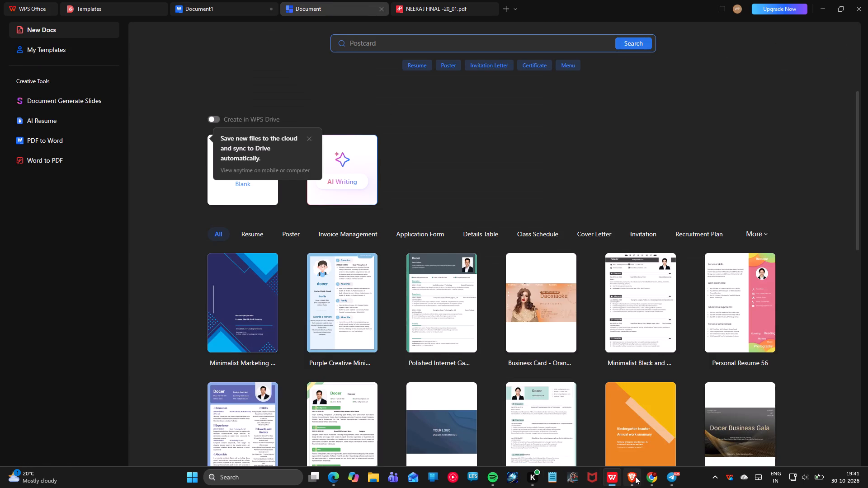
Switch to the dissertation framework in Google Docs, dismiss the Grammarly prompt, and review the outline of the preliminary pages and Chapters 1 and 2.
left_click(649, 476)
scroll(647, 474, "down", 1)
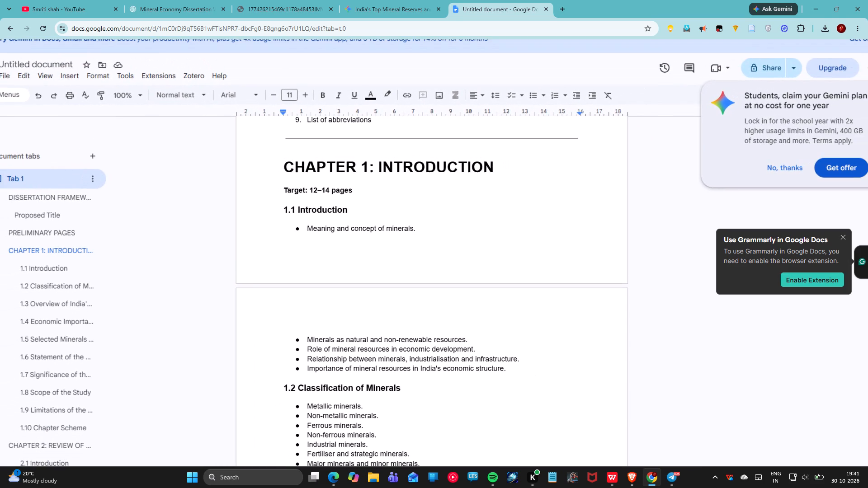
left_click(842, 235)
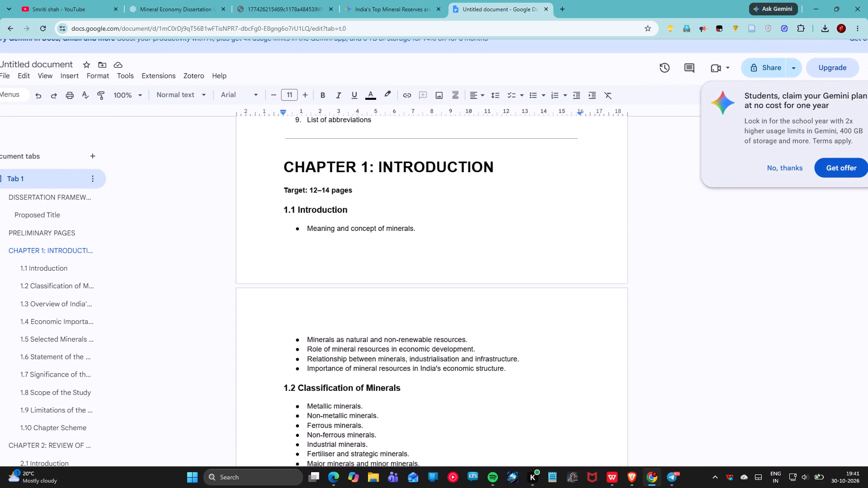
scroll(580, 326, "down", 2)
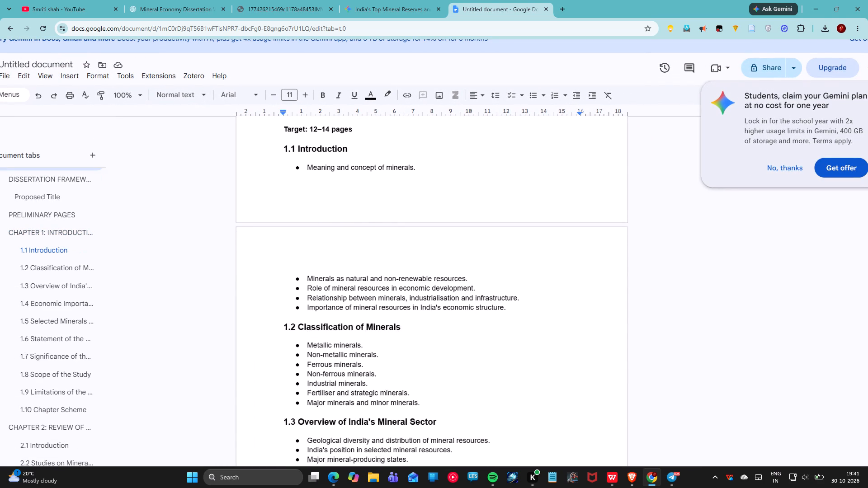
scroll(580, 326, "down", 6)
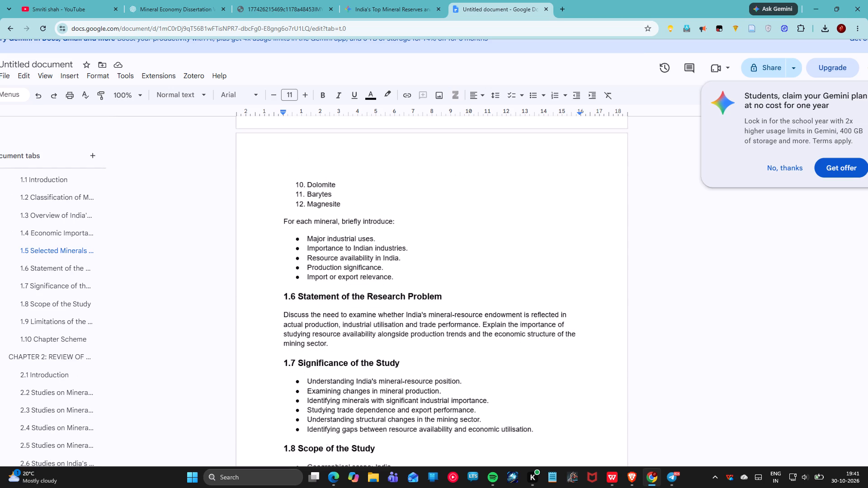
scroll(580, 326, "down", 8)
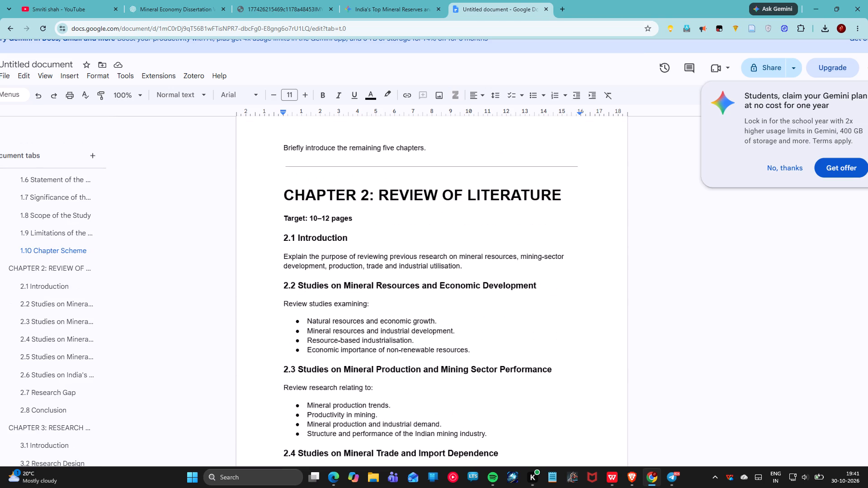
scroll(580, 326, "down", 1)
scroll(519, 356, "up", 4)
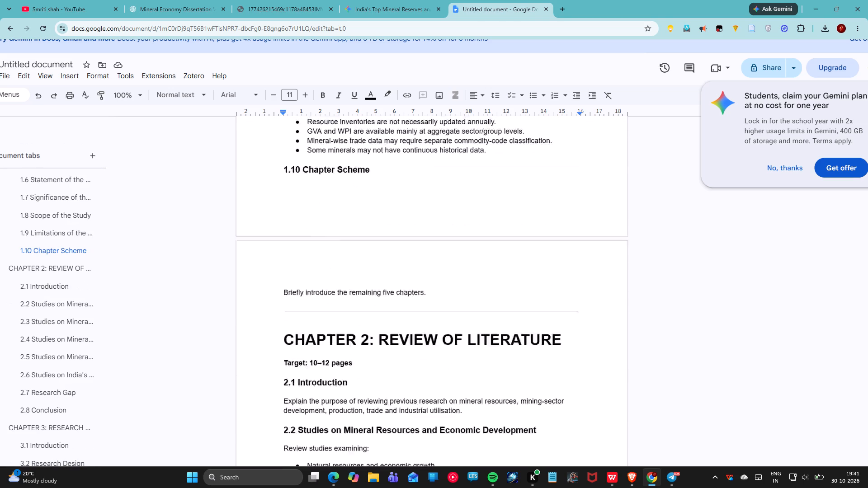
scroll(519, 356, "up", 3)
scroll(519, 356, "down", 2)
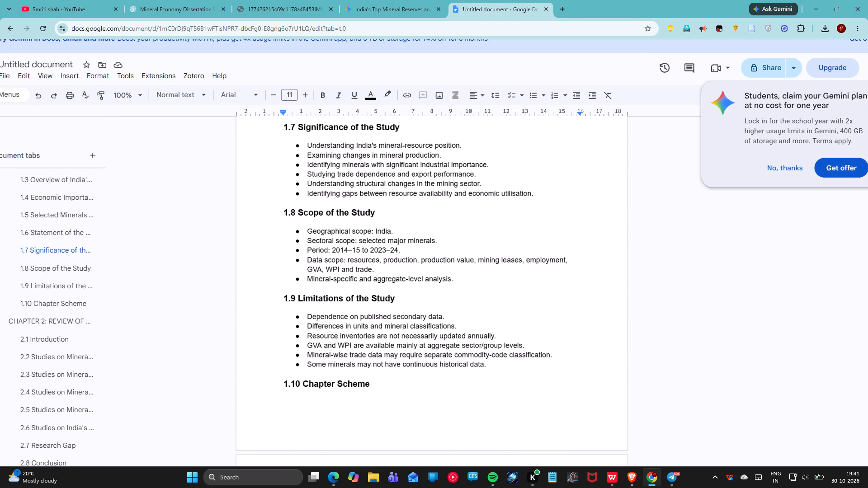
scroll(519, 356, "down", 1)
scroll(519, 356, "up", 2)
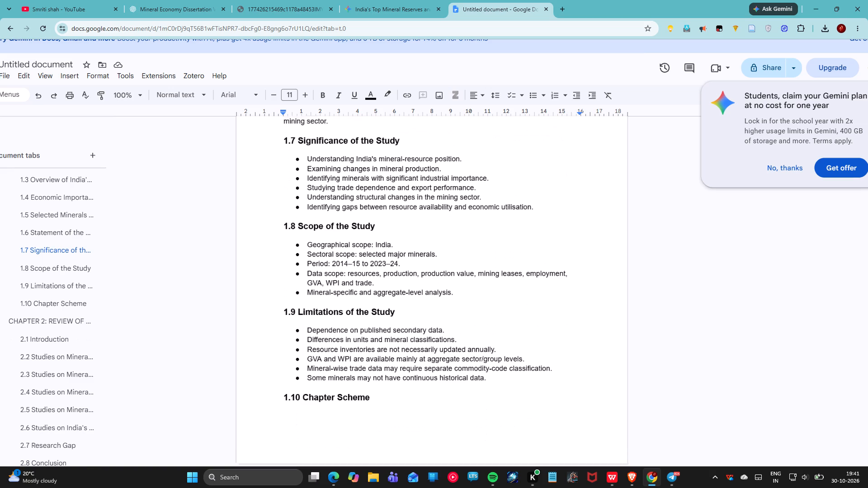
scroll(519, 356, "up", 12)
scroll(519, 356, "down", 4)
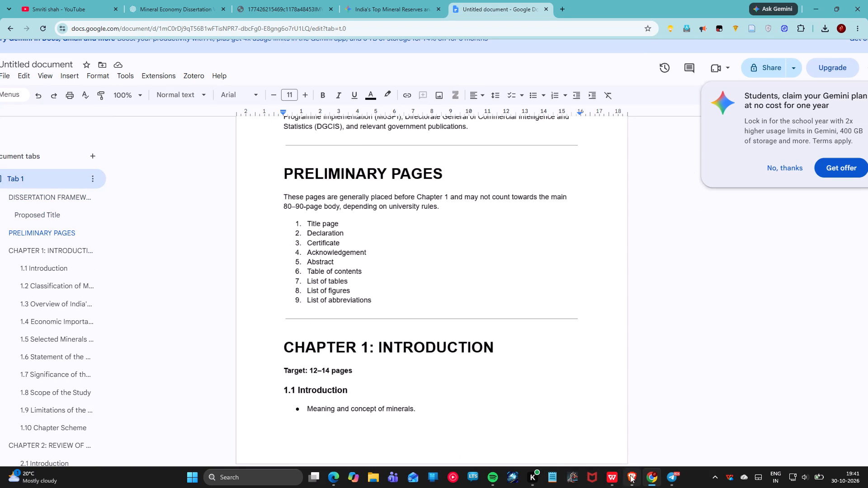
Switch to the dissertation PDF in WPS Office and skim Chapter 1 through the rationale and objectives of the study.
left_click(627, 444)
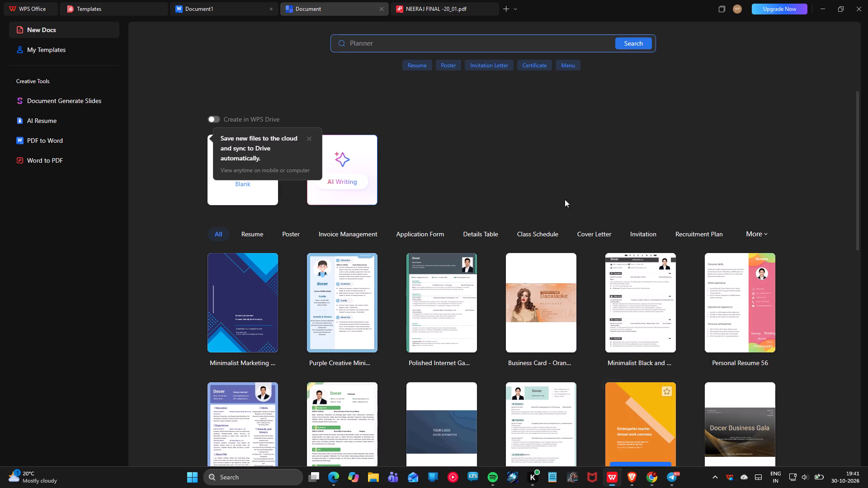
left_click(454, 9)
scroll(500, 291, "down", 3)
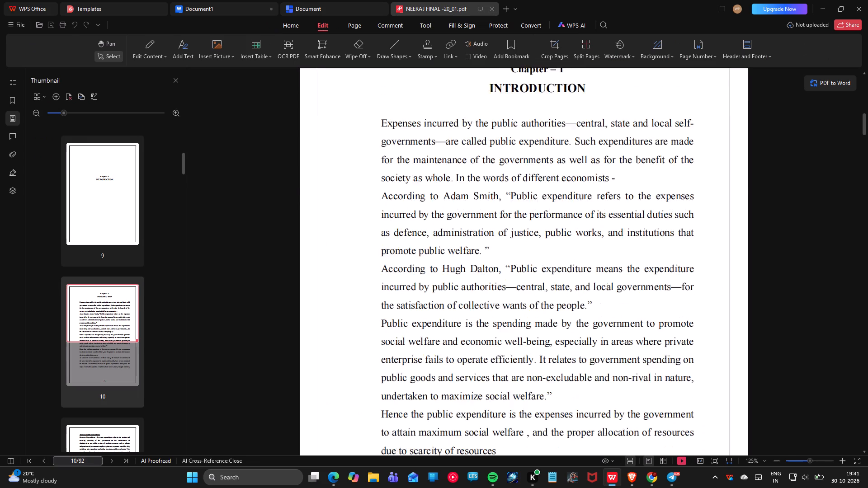
scroll(500, 291, "down", 13)
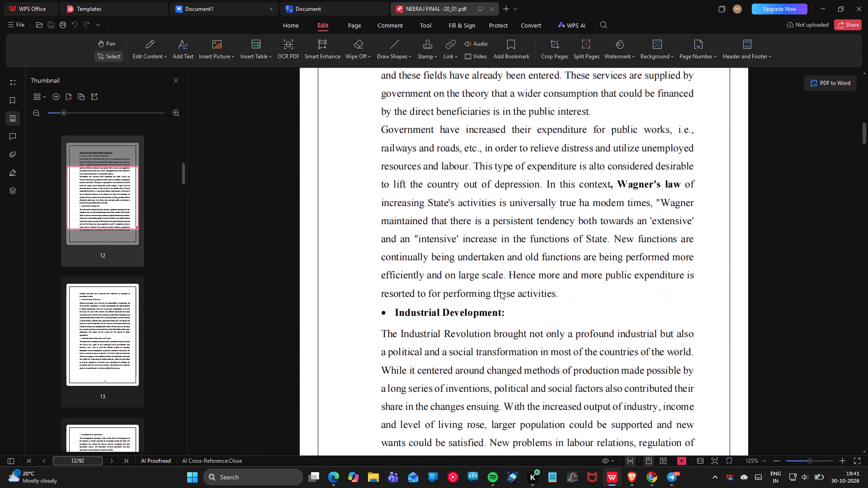
scroll(500, 291, "down", 13)
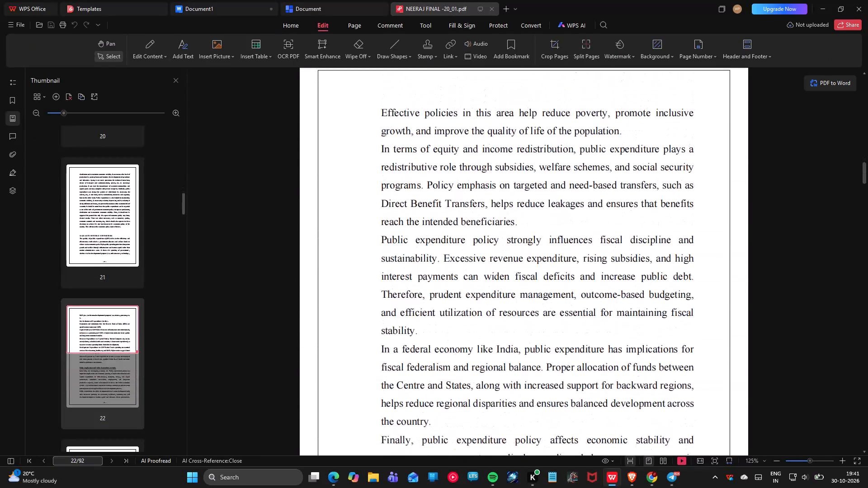
scroll(500, 291, "down", 12)
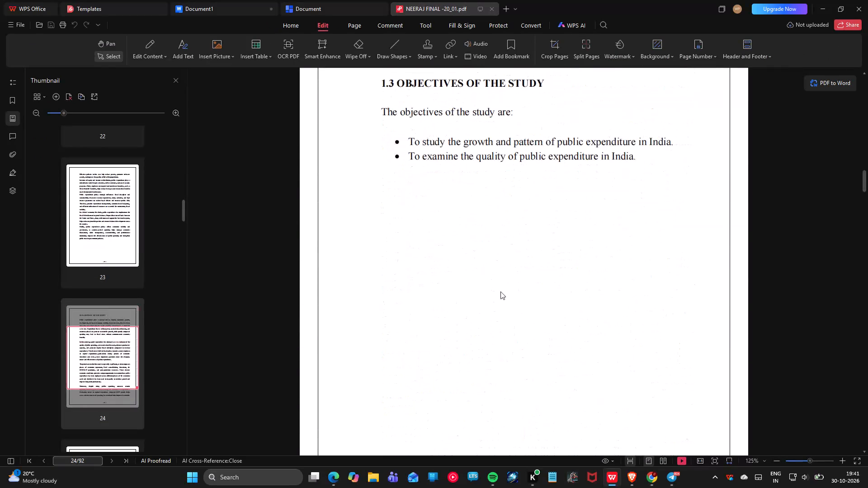
scroll(500, 291, "up", 7)
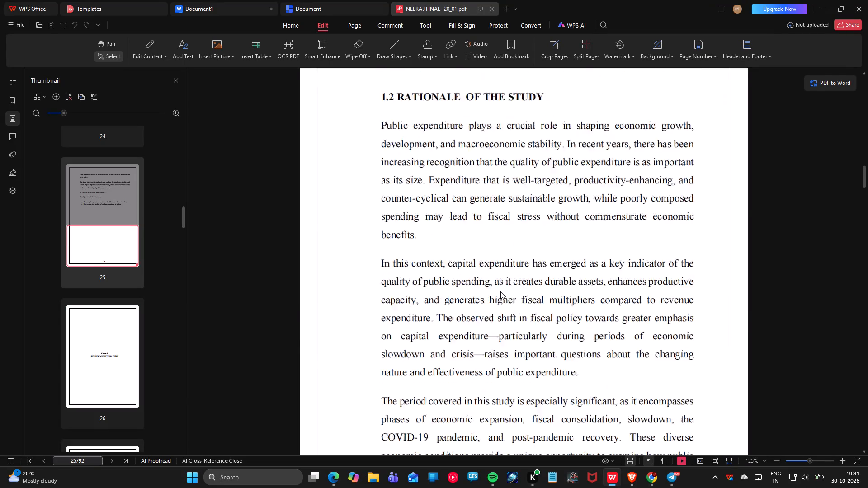
Go back to the dissertation PDF's preliminary pages and examine the table of contents and the chapter list with its page ranges.
scroll(500, 291, "up", 10)
scroll(500, 291, "up", 18)
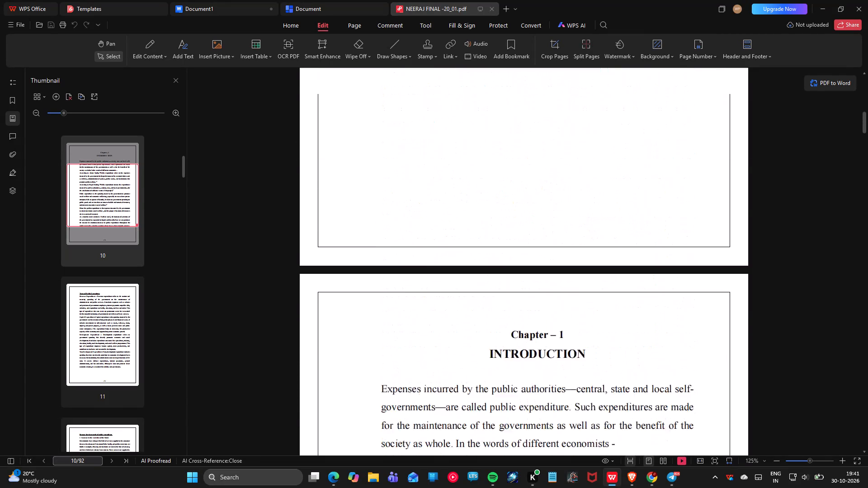
scroll(500, 291, "up", 20)
scroll(500, 291, "up", 16)
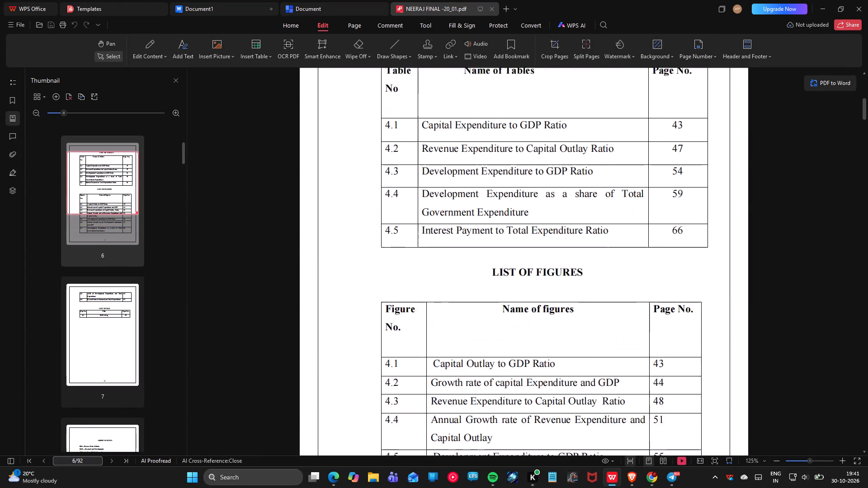
scroll(500, 291, "up", 1)
scroll(500, 291, "down", 1)
scroll(500, 291, "up", 2)
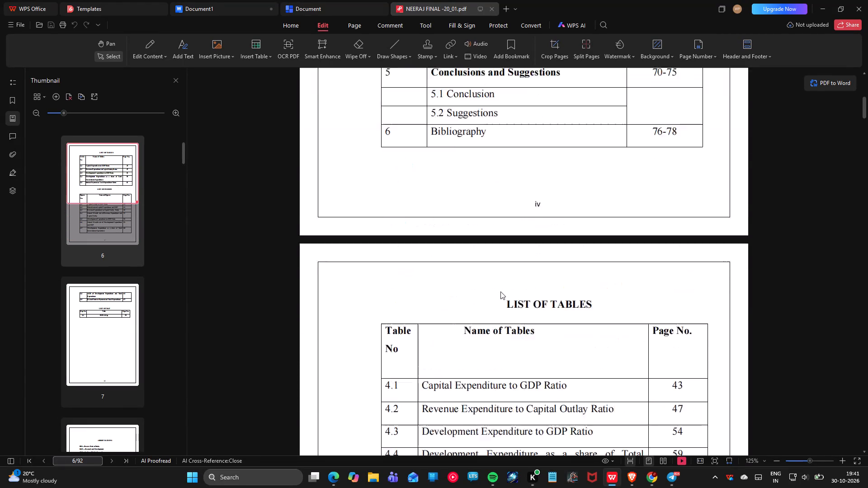
scroll(500, 291, "up", 3)
scroll(500, 291, "down", 1)
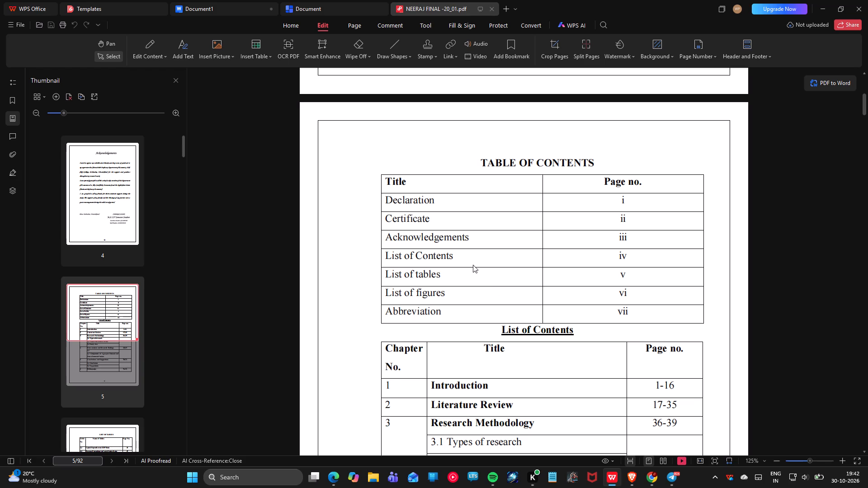
scroll(513, 263, "down", 1)
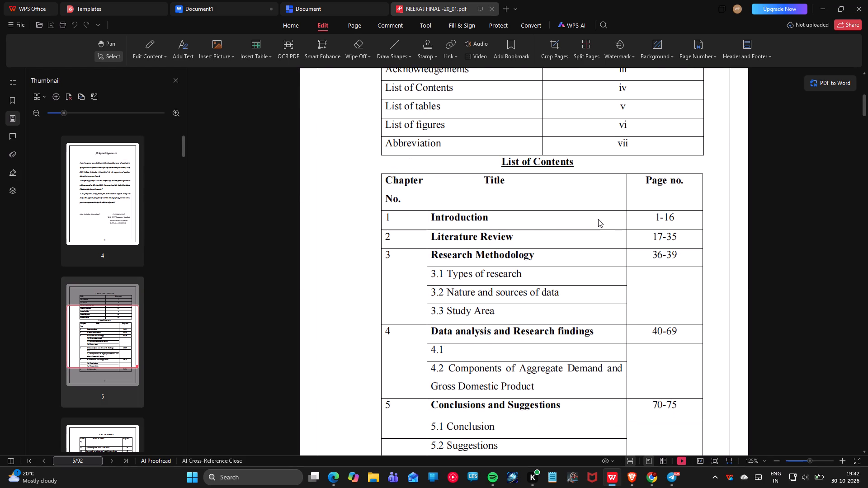
scroll(602, 231, "down", 1)
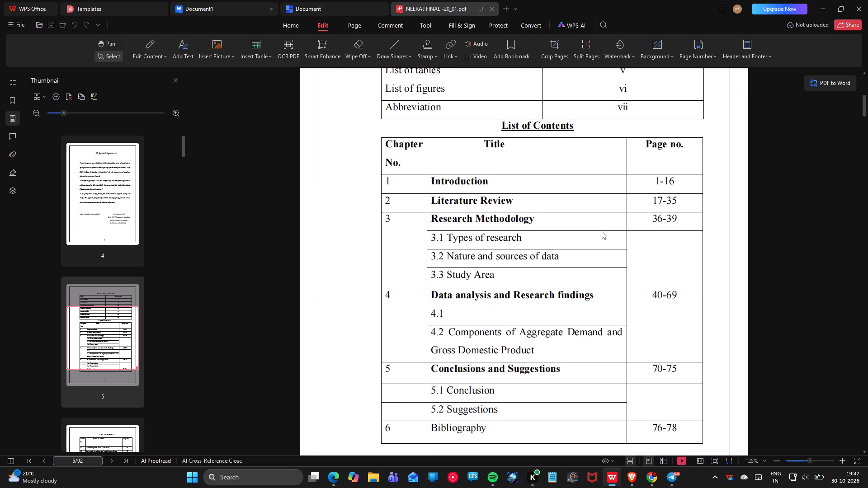
scroll(602, 231, "down", 2)
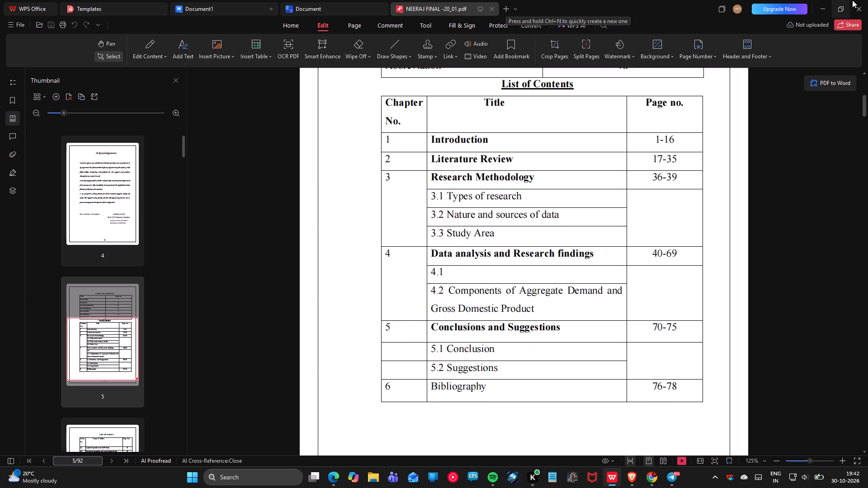
Return to Chrome and search Google in a new tab for "ma eco nep hnbu syllabus".
left_click(827, 9)
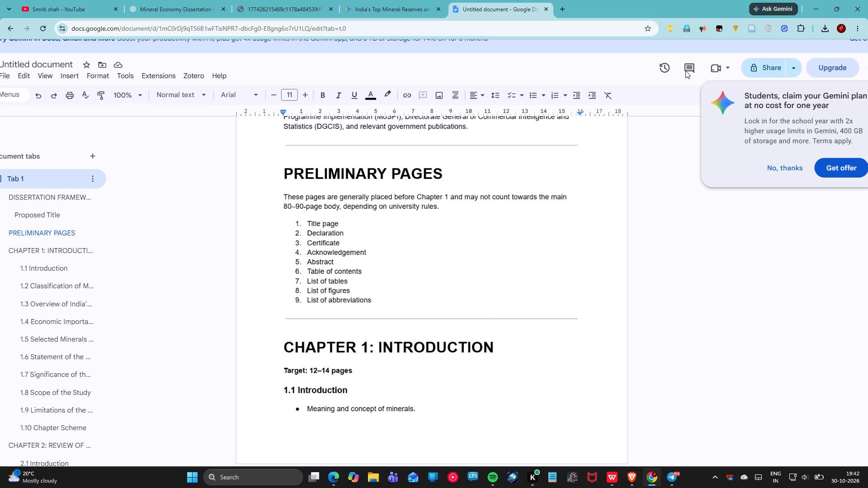
left_click(558, 9)
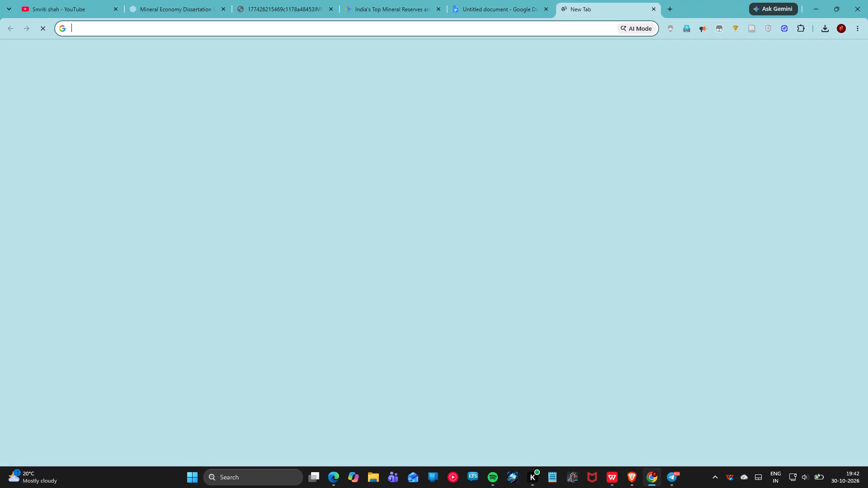
left_click(409, 170)
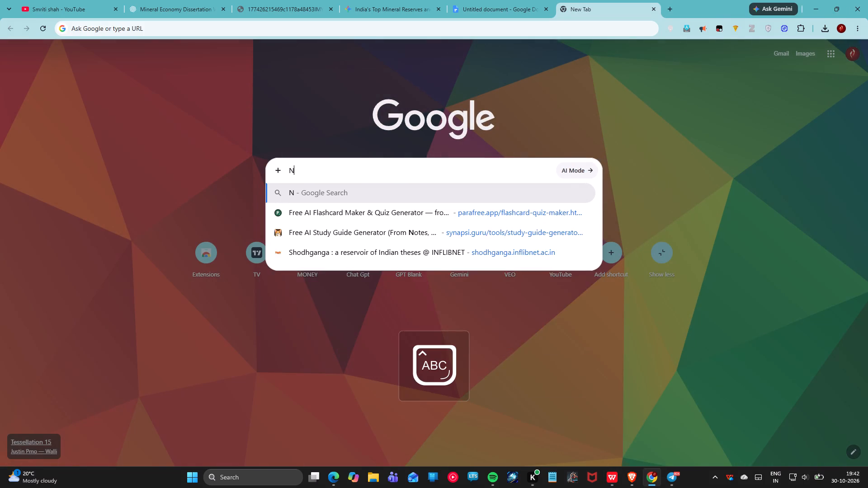
key("BackSpace")
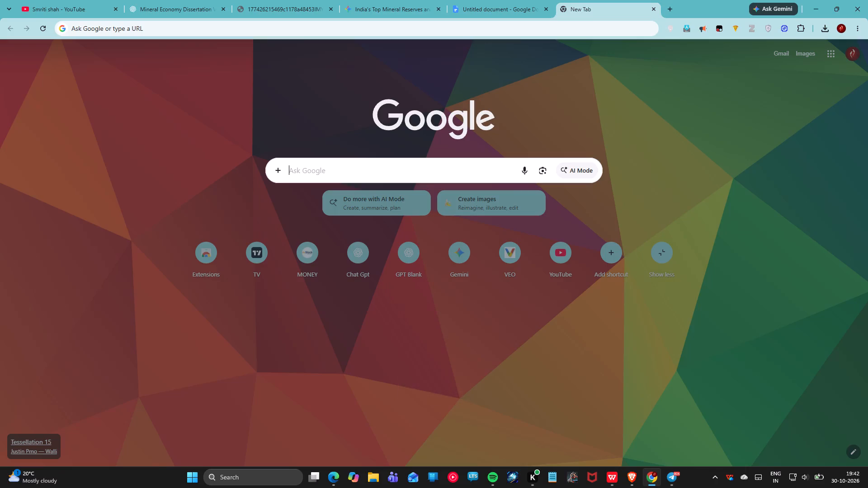
type("ma eco m")
key("BackSpace")
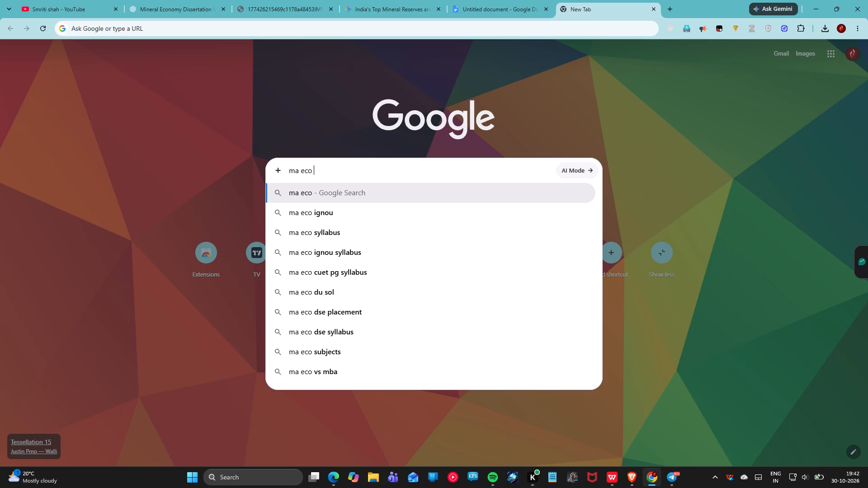
key("n")
type("e[")
key("BackSpace")
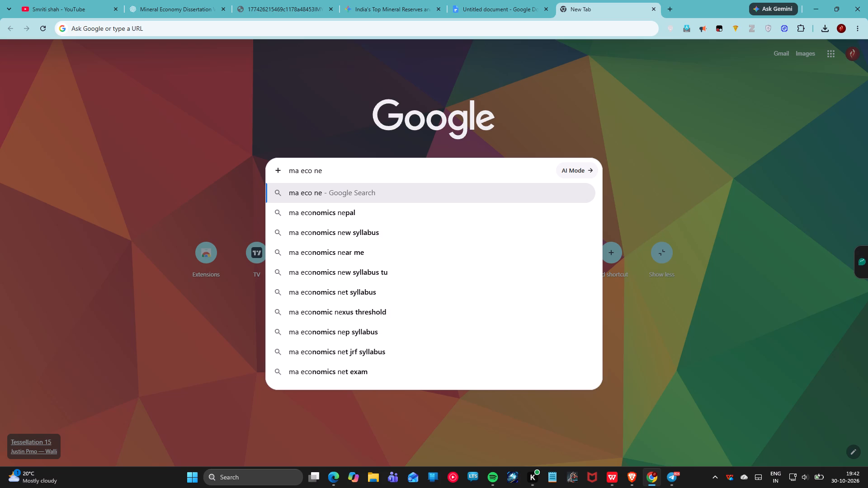
type("p hnbu syllabus")
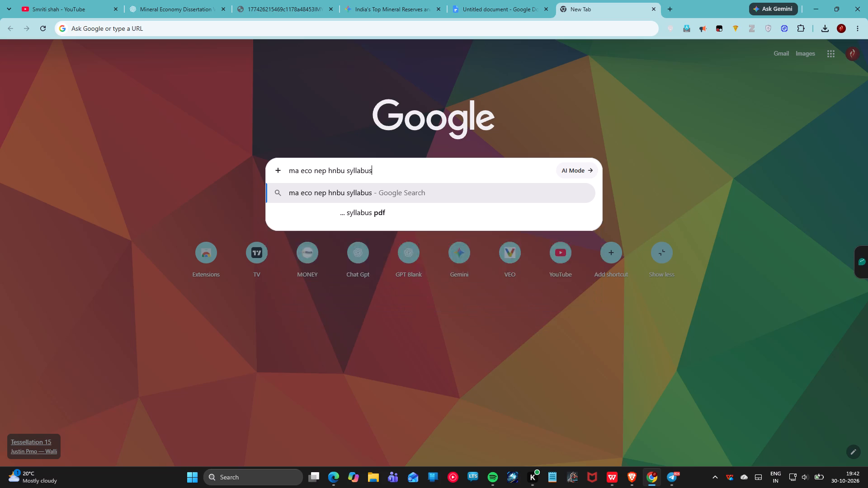
key("Return")
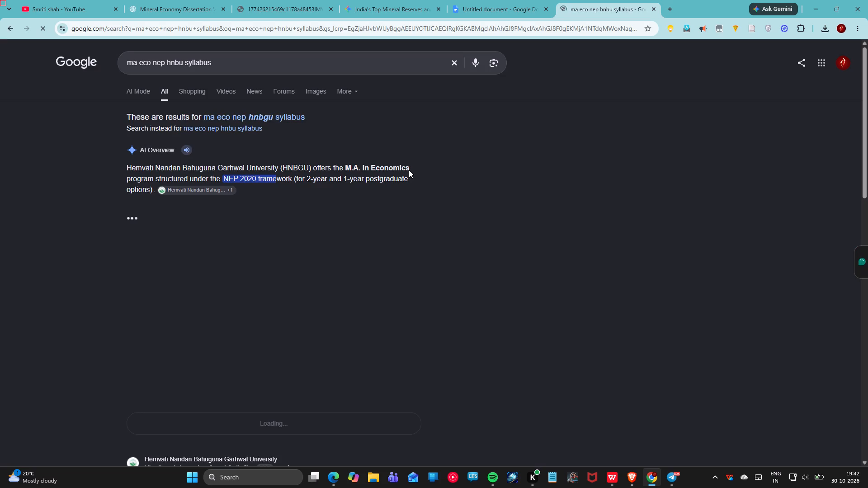
Open the university's two-year M.A. Economics syllabus PDF for 2026-27 onwards from the search results.
scroll(405, 216, "down", 2)
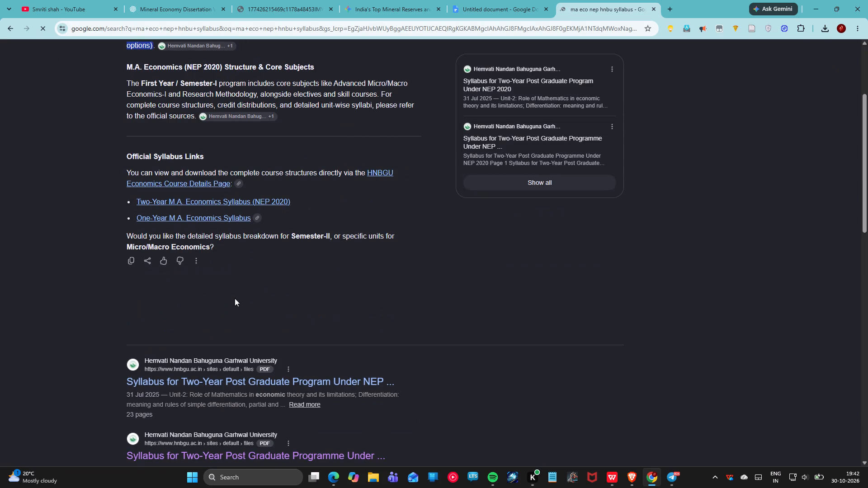
scroll(187, 380, "down", 2)
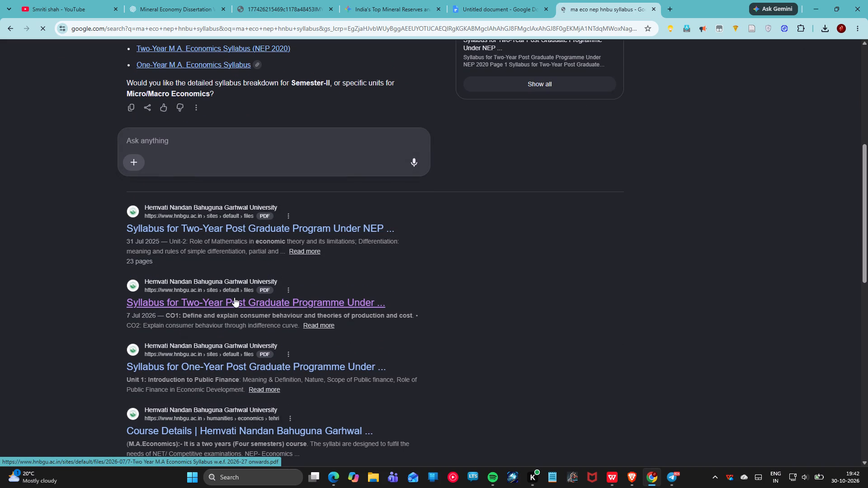
left_click(234, 297)
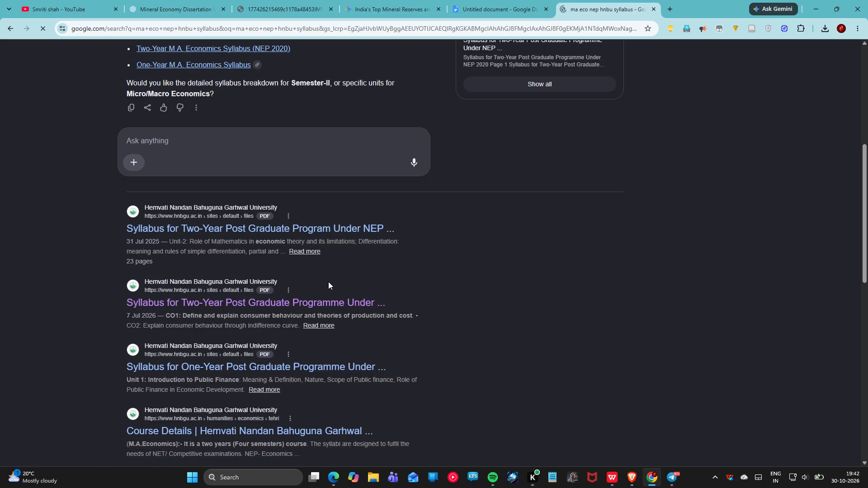
left_click(316, 303)
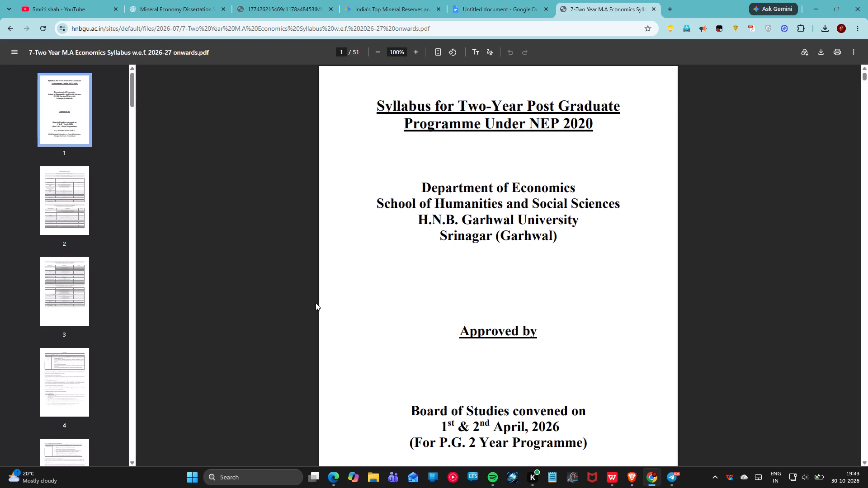
Skim the M.A. Economics syllabus from the programme structure through the third-semester courses to the start of Semester IV, looking for the dissertation course.
scroll(274, 326, "down", 3)
scroll(552, 324, "down", 5)
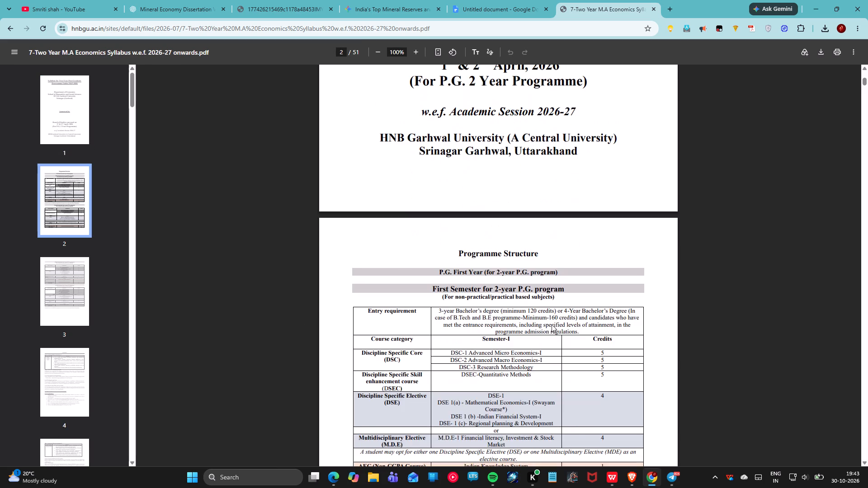
scroll(552, 324, "down", 20)
scroll(552, 324, "down", 7)
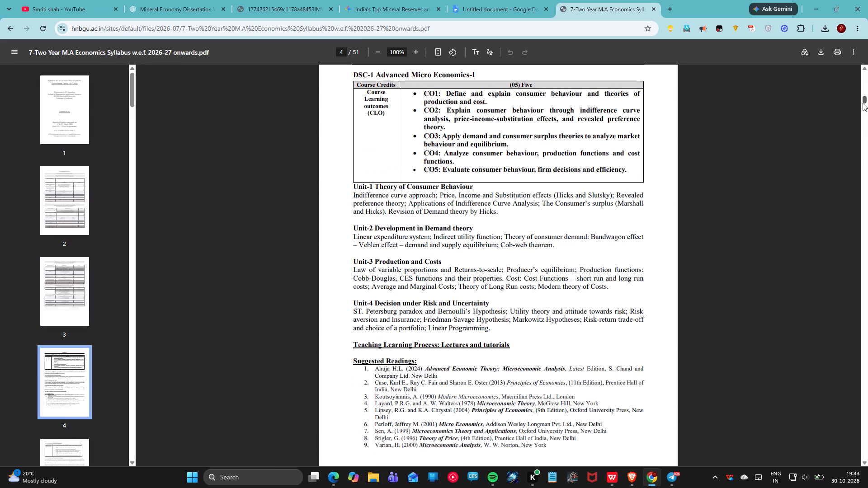
left_click_drag(863, 103, 867, 270)
scroll(490, 230, "down", 11)
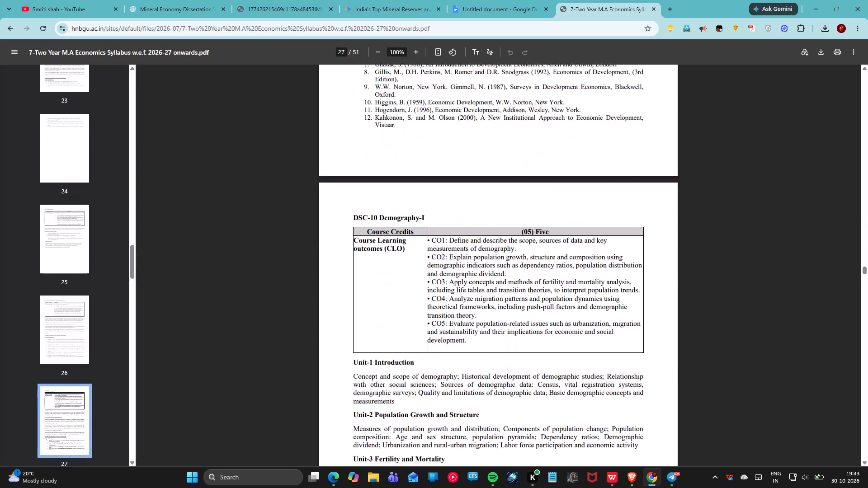
scroll(490, 230, "down", 1)
scroll(490, 230, "up", 5)
scroll(490, 230, "down", 14)
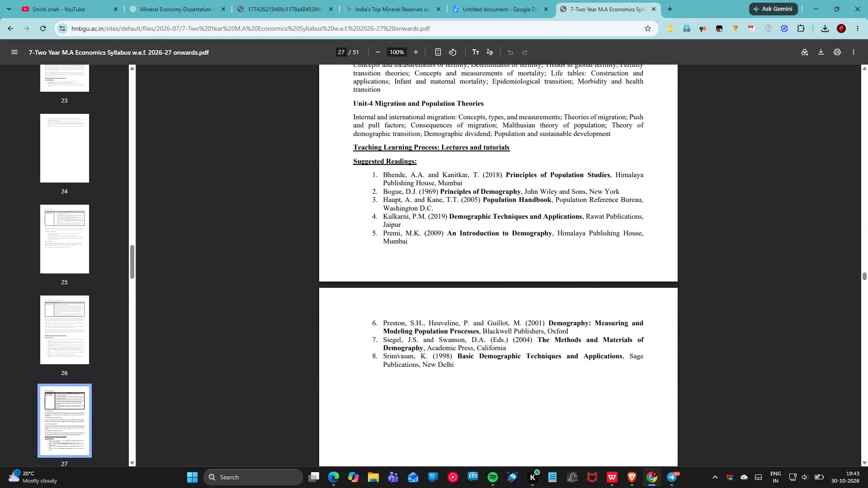
scroll(490, 230, "down", 15)
scroll(490, 230, "down", 6)
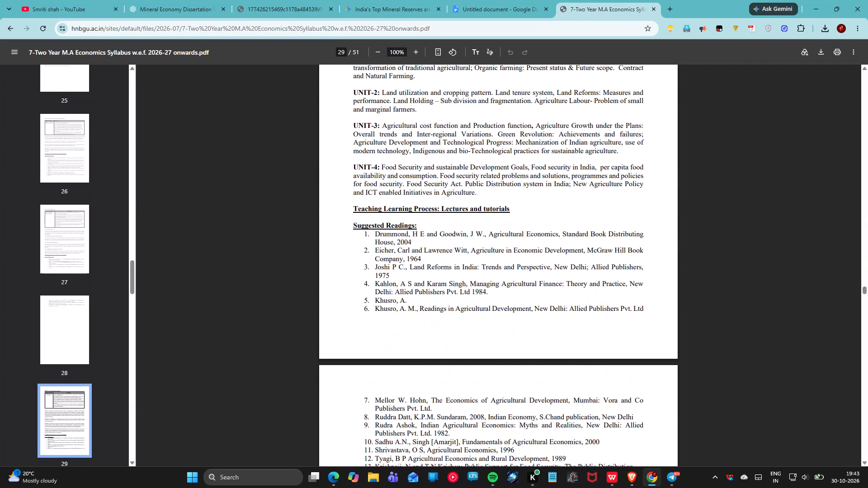
scroll(490, 230, "down", 19)
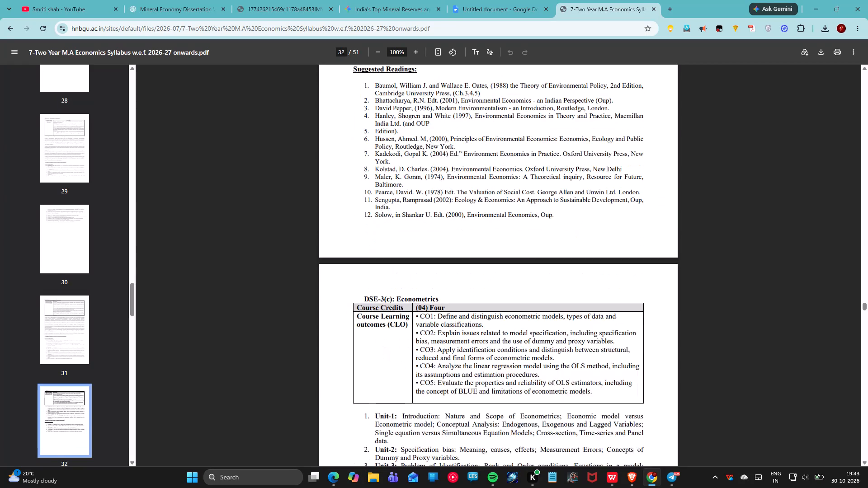
scroll(490, 230, "down", 14)
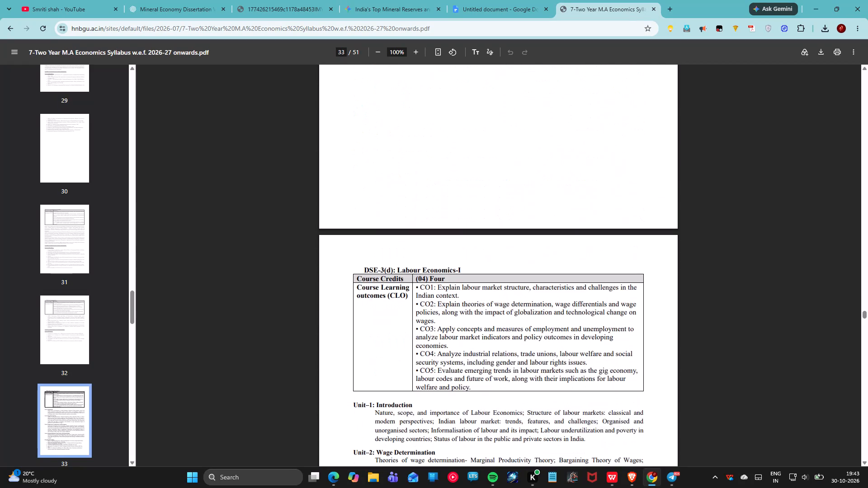
scroll(490, 230, "down", 17)
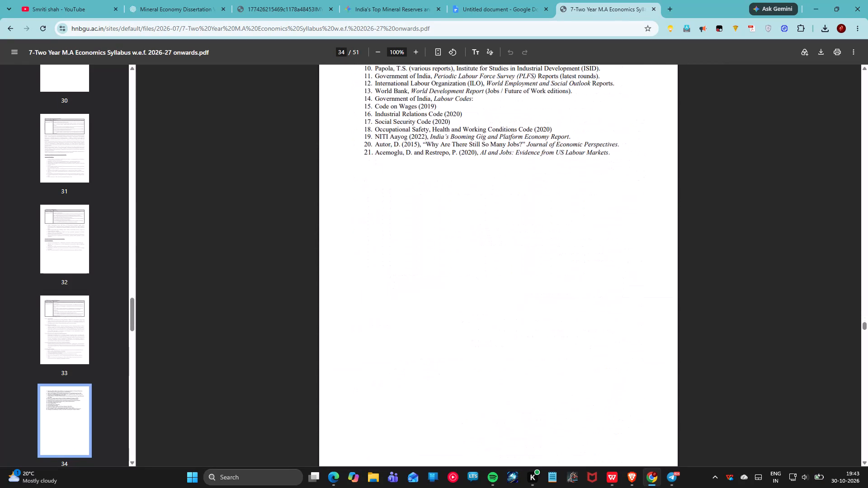
scroll(490, 230, "down", 17)
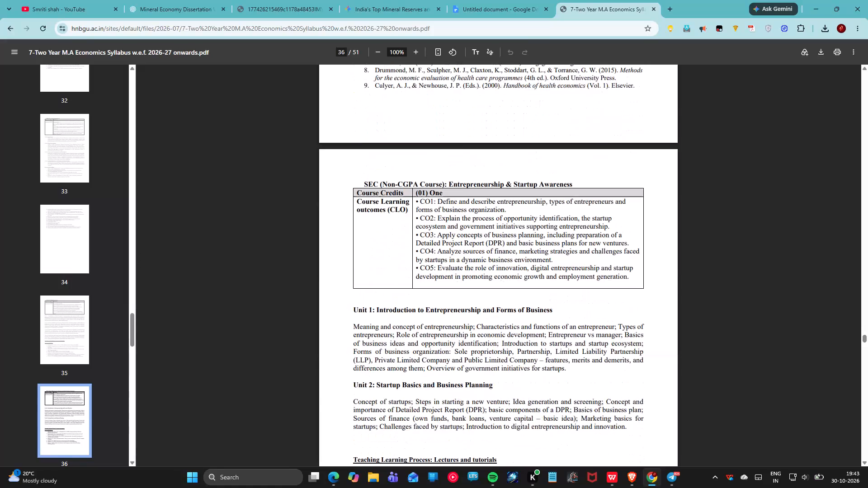
scroll(490, 230, "down", 12)
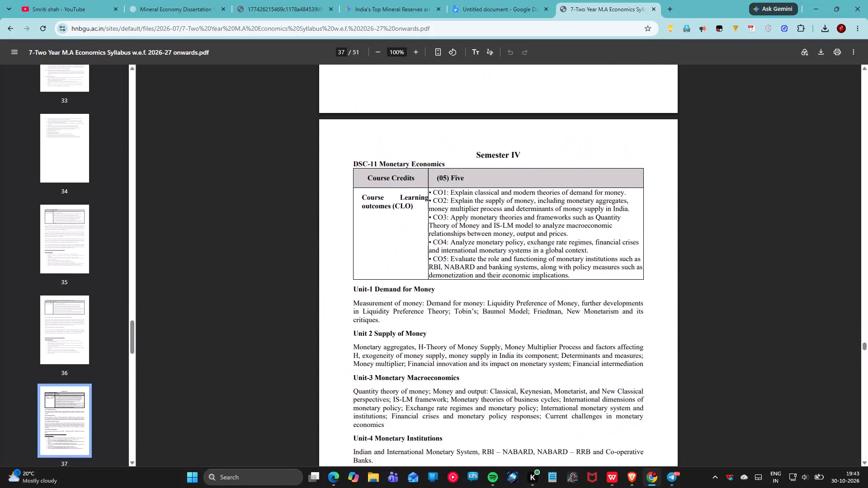
Go back through the third-semester courses to the DSC-8 Dissertation page and examine its guidelines and report format.
scroll(490, 230, "up", 17)
scroll(490, 230, "up", 15)
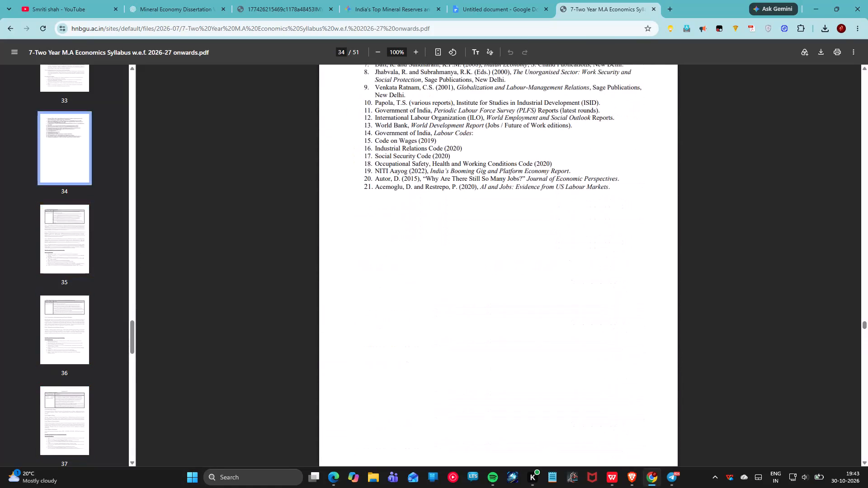
scroll(490, 230, "up", 20)
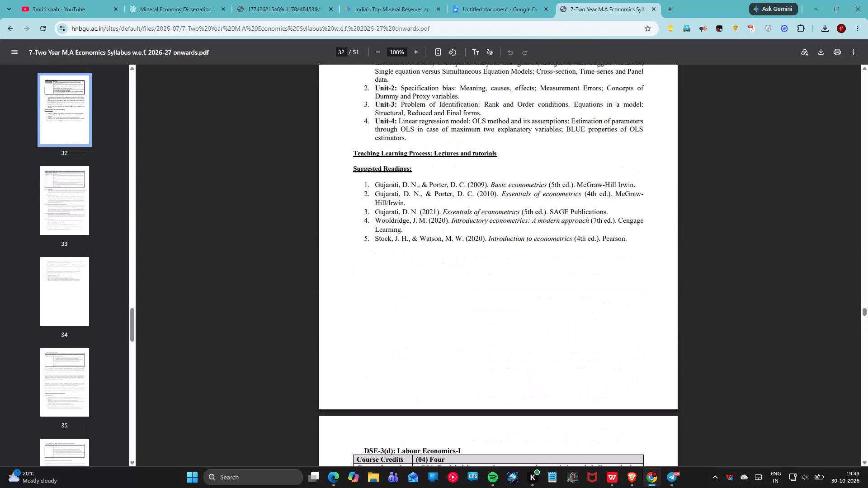
scroll(490, 230, "up", 15)
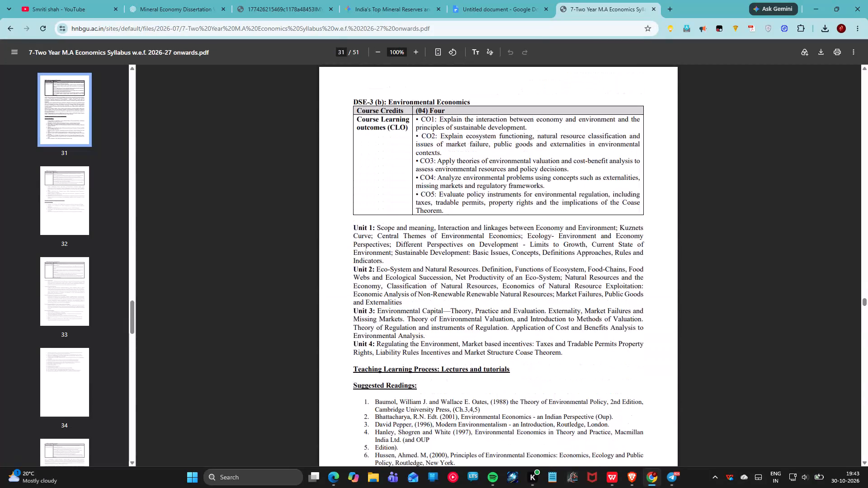
scroll(490, 230, "up", 18)
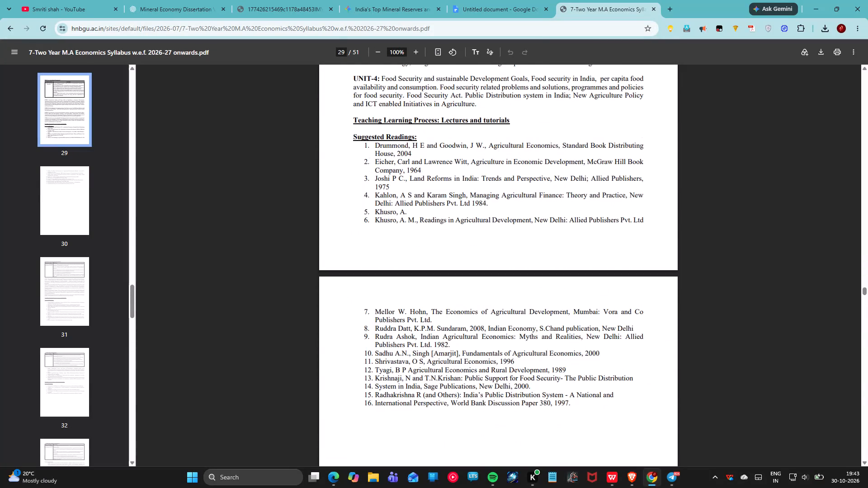
scroll(490, 230, "up", 18)
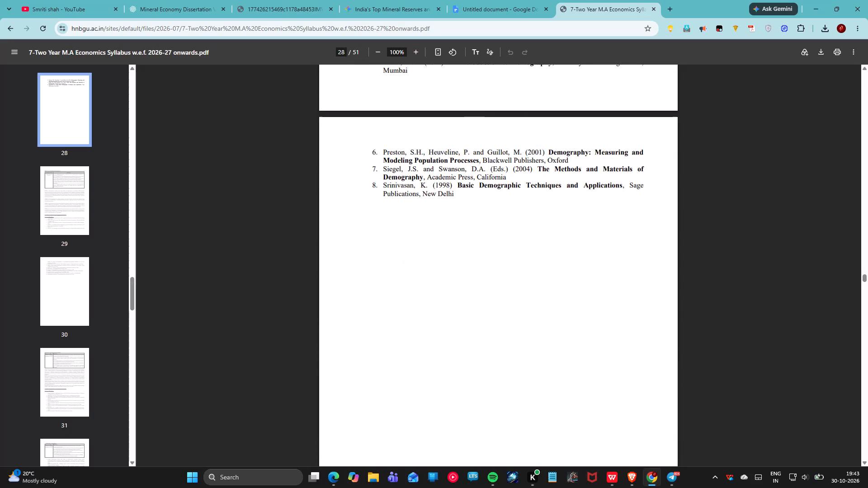
scroll(490, 230, "up", 16)
scroll(490, 230, "up", 5)
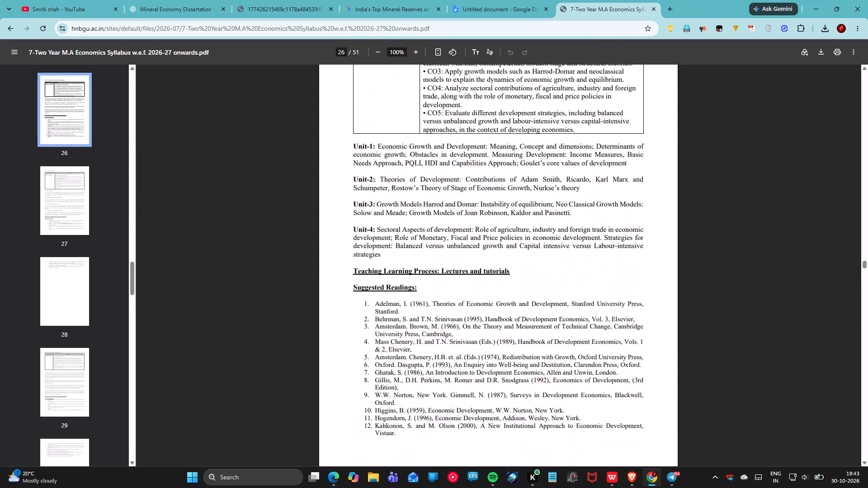
scroll(490, 230, "up", 13)
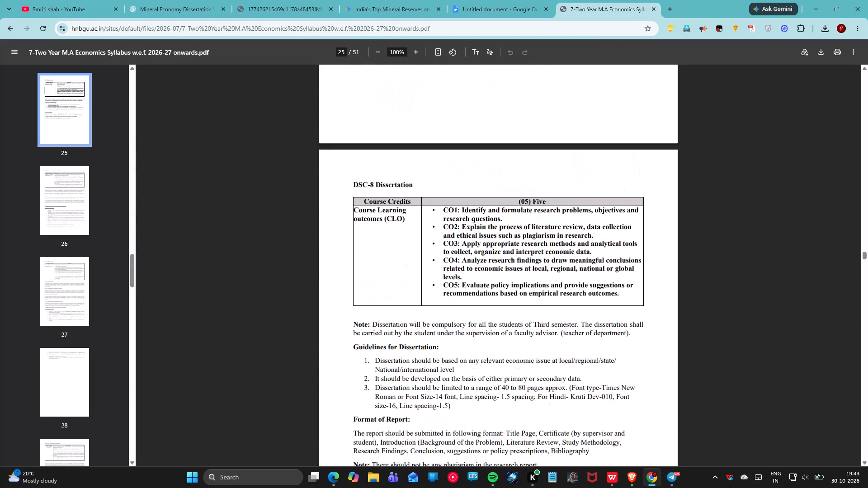
scroll(490, 230, "down", 2)
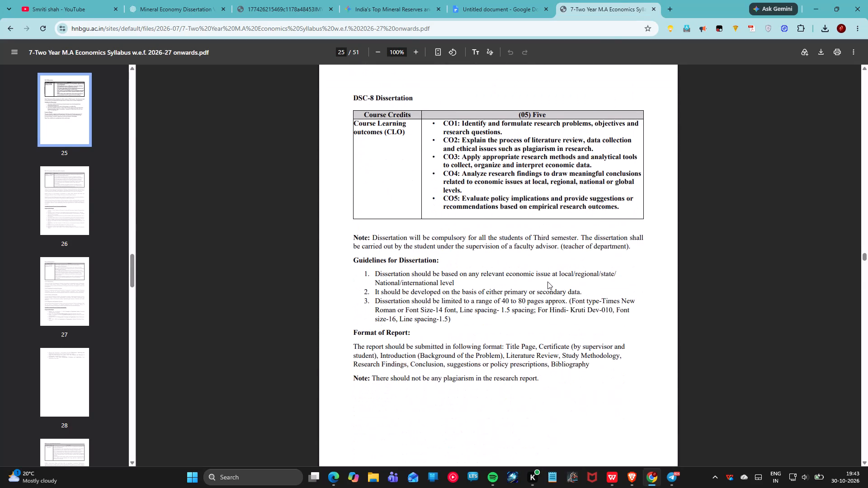
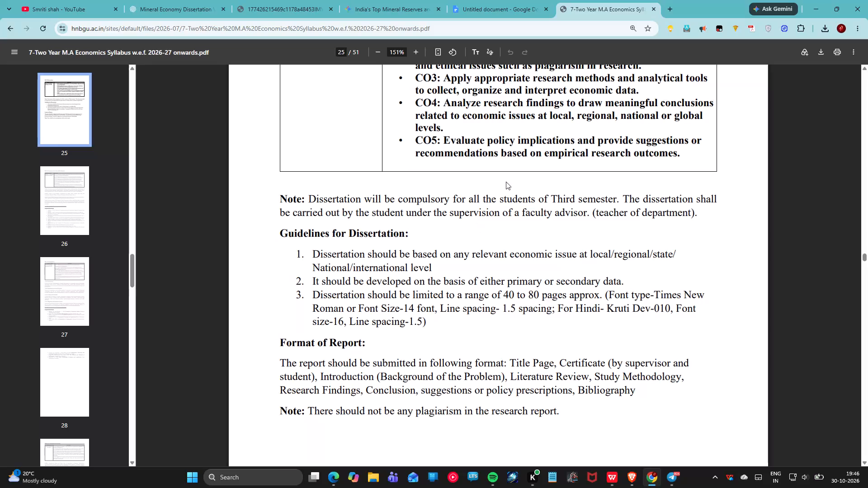
Switch from the syllabus to the framework in Google Docs and review its preliminary pages and Chapter 1 outline down to section 1.5.
left_click(523, 0)
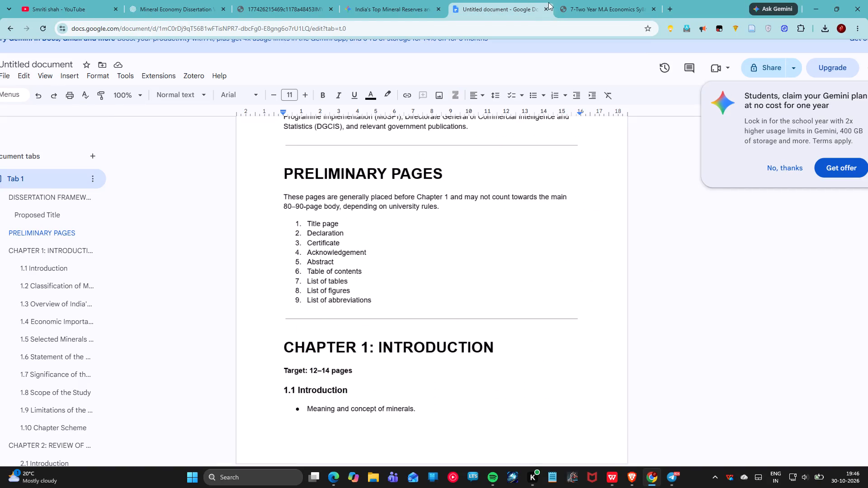
left_click(591, 0)
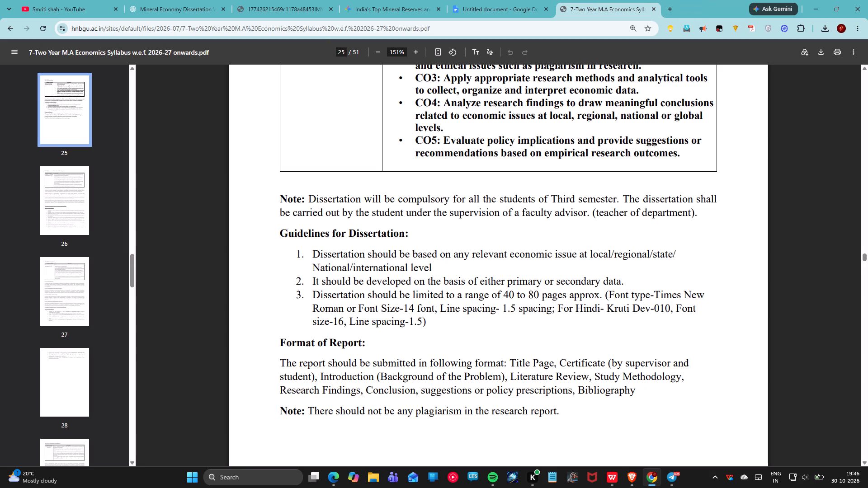
left_click(521, 1)
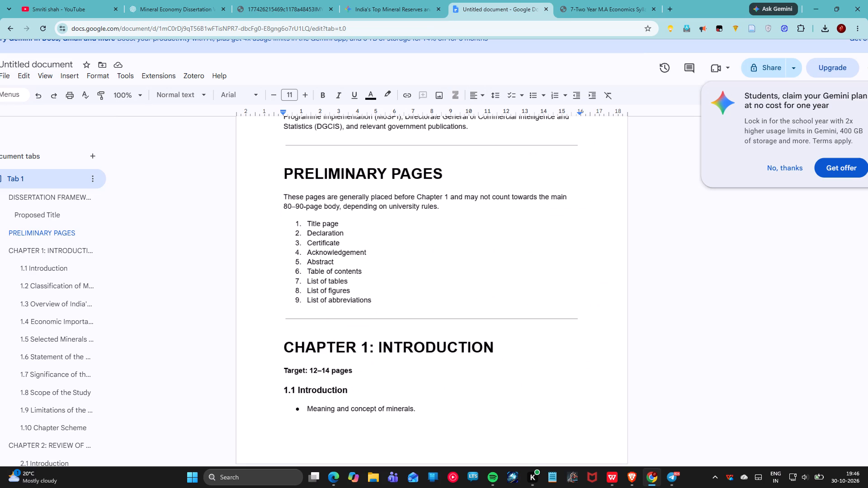
scroll(389, 268, "up", 2)
scroll(389, 268, "down", 1)
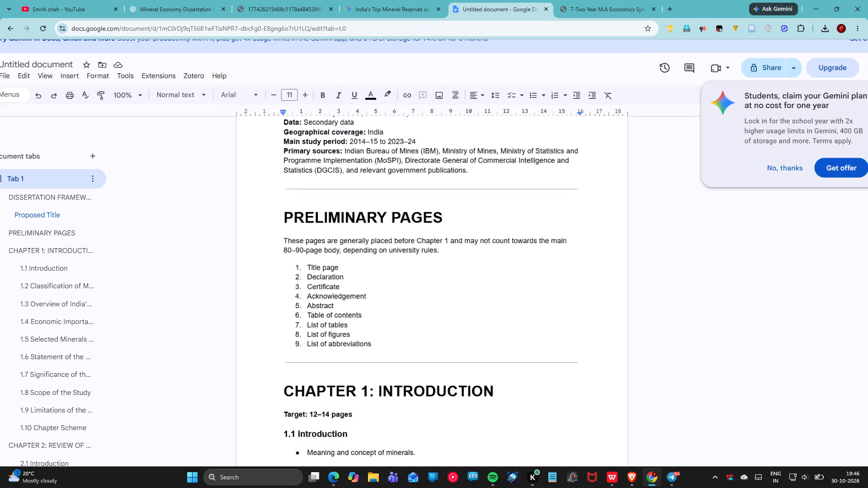
scroll(389, 268, "down", 4)
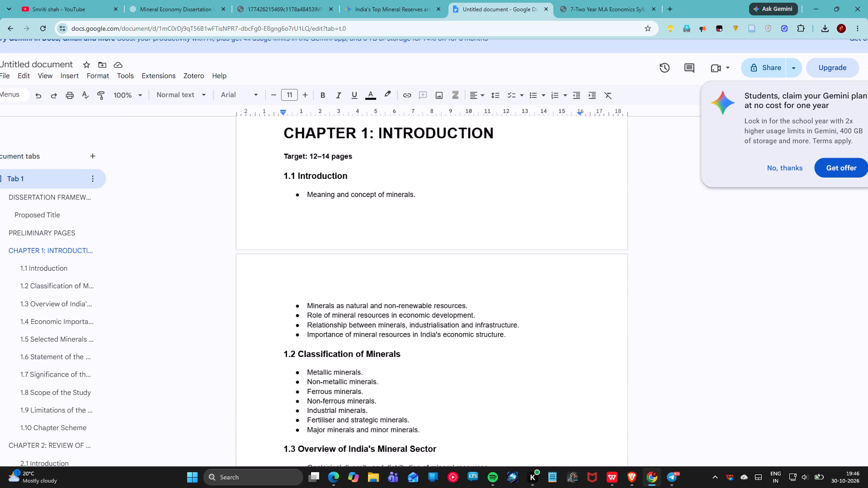
scroll(449, 320, "down", 1)
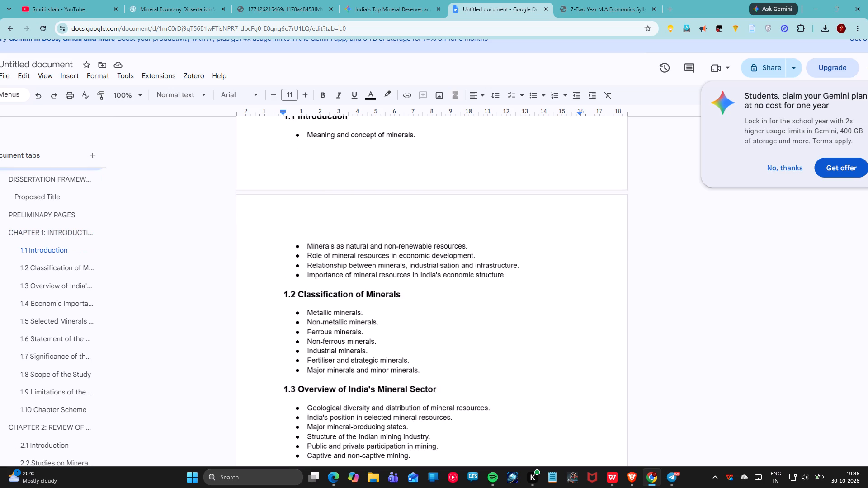
scroll(449, 320, "down", 4)
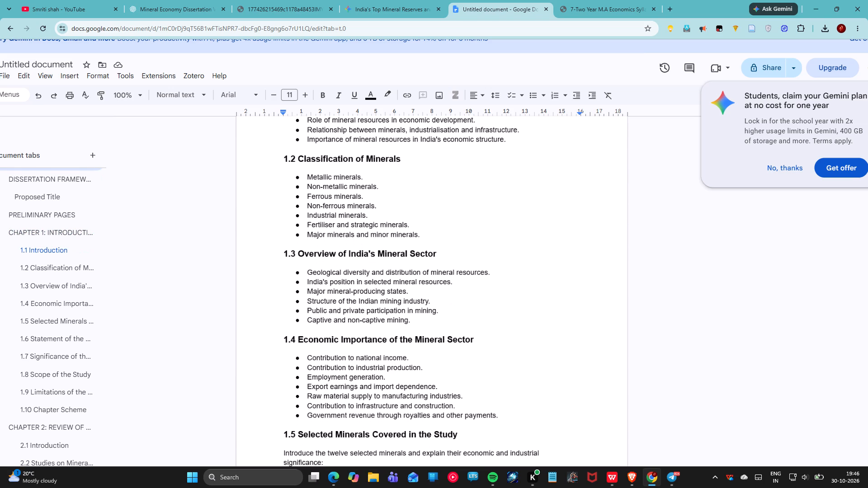
scroll(449, 320, "down", 1)
scroll(496, 303, "down", 1)
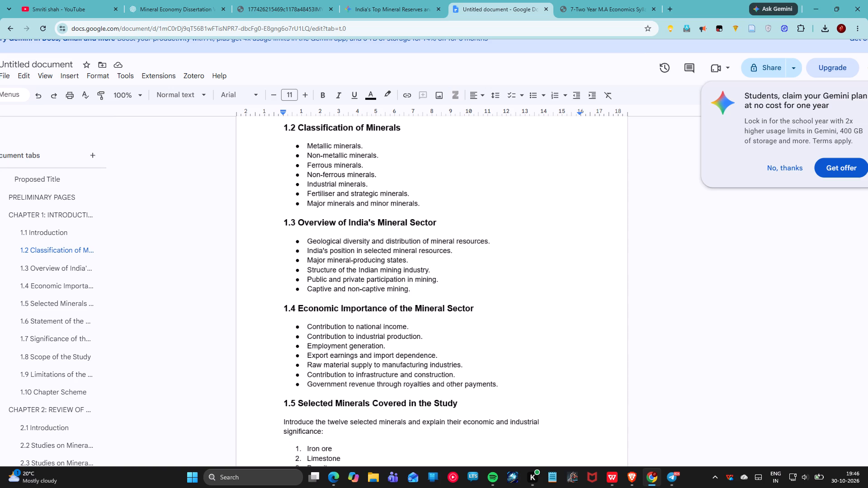
Switch to WPS Office and create a new blank text document.
left_click(610, 478)
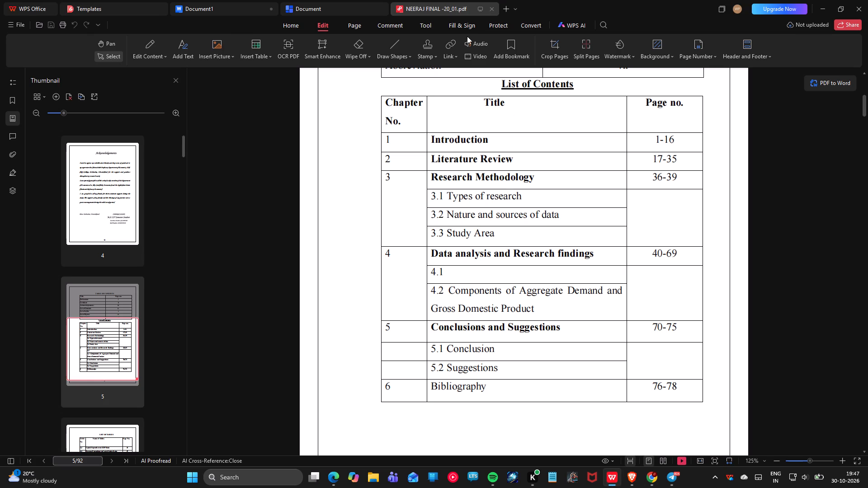
left_click(339, 0)
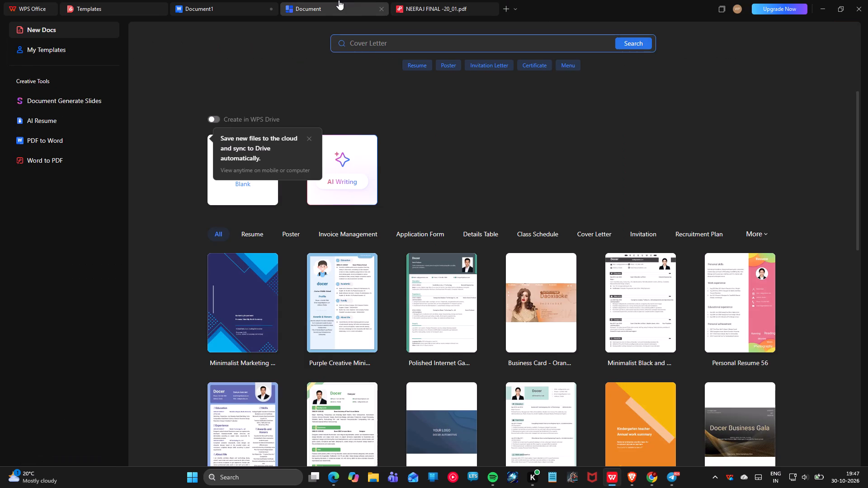
double_click(339, 0)
double_click(316, 9)
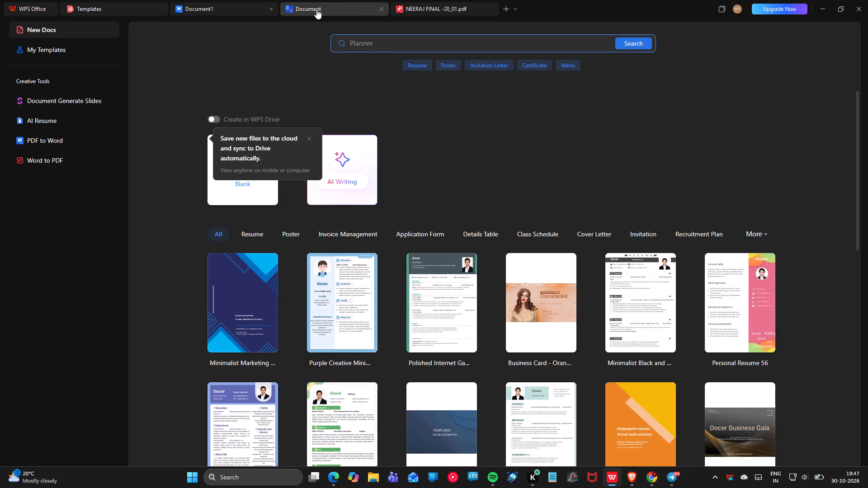
left_click(316, 9)
left_click(287, 51)
left_click(287, 51)
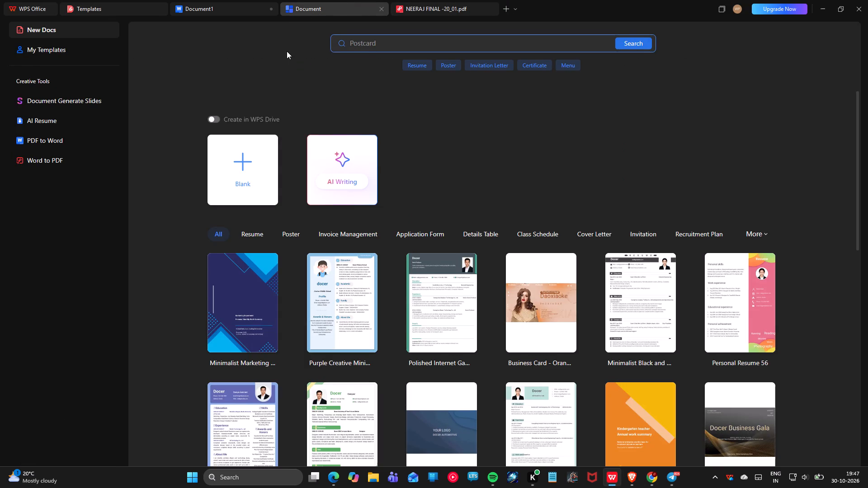
left_click(247, 165)
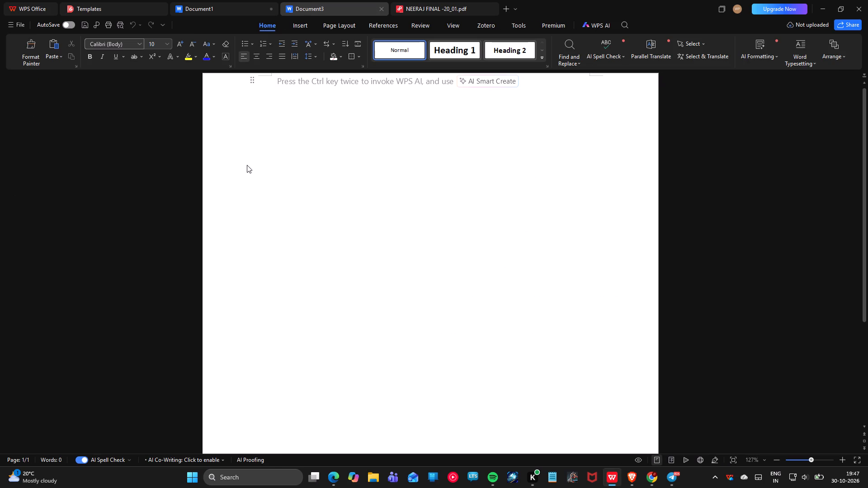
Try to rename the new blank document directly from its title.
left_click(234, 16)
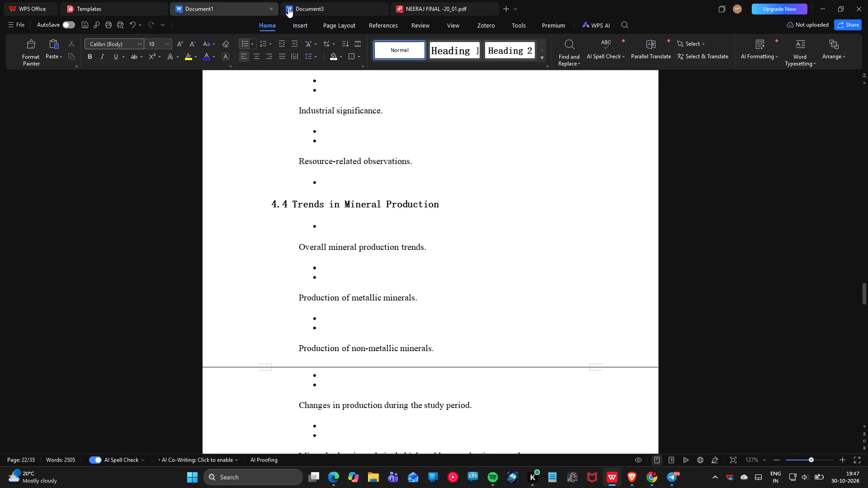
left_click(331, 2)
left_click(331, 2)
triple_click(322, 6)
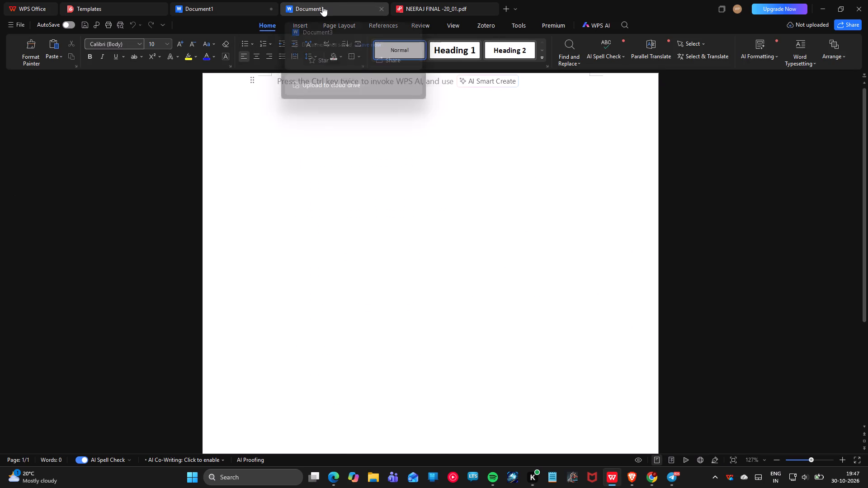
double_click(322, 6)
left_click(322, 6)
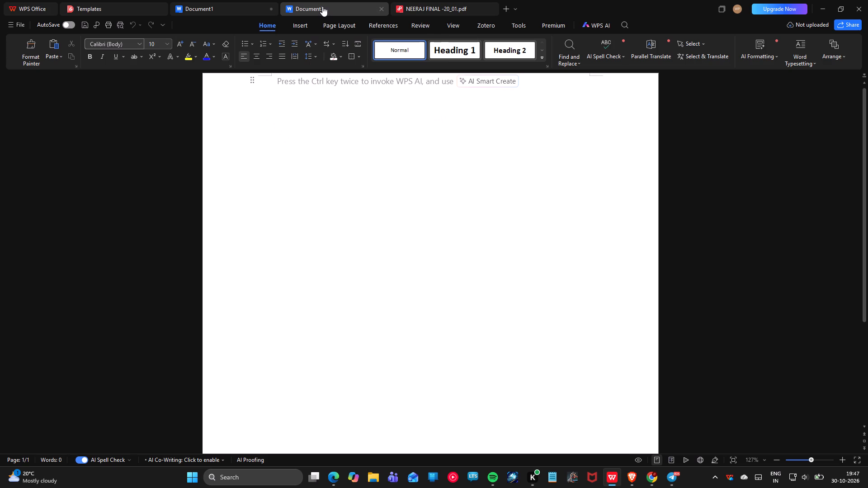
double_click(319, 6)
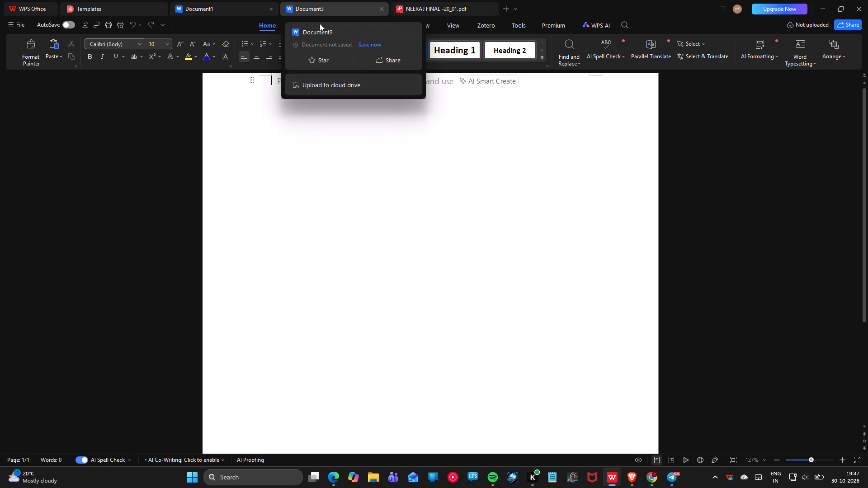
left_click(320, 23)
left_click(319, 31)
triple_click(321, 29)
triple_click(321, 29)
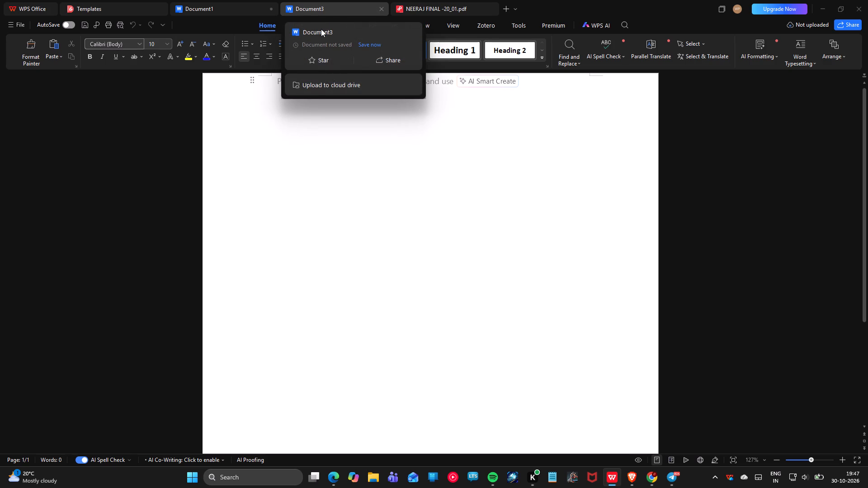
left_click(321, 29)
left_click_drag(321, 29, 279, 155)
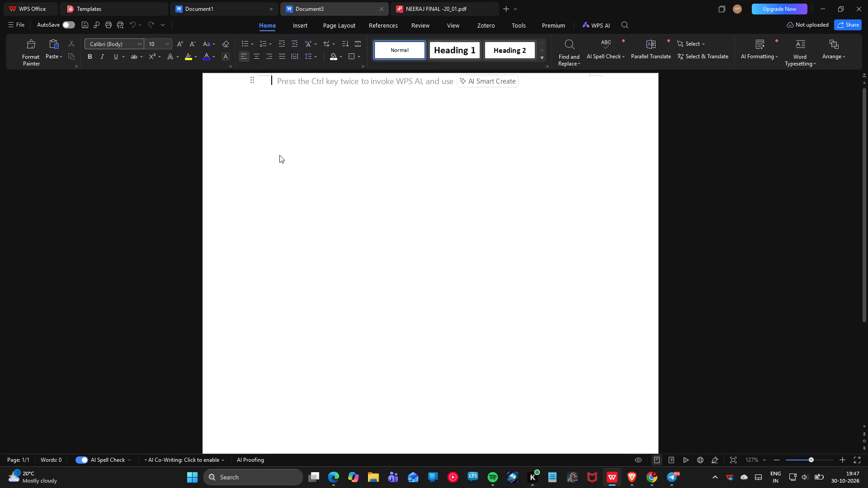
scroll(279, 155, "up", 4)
Save the blank document to WPS Drive as a Word document named Introduction Dissertation.
left_click(324, 9)
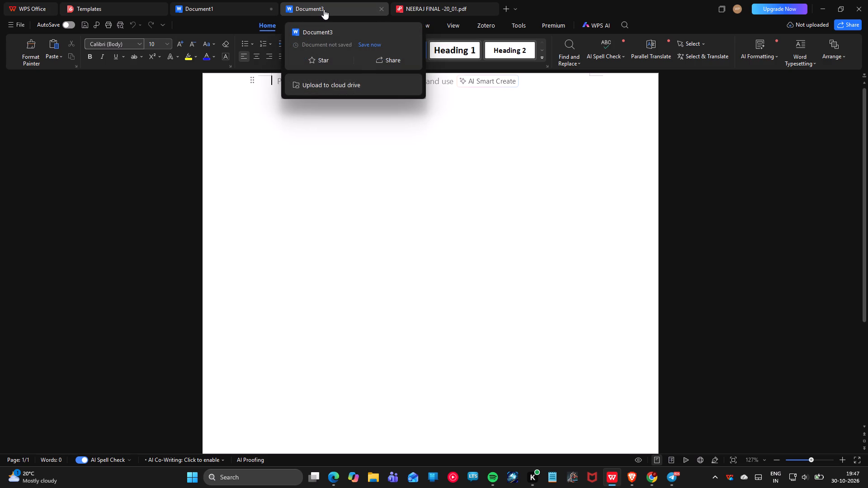
left_click(374, 44)
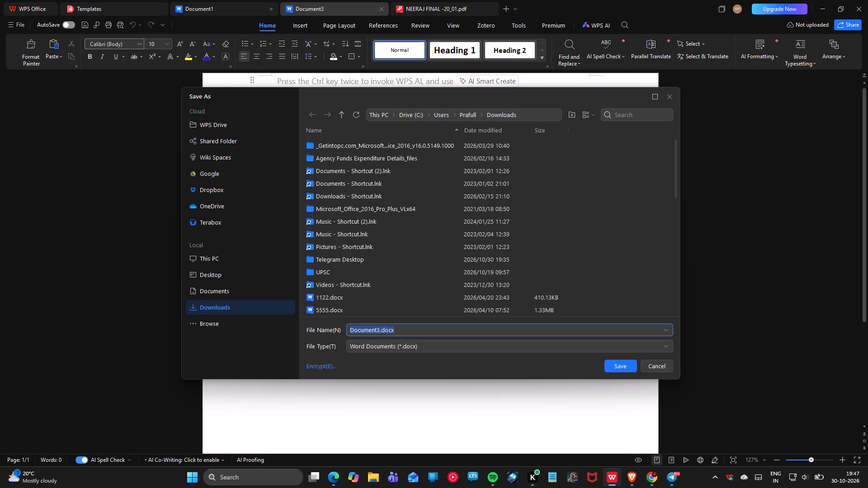
key("BackSpace")
key("BackSpace")
key("BackSpace")
key("BackSpace")
key("BackSpace")
key("BackSpace")
key("BackSpace")
key("BackSpace")
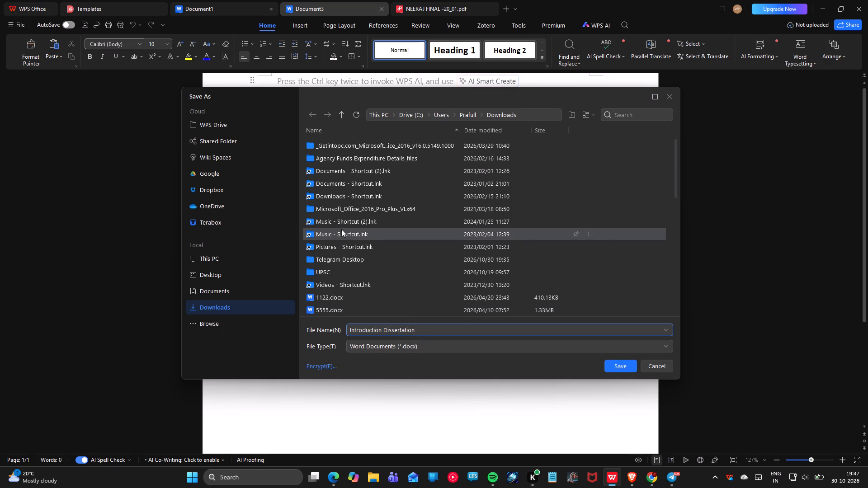
left_click(223, 126)
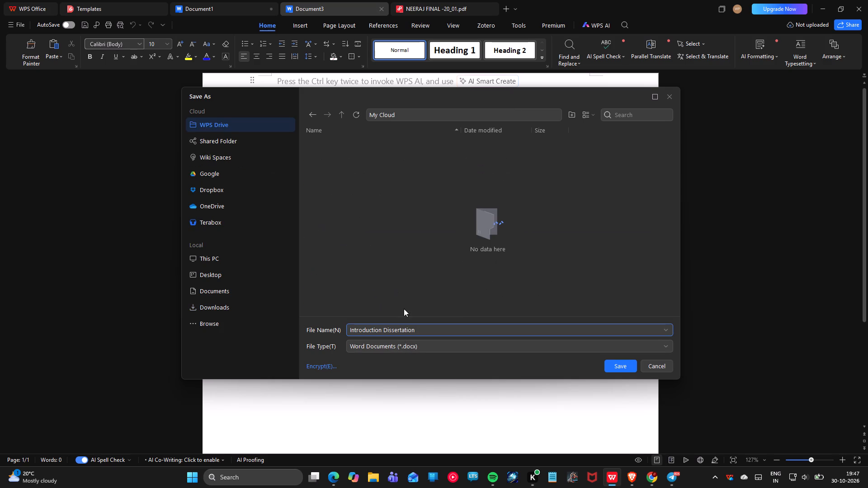
left_click(615, 368)
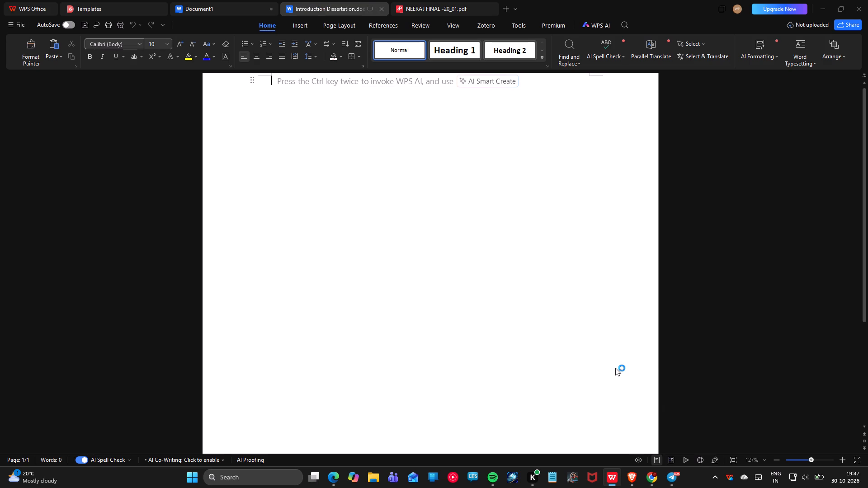
Add three line breaks at the top of the page and enter Chapter in 18-point Times New Roman.
scroll(340, 205, "right", 1)
left_click(282, 76)
key("Return")
key("Return")
key("Return")
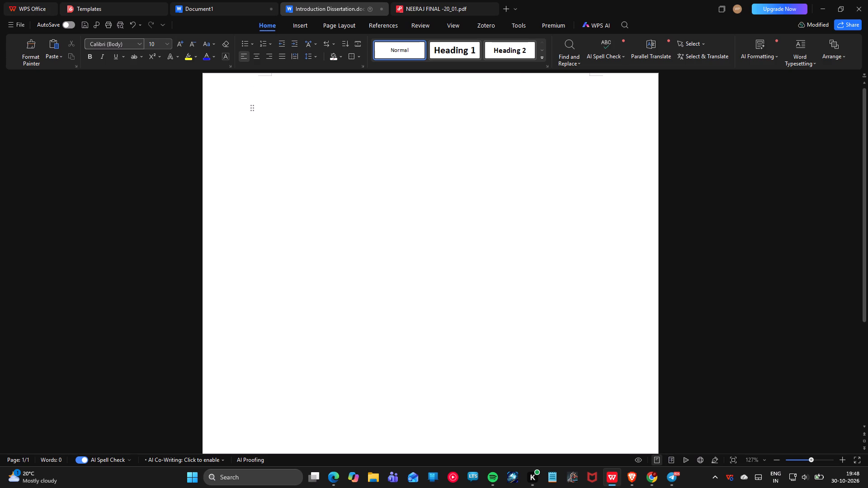
left_click(136, 41)
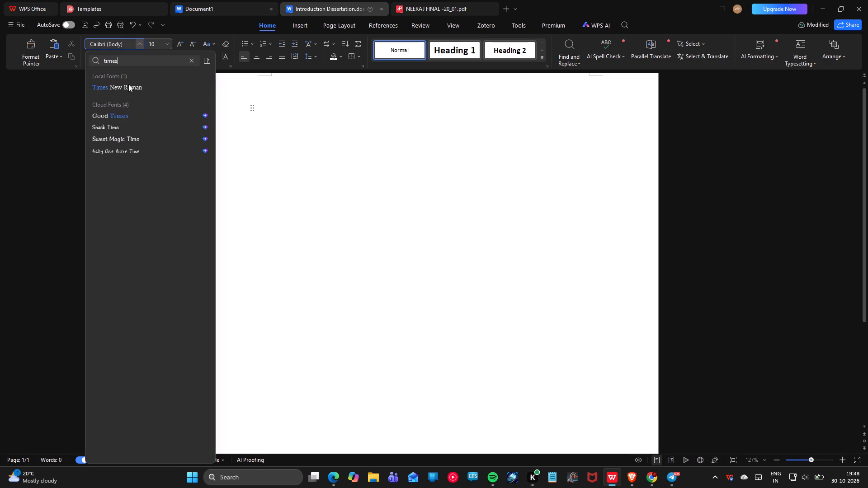
left_click(128, 91)
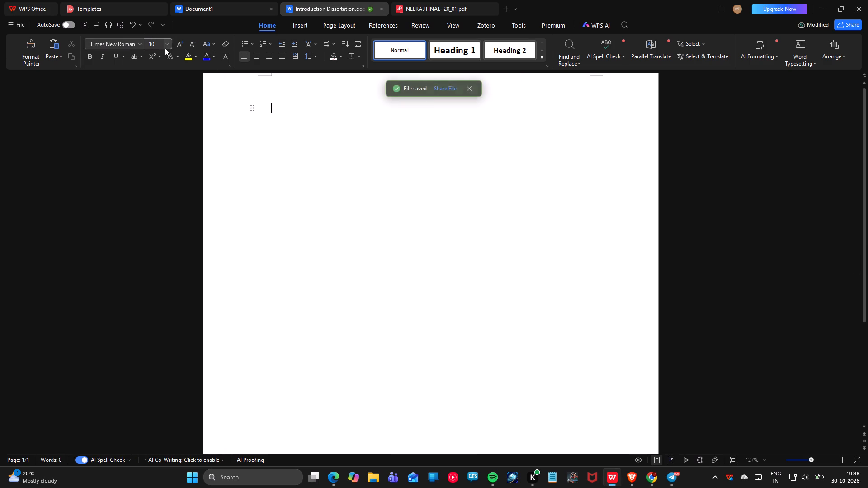
left_click(165, 48)
left_click(156, 257)
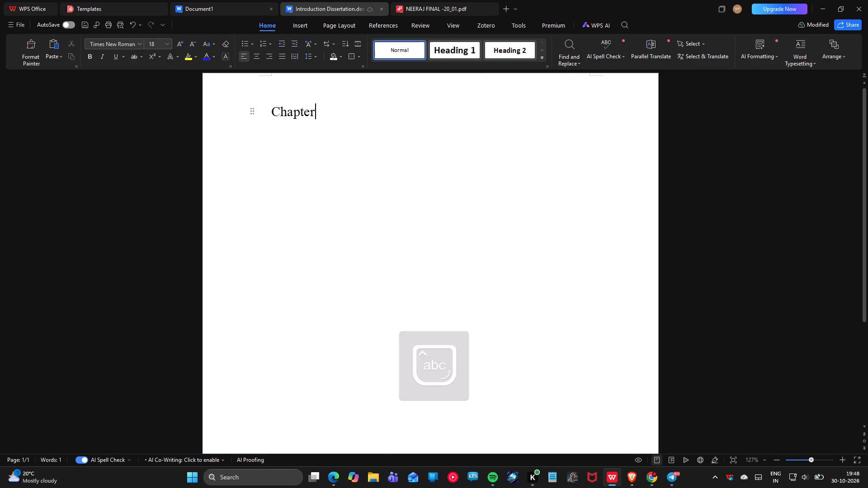
Examine how the reference dissertation NEERAJ FINAL -20_01.pdf lays out its Chapter 1 Introduction title page and heading.
left_click(434, 0)
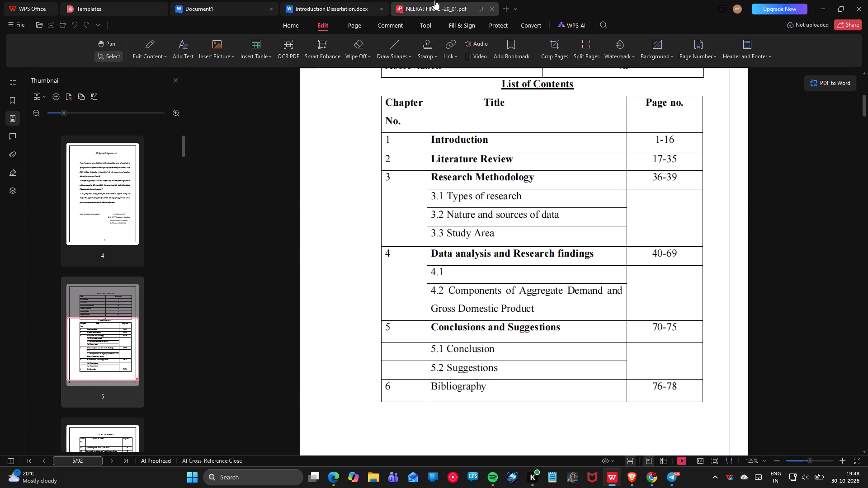
scroll(458, 254, "down", 9)
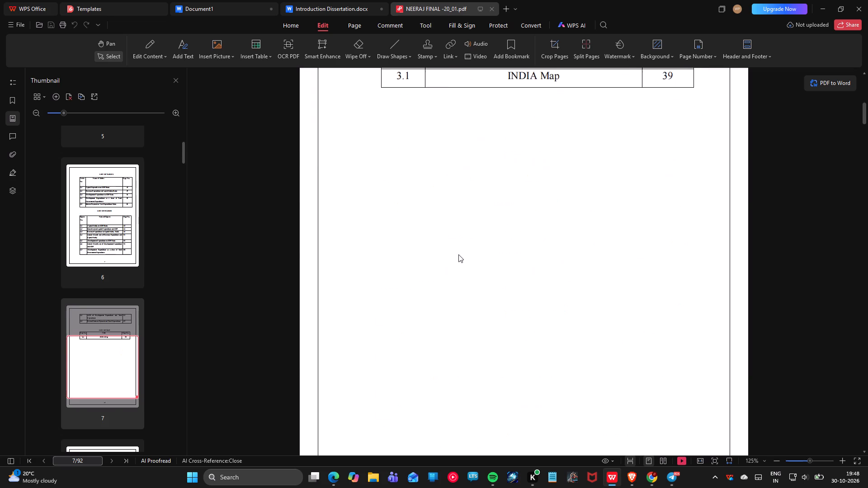
scroll(458, 254, "down", 8)
scroll(458, 254, "up", 12)
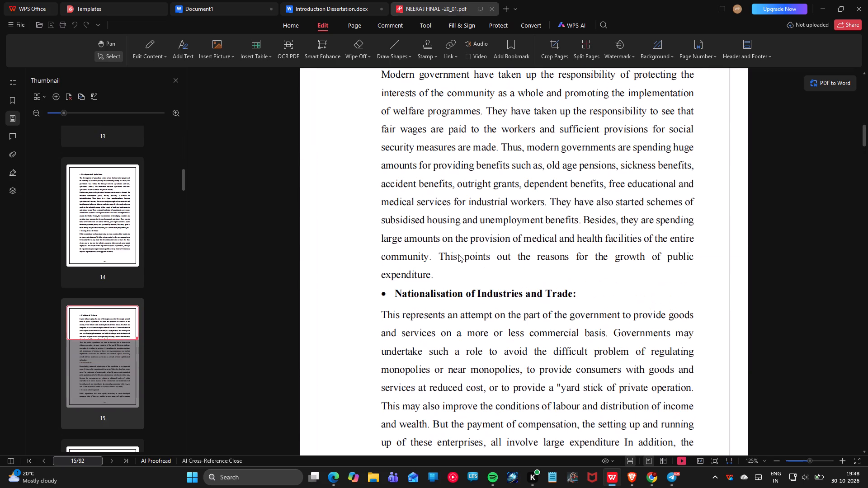
scroll(458, 254, "up", 6)
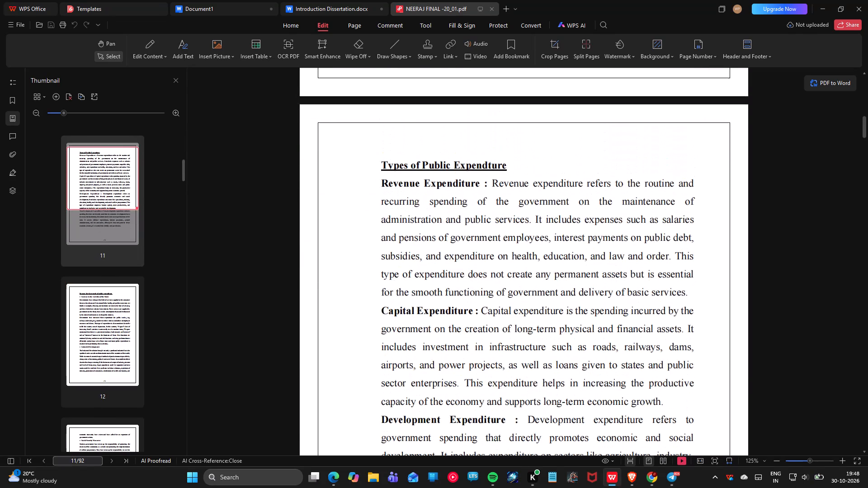
scroll(458, 254, "up", 6)
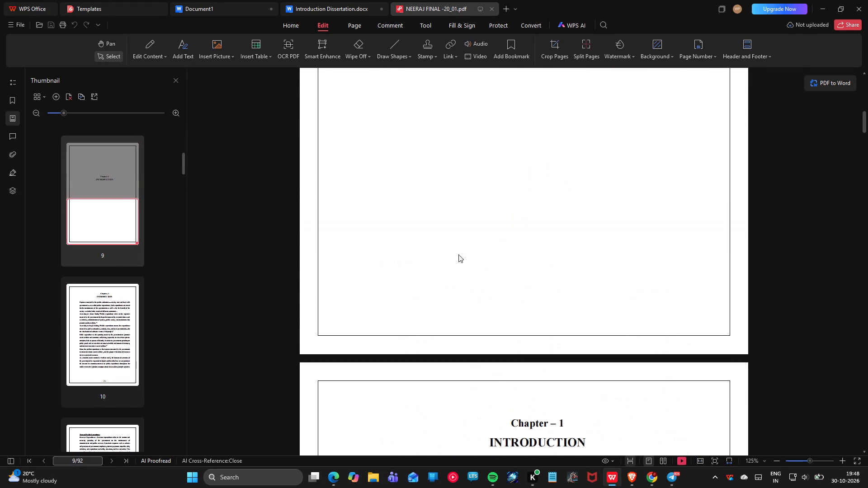
scroll(458, 254, "down", 1)
left_click(519, 366)
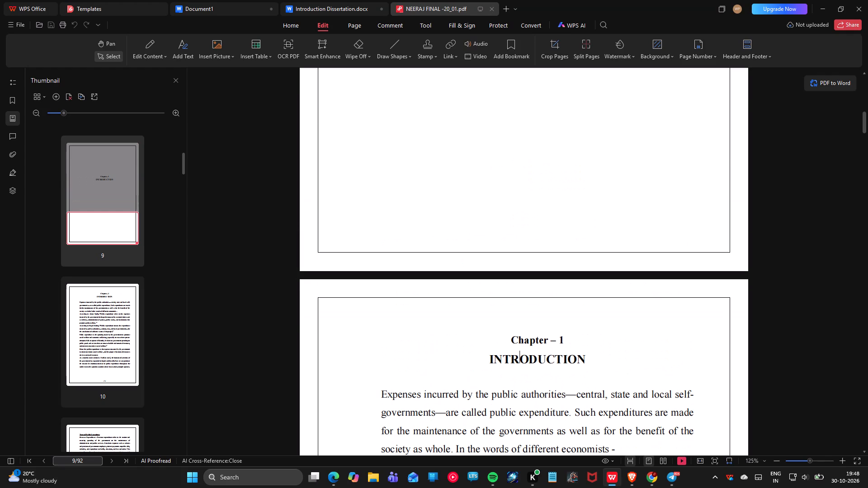
double_click(519, 366)
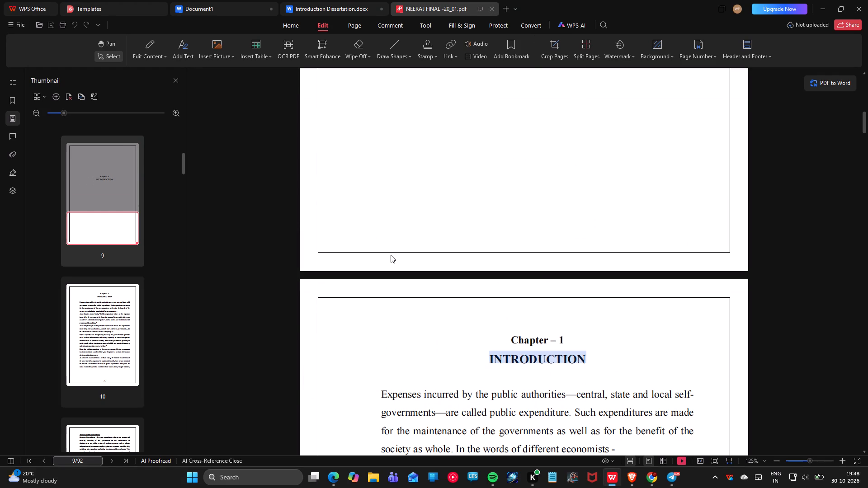
left_click(470, 249)
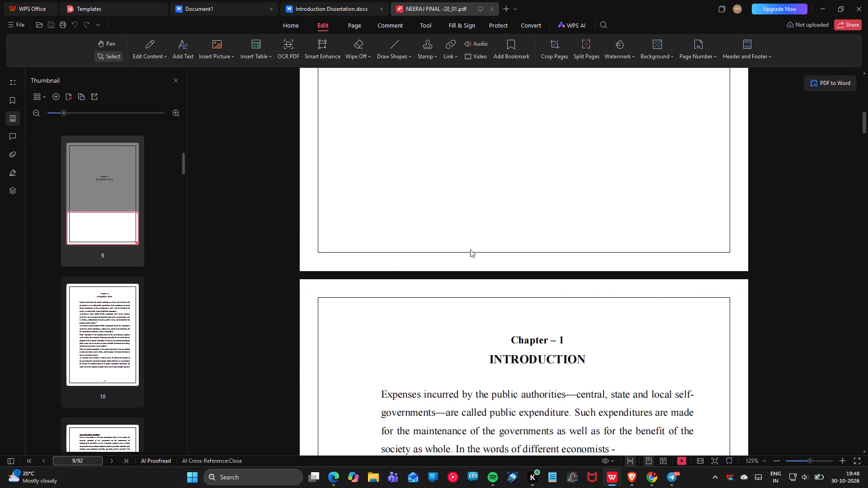
scroll(470, 249, "up", 1)
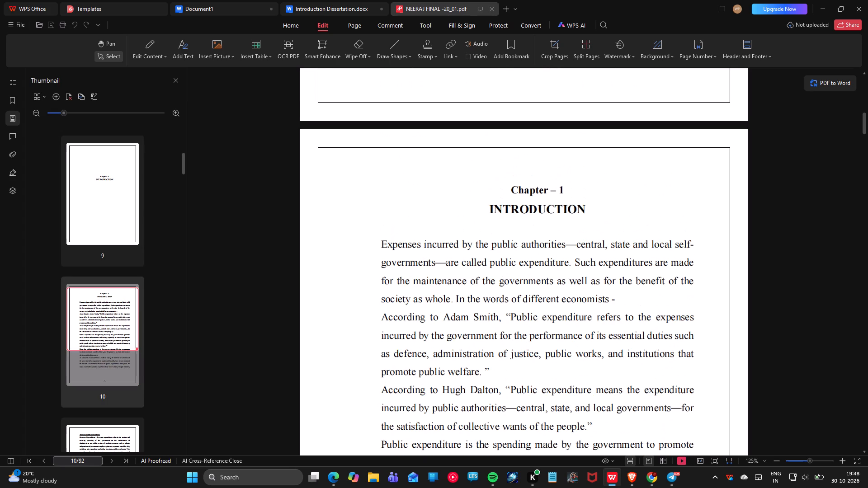
scroll(470, 249, "up", 1)
left_click(318, 0)
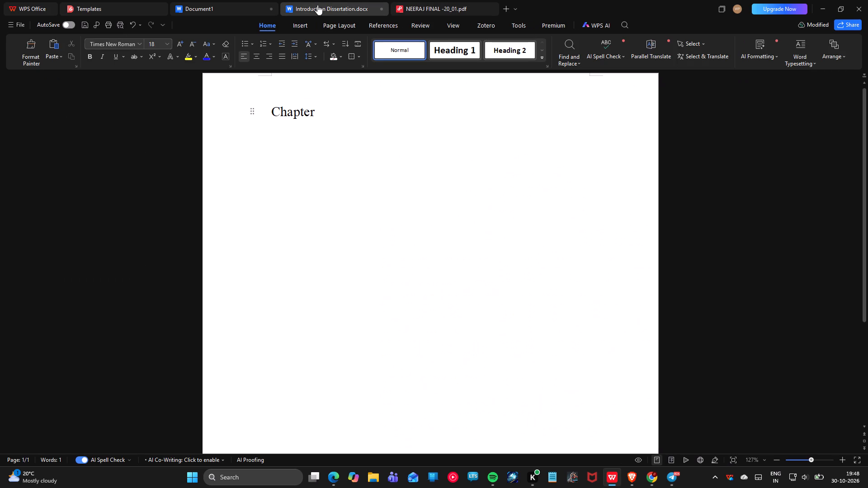
left_click(445, 6)
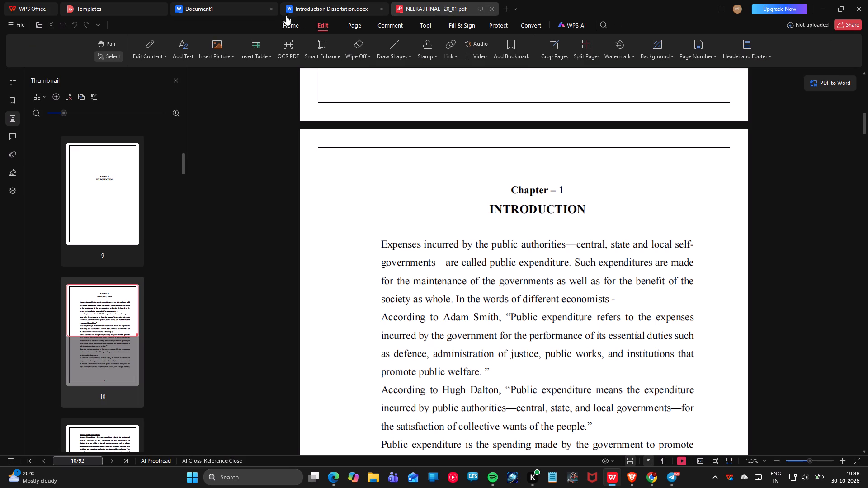
In the Introduction Dissertation document, complete the heading so it reads Chapter - 1.
left_click(238, 0)
left_click(315, 0)
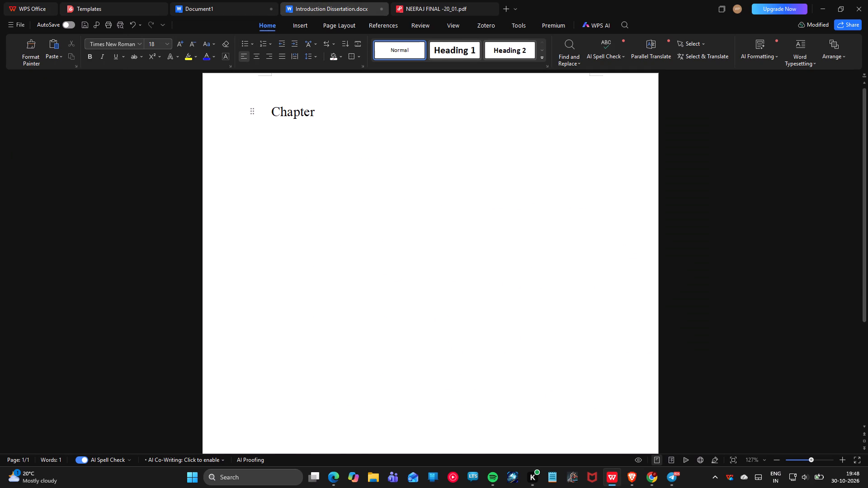
key("1")
key("BackSpace")
type("- 2")
key("BackSpace")
key("1")
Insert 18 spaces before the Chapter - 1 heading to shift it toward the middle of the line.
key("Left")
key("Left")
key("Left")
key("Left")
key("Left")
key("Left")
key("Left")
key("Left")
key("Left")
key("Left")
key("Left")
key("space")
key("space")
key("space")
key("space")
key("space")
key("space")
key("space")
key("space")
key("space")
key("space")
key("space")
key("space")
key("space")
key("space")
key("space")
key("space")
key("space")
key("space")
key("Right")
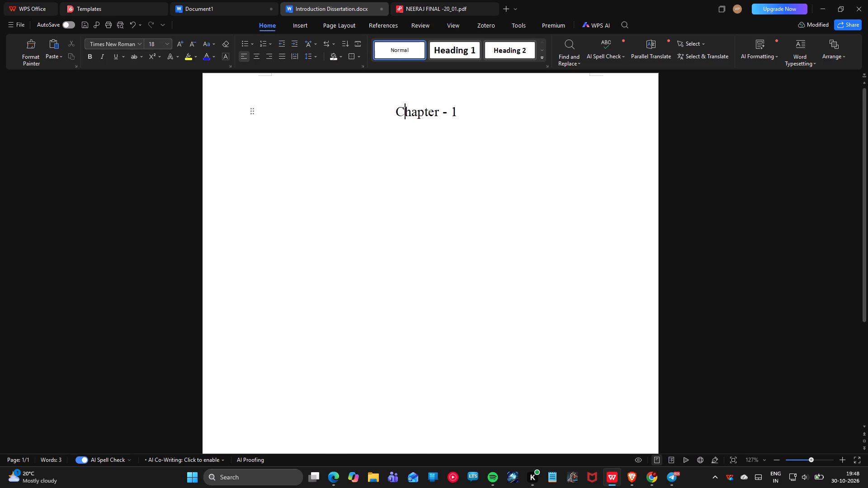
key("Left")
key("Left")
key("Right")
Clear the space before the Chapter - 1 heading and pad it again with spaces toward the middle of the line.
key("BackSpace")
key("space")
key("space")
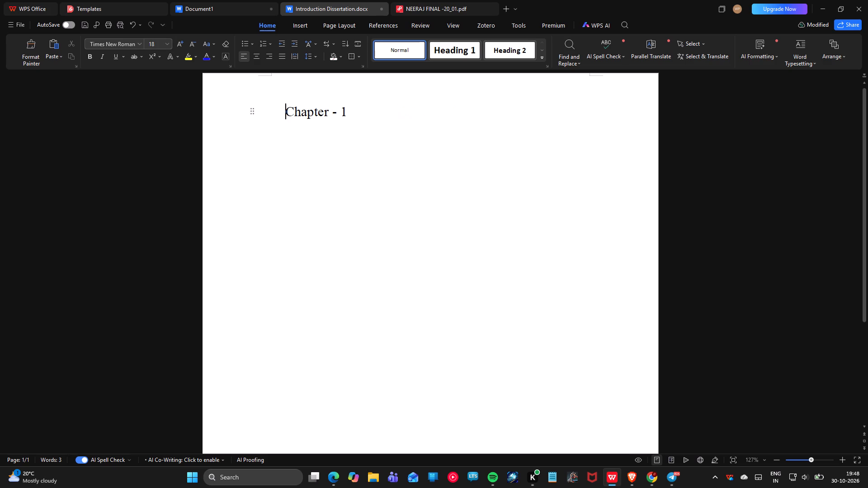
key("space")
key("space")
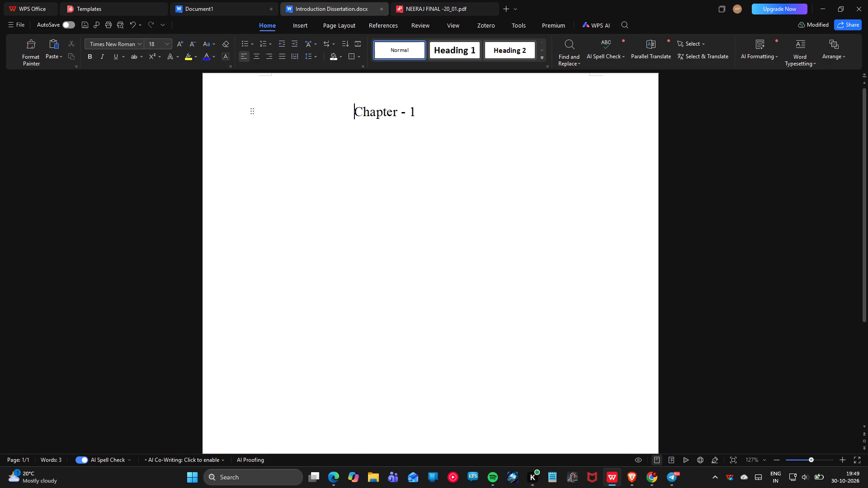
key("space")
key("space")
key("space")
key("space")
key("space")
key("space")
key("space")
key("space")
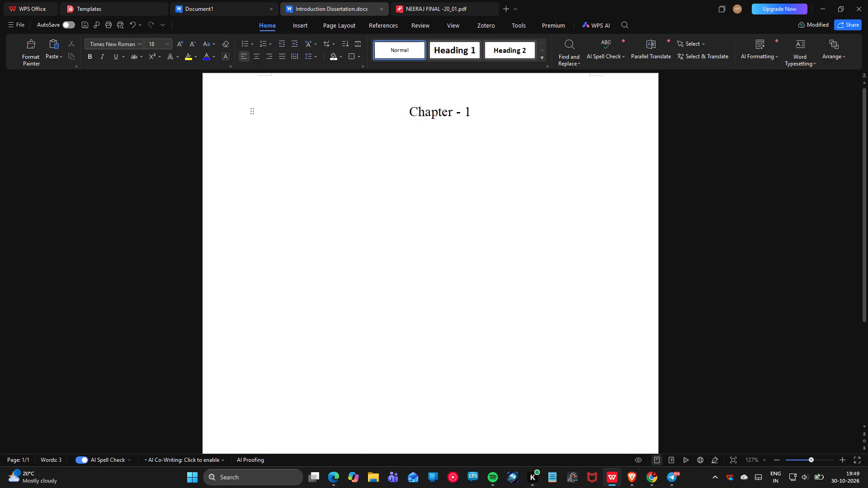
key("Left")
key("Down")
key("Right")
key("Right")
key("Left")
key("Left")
Reset the padding before the Chapter - 1 heading and indent it to mid-line with 20 leading spaces.
key("BackSpace")
key("space")
key("space")
key("space")
key("space")
key("space")
key("space")
key("space")
key("space")
key("space")
key("space")
key("space")
key("space")
key("space")
key("space")
key("space")
key("space")
key("space")
key("space")
key("space")
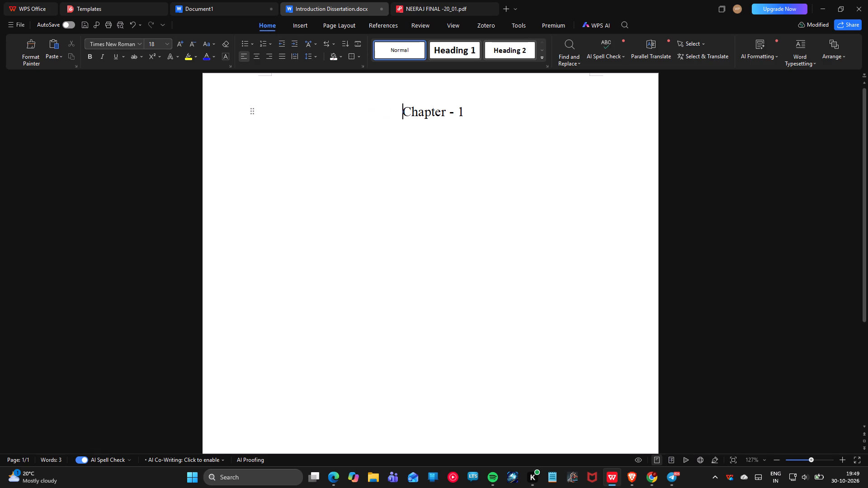
key("space")
Add one more blank line at the top of the page, above the Chapter - 1 heading.
key("Left")
key("Left")
key("Left")
key("Left")
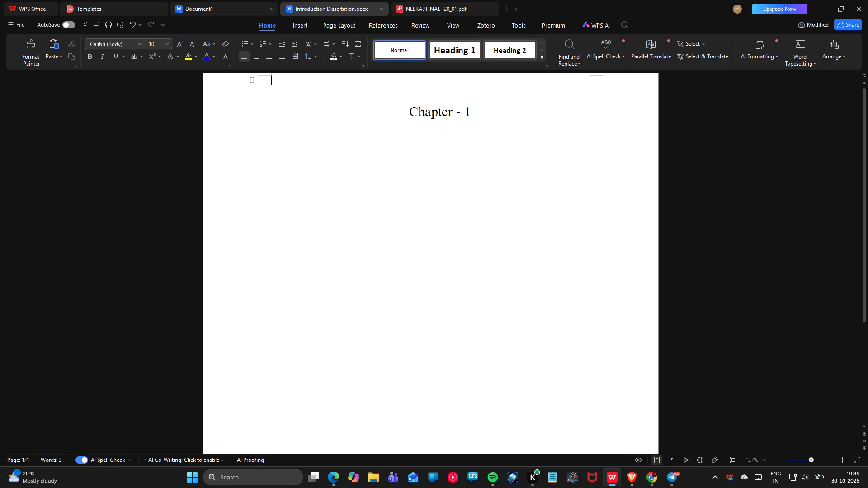
key("Return")
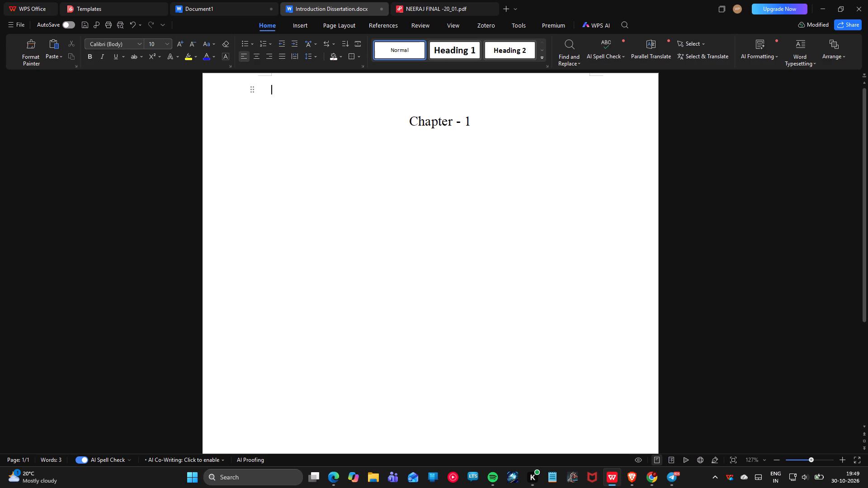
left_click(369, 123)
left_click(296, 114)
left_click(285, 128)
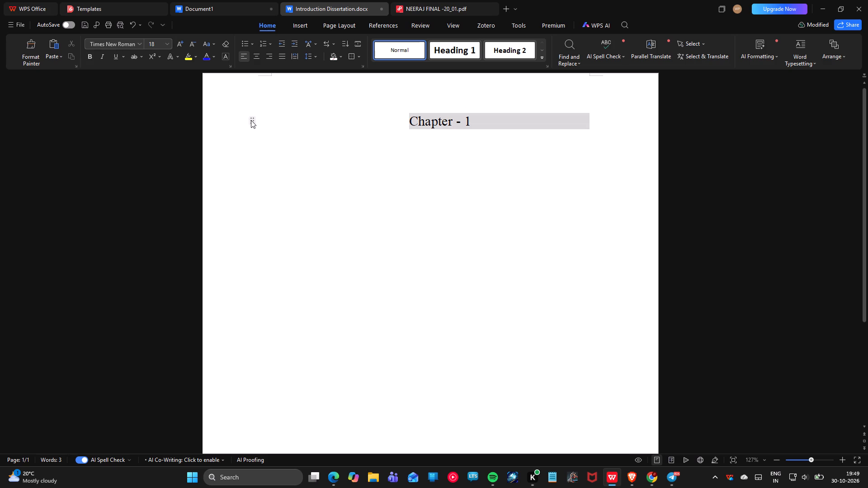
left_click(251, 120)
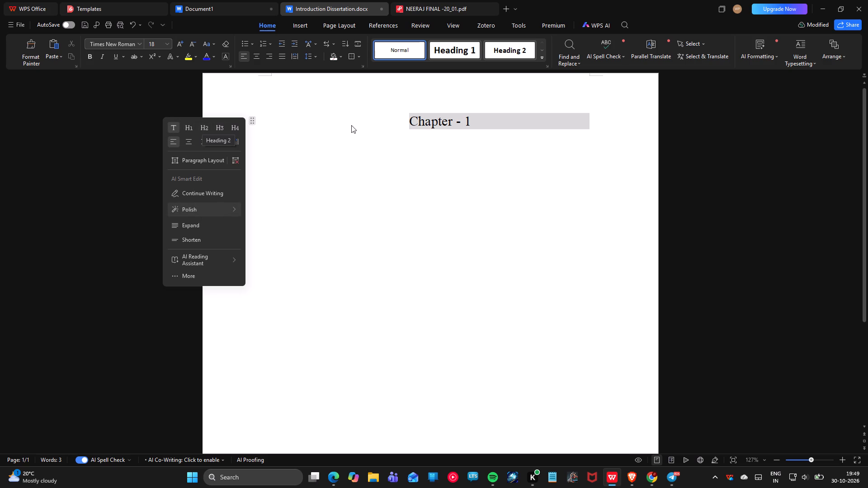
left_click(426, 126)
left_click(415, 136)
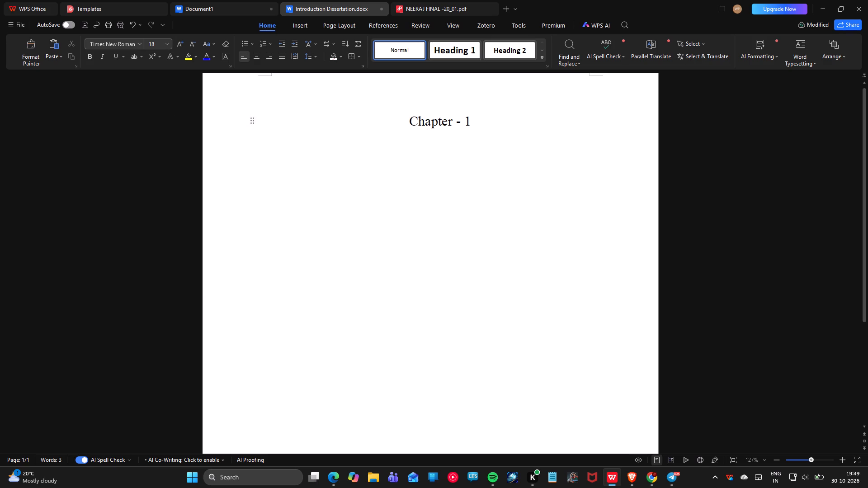
Add Introduction after Chapter - 1 on the heading line and start a new line below it.
left_click(382, 130)
key("Down")
key("Down")
key("Right")
key("Left")
key("Down")
key("Down")
key("Right")
key("Right")
key("Right")
key("Right")
key("Right")
key("Right")
key("Right")
key("Right")
key("Right")
key("Right")
key("Right")
key("Right")
key("Right")
key("Right")
key("Right")
key("Right")
key("Right")
key("Right")
key("Right")
key("Right")
key("Right")
key("Right")
key("space")
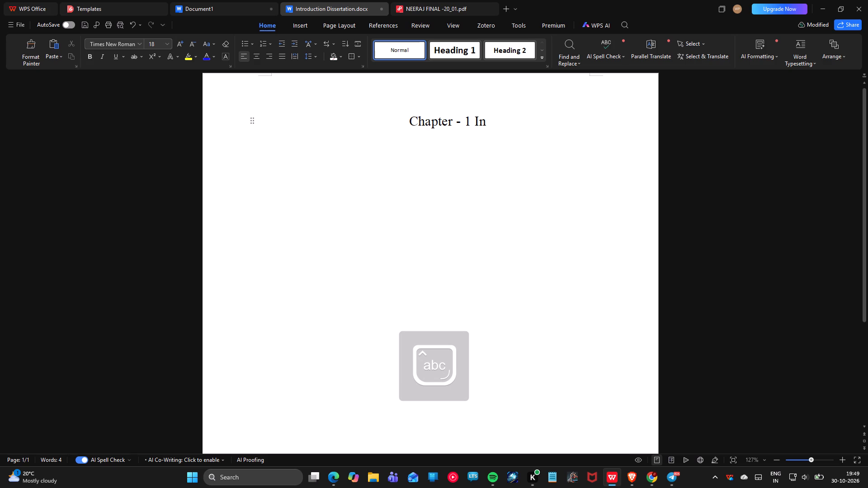
type("troduction")
key("Return")
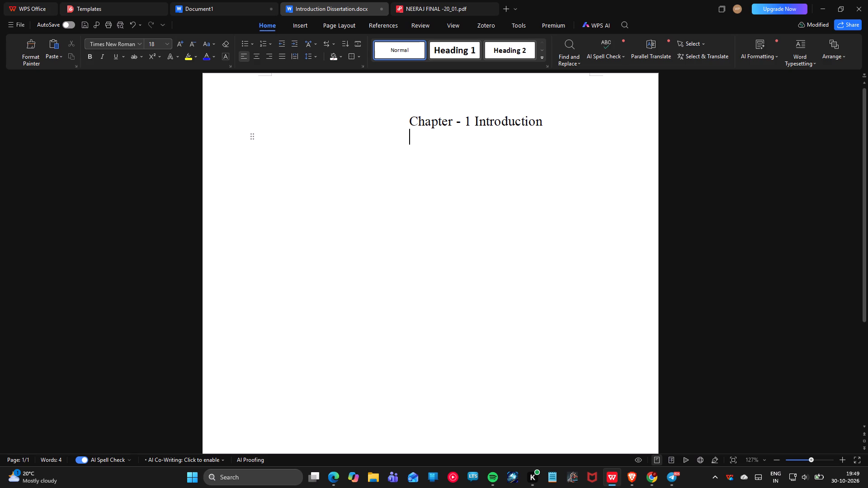
Split the heading after Chapter - 1 so that Introduction sits on its own line below it.
left_click(471, 125)
key("Return")
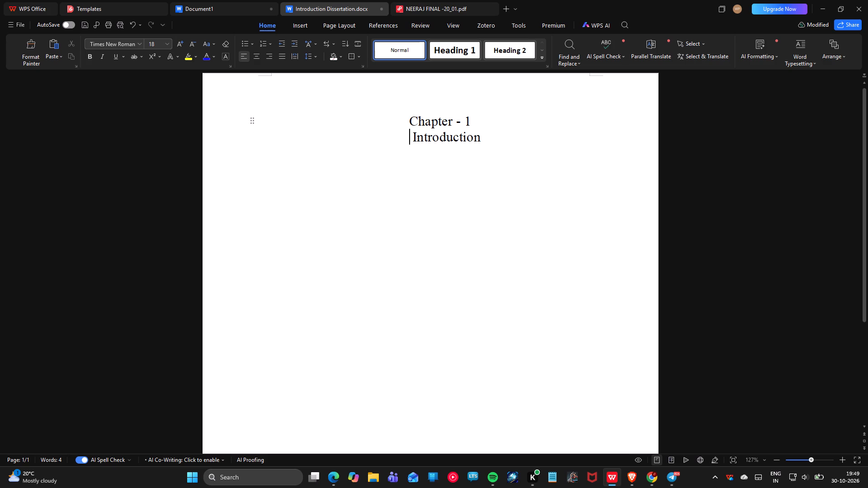
Clear the inherited indent before Introduction and pad it with leading spaces so it is centred beneath Chapter - 1.
key("BackSpace")
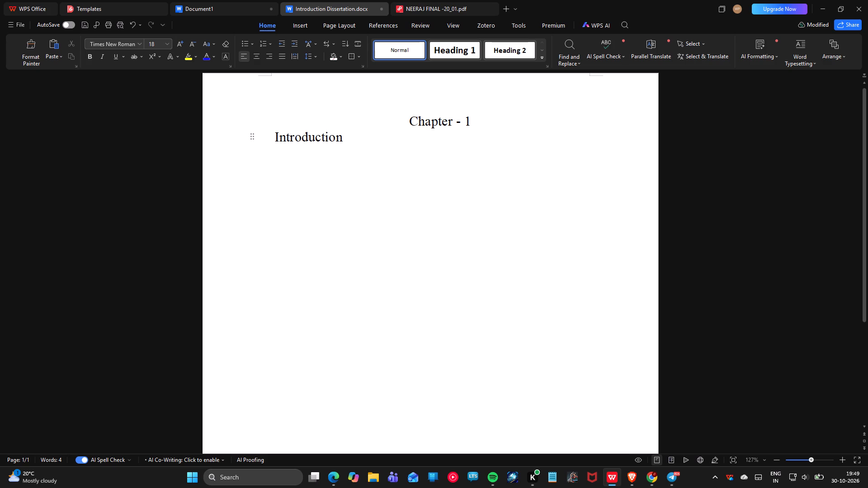
key("space")
key("space")
key("space")
key("space")
key("space")
key("space")
key("space")
key("space")
key("space")
key("space")
key("space")
key("space")
key("space")
key("space")
key("space")
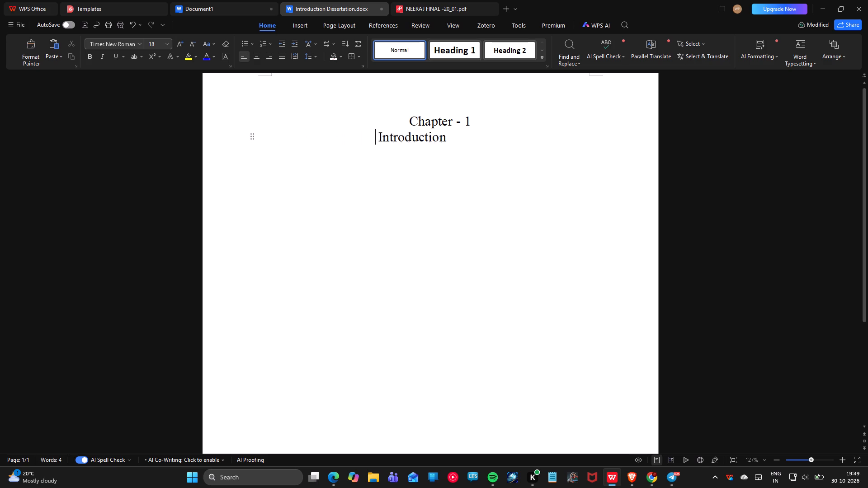
key("space")
key("space")
key("space")
key("space")
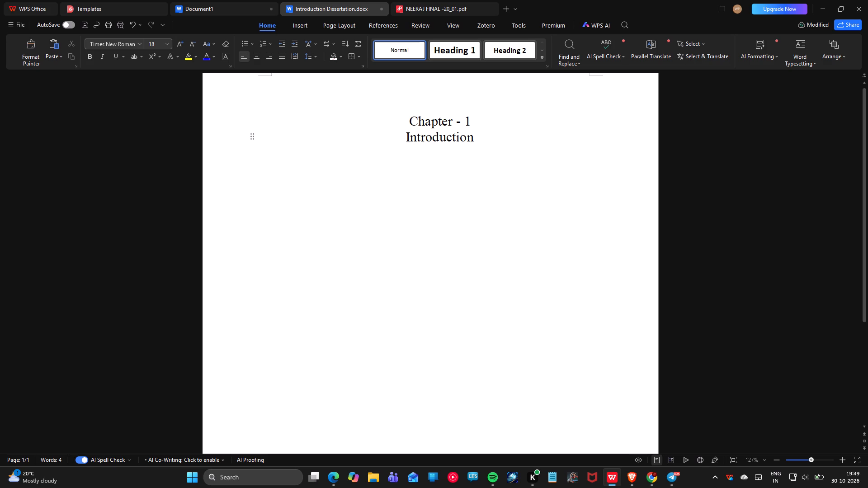
key("BackSpace")
key("space")
key("space")
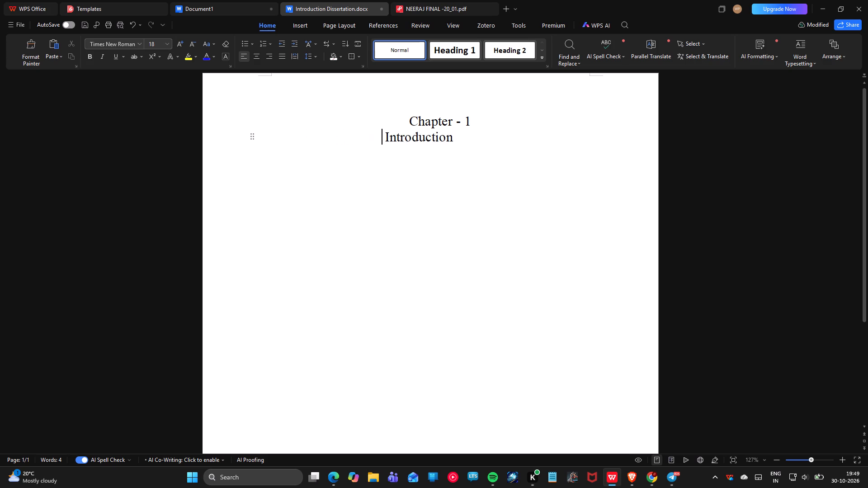
key("space")
key("space")
key("space")
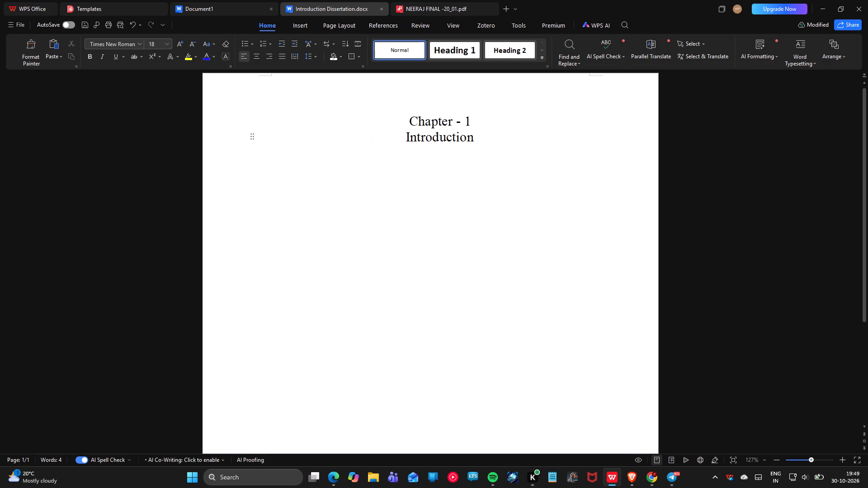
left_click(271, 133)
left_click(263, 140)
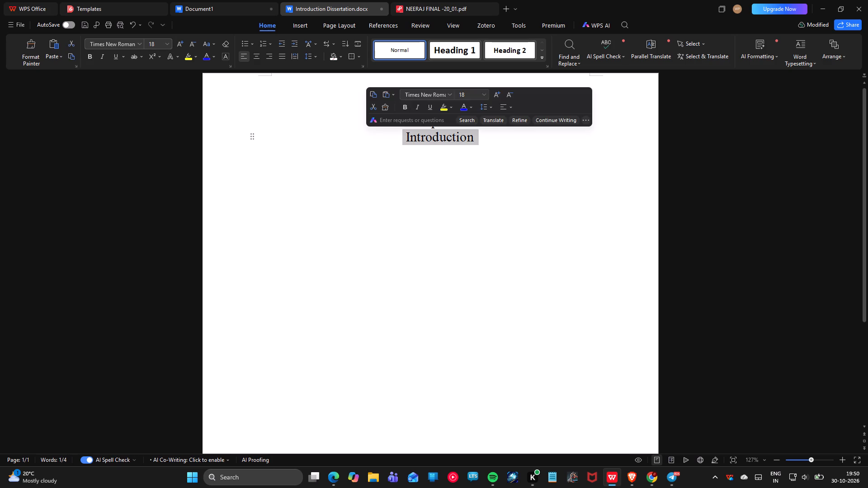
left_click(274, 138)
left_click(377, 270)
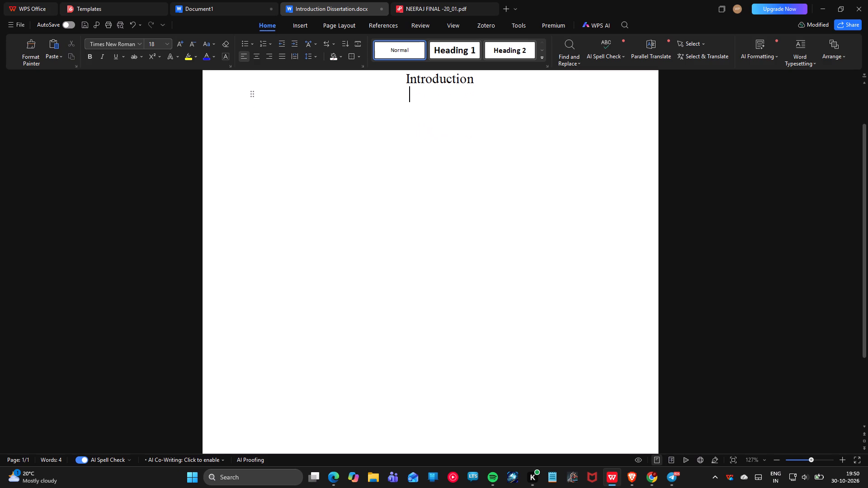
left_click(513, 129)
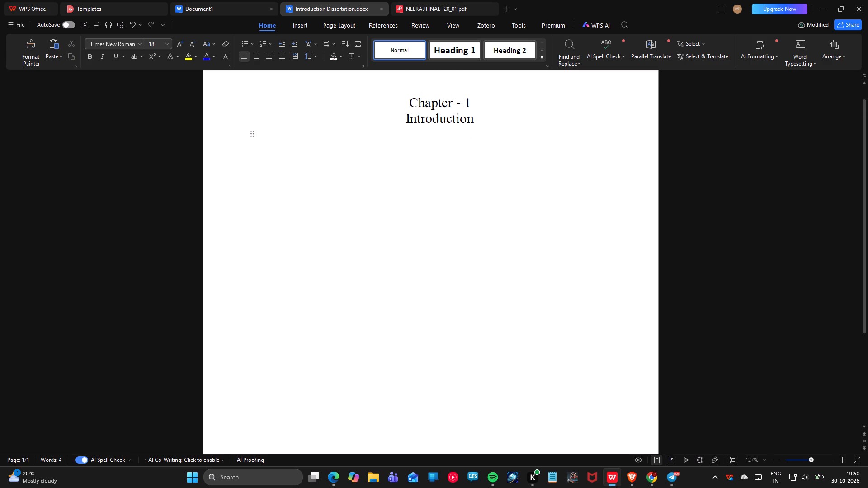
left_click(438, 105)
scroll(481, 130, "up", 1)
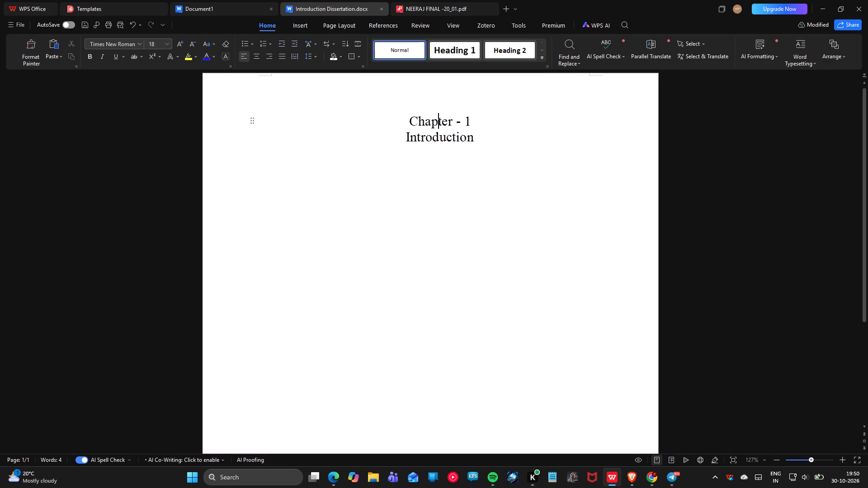
Switch to the dissertation framework document in Chrome and view the Chapter 1 section outline from 1.2 Classification of Minerals.
left_click(825, 3)
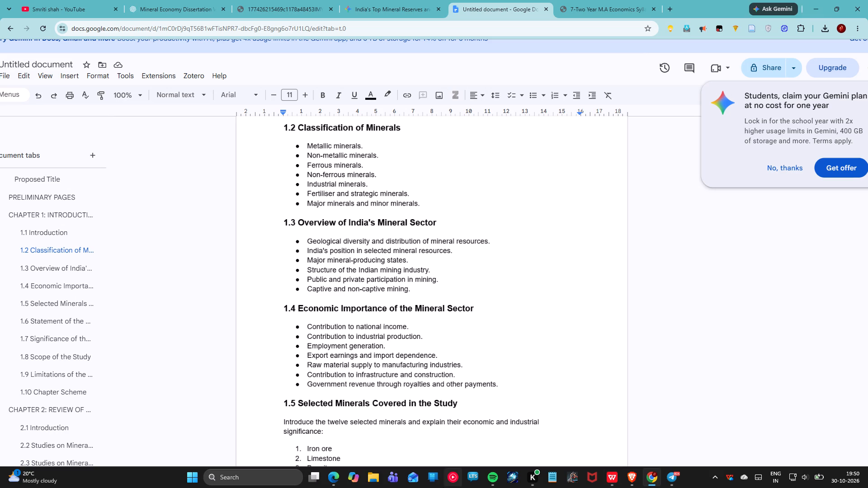
left_click(679, 175)
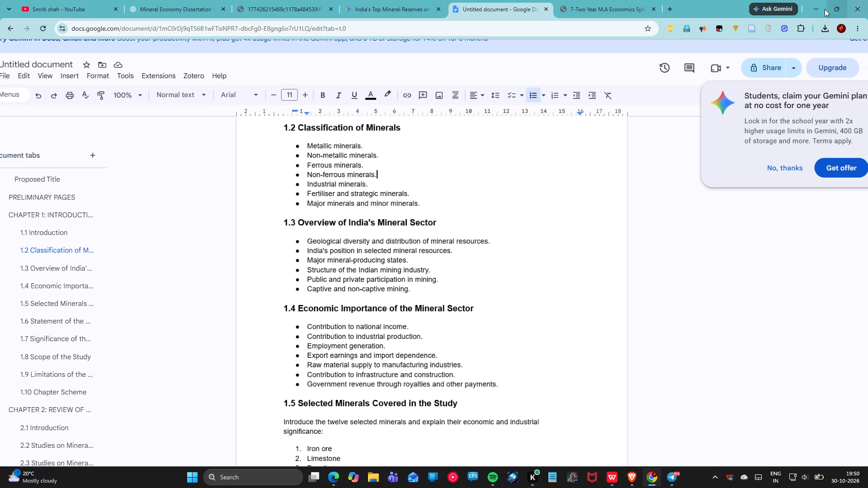
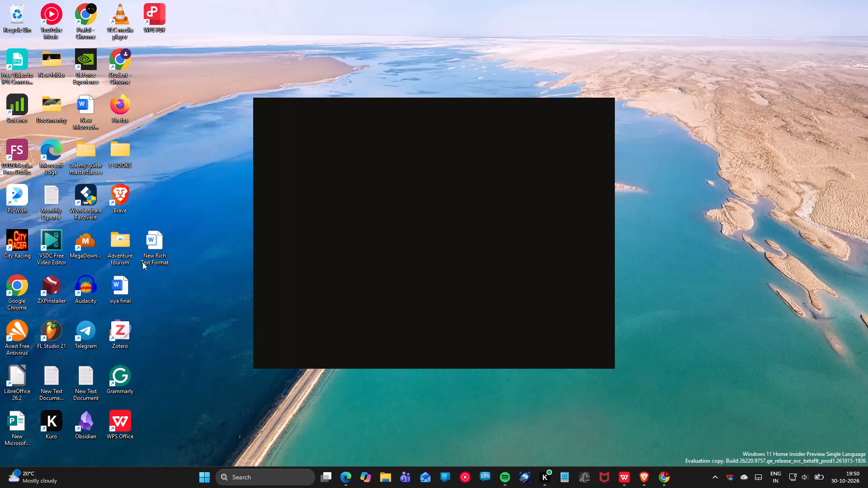
Open DEMAND SIDE FINAL from the desktop's Adventure tourism folder in Word just once, dismiss the subscription offers and maximize the document.
double_click(118, 253)
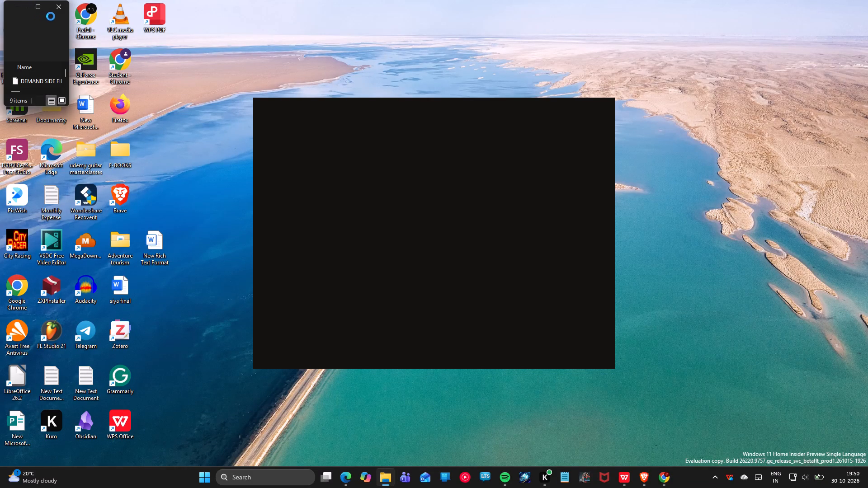
left_click(38, 5)
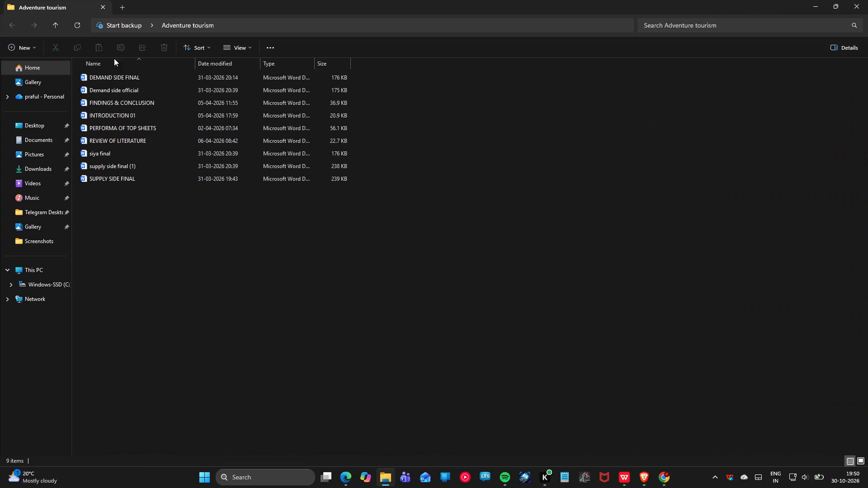
double_click(157, 82)
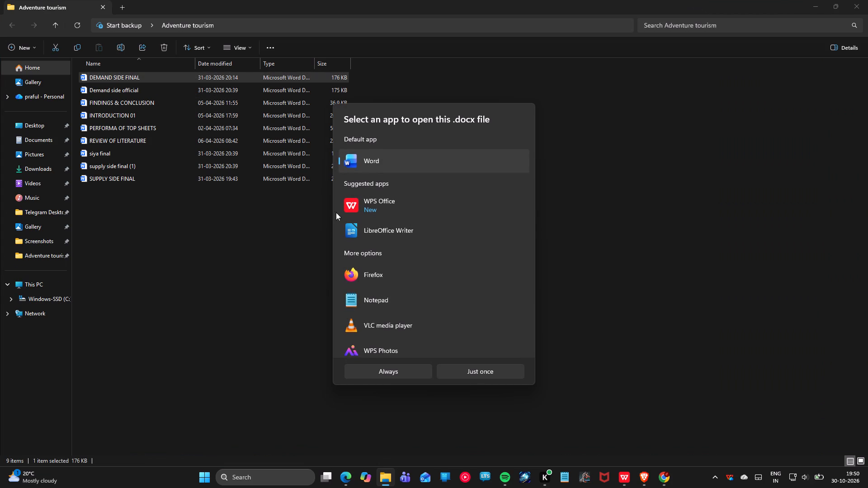
left_click(481, 373)
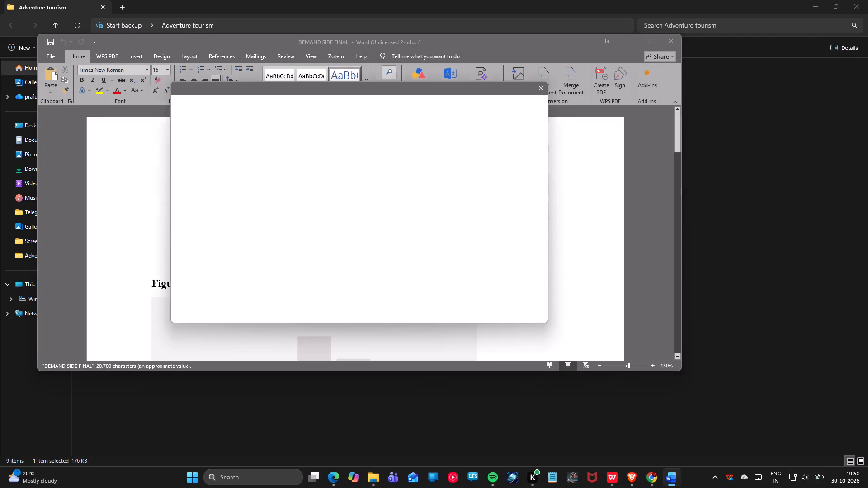
scroll(488, 251, "down", 1)
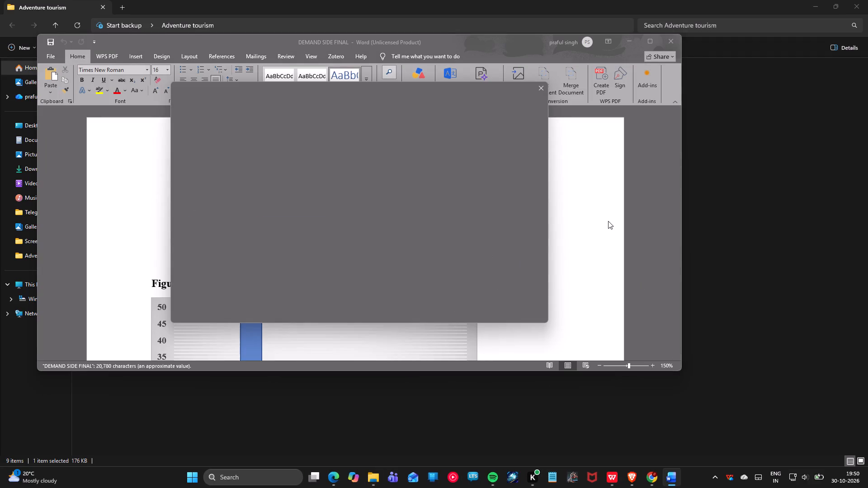
left_click(608, 221)
left_click(529, 79)
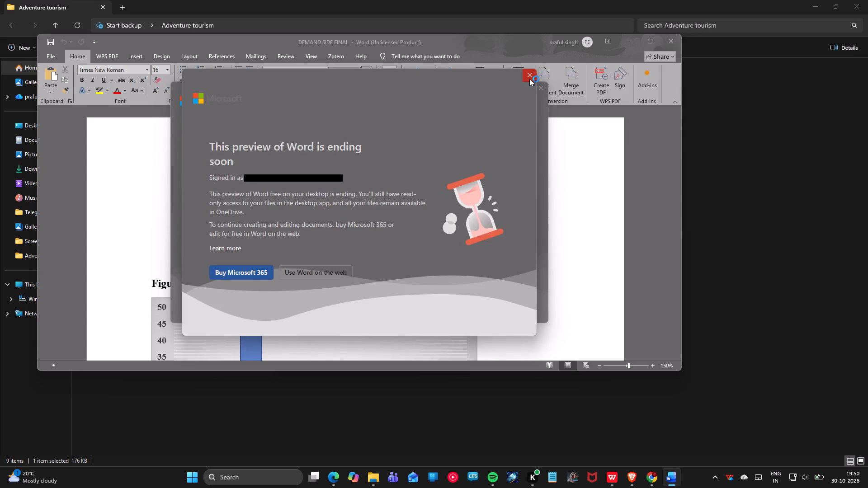
left_click(539, 93)
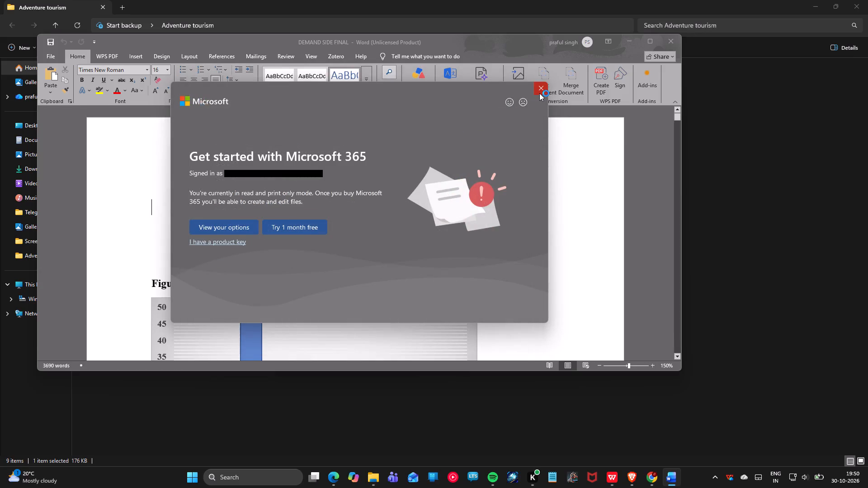
left_click(646, 37)
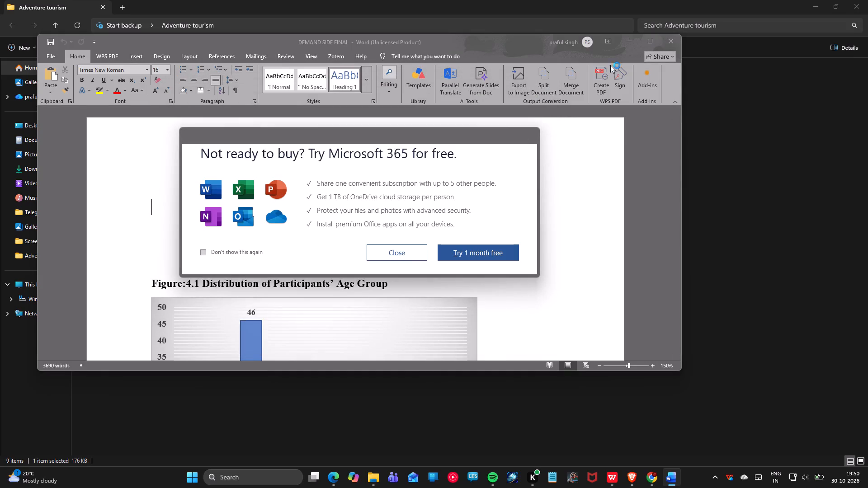
left_click(407, 245)
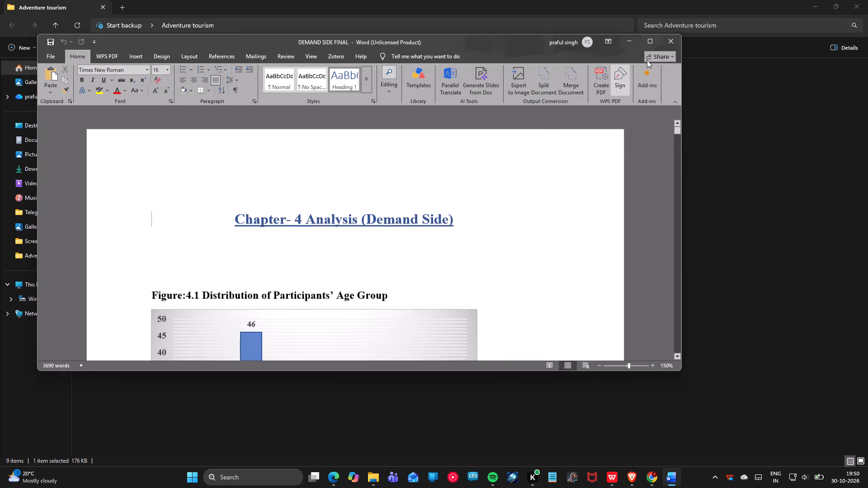
left_click(651, 43)
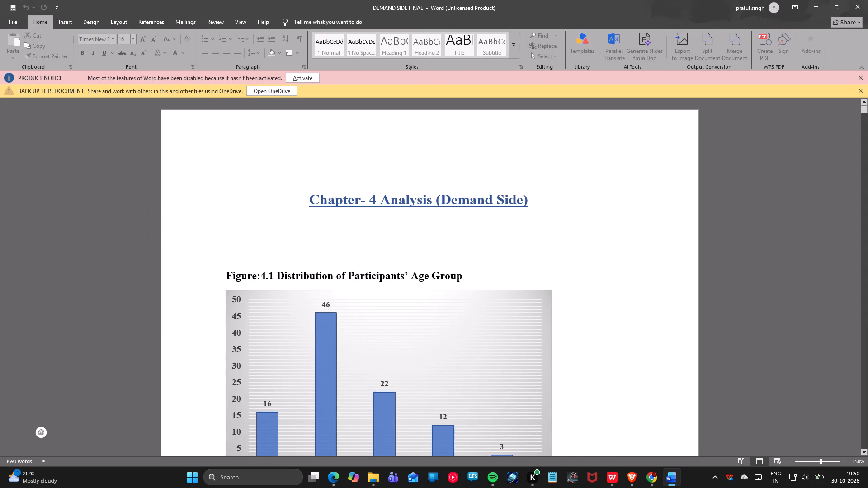
Examine the layout of the Chapter- 4 Analysis (Demand Side) heading and the first figures beneath it.
scroll(445, 262, "down", 1)
scroll(481, 230, "up", 7)
scroll(481, 230, "up", 17)
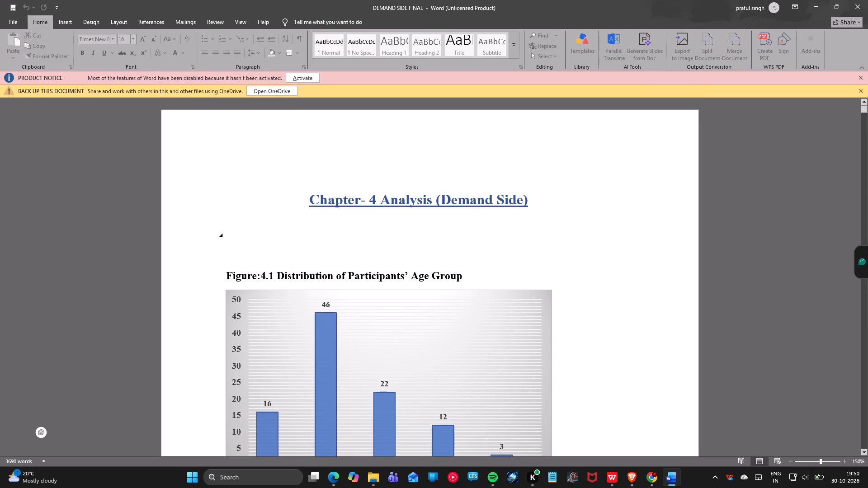
scroll(481, 230, "down", 4)
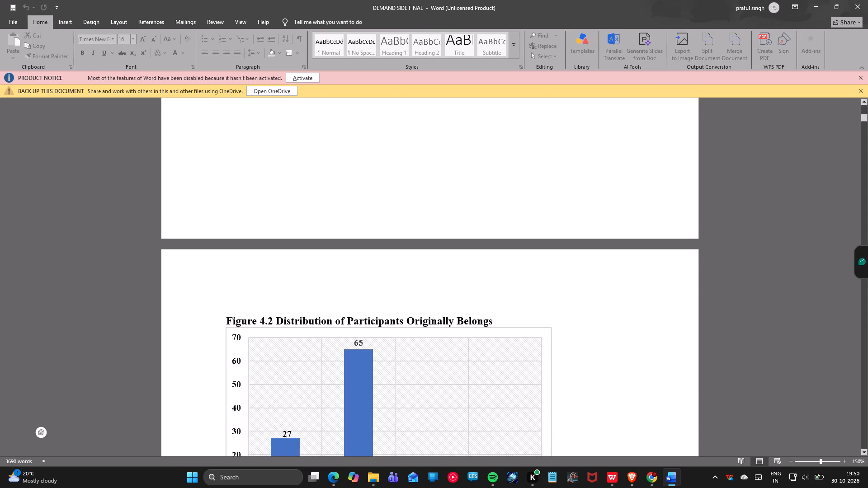
scroll(481, 230, "down", 1)
scroll(481, 230, "up", 9)
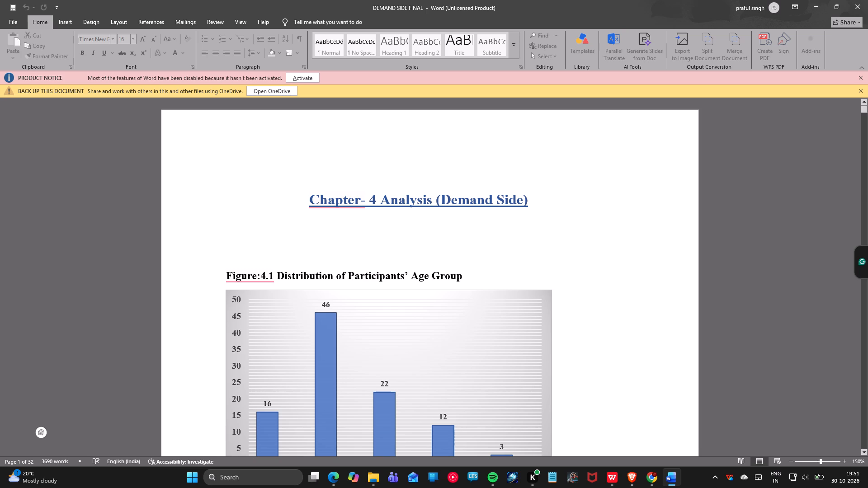
View the reference document's page margins in Page Setup and close the dialog without changes.
left_click(821, 139)
key("Right")
key("Right")
key("Right")
key("Right")
double_click(833, 103)
left_click(418, 291)
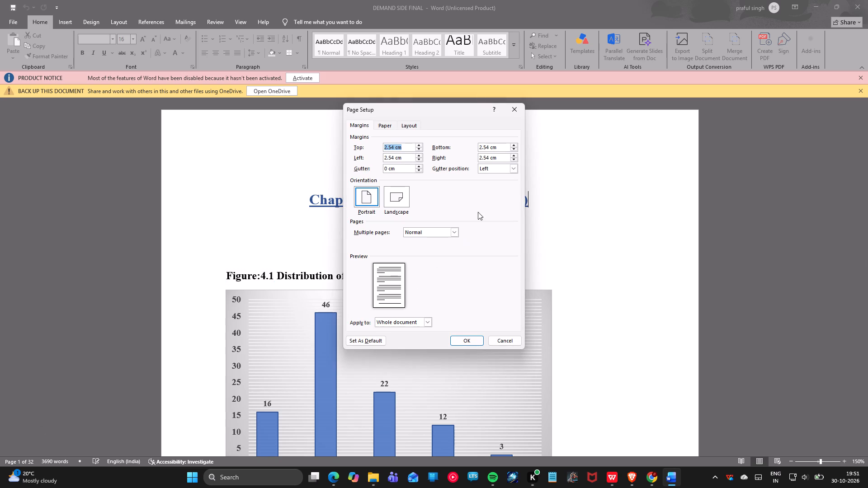
left_click(512, 112)
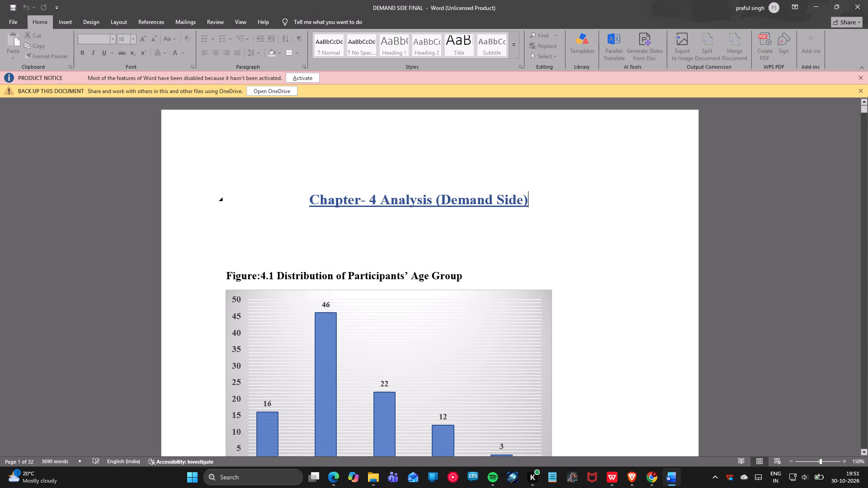
Examine the chapter heading, figure captions, source lines and body text through Figure 4.4, return to the first page and minimize the document.
left_click(415, 199)
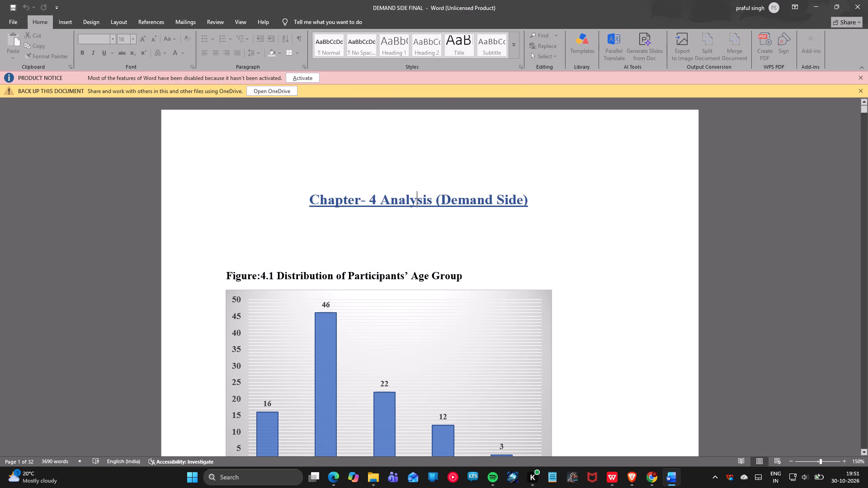
left_click(324, 271)
left_click(389, 202)
scroll(425, 221, "down", 9)
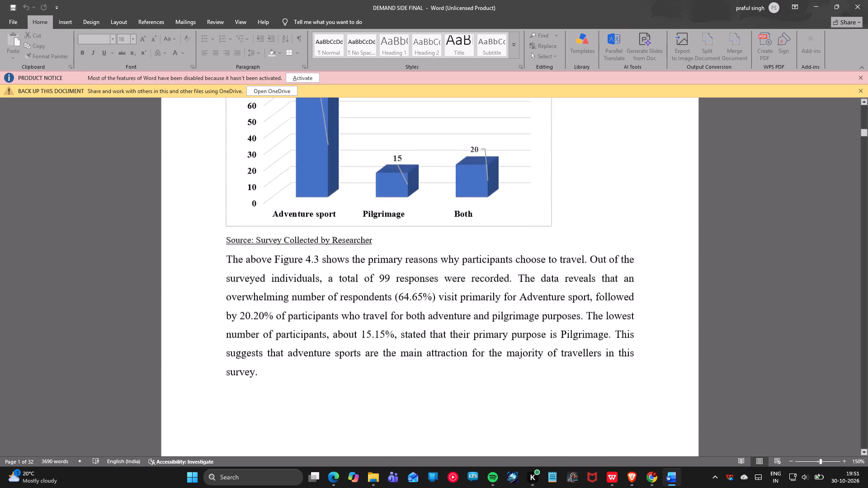
scroll(425, 221, "down", 2)
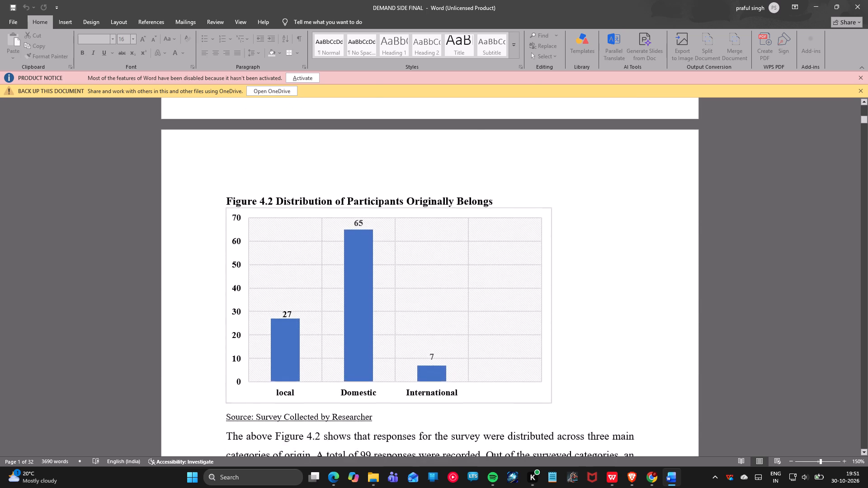
scroll(425, 221, "down", 7)
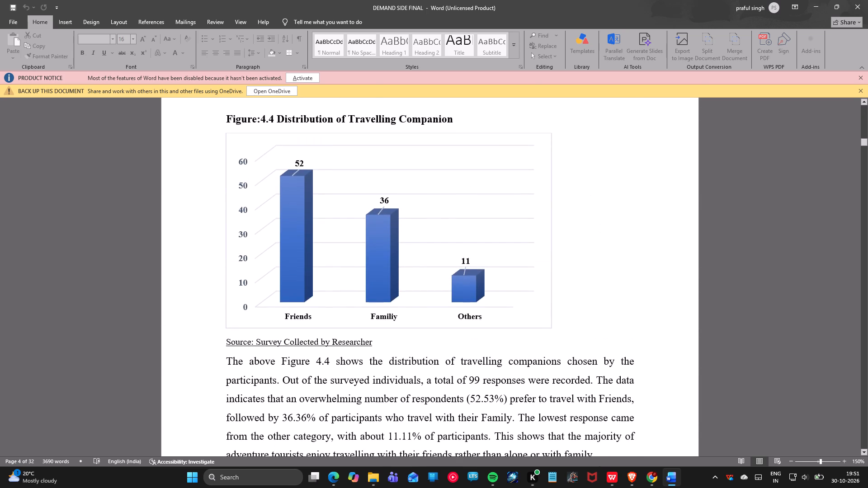
scroll(425, 221, "down", 2)
scroll(425, 221, "up", 2)
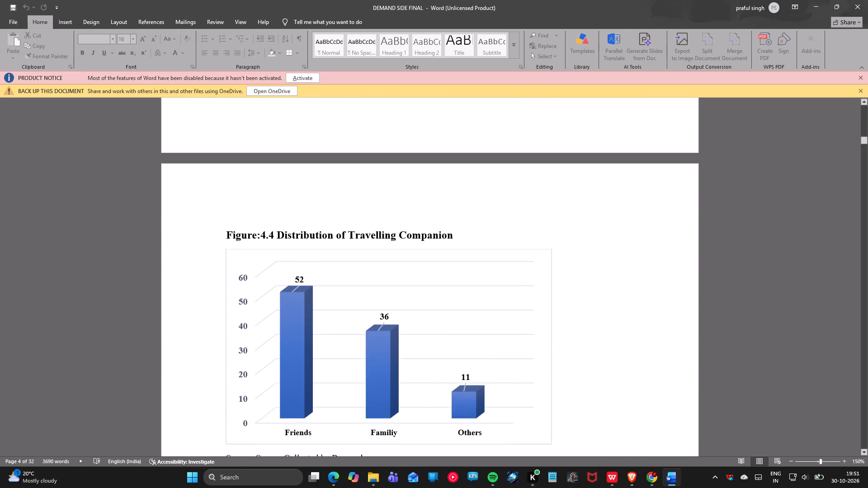
scroll(425, 221, "down", 6)
scroll(425, 221, "up", 6)
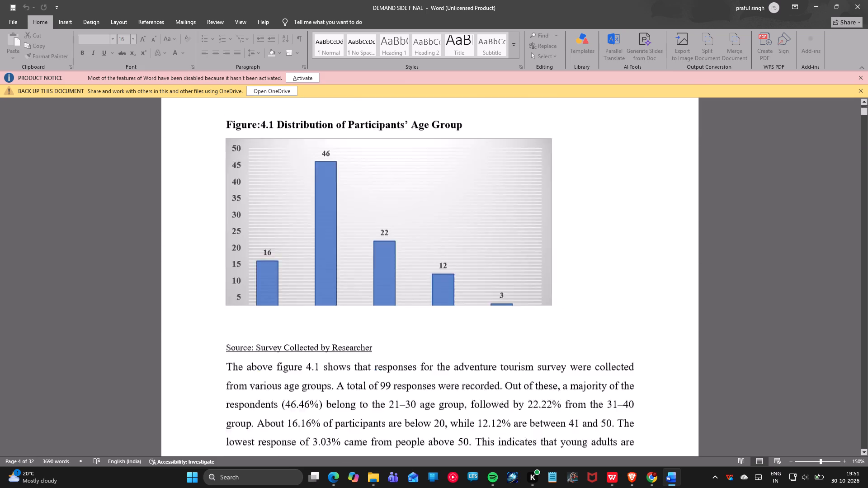
scroll(425, 221, "up", 6)
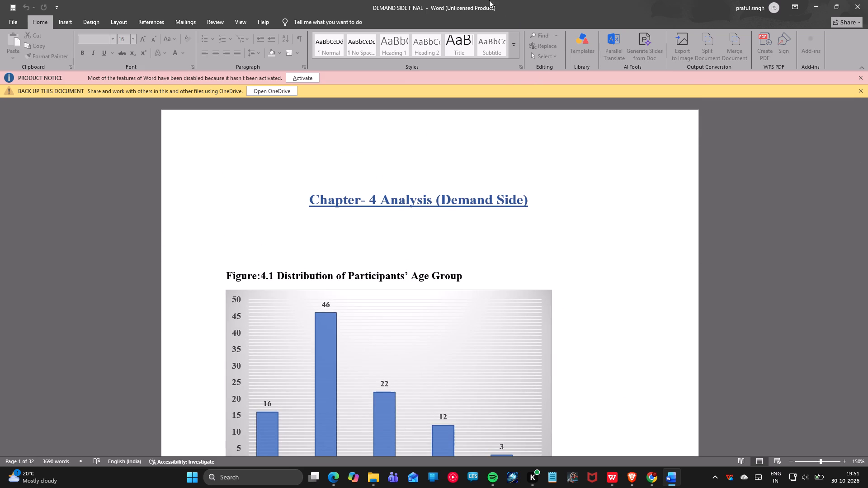
left_click(809, 1)
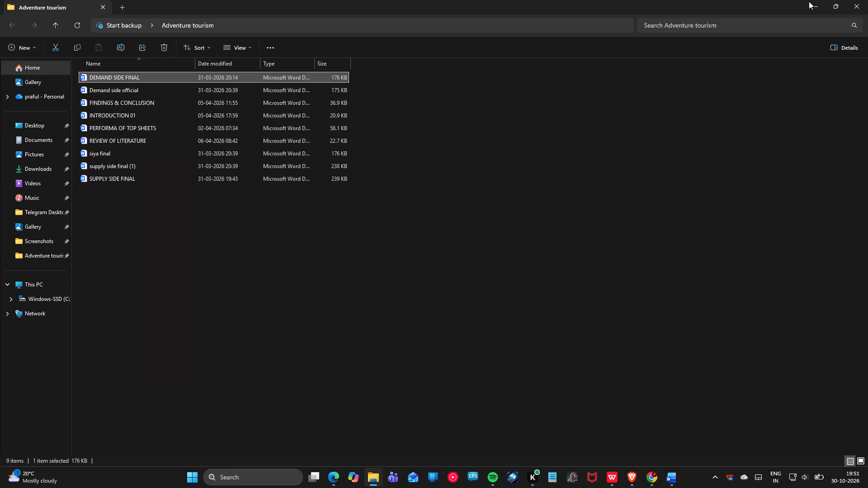
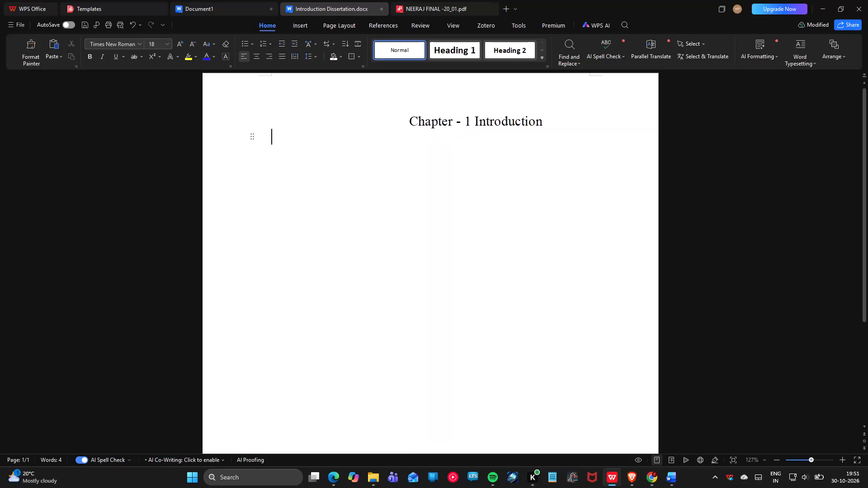
Remove the chapter heading's indent and shift the heading to about the middle of its line with 14 leading spaces.
left_click(410, 124)
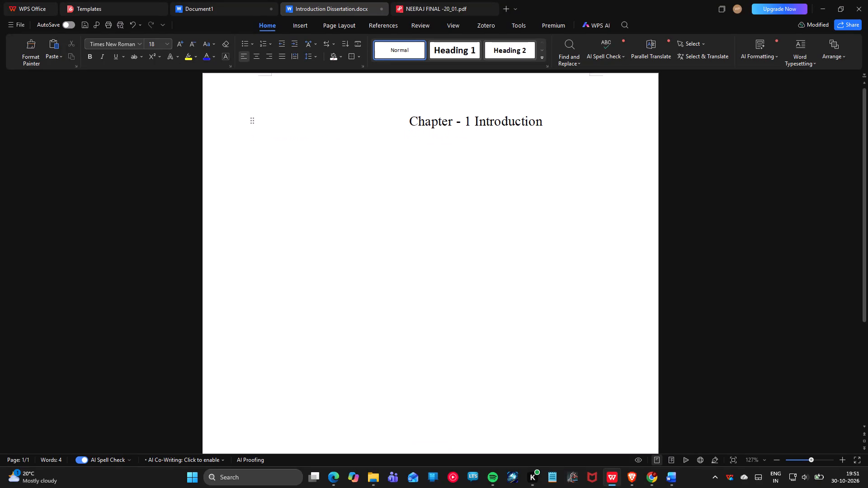
key("BackSpace")
left_click(410, 124)
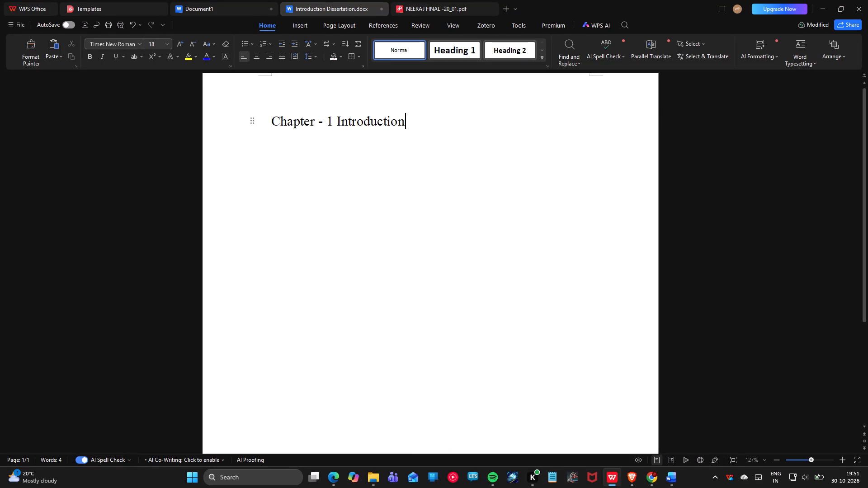
left_click(268, 121)
key("space")
key("space")
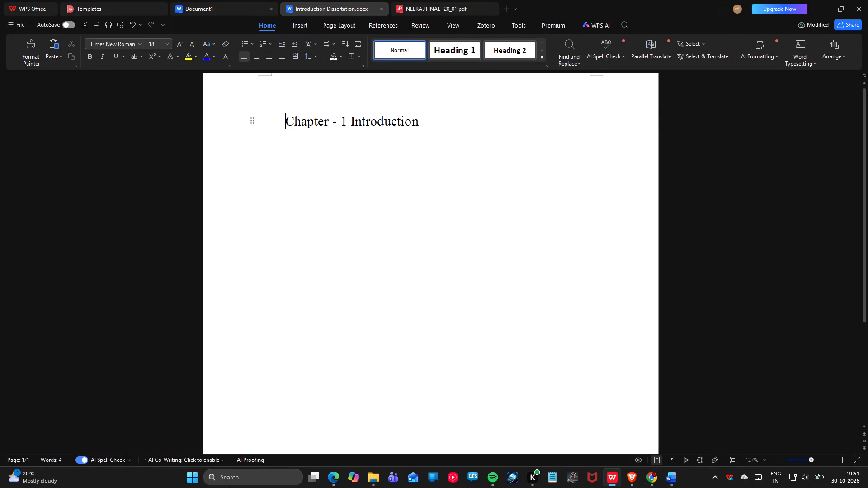
key("space")
key("space")
key("space")
key("space")
key("space")
key("space")
key("space")
key("space")
key("space")
key("space")
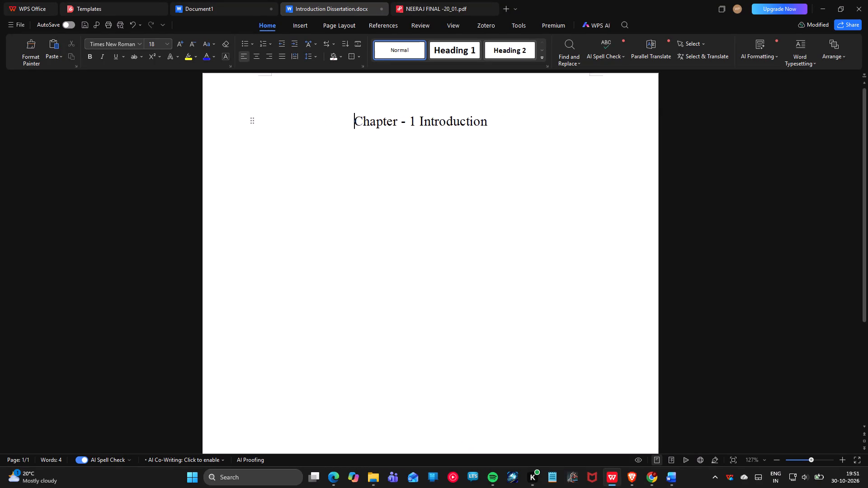
key("space")
key("space")
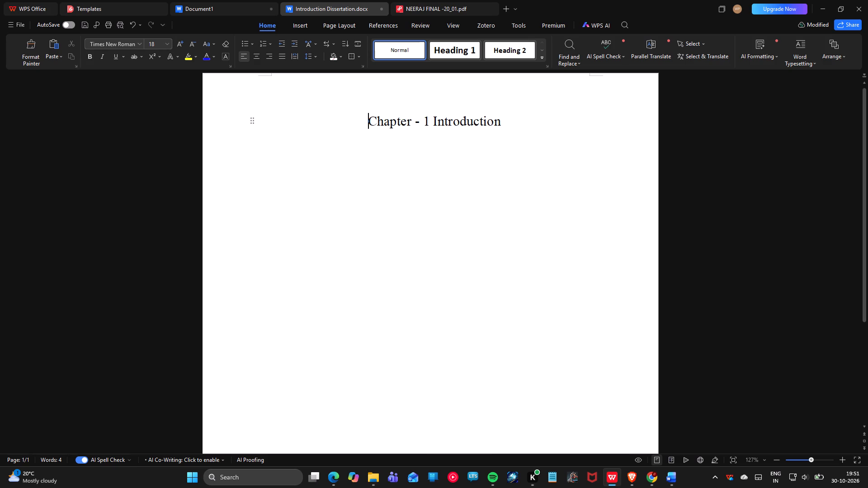
Make the Chapter - 1 Introduction heading bold.
left_click_drag(368, 123, 517, 132)
left_click(88, 56)
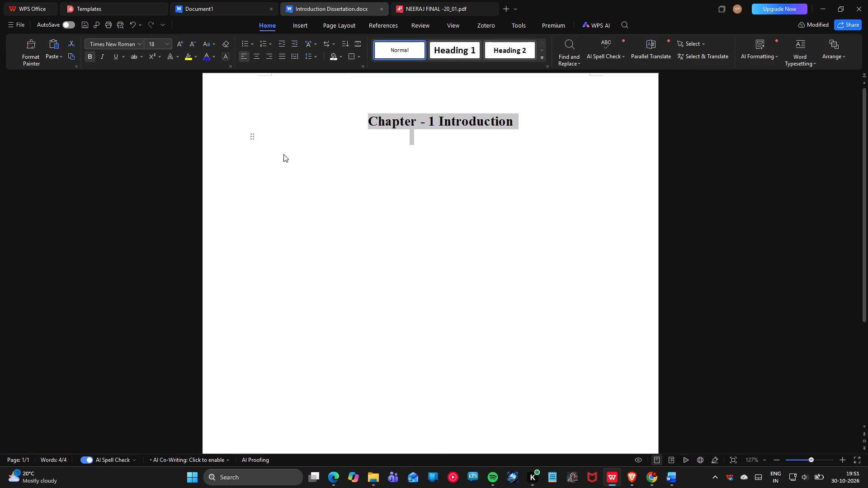
left_click(286, 155)
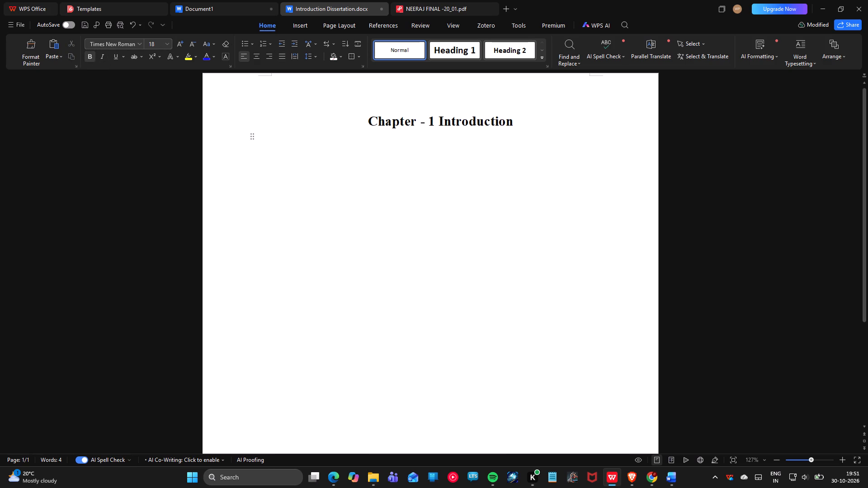
Insert a full-width double line directly beneath the chapter heading by autoformatting === on the empty line.
left_click(431, 120)
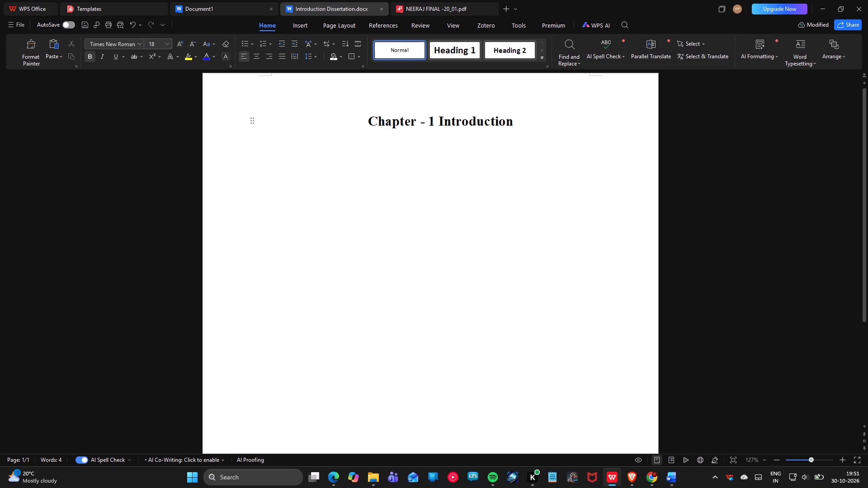
left_click(431, 120)
left_click(442, 117)
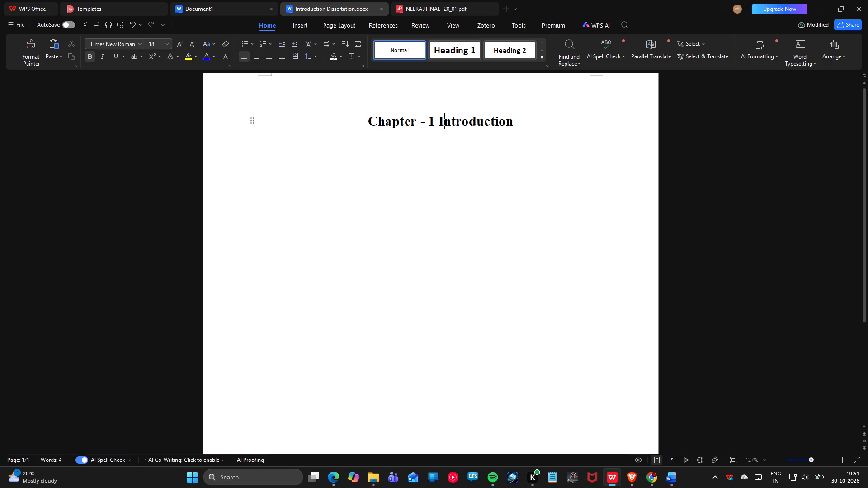
left_click(437, 118)
left_click(364, 132)
key("Left")
key("Left")
key("Left")
key("Right")
key("Right")
key("Right")
type("===")
key("Return")
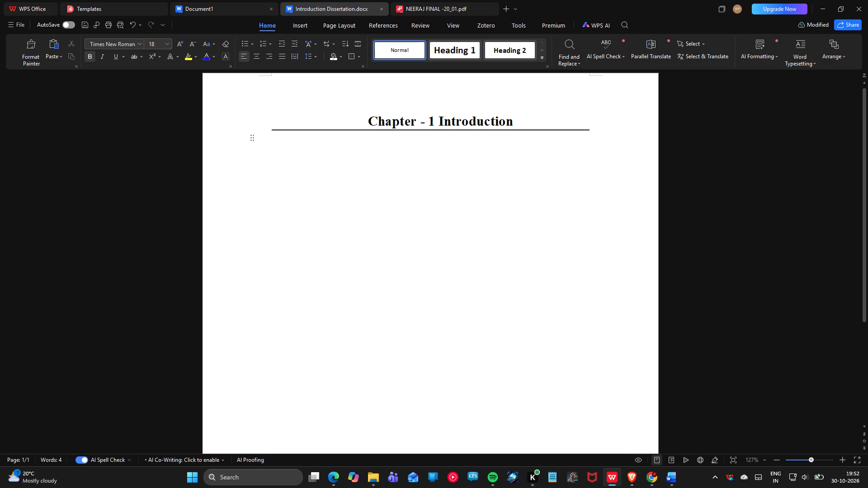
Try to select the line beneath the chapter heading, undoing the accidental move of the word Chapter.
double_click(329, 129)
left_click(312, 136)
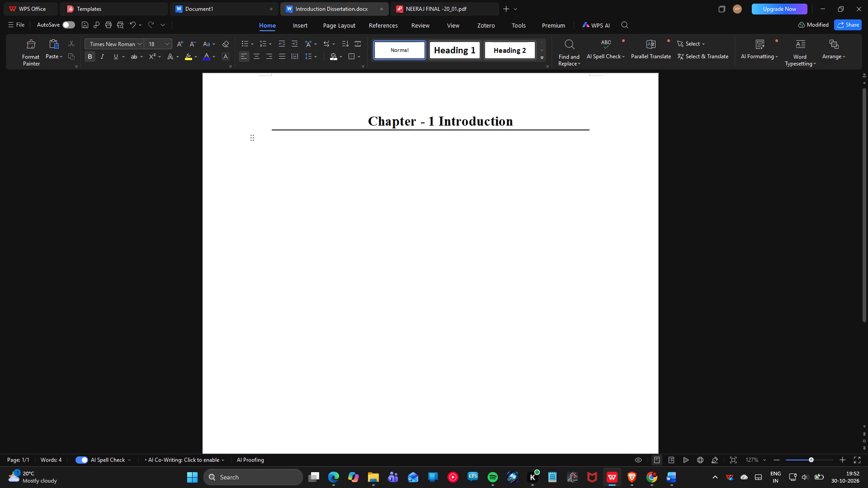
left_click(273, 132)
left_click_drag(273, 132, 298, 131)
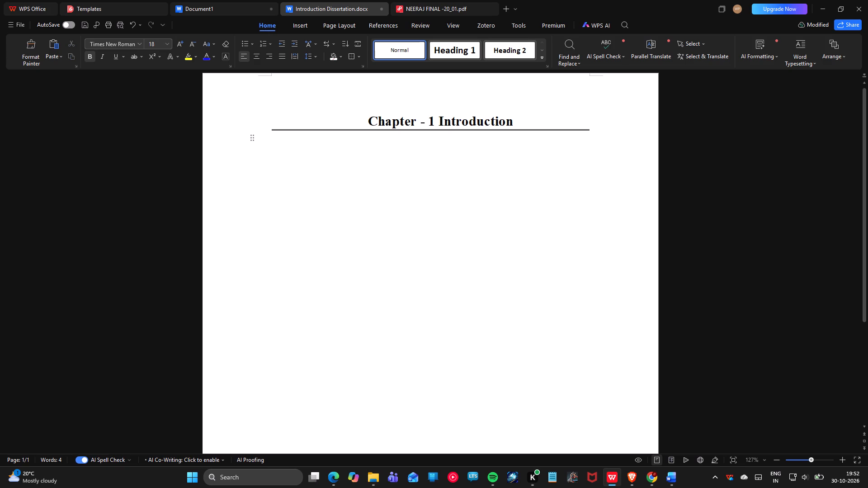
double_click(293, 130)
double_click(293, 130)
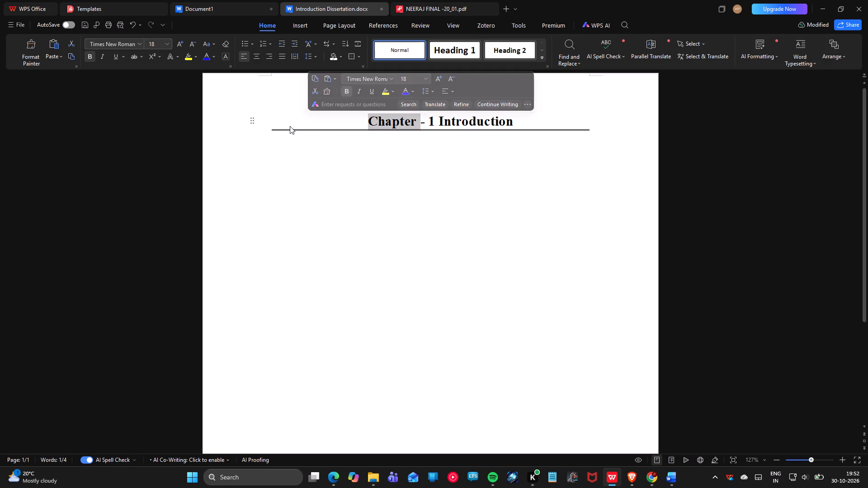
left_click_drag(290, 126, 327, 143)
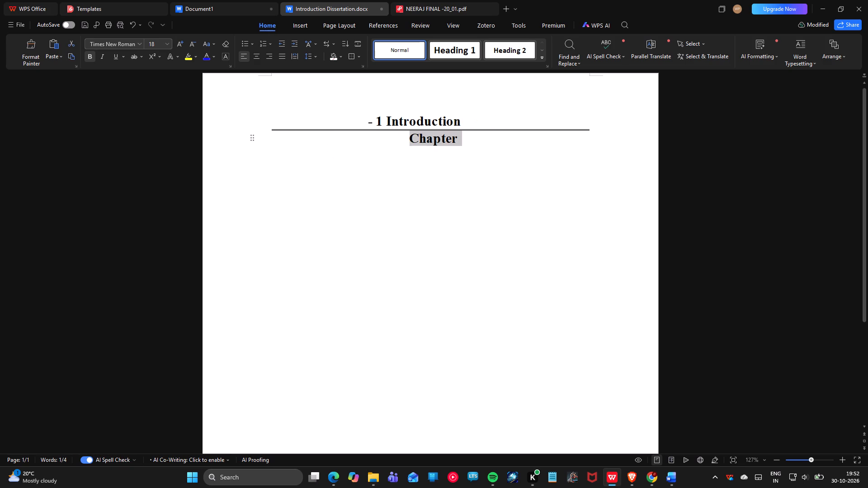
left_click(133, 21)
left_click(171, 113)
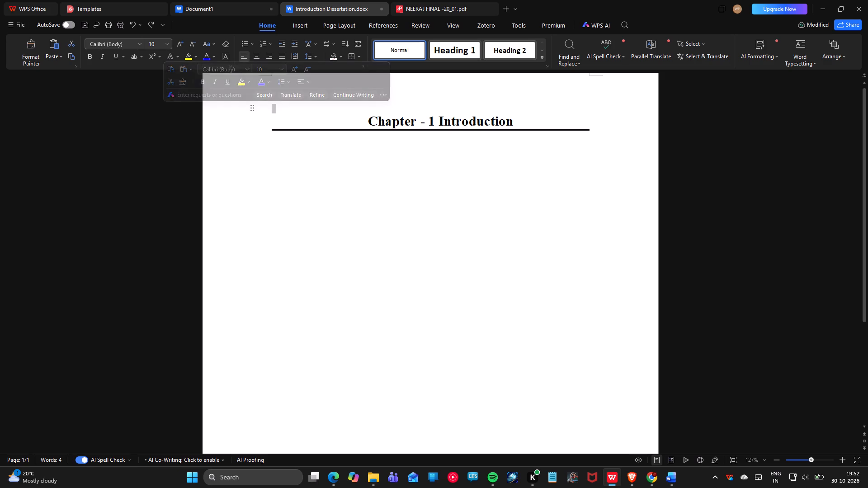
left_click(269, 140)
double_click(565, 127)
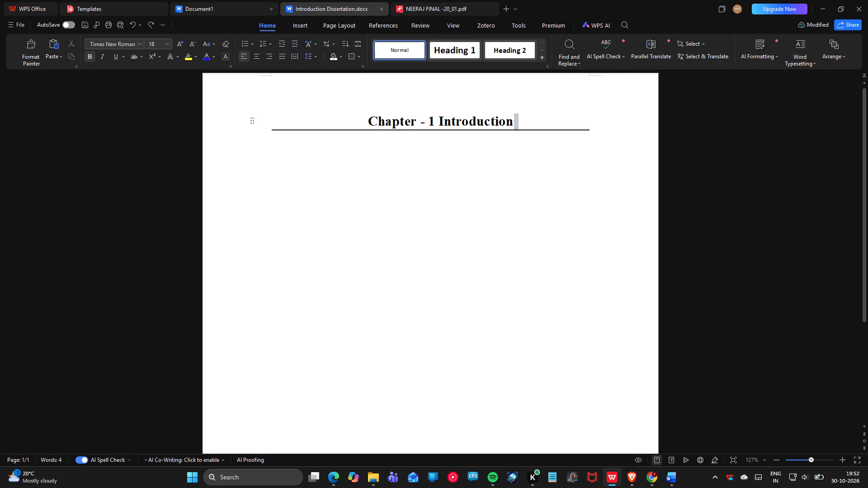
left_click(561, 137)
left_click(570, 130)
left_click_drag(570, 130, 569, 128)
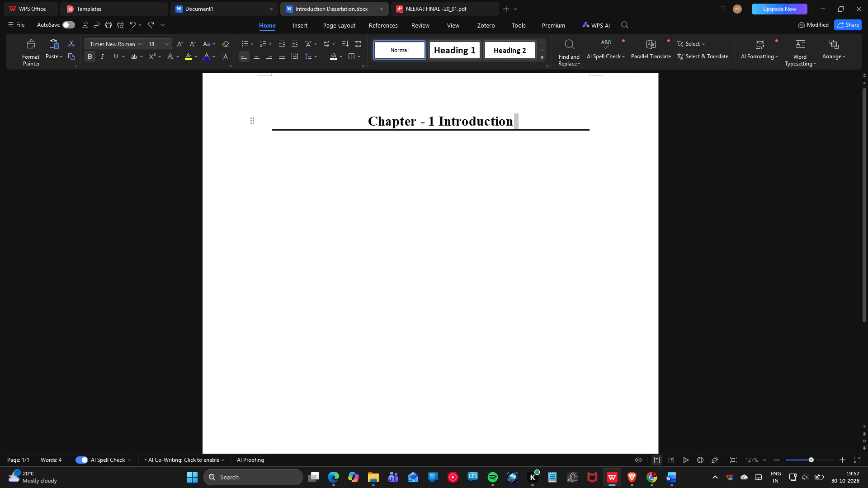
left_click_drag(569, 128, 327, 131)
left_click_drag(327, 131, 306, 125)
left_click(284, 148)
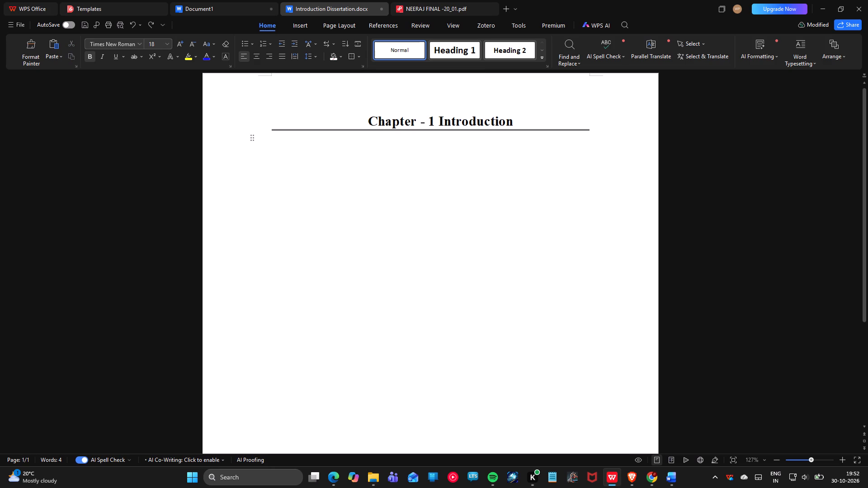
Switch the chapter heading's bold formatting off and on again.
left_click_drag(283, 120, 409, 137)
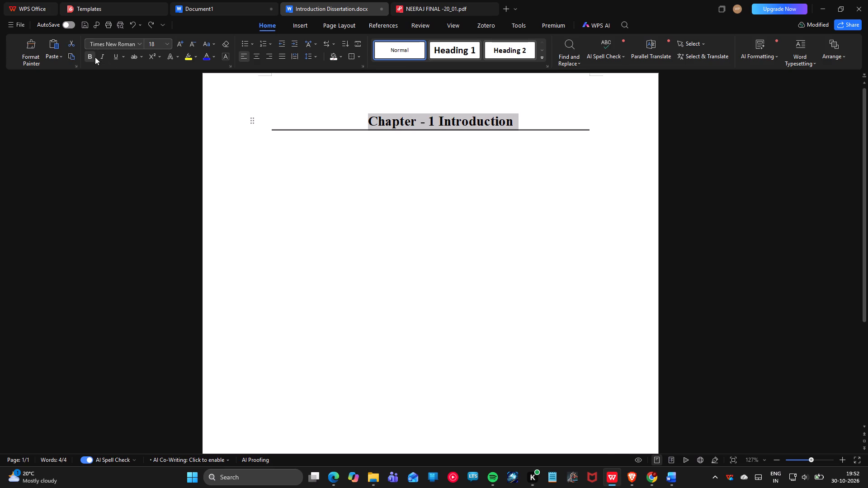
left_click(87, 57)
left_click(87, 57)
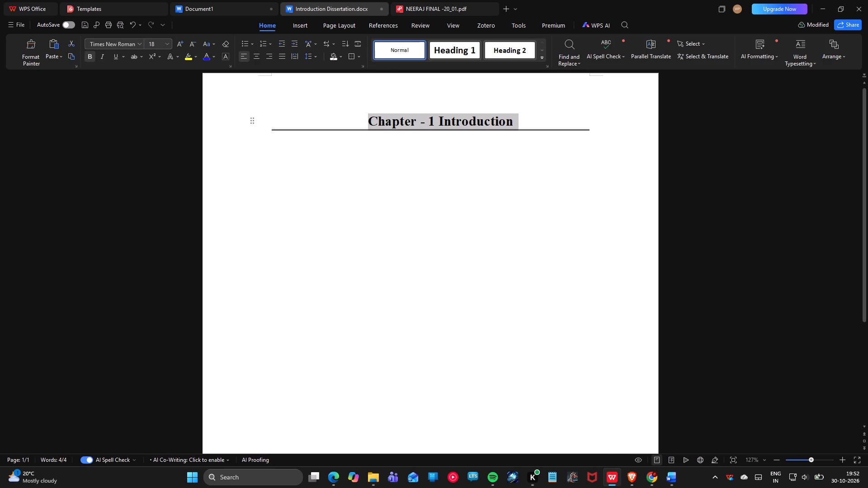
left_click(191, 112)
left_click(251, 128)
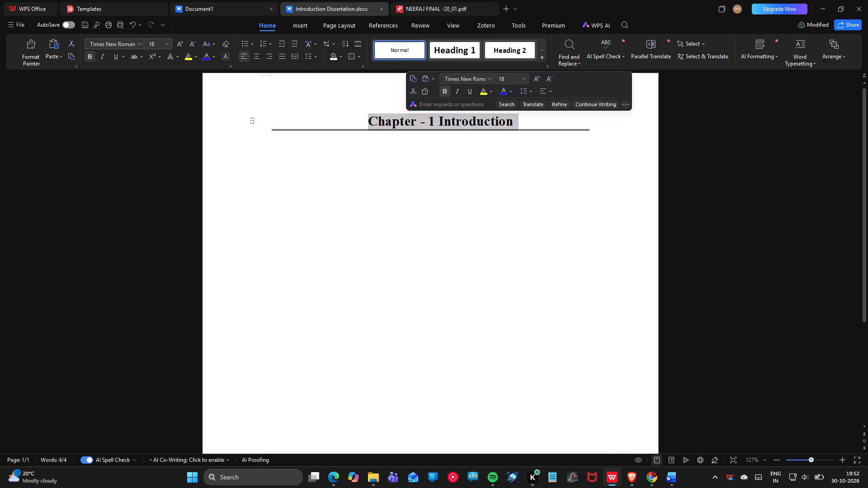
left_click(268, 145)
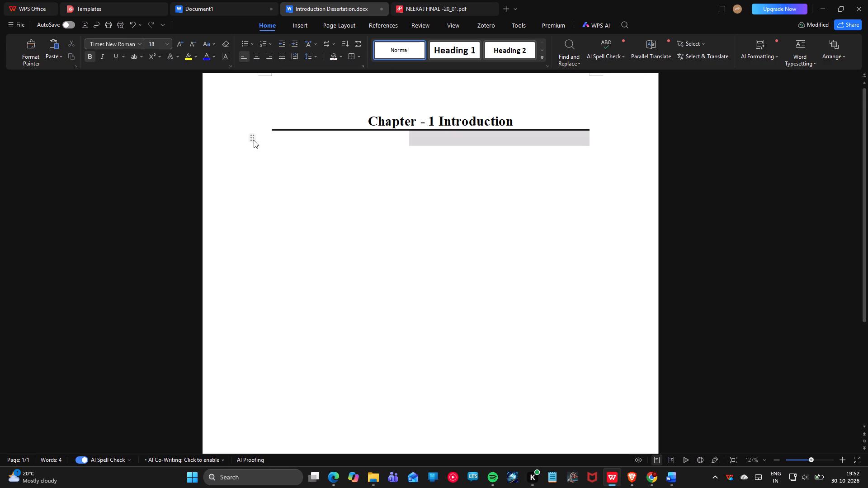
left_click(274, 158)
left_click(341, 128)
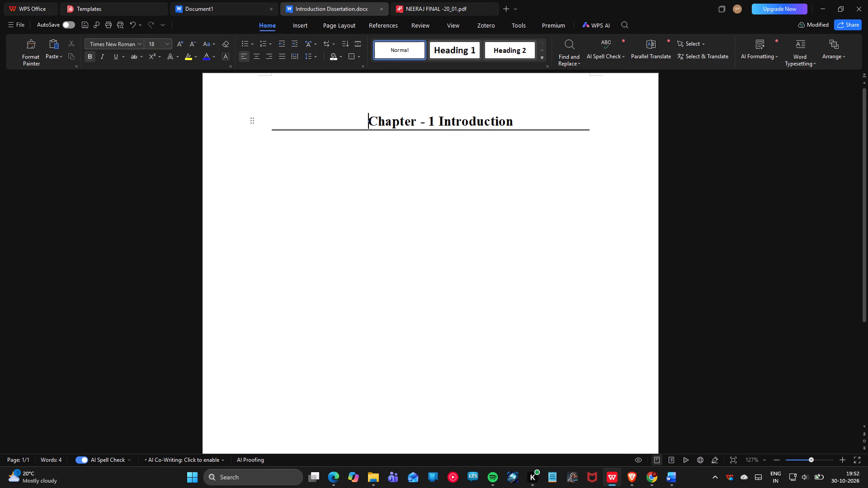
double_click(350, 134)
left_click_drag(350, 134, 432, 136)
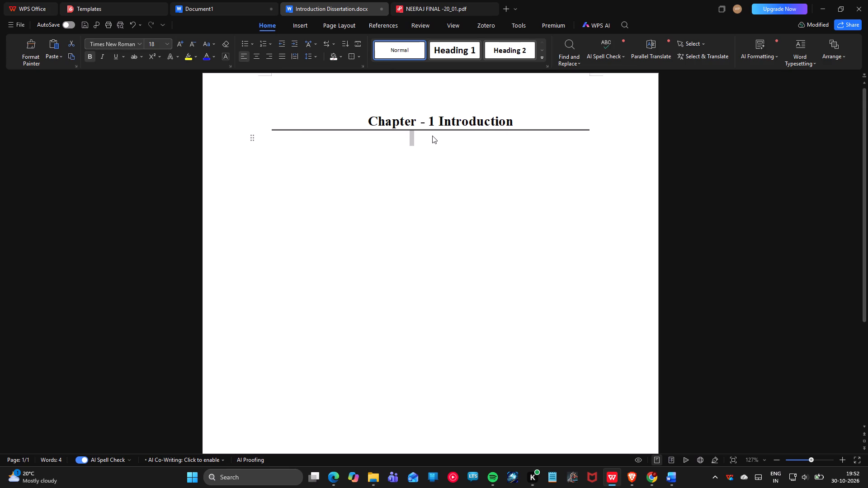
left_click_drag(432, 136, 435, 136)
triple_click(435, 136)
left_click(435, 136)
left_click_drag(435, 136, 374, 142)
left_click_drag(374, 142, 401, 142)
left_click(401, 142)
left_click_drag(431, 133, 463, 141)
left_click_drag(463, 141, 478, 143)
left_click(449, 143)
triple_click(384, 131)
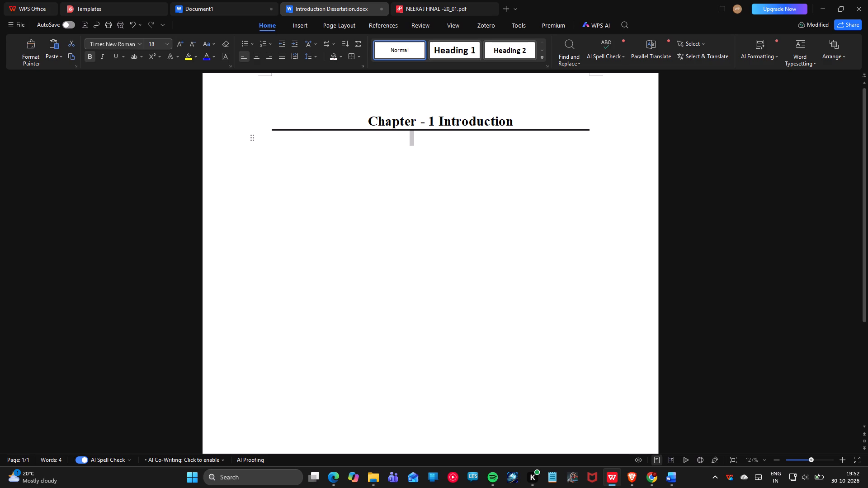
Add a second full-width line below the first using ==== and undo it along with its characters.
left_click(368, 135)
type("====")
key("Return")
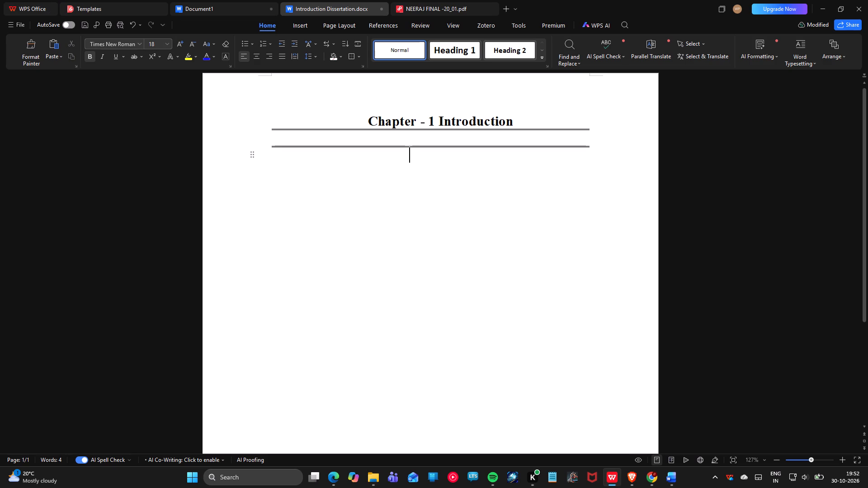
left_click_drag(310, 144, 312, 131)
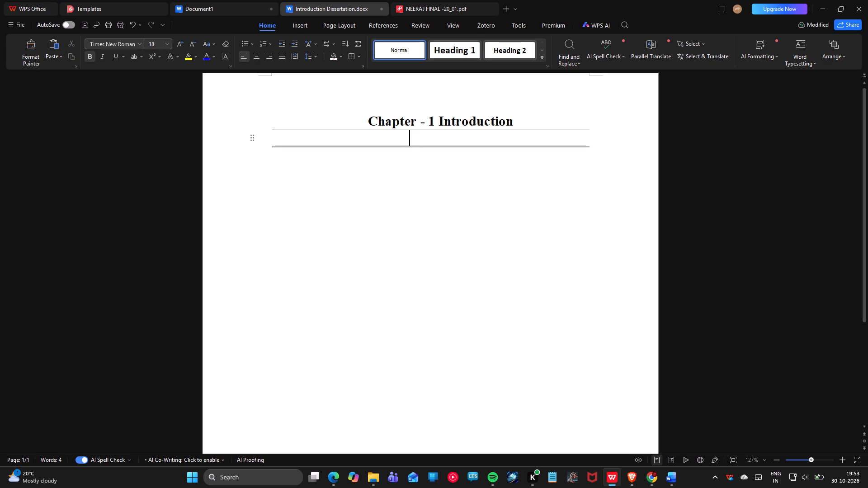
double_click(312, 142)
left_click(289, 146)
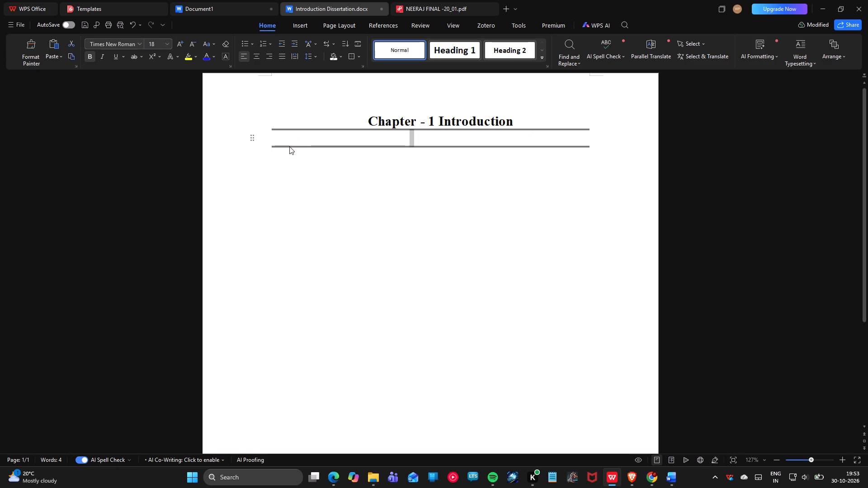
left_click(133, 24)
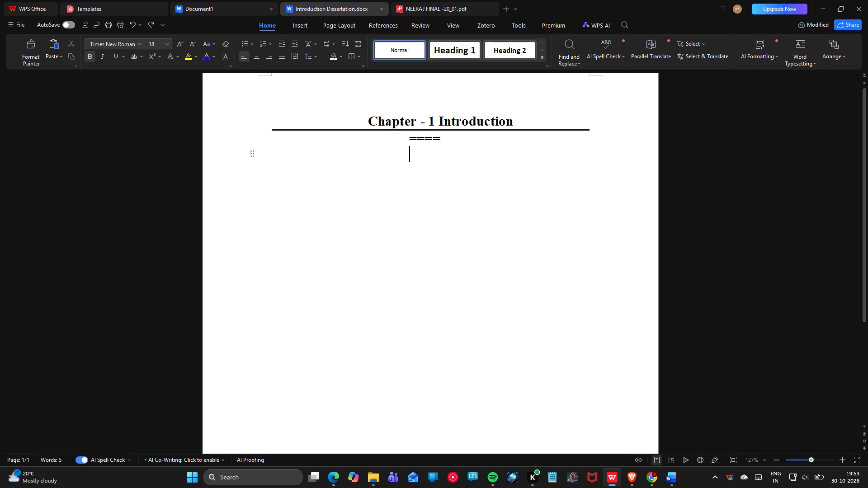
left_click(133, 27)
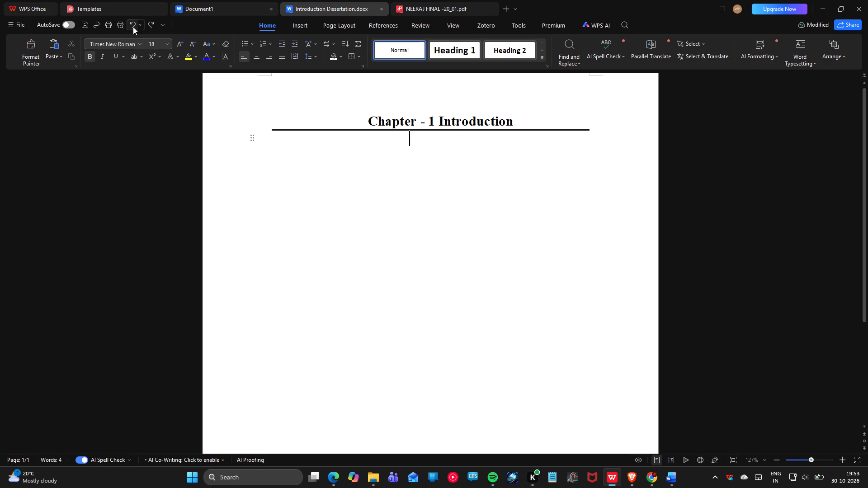
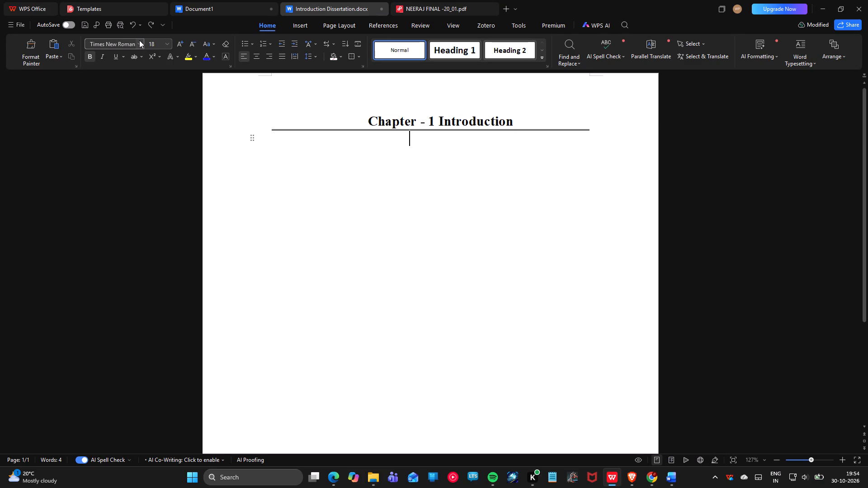
Start a new empty paragraph beneath the double line under the chapter heading, removing the stray letter c.
key("Return")
key("Left")
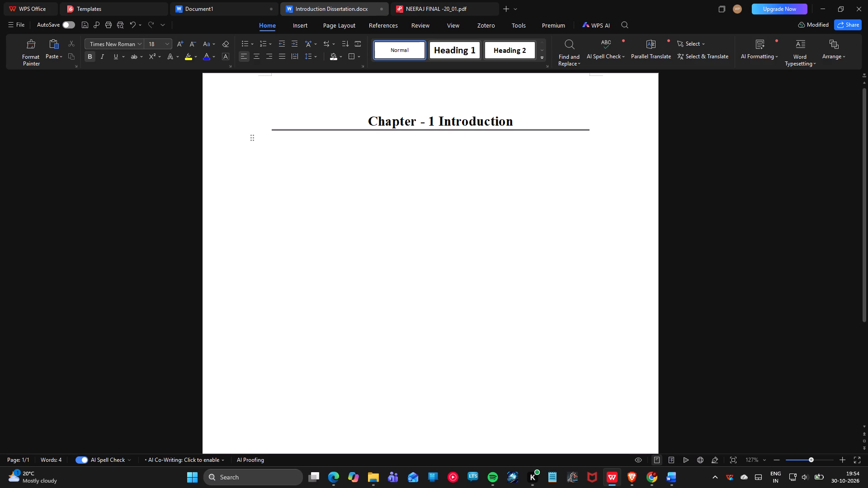
left_click(296, 213)
key("Left")
key("Down")
key("Left")
key("Left")
key("Down")
key("c")
key("BackSpace")
key("BackSpace")
key("Return")
Switch to the reference dissertation PDF and examine the heading and body text layout of its Chapter 1 Introduction page.
left_click(441, 0)
scroll(512, 193, "down", 1)
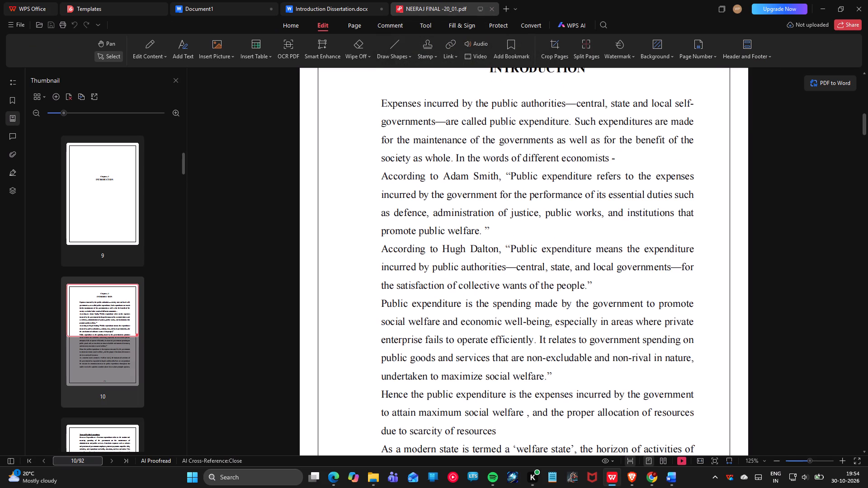
scroll(482, 184, "up", 1)
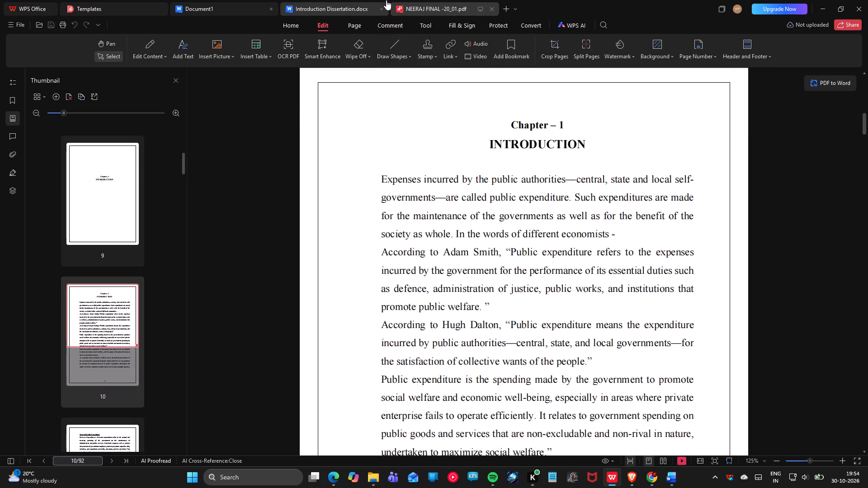
left_click(352, 0)
left_click(447, 0)
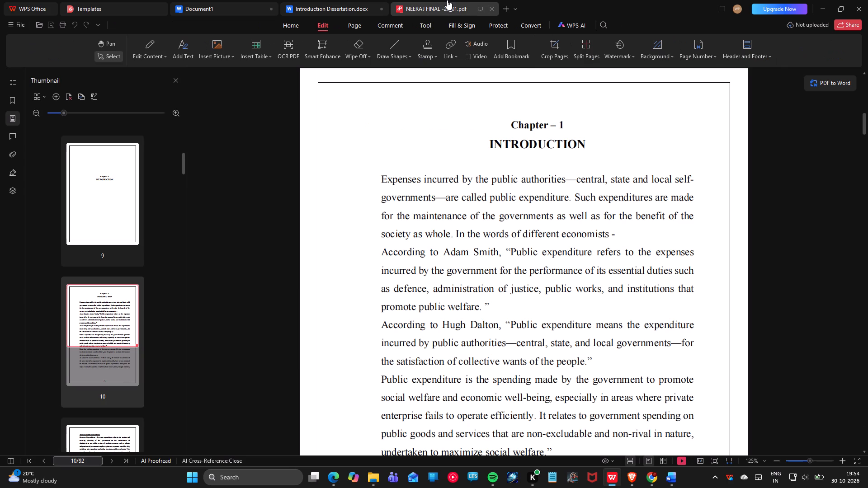
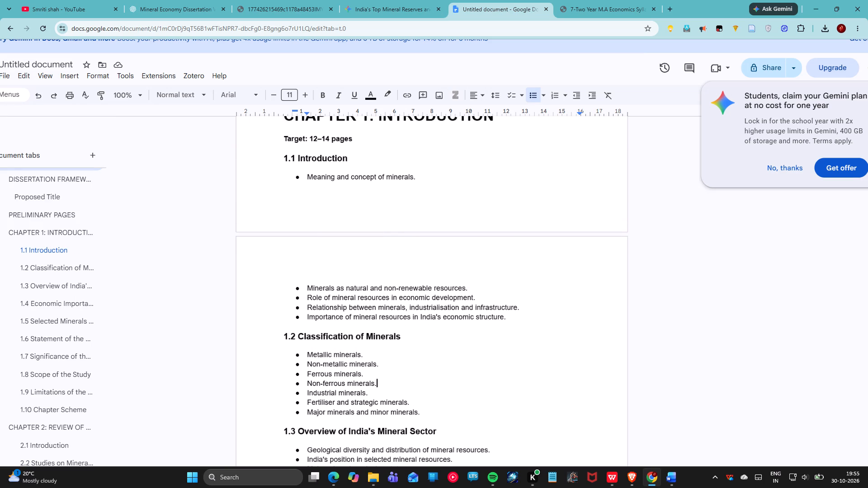
left_click(271, 174)
left_click_drag(271, 175, 485, 318)
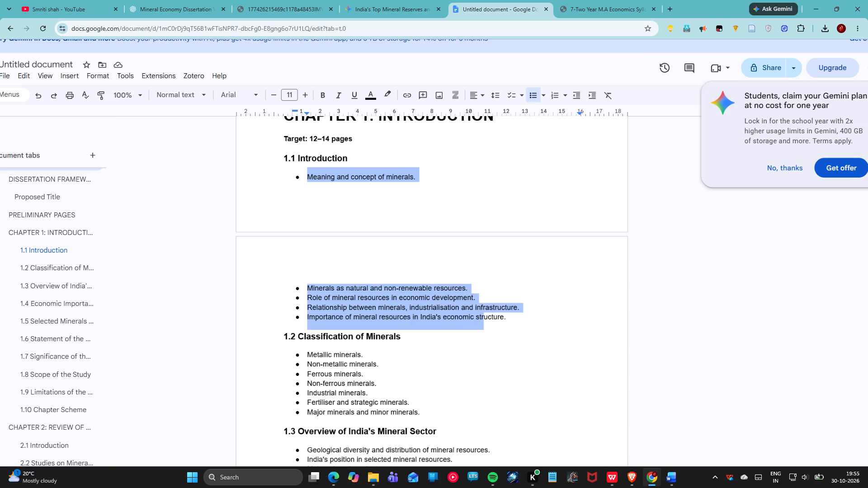
left_click_drag(485, 318, 519, 315)
key("ctrl+c")
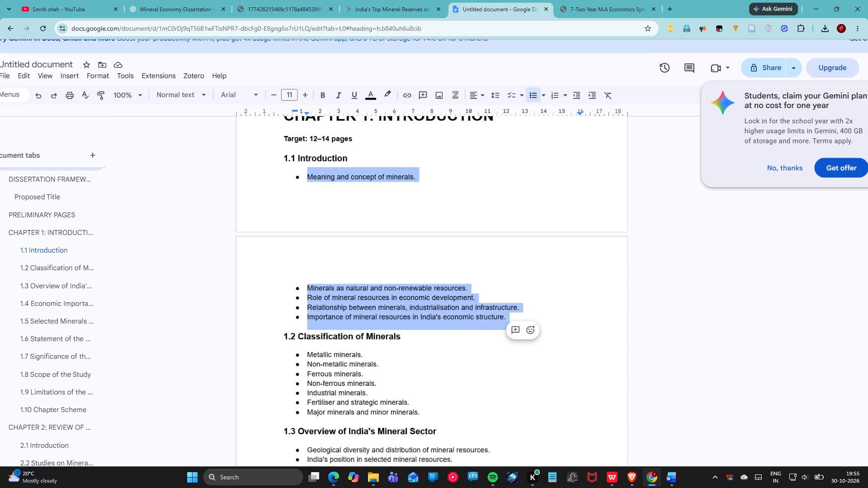
Open a new blank browser tab after the M.A. Economics syllabus tab.
left_click(592, 2)
left_click(663, 6)
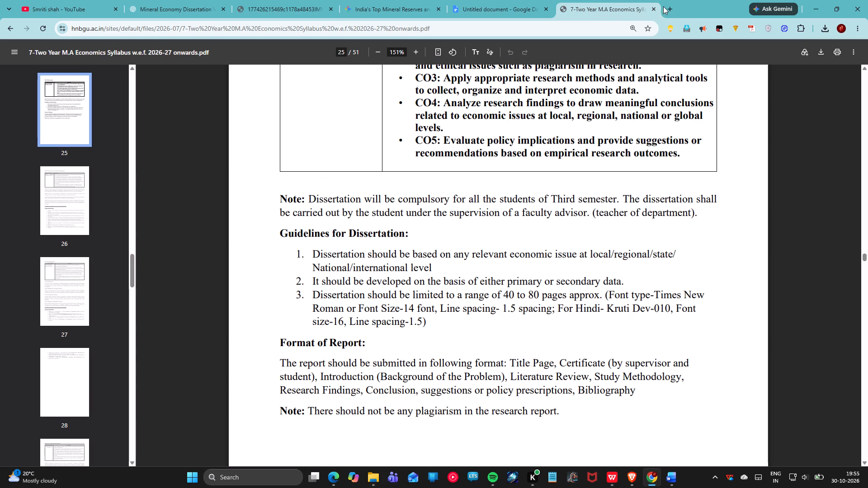
left_click(667, 6)
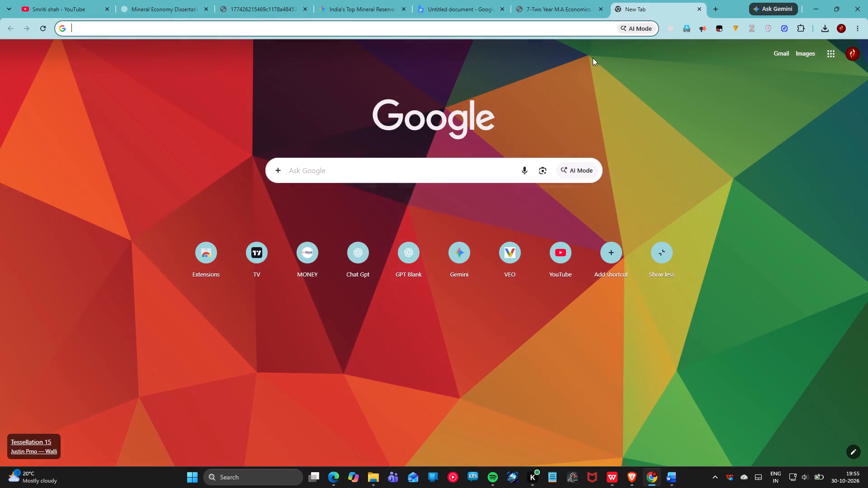
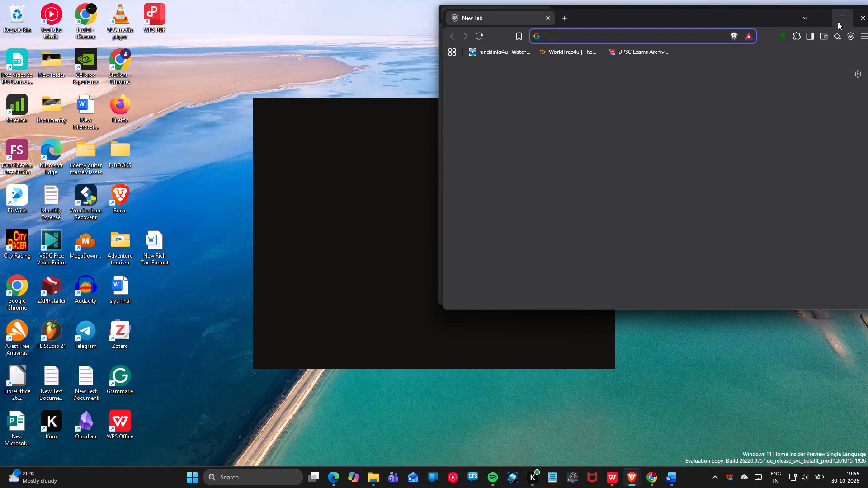
Maximize the Brave window and open its history list of recent tabs.
left_click(838, 21)
left_click(862, 23)
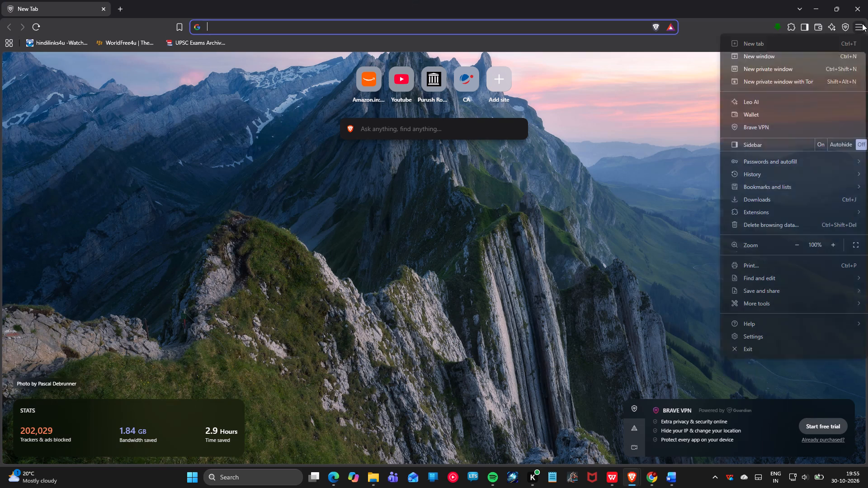
left_click(784, 176)
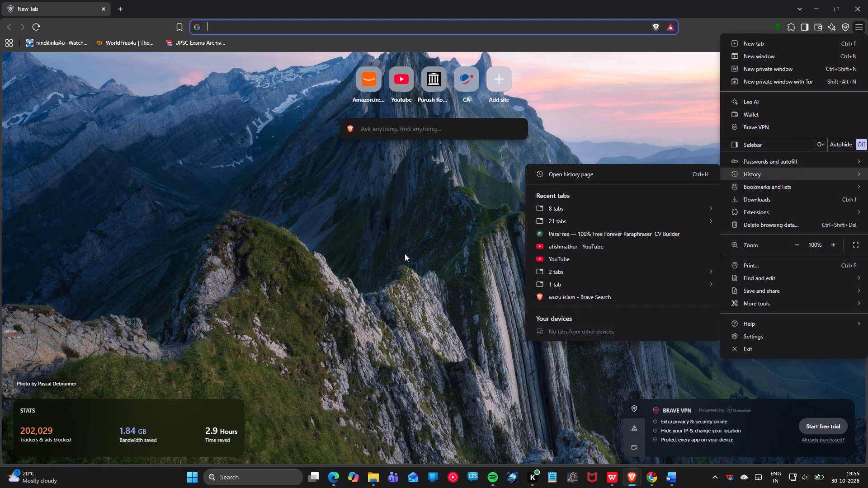
Minimize the maximized Brave window.
left_click(816, 7)
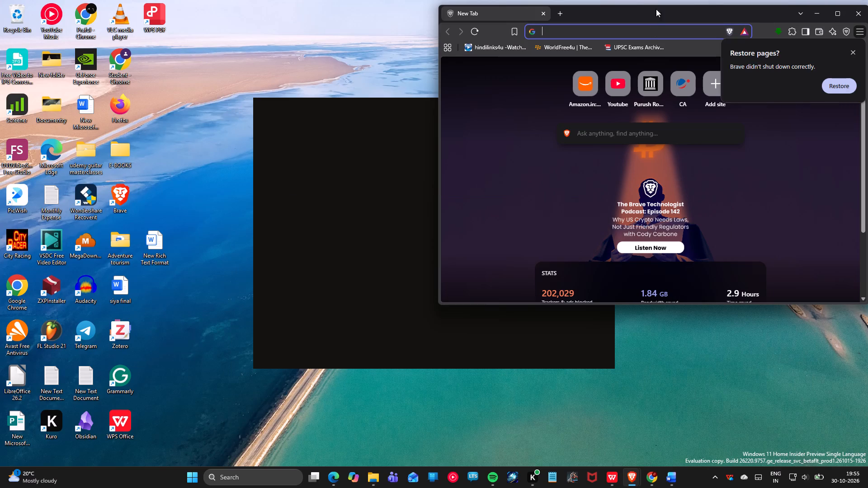
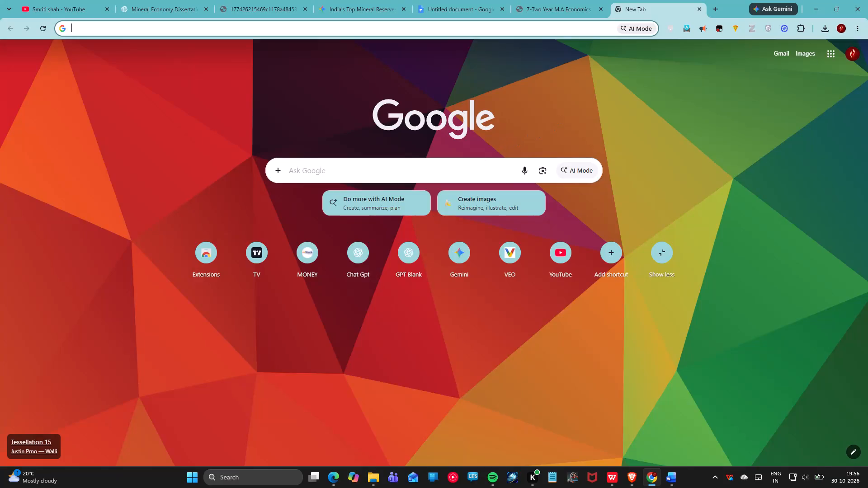
Search Google for parafree in Chrome and open the parafree.app Paraphraser at its empty input text area.
left_click(472, 163)
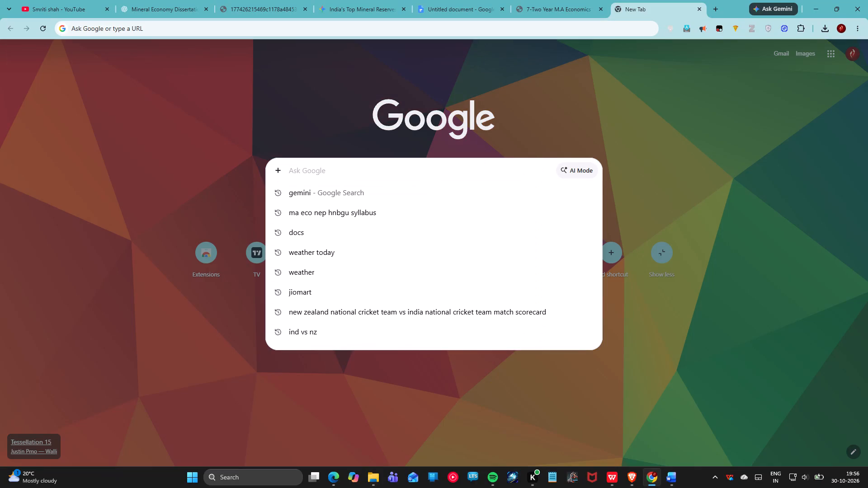
type("parafree")
key("Return")
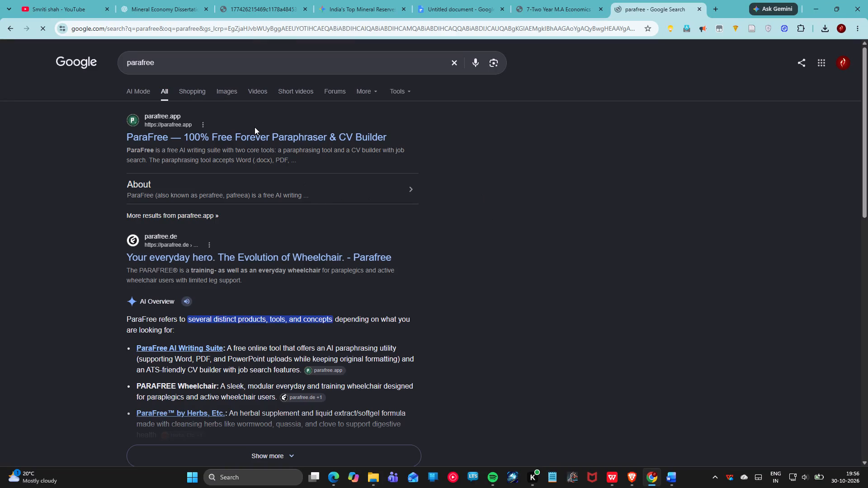
left_click(255, 127)
left_click(254, 131)
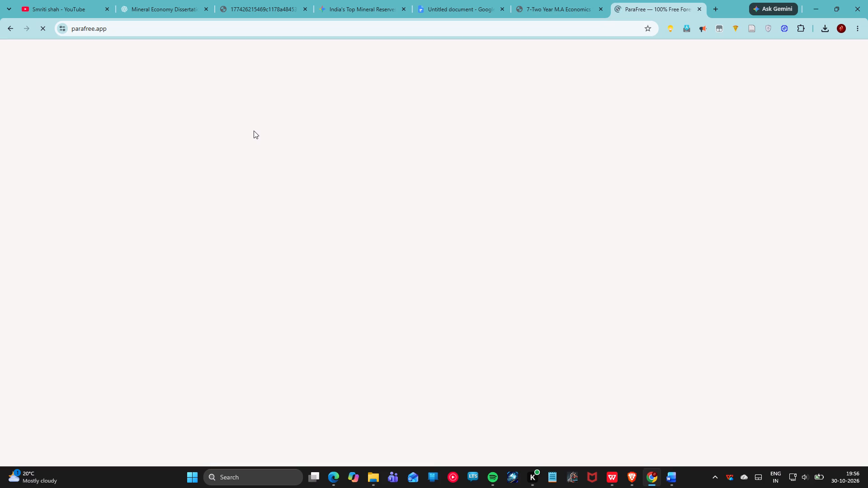
scroll(275, 284, "down", 1)
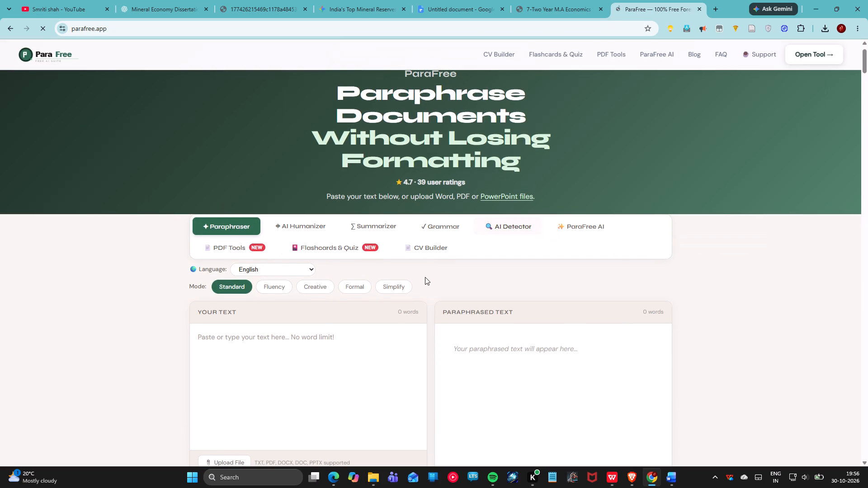
scroll(425, 277, "down", 2)
left_click(373, 237)
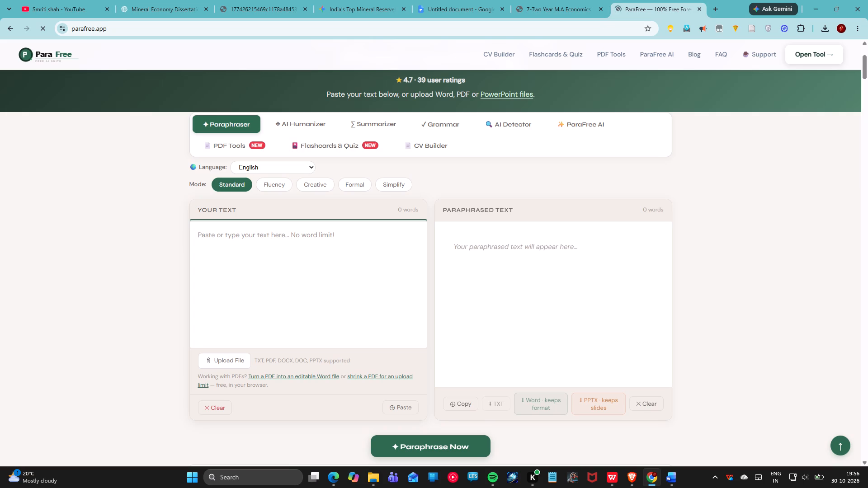
Copy the highlighted bullet points under 1.1 Introduction in the Google Docs dissertation outline.
left_click(583, 0)
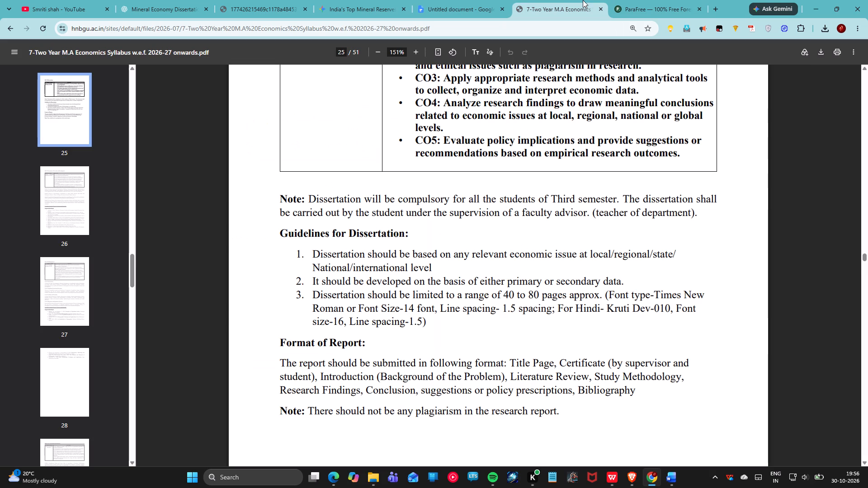
left_click(484, 0)
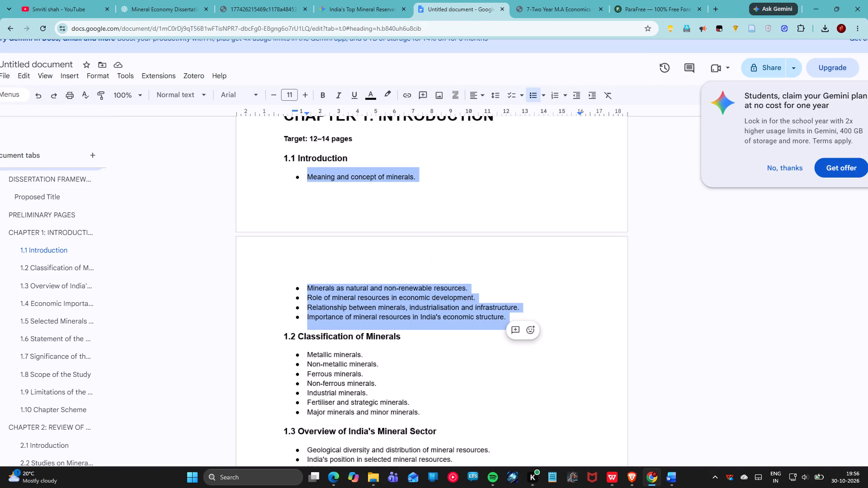
key("ctrl+c")
left_click(426, 296)
left_click(711, 3)
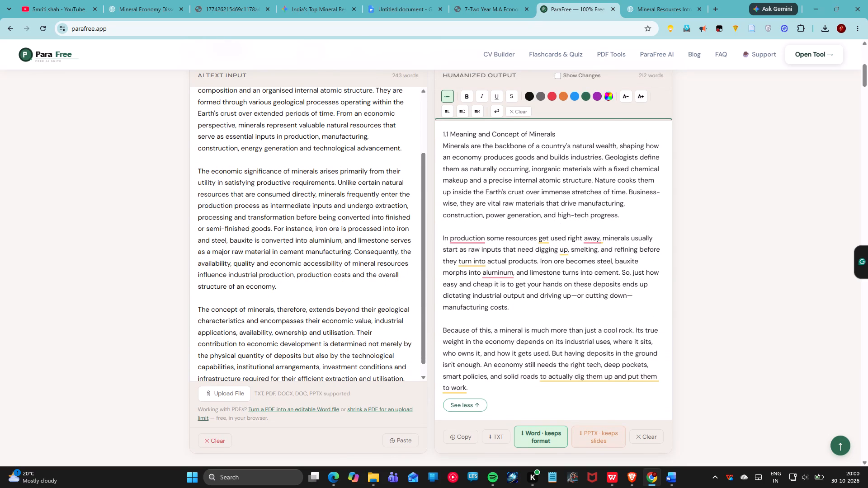
Copy the entire edited humanized output, from the 1.1 heading to the last sentence.
left_click_drag(443, 131, 604, 392)
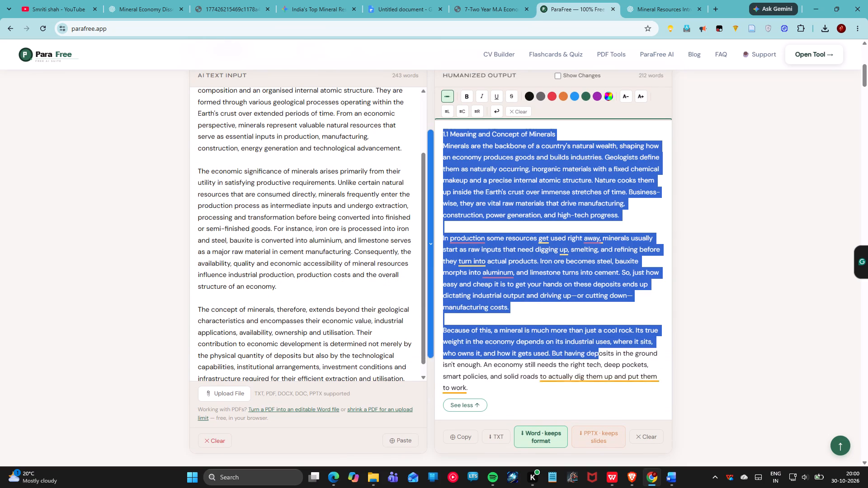
left_click_drag(604, 392, 651, 375)
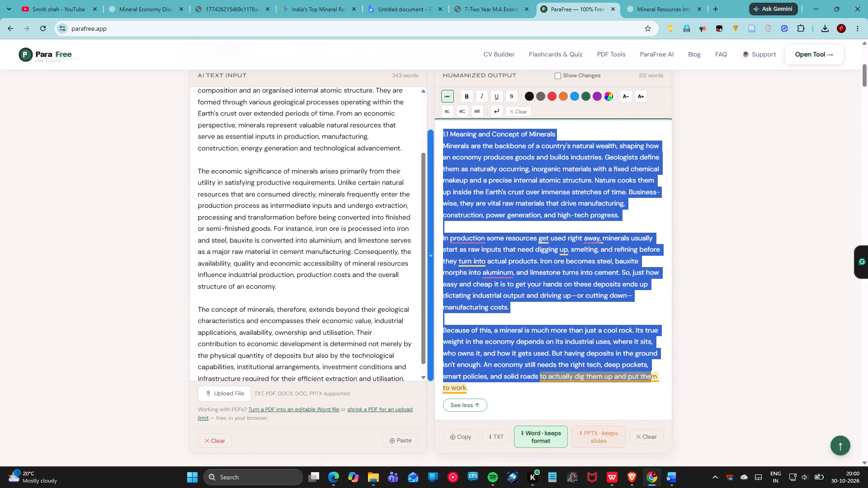
left_click_drag(651, 375, 655, 393)
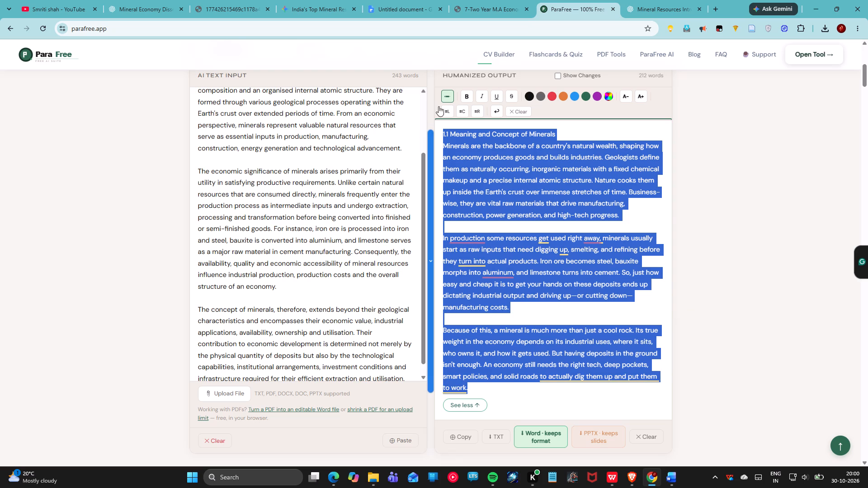
key("ctrl+c")
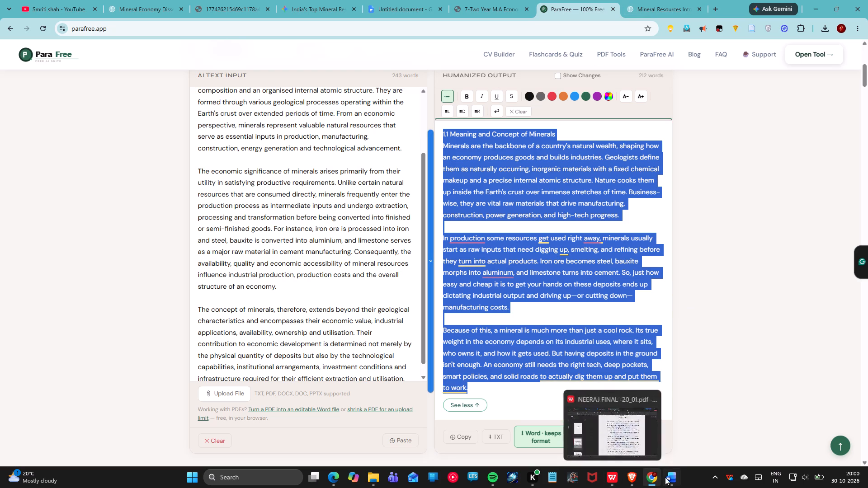
Switch to WPS Office and paste the copied section below the chapter title in Introduction Dissertation.docx.
left_click(675, 427)
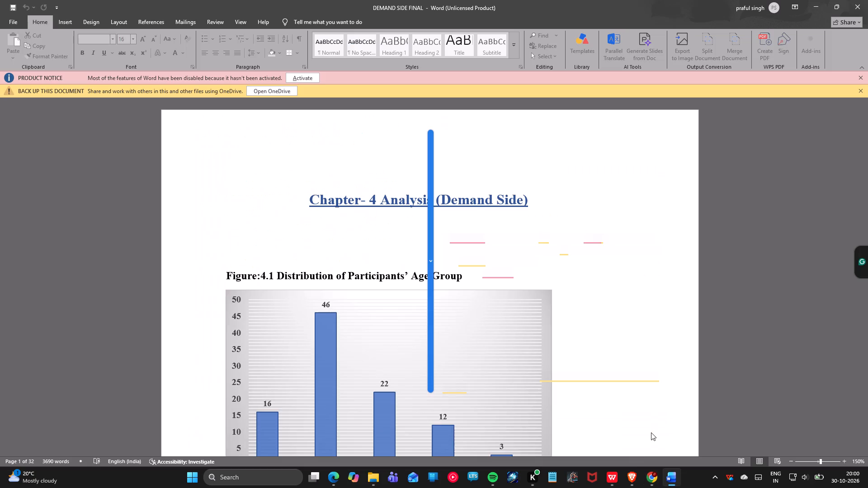
left_click(620, 431)
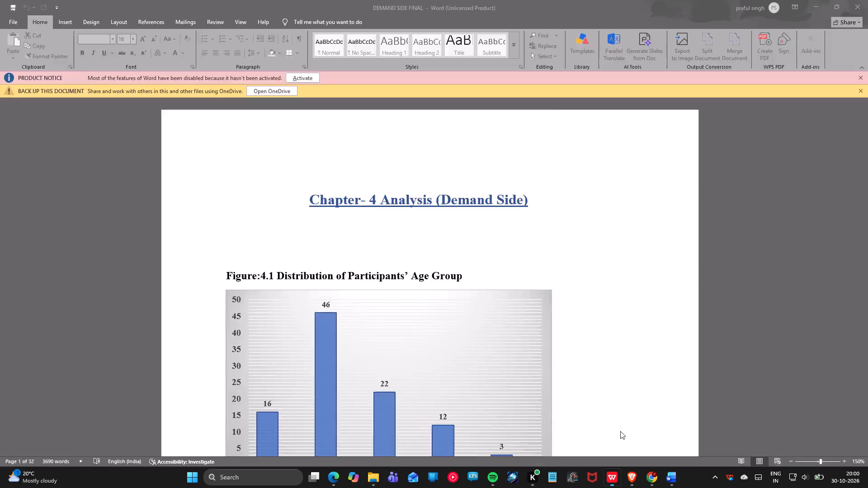
left_click(344, 0)
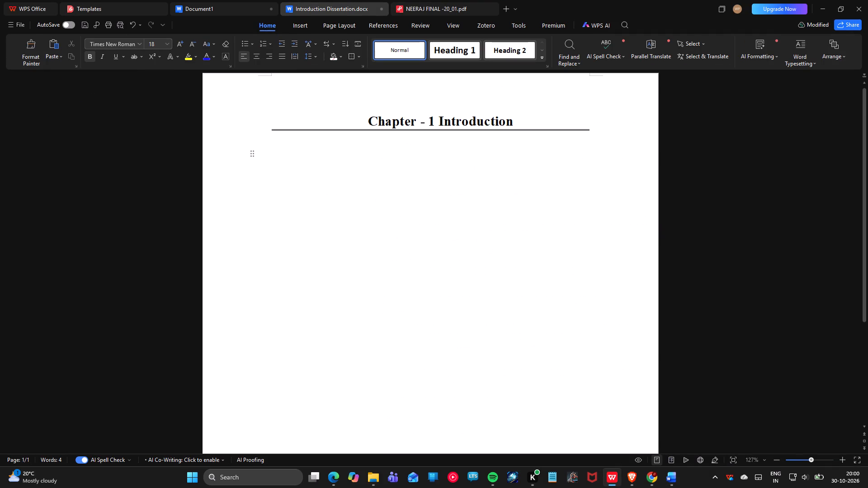
key("ctrl+v")
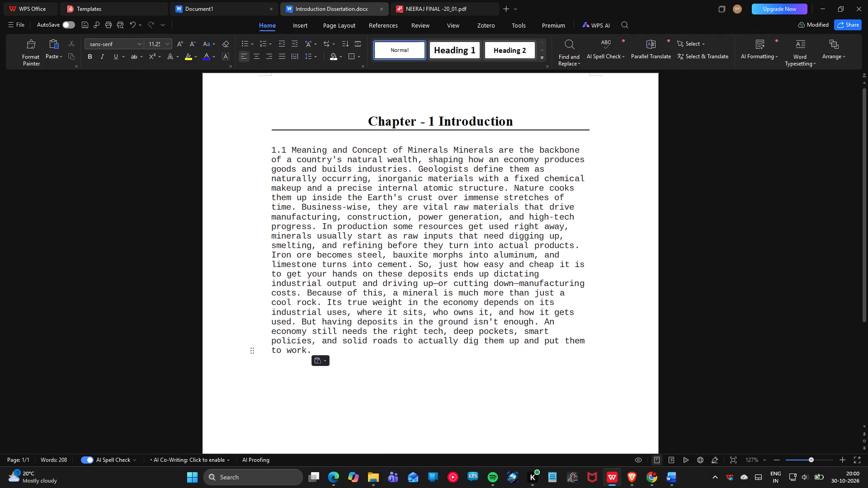
Set the pasted section's font to Times New Roman and justify its text.
left_click(142, 42)
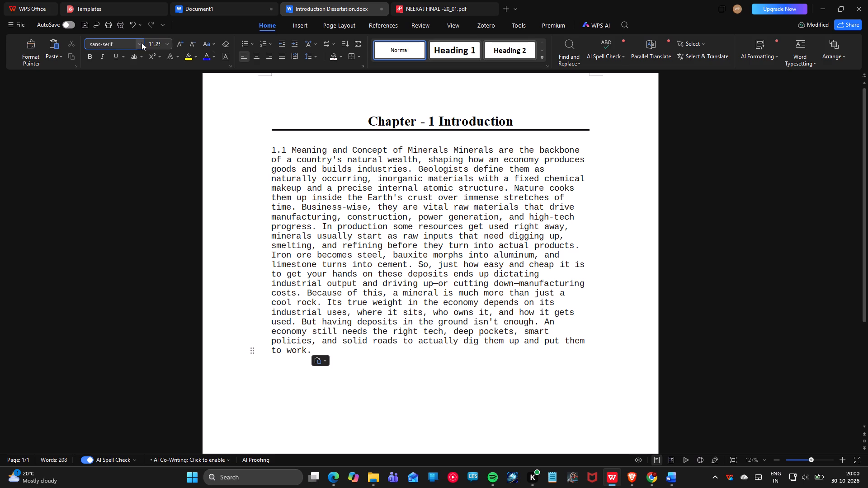
left_click(260, 188)
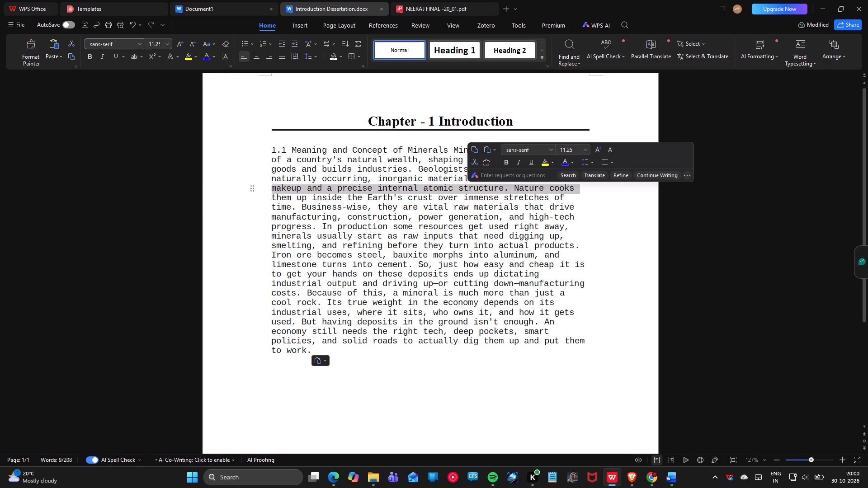
left_click_drag(272, 148, 535, 397)
scroll(535, 397, "down", 5)
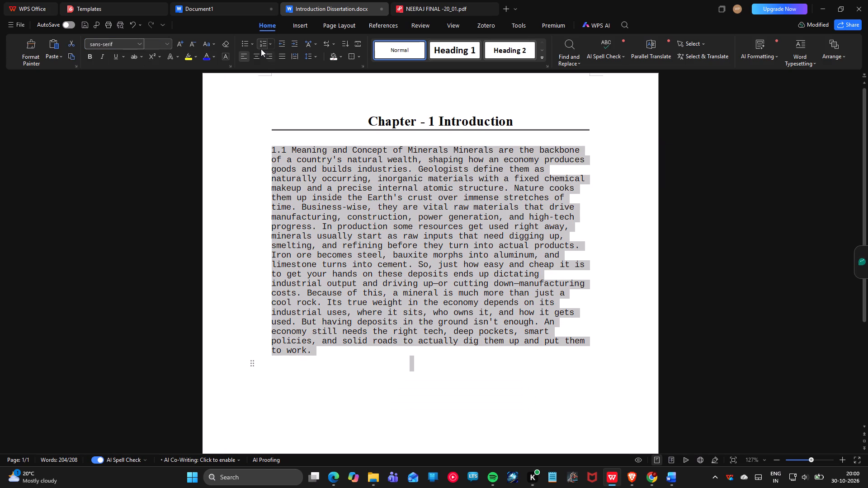
left_click(141, 44)
left_click(140, 89)
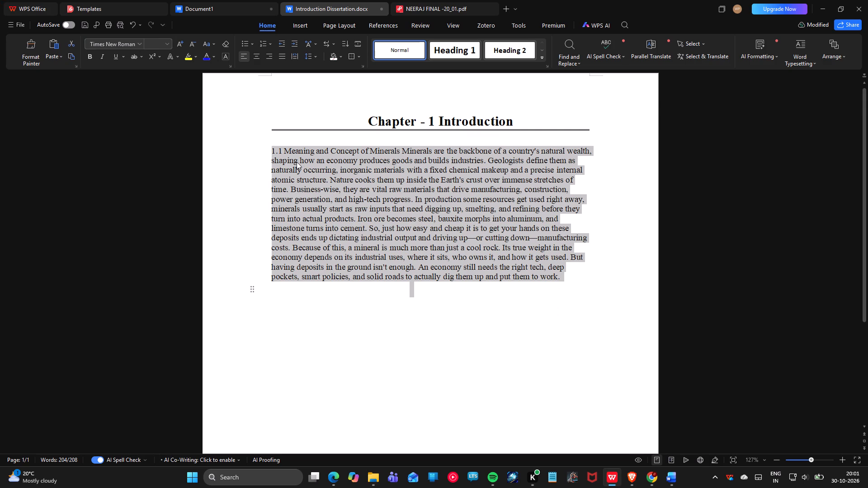
key("ctrl+j")
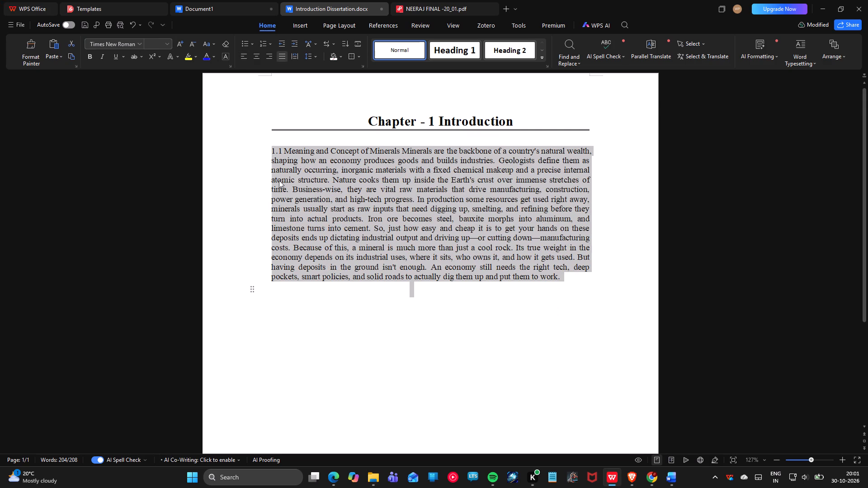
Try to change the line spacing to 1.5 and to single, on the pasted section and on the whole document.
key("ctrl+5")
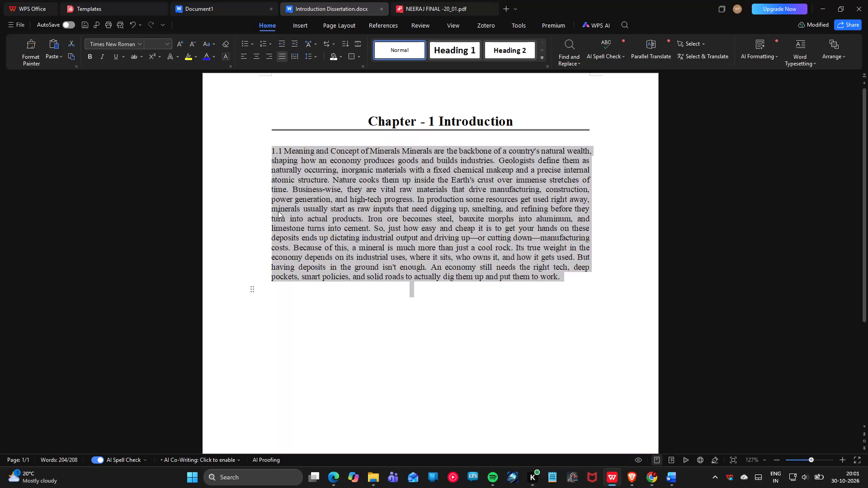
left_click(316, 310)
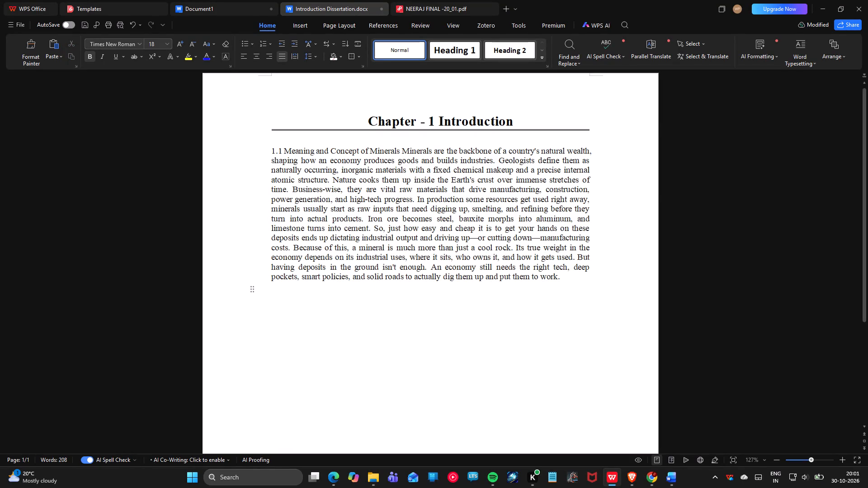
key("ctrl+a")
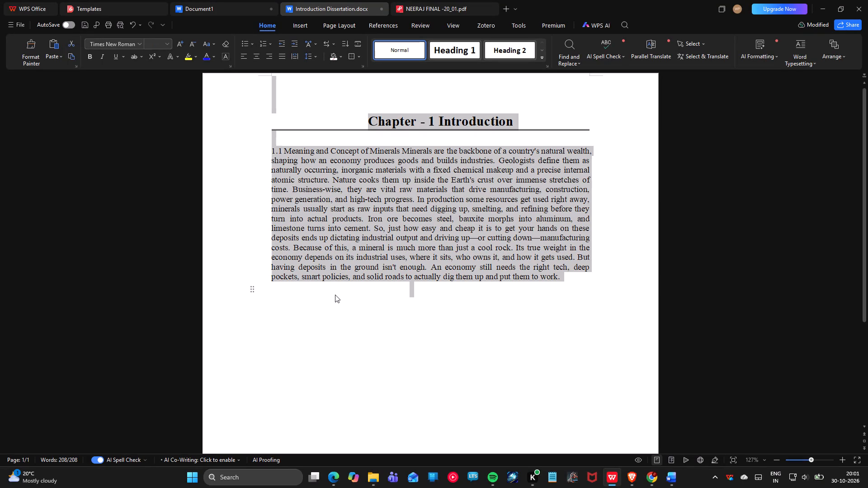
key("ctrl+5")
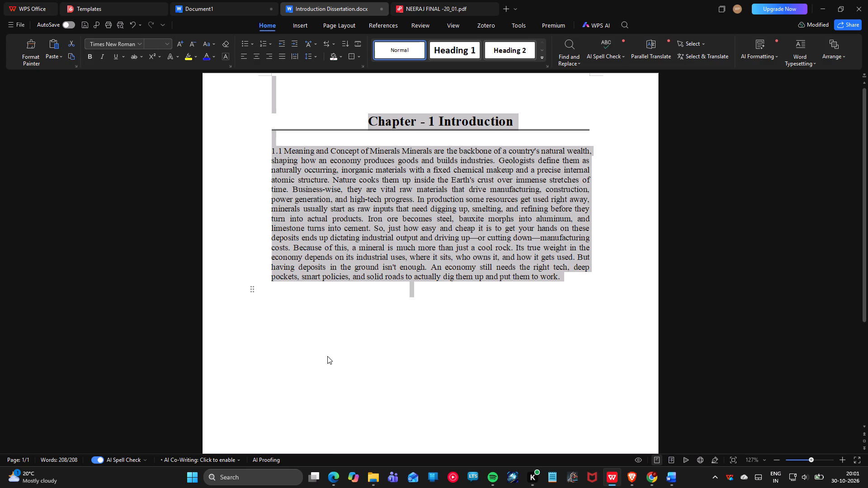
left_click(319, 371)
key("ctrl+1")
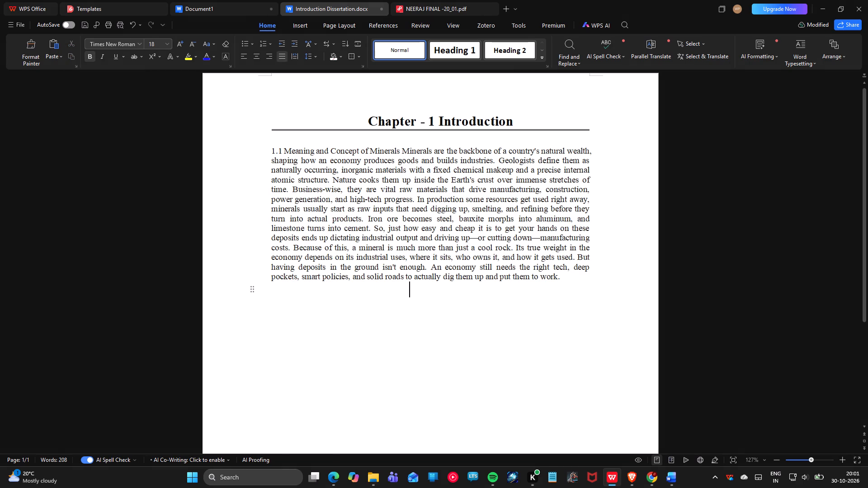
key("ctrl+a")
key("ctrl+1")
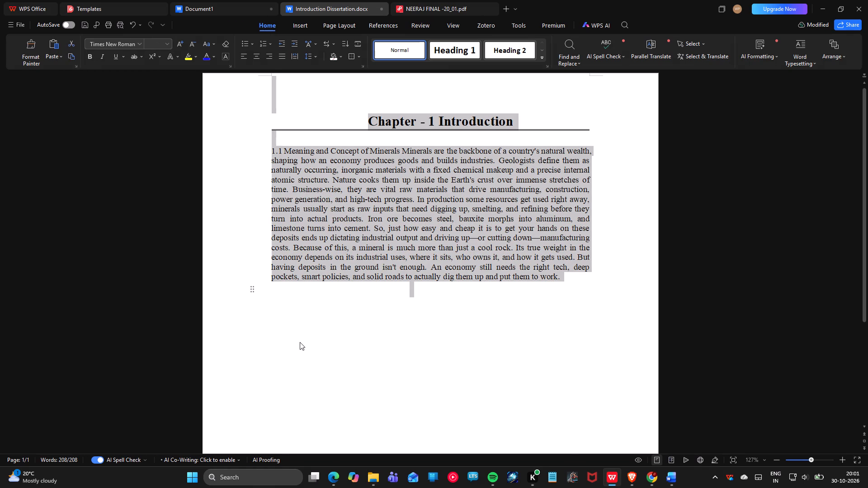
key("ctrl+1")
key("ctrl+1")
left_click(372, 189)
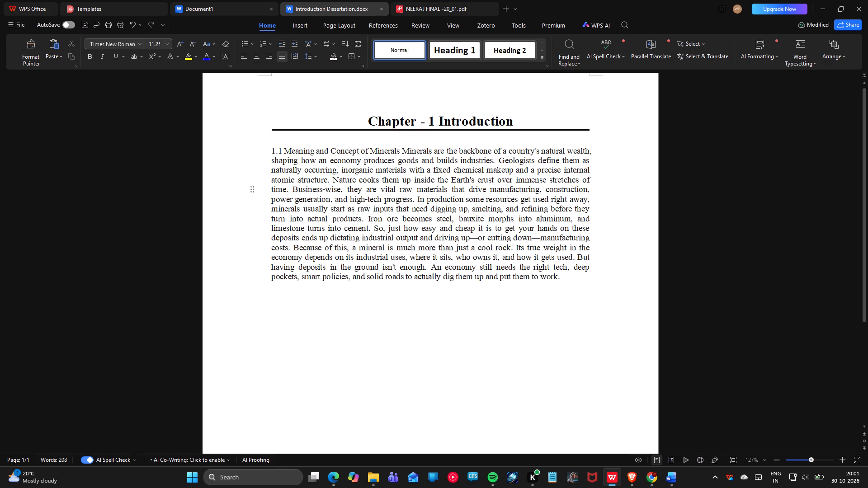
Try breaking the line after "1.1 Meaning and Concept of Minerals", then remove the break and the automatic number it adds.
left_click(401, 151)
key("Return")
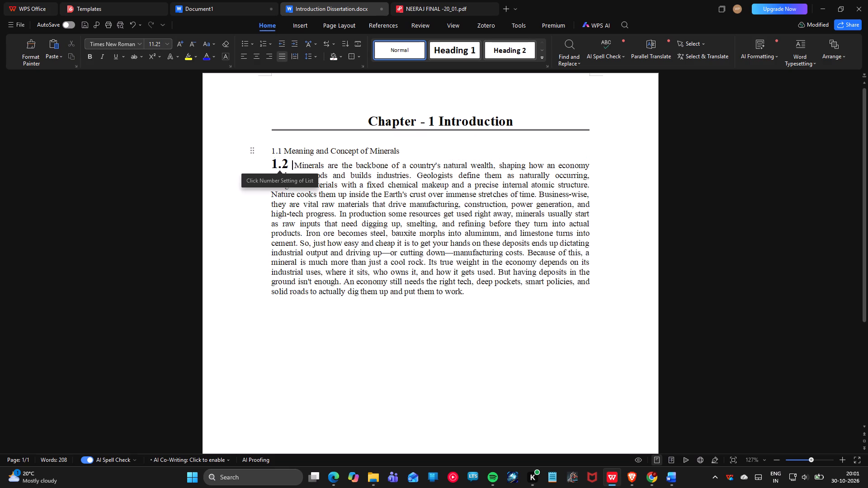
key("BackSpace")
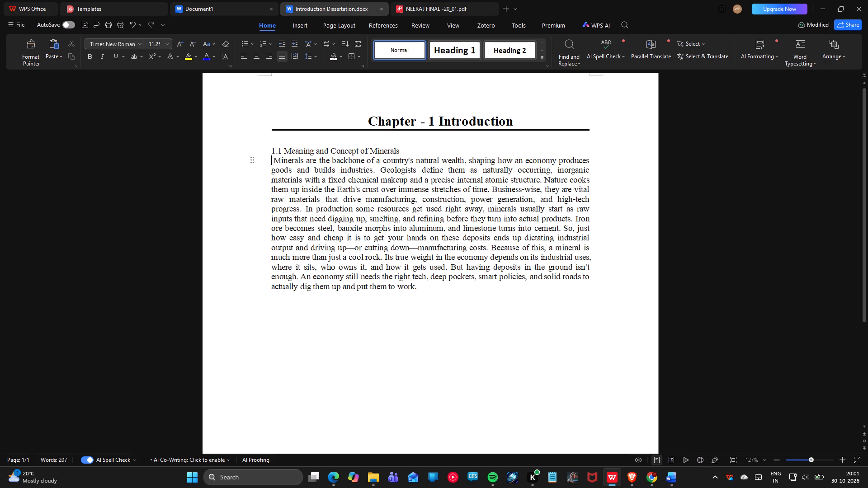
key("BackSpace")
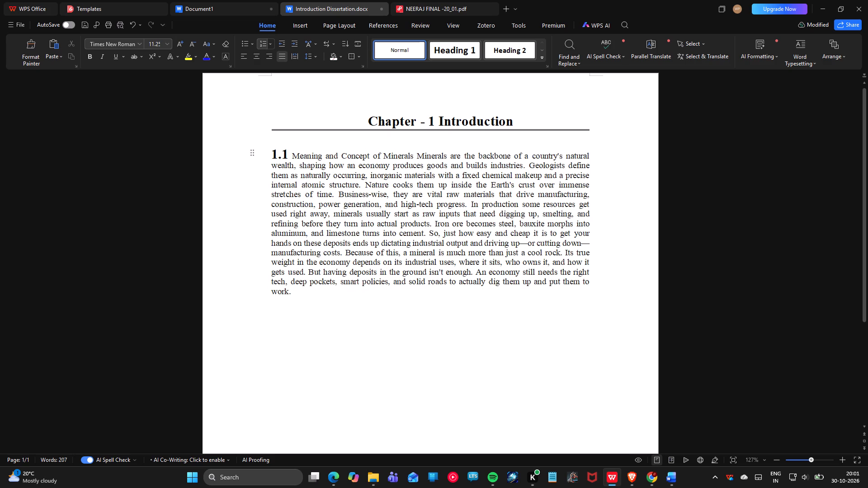
Delete the final "s" from "Minerals" in the section heading text.
key("BackSpace")
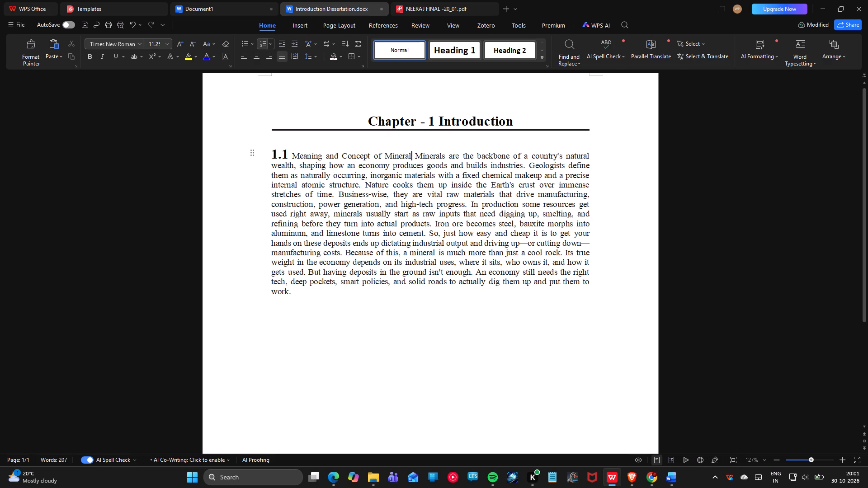
Remove the automatic number 1.1 before "Meaning and Concept of Mineral", leaving one blank line below the chapter title's rule.
left_click(282, 151)
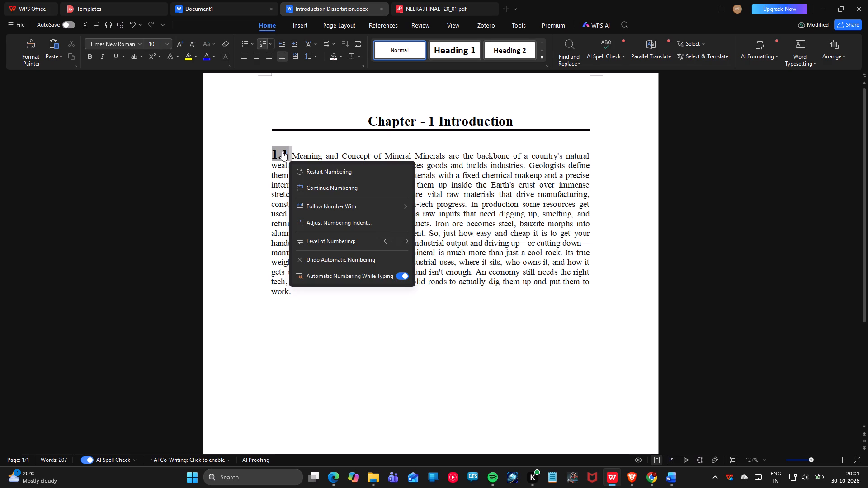
left_click(305, 170)
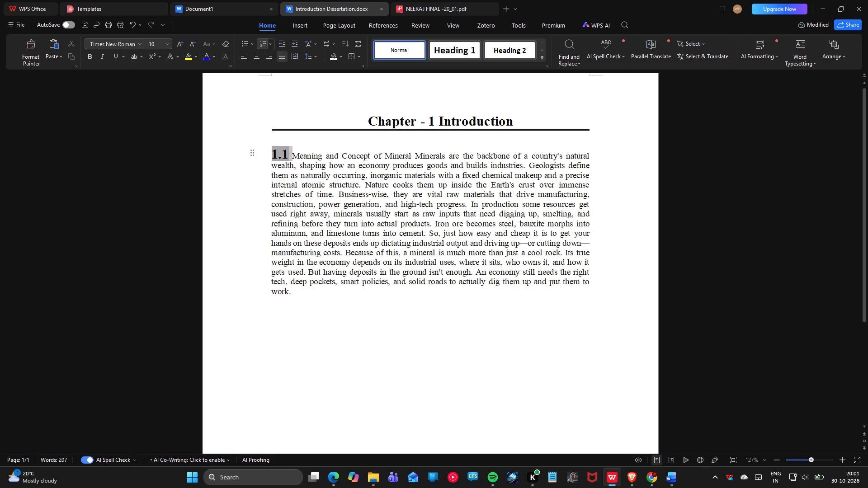
left_click(292, 157)
key("BackSpace")
key("BackSpace")
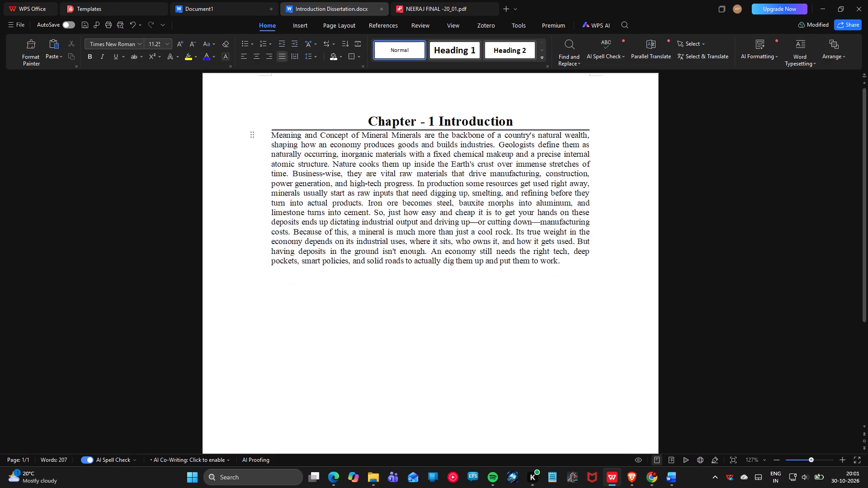
key("Return")
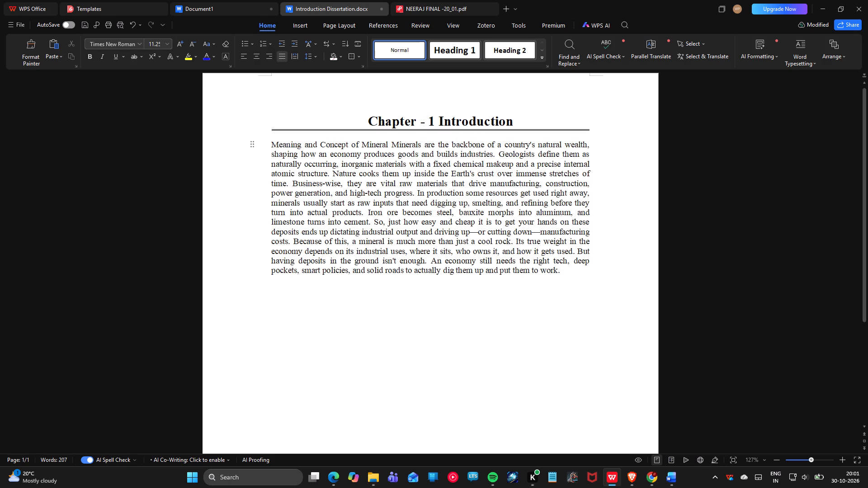
Set the whole document, including the chapter title, to double line spacing.
left_click(404, 182)
key("ctrl+a")
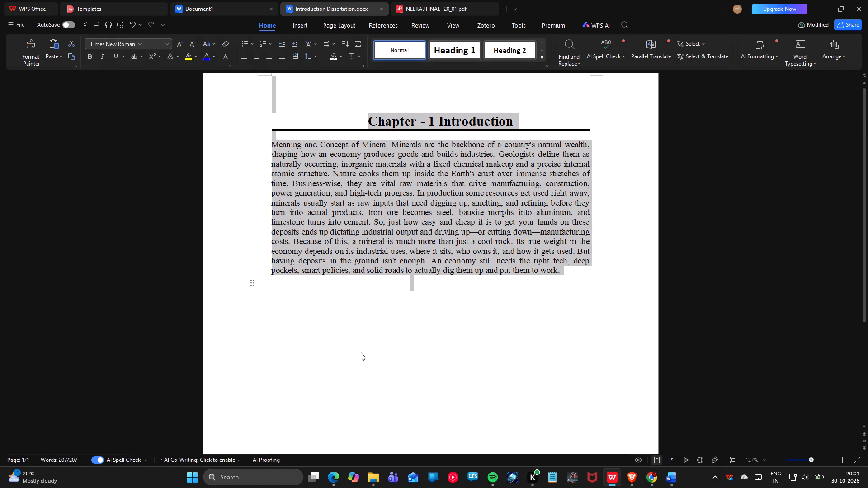
key("ctrl+1")
key("ctrl+5")
key("ctrl+4")
key("ctrl+3")
key("ctrl+3")
key("ctrl+2")
key("ctrl+2")
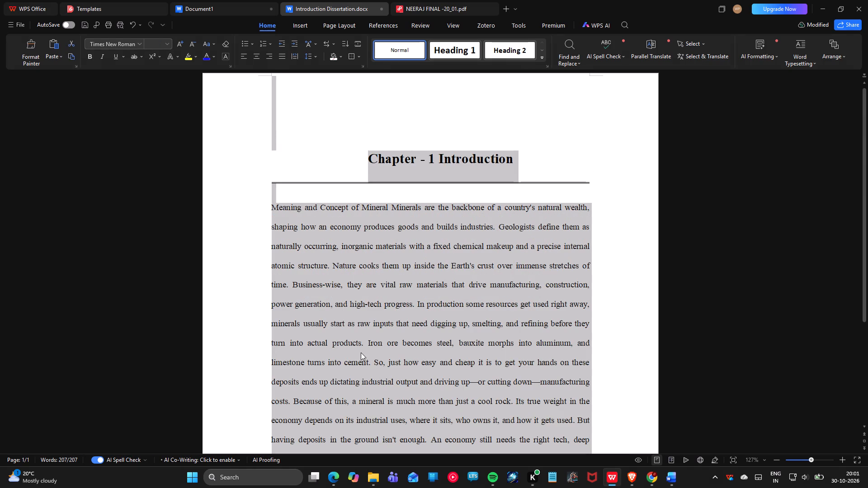
left_click(576, 243)
scroll(603, 228, "down", 2)
scroll(463, 179, "up", 2)
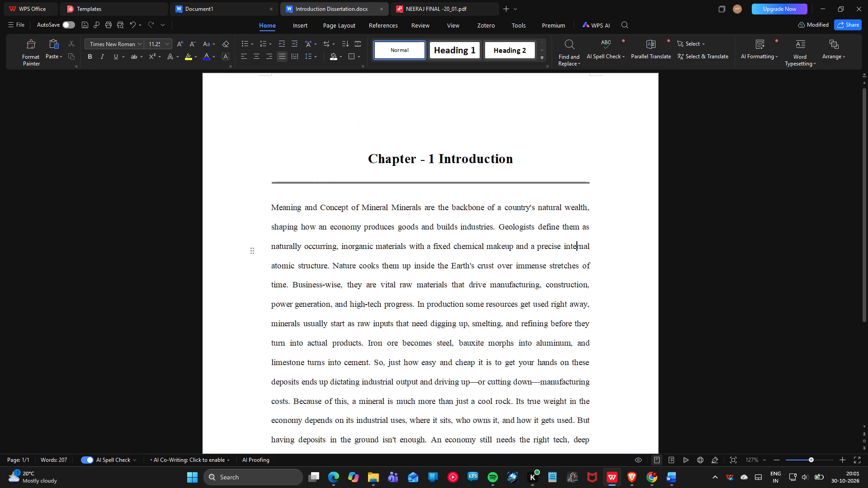
Delete the blank line between the chapter title's rule and the start of the section text.
left_click(265, 208)
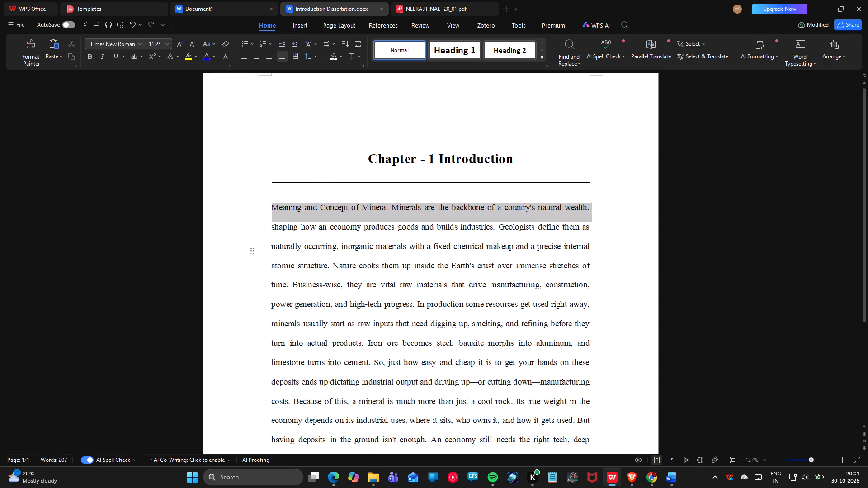
left_click(269, 204)
left_click(269, 204)
key("BackSpace")
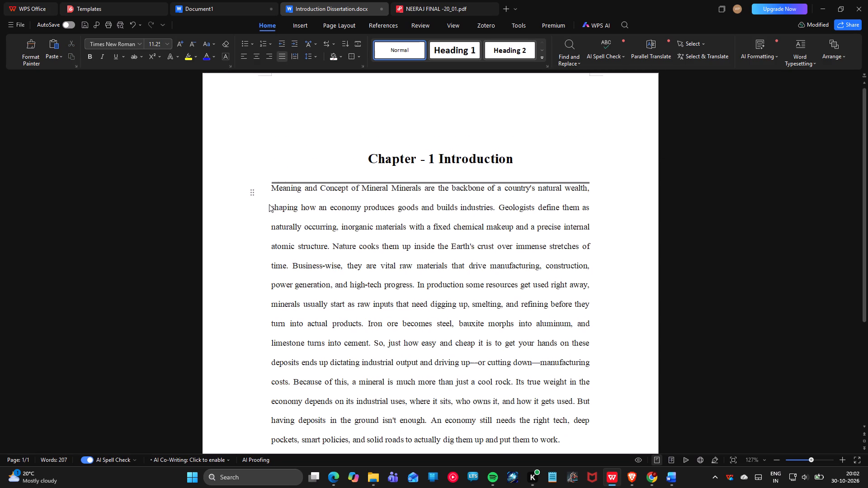
Insert a hyphen with extra spaces around it between "Meaning and Concept of Mineral" and the sentence starting "Minerals are the backbone".
left_click(389, 190)
key("space")
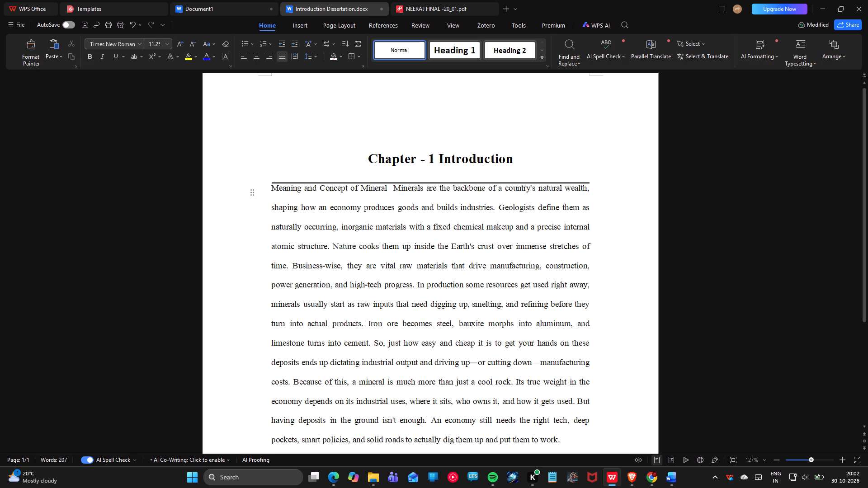
key("space")
key("space")
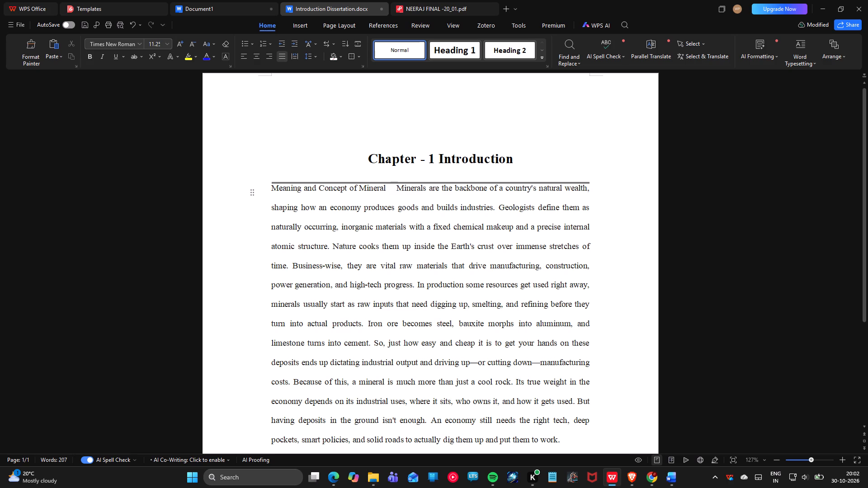
type("-")
key("space")
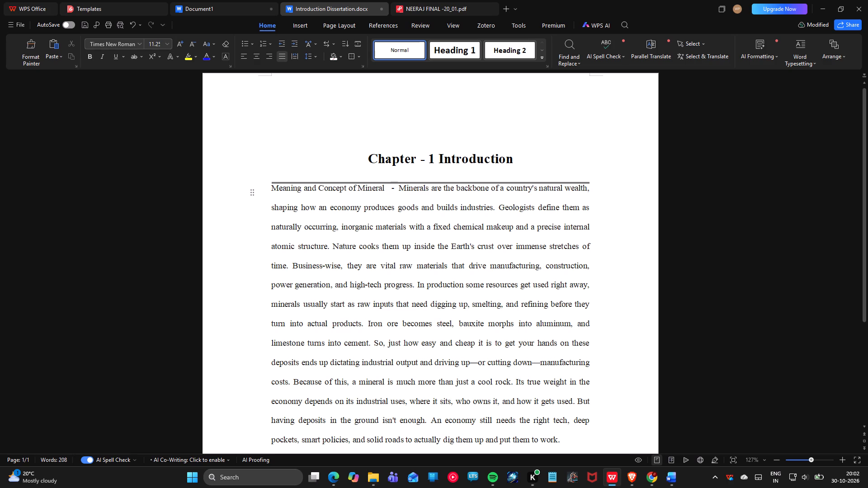
Set the font size of the lead-in phrase "Meaning and Concept of Mineral" to 12.
left_click_drag(385, 188, 270, 187)
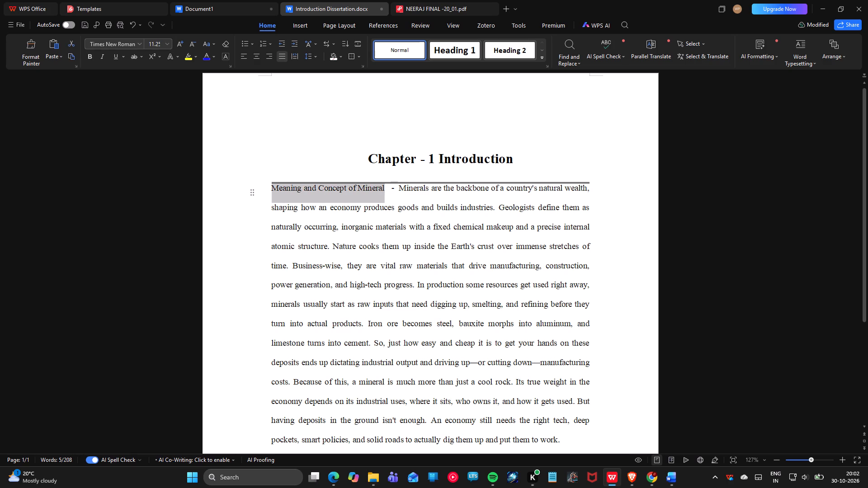
left_click(169, 42)
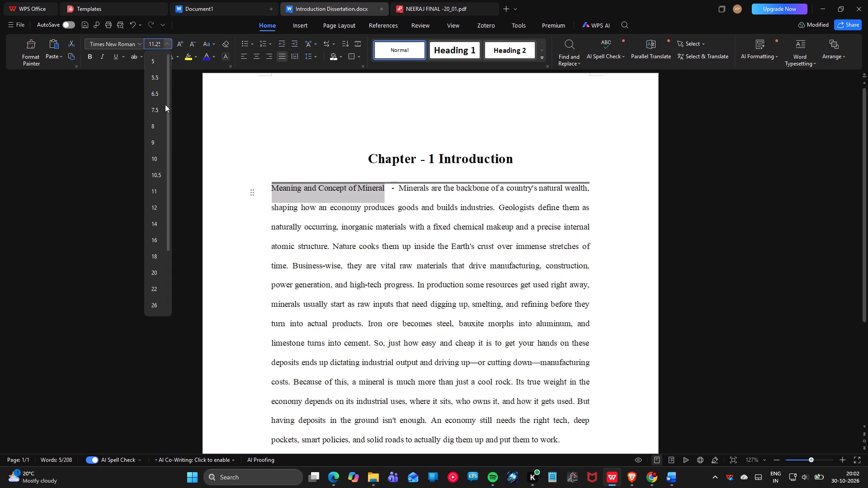
left_click(158, 206)
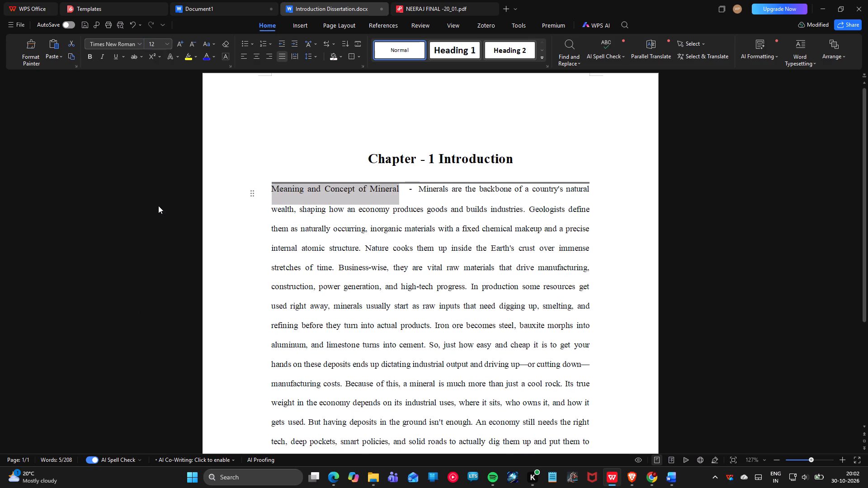
left_click(287, 119)
Set the section's body text, from "Minerals are the backbone" to the final word "work.", to font size 12.
scroll(316, 280, "down", 1)
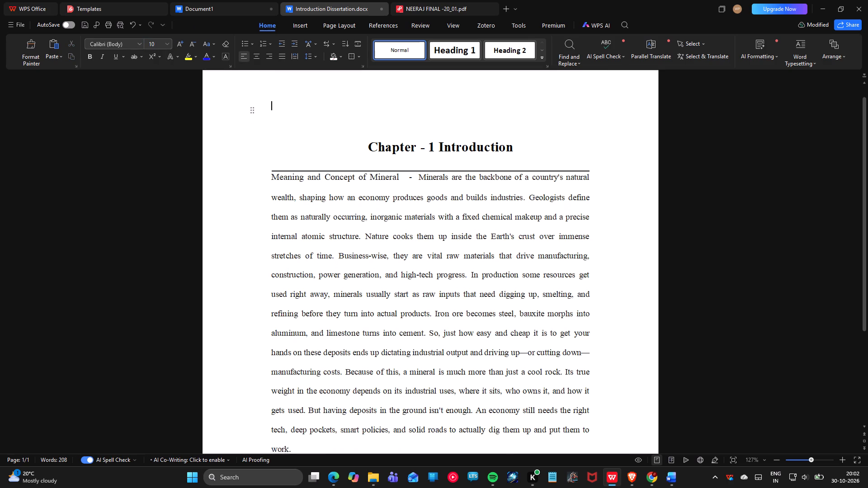
scroll(316, 280, "down", 1)
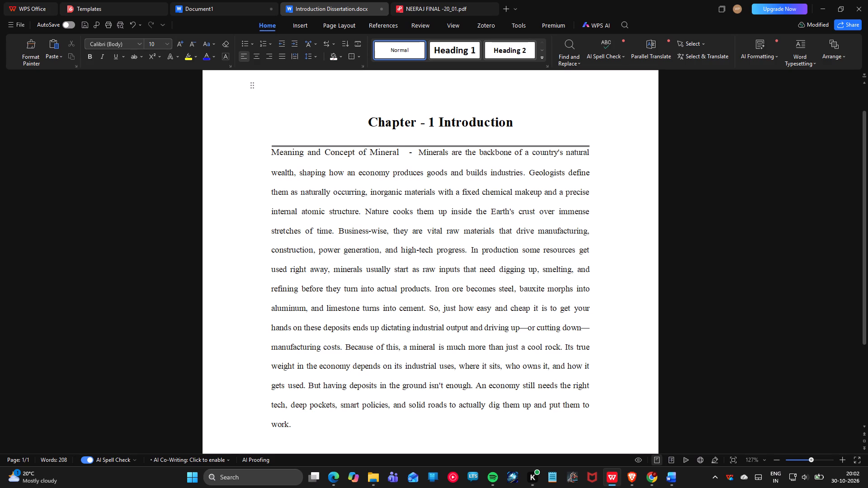
left_click(480, 199)
double_click(167, 48)
left_click(167, 48)
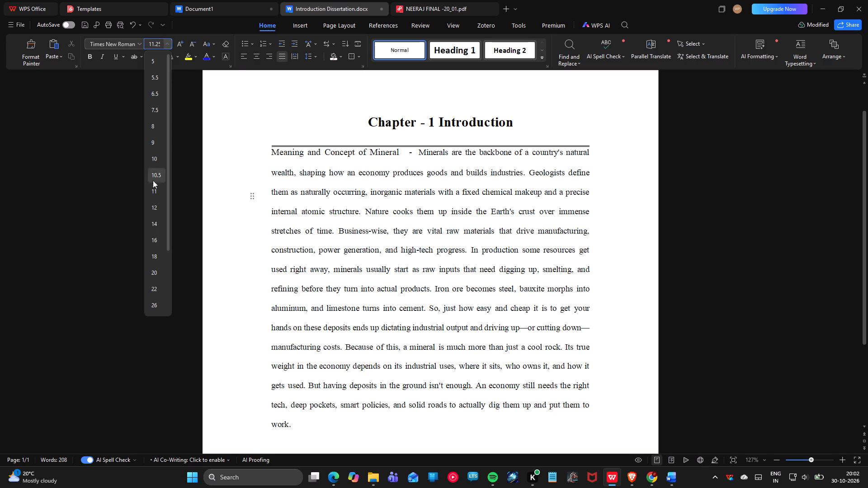
left_click(152, 207)
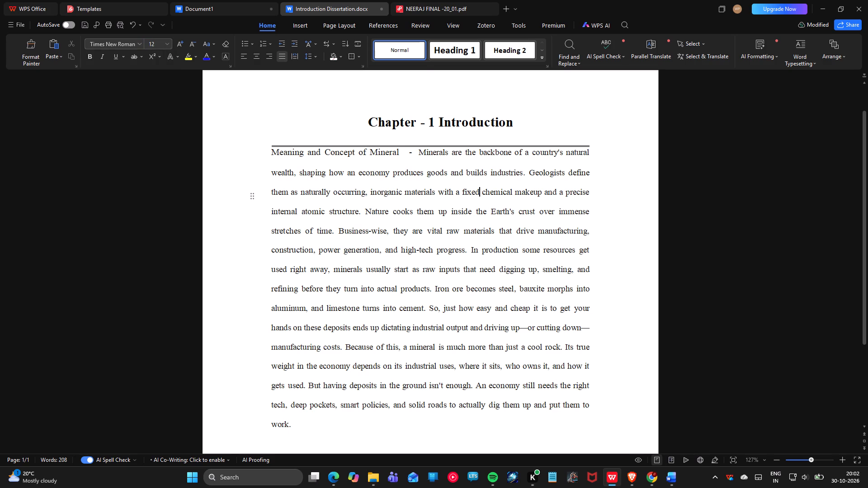
left_click_drag(420, 159, 476, 354)
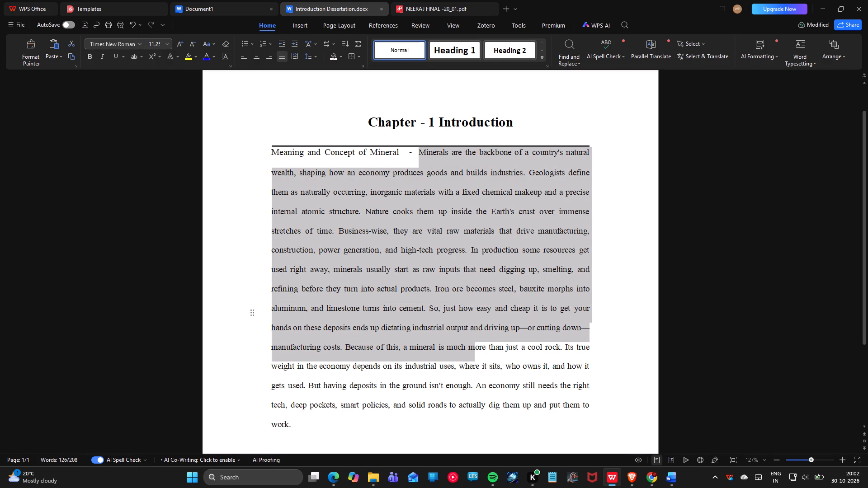
left_click_drag(476, 354, 487, 423)
scroll(487, 423, "down", 4)
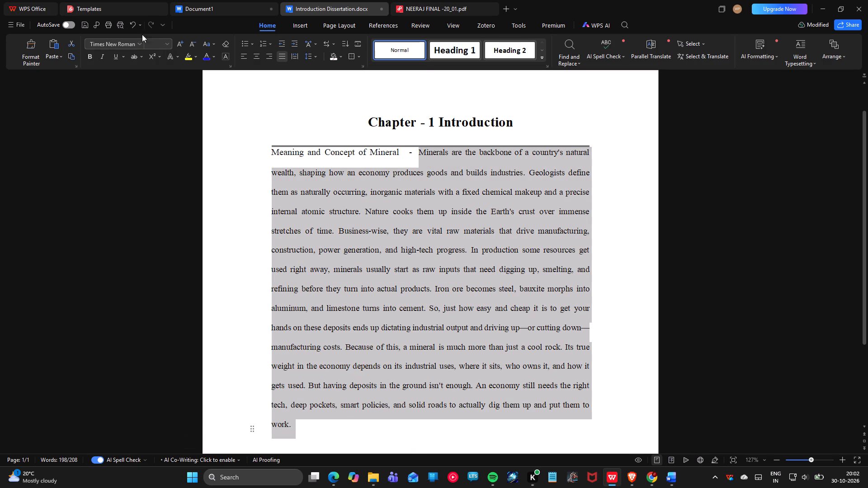
left_click(165, 45)
left_click(154, 206)
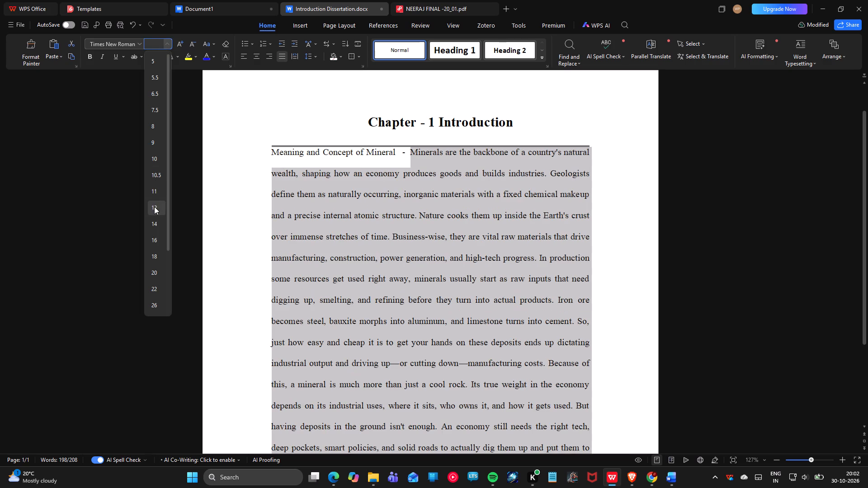
left_click(535, 92)
scroll(456, 325, "down", 3)
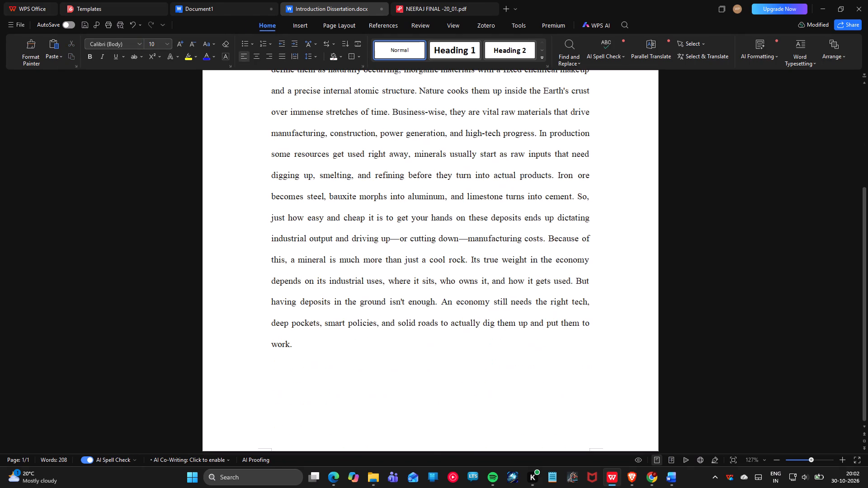
Compare the chapter's opening page with the Chapter 1 Introduction page of the reference dissertation PDF.
scroll(456, 325, "up", 1)
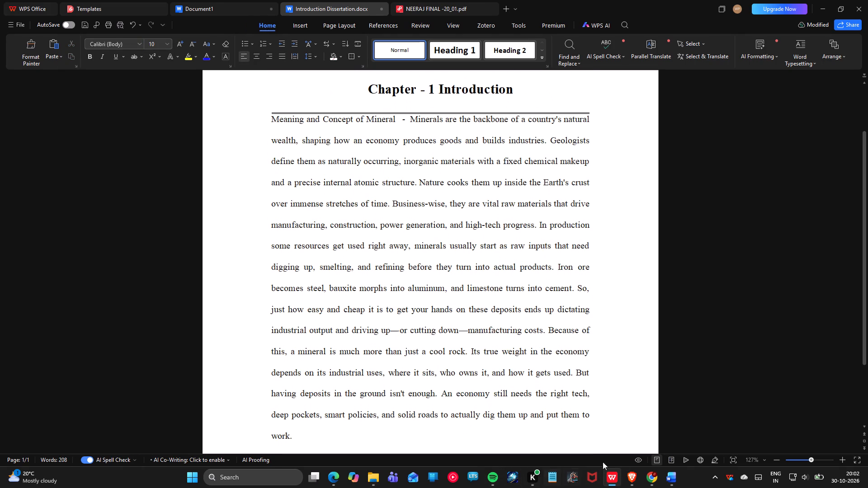
left_click(426, 0)
scroll(451, 256, "down", 1, "ctrl")
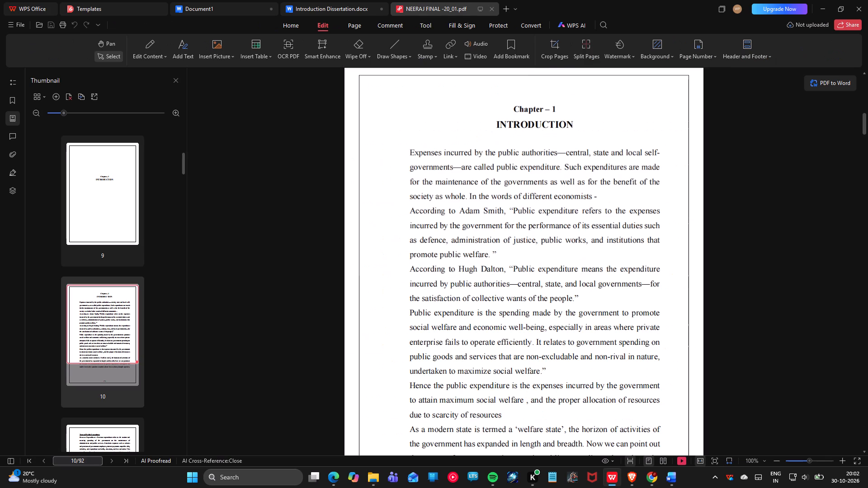
left_click(316, 0)
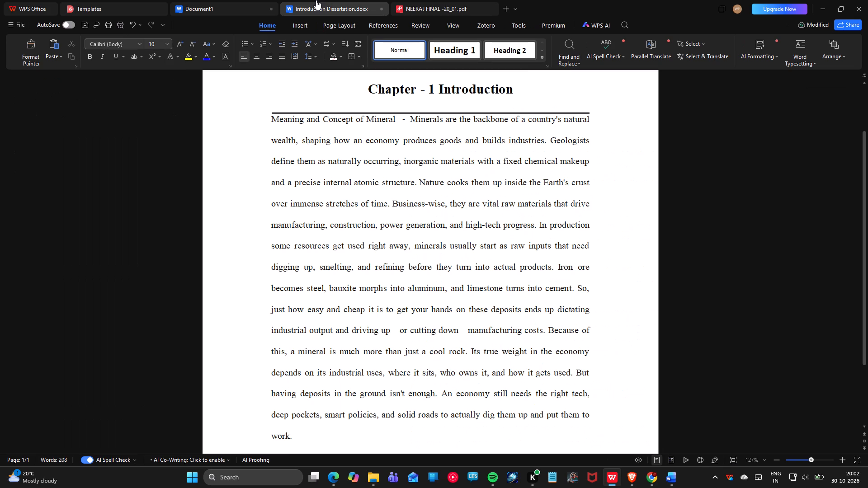
left_click(392, 211)
scroll(315, 182, "up", 2)
left_click(459, 0)
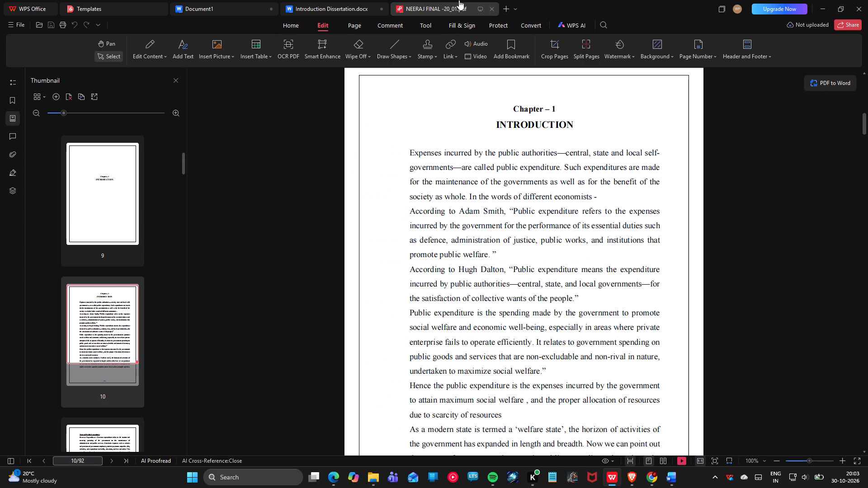
left_click(328, 0)
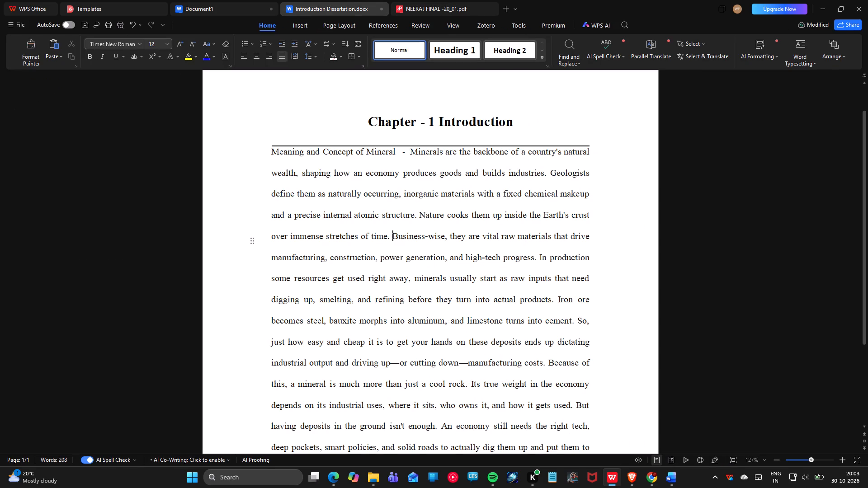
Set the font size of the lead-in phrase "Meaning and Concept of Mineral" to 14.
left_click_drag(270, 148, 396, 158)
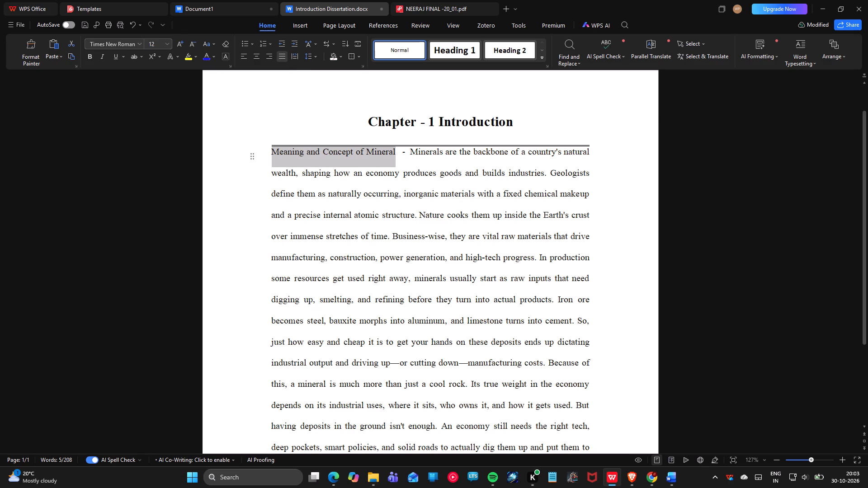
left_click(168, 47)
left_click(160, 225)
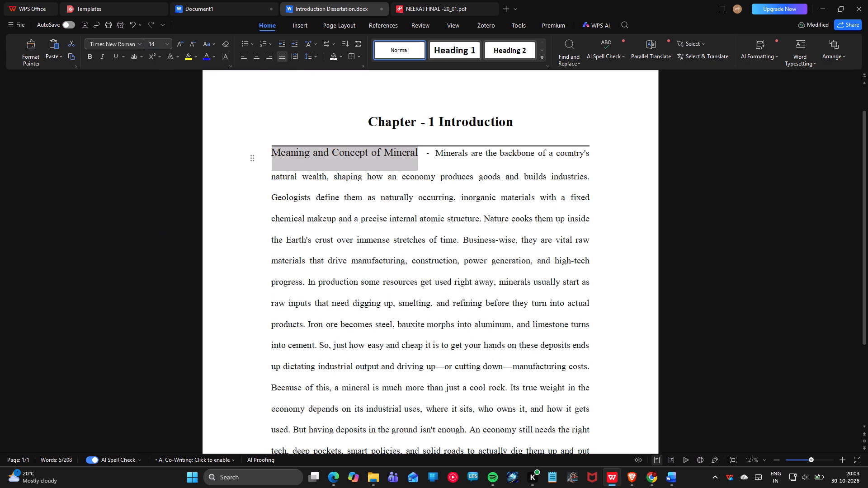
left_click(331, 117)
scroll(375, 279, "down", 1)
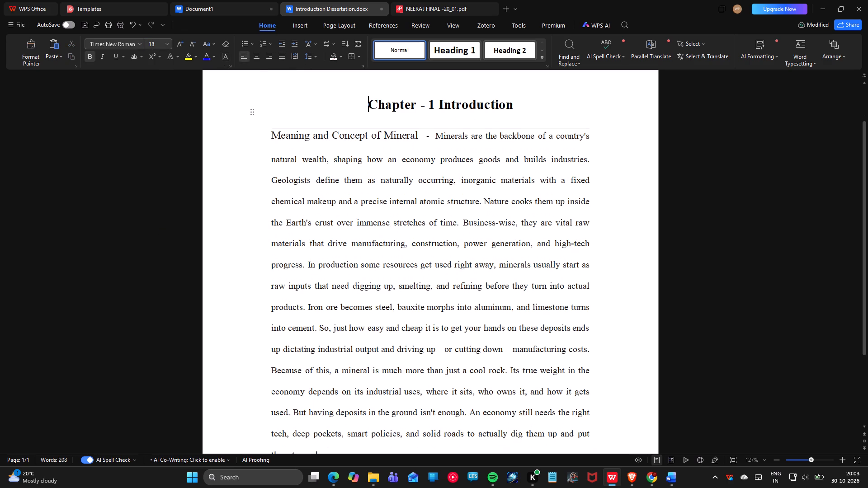
Set the font size of "Meaning and Concept of Mineral" back to 12, matching the body text.
double_click(272, 138)
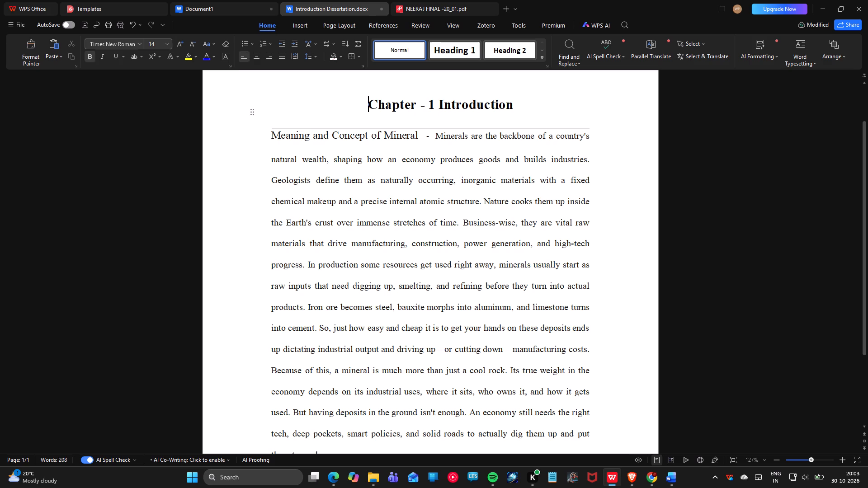
left_click(272, 138)
left_click_drag(272, 135, 418, 152)
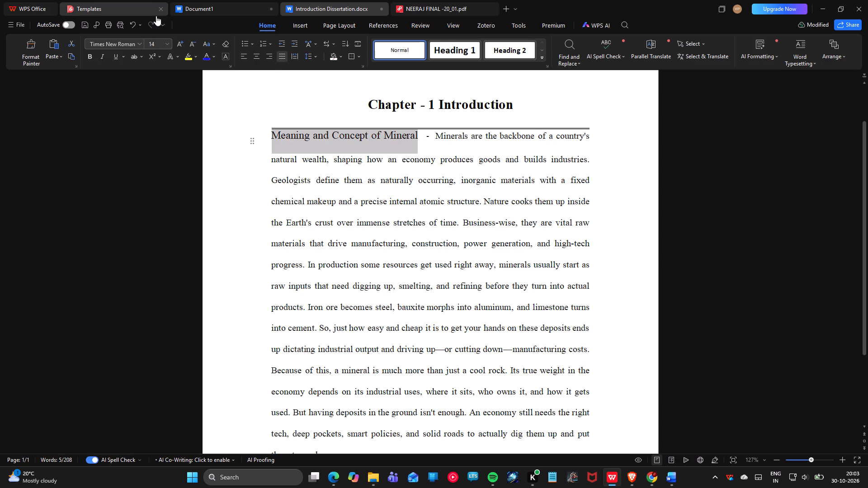
left_click(169, 43)
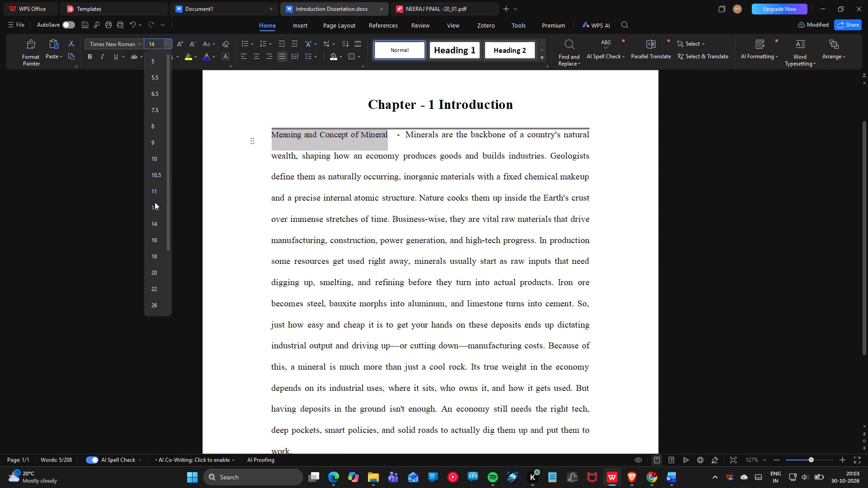
left_click(155, 206)
left_click(245, 207)
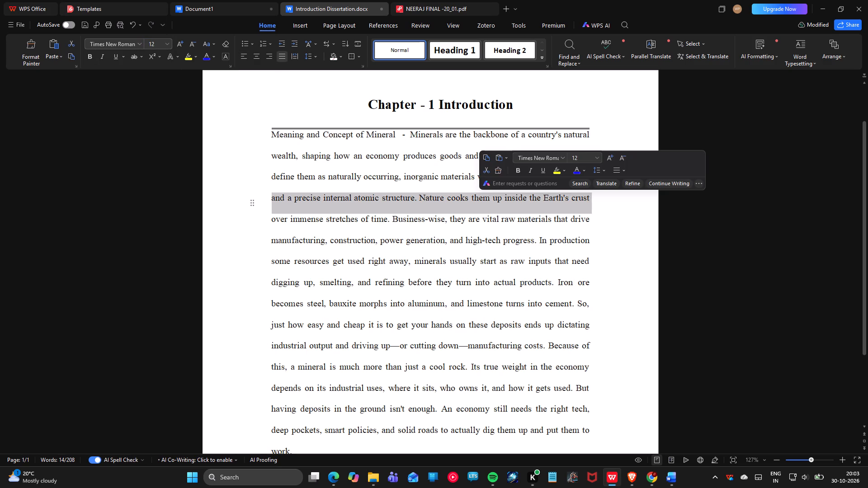
left_click(594, 128)
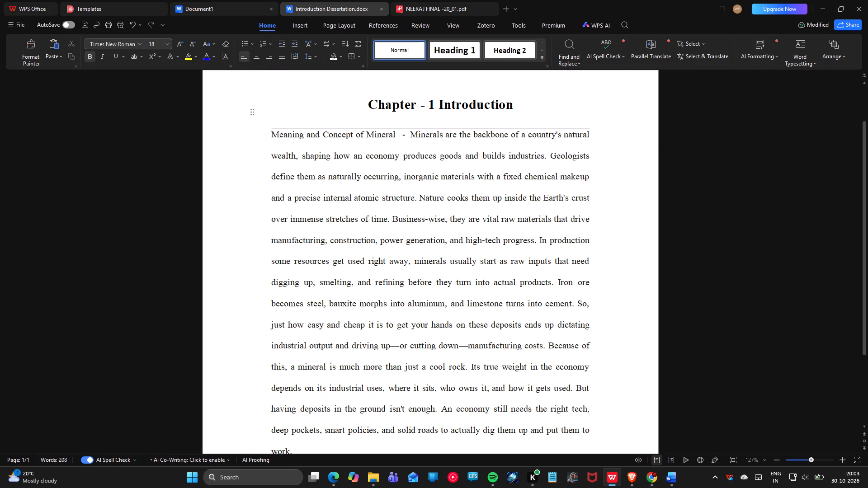
left_click(594, 128)
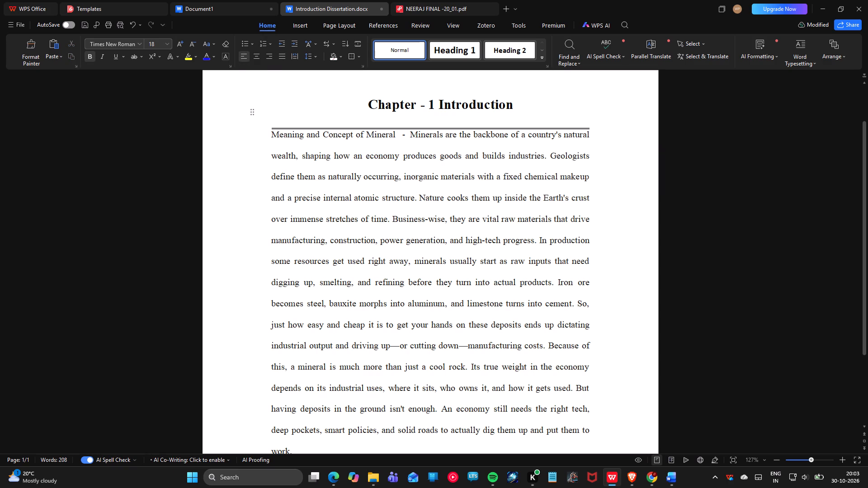
Insert a blank line between the chapter title's rule and the start of the section text.
left_click(270, 135)
key("Return")
scroll(286, 141, "up", 1)
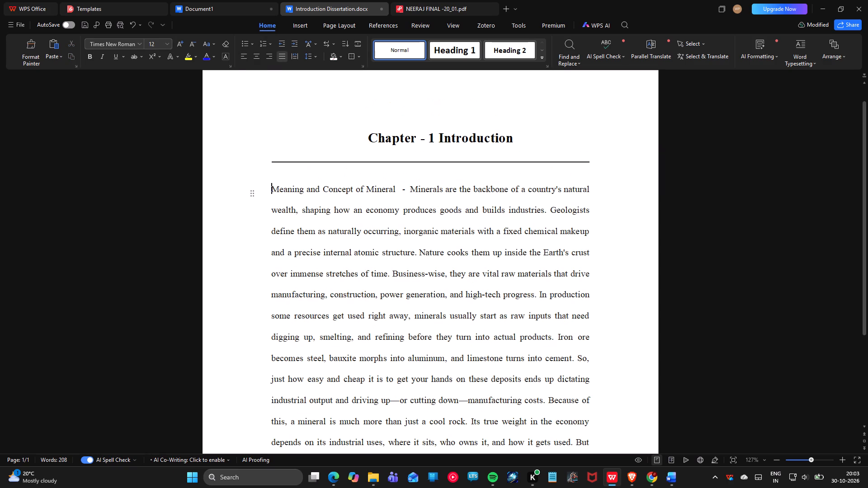
left_click(565, 105)
Compare the section's text size and spacing with the reference PDF's Introduction page, viewing both documents enlarged.
scroll(528, 183, "down", 2)
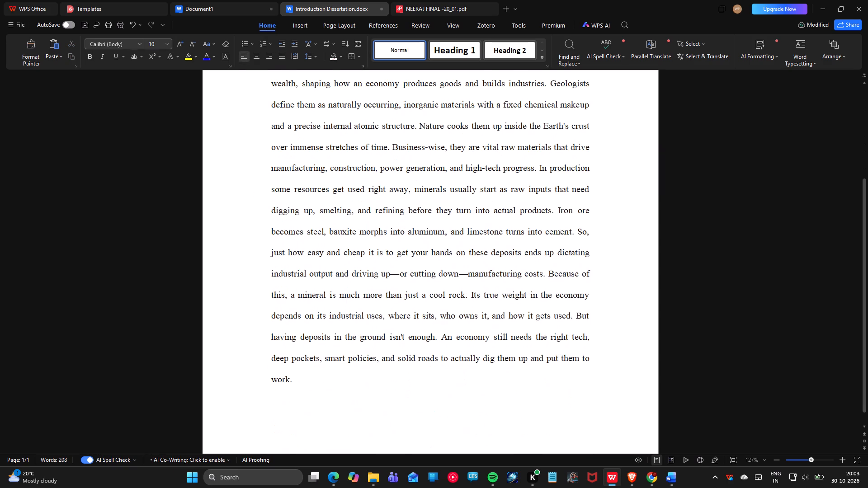
scroll(528, 183, "up", 1)
left_click(432, 0)
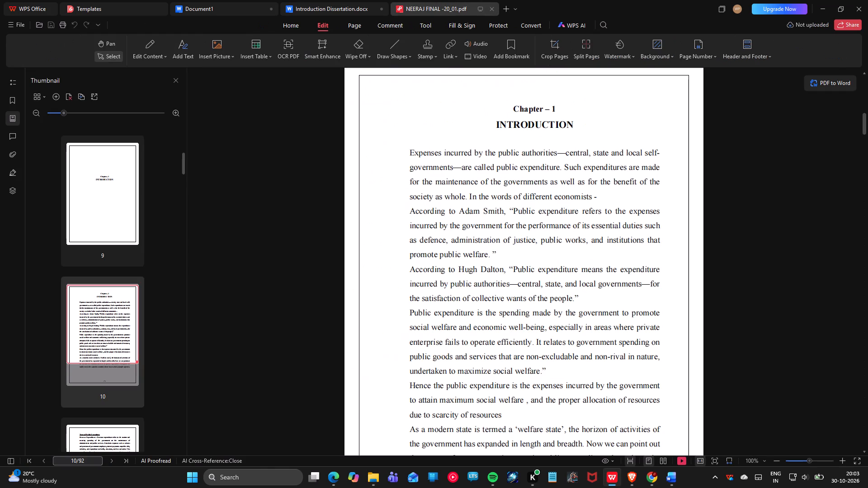
scroll(454, 221, "up", 3, "ctrl")
scroll(454, 221, "up", 1)
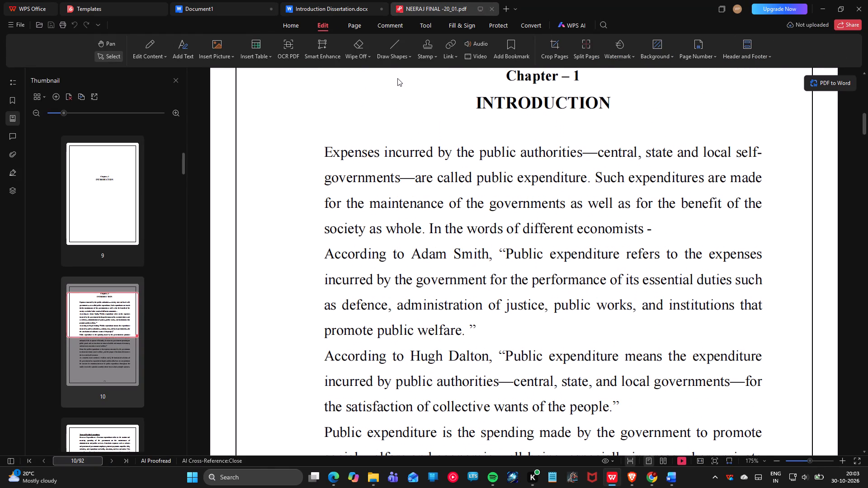
left_click(333, 0)
scroll(378, 143, "up", 1)
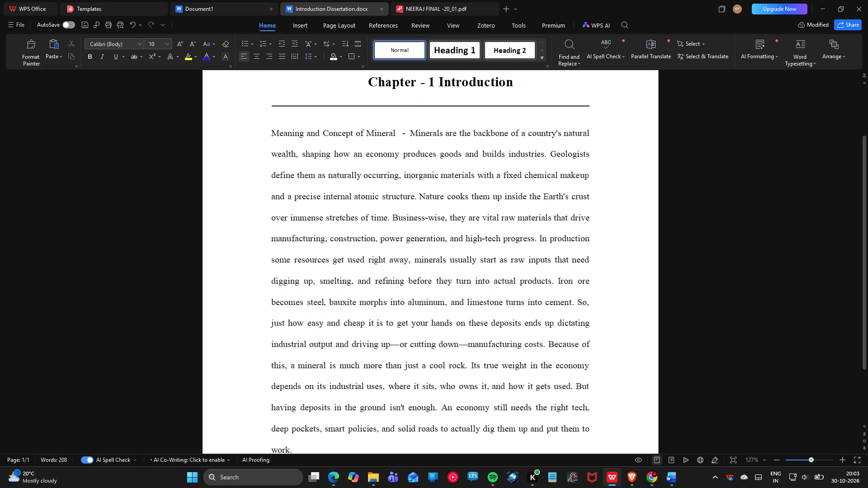
left_click(444, 0)
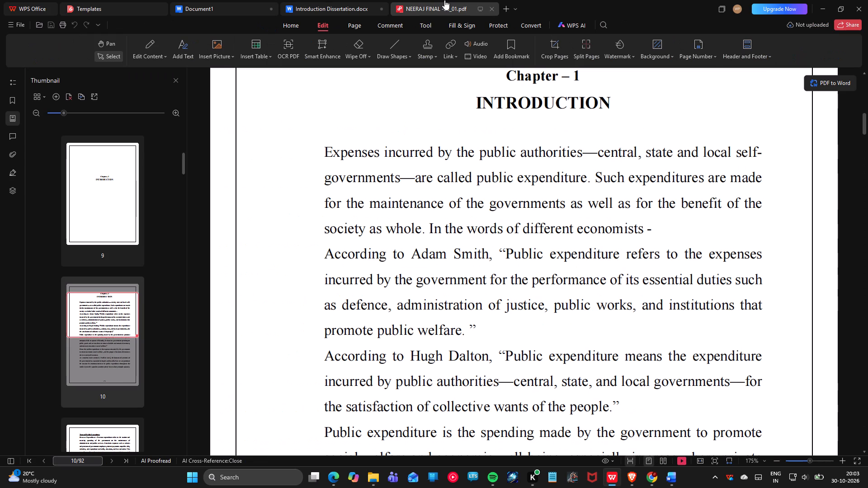
left_click(358, 0)
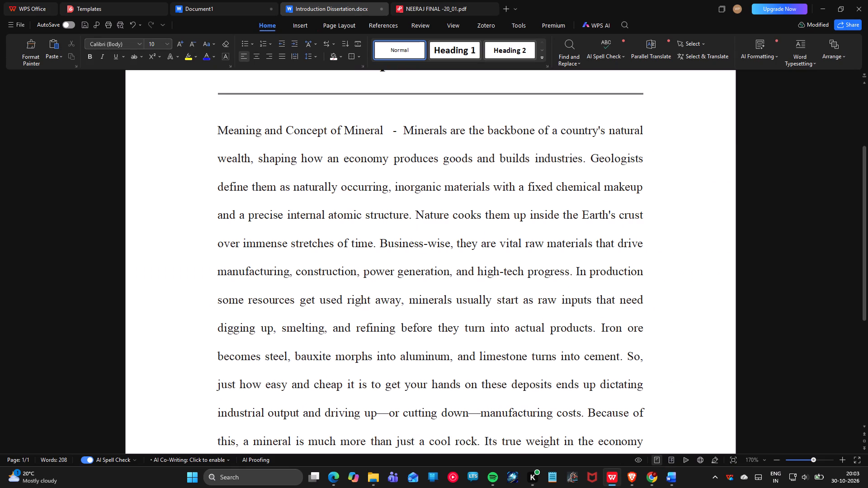
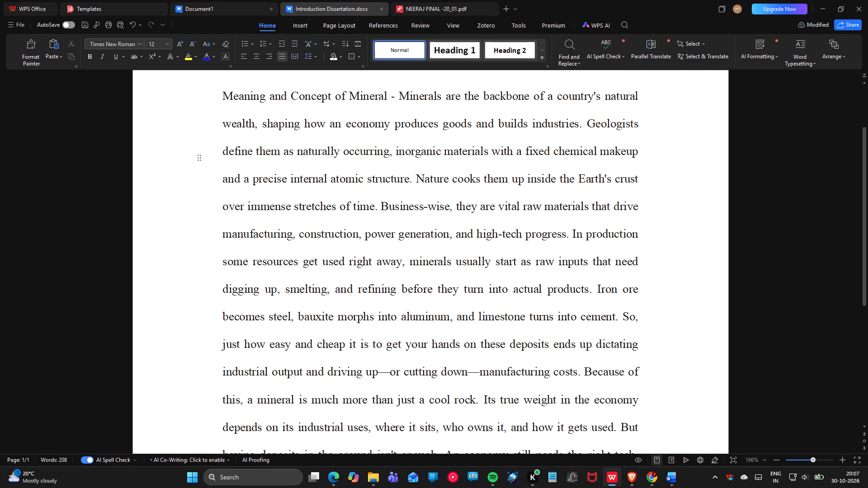
Examine the reference dissertation PDF's Chapter 1 Introduction page at 200% zoom for comparison with the section's text size and spacing.
left_click(468, 0)
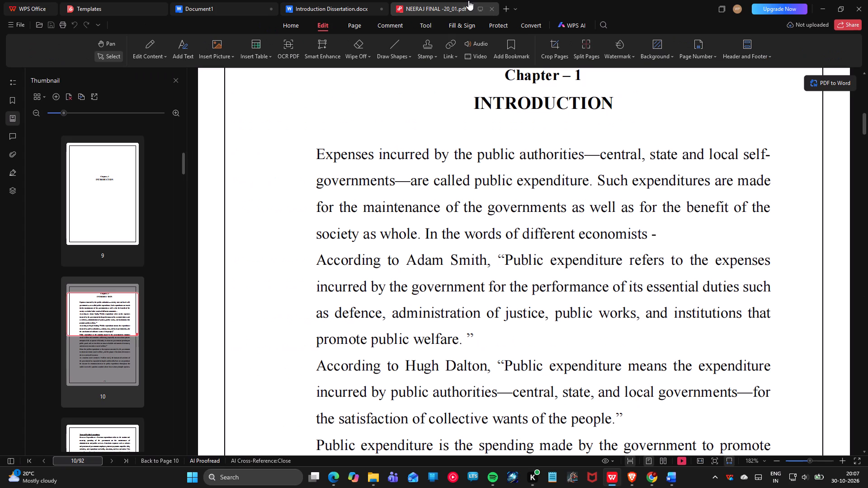
scroll(450, 189, "up", 1, "ctrl")
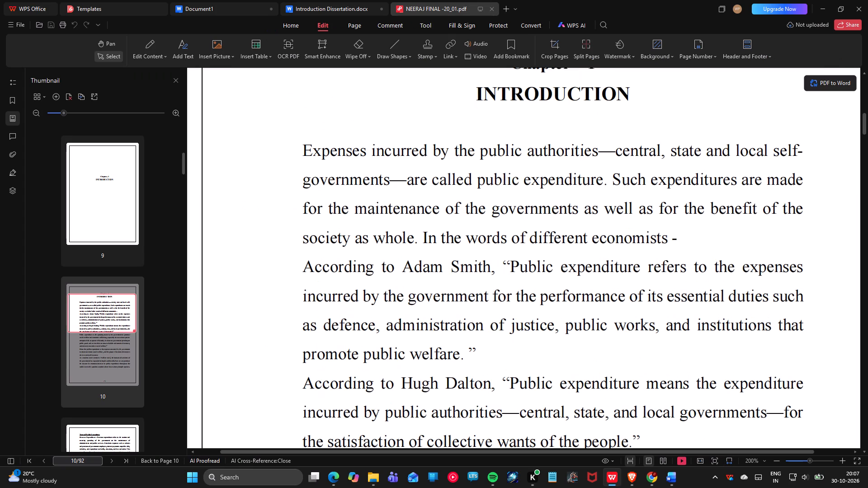
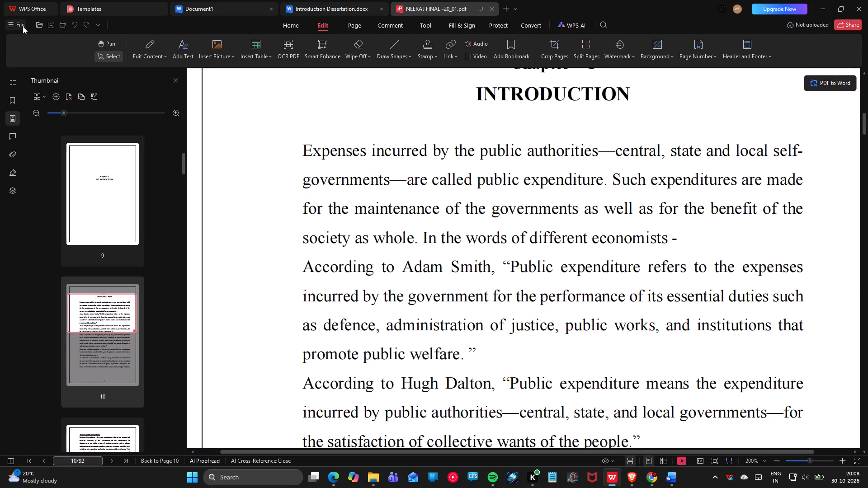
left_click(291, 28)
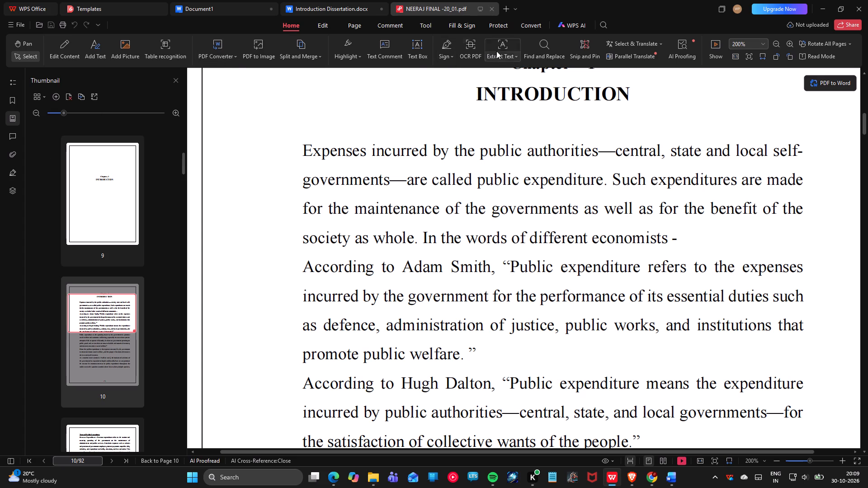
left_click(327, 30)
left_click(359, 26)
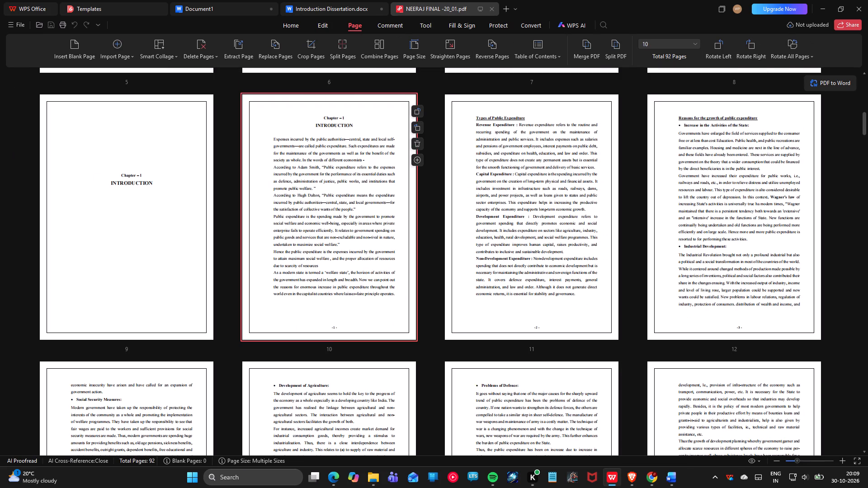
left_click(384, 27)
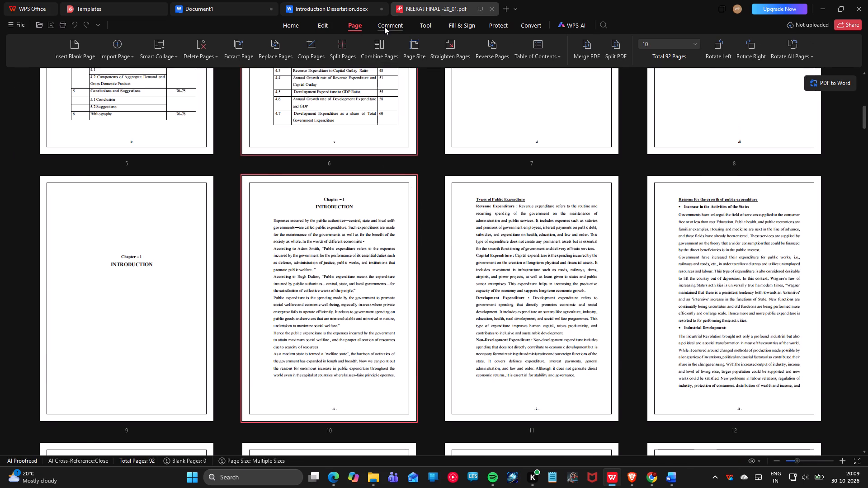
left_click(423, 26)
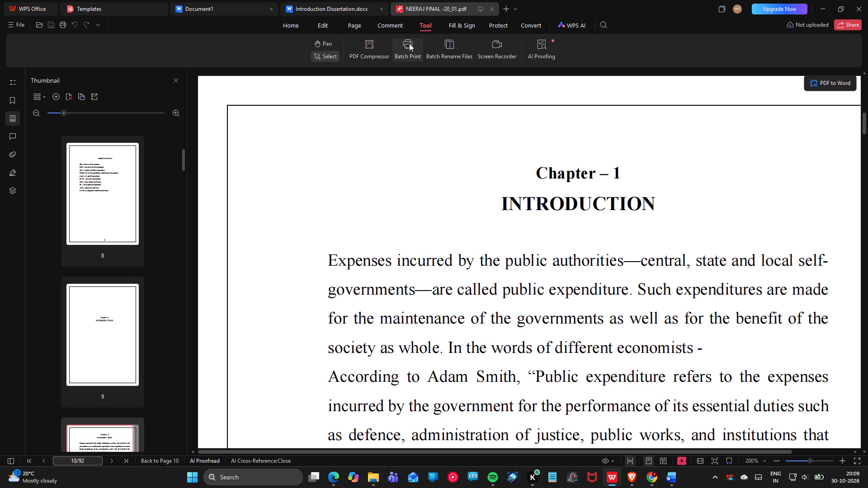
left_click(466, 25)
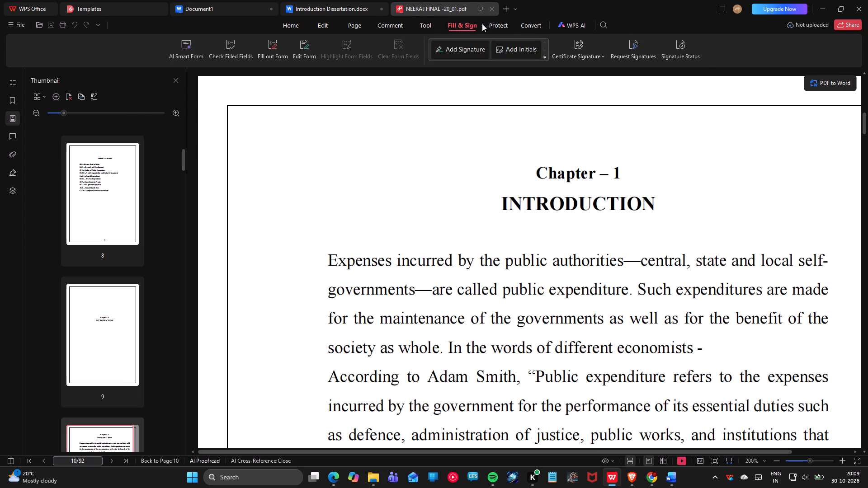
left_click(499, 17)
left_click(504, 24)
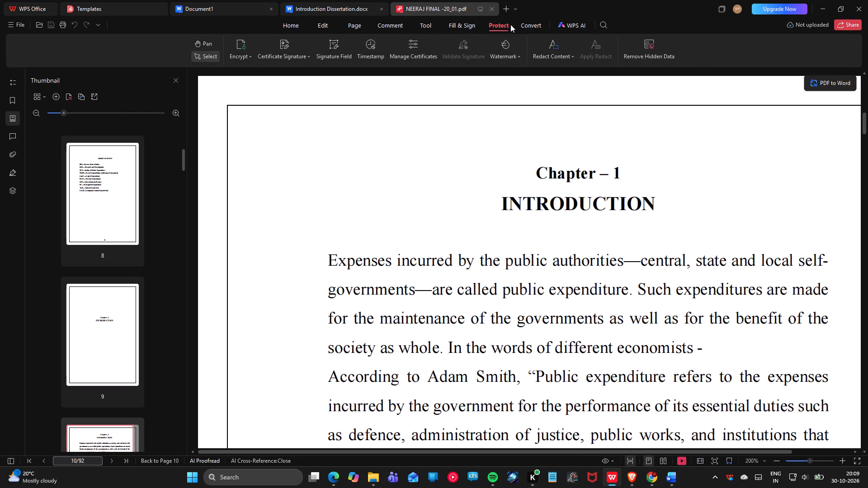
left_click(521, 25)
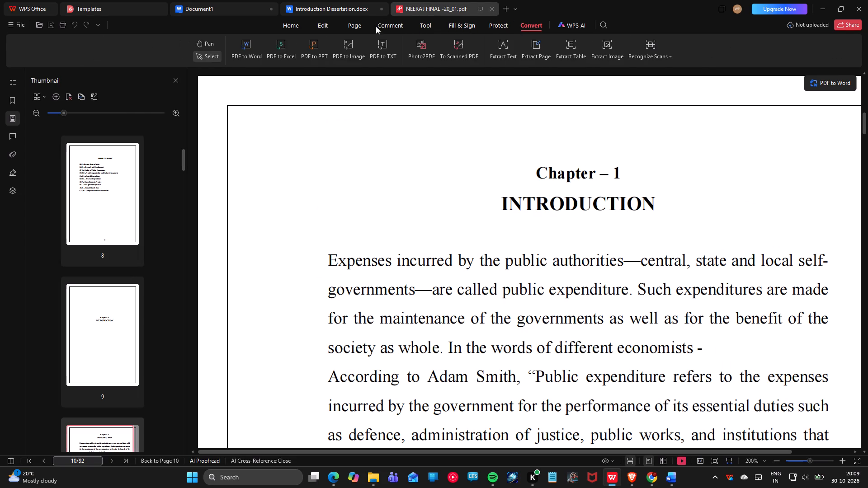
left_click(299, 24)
In Introduction Dissertation.docx, set the line spacing of the "Meaning and Concept of Mineral" paragraph to 1.5 lines.
left_click(319, 11)
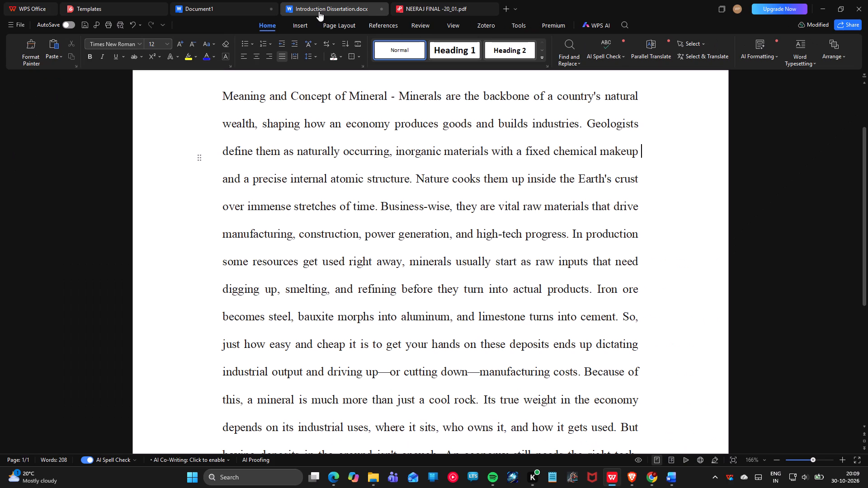
scroll(345, 180, "up", 2)
scroll(345, 180, "down", 1)
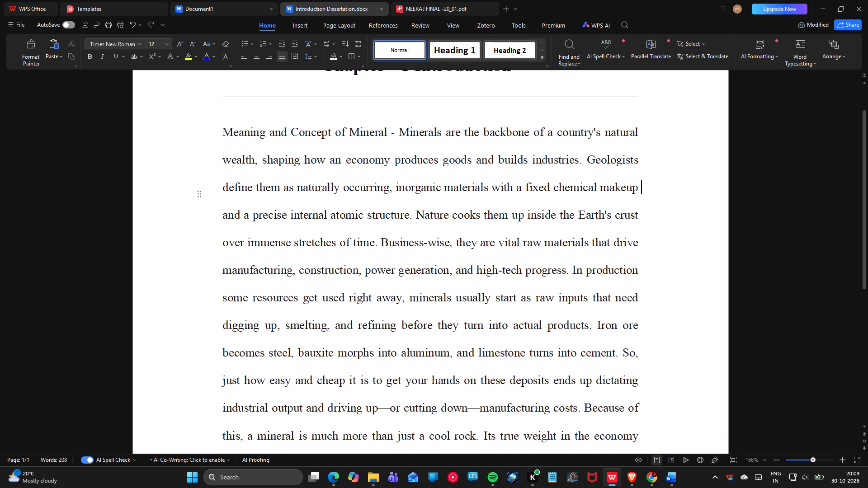
left_click_drag(225, 131, 539, 337)
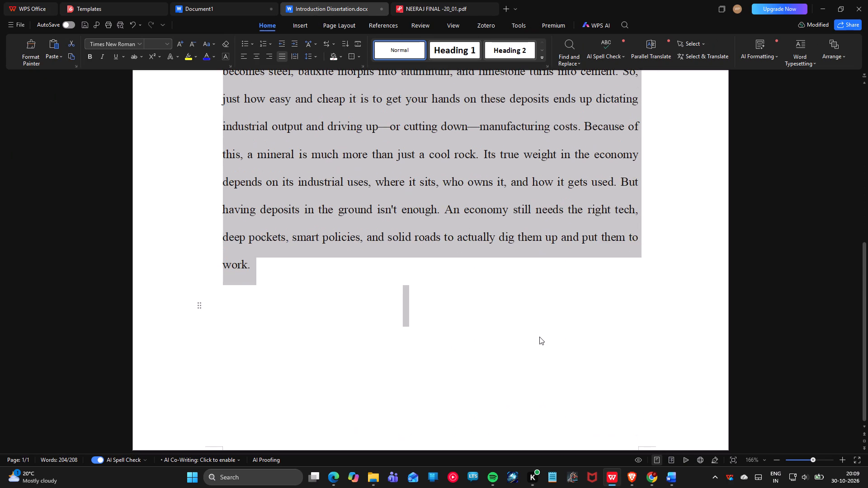
left_click_drag(539, 337, 539, 336)
scroll(539, 336, "up", 7)
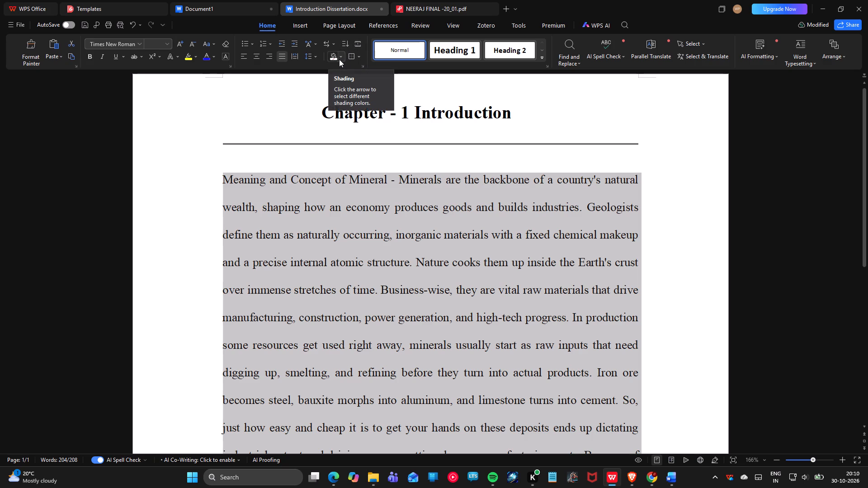
left_click(355, 55)
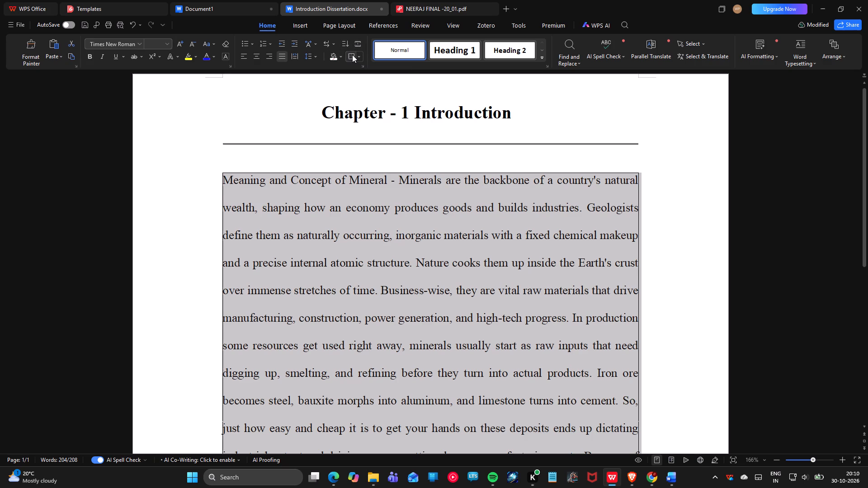
left_click(354, 55)
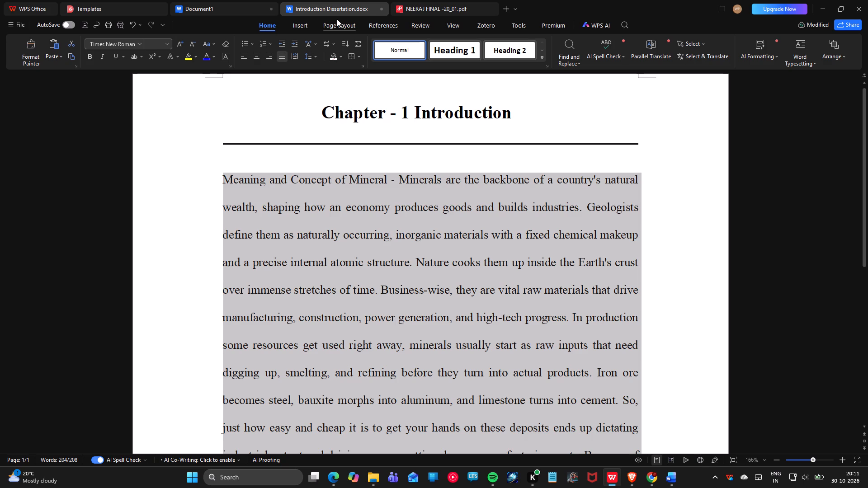
right_click(368, 233)
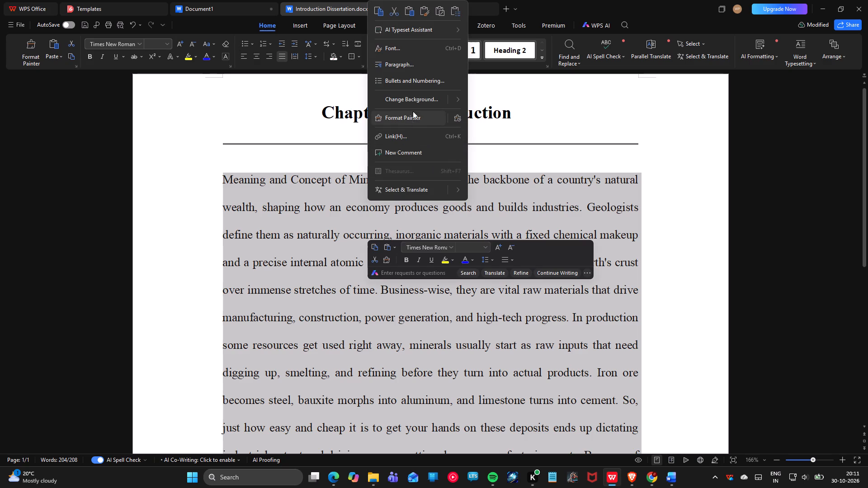
left_click(409, 64)
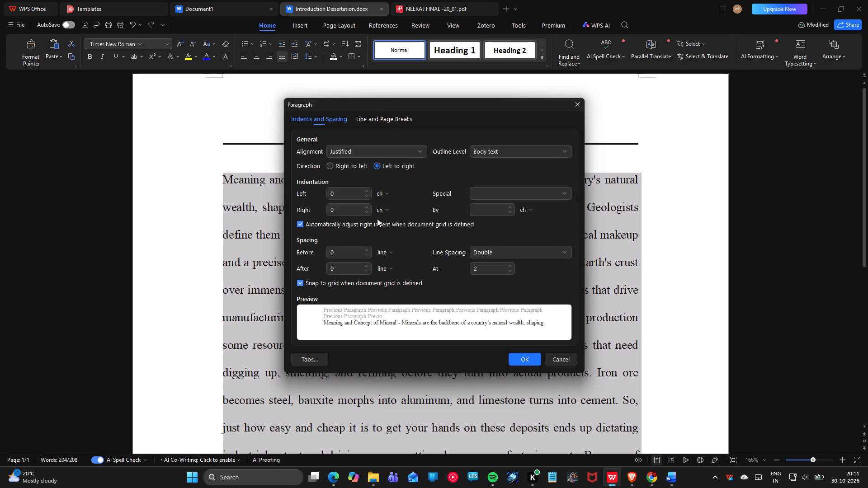
scroll(381, 214, "down", 1)
left_click(486, 251)
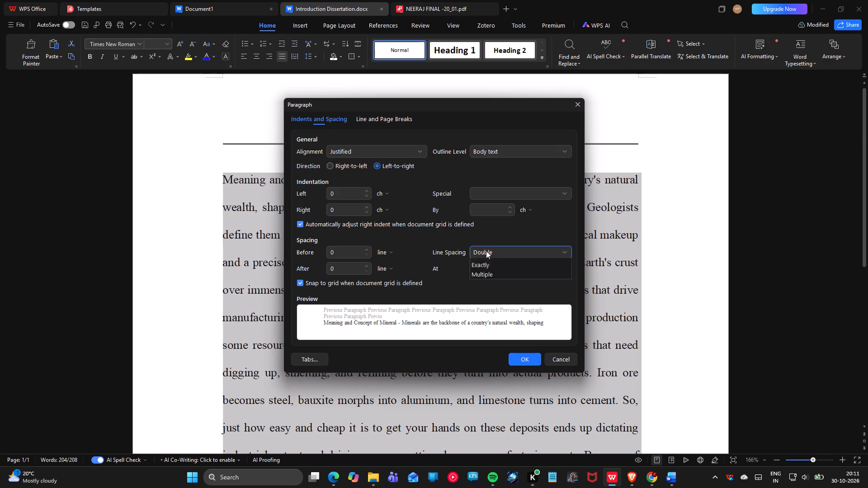
left_click(486, 270)
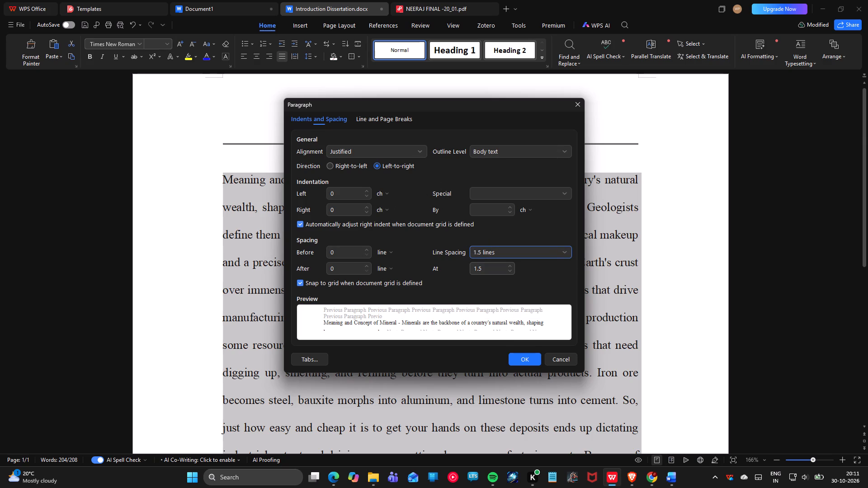
left_click(523, 362)
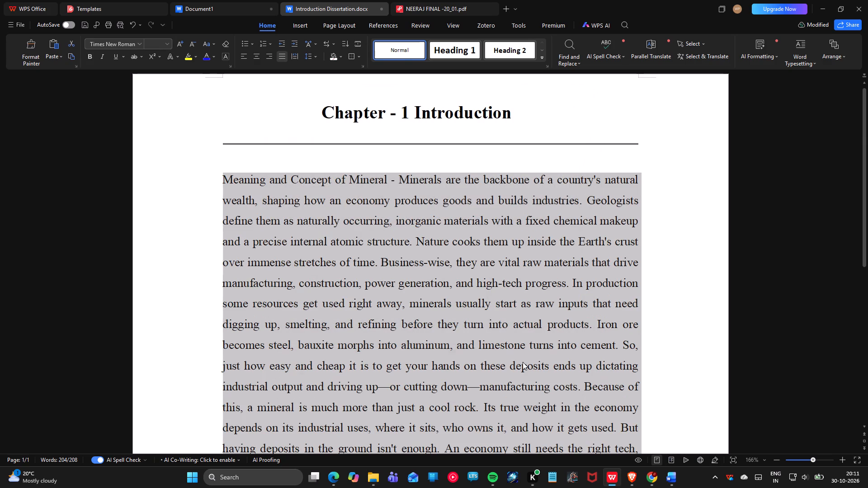
left_click(641, 246)
scroll(641, 246, "down", 1)
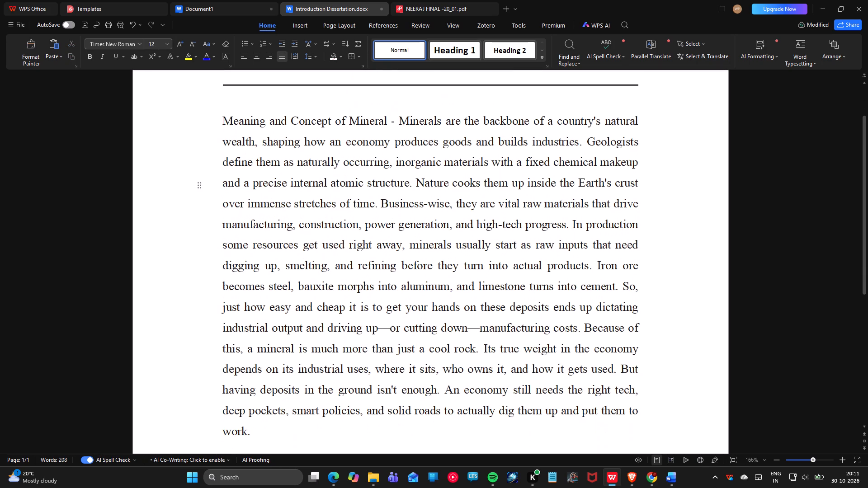
scroll(641, 246, "down", 1)
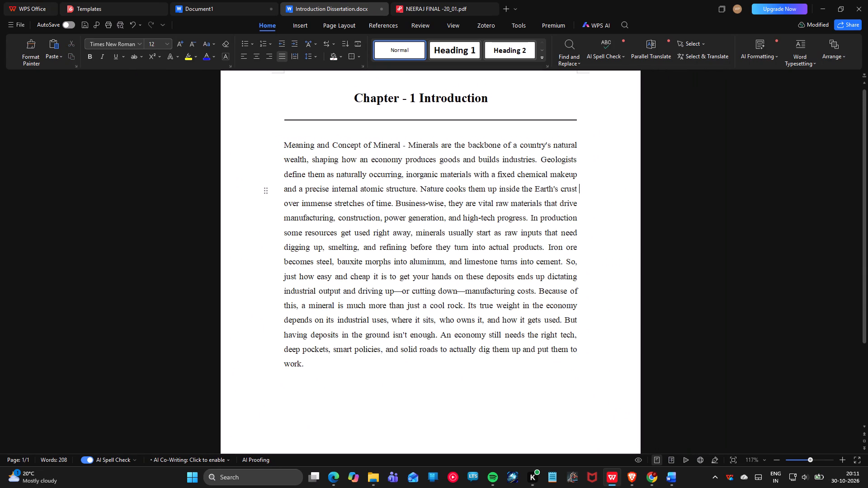
Replace the blank line between the chapter heading's rule and the "Meaning and Concept of Mineral" paragraph with a new one.
scroll(434, 171, "up", 1)
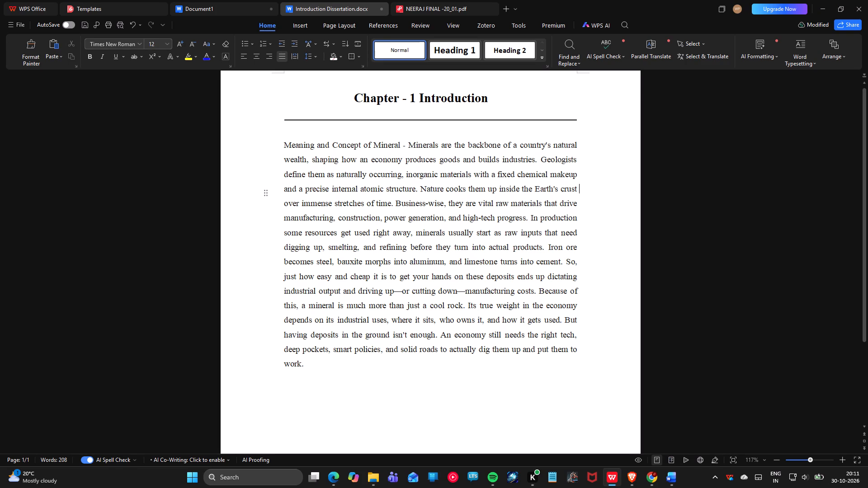
left_click(307, 158)
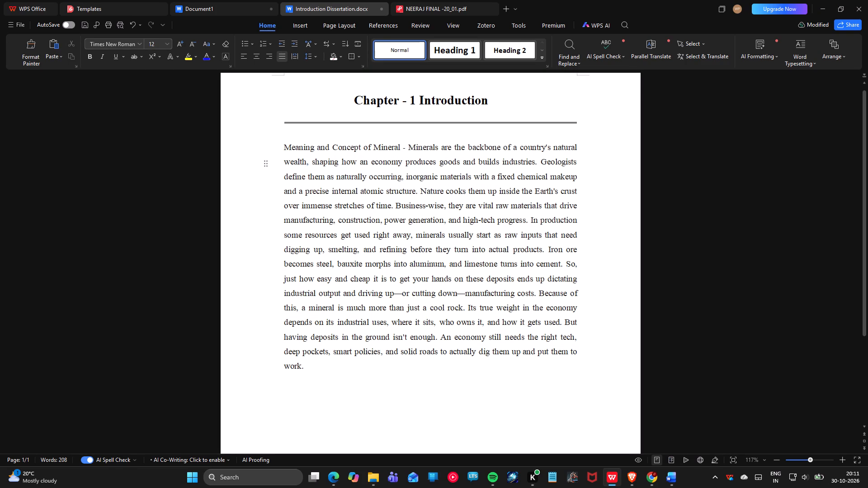
scroll(335, 180, "up", 1)
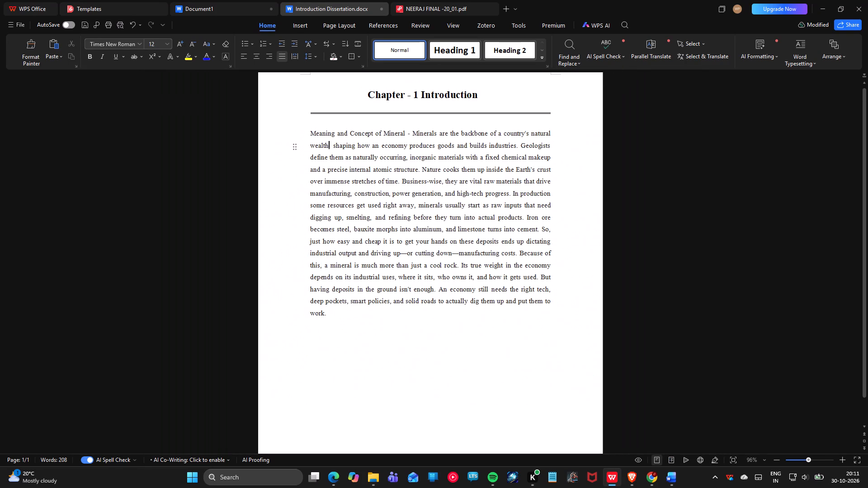
left_click(311, 131)
key("BackSpace")
key("Return")
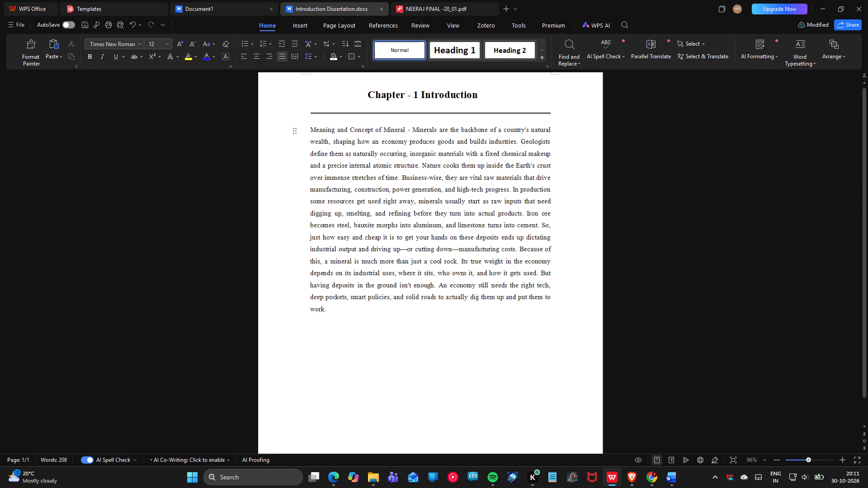
Examine the layout and line spacing of the reference dissertation PDF's Chapter 1 Introduction page at 150% zoom.
left_click(429, 14)
scroll(421, 285, "down", 3, "ctrl")
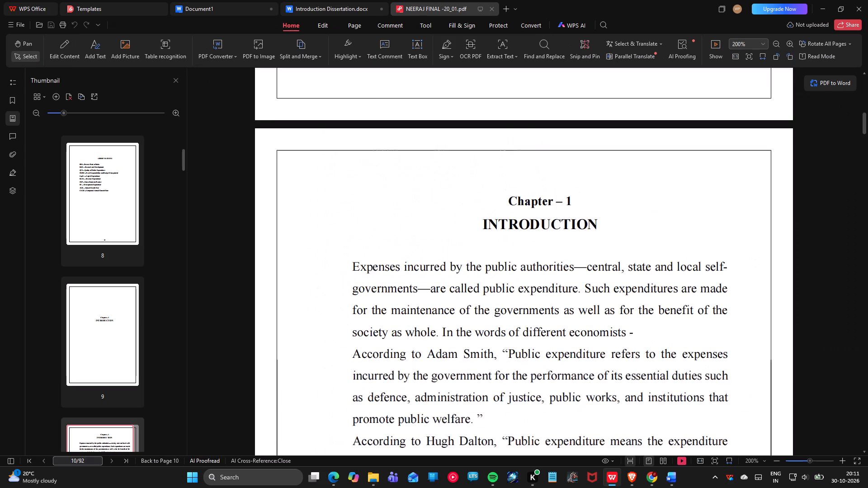
scroll(421, 285, "down", 3, "ctrl")
scroll(421, 285, "down", 2)
scroll(421, 285, "up", 1)
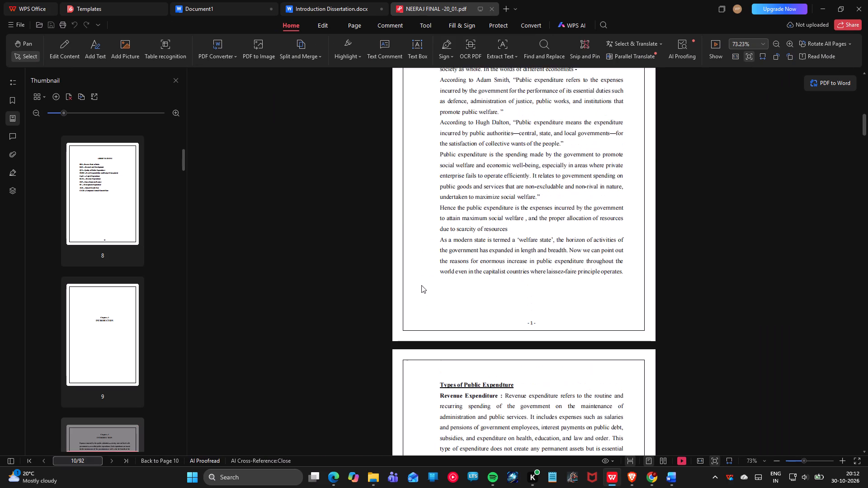
scroll(421, 285, "up", 3, "ctrl")
scroll(421, 285, "up", 1)
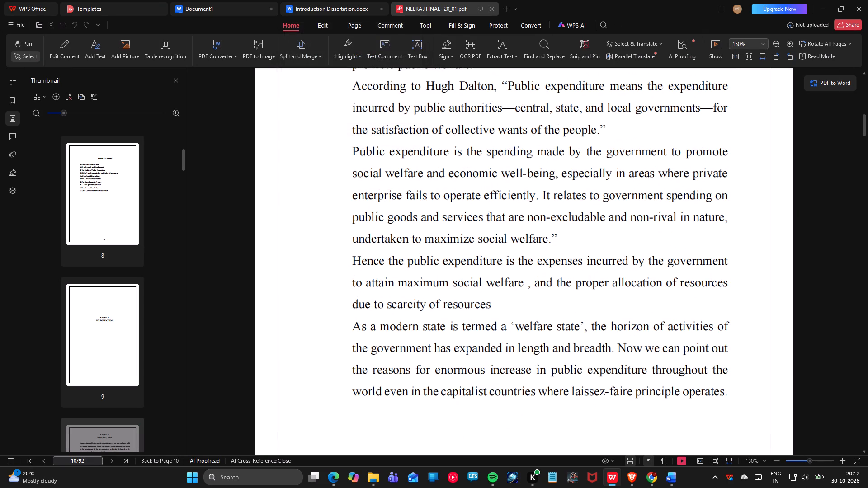
Set the zoom of Introduction Dissertation.docx to 150% to match the reference dissertation PDF's view.
left_click(335, 0)
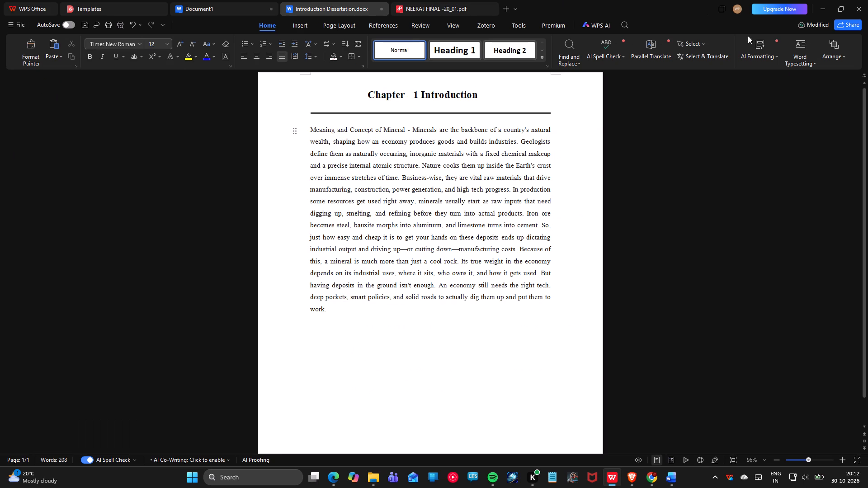
scroll(524, 222, "up", 1)
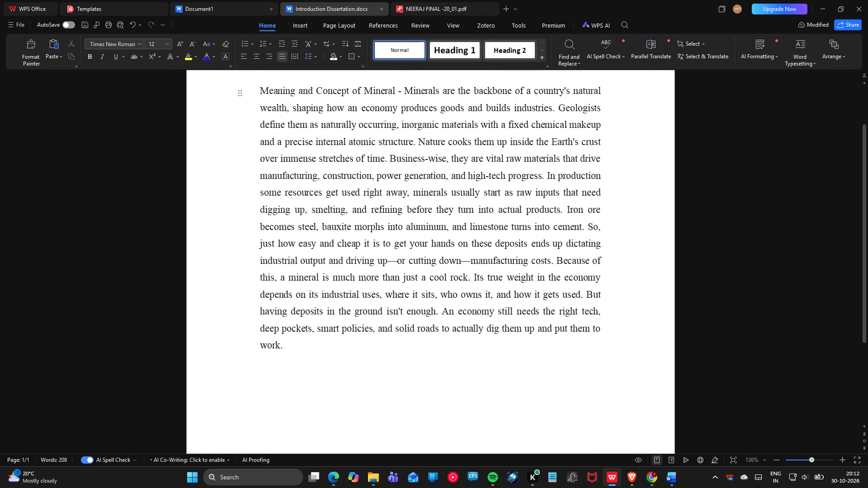
scroll(524, 222, "up", 1)
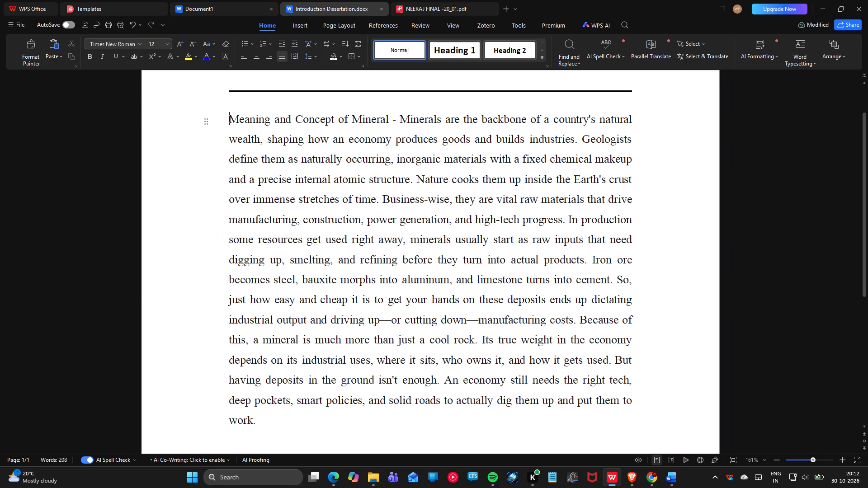
left_click(748, 459)
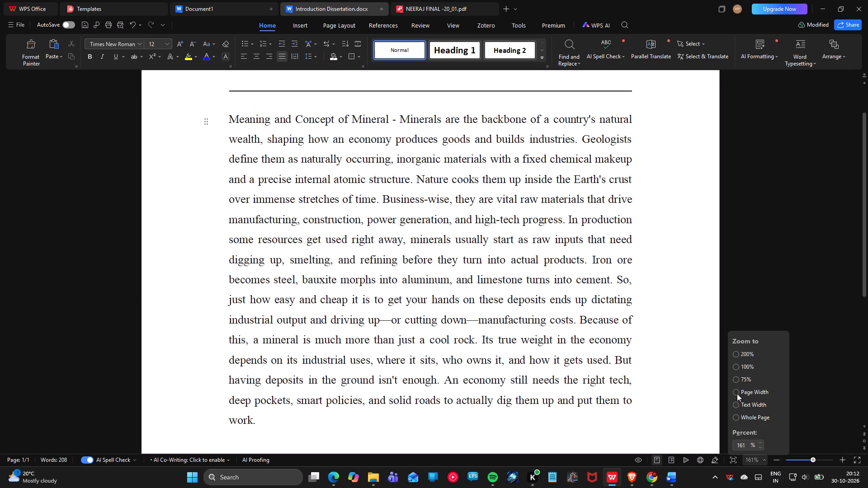
left_click(746, 440)
key("BackSpace")
key("a")
key("ctrl+a")
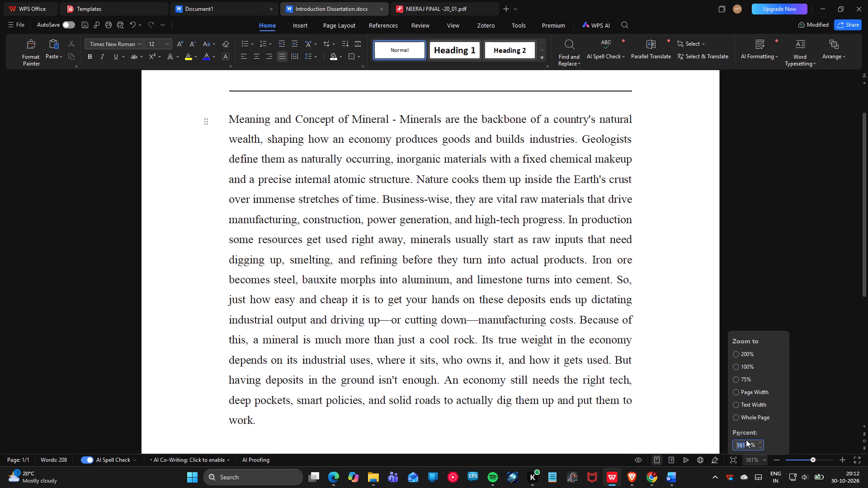
key("Delete")
type("150")
key("Return")
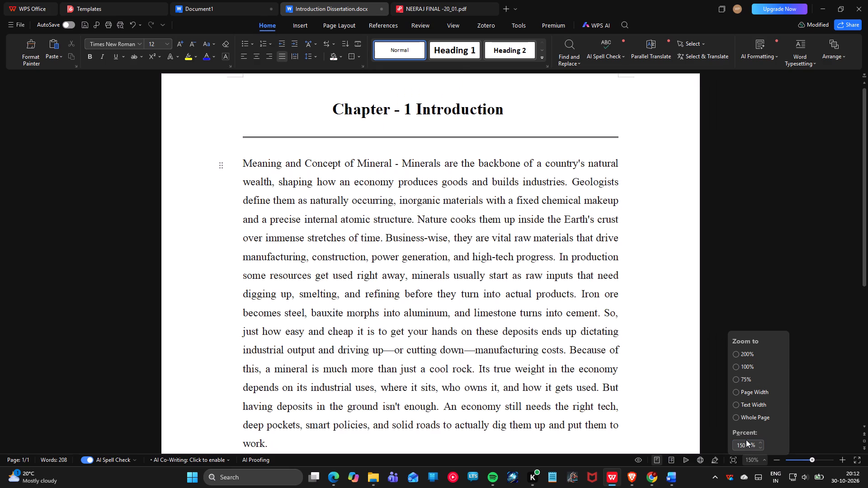
left_click(522, 306)
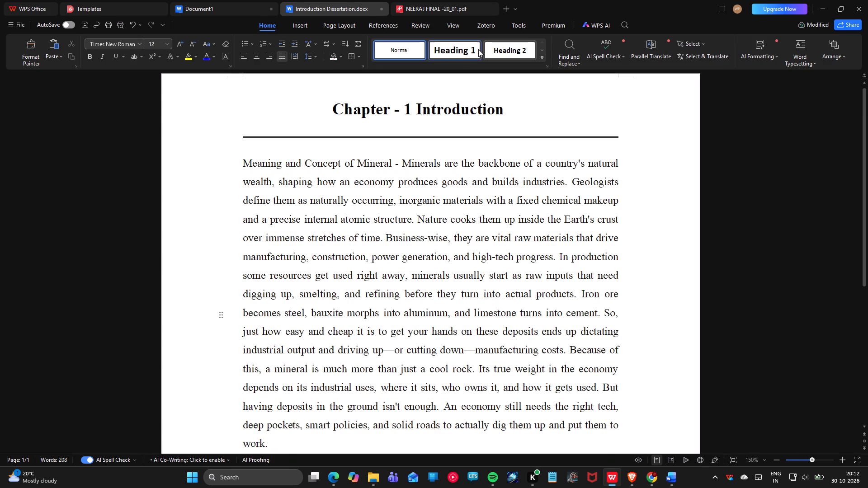
Compare the heading layout, text size and line spacing of the reference PDF's Chapter 1 page with Introduction Dissertation.docx at 150% zoom.
left_click(459, 12)
scroll(459, 169, "up", 1)
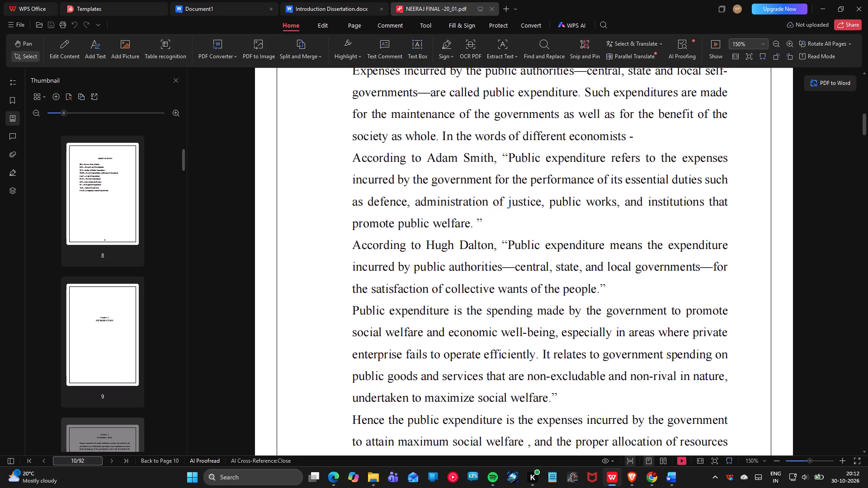
left_click(310, 0)
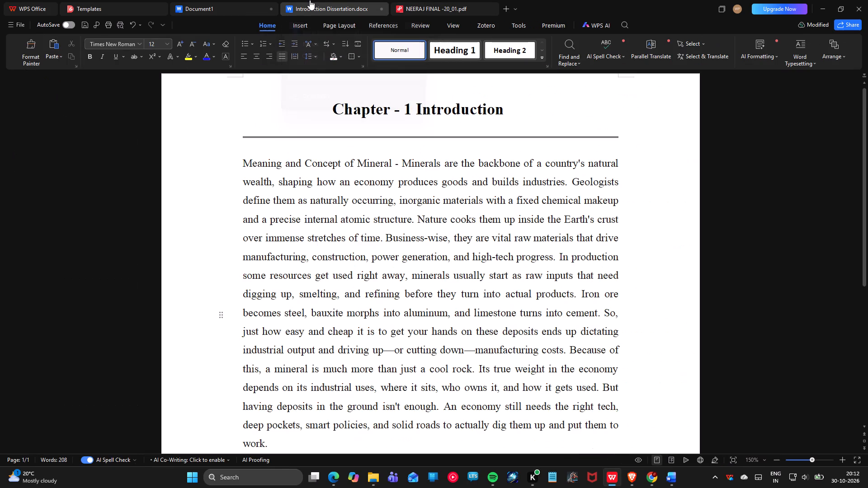
scroll(349, 265, "down", 2)
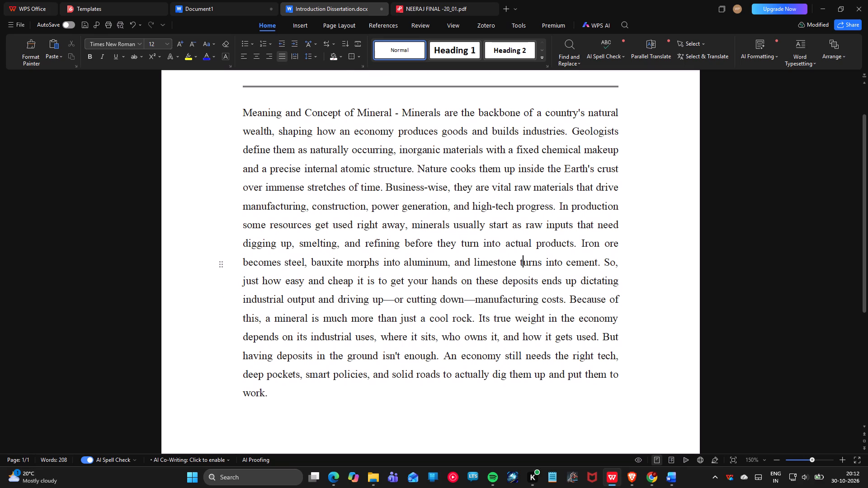
scroll(349, 265, "up", 3)
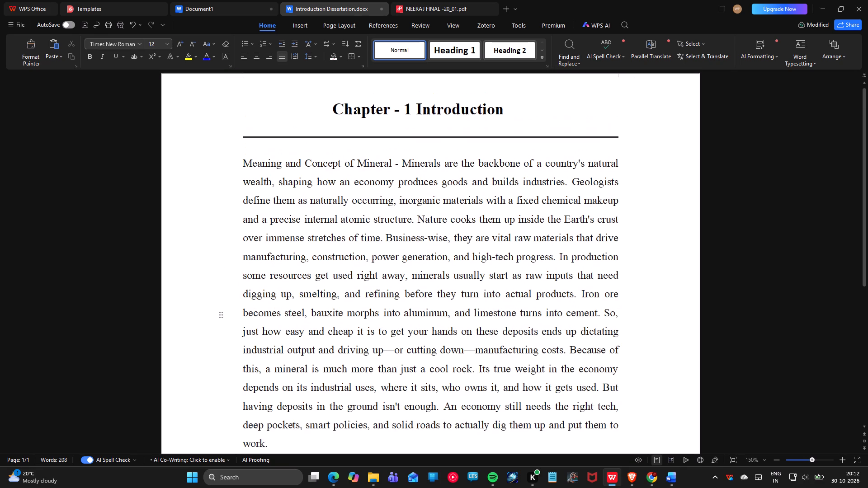
scroll(349, 265, "down", 1)
scroll(370, 267, "up", 2)
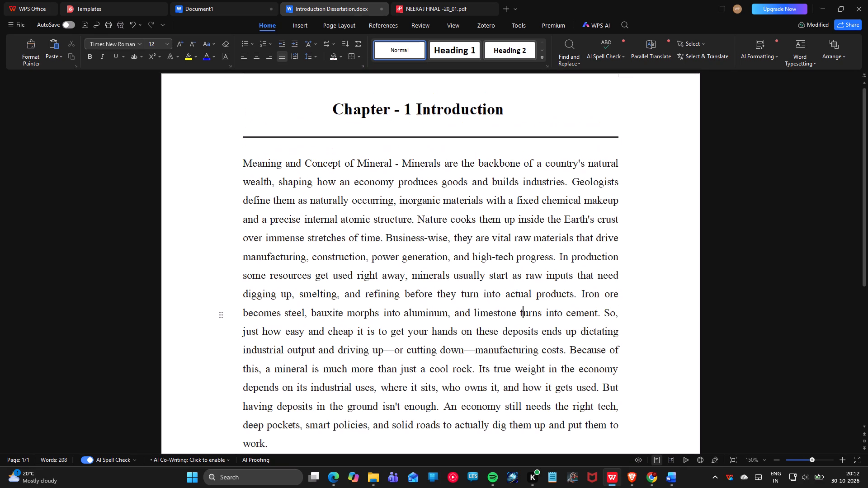
left_click(426, 9)
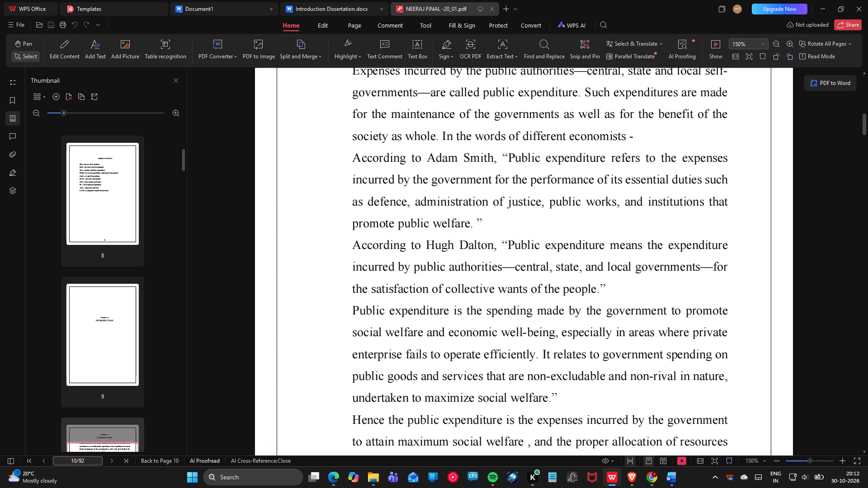
scroll(520, 207, "up", 8)
scroll(520, 207, "down", 5)
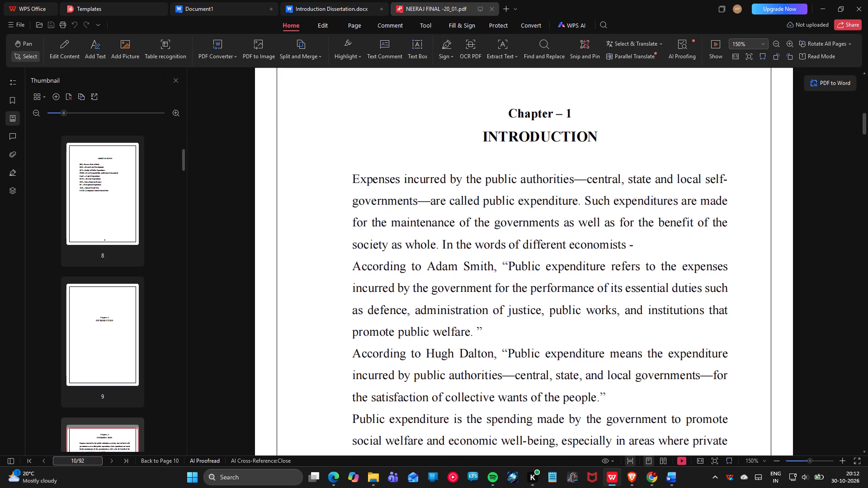
left_click(298, 0)
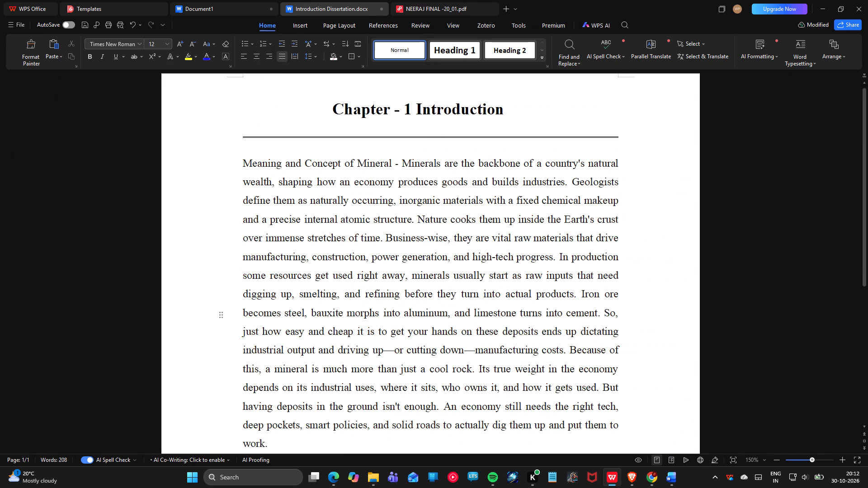
scroll(325, 118, "up", 2)
left_click(416, 3)
left_click(359, 0)
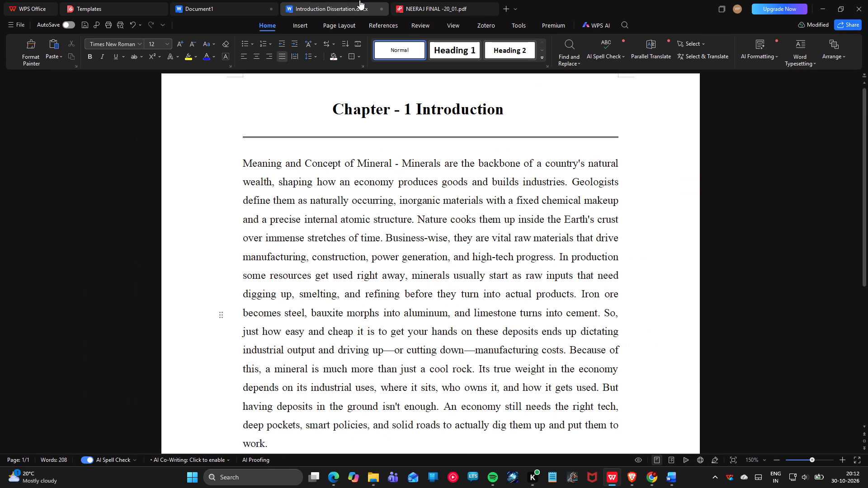
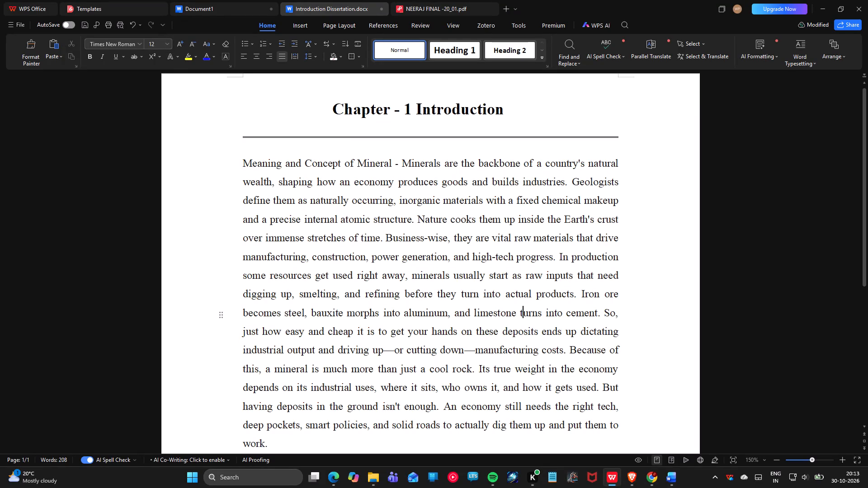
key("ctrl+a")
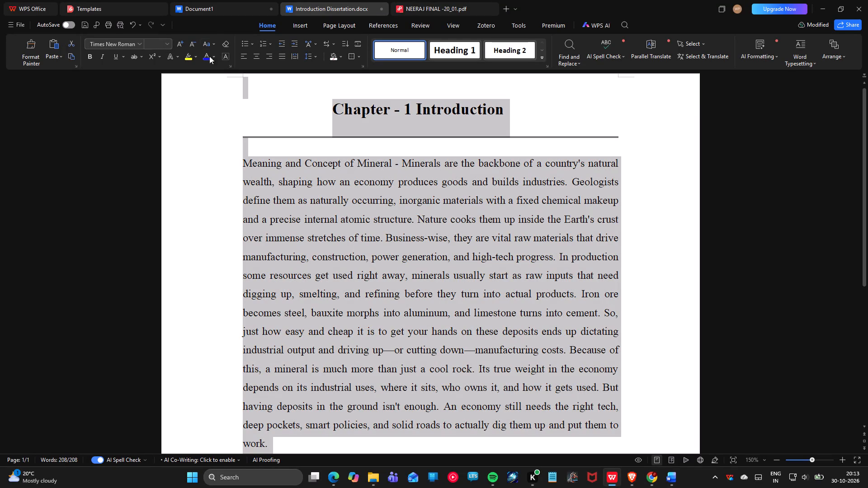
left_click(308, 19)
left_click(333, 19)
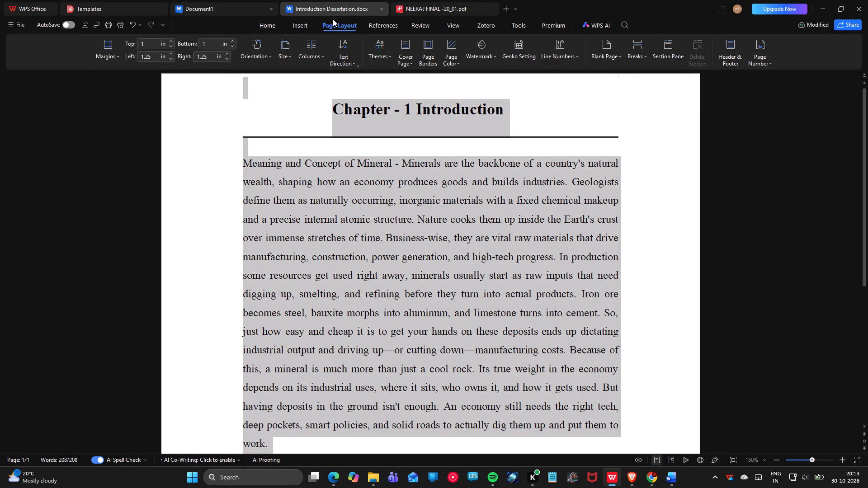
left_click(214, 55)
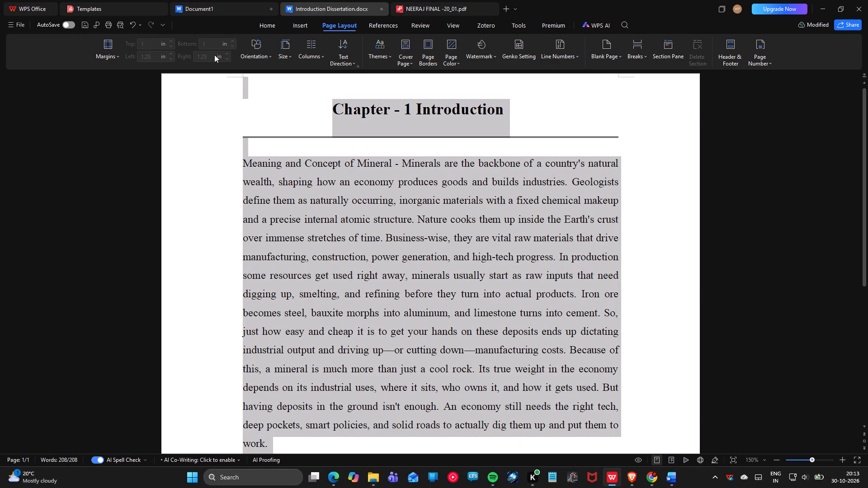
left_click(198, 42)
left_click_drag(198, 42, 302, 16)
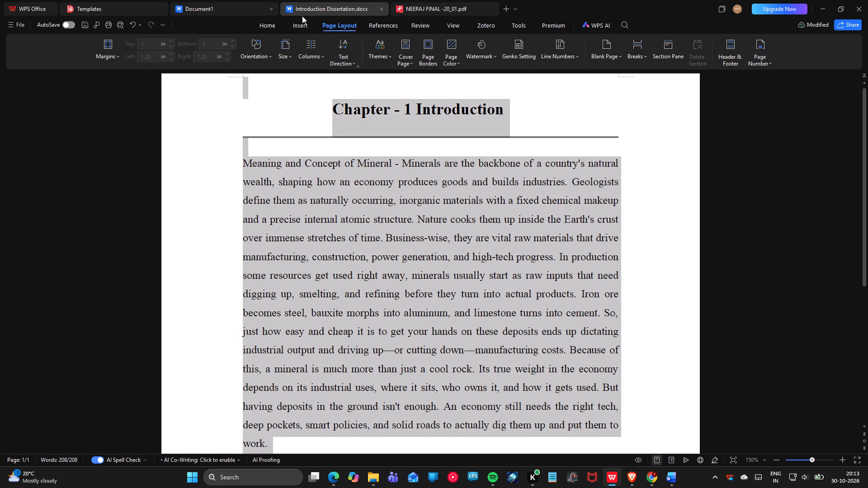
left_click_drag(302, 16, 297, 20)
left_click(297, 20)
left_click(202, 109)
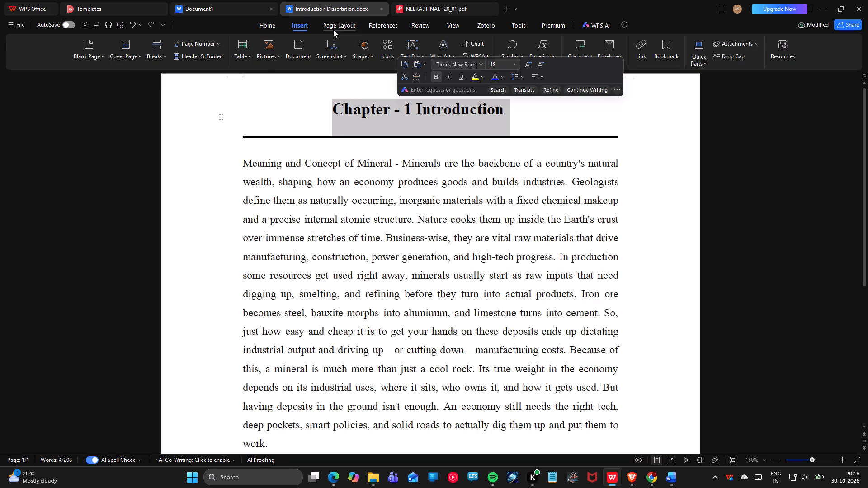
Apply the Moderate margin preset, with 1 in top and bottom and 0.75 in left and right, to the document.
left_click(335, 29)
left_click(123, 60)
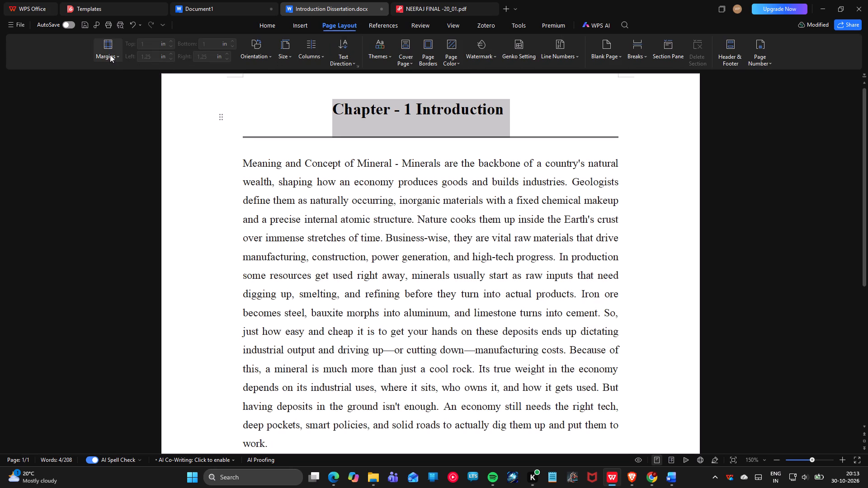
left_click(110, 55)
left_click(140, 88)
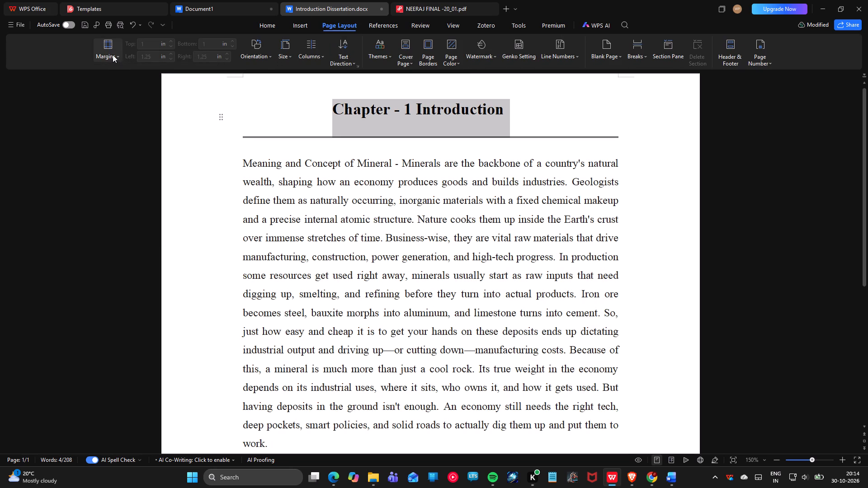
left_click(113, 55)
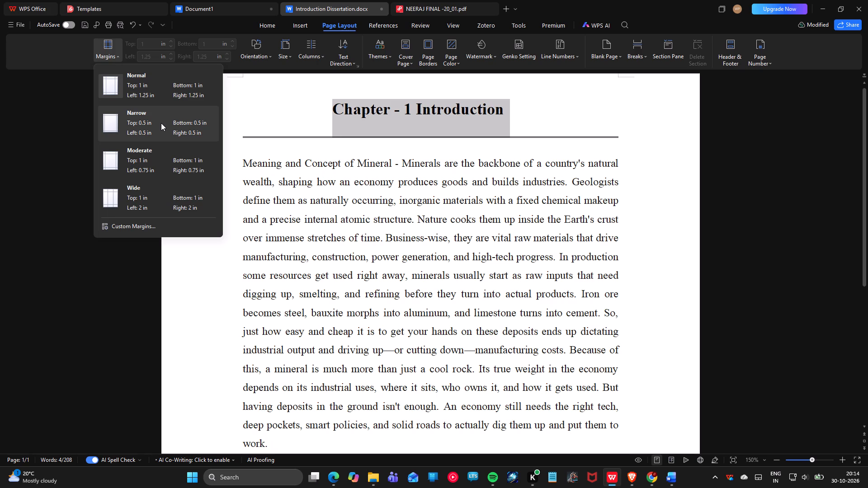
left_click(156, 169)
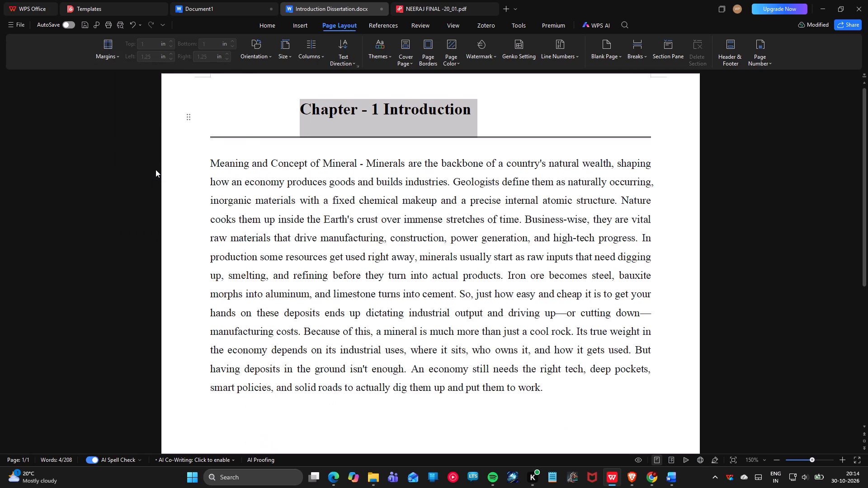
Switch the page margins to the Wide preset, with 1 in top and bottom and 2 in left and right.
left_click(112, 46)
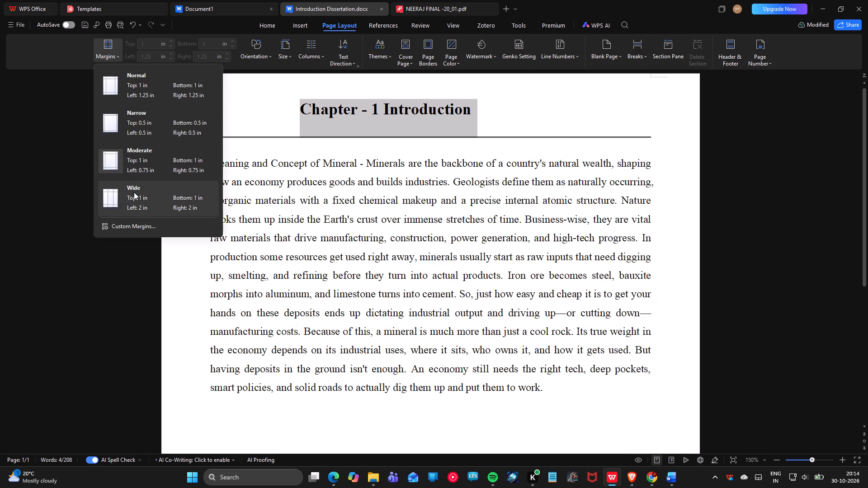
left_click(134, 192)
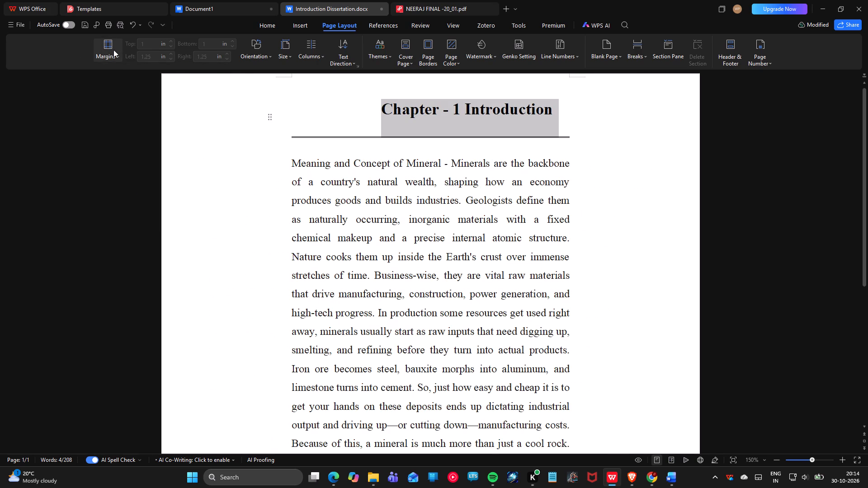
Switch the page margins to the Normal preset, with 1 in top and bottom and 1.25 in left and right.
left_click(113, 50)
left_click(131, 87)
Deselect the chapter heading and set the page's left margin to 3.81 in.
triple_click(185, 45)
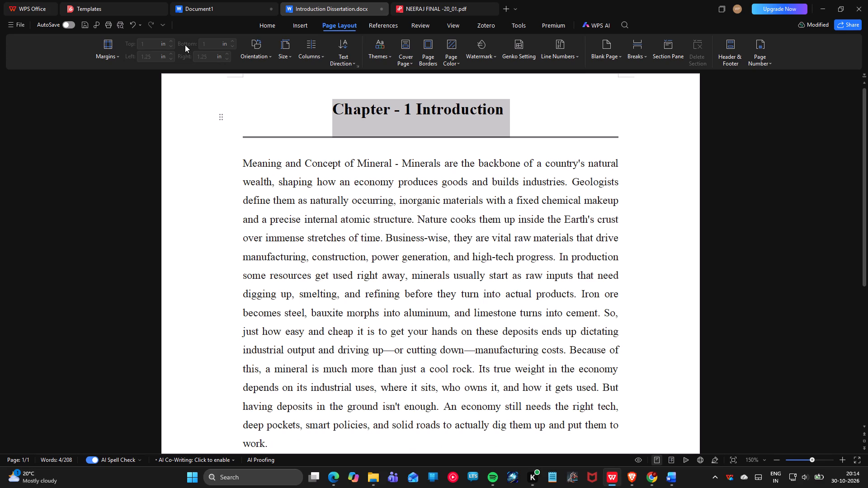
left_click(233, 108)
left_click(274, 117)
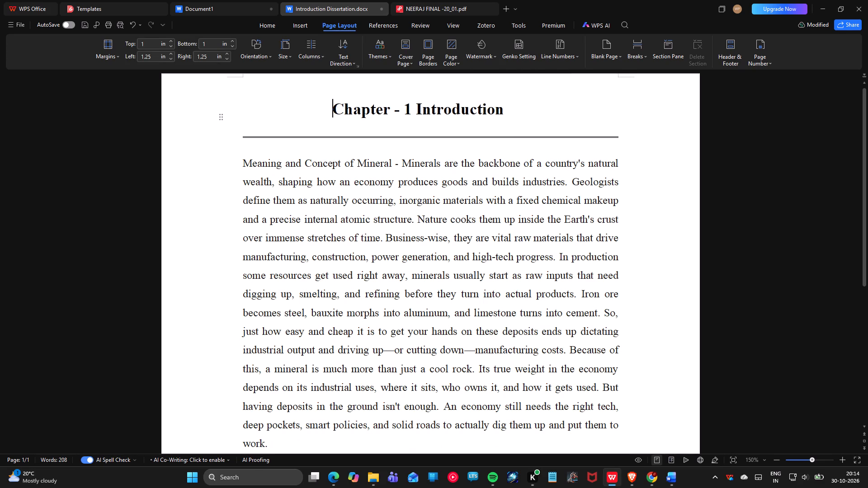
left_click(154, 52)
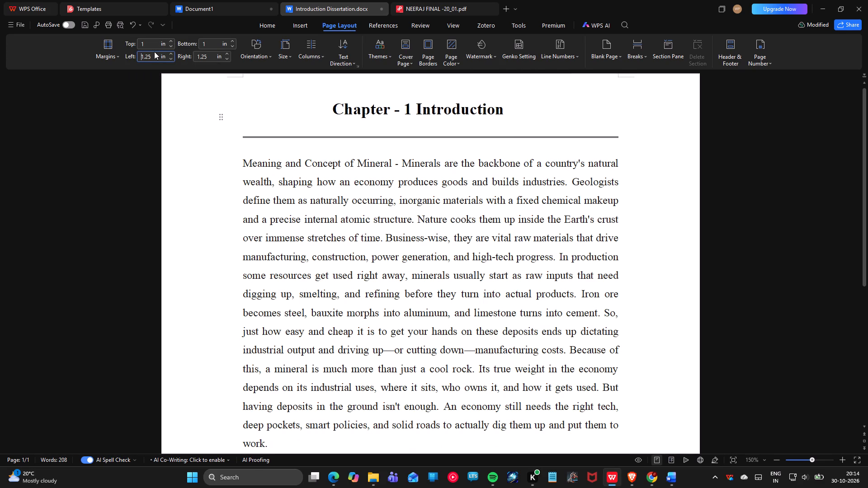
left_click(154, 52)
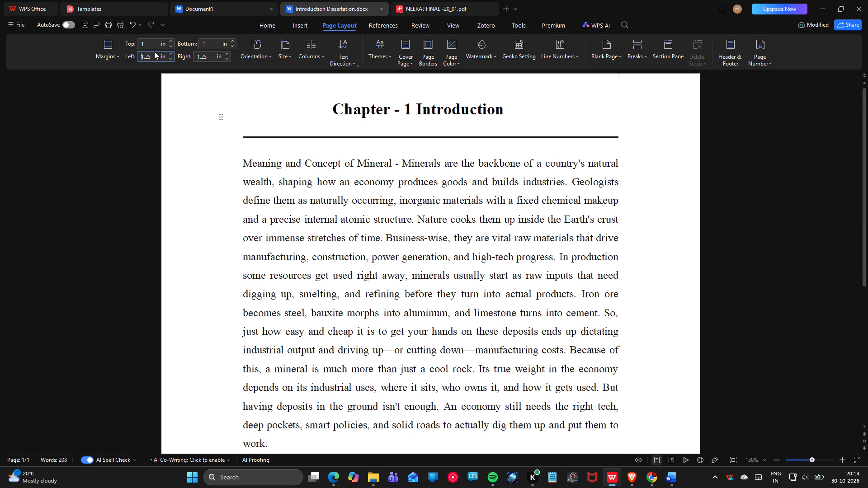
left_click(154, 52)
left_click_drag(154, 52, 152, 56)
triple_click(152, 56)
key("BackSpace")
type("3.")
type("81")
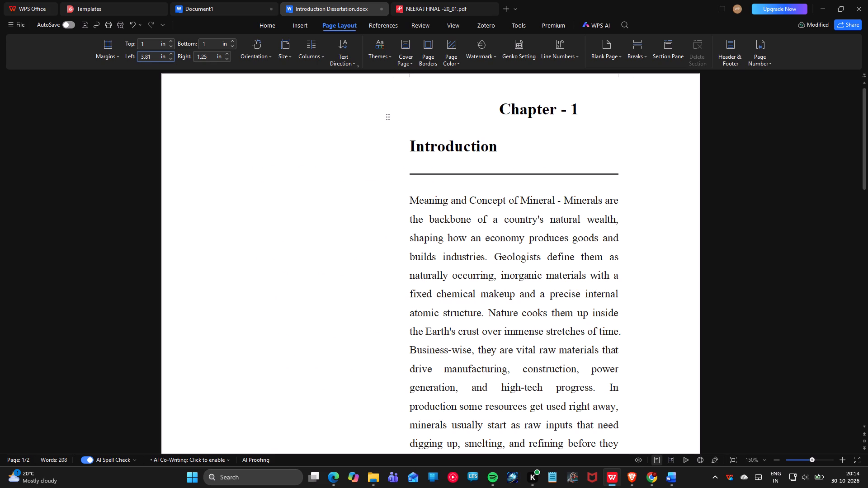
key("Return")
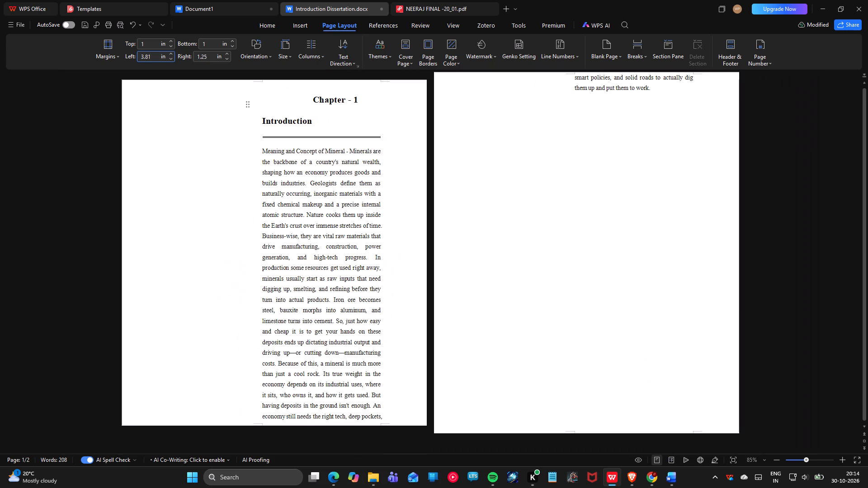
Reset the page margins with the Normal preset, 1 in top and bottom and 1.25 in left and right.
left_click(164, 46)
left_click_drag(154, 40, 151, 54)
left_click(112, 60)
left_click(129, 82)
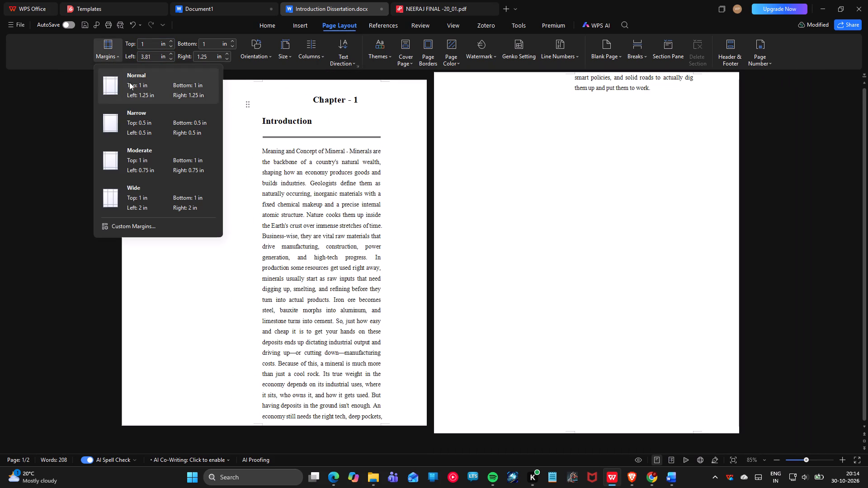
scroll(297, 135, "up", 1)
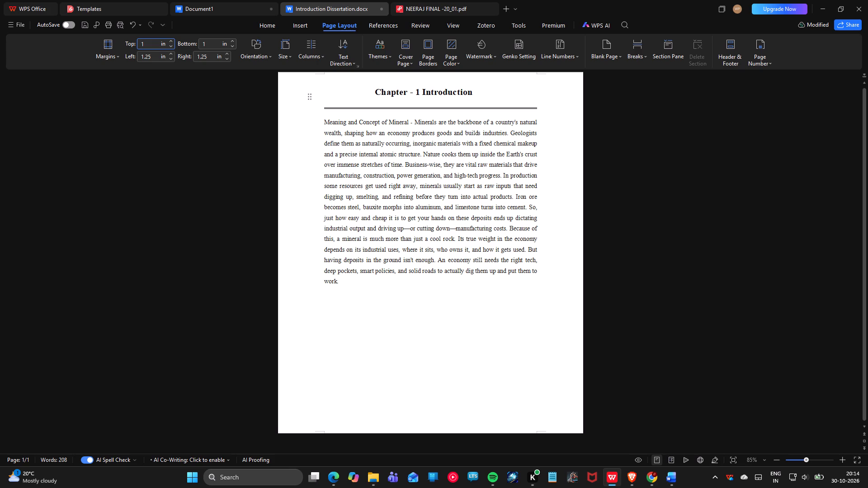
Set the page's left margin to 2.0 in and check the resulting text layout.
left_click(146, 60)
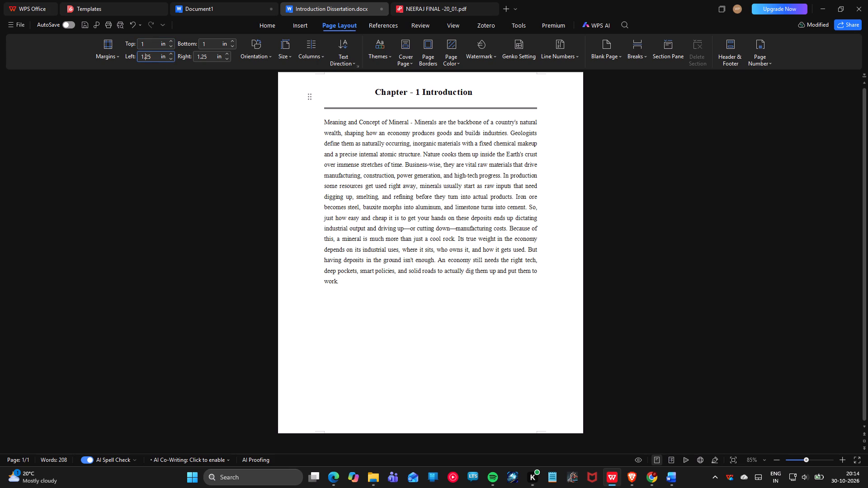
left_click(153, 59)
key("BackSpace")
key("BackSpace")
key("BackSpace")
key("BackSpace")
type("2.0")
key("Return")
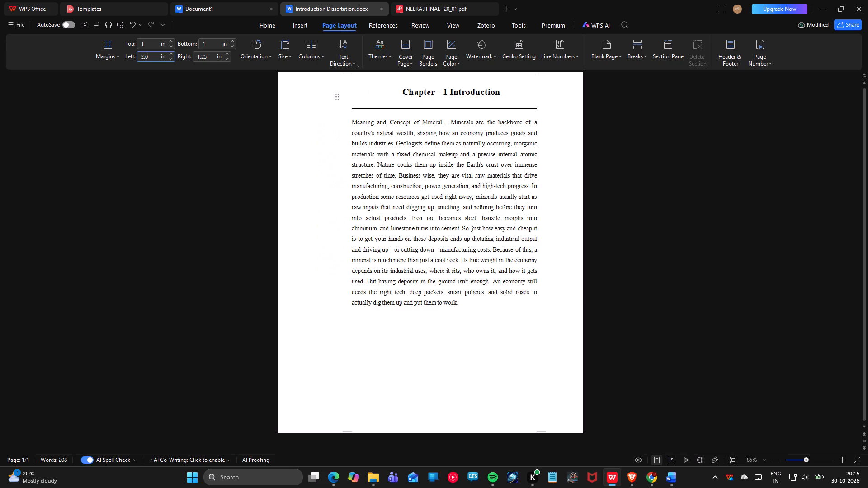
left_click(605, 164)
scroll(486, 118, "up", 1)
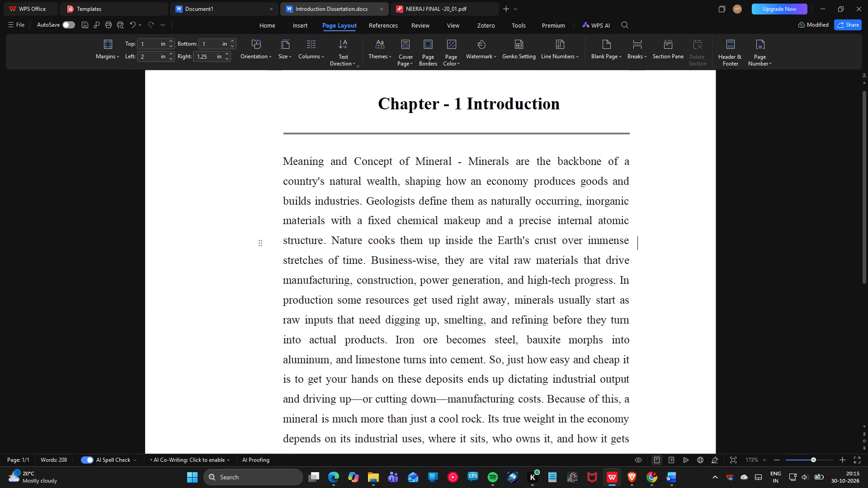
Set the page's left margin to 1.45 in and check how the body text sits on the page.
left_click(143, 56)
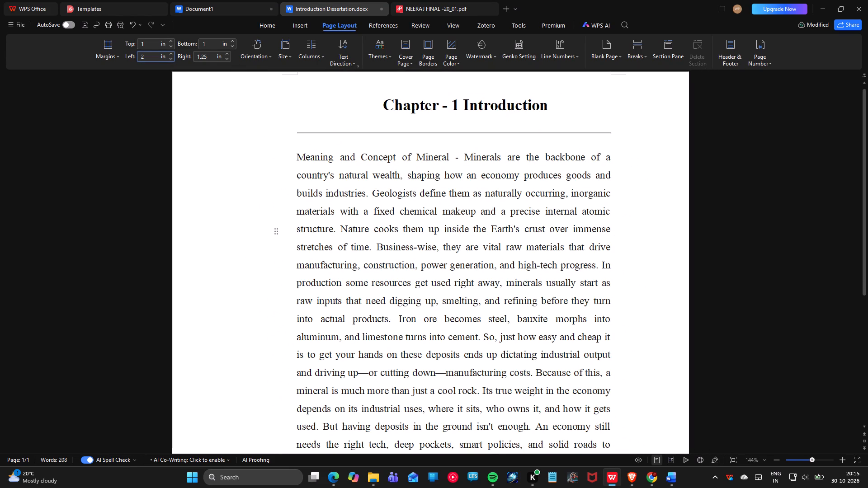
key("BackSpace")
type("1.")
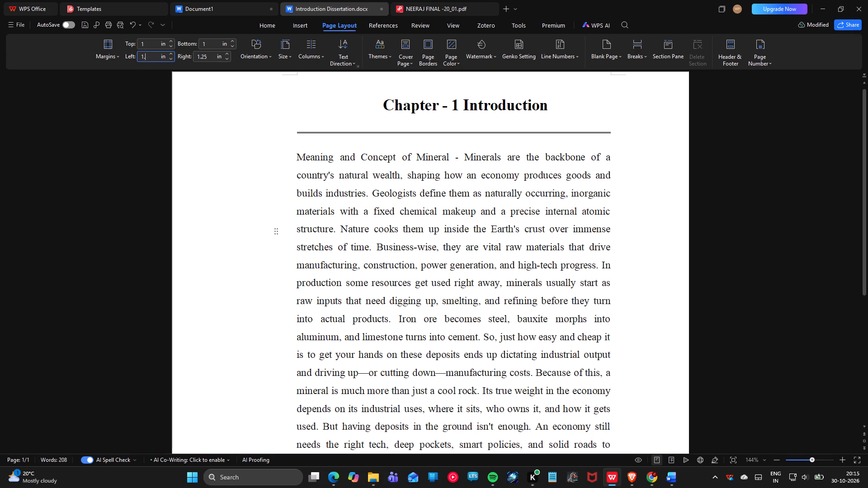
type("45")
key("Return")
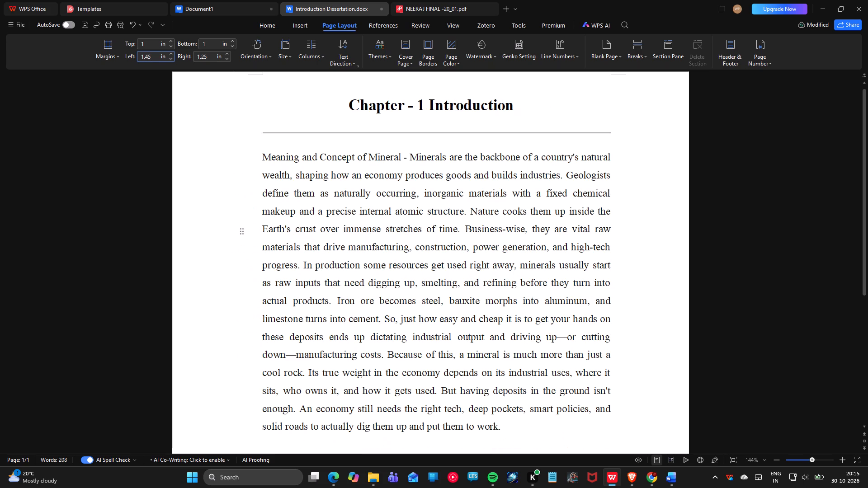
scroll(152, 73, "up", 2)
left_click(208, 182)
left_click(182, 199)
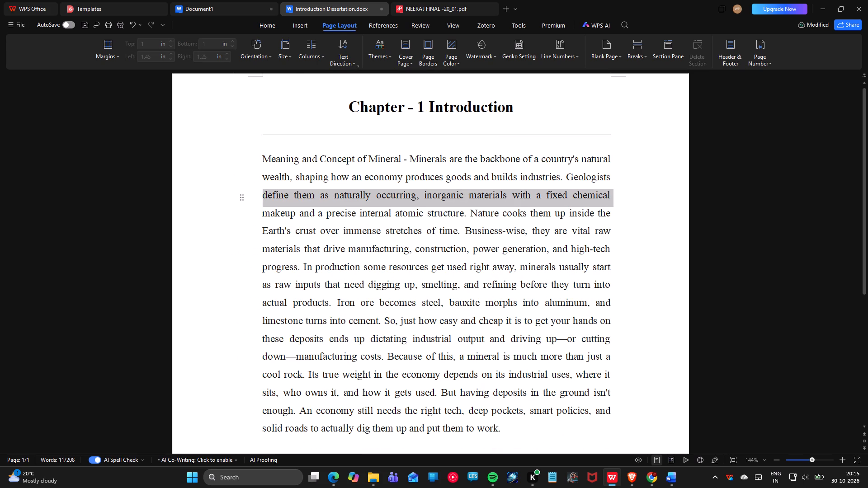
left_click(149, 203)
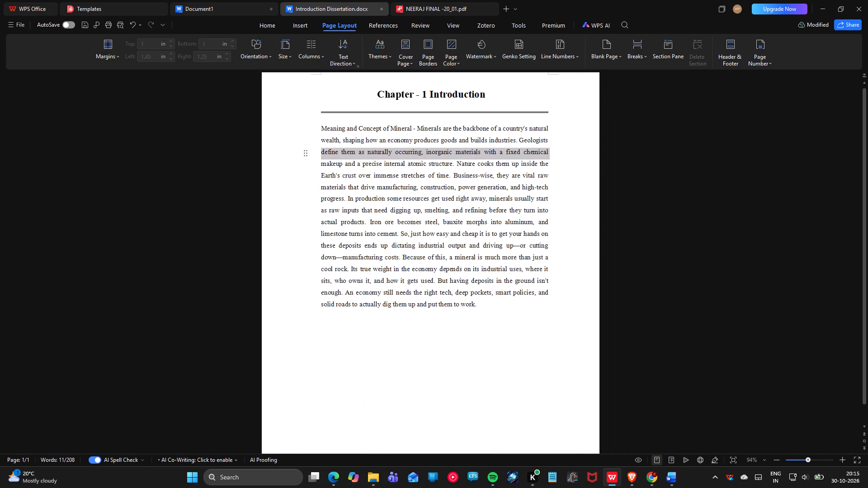
Set the page's left margin to 1.55 in and check how the body text sits on the page.
left_click(648, 228)
left_click(98, 48)
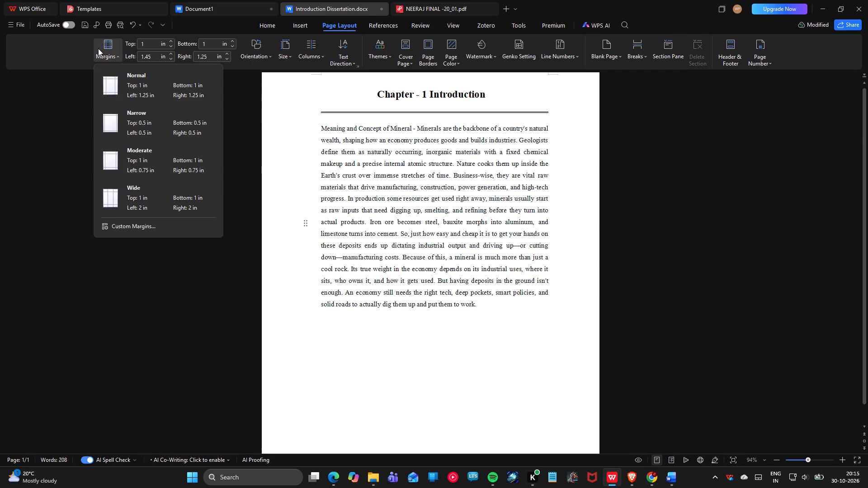
left_click(159, 59)
key("BackSpace")
key("BackSpace")
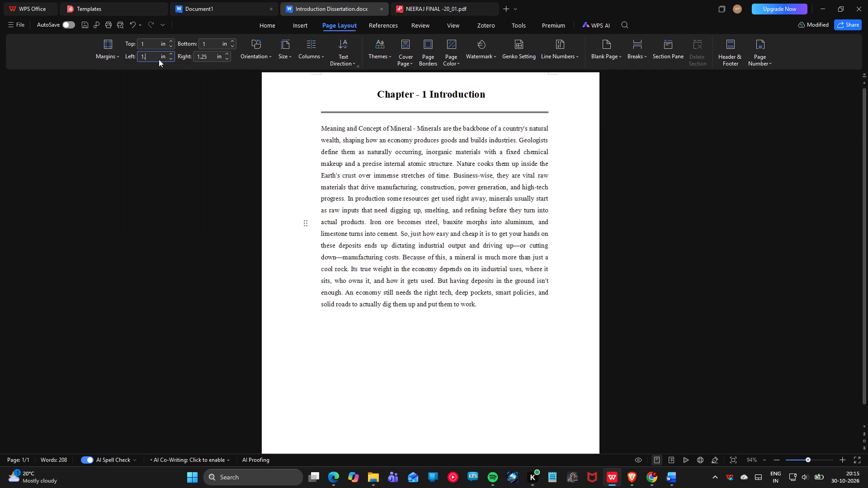
type("55")
key("Return")
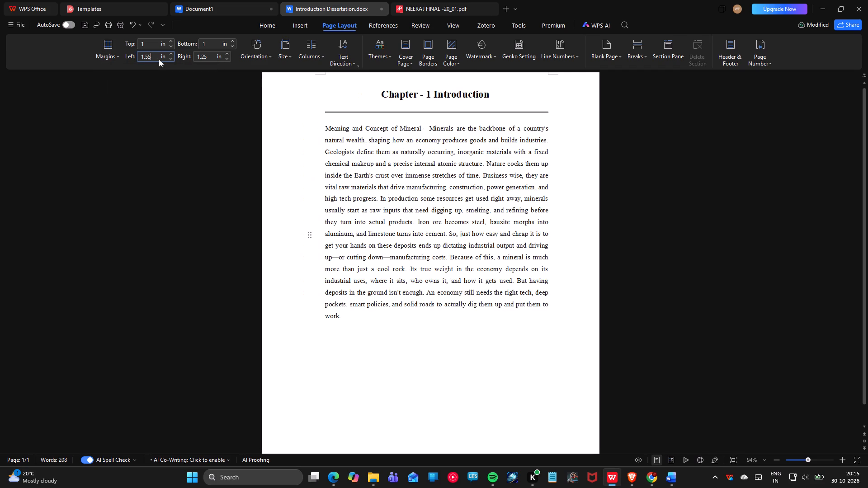
left_click(47, 81)
left_click(132, 137)
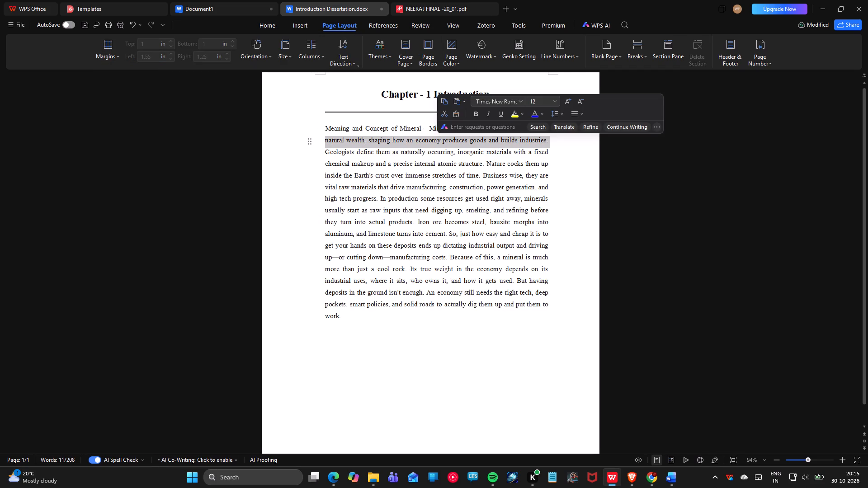
scroll(168, 148, "up", 1)
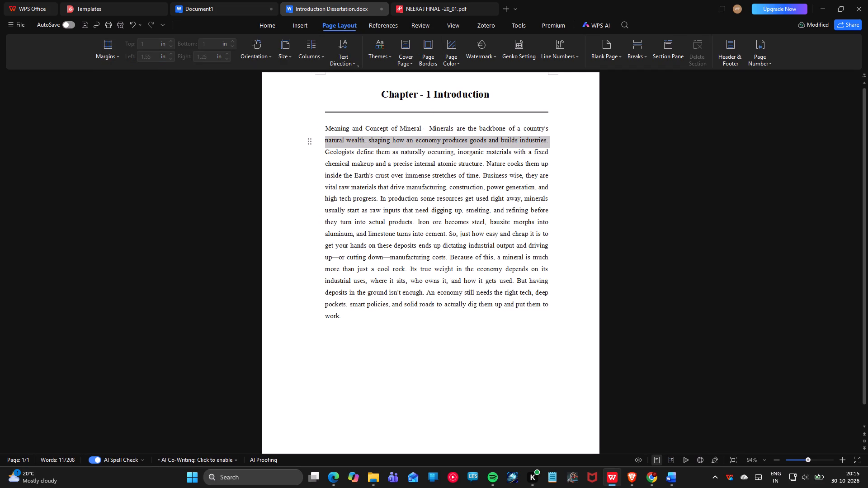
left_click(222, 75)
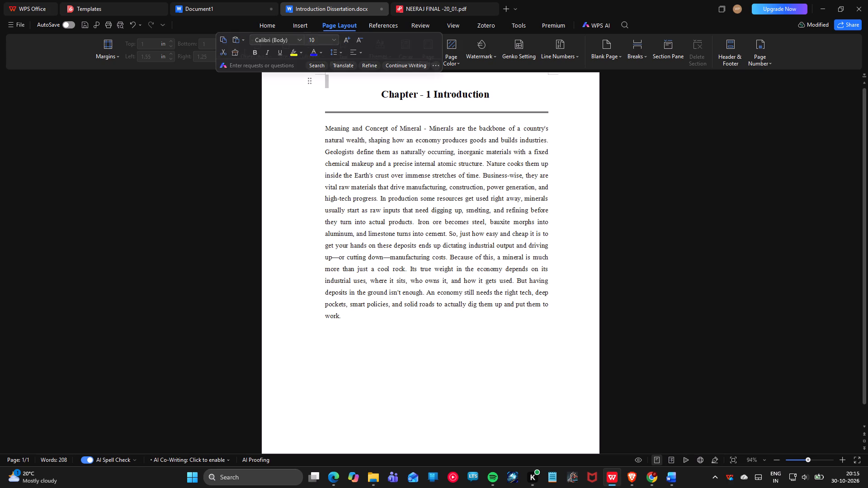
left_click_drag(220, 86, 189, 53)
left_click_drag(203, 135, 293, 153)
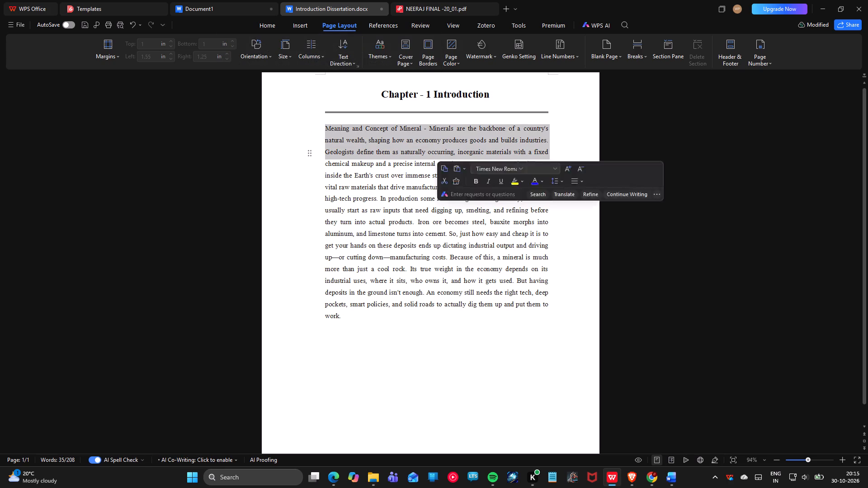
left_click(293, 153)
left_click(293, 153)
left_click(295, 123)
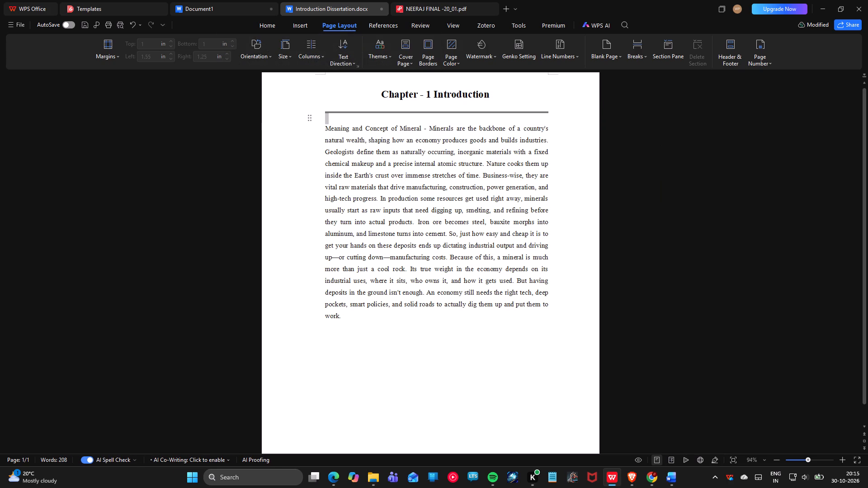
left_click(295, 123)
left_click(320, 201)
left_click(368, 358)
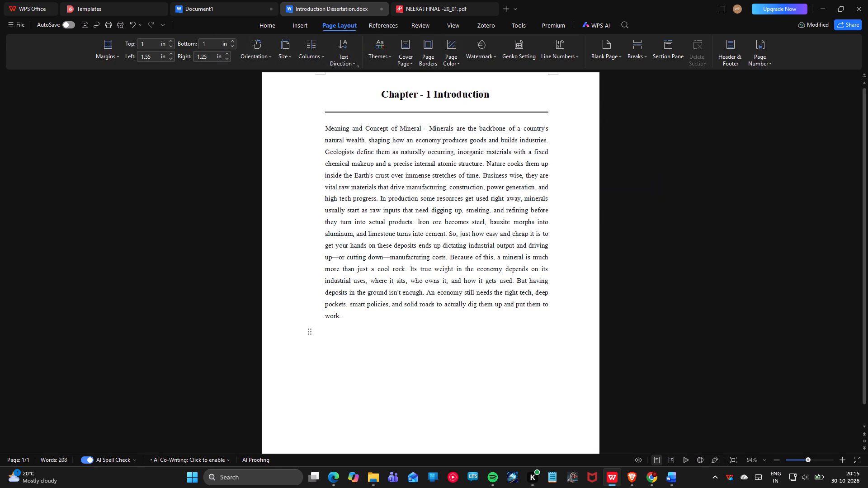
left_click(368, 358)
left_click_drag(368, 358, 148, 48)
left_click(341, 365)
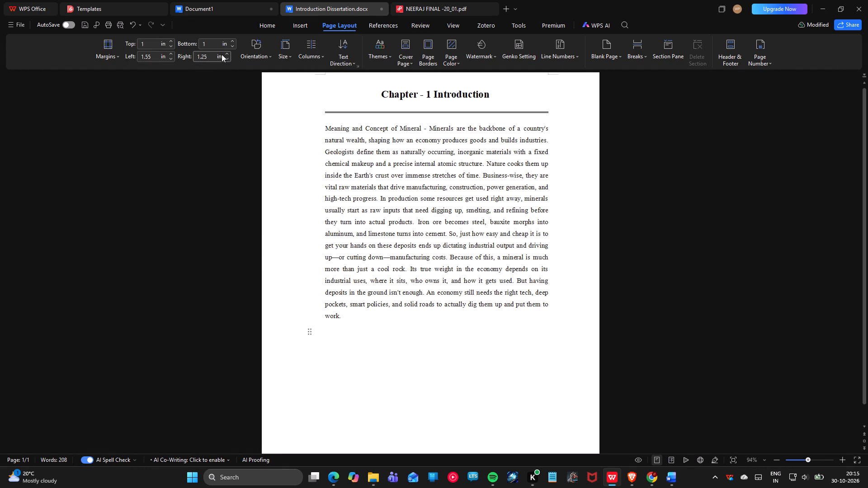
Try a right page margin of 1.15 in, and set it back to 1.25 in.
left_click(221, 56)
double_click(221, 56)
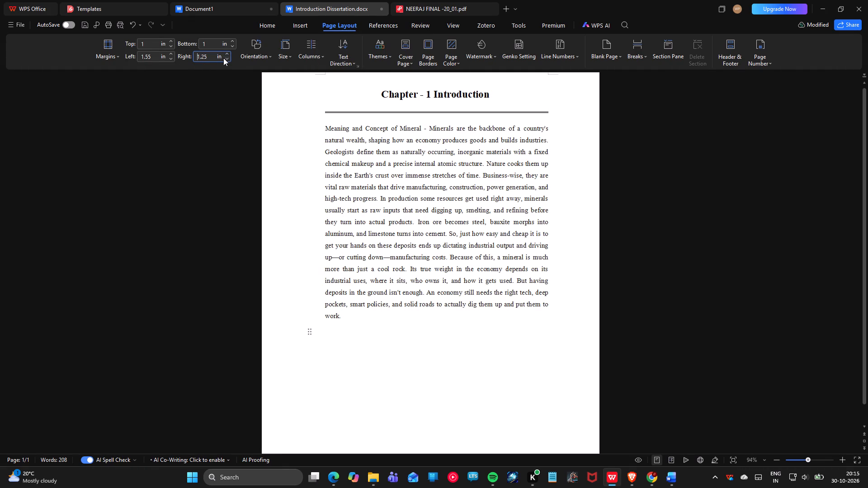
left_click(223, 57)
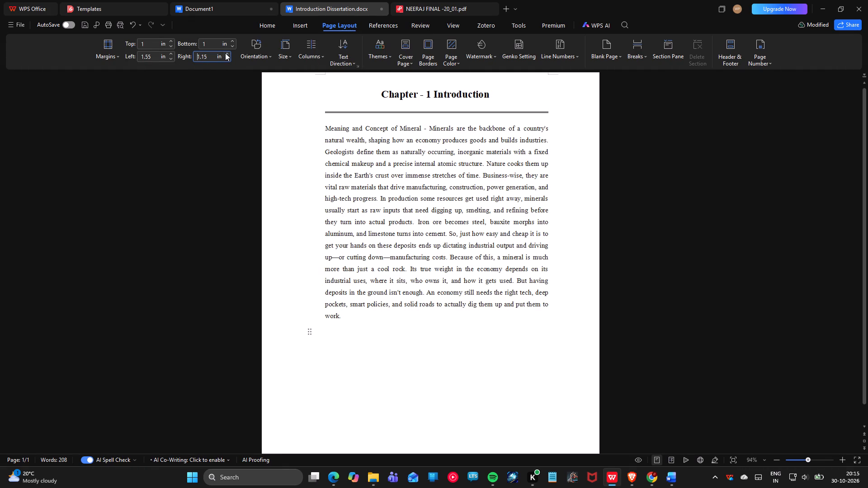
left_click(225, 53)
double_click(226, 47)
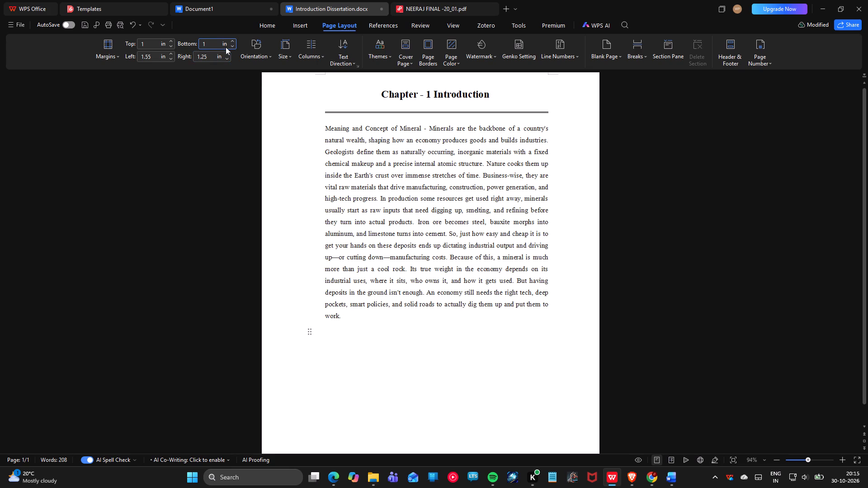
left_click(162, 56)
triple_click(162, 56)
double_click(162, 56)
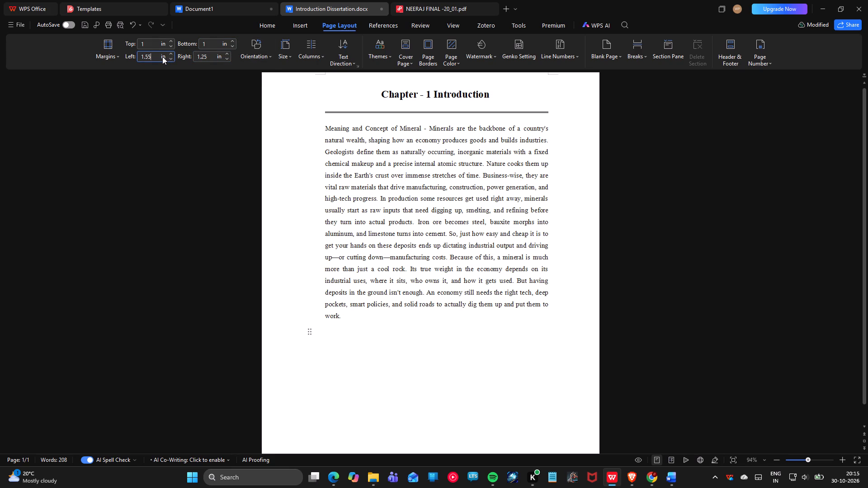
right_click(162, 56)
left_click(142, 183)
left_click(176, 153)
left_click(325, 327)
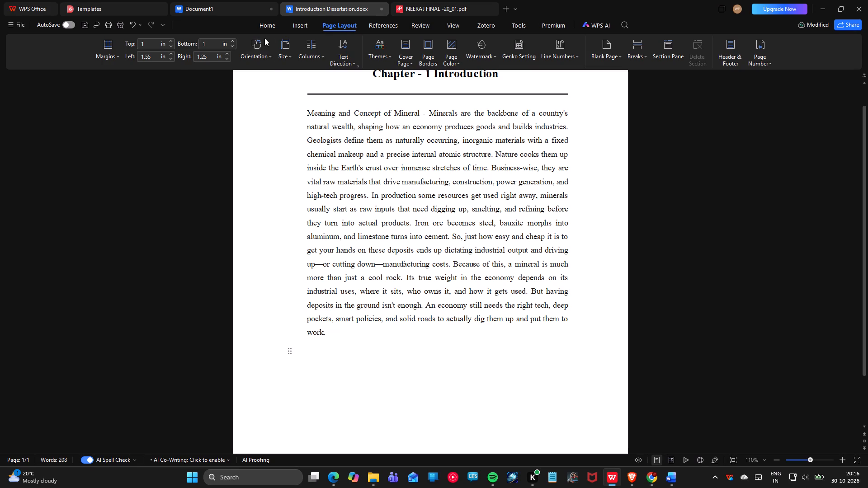
Set the page's left margin to 1.50 in and check how the body text sits on the page.
left_click(158, 55)
key("BackSpace")
key("0")
key("Return")
left_click(260, 181)
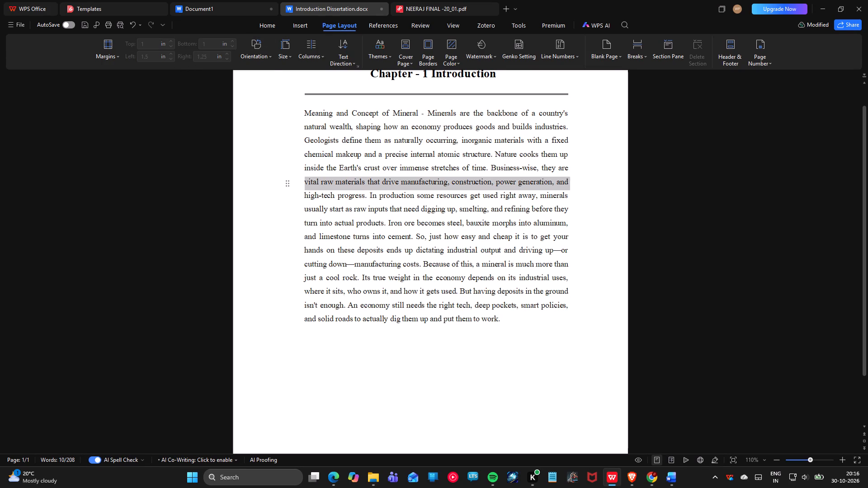
left_click(451, 355)
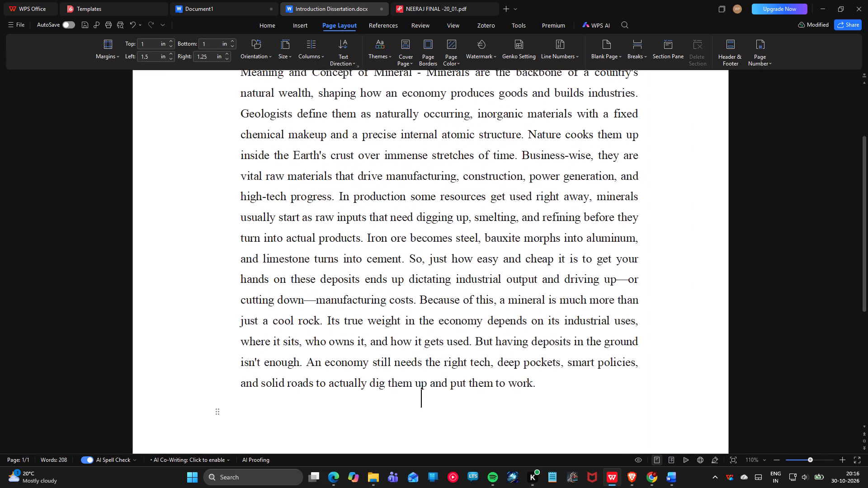
scroll(468, 193, "up", 2)
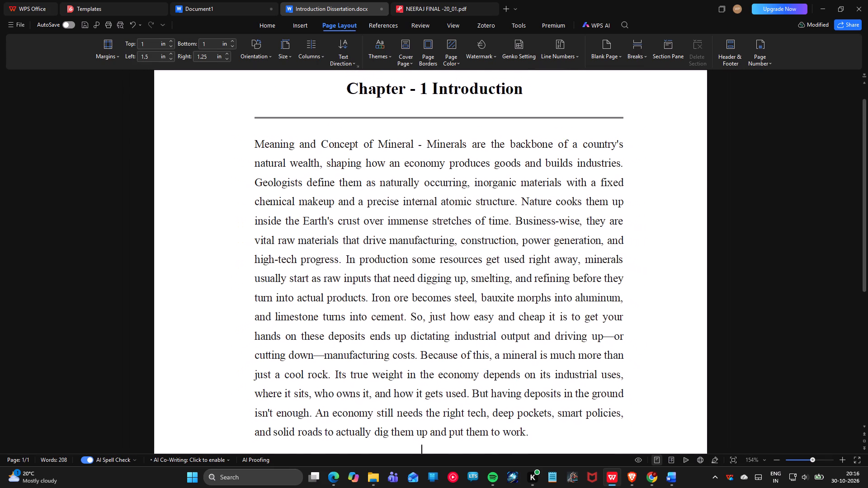
scroll(464, 198, "up", 1)
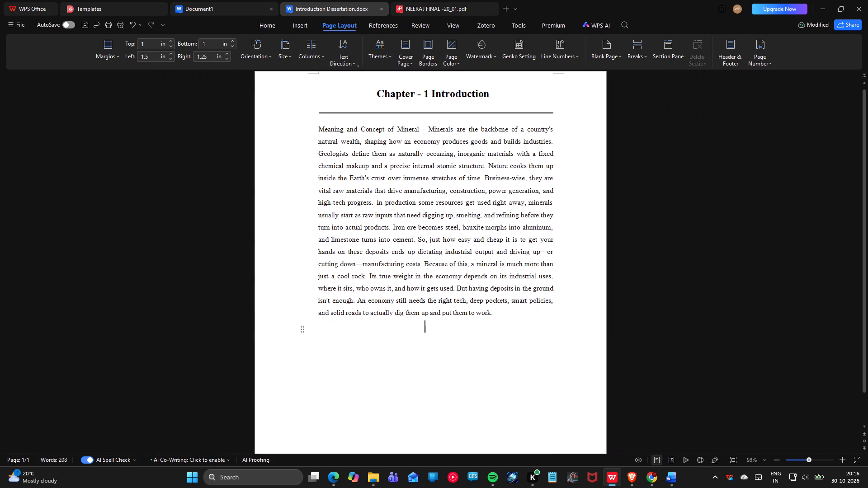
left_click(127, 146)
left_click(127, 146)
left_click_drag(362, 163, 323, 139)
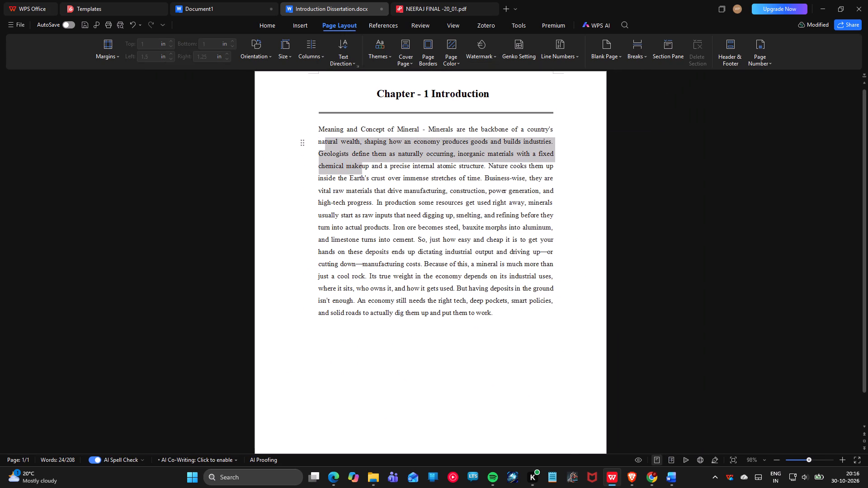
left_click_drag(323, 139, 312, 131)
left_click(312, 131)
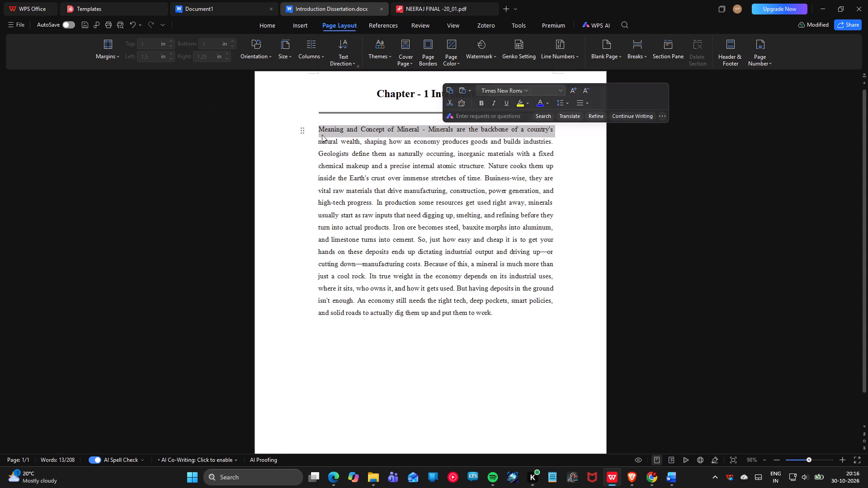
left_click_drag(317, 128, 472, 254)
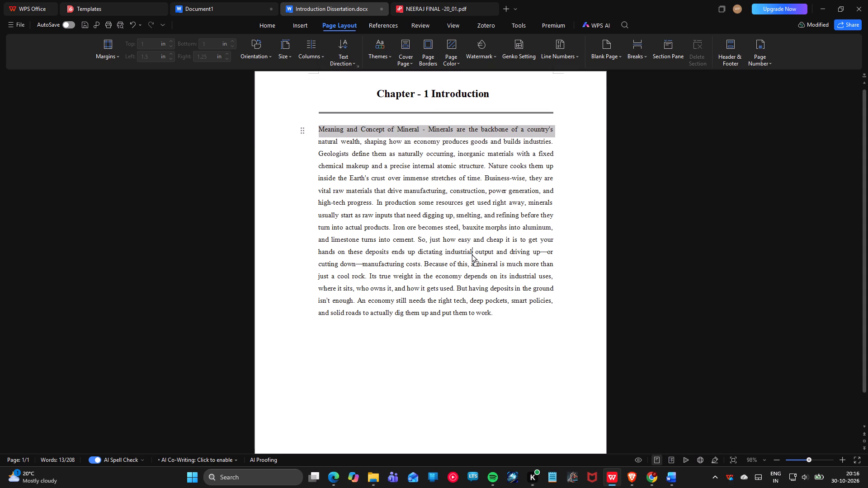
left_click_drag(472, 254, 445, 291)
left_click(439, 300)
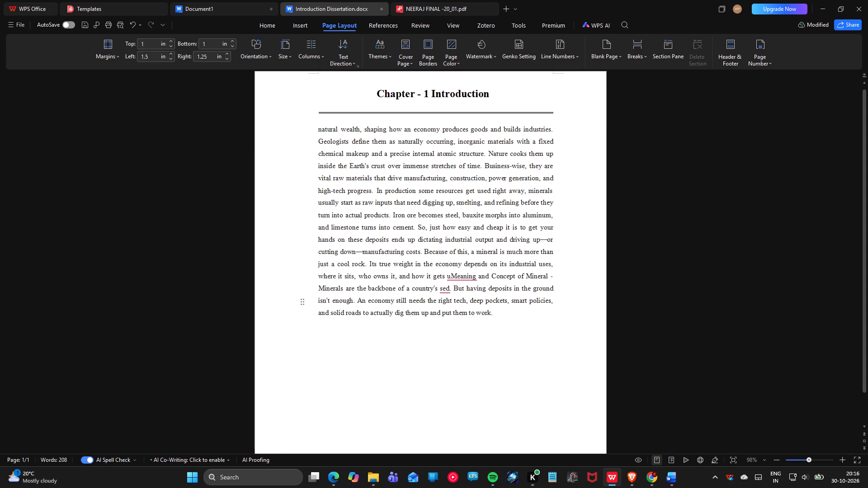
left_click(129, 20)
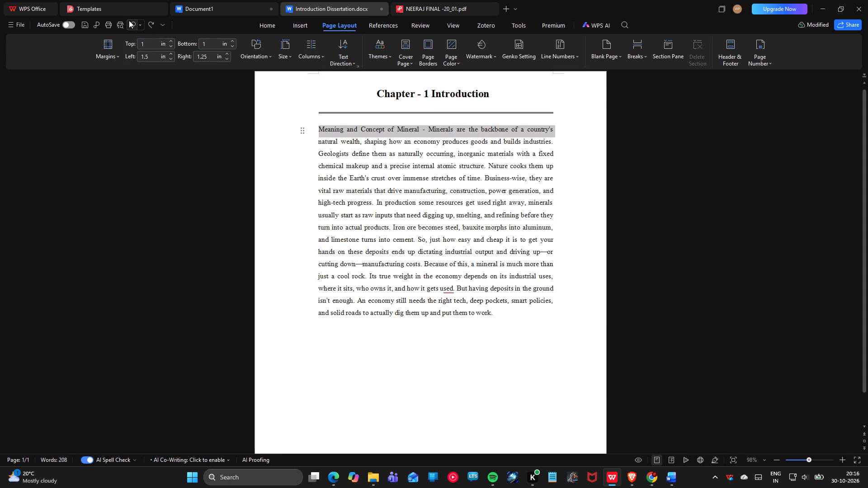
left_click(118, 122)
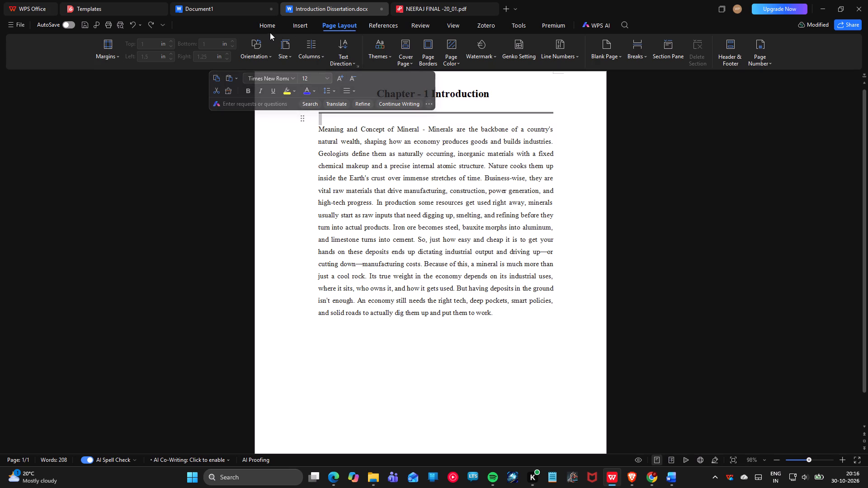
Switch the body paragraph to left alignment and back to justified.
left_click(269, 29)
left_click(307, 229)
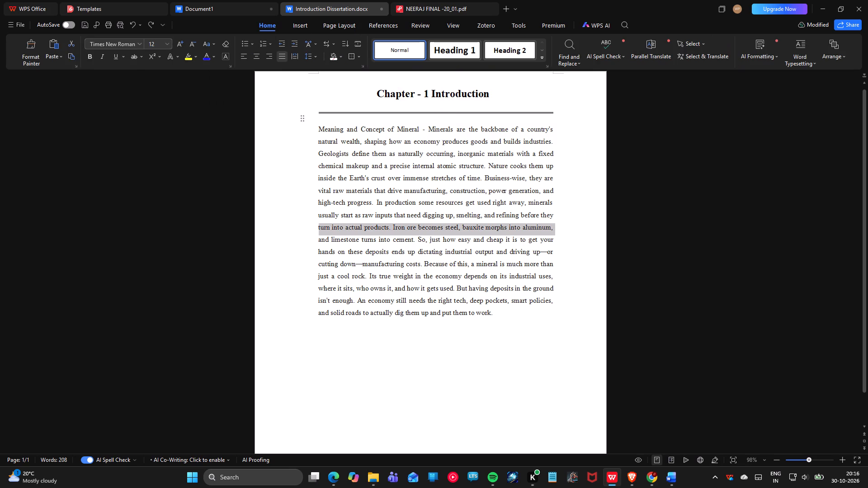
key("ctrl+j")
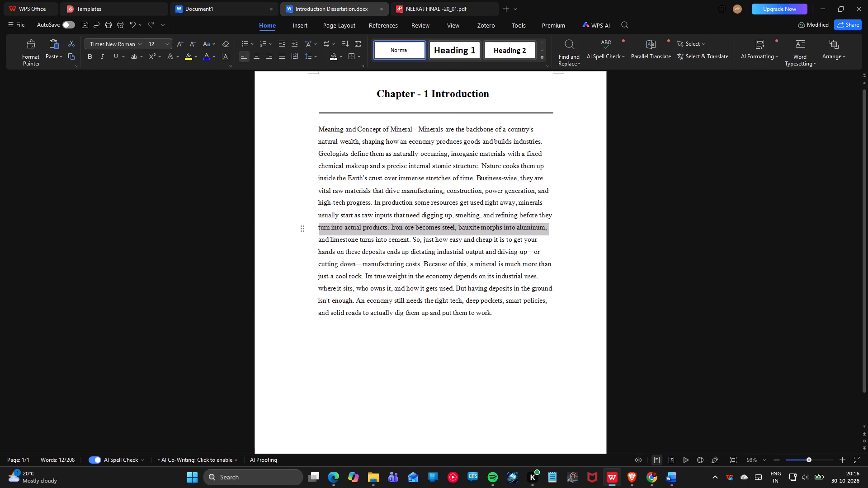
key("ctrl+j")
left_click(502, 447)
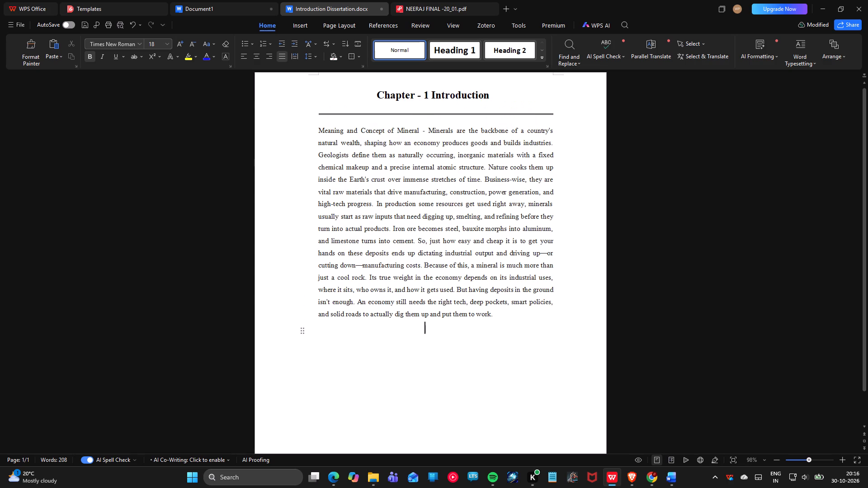
Compare the layout with the Chapter 1 Introduction page of the reference dissertation PDF and return to Introduction Dissertation.docx.
scroll(609, 210, "right", 1)
left_click(445, 0)
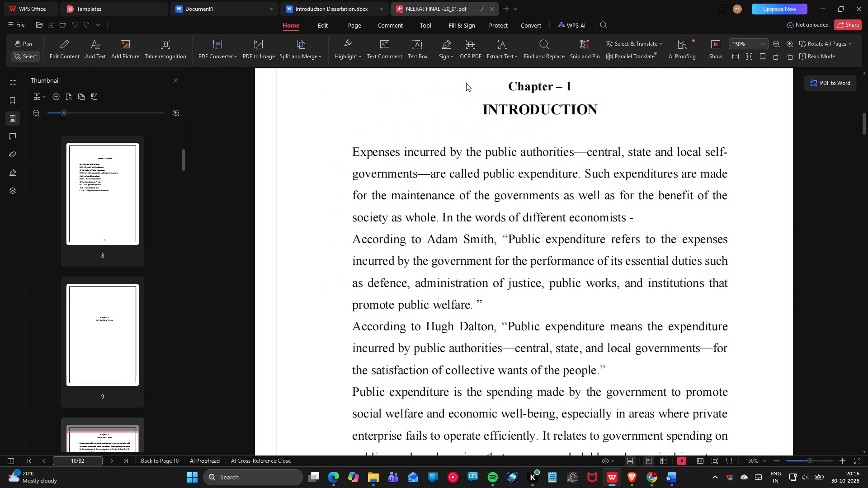
scroll(466, 83, "down", 1, "ctrl")
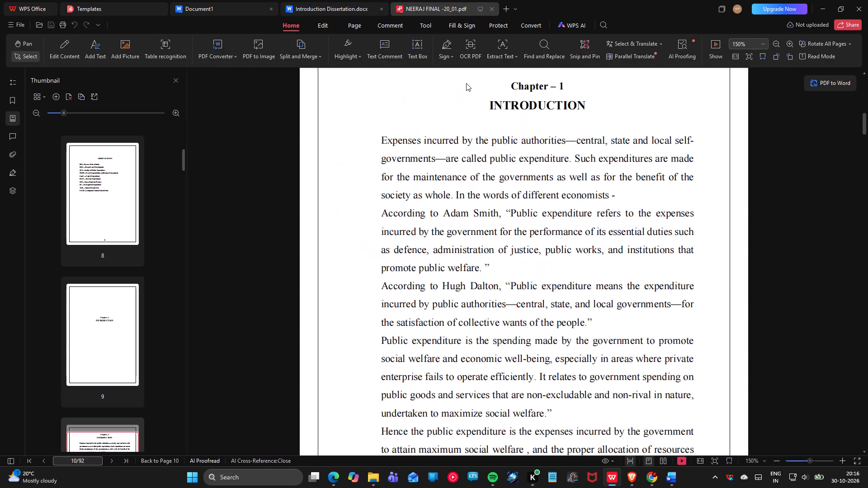
left_click(328, 0)
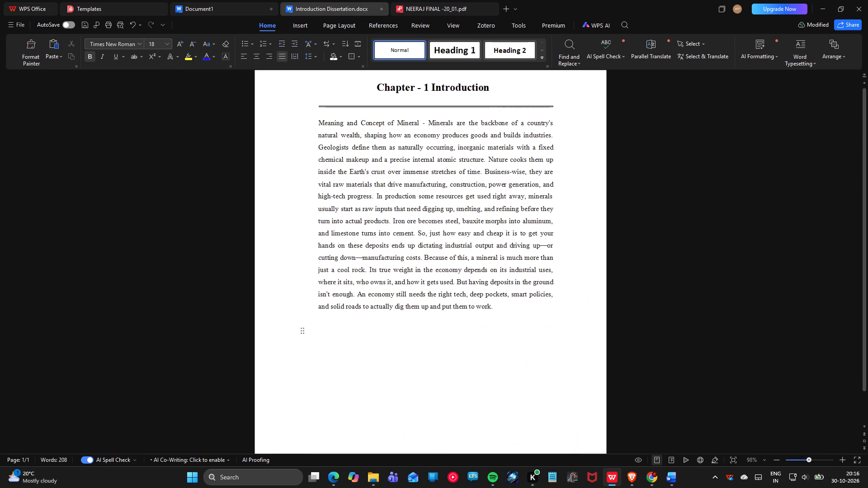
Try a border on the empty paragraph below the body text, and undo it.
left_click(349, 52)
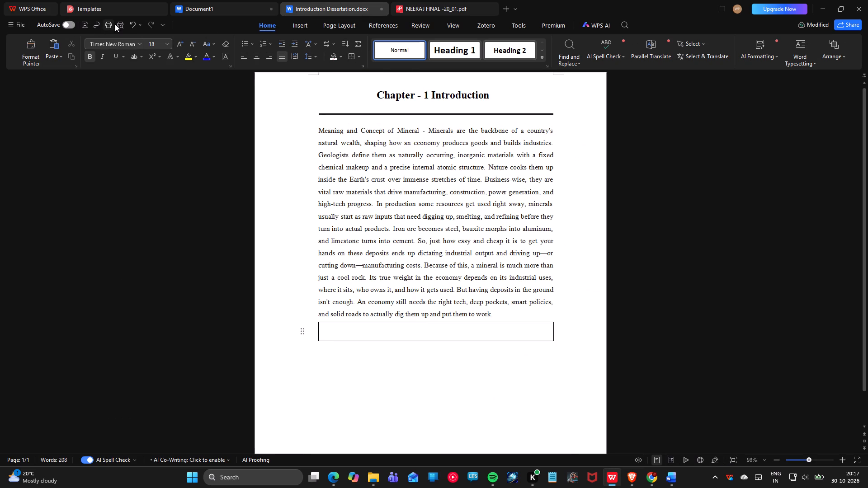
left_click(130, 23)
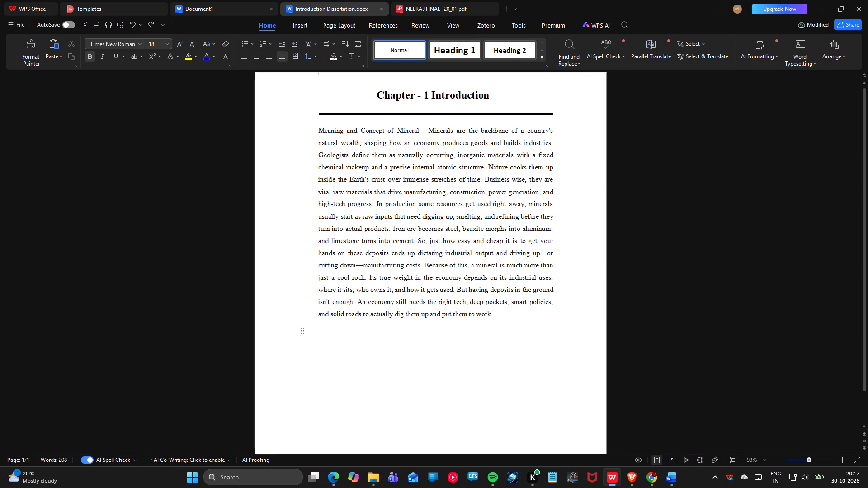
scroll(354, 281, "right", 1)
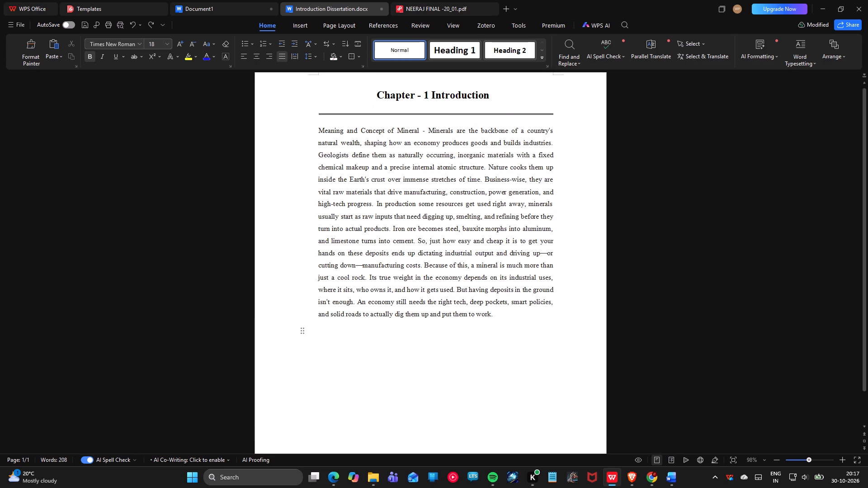
Add a new empty line after the final sentence of the body paragraph, ending "put them to work.".
left_click(500, 325)
left_click(507, 317)
key("Return")
scroll(507, 317, "up", 1)
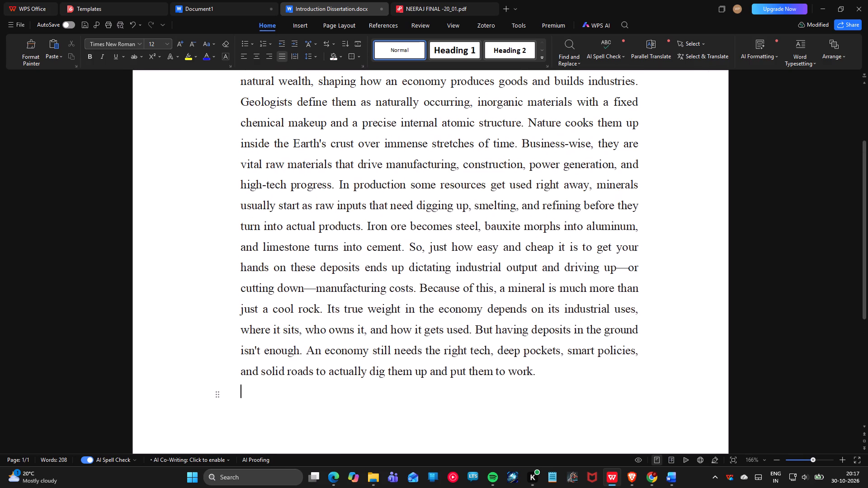
scroll(507, 317, "up", 2)
scroll(507, 317, "down", 1)
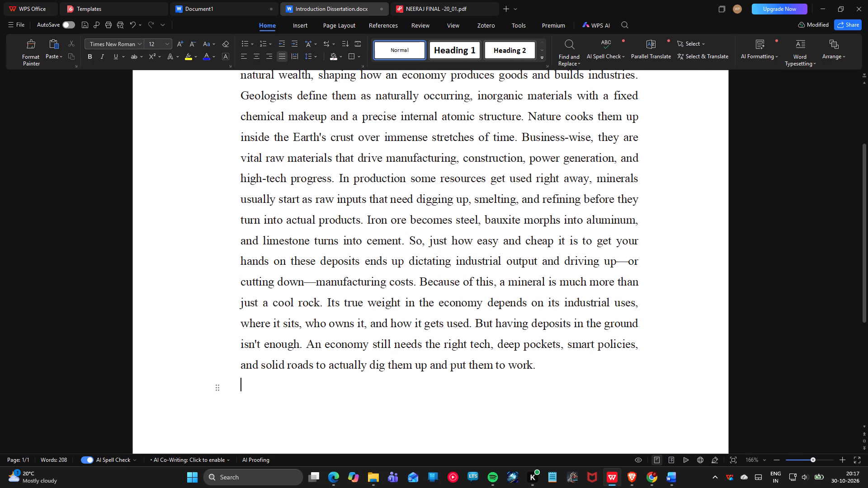
Set the font size of the body text from "Meaning and Concept of Mineral" through the empty lines below it to 14.
scroll(316, 199, "up", 4)
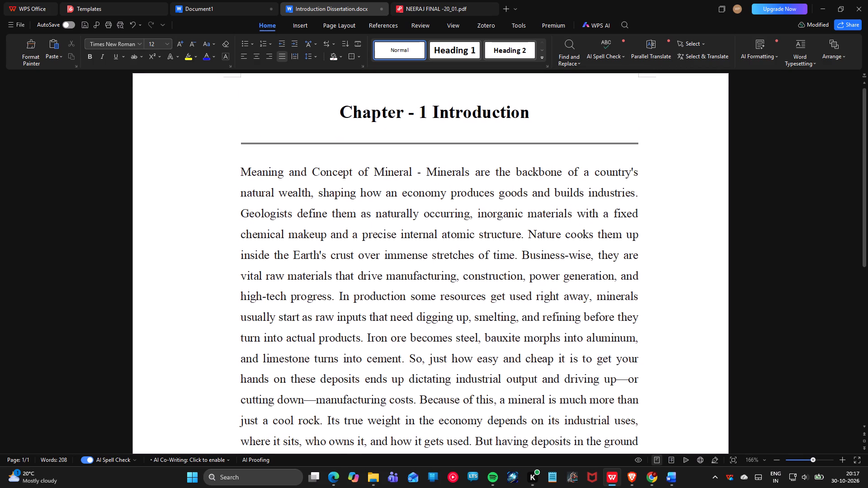
left_click_drag(240, 171, 459, 343)
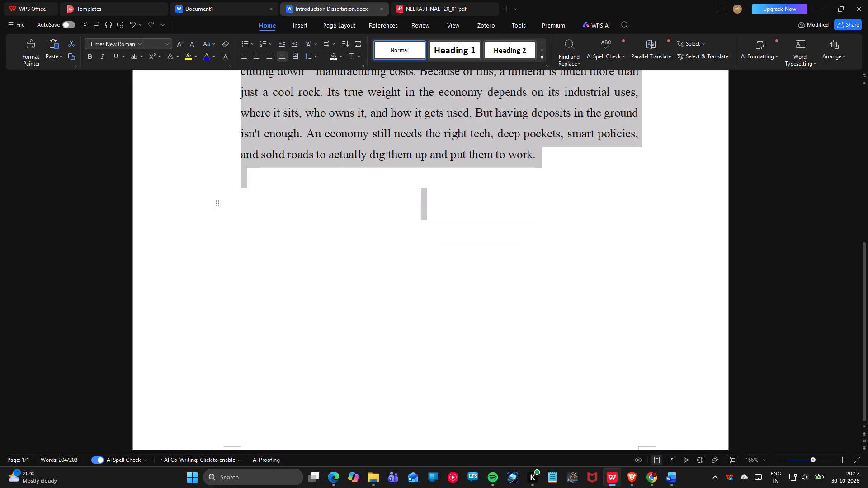
left_click(166, 43)
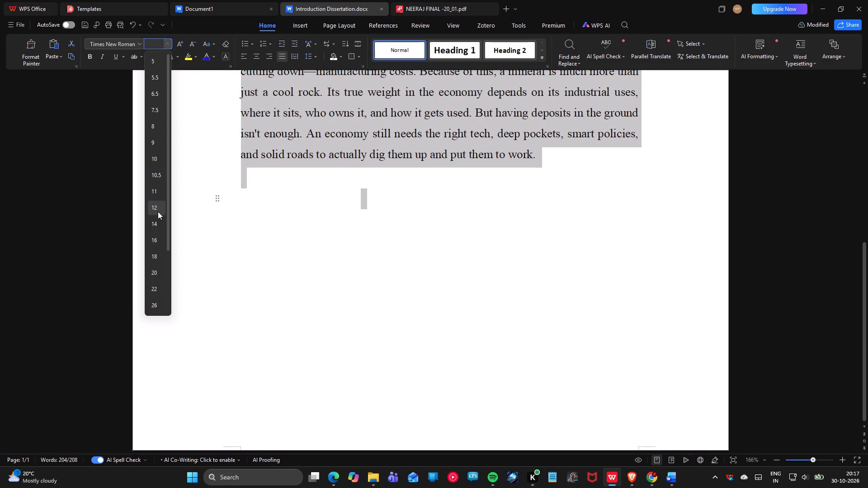
left_click(157, 219)
left_click(264, 284)
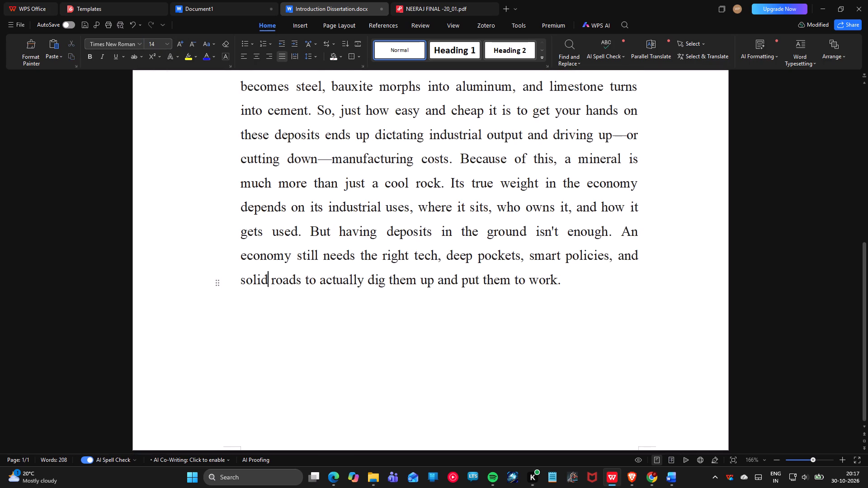
Add two new lines after the final sentence of the body paragraph, ending "put them to work.".
scroll(519, 293, "up", 5)
scroll(519, 293, "down", 2)
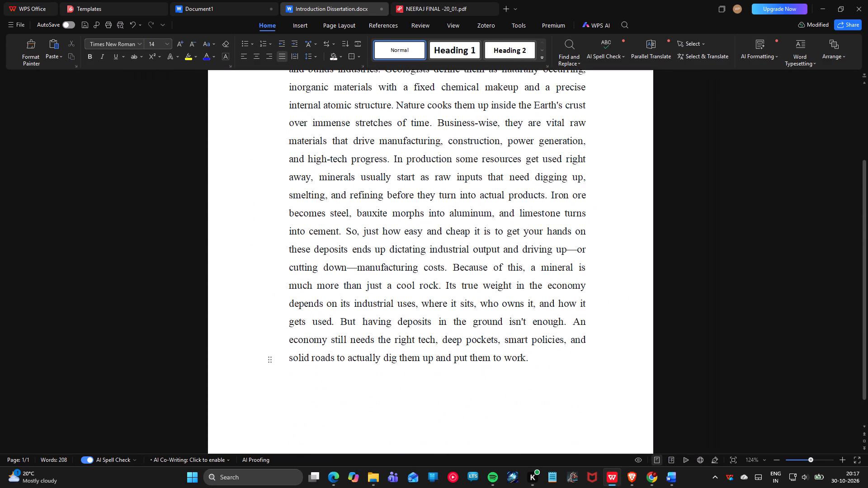
left_click(533, 361)
key("Return")
key("Return")
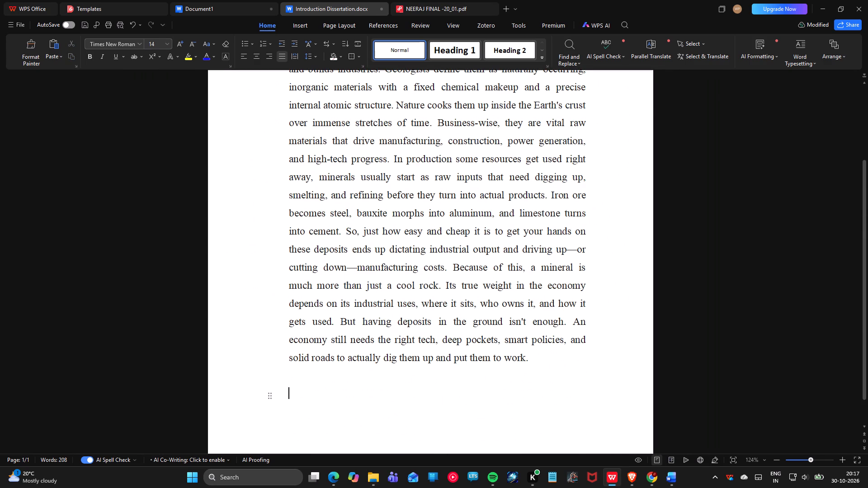
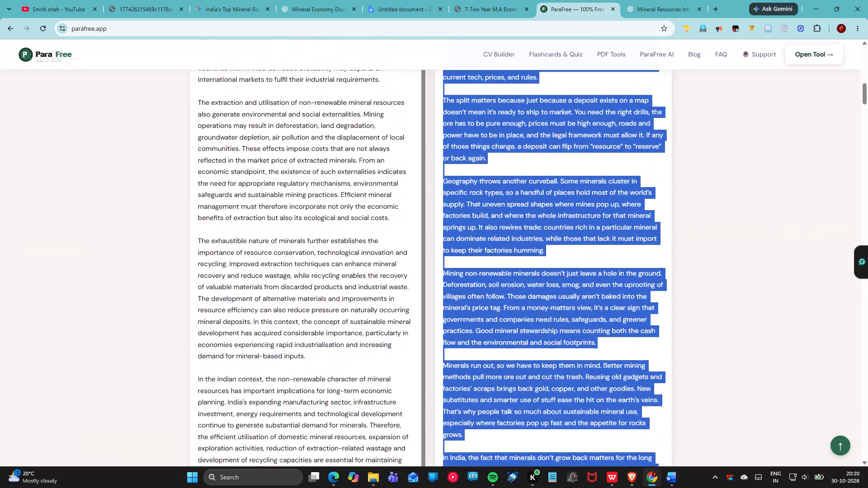
scroll(499, 191, "down", 1)
scroll(493, 220, "up", 1)
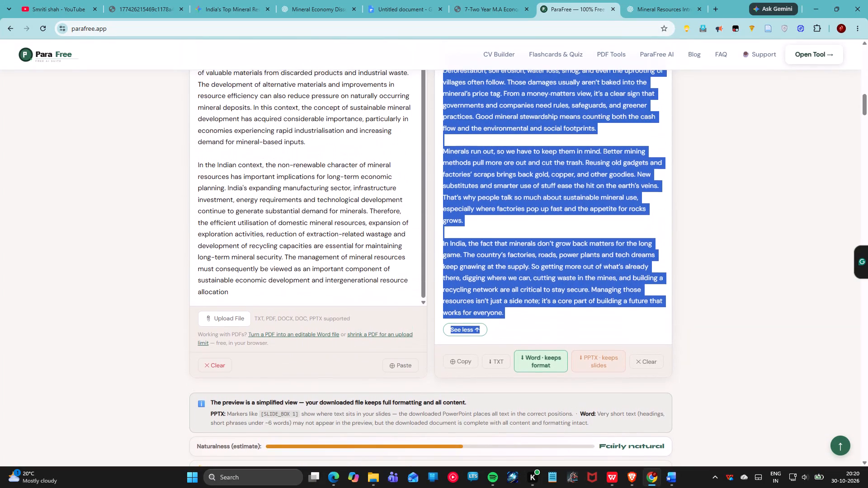
key("ctrl+c")
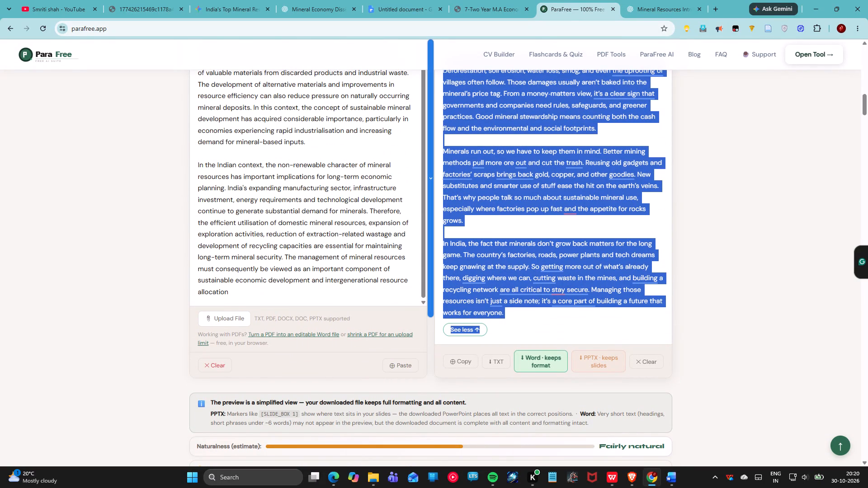
Switch to Introduction Dissertation.docx in WPS Office and paste the humanized section 1.2 after section 1.1, separated by a blank line.
left_click(651, 0)
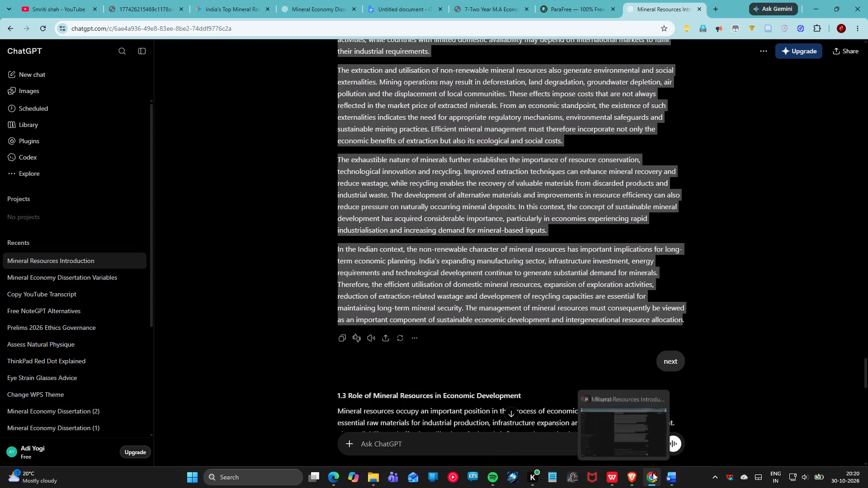
left_click(609, 438)
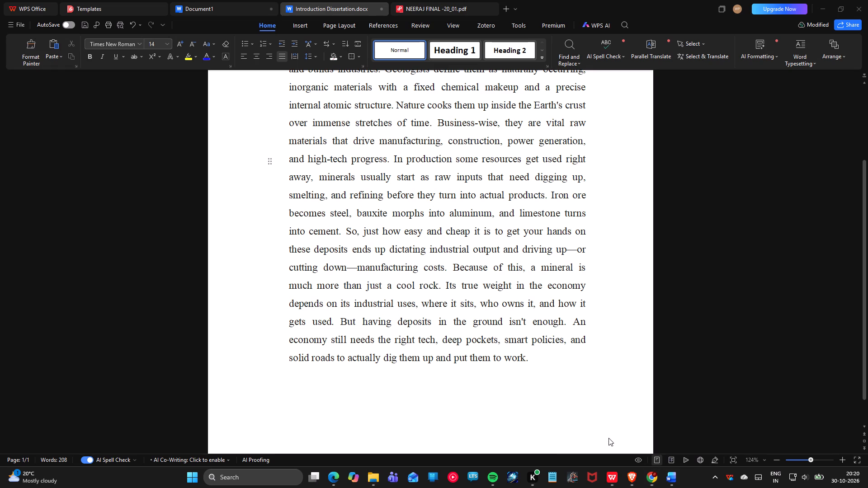
left_click(533, 357)
key("Return")
key("Return")
key("ctrl+v")
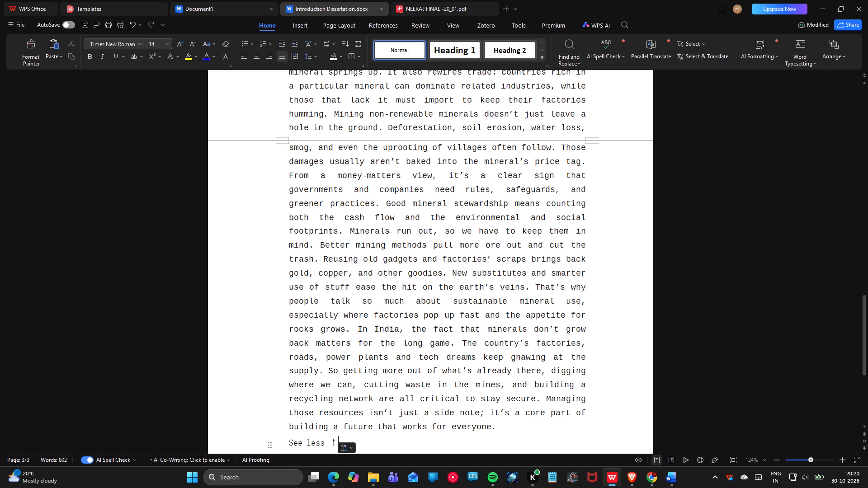
Format the whole pasted section 1.2 text in Times New Roman at size 14.
scroll(561, 121, "up", 2)
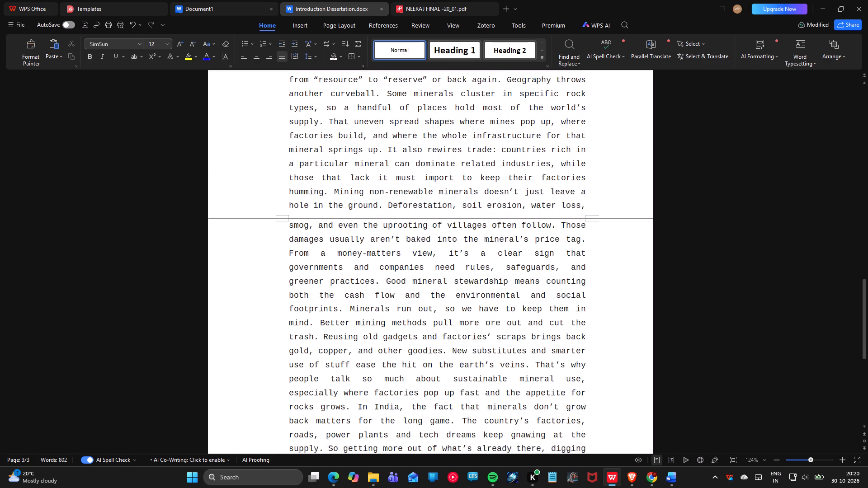
scroll(561, 121, "up", 8)
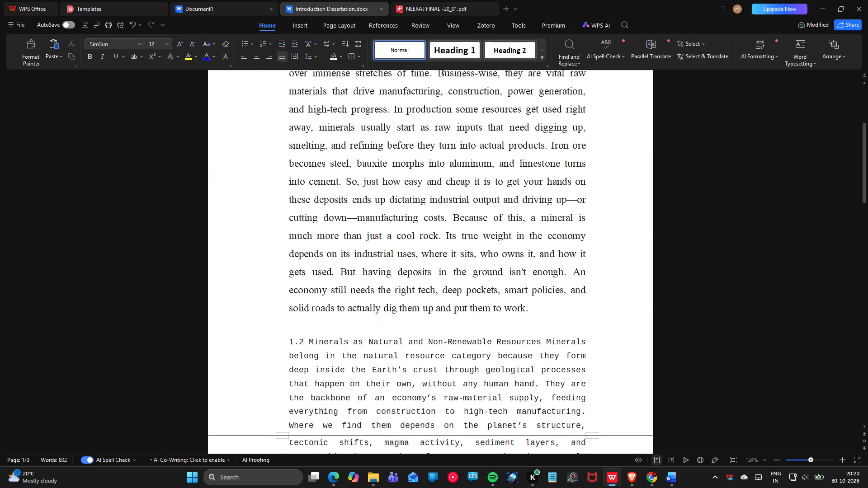
scroll(561, 121, "down", 1)
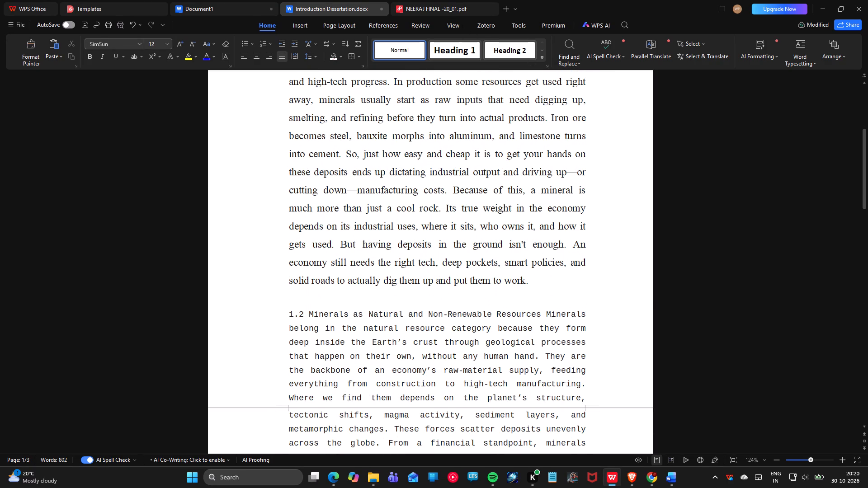
left_click_drag(288, 312, 418, 431)
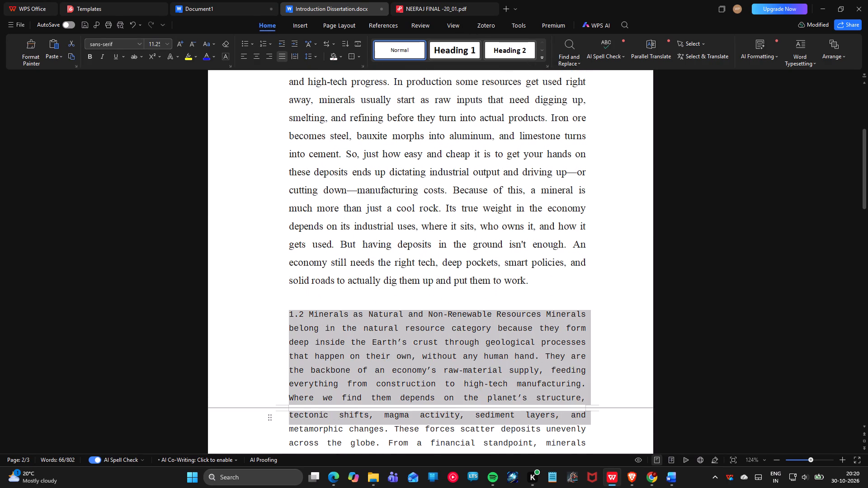
left_click_drag(418, 431, 441, 233)
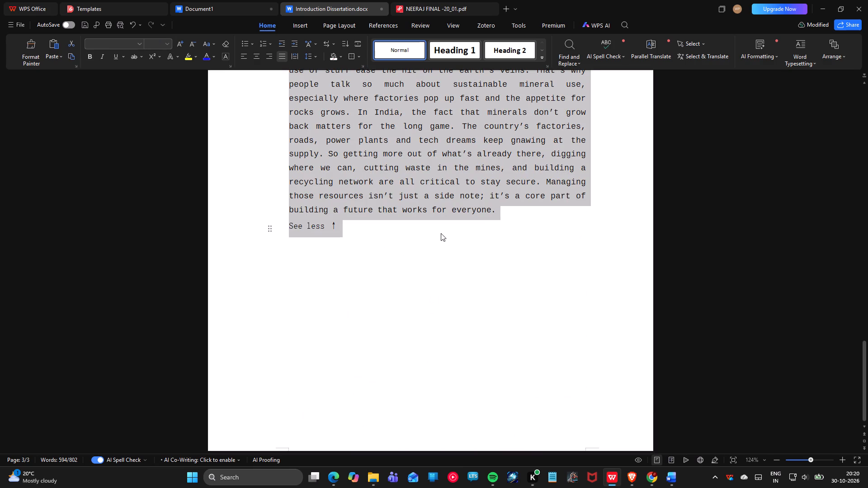
left_click_drag(441, 233, 434, 231)
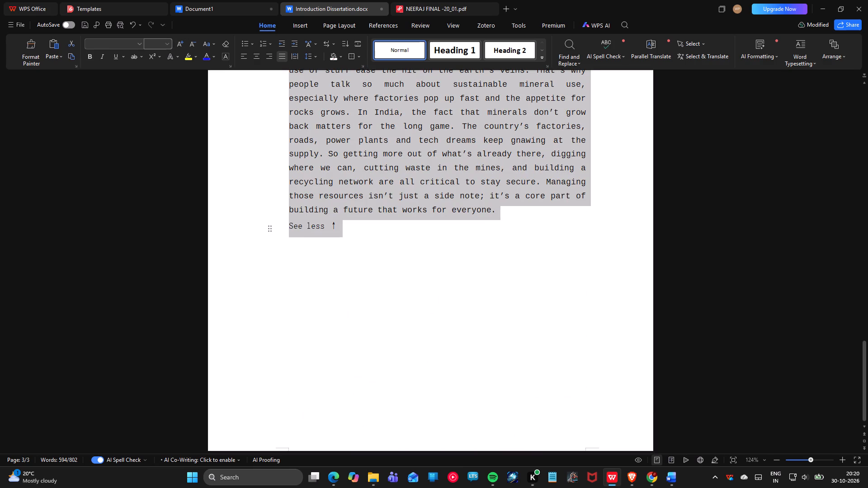
left_click(160, 45)
left_click(165, 46)
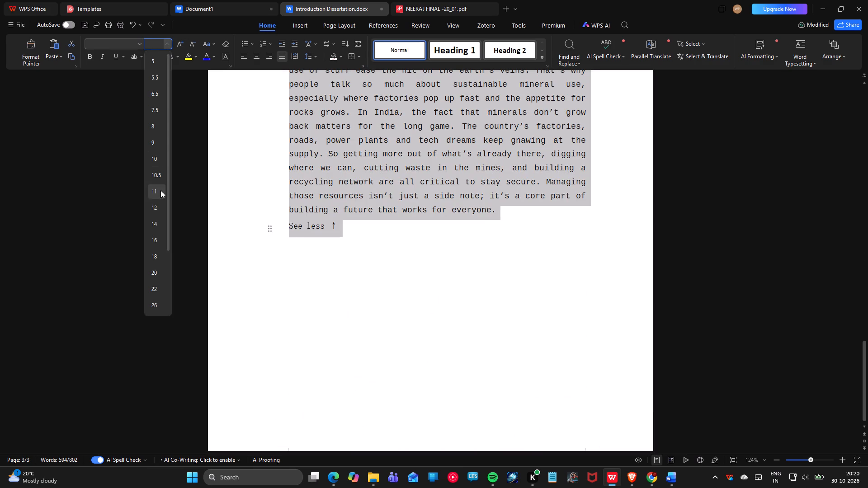
left_click(162, 229)
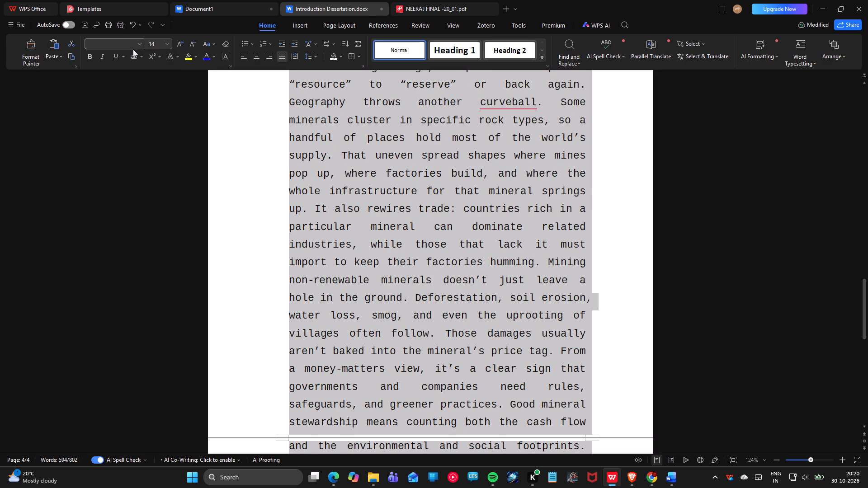
left_click(137, 47)
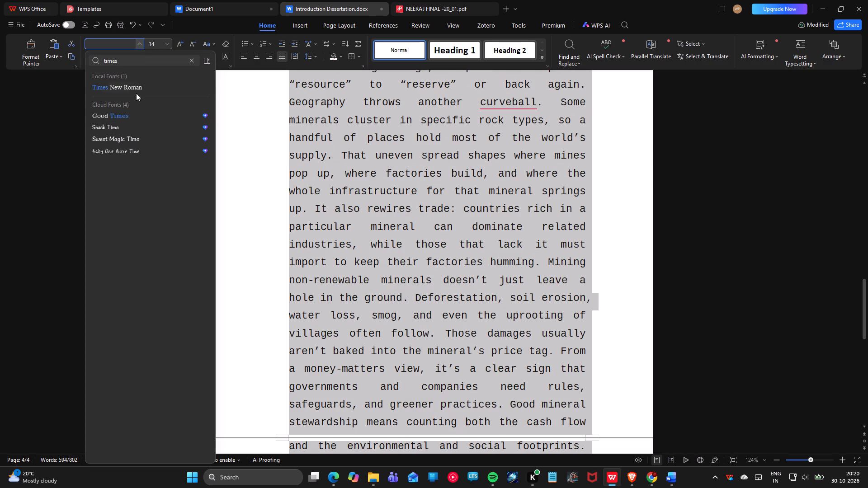
left_click(135, 89)
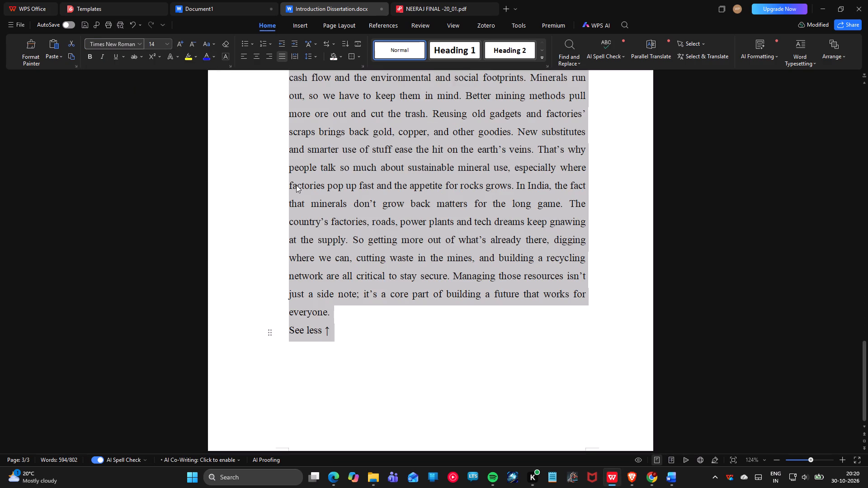
left_click(316, 199)
Delete the stray "See less ↑" text below the last paragraph of section 1.2.
left_click(331, 327)
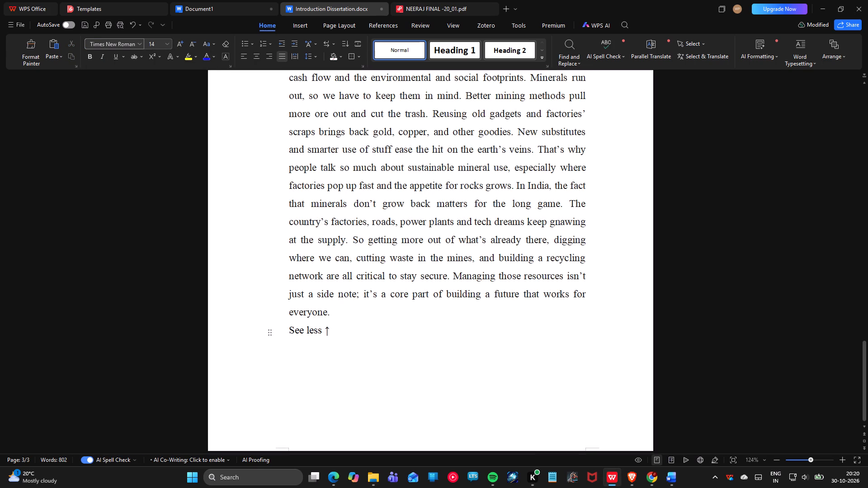
key("BackSpace")
key("BackSpace")
key("BackSpace")
key("BackSpace")
key("BackSpace")
key("BackSpace")
key("BackSpace")
key("BackSpace")
key("BackSpace")
key("BackSpace")
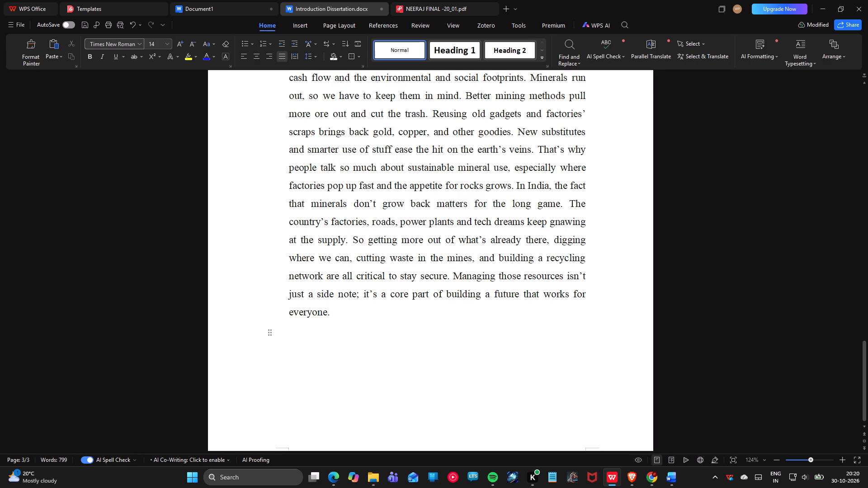
Show the hidden white space between the document's pages.
scroll(328, 351, "up", 7)
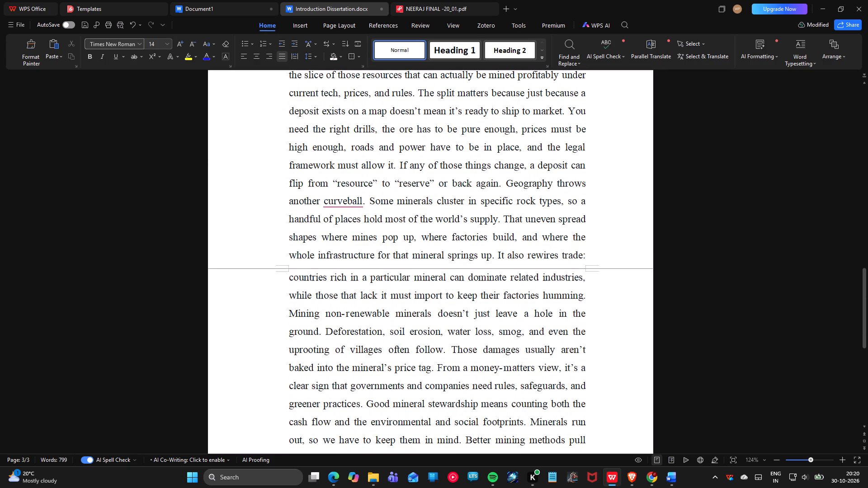
scroll(349, 326, "up", 1)
left_click(283, 281)
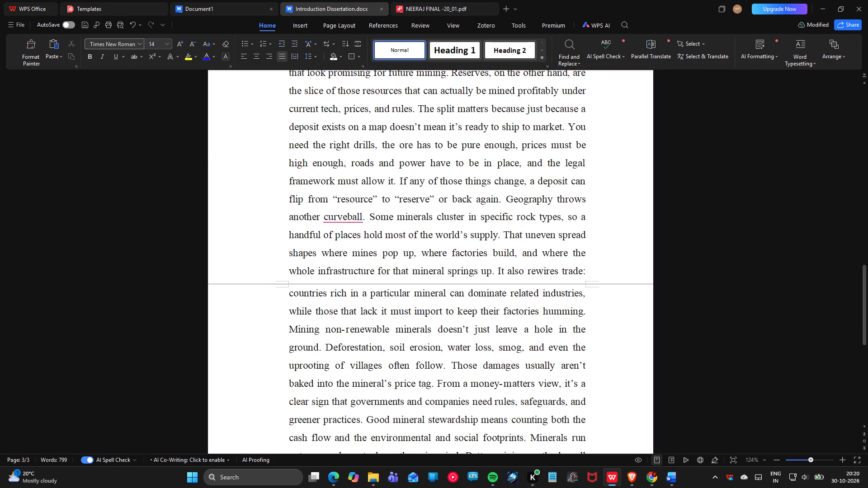
triple_click(283, 283)
left_click(283, 283)
left_click(280, 283)
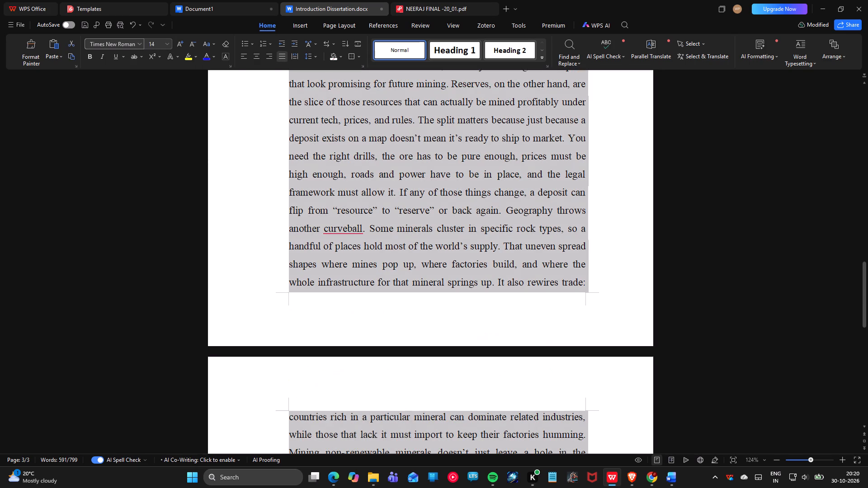
left_click(272, 224)
scroll(272, 224, "down", 3)
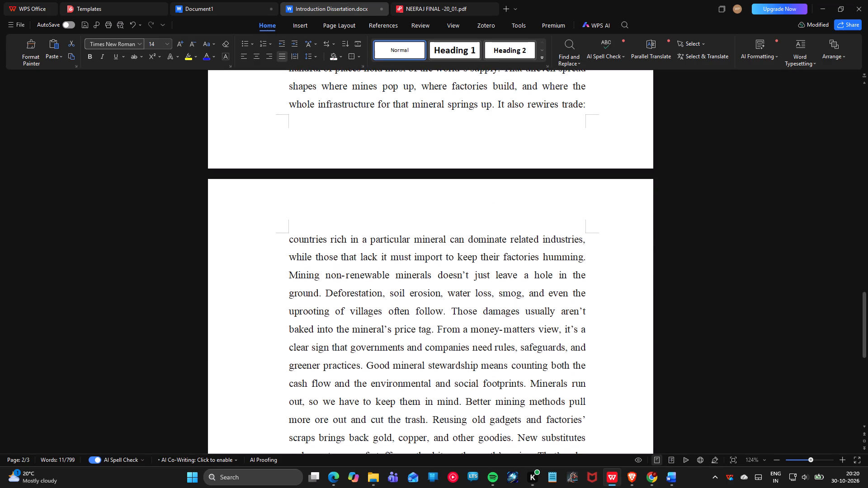
left_click(200, 272)
left_click(228, 300)
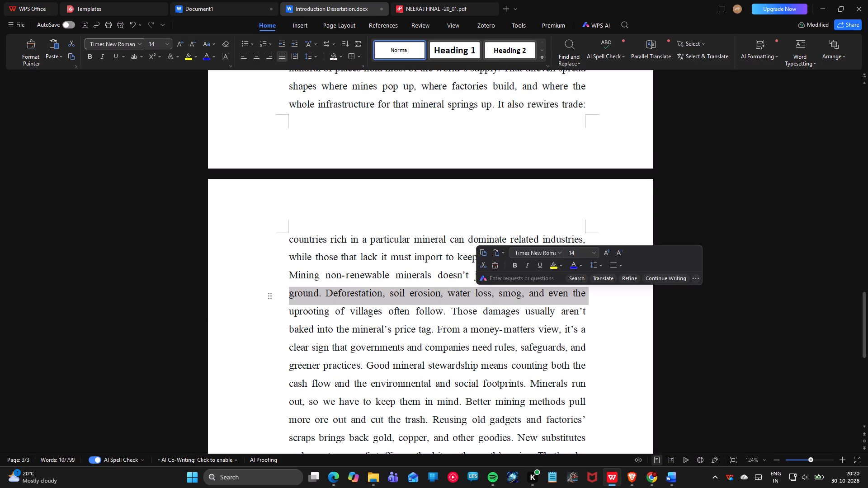
left_click(237, 304)
left_click(520, 189)
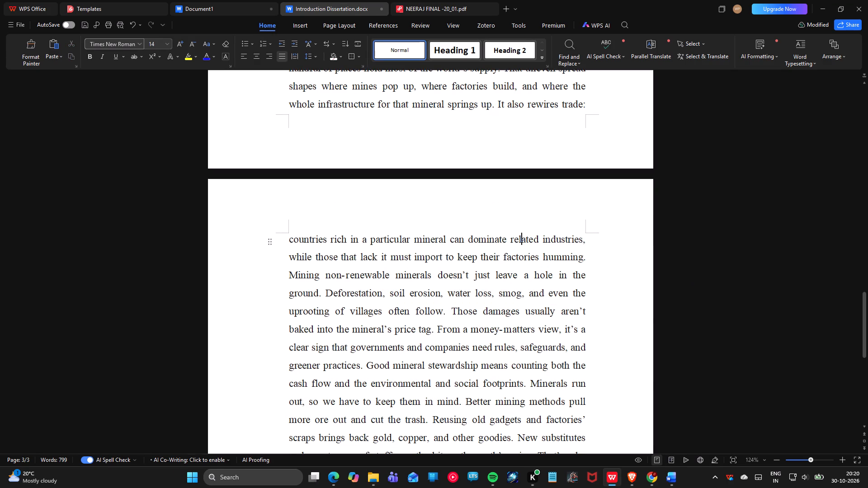
left_click(718, 150)
Delete the opening quotation mark before "resource" in section 1.2's sentence about a deposit flipping from resource to reserve.
scroll(686, 153, "up", 5)
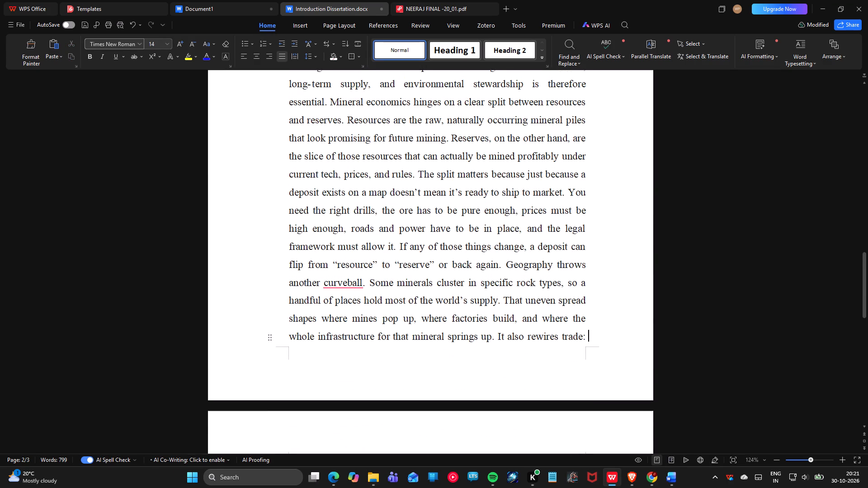
scroll(686, 153, "up", 1)
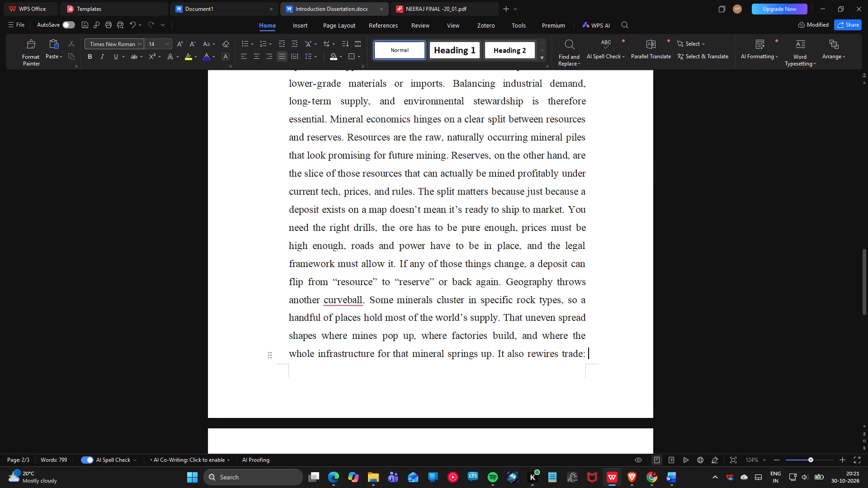
left_click(336, 281)
key("BackSpace")
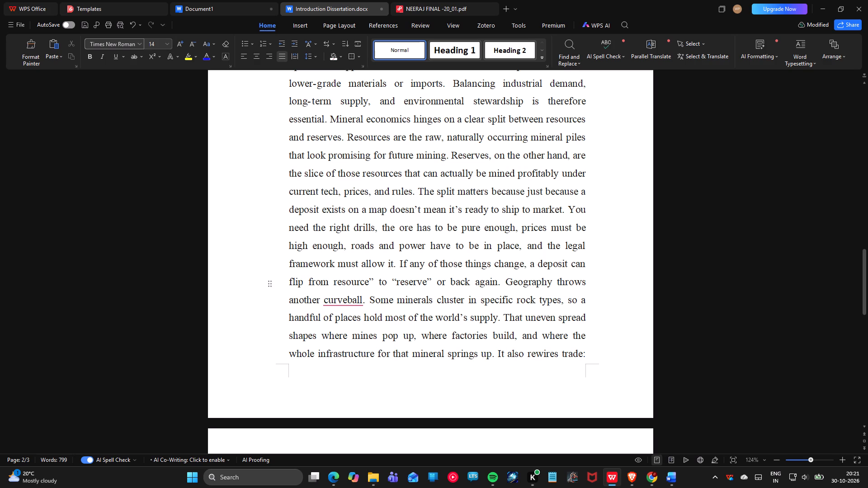
Replace the flagged word "curveball" in section 1.2 with the dictionary suggestion "curve ball".
key("Up")
key("Up")
key("Up")
key("Down")
key("Down")
key("Right")
key("Right")
key("Right")
key("Down")
key("Down")
key("Right")
left_click(336, 305)
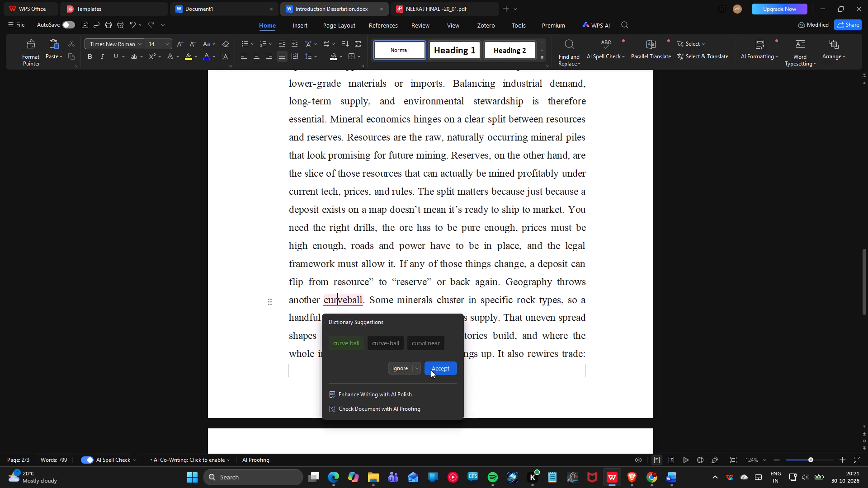
left_click(431, 370)
Delete the closing quotation mark after "resource" and the opening one before "reserve", keeping single spaces between the words.
left_click(376, 280)
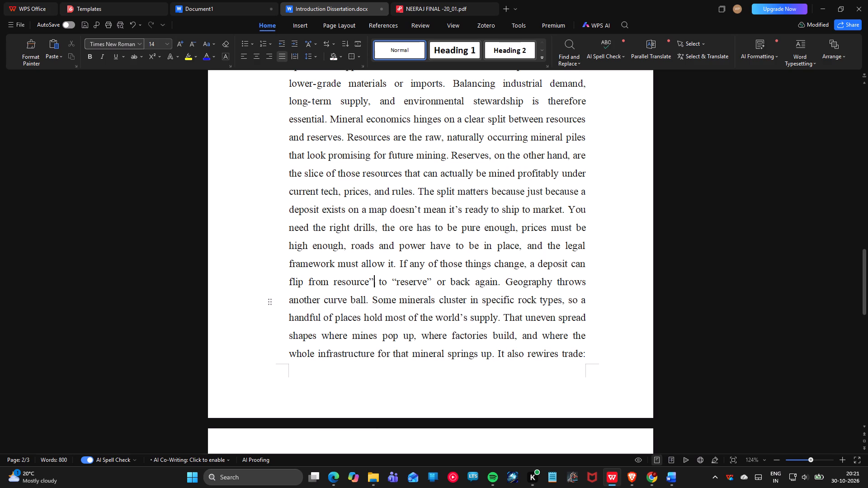
key("BackSpace")
key("Right")
key("Right")
key("Right")
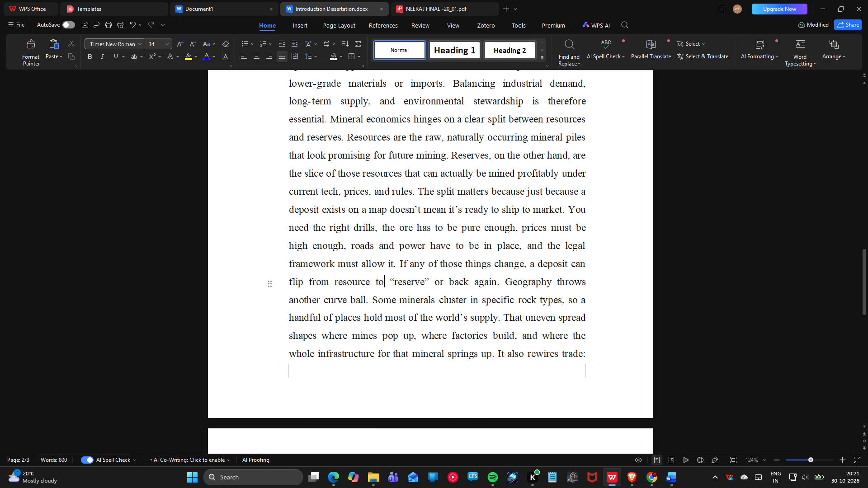
key("Right")
key("Right")
key("Right")
key("Left")
key("backslash")
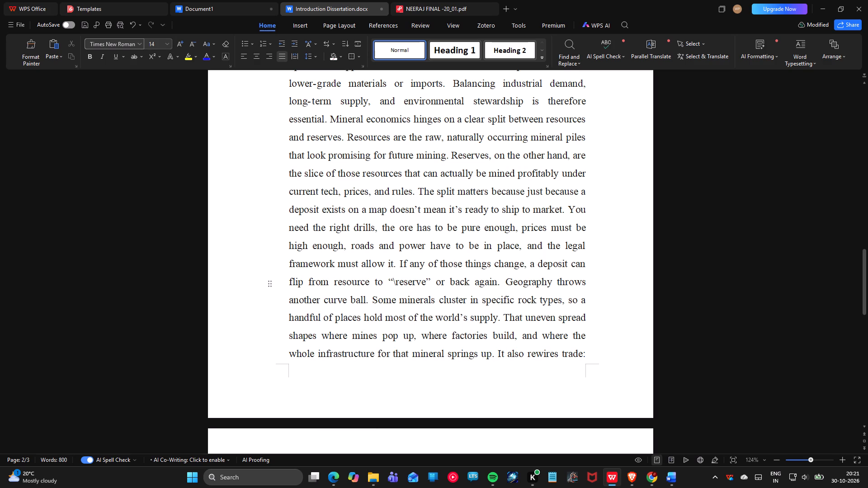
key("BackSpace")
key("BackSpace")
key("BackSpace")
key("space")
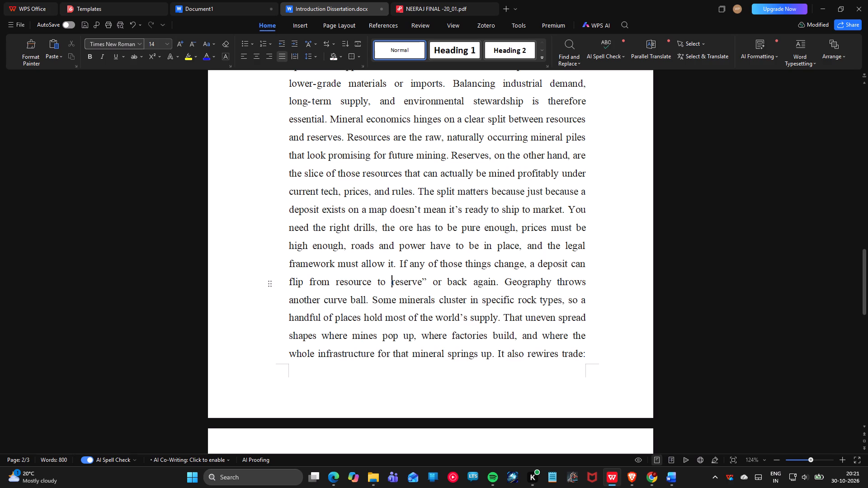
Delete the closing quotation mark after "reserve", keeping one space before "or back again".
key("Right")
key("Right")
key("Right")
key("Right")
key("Right")
key("Right")
key("Right")
key("Right")
key("Right")
key("BackSpace")
key("BackSpace")
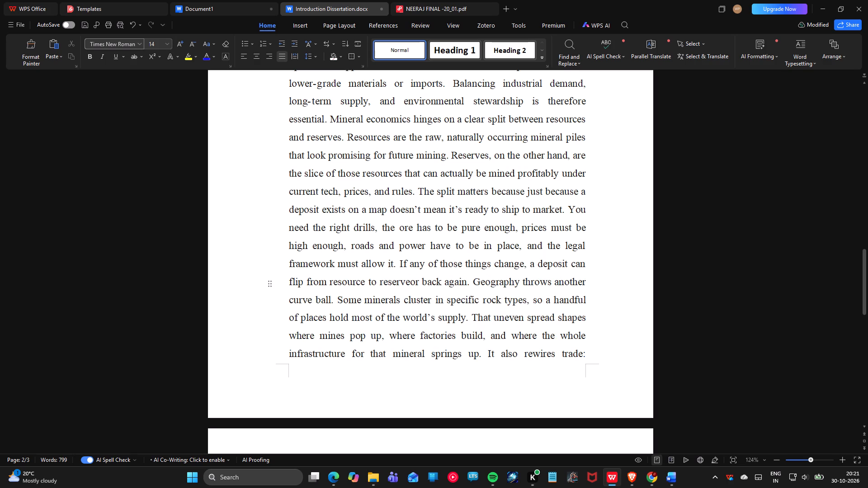
key("space")
Replace the flagged word "finiteness" in section 1.2 with the dictionary suggestion "definiteness".
scroll(484, 272, "up", 1)
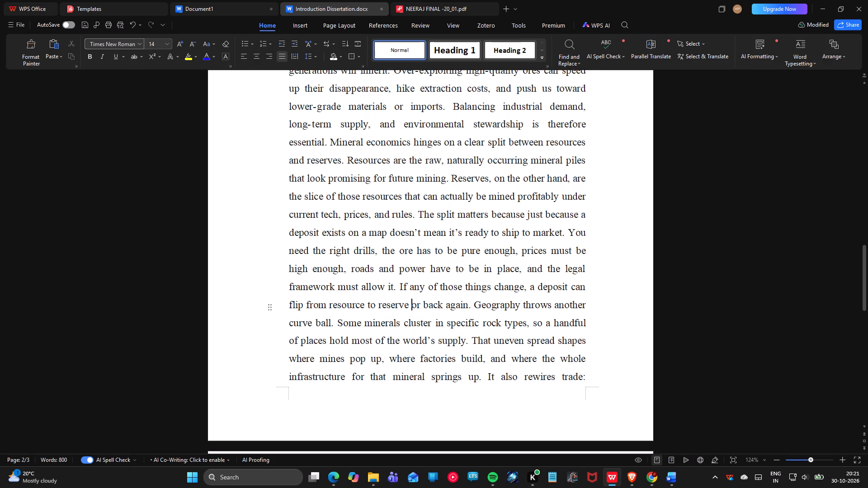
scroll(484, 272, "up", 2)
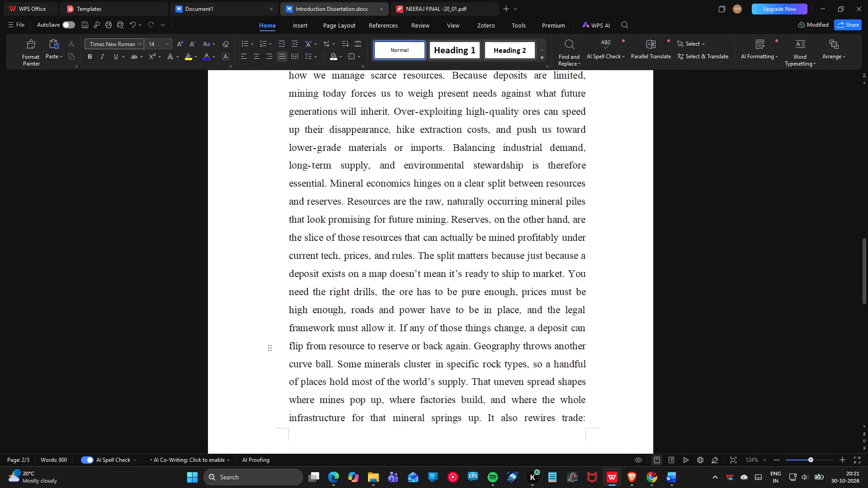
scroll(425, 375, "up", 2)
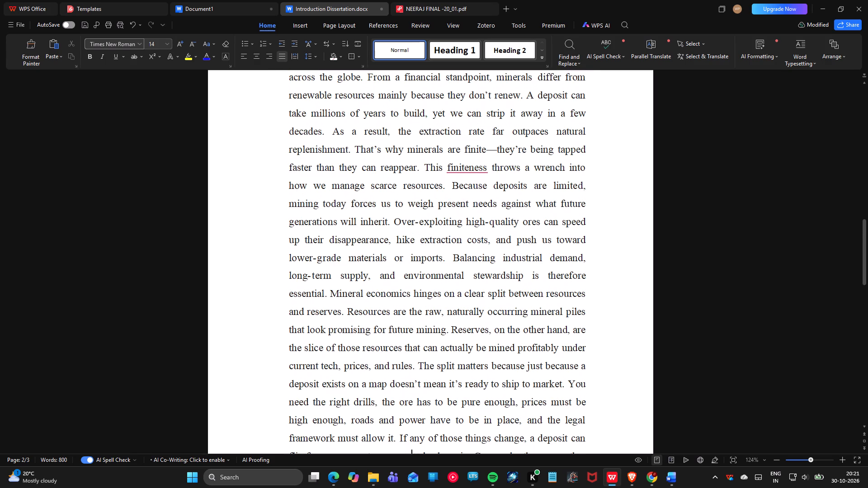
left_click(463, 172)
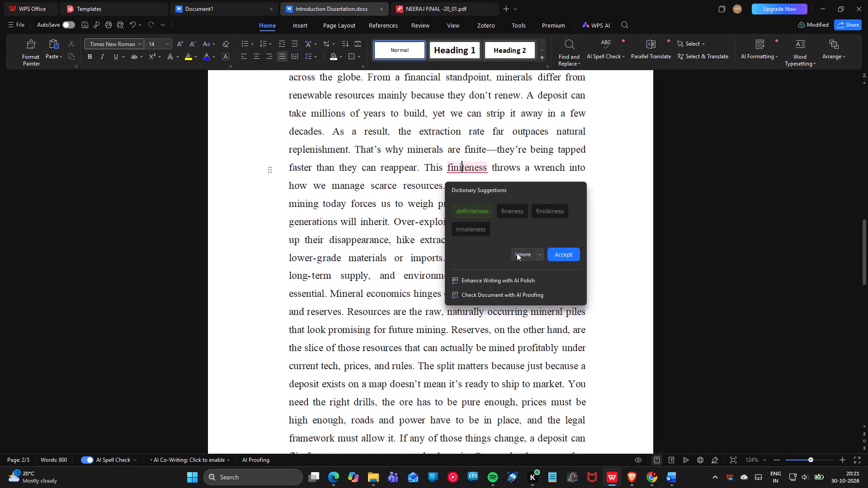
left_click(558, 253)
Insert the section number "1.1" and a space before "Meaning and Concept of Mineral" under the chapter title.
scroll(471, 211, "up", 2)
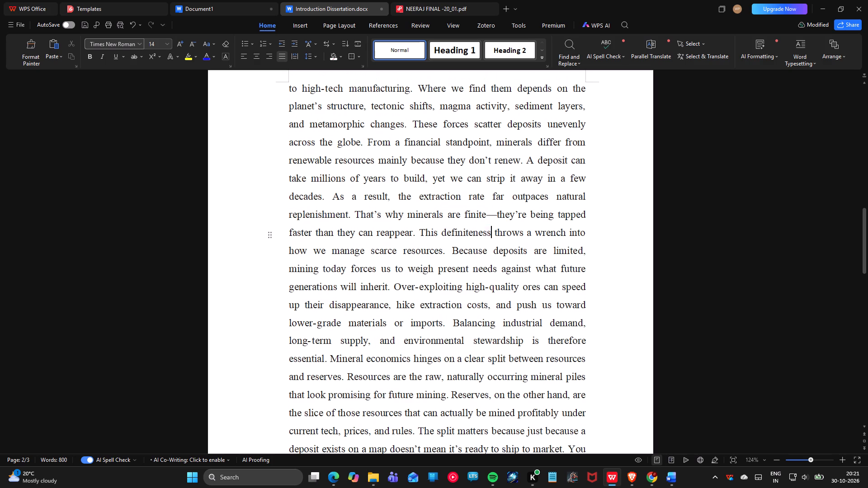
scroll(435, 220, "up", 9)
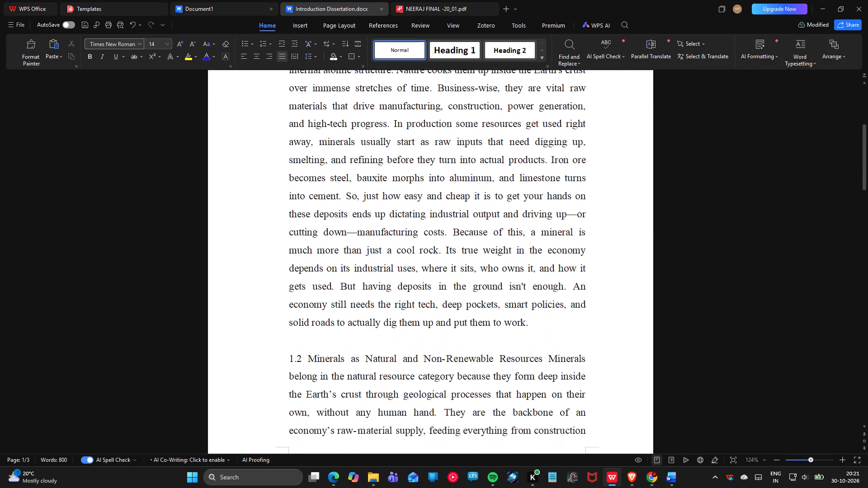
scroll(435, 220, "up", 3)
scroll(435, 220, "down", 5)
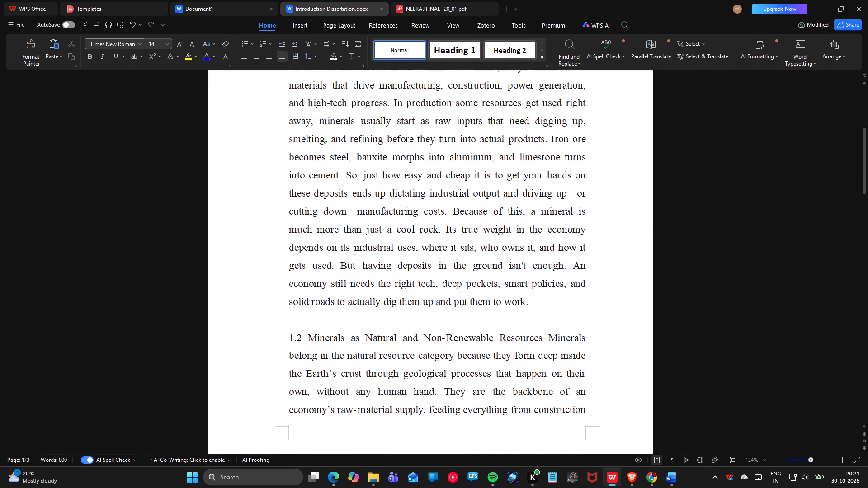
scroll(347, 223, "up", 3)
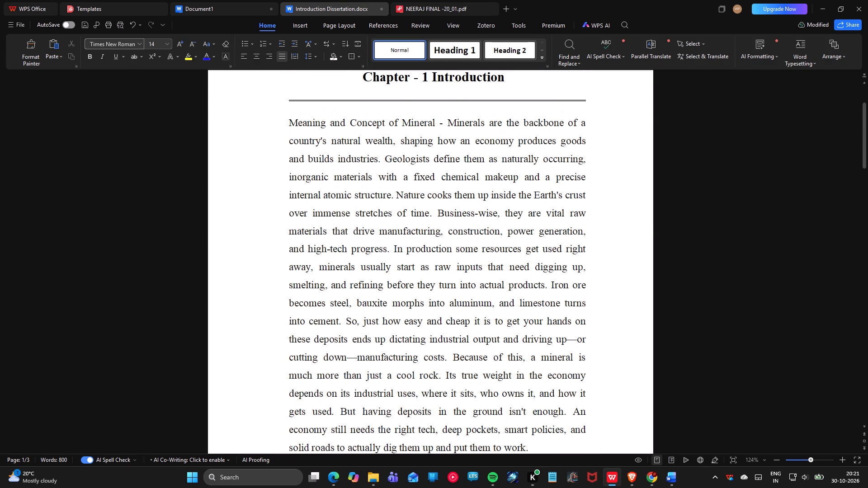
left_click(290, 122)
key("1")
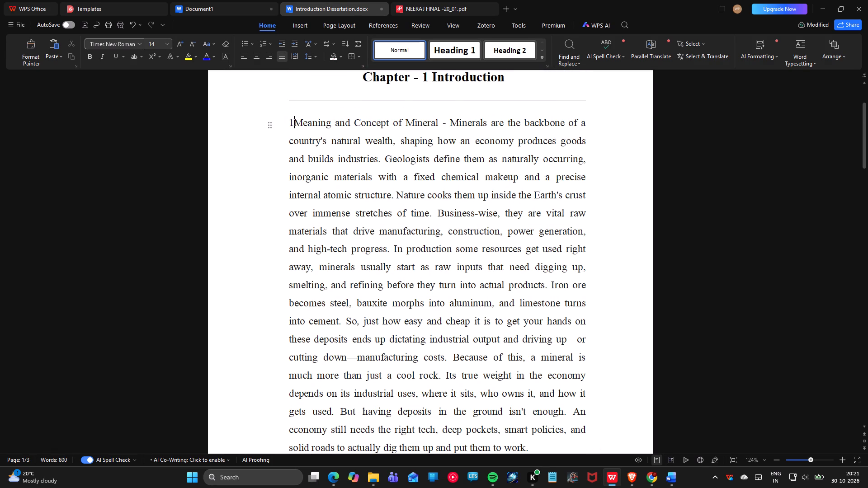
type(".1")
key("space")
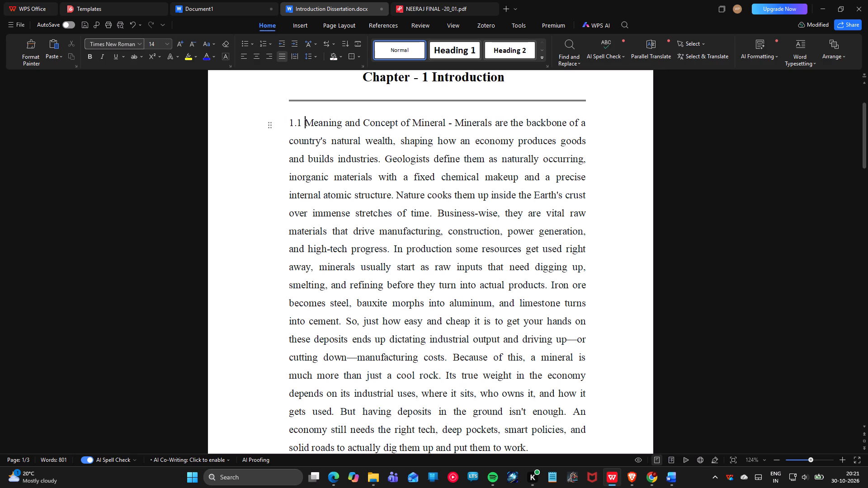
Insert a spaced hyphen between the heading "1.2 Minerals as Natural and Non-Renewable Resources" and its body text.
scroll(445, 152, "down", 3)
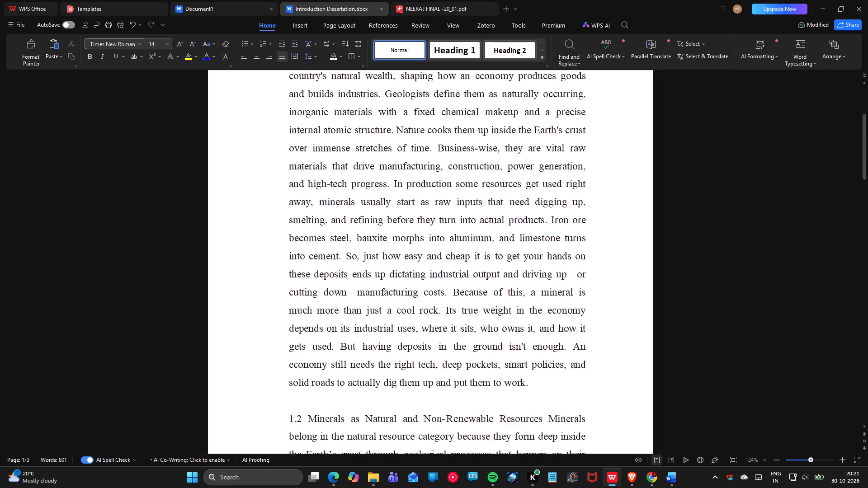
scroll(445, 152, "down", 1)
left_click(490, 167)
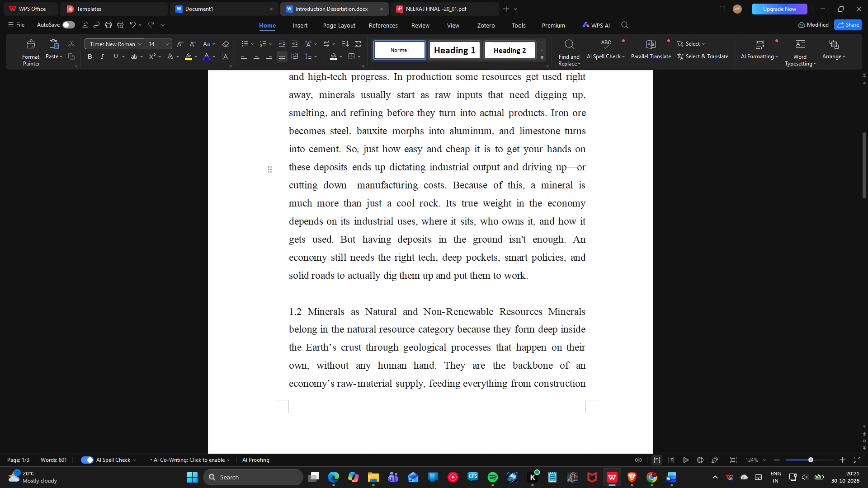
scroll(495, 295, "down", 2)
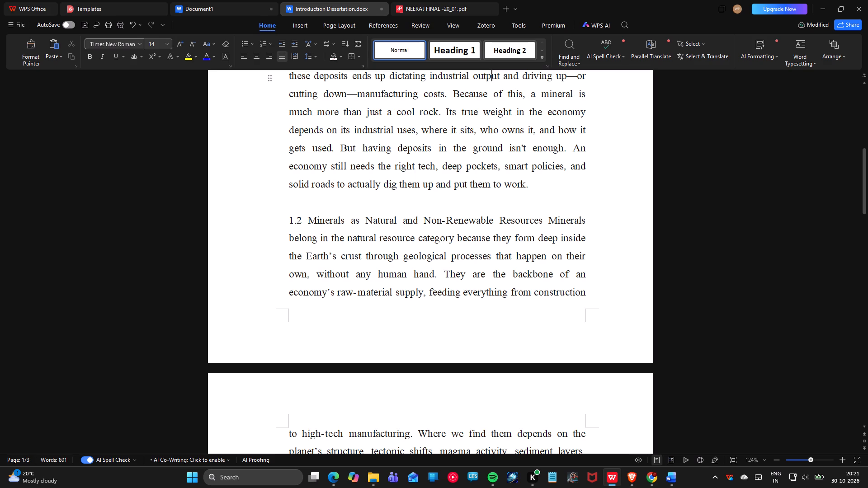
left_click(542, 221)
key("space")
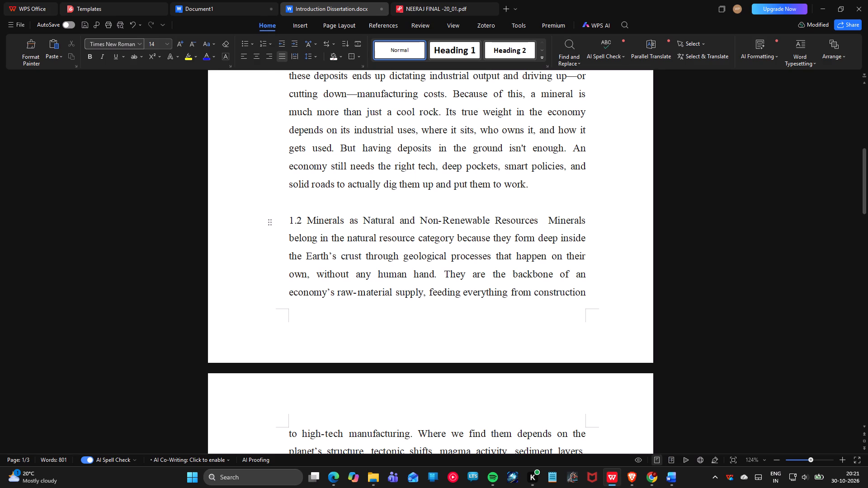
key("minus")
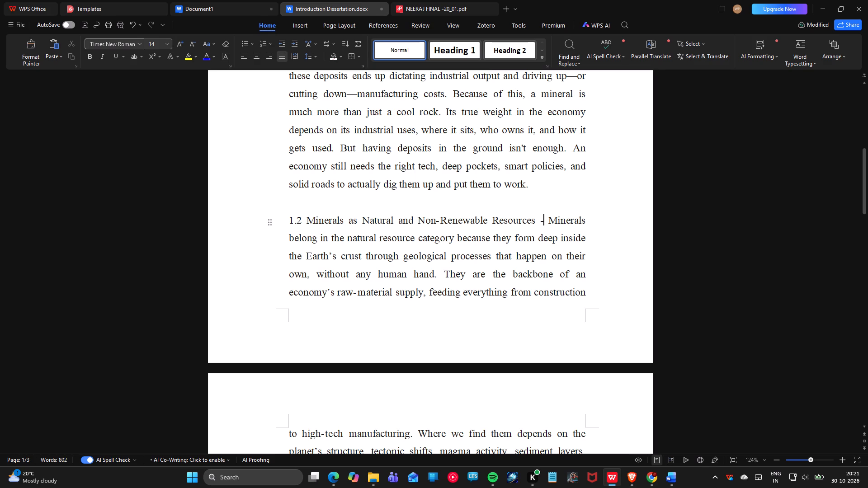
key("minus")
key("BackSpace")
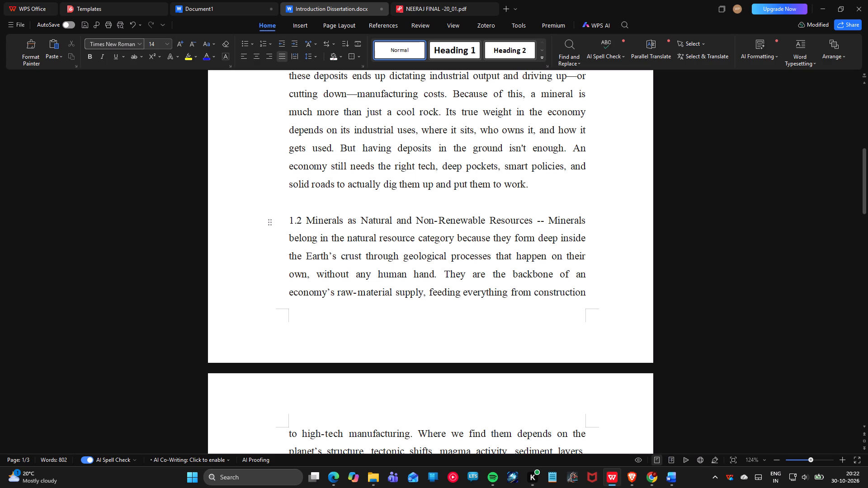
left_click(539, 223)
key("BackSpace")
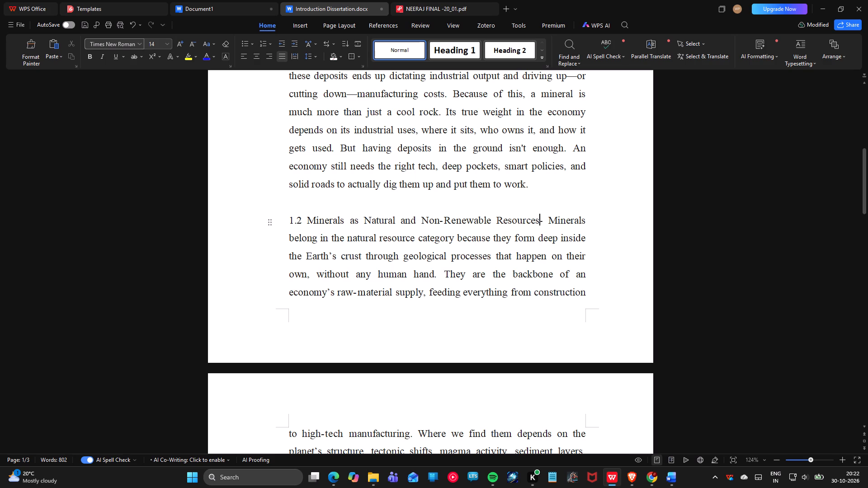
key("space")
left_click(539, 224)
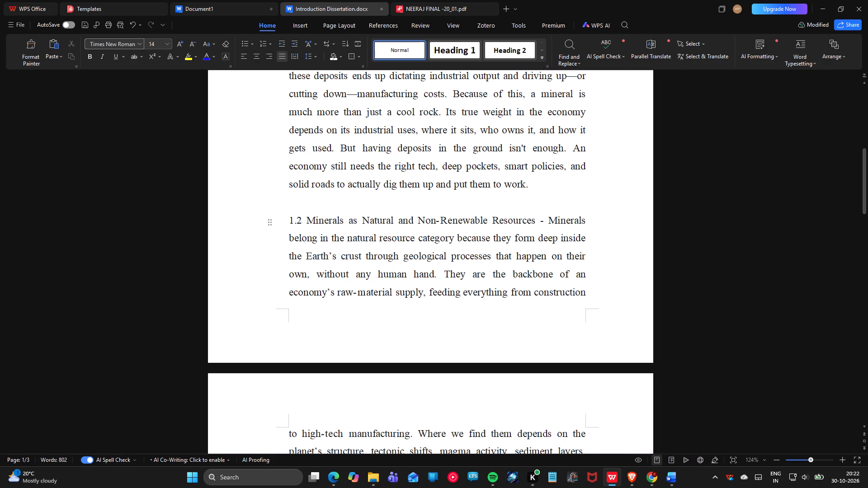
left_click(581, 190)
Change "form" to "formed" in the first sentence of section 1.2.
left_click(534, 239)
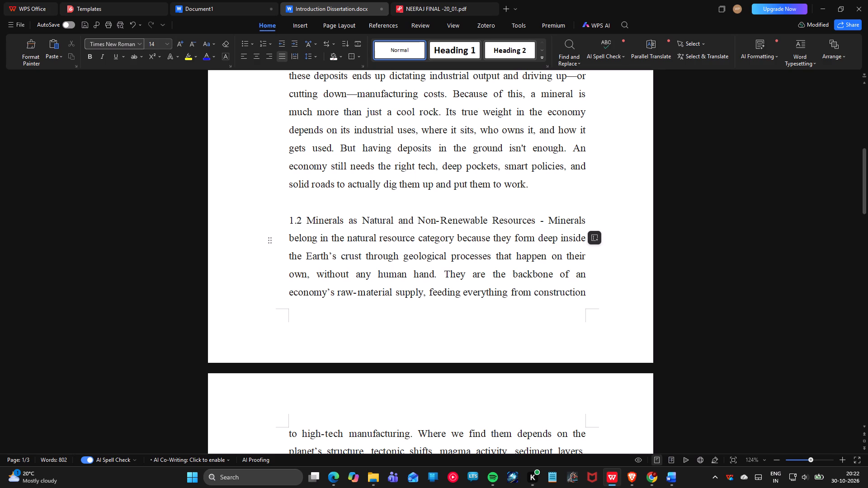
type("ed")
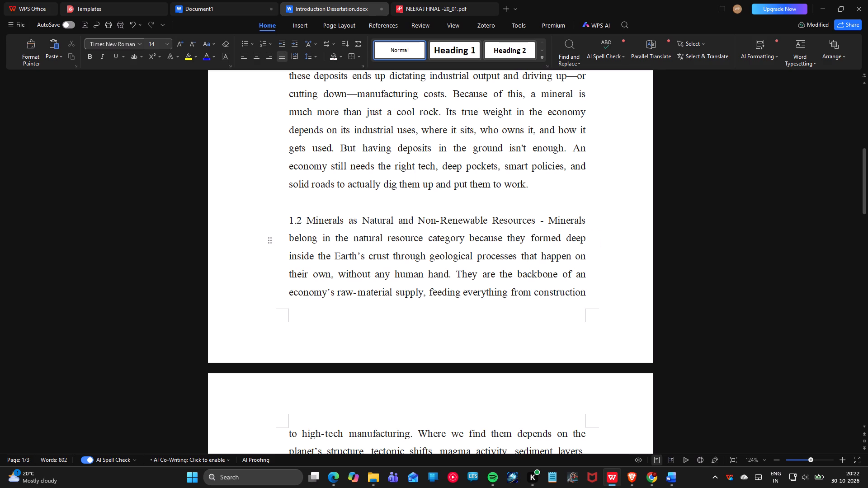
left_click(516, 314)
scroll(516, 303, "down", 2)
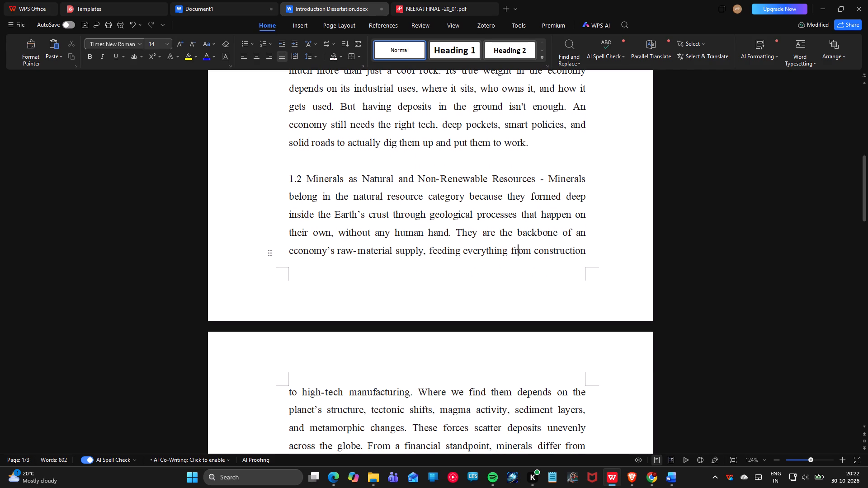
Change "Earth’s" to lowercase "earth’s" in the first sentence of section 1.2.
left_click(342, 217)
key("BackSpace")
key("e")
left_click(352, 256)
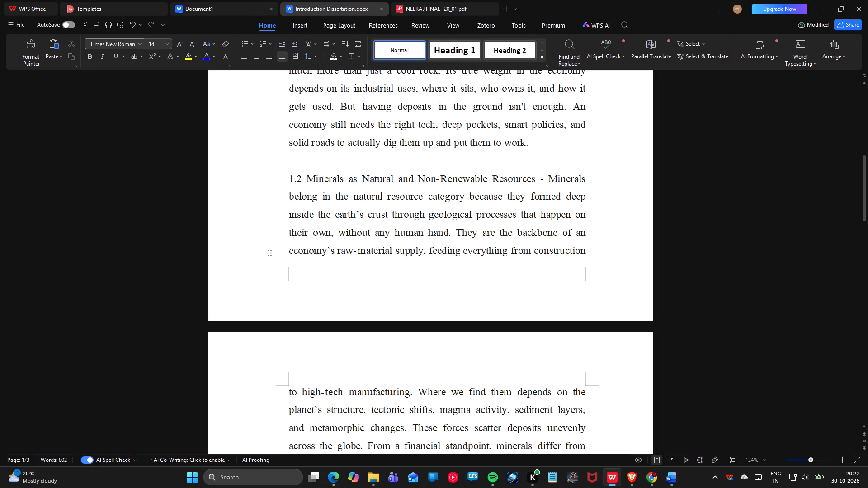
Replace "hand" with "intervention" after "without any human" in the first sentence of section 1.2.
scroll(480, 174, "down", 2)
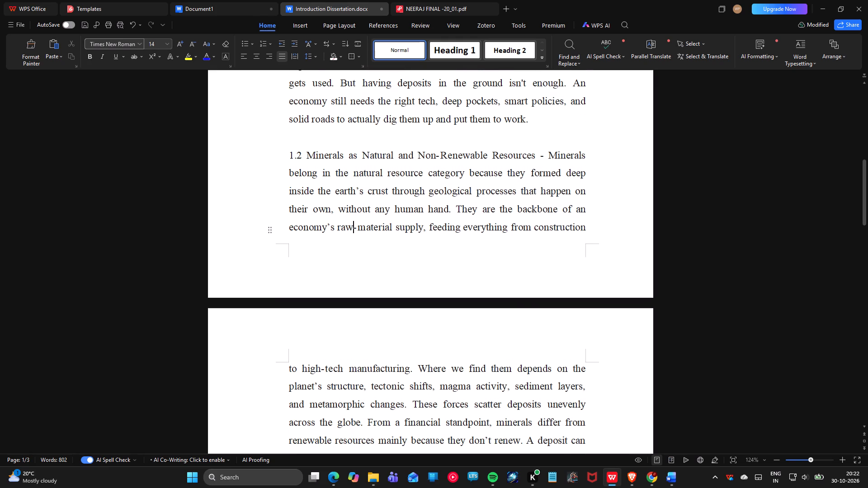
left_click(449, 207)
key("BackSpace")
key("BackSpace")
key("BackSpace")
key("BackSpace")
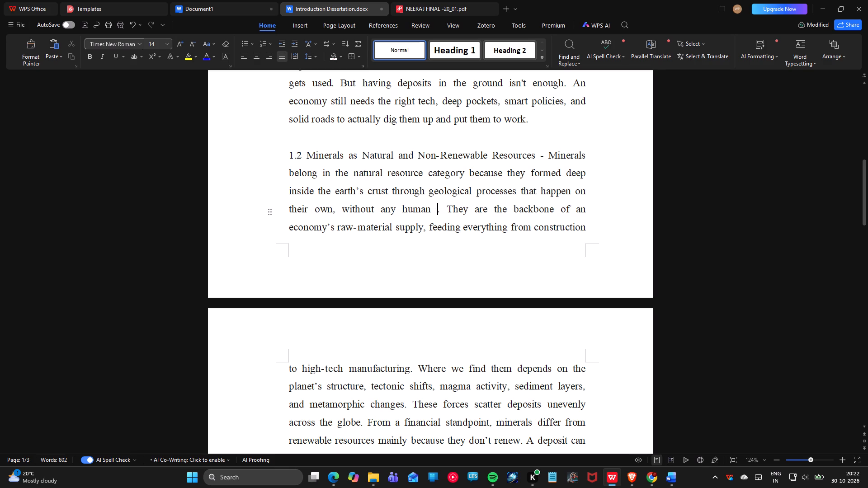
key("BackSpace")
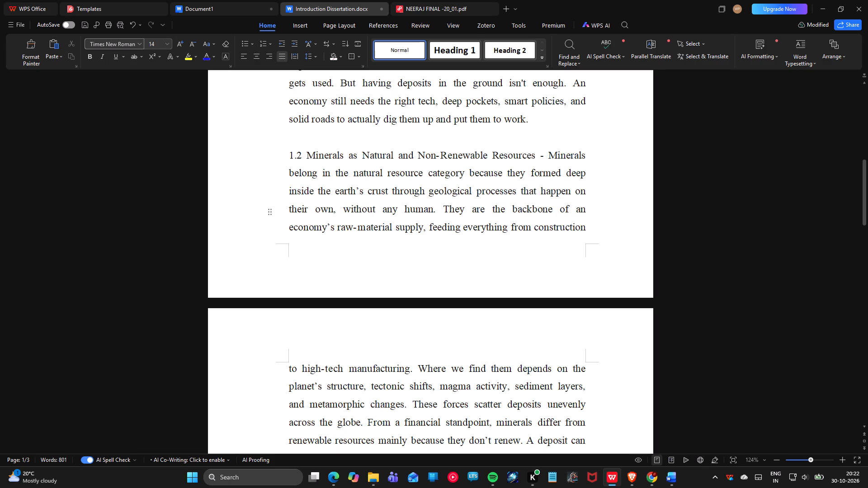
key("space")
type("interventu")
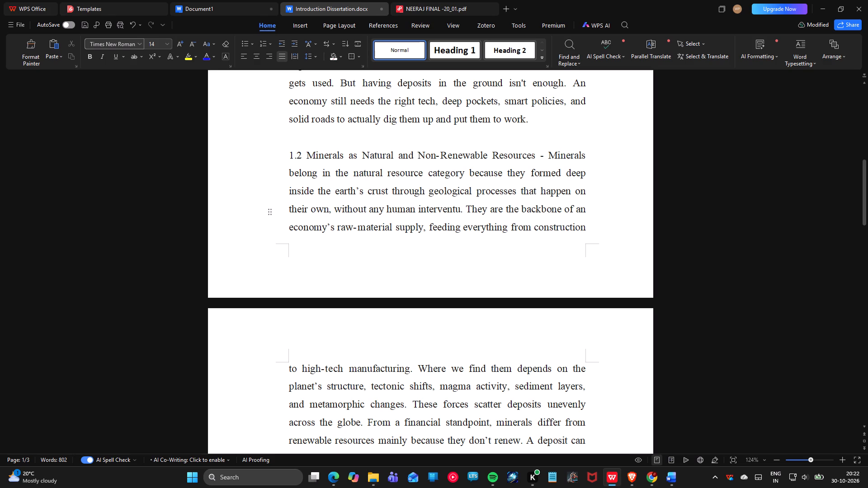
key("BackSpace")
type("ion")
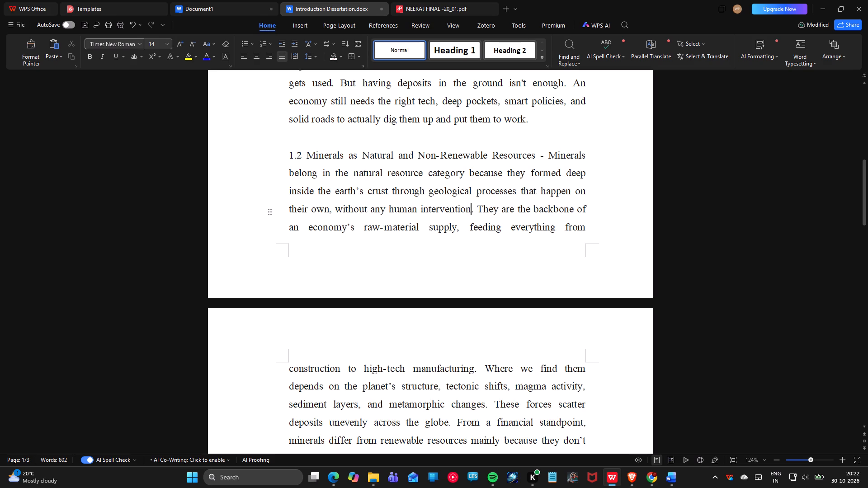
Look through the rest of section 1.2 to its closing sentence, checking the wording and layout of the assembled text.
scroll(486, 232, "down", 1)
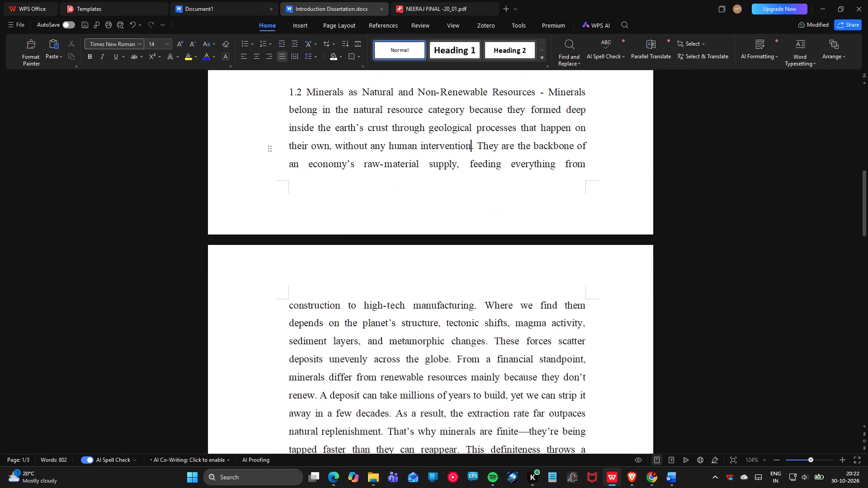
scroll(486, 232, "down", 3)
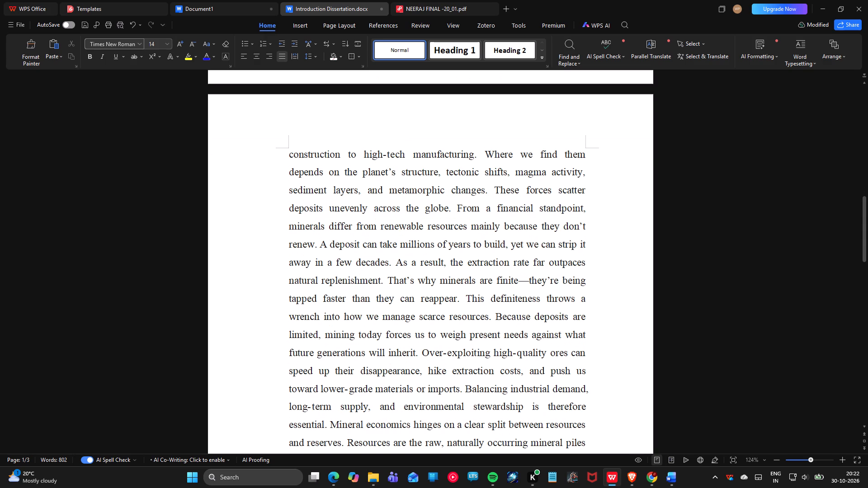
scroll(486, 232, "down", 6)
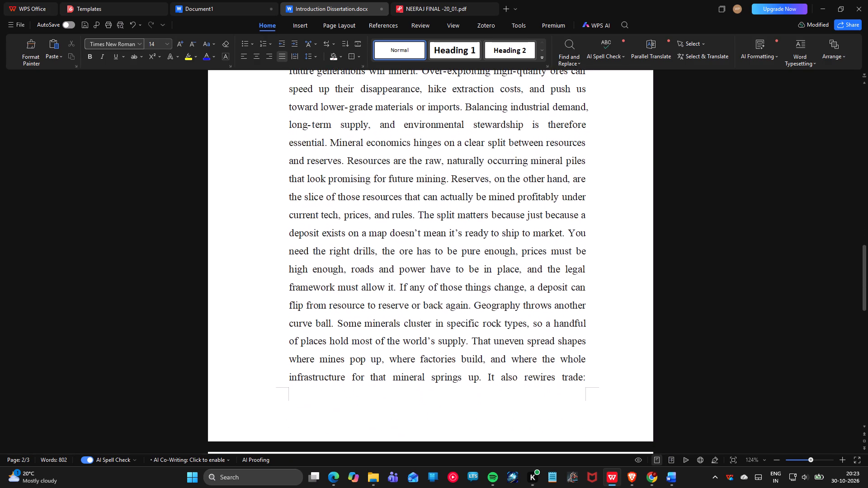
scroll(486, 232, "down", 7)
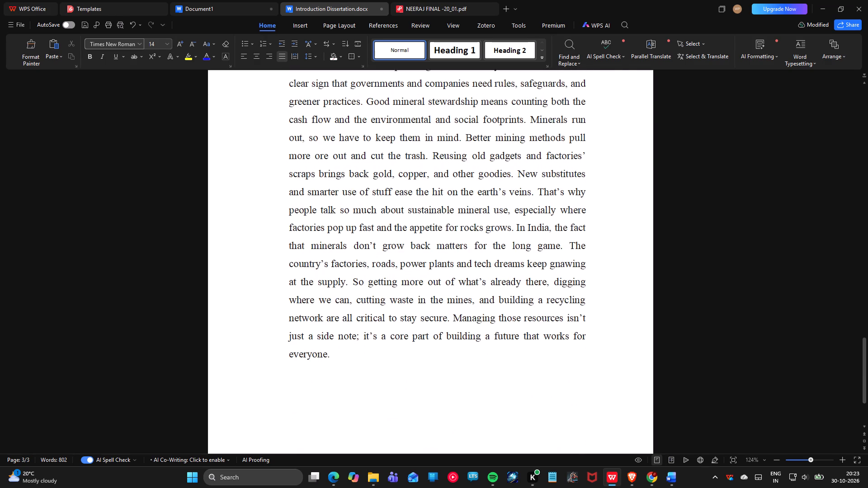
scroll(486, 232, "up", 14)
scroll(486, 232, "down", 3)
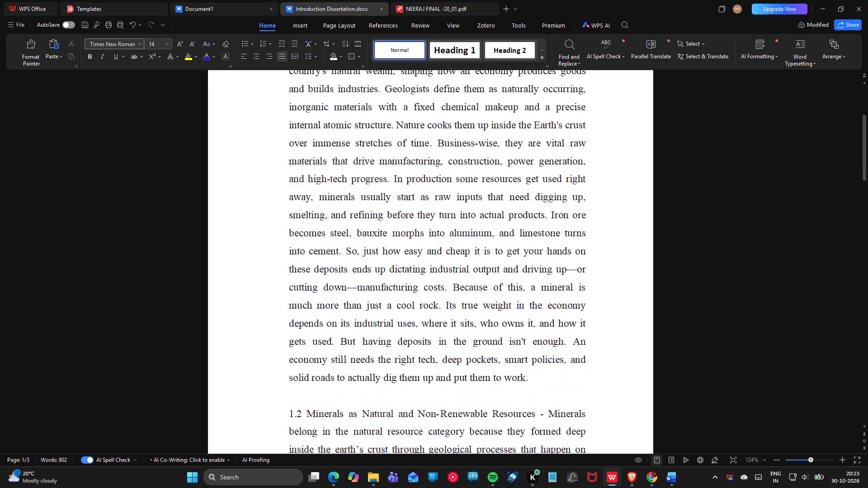
scroll(486, 232, "down", 8)
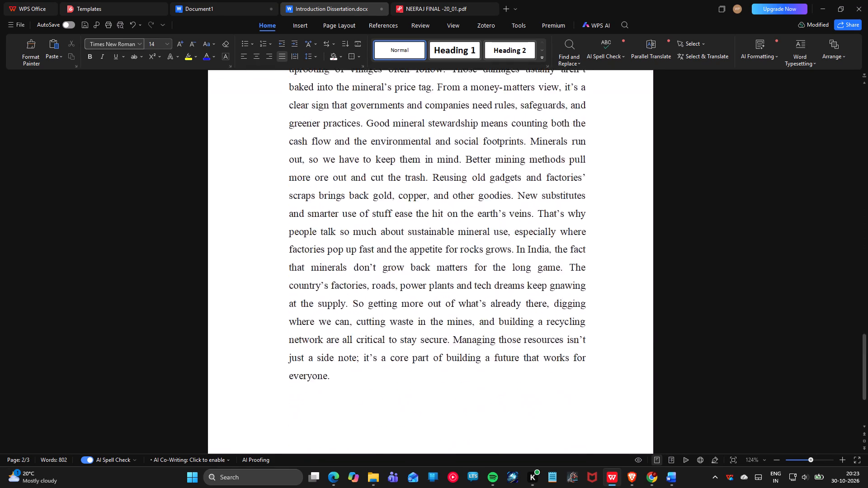
scroll(486, 232, "down", 2)
Add two new lines after the closing sentence of section 1.2, which ends in "works for everyone.".
left_click(405, 258)
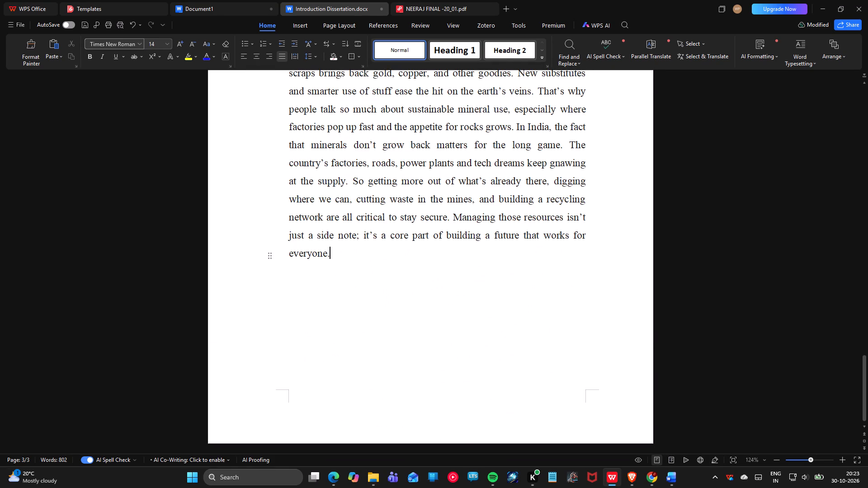
key("Return")
key("Return")
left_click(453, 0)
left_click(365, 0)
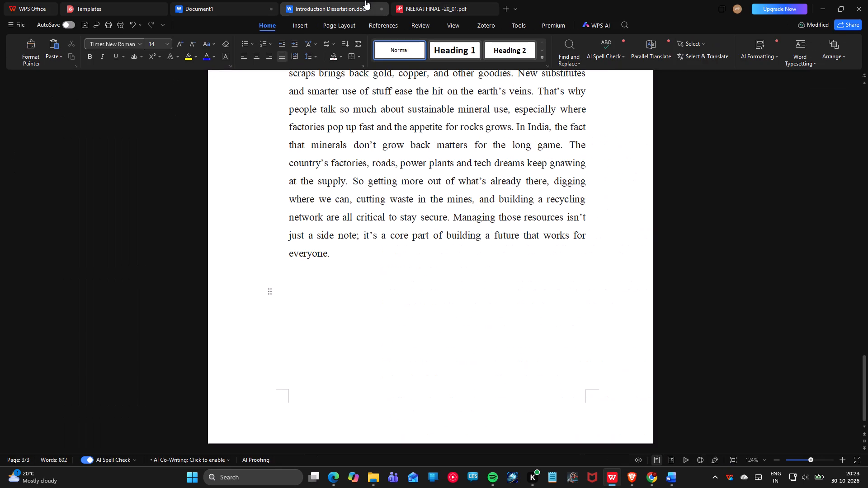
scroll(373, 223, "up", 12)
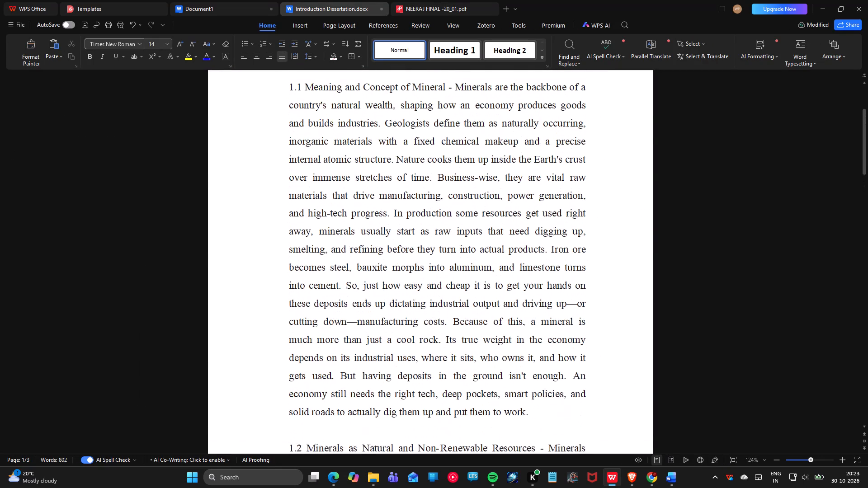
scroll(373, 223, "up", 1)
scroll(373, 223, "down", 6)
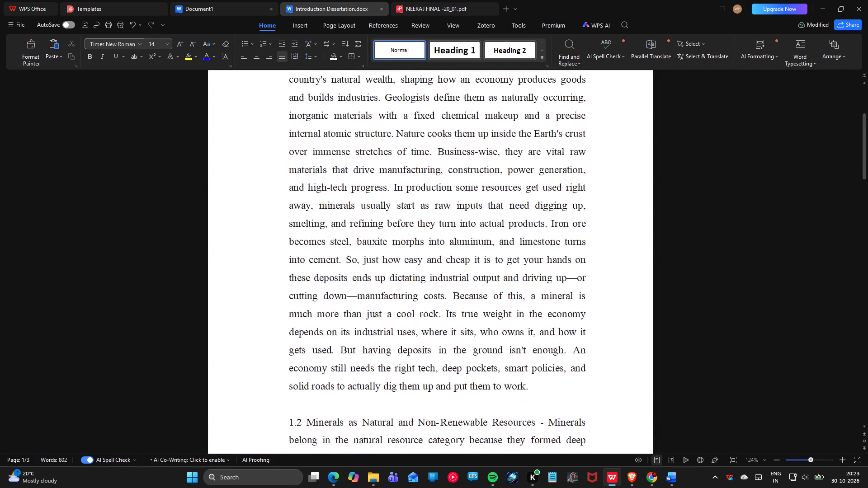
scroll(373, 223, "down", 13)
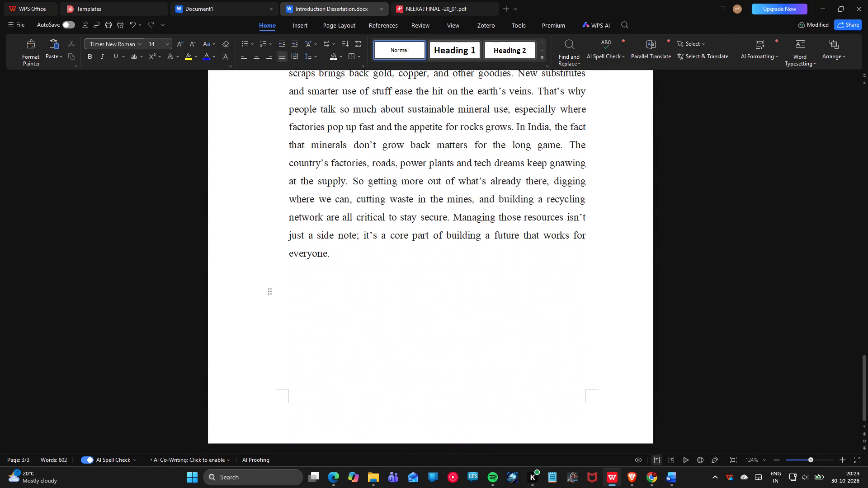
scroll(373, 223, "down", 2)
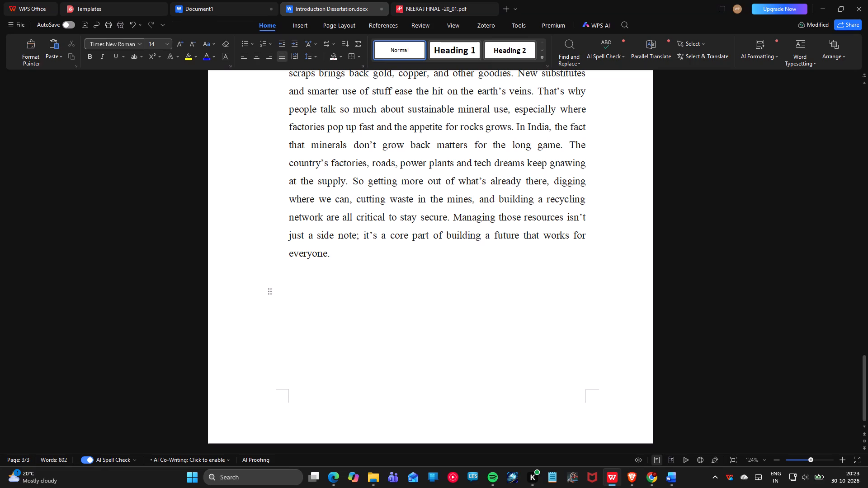
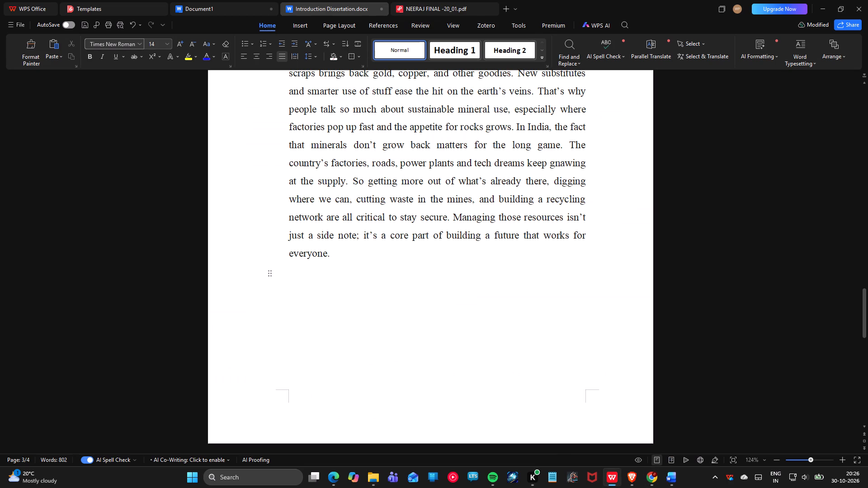
key("Return")
key("ctrl+v")
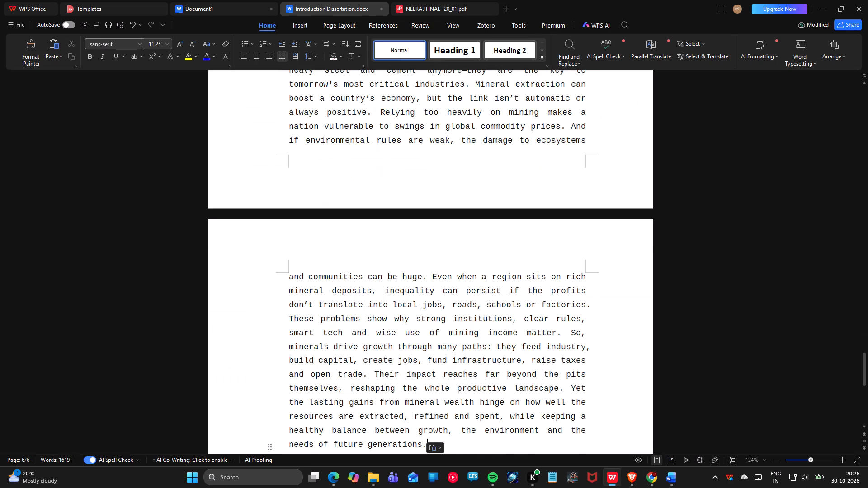
Format the whole pasted section 1.3, "Minerals and Economic Growth", in Times New Roman at size 14.
scroll(392, 225, "up", 10)
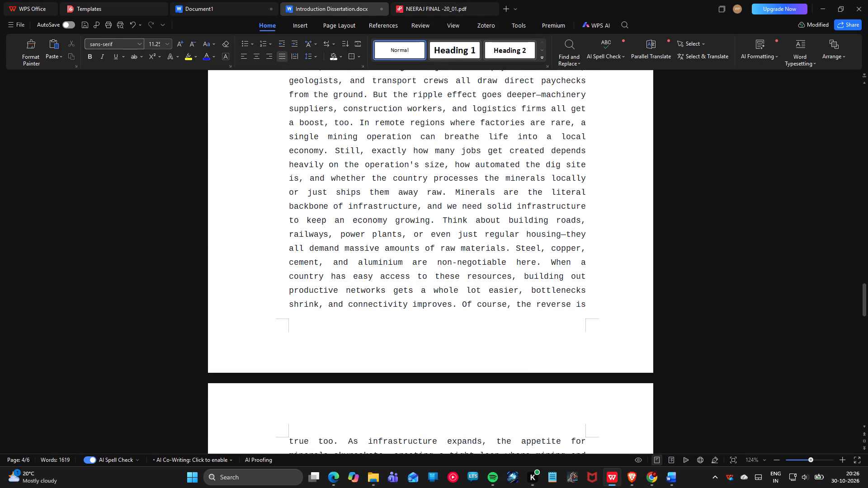
scroll(392, 225, "up", 6)
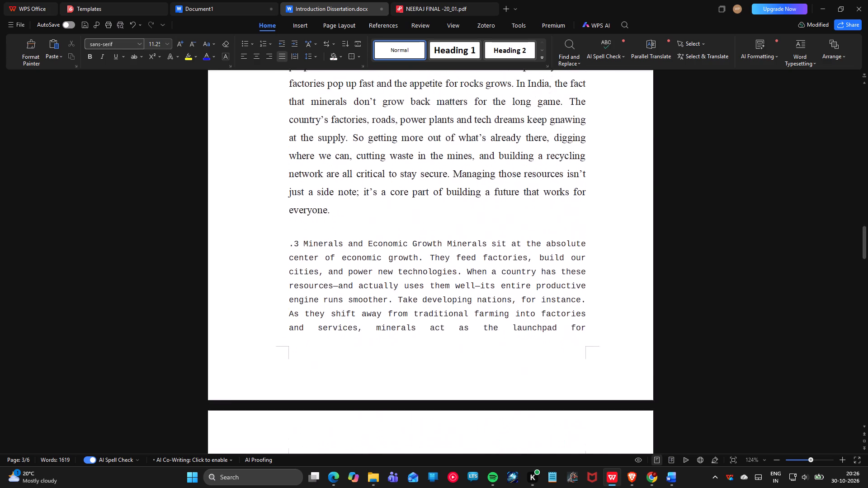
scroll(392, 225, "up", 1)
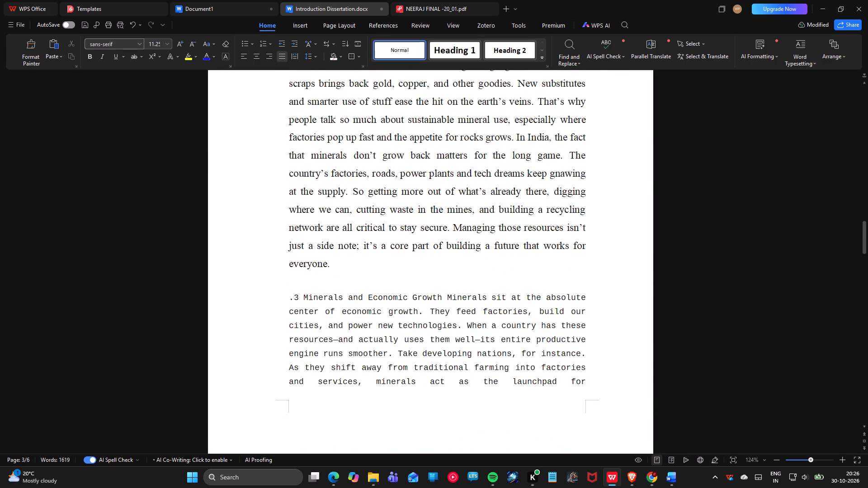
left_click_drag(295, 295, 442, 487)
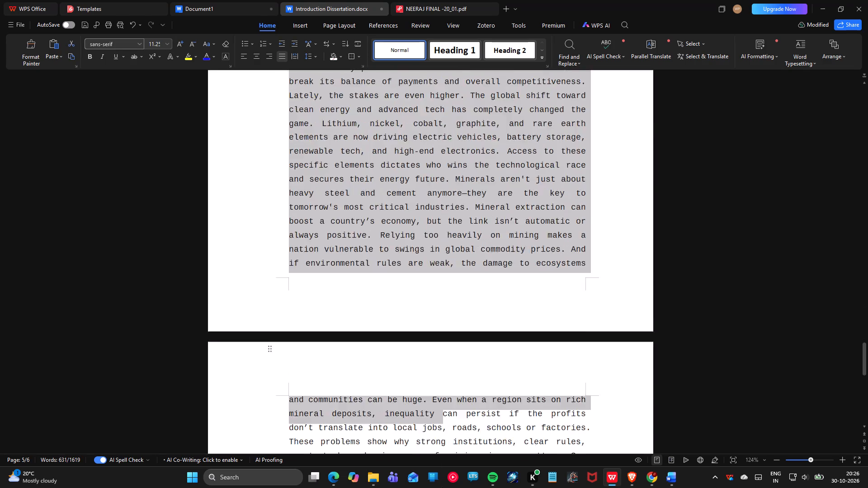
left_click_drag(442, 487, 472, 290)
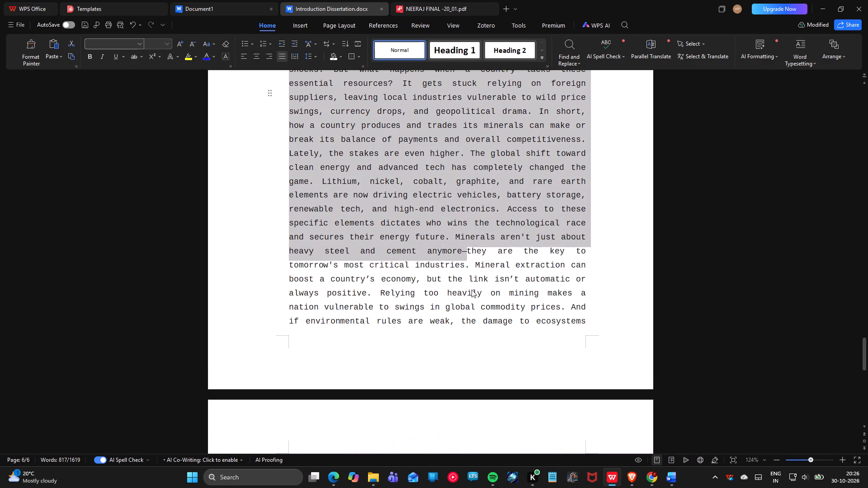
left_click_drag(472, 290, 480, 253)
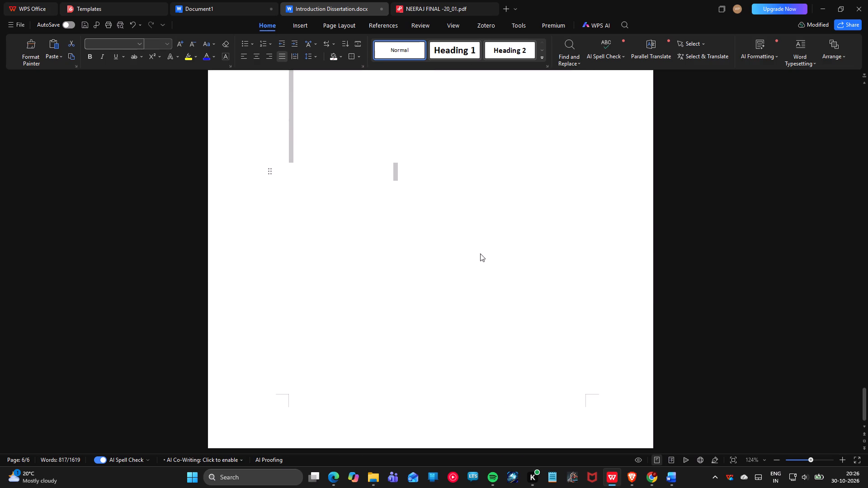
left_click_drag(480, 253, 479, 193)
scroll(479, 193, "left", 4)
left_click(138, 42)
left_click(126, 81)
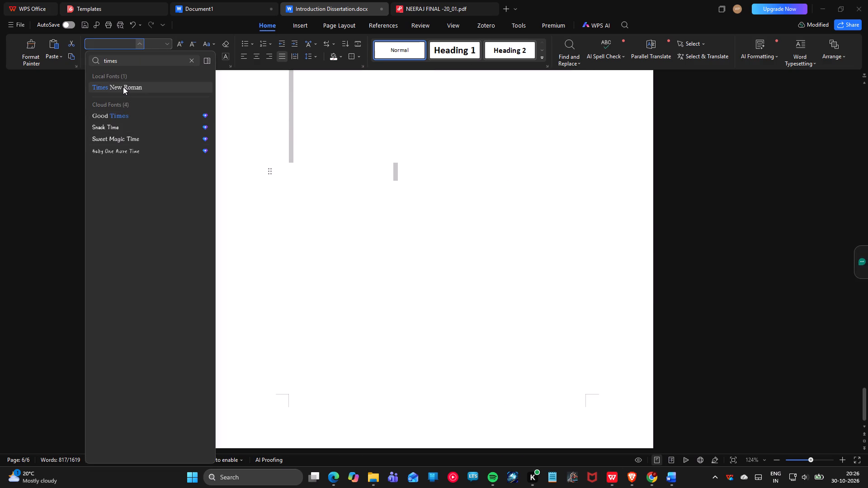
left_click(123, 87)
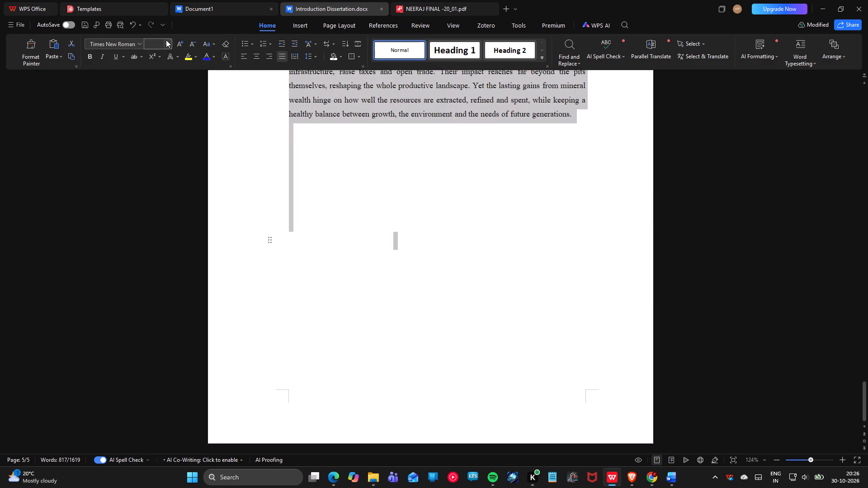
left_click(166, 40)
left_click(161, 219)
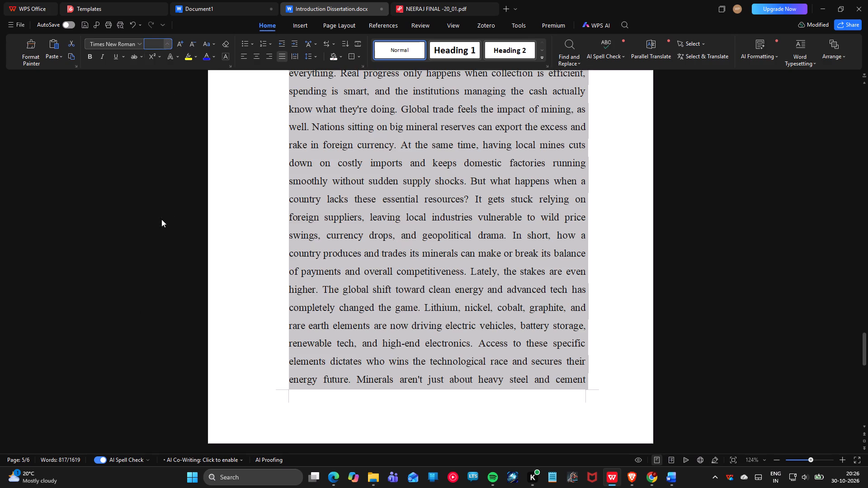
left_click(266, 225)
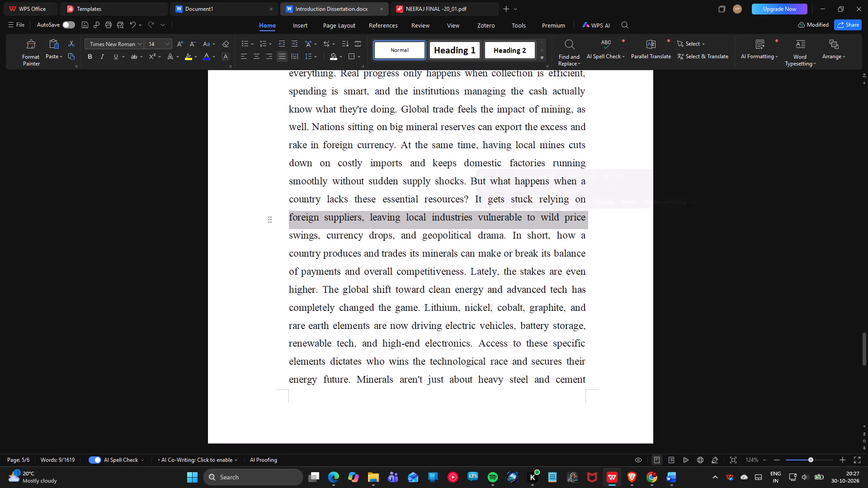
left_click(609, 268)
Look back through sections 1.3 and 1.2 of the dissertation document to check their text and layout.
scroll(609, 268, "up", 7)
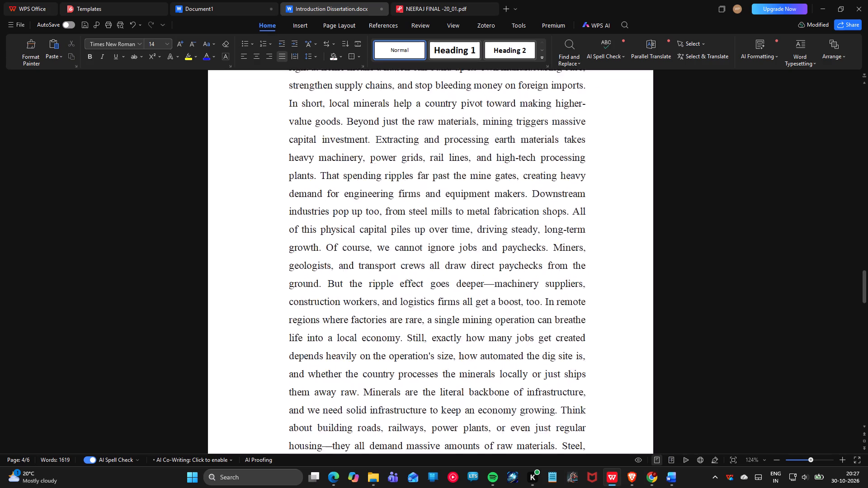
scroll(609, 268, "up", 4)
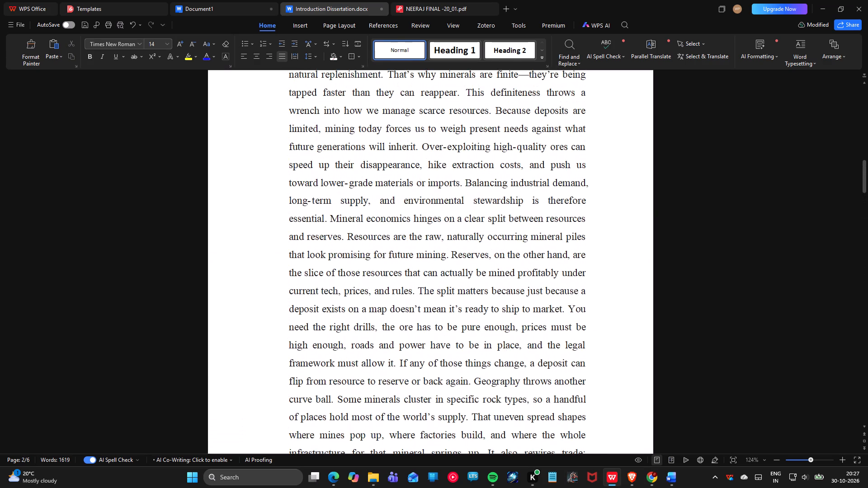
scroll(609, 268, "up", 6)
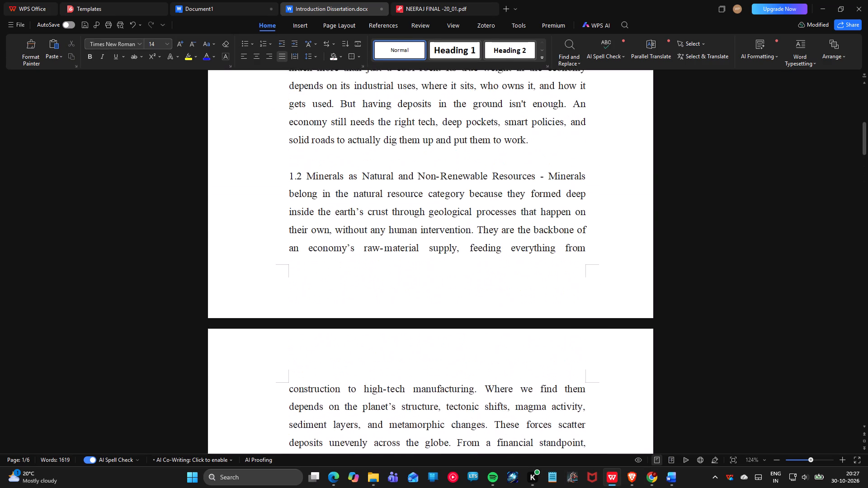
scroll(555, 214, "down", 3)
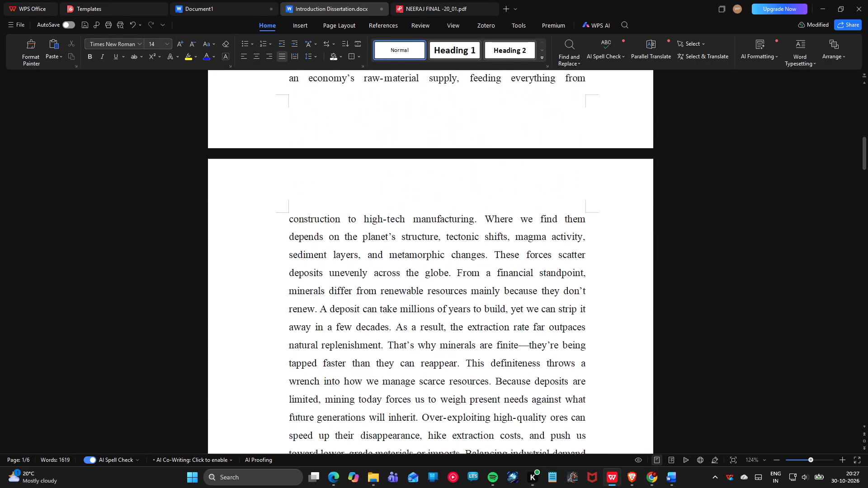
scroll(555, 214, "down", 13)
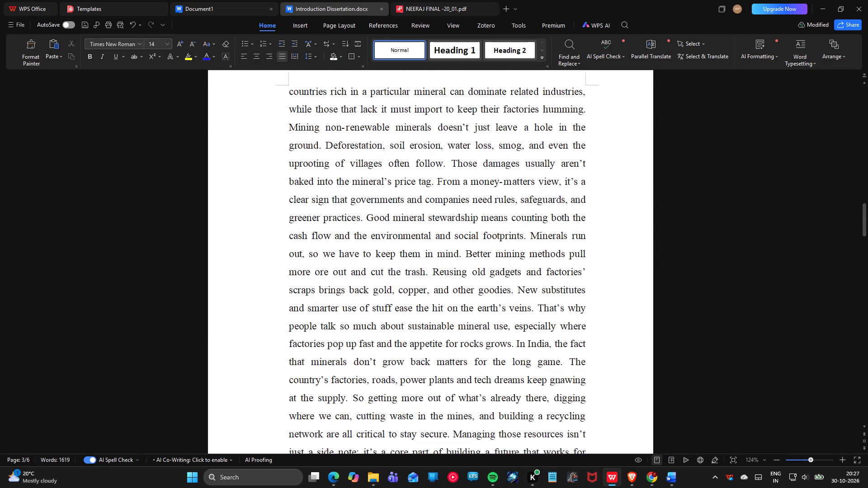
Switch to the reference dissertation PDF and examine how its Chapter 1 headings and body text are laid out.
left_click(468, 0)
scroll(481, 287, "down", 2)
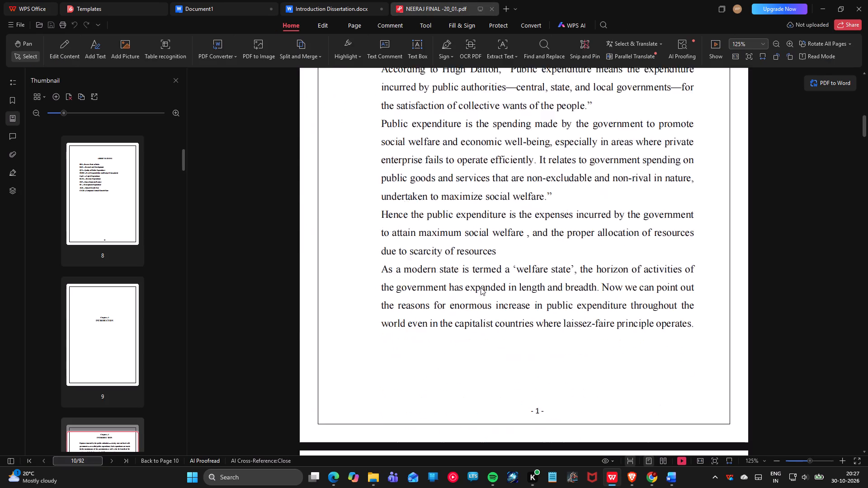
scroll(481, 287, "down", 6)
scroll(481, 287, "up", 1)
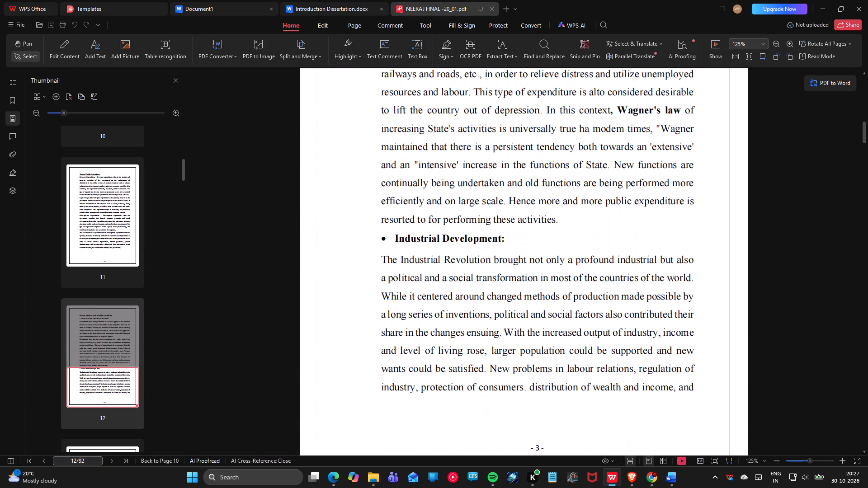
scroll(481, 287, "down", 5)
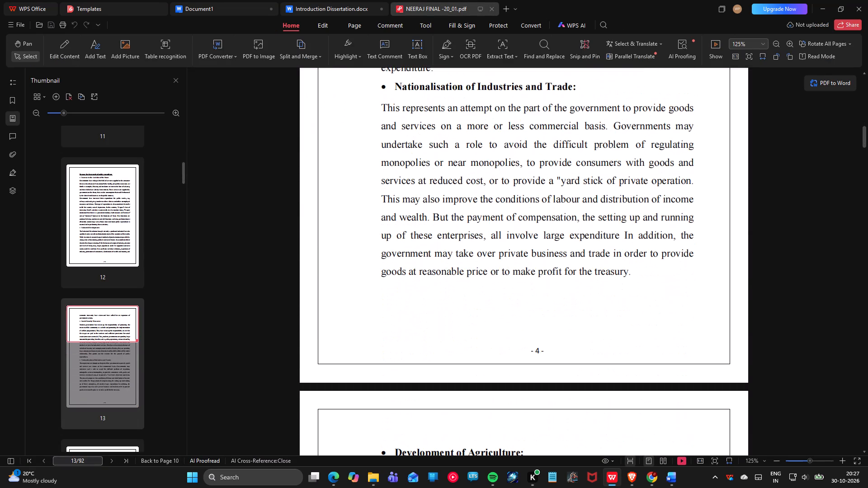
scroll(481, 287, "down", 4)
scroll(481, 287, "right", 1)
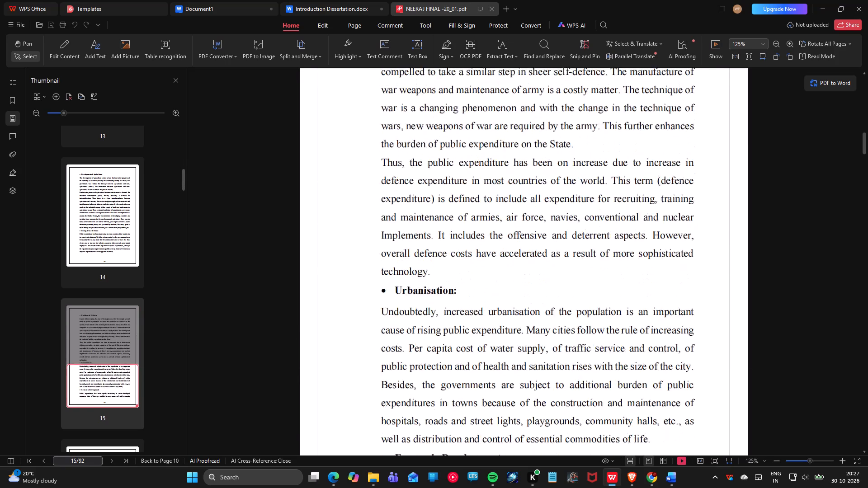
scroll(481, 287, "right", 1)
scroll(481, 287, "up", 6)
Return to Introduction Dissertation.docx and make the heading "1.2 Minerals as Natural and Non-Renewable Resources" bold.
left_click(314, 0)
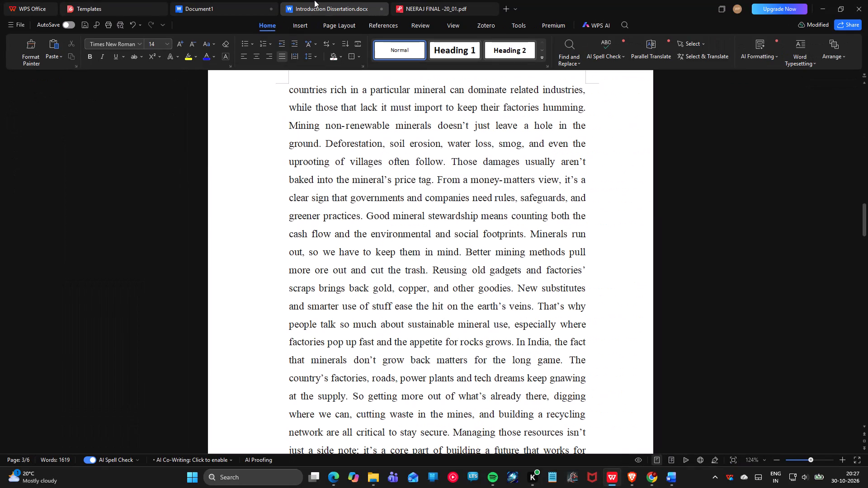
scroll(381, 202, "up", 16)
scroll(381, 202, "up", 7)
scroll(381, 202, "down", 2)
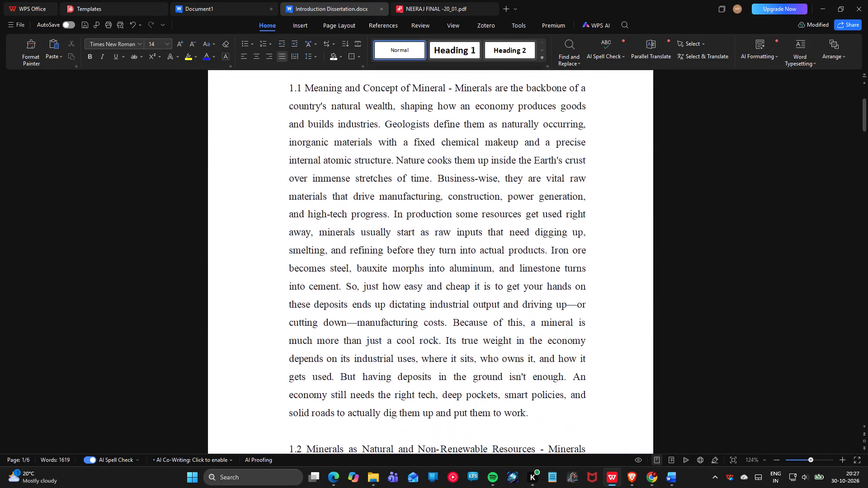
scroll(381, 202, "down", 5)
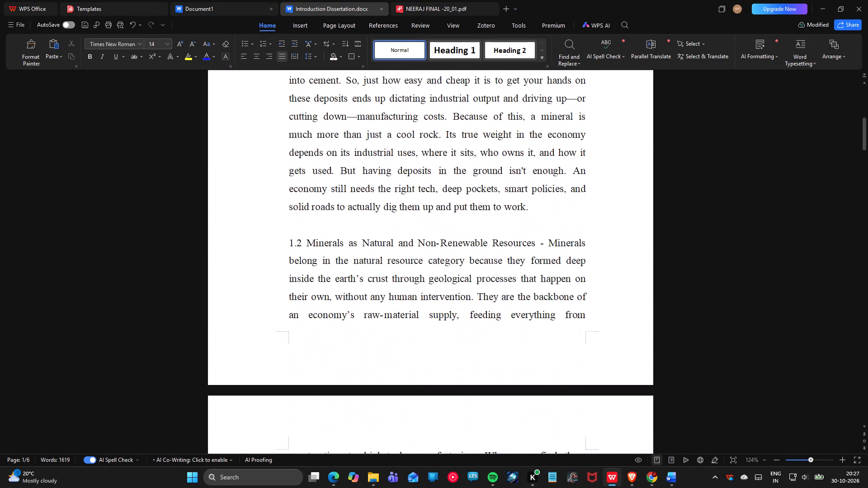
scroll(381, 202, "down", 1)
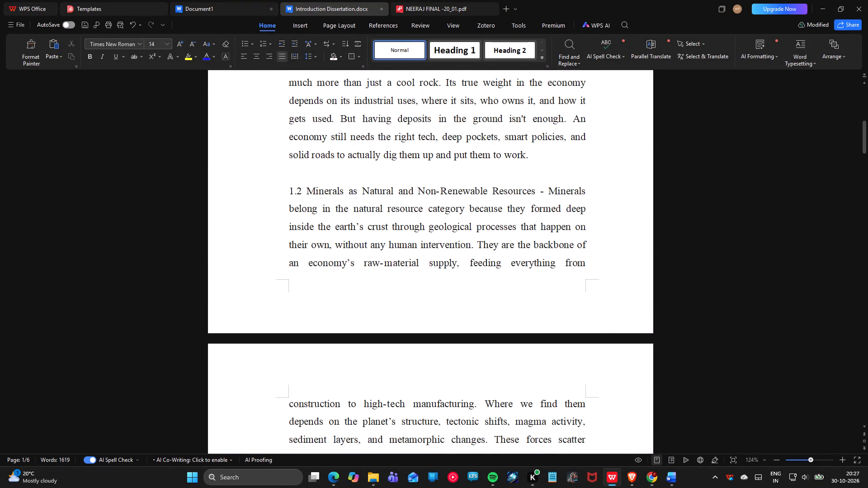
left_click_drag(536, 191, 202, 193)
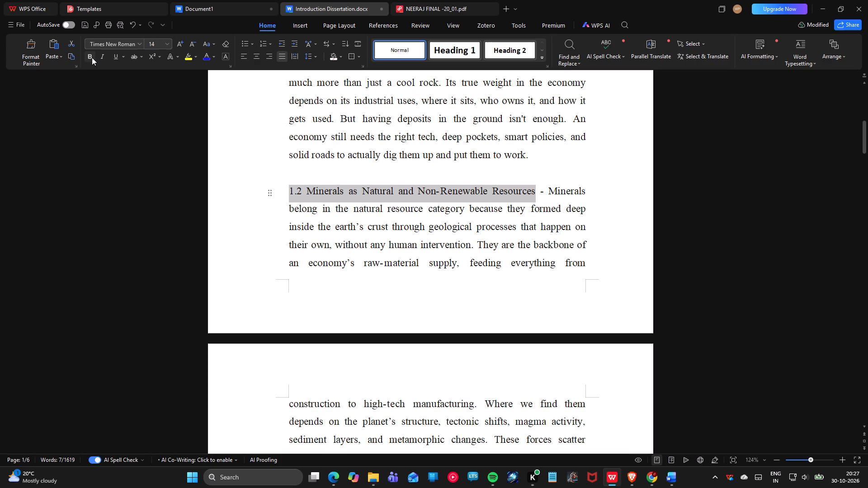
left_click(91, 56)
left_click(328, 166)
Make the heading "1.1 Meaning and Concept of Mineral" bold.
scroll(328, 166, "up", 2)
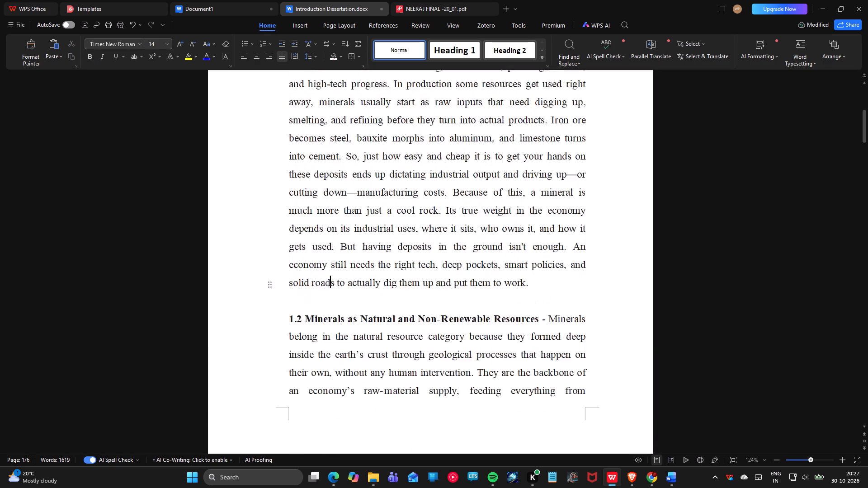
scroll(328, 166, "up", 3)
left_click_drag(446, 122, 438, 121)
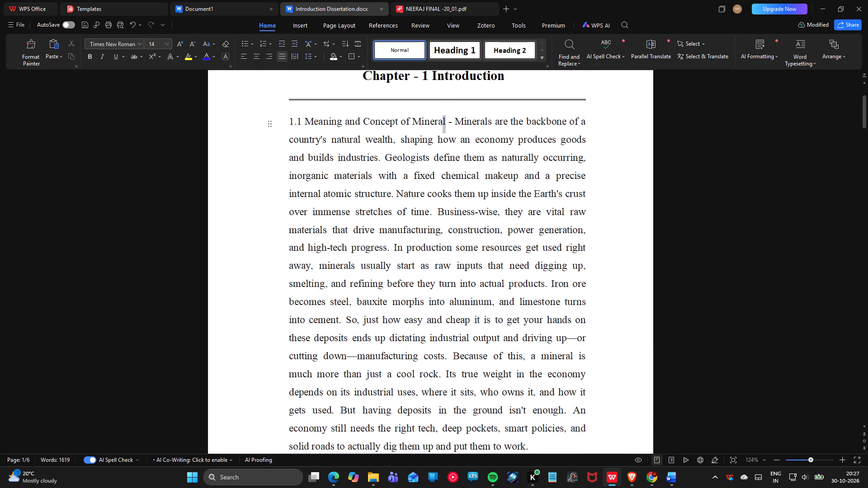
left_click_drag(438, 121, 197, 126)
left_click(87, 56)
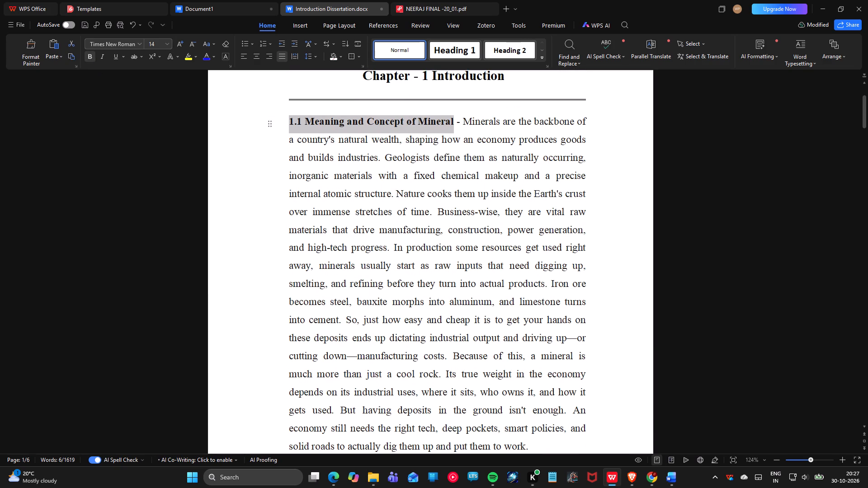
left_click(277, 208)
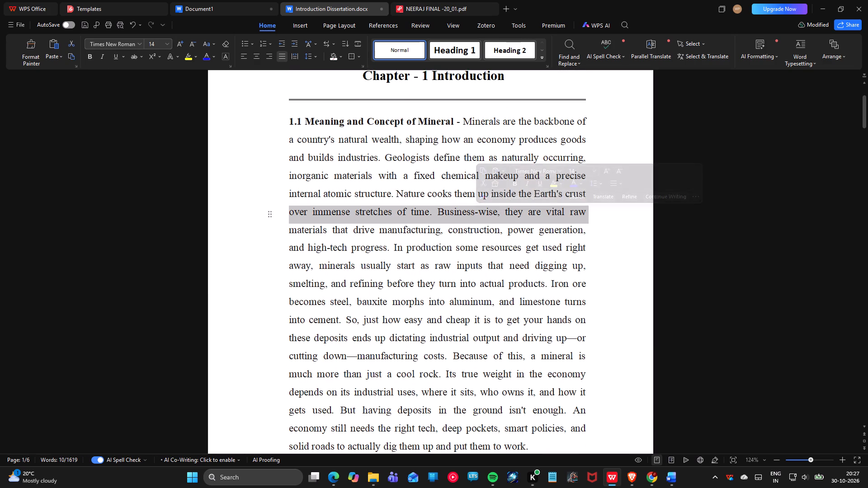
left_click(266, 281)
scroll(266, 281, "down", 1)
left_click(236, 291)
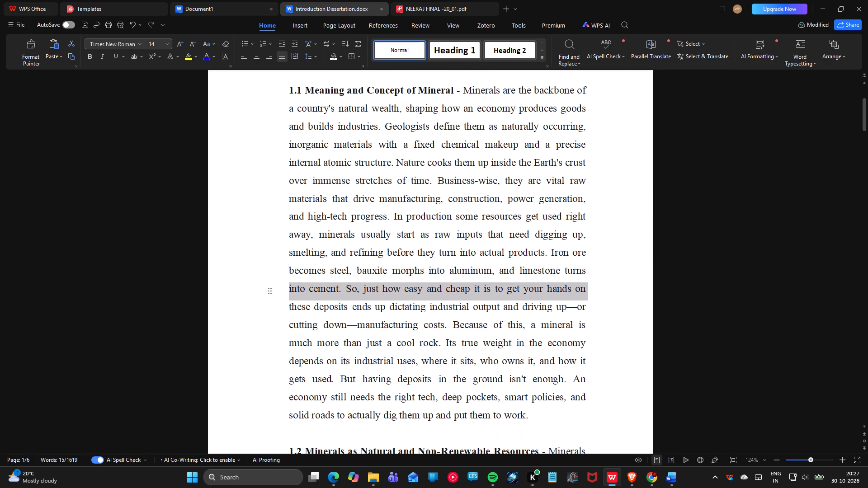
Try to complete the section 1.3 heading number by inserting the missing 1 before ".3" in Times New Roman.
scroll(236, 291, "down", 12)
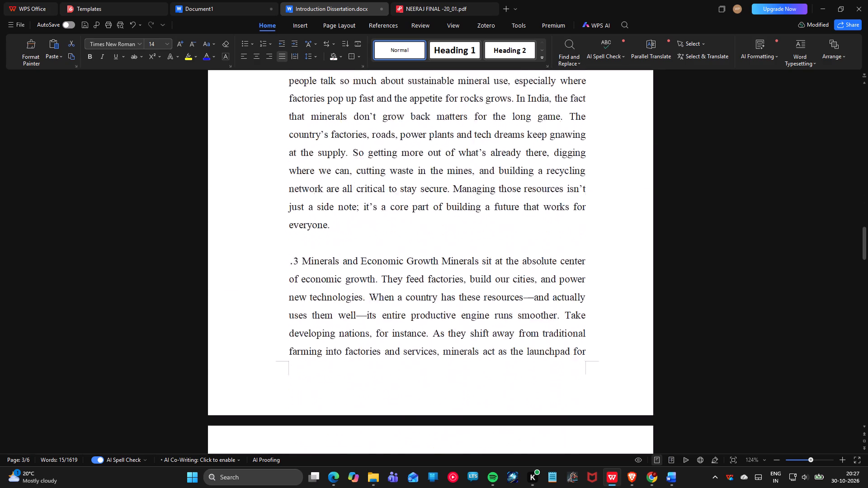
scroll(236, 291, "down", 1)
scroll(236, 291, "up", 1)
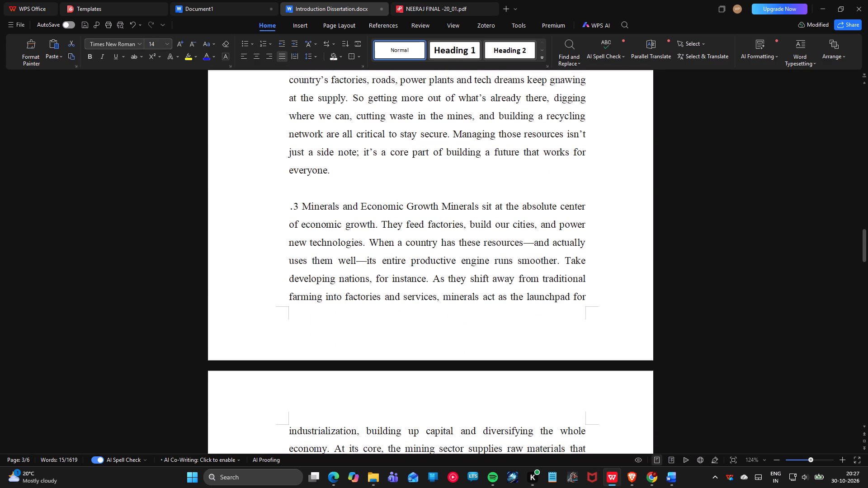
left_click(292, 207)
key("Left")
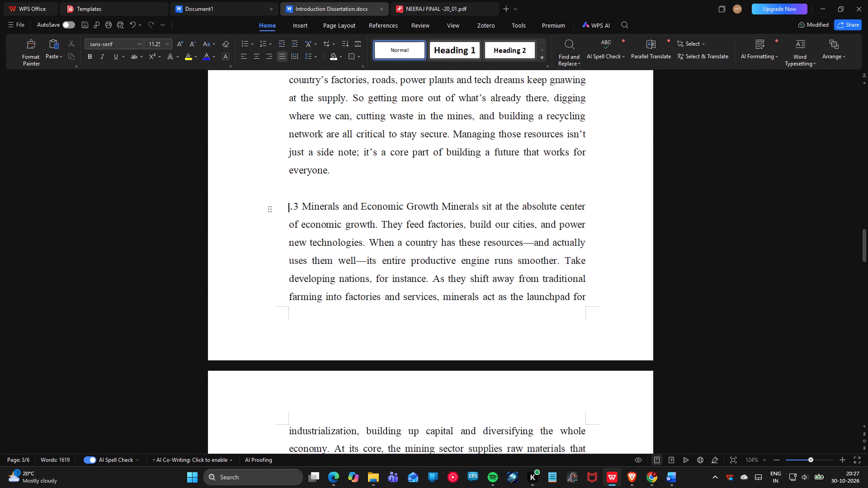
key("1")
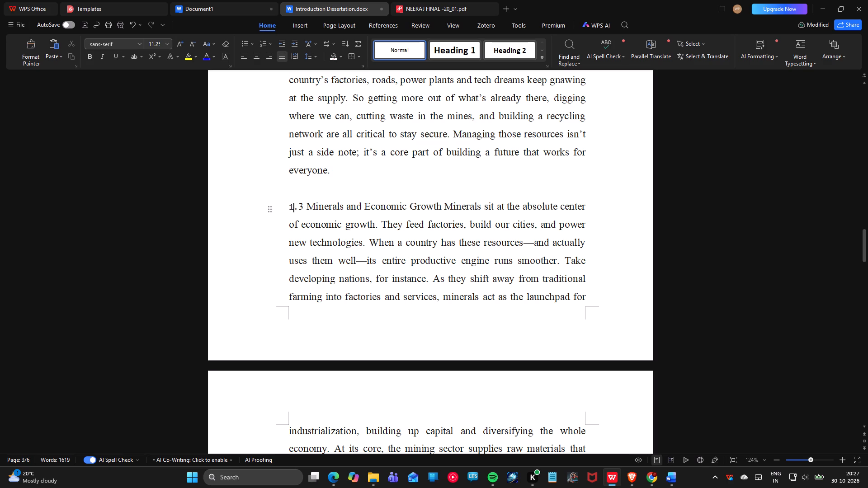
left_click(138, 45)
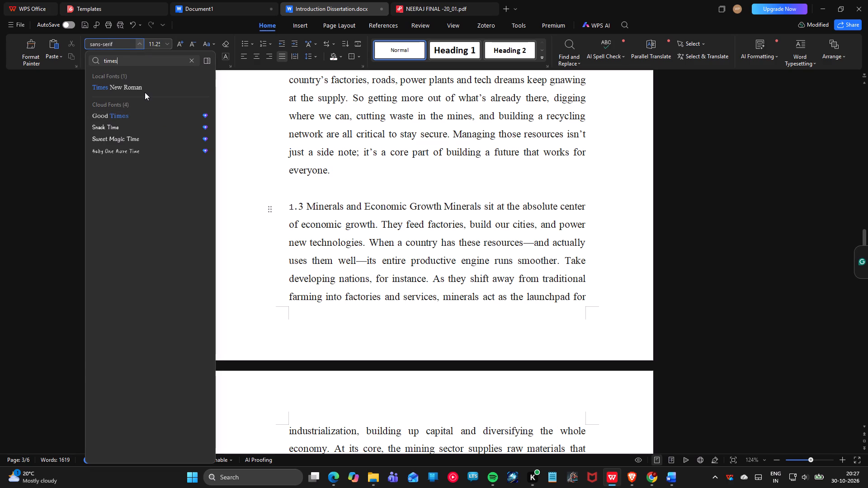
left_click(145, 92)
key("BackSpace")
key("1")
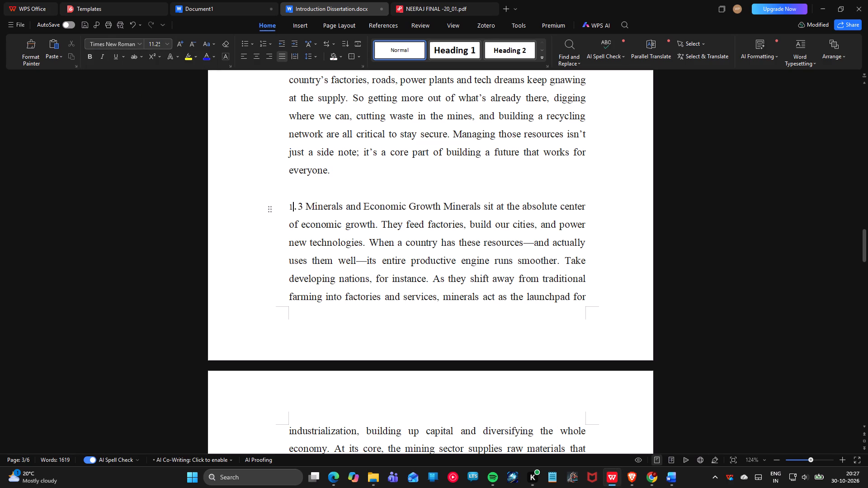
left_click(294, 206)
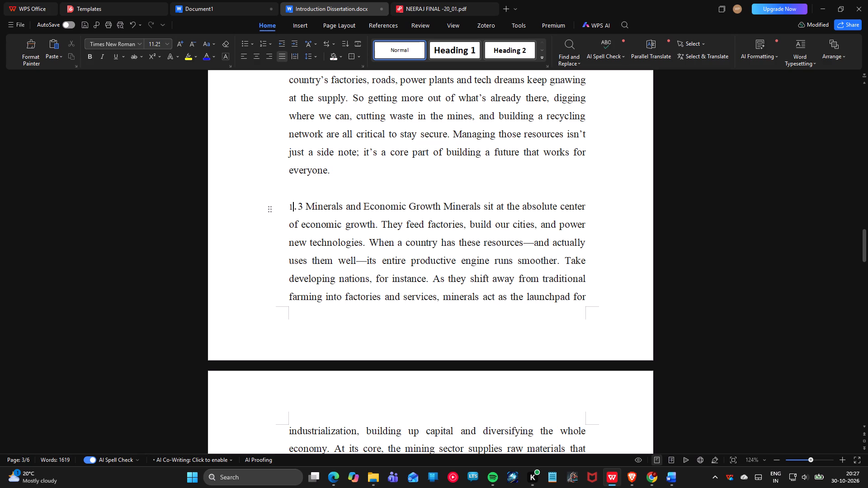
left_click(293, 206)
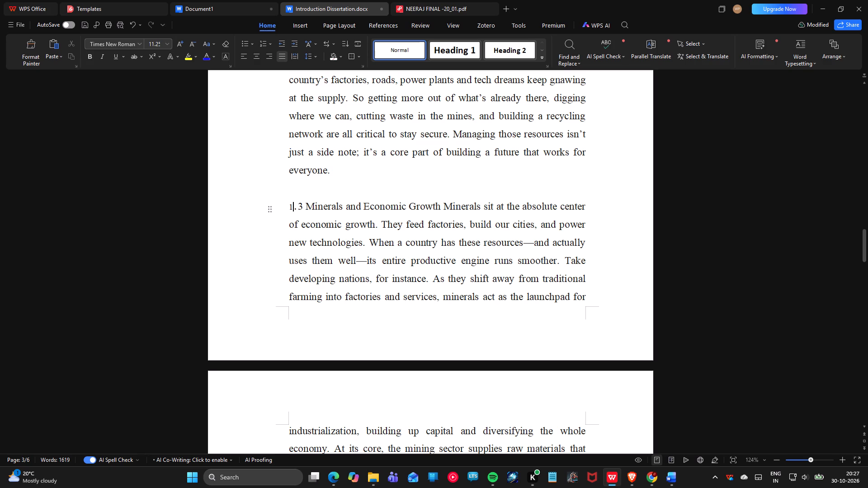
Delete the mismatched section number before "Minerals and Economic Growth" and replace it with 1.3.
left_click(304, 206)
key("BackSpace")
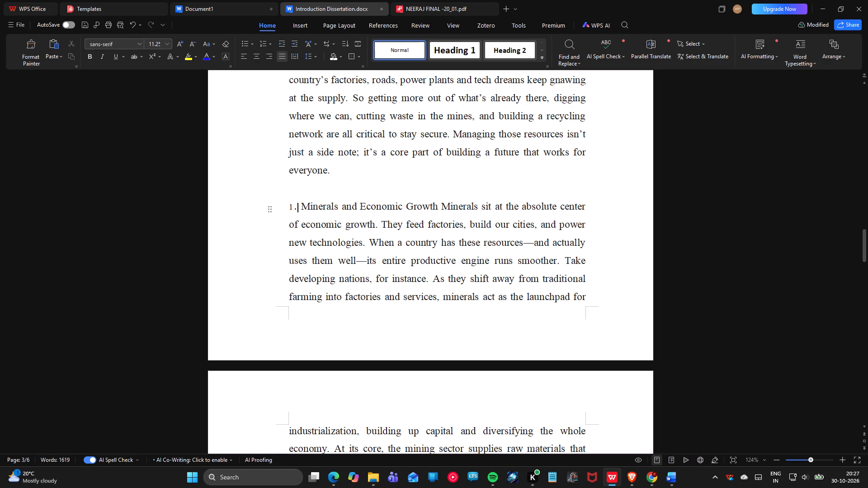
key("BackSpace")
key("BackSpace")
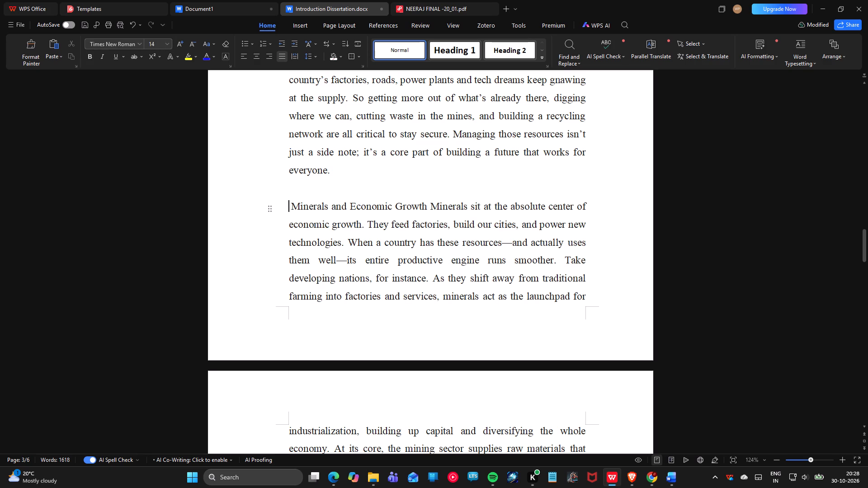
type("1.3")
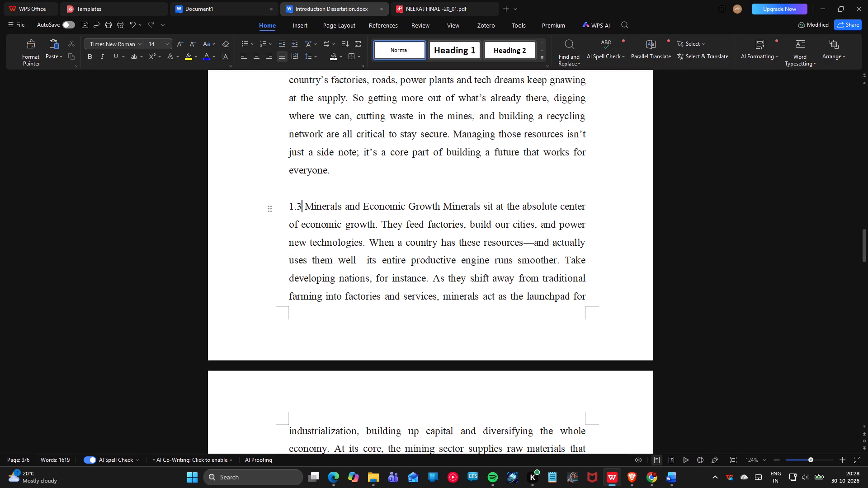
Make the heading "1.3 Minerals and Economic Growth" bold.
left_click_drag(289, 207, 476, 205)
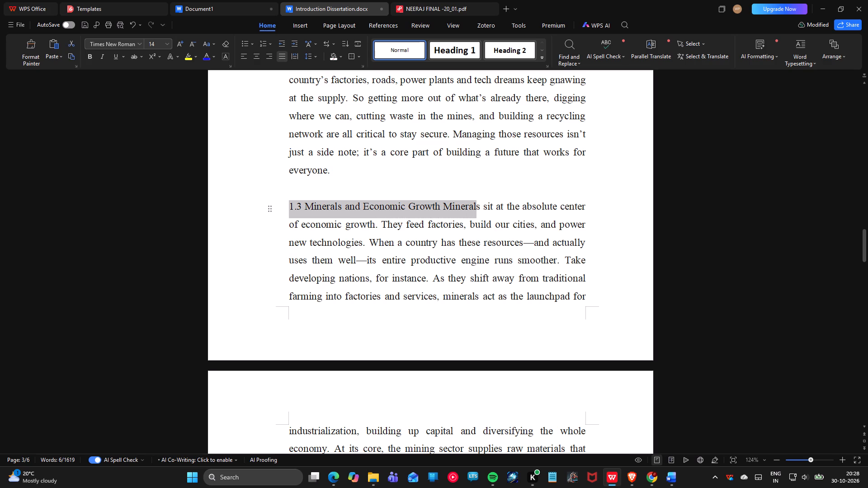
left_click_drag(476, 205, 471, 204)
left_click_drag(471, 204, 442, 204)
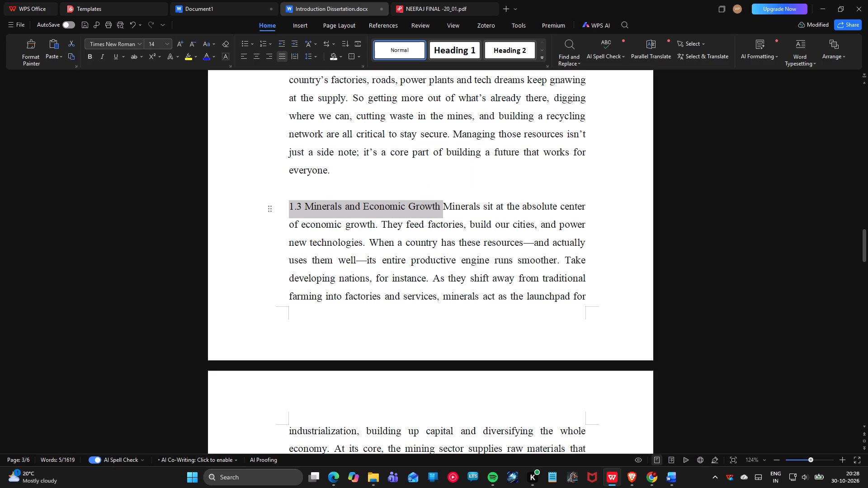
left_click(88, 55)
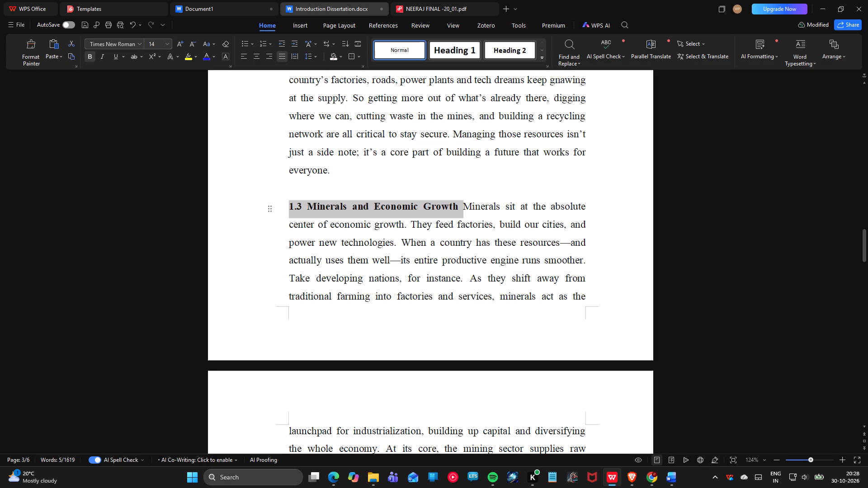
Insert a spaced hyphen between the heading "1.3 Minerals and Economic Growth" and the body text that follows it.
left_click(463, 206)
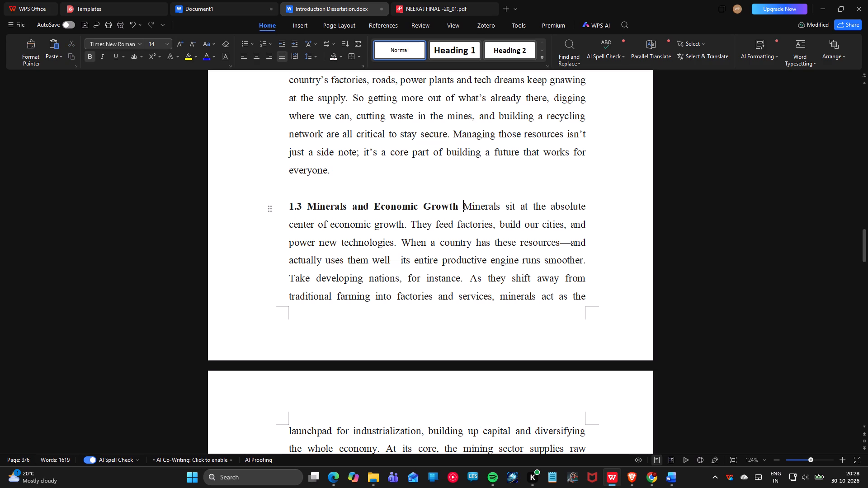
key("BackSpace")
key("space")
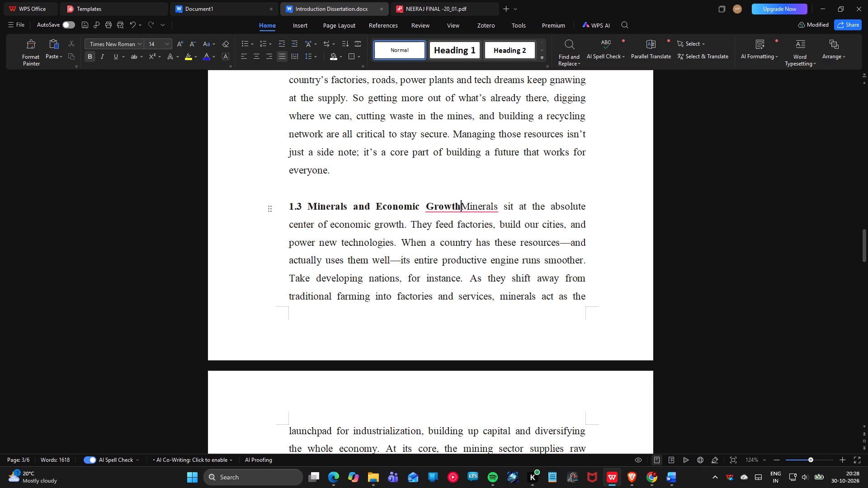
type("-")
key("space")
left_click(508, 182)
Look back through sections 1.3, 1.2 and 1.1 of the dissertation document to check their headings and layout.
scroll(508, 182, "up", 1)
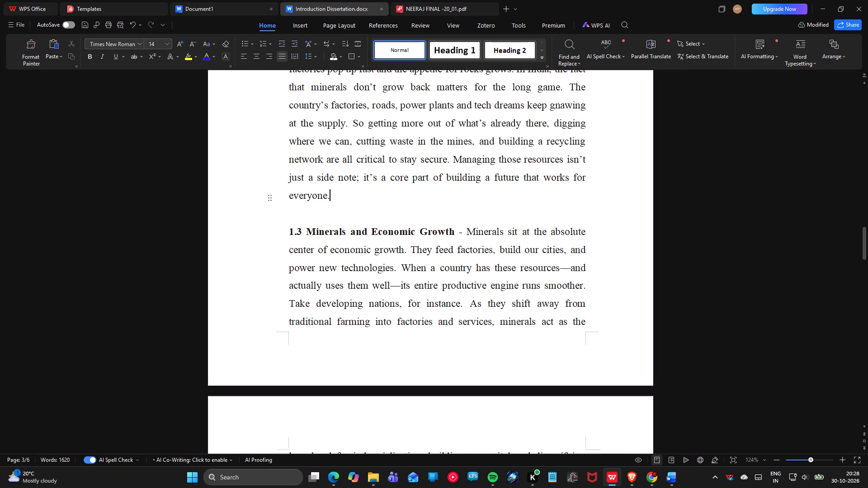
scroll(508, 182, "up", 1)
scroll(508, 182, "down", 1)
scroll(508, 182, "up", 3)
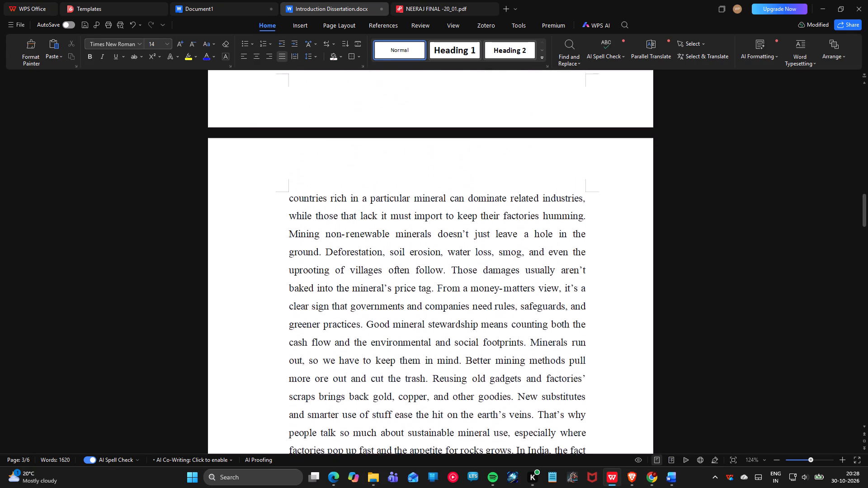
scroll(508, 182, "up", 4)
scroll(508, 182, "down", 3)
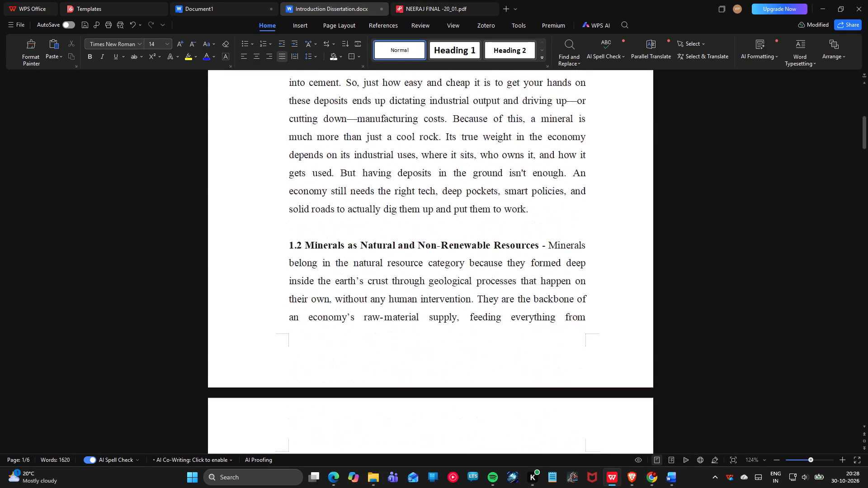
scroll(508, 182, "down", 5)
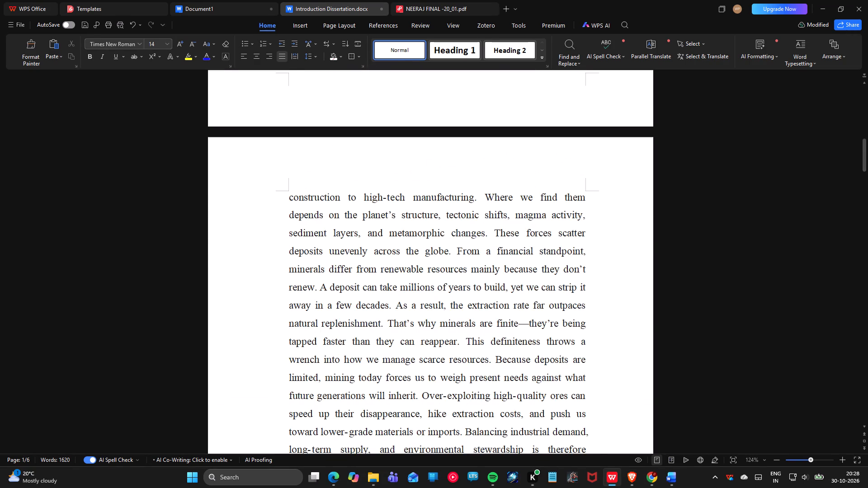
Read through the body text of sections 1.2 and 1.3 to check how the paragraphs are divided.
scroll(508, 182, "down", 2)
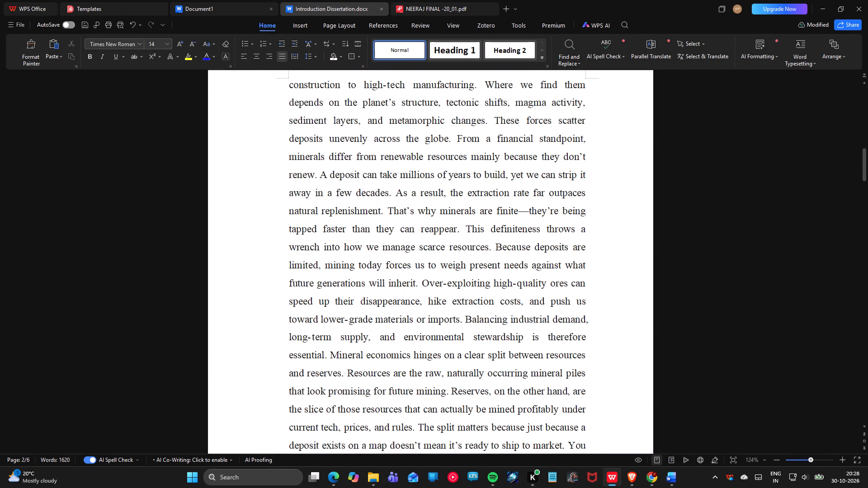
scroll(428, 191, "down", 3)
scroll(428, 191, "up", 1)
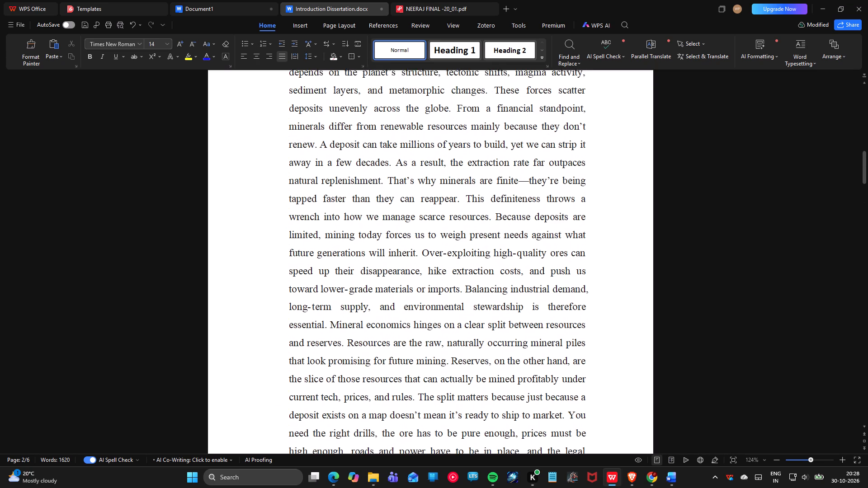
scroll(428, 191, "up", 1)
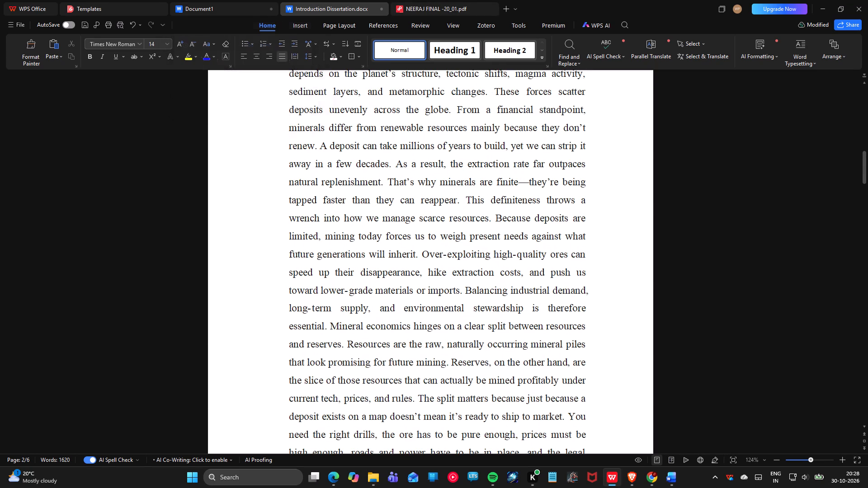
scroll(401, 247, "down", 6)
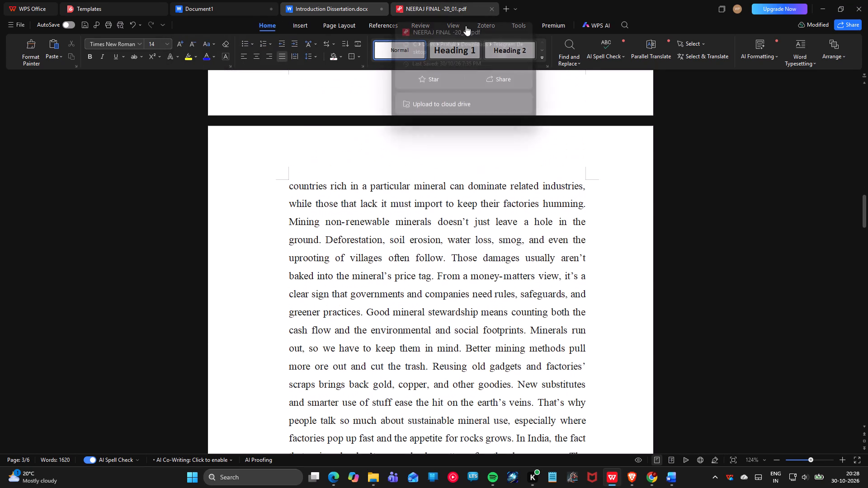
scroll(509, 325, "up", 5)
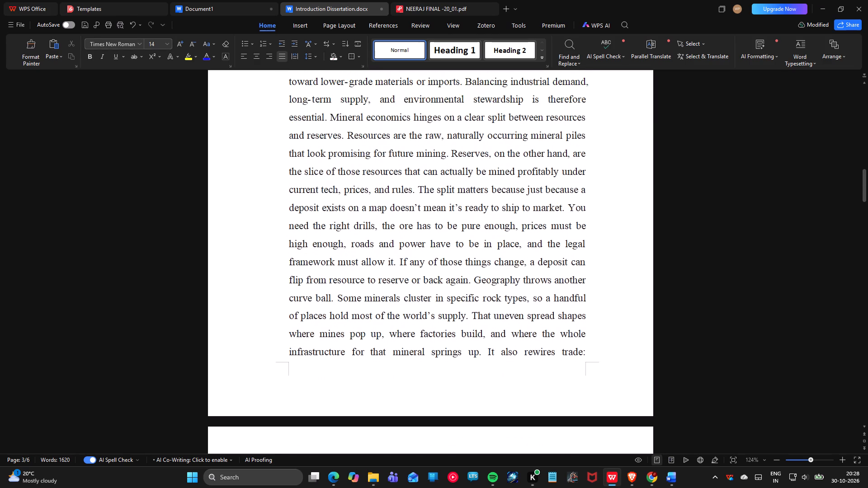
scroll(509, 325, "down", 4)
scroll(509, 325, "up", 1)
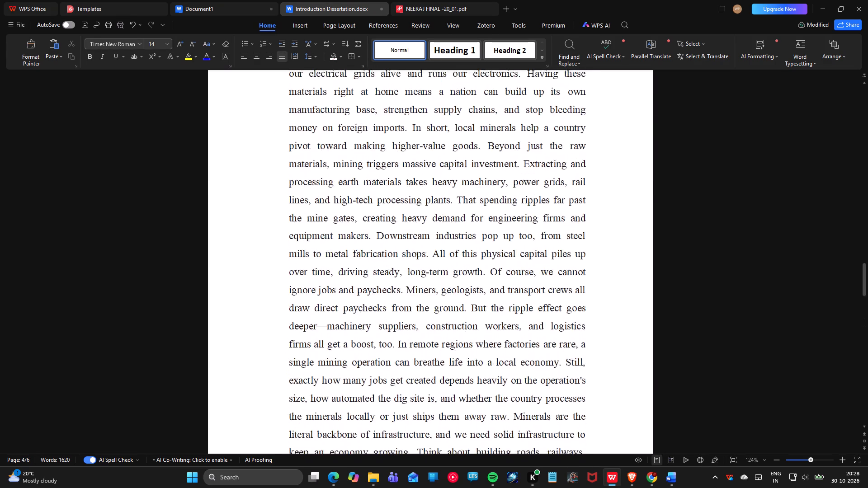
scroll(509, 325, "up", 2)
scroll(509, 325, "down", 1)
scroll(509, 325, "up", 2)
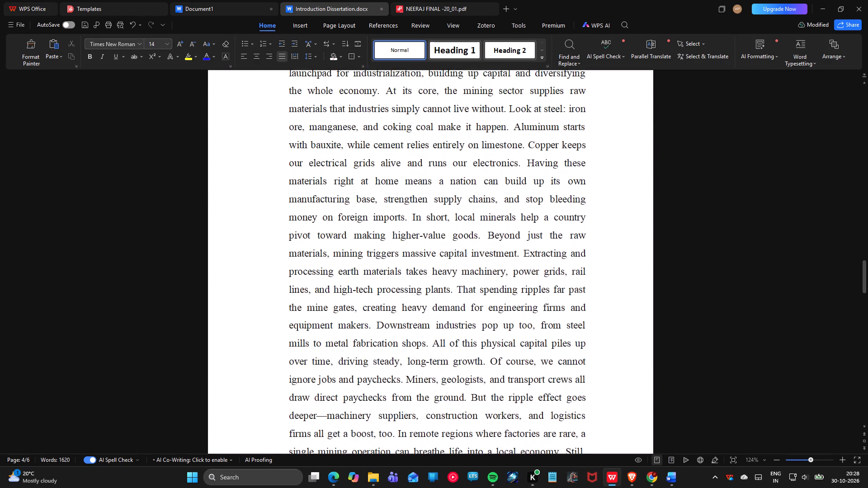
scroll(509, 325, "up", 6)
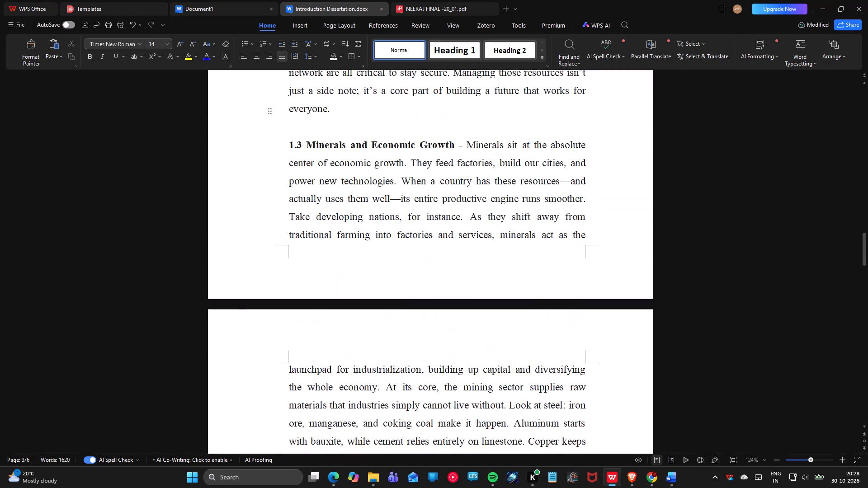
scroll(509, 325, "up", 1)
scroll(509, 325, "down", 2)
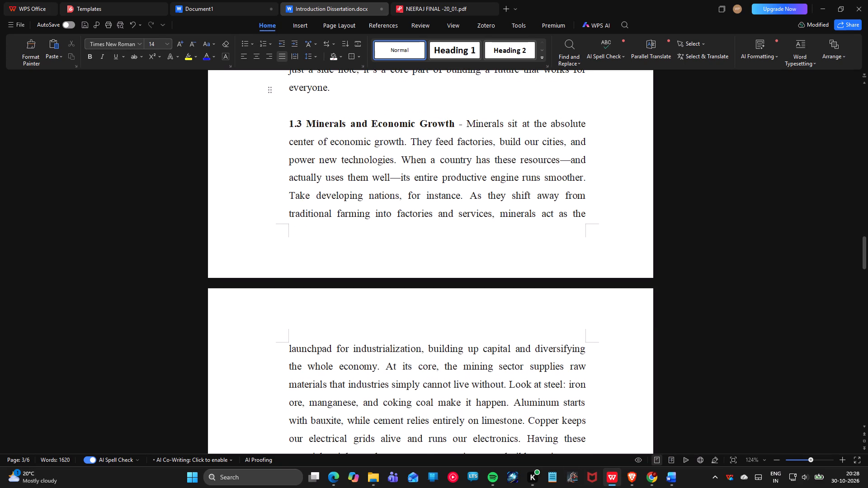
Switch to ParaFree in Chrome and examine the paragraph breaks in the humanized text of 1.3 Minerals and Economic Growth.
left_click(657, 408)
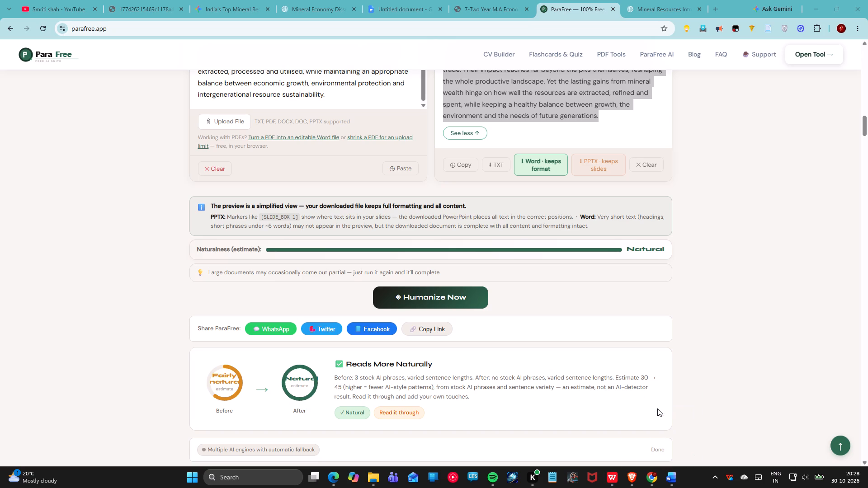
left_click(599, 305)
scroll(693, 244, "up", 3)
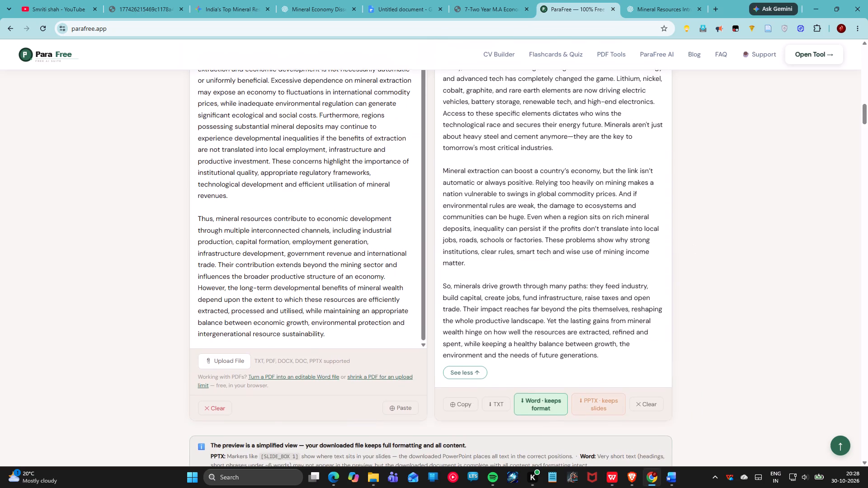
scroll(638, 232, "up", 8)
scroll(599, 223, "up", 3)
scroll(599, 223, "down", 1)
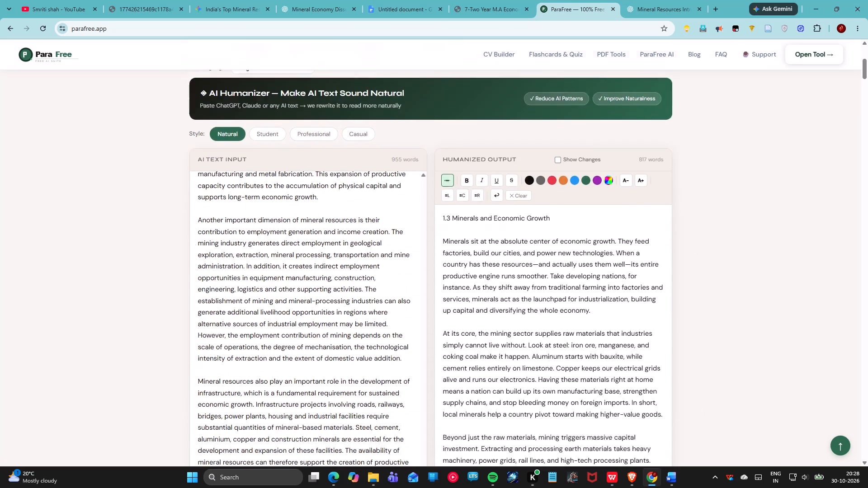
scroll(599, 223, "down", 3)
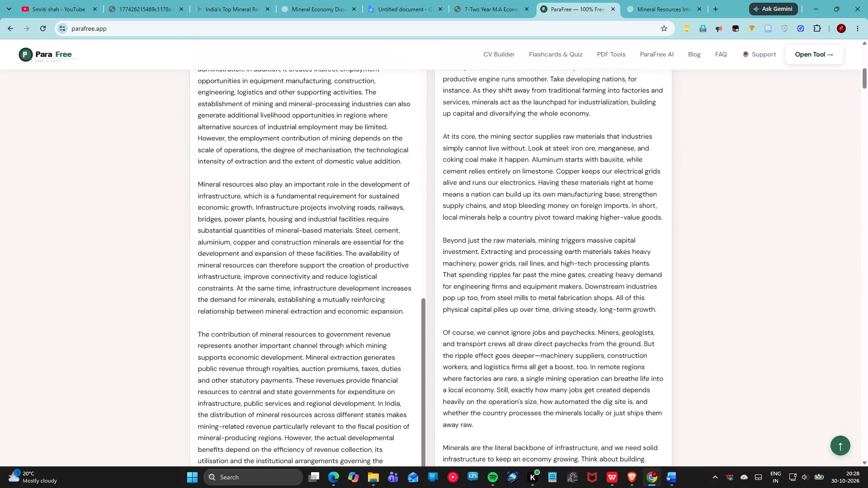
scroll(599, 223, "down", 1)
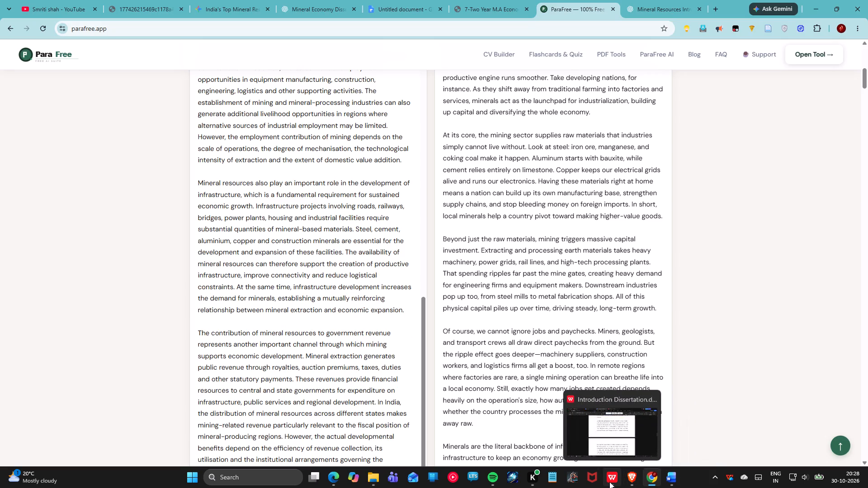
Return to the dissertation in WPS Office and start a new paragraph at "At its core, the mining sector" in section 1.3.
left_click(615, 426)
scroll(472, 293, "down", 1)
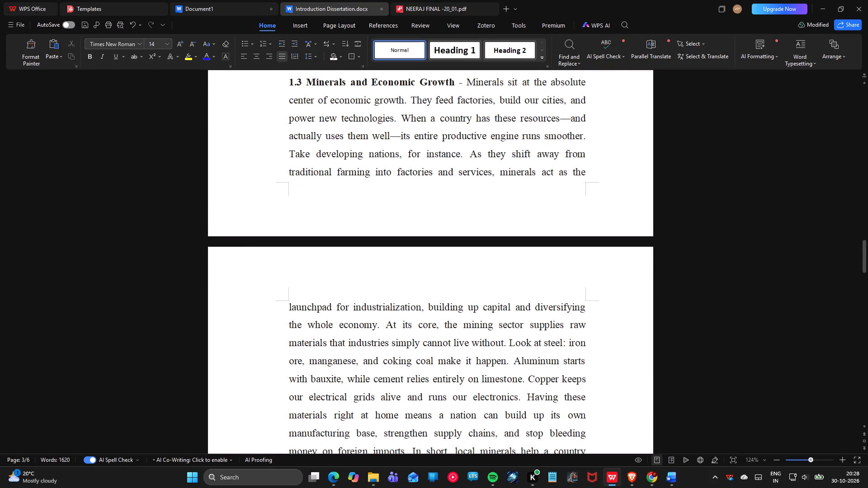
left_click(384, 323)
key("Return")
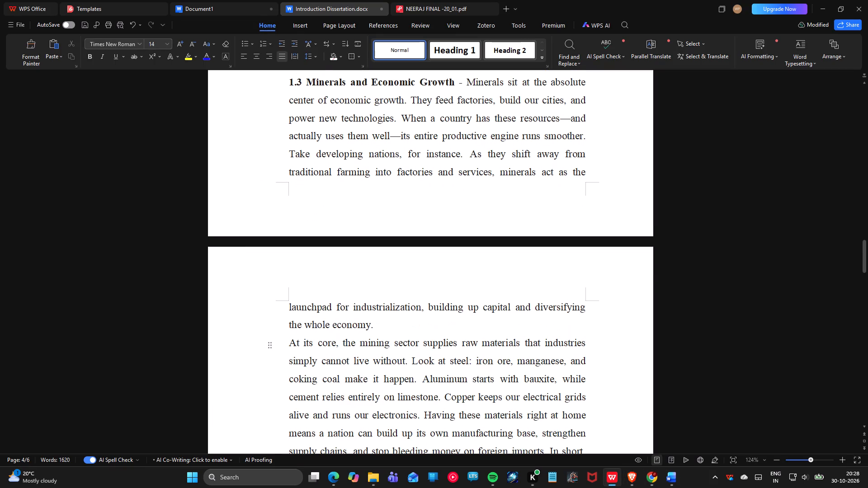
Start a new paragraph at "Beyond just the raw materials", following the sentence ending "making higher-value goods.".
scroll(384, 323, "down", 5)
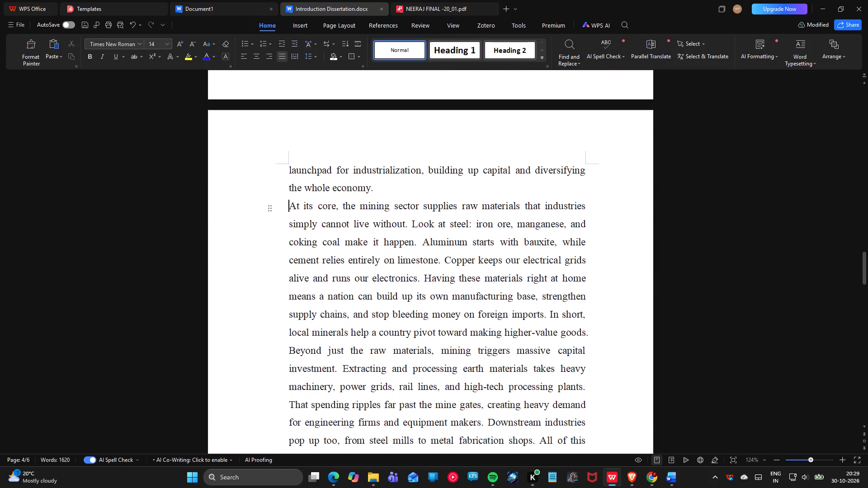
scroll(385, 307, "down", 1)
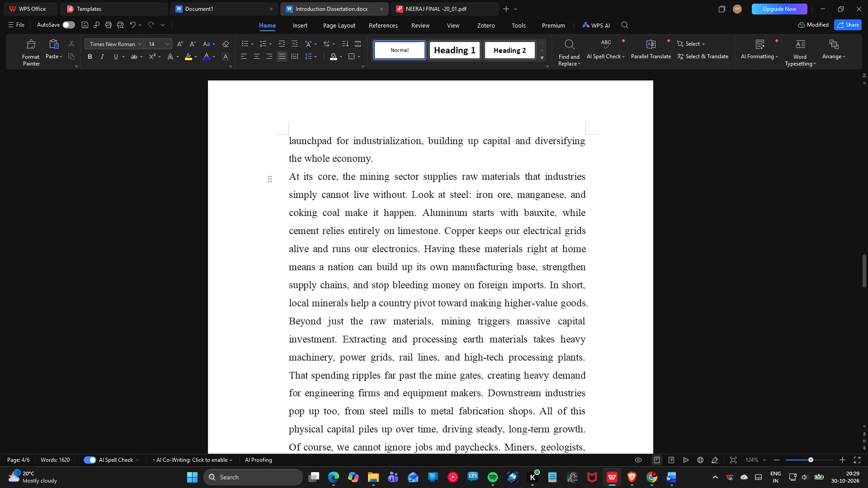
scroll(488, 297, "down", 1)
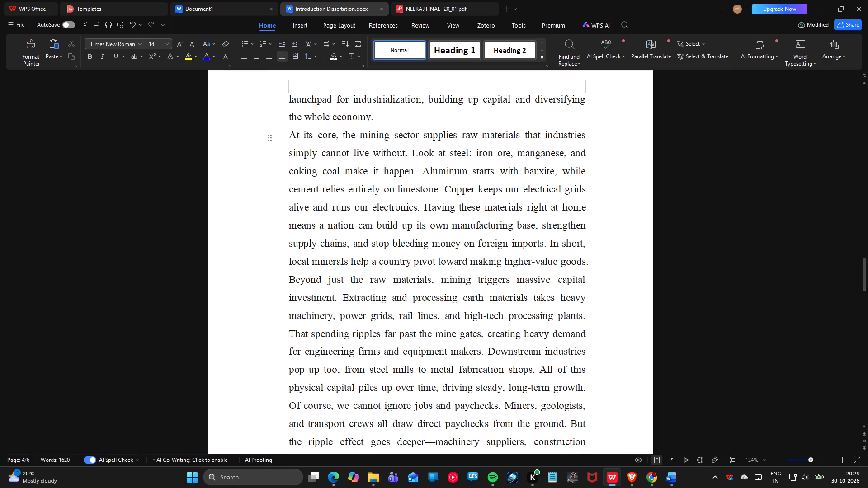
left_click(589, 259)
key("Return")
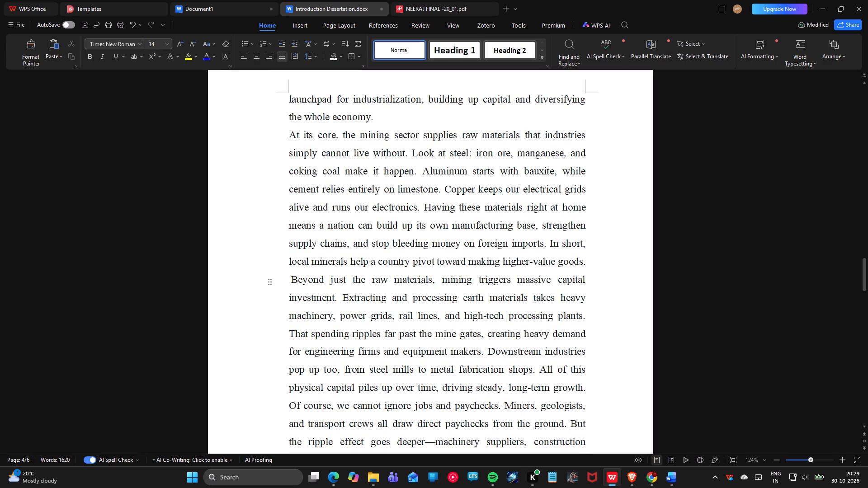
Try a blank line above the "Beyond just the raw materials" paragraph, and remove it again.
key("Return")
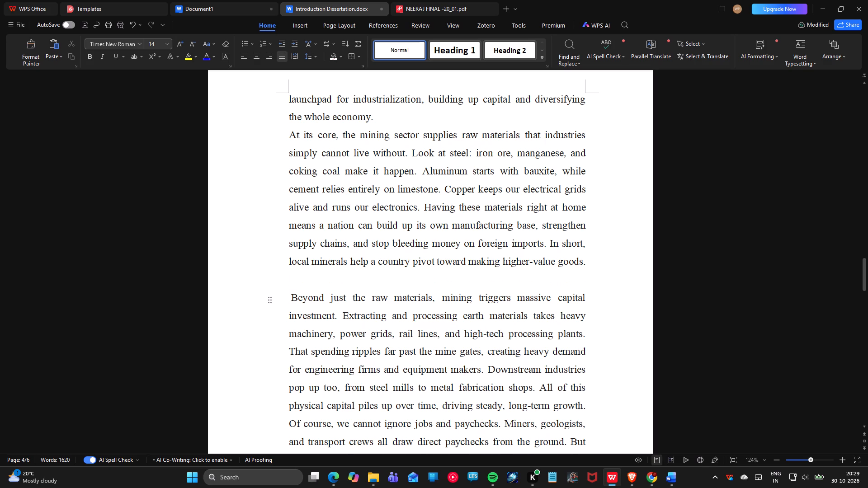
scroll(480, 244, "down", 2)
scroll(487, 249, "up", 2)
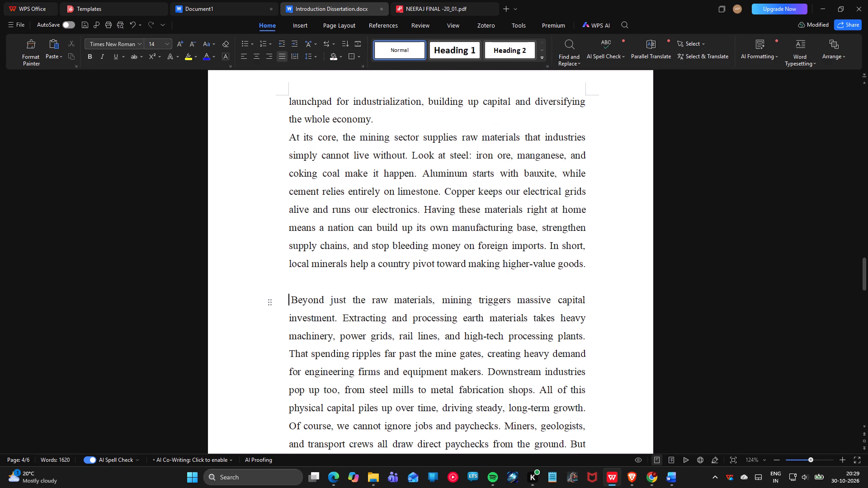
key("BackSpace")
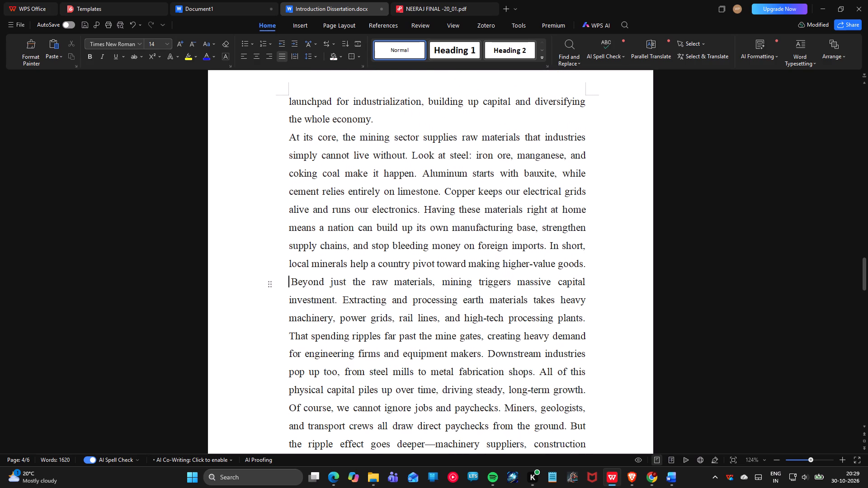
Remove the opening phrase "At its core," so the section 1.3 paragraph begins with "The mining sector supplies raw materials".
left_click(344, 137)
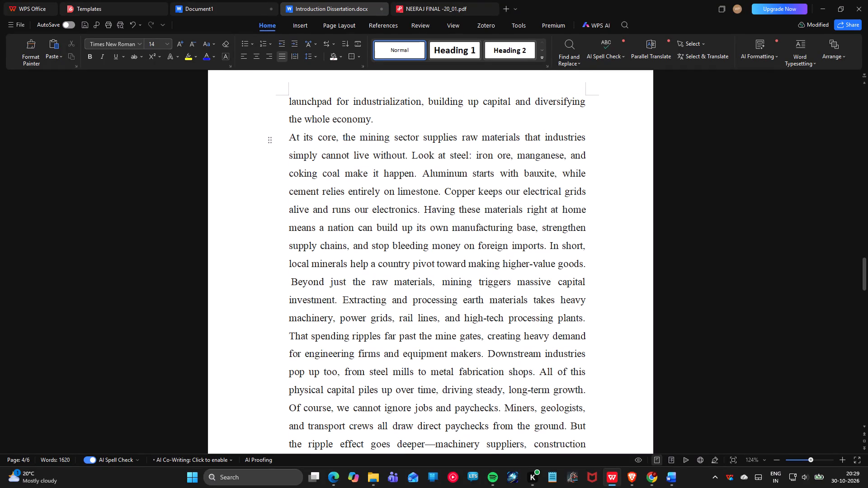
key("BackSpace")
key("BackSpace")
key("BackSpace")
key("BackSpace")
key("BackSpace")
key("BackSpace")
key("BackSpace")
key("BackSpace")
key("BackSpace")
key("BackSpace")
key("BackSpace")
key("BackSpace")
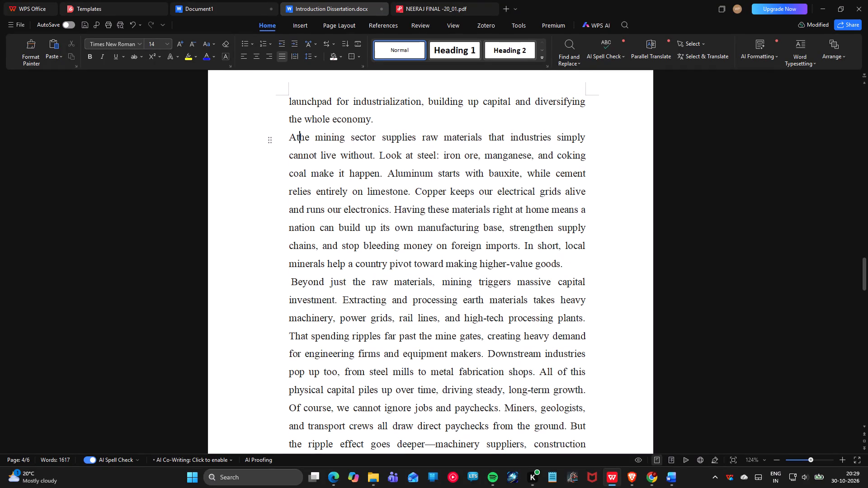
key("BackSpace")
key("BackSpace")
key("t")
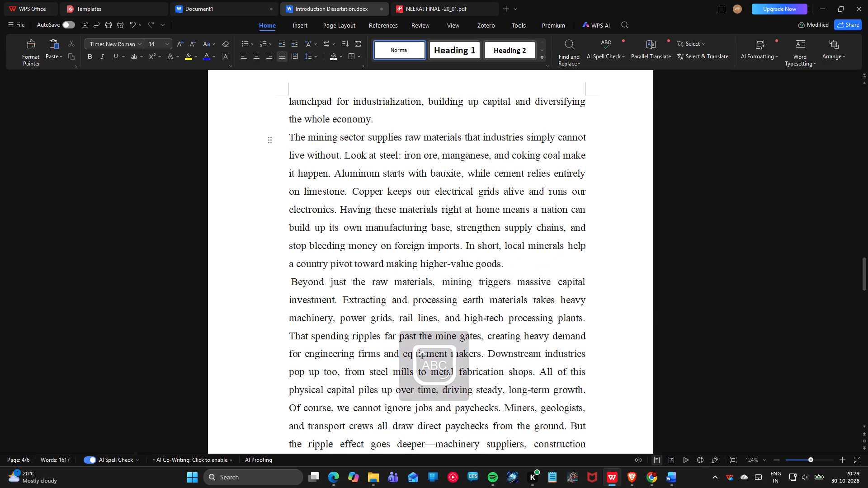
Read through the section 1.3 paragraphs on raw materials, capital investment, jobs and infrastructure to check wording and paragraph divisions.
scroll(527, 209, "down", 1)
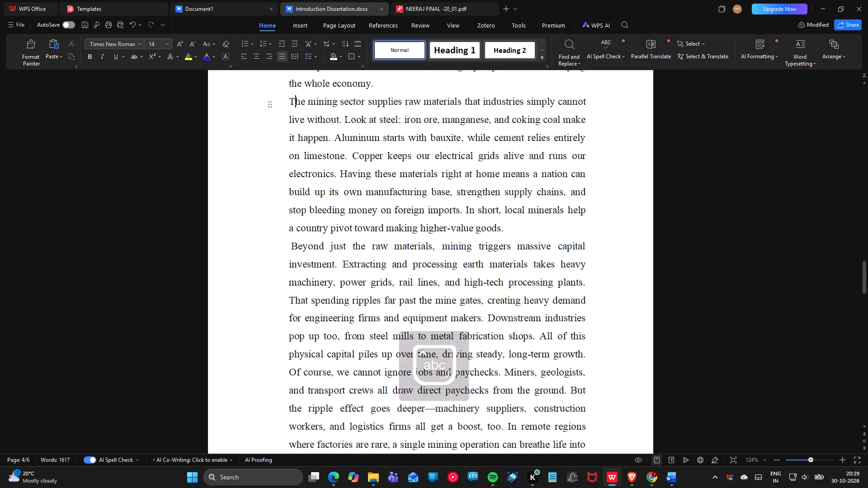
scroll(527, 209, "down", 1)
scroll(492, 219, "up", 1)
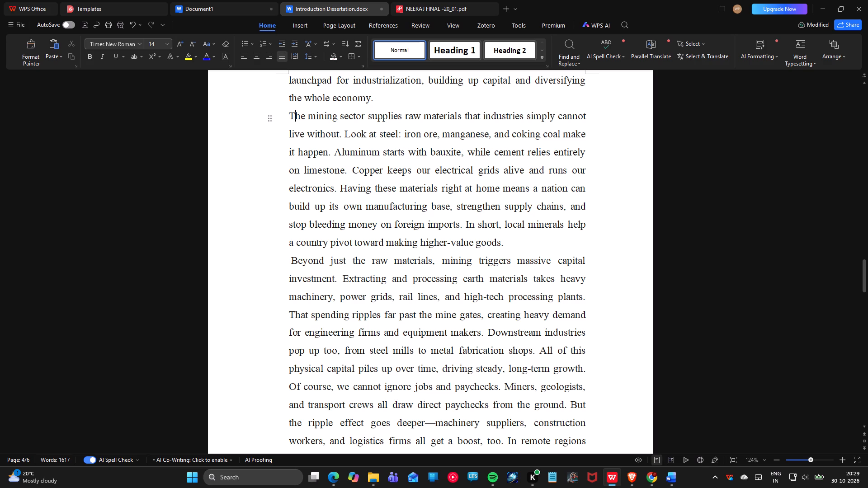
scroll(470, 143, "down", 1)
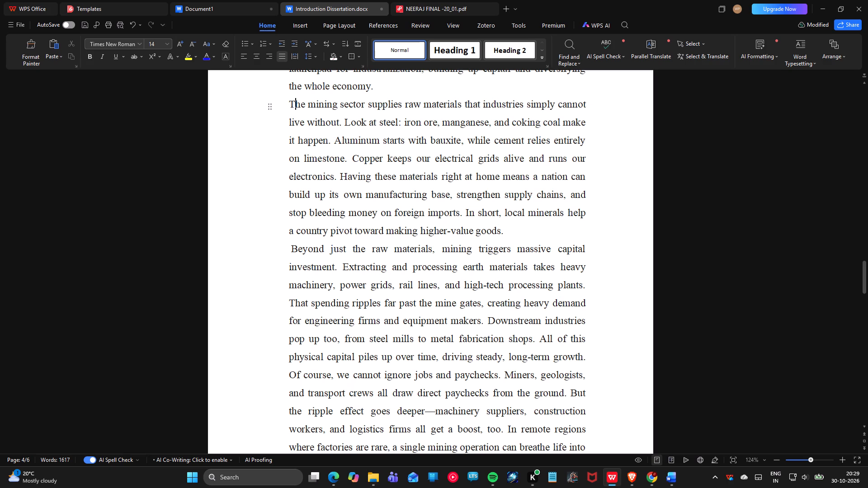
scroll(390, 179, "down", 1)
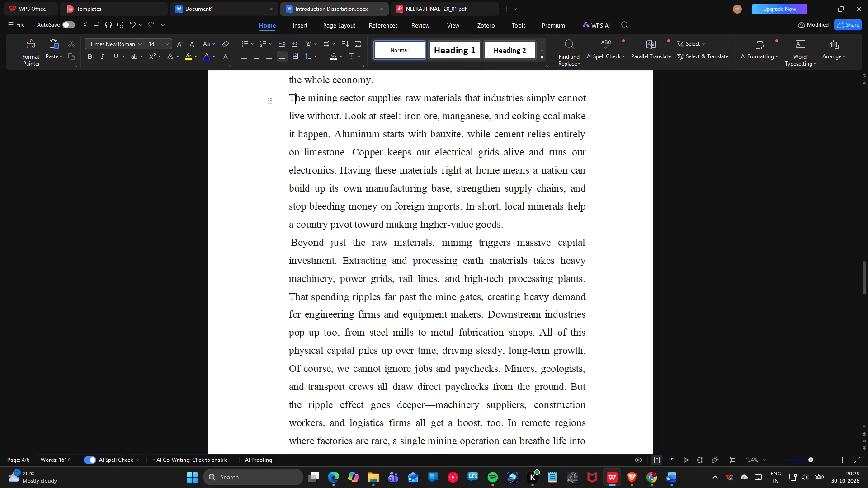
scroll(390, 179, "down", 2)
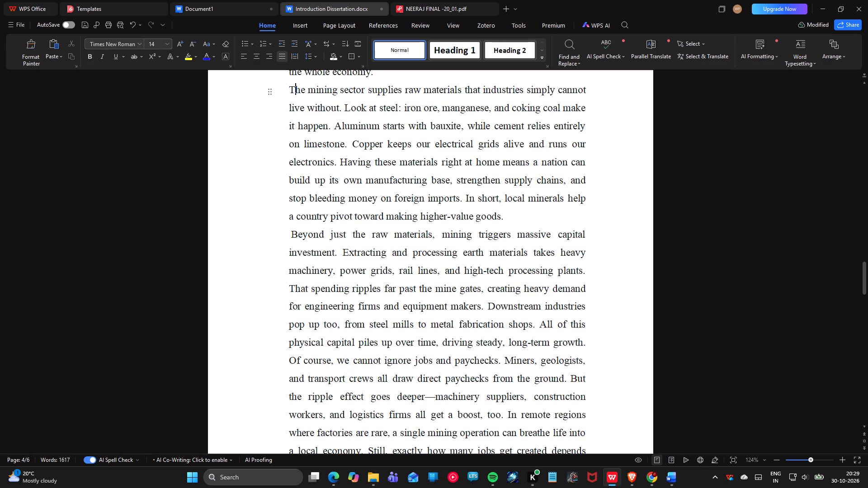
scroll(350, 235, "up", 1)
scroll(350, 235, "down", 1)
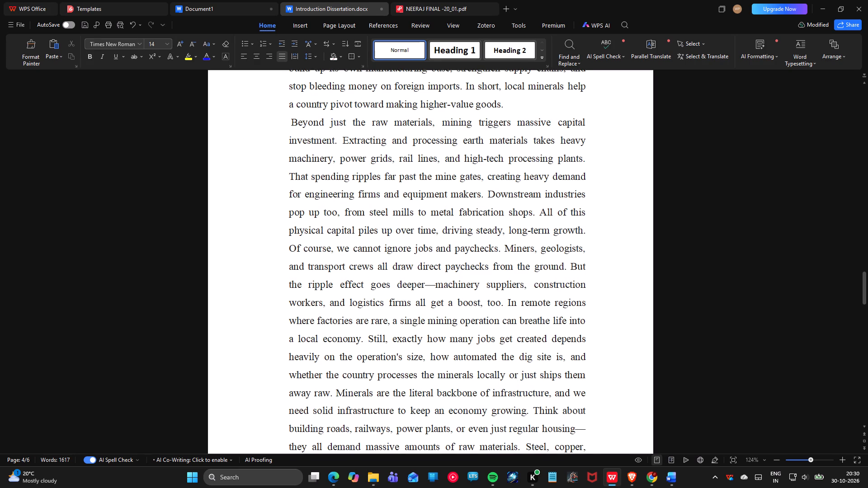
left_click(289, 123)
scroll(446, 127, "down", 1)
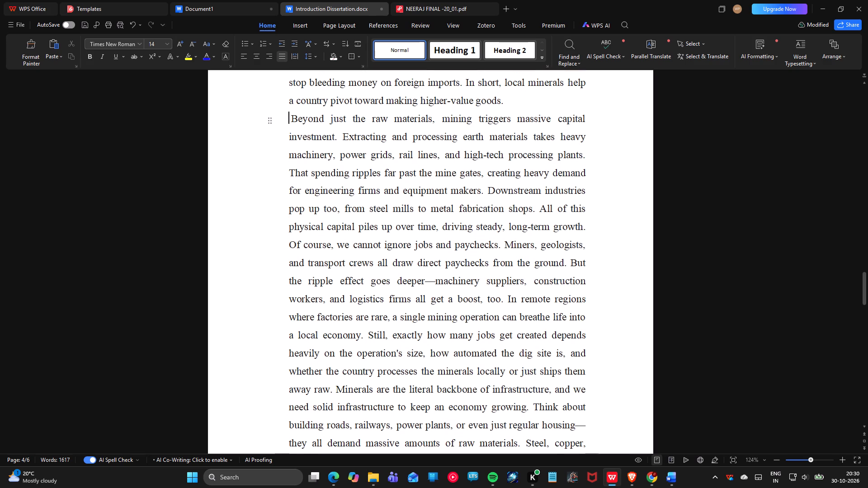
scroll(446, 127, "down", 2)
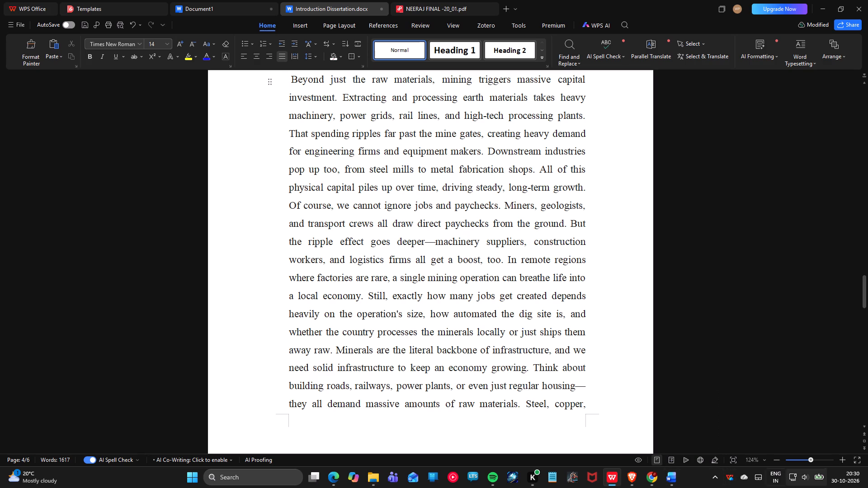
Check the section 1.3 paragraph breaks in ParaFree in Chrome, and in WPS Office shorten "Of course, we cannot ignore jobs" to "We cannot ignore jobs".
scroll(614, 360, "up", 2)
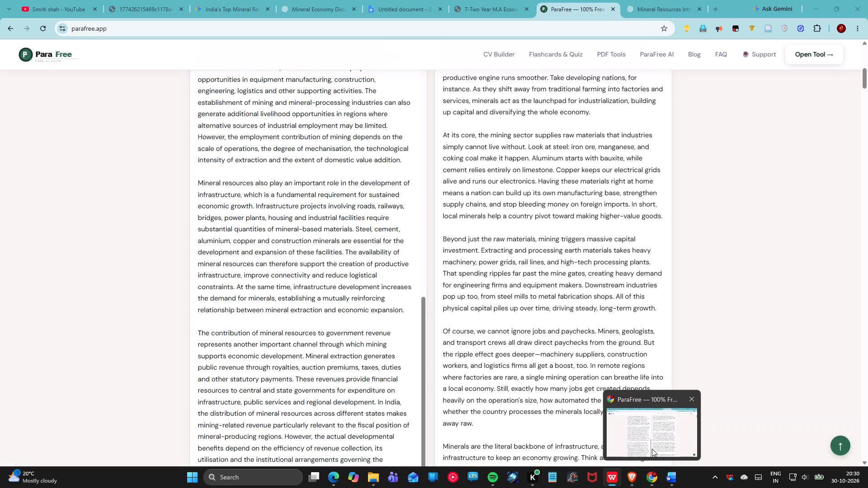
left_click(652, 449)
scroll(555, 234, "up", 1)
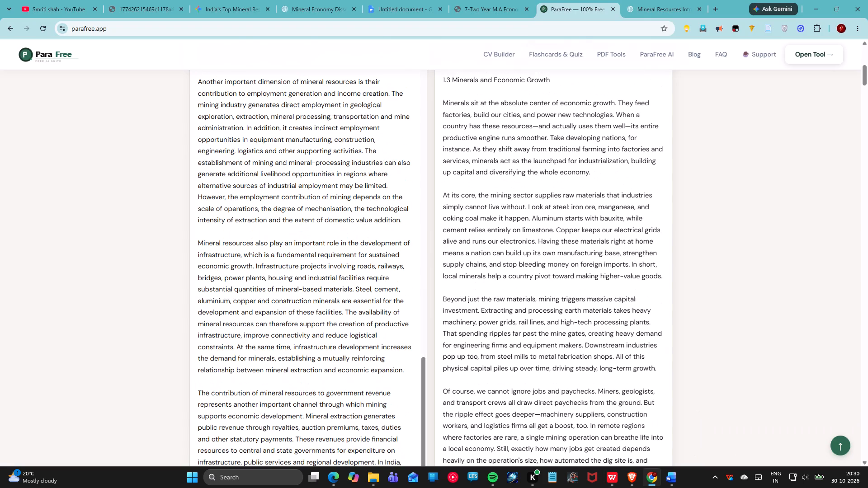
scroll(507, 173, "down", 2)
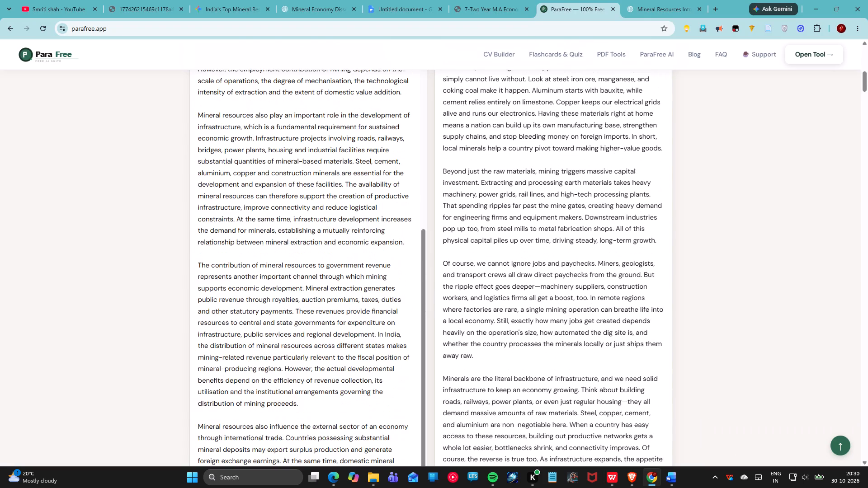
scroll(507, 173, "down", 1)
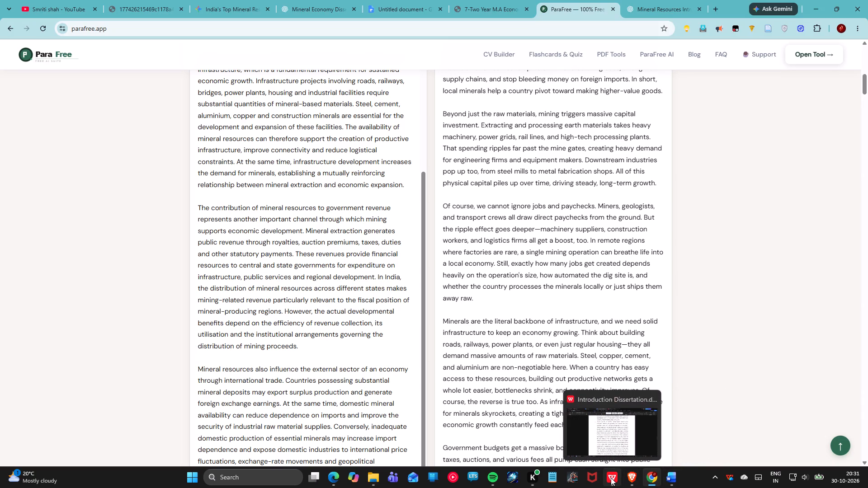
left_click(604, 442)
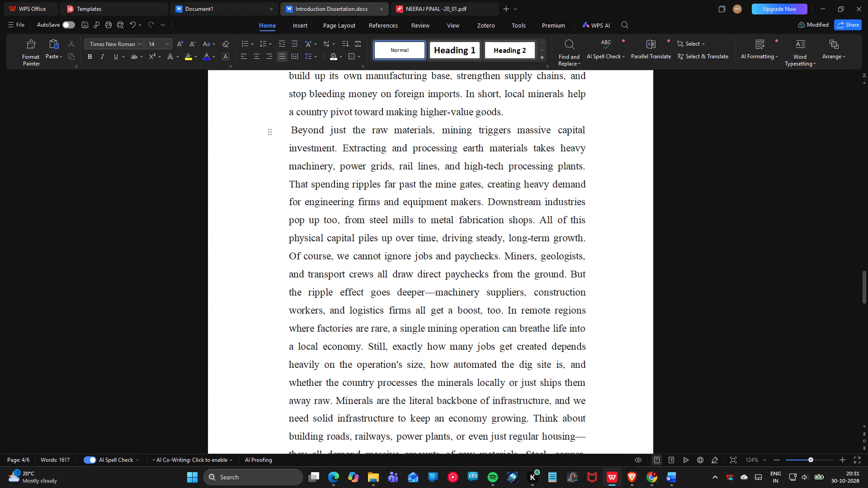
left_click(338, 256)
key("BackSpace")
key("BackSpace")
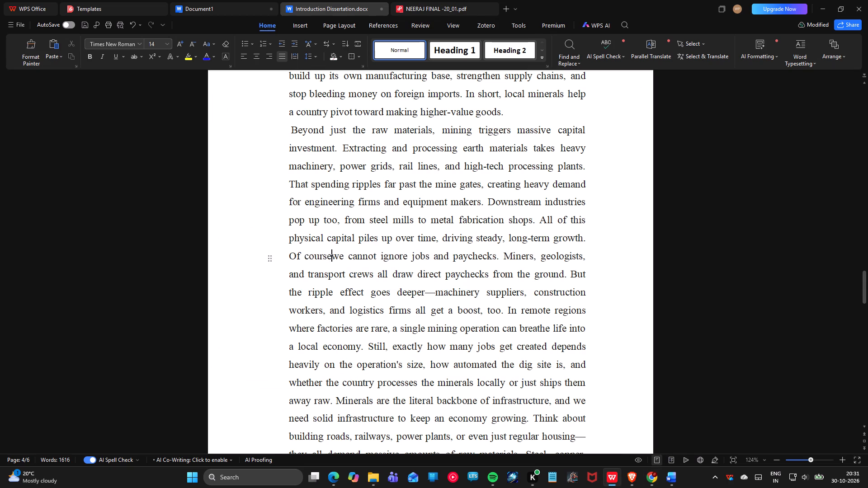
key("BackSpace")
key("BackSpace")
key("BackSpace")
key("BackSpace")
key("BackSpace")
key("BackSpace")
key("BackSpace")
key("BackSpace")
key("BackSpace")
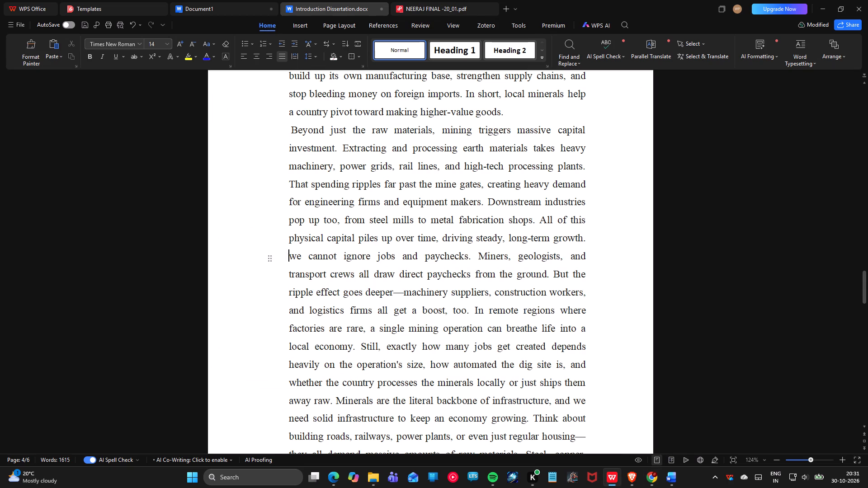
key("Down")
left_click(296, 257)
key("BackSpace")
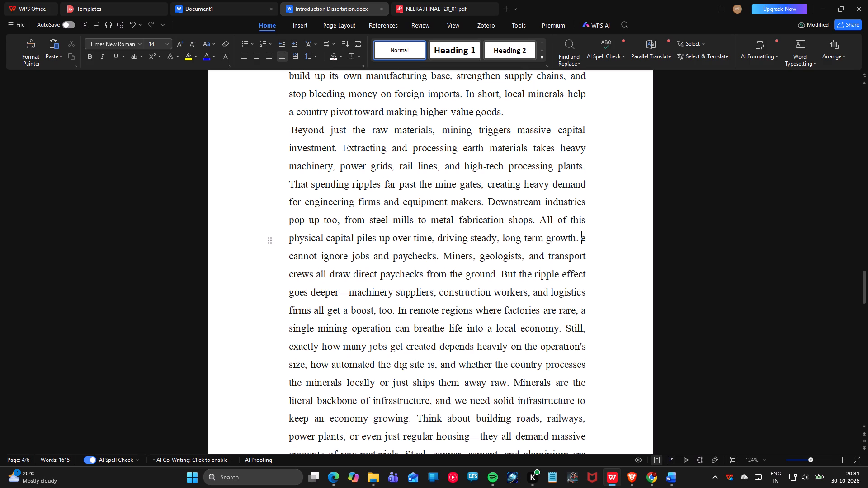
key("w")
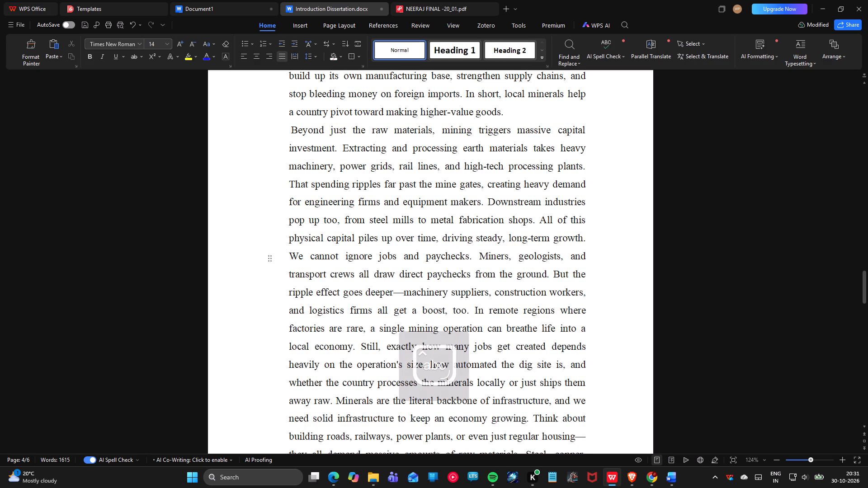
Start a new paragraph at "We cannot ignore jobs and paychecks", with a blank line above it.
left_click(586, 239)
key("Return")
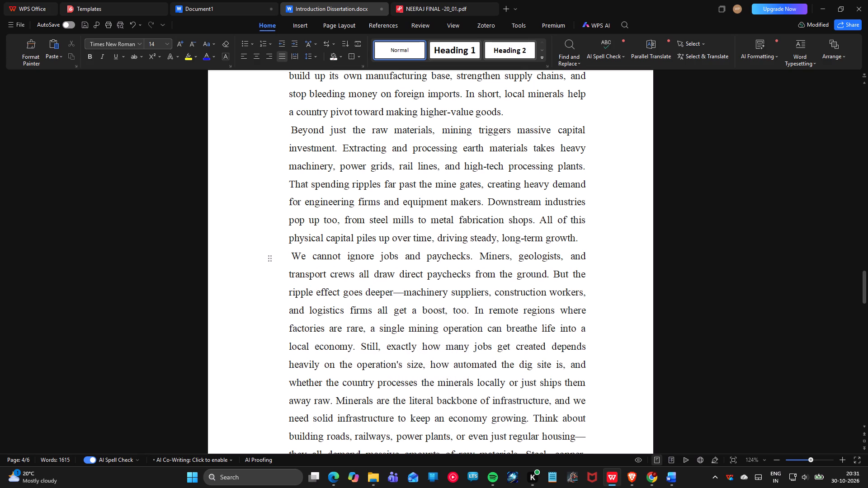
key("Return")
key("BackSpace")
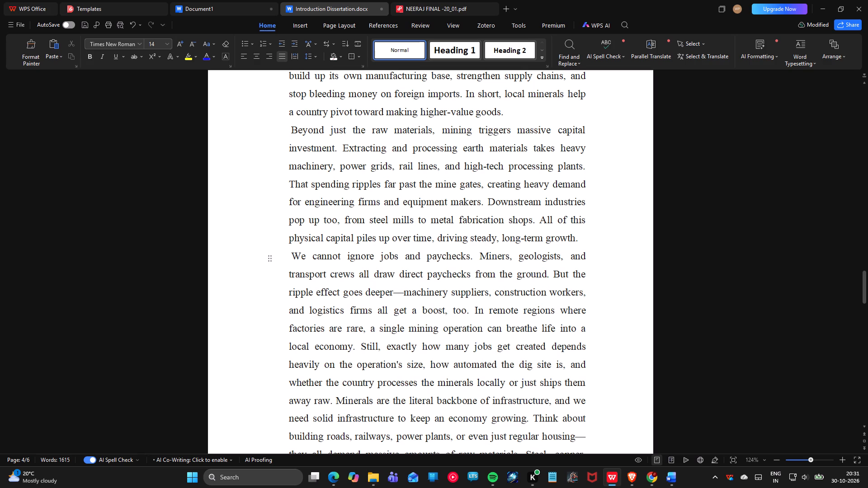
key("Return")
Insert a blank line above the "Beyond just the raw materials" paragraph.
scroll(511, 267, "up", 1)
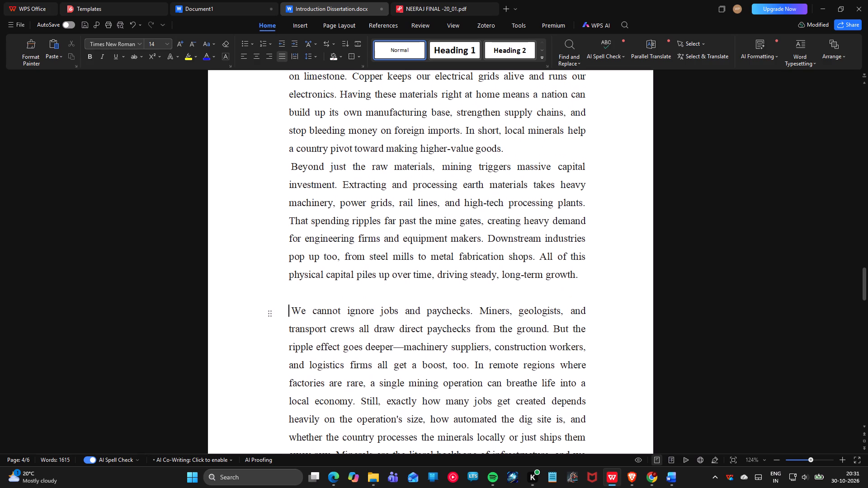
left_click(288, 168)
key("Return")
Look through section 1.3 to its end and back to its heading to check paragraph divisions and spacing.
scroll(288, 168, "up", 3)
scroll(288, 168, "down", 3)
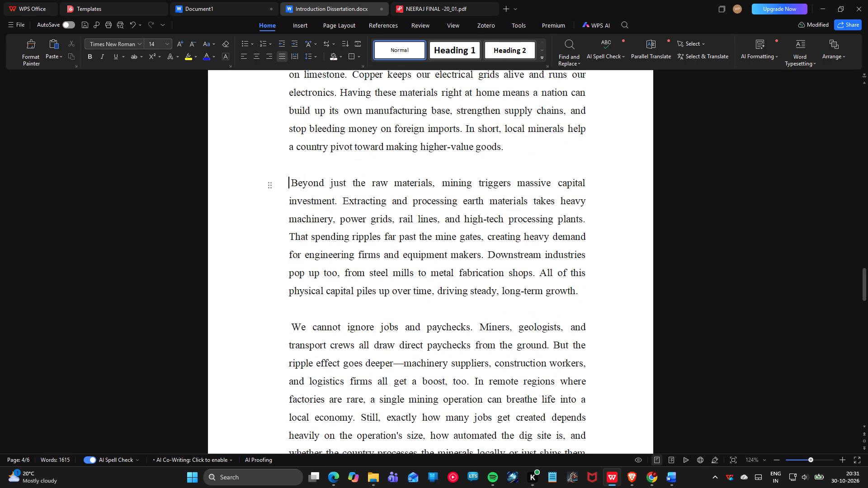
scroll(288, 168, "down", 1)
scroll(310, 303, "down", 1)
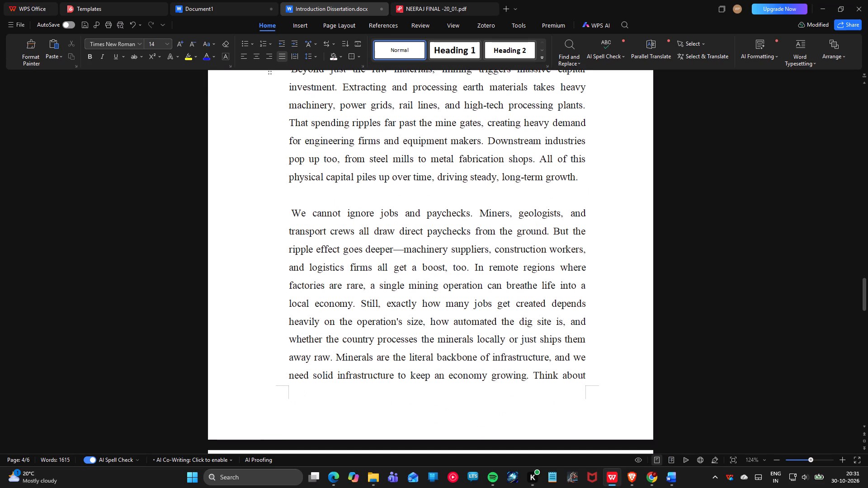
scroll(343, 336, "down", 2)
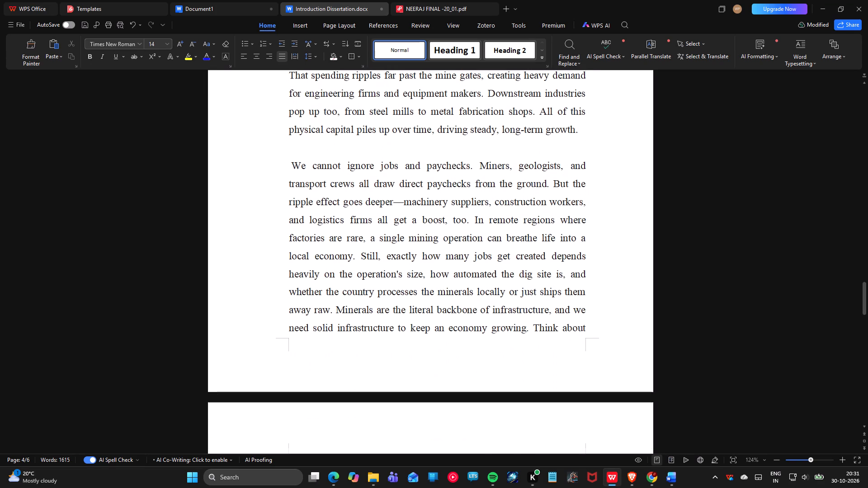
scroll(343, 336, "down", 9)
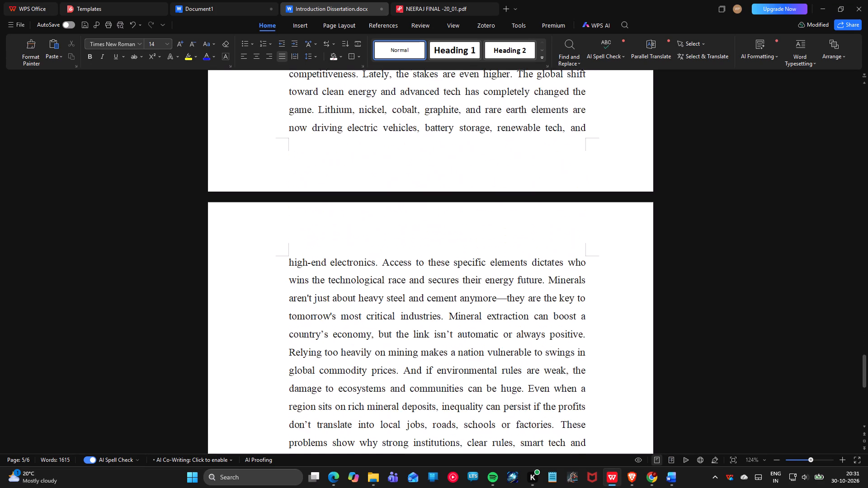
scroll(343, 336, "down", 5)
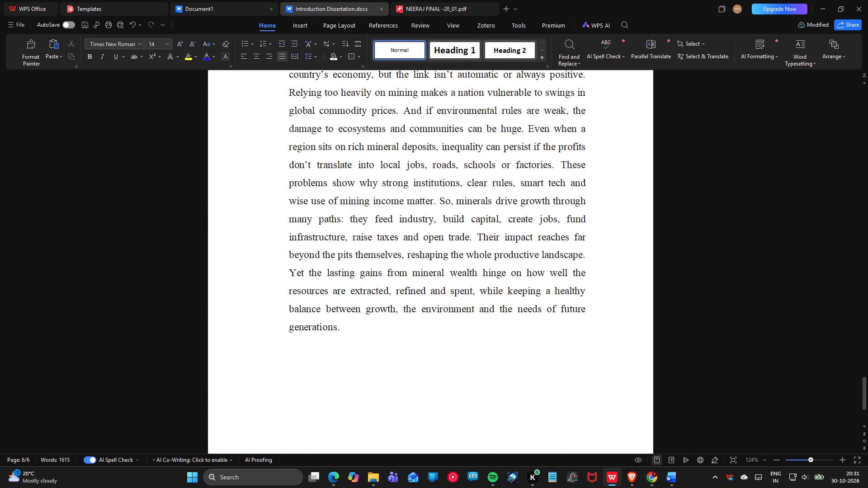
scroll(343, 336, "down", 3)
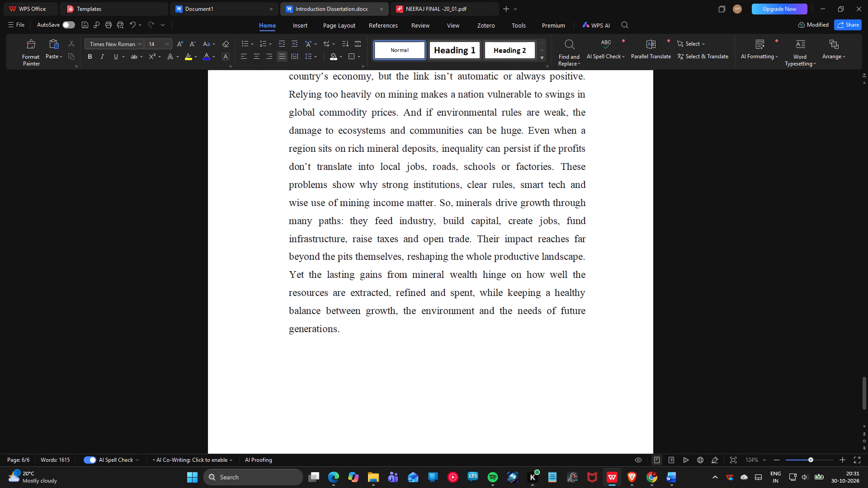
scroll(343, 336, "down", 1)
scroll(434, 304, "down", 1)
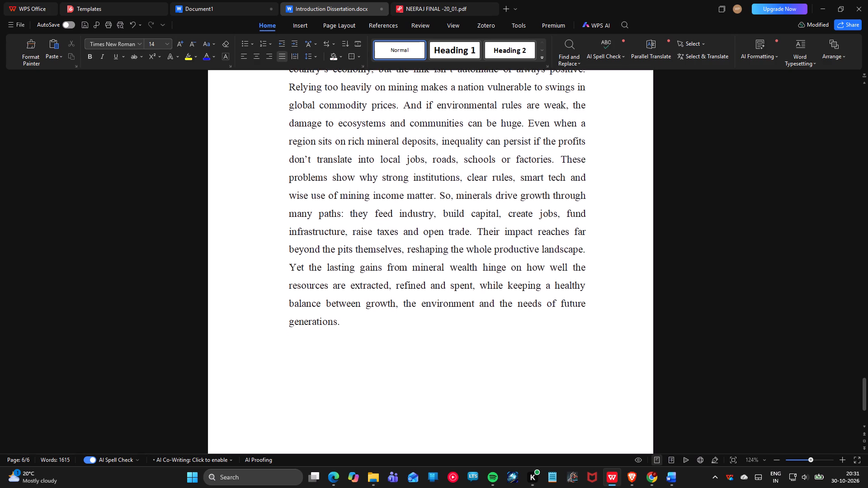
scroll(434, 304, "down", 1)
scroll(434, 304, "up", 16)
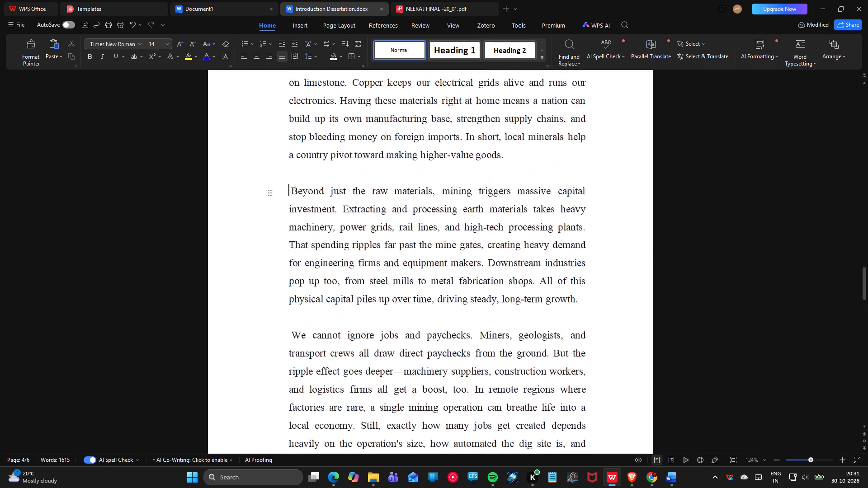
scroll(434, 304, "up", 2)
scroll(434, 304, "down", 6)
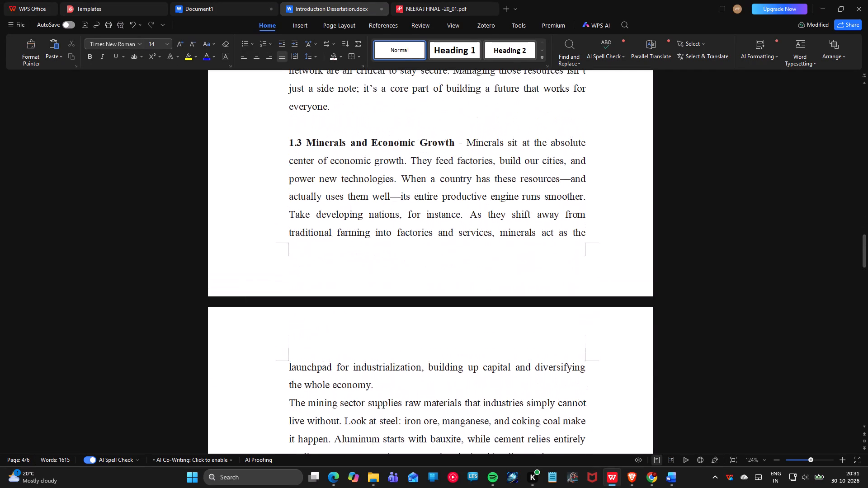
scroll(434, 304, "down", 3)
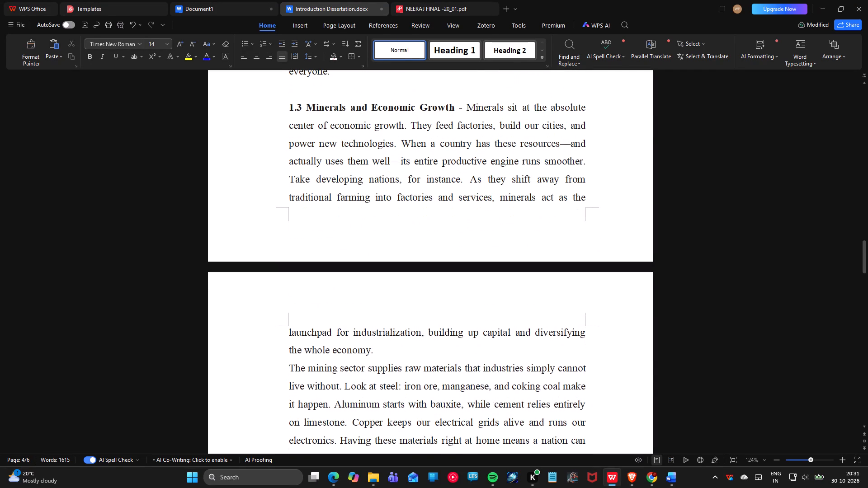
Start a new paragraph at "Minerals are the literal backbone of infrastructure", following the sentence ending "ships them away raw.".
scroll(434, 304, "down", 5)
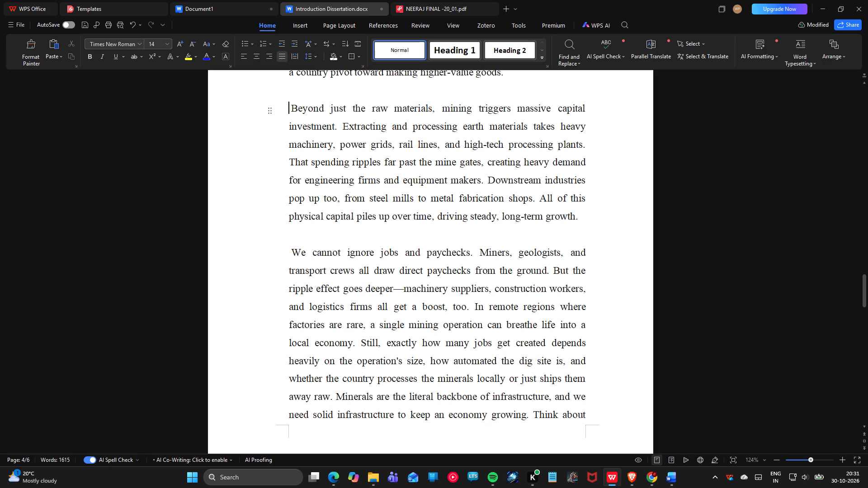
left_click(335, 394)
key("Return")
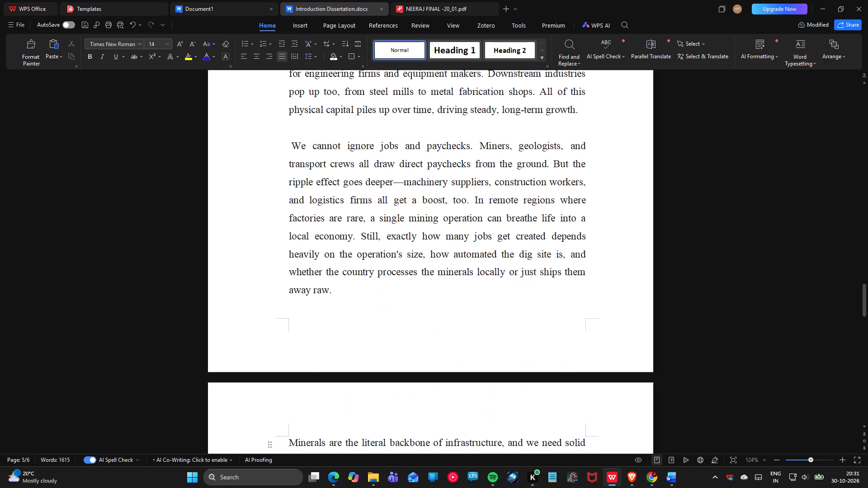
Start a new paragraph at "Government budgets get a massive boost from mining", following the sentence ending "constantly feed each other.".
scroll(335, 394, "down", 6)
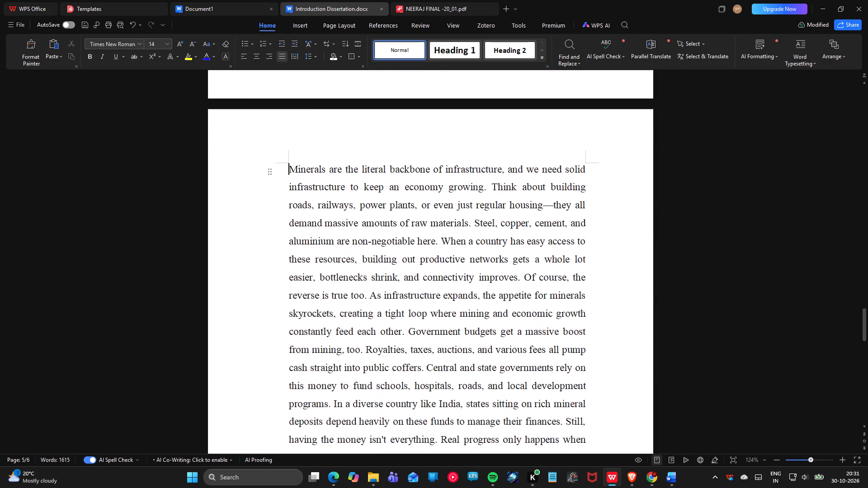
scroll(342, 366, "down", 1)
scroll(352, 319, "down", 1)
scroll(352, 319, "up", 2)
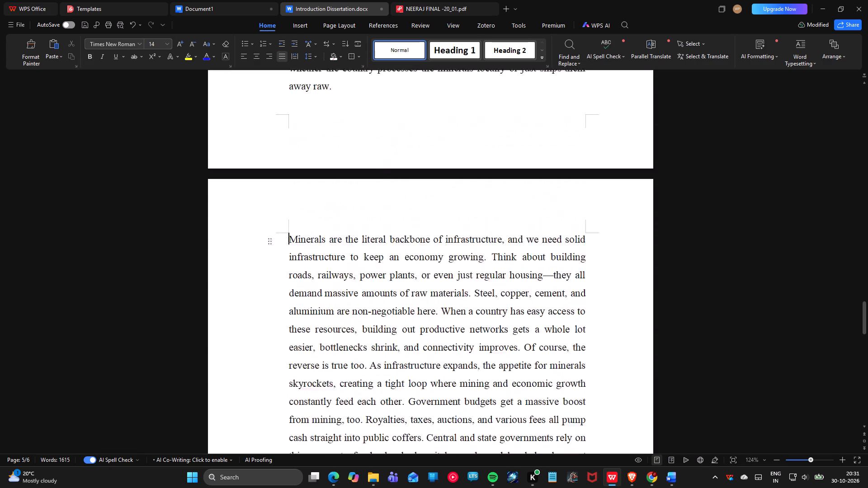
scroll(352, 319, "up", 2)
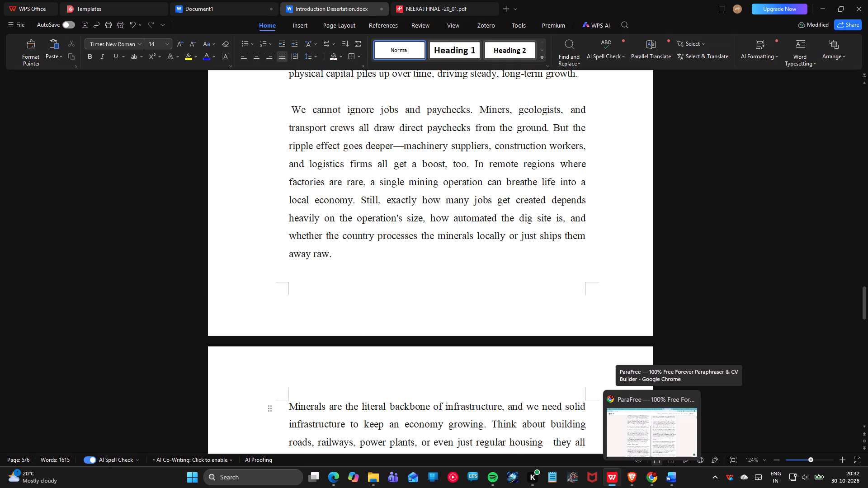
scroll(566, 242, "down", 4)
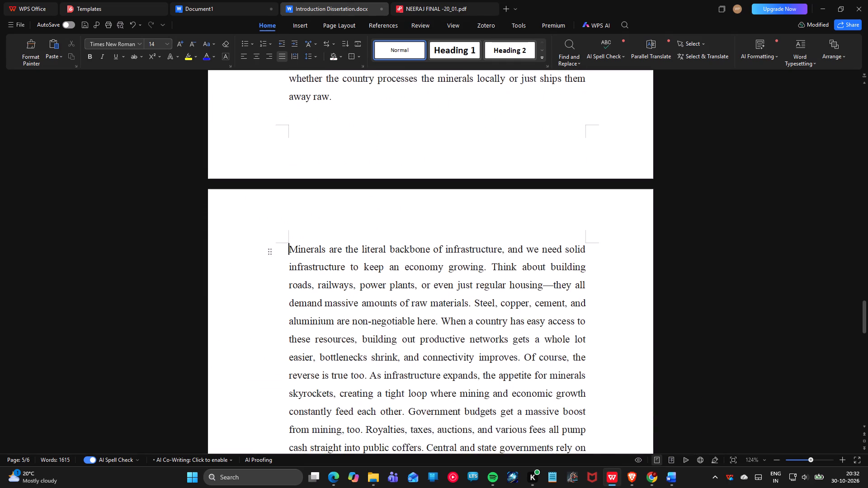
scroll(566, 242, "down", 3)
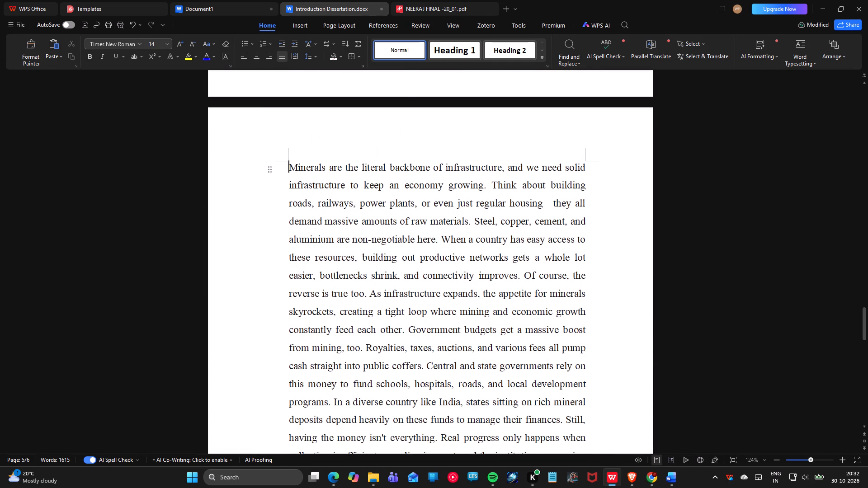
scroll(405, 319, "down", 1)
left_click(404, 319)
key("Return")
Review the paragraph breaks and spacing of section 1.3 from its heading down to the "Government budgets" paragraph.
scroll(404, 319, "down", 1)
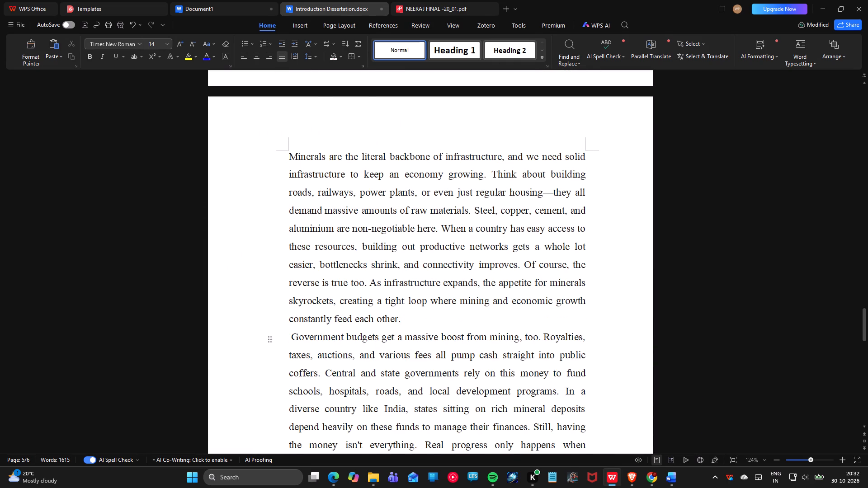
scroll(404, 319, "down", 1)
scroll(404, 319, "up", 13)
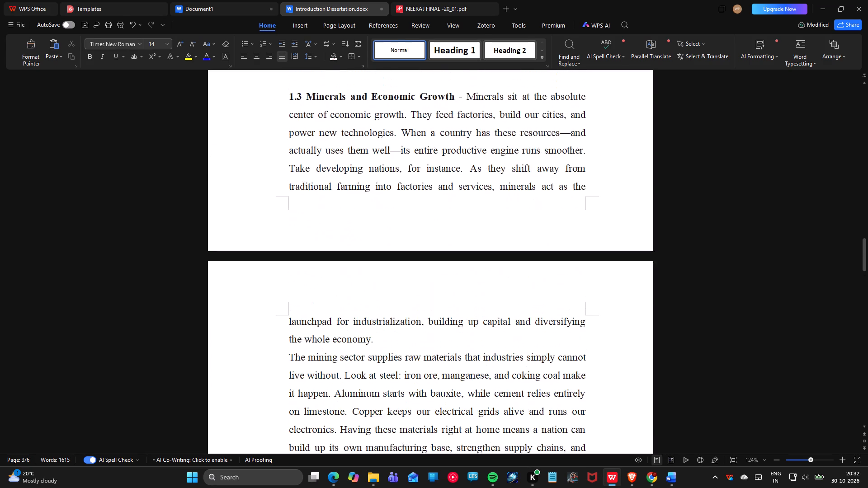
scroll(404, 319, "up", 1)
scroll(404, 319, "down", 10)
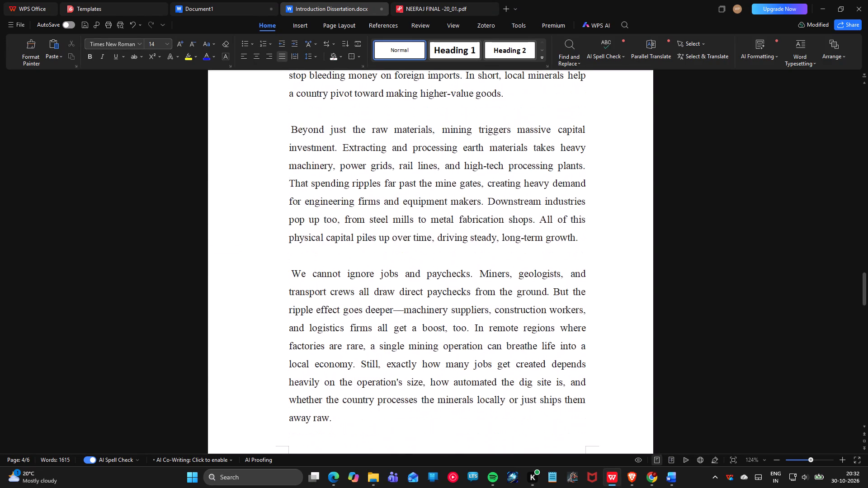
scroll(404, 319, "down", 6)
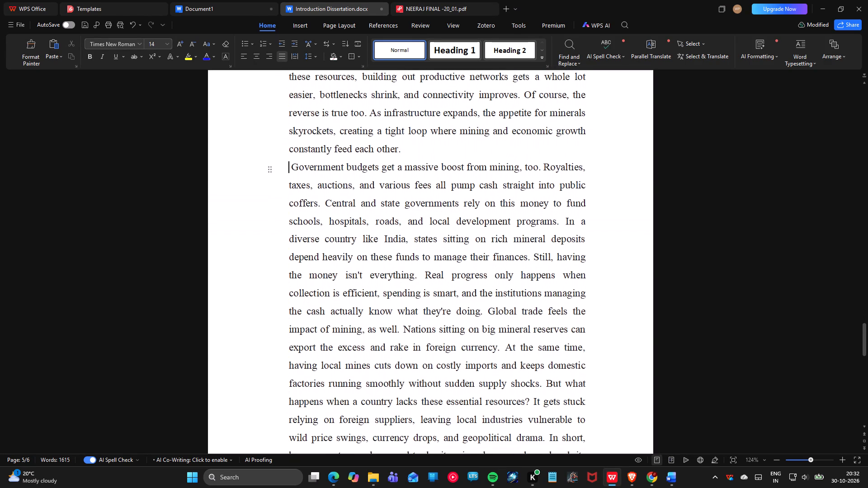
Insert a blank line above the "Government budgets get a massive boost" paragraph in section 1.3.
key("Return")
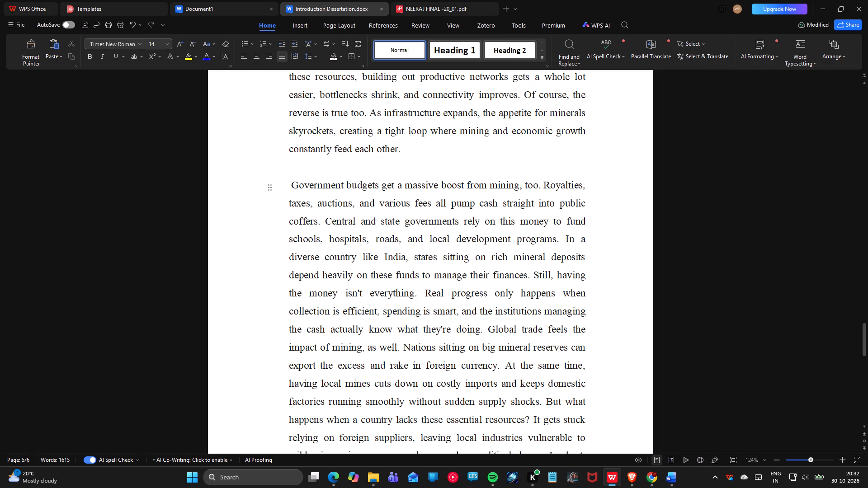
Delete ", too" after "Government budgets get a massive boost from mining" and the space before "Royalties".
scroll(475, 201, "down", 1)
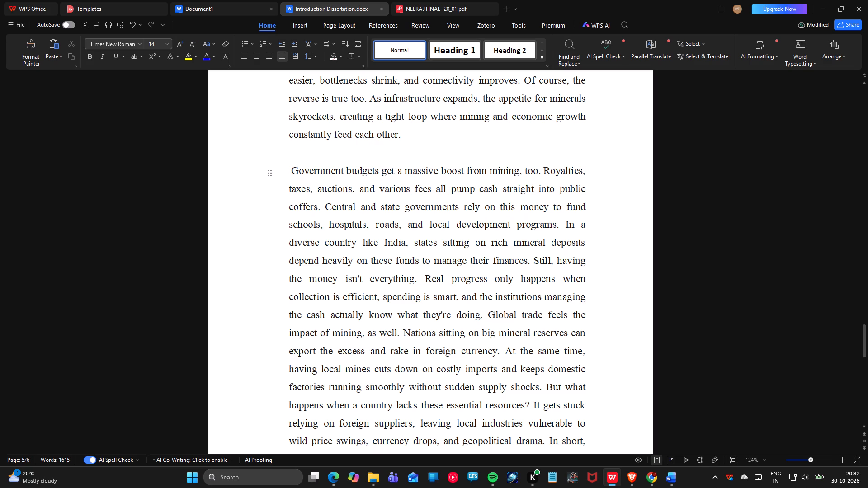
left_click(539, 173)
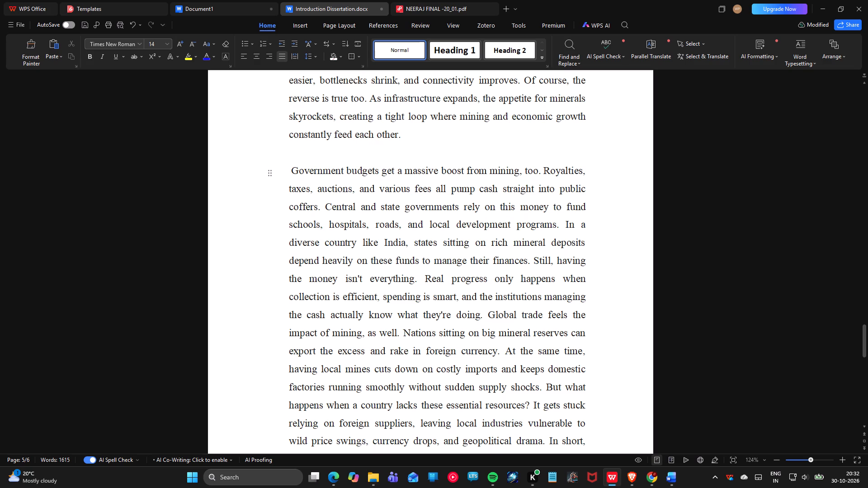
left_click(554, 174)
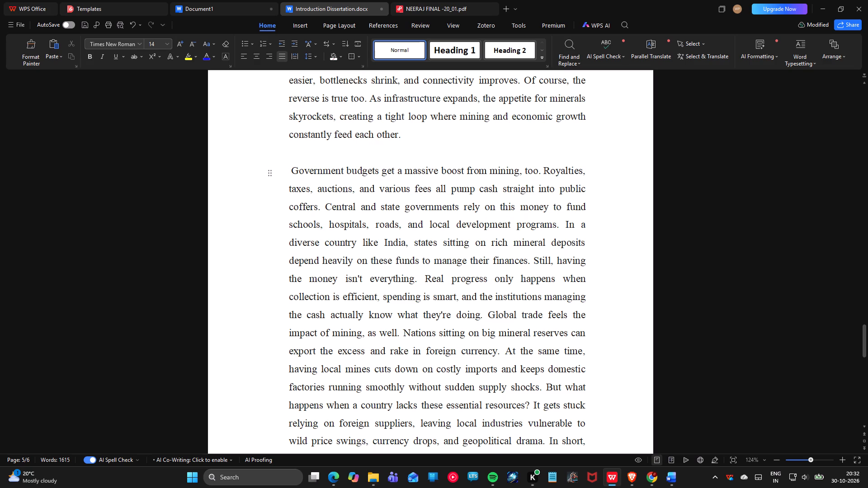
left_click(538, 172)
key("BackSpace")
key("BackSpace")
key("BackSpace")
key("BackSpace")
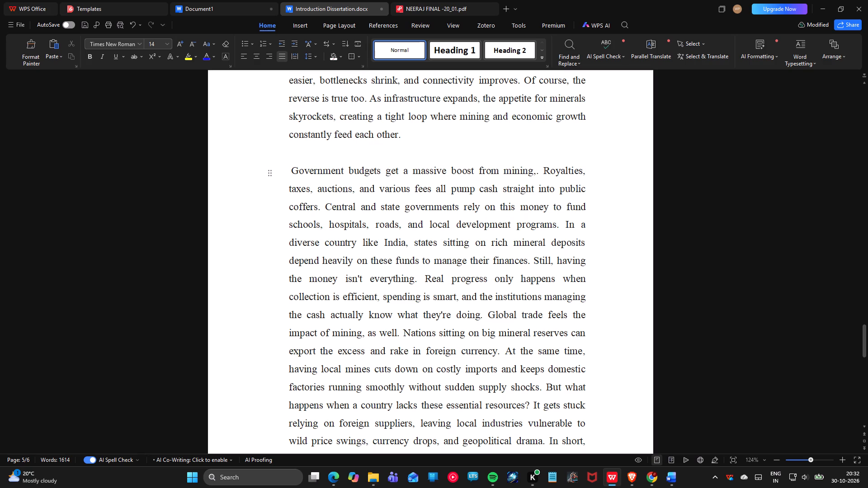
key("BackSpace")
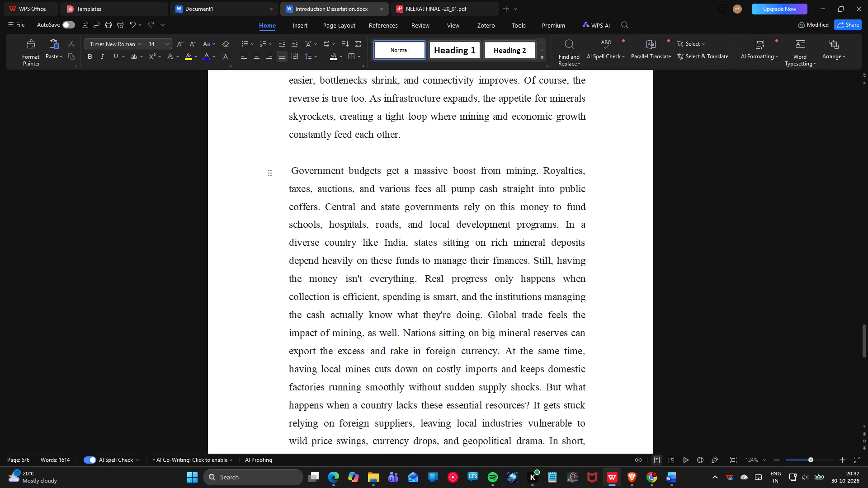
left_click(541, 169)
key("BackSpace")
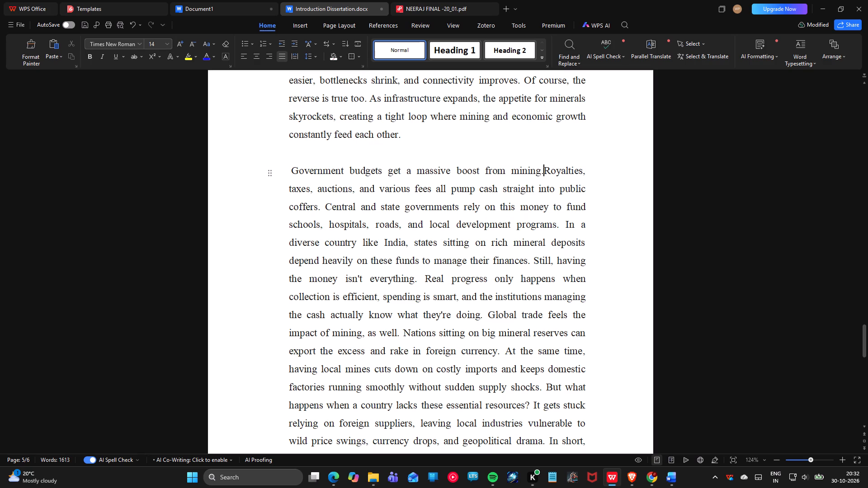
left_click(579, 152)
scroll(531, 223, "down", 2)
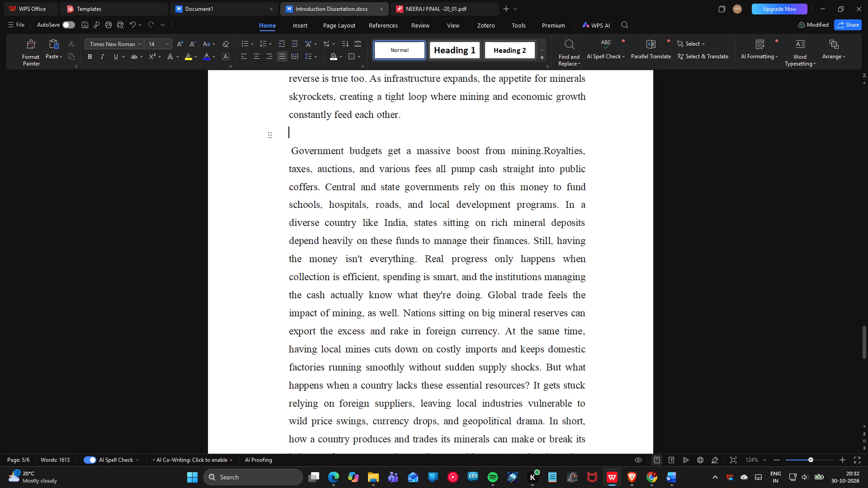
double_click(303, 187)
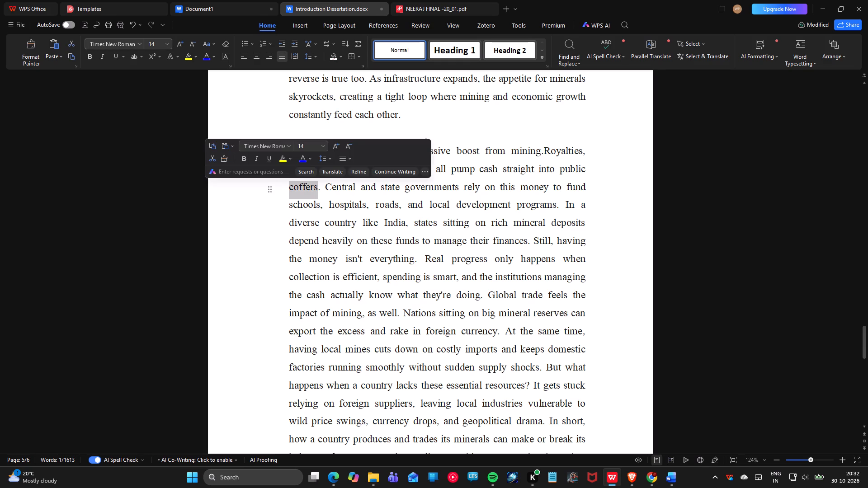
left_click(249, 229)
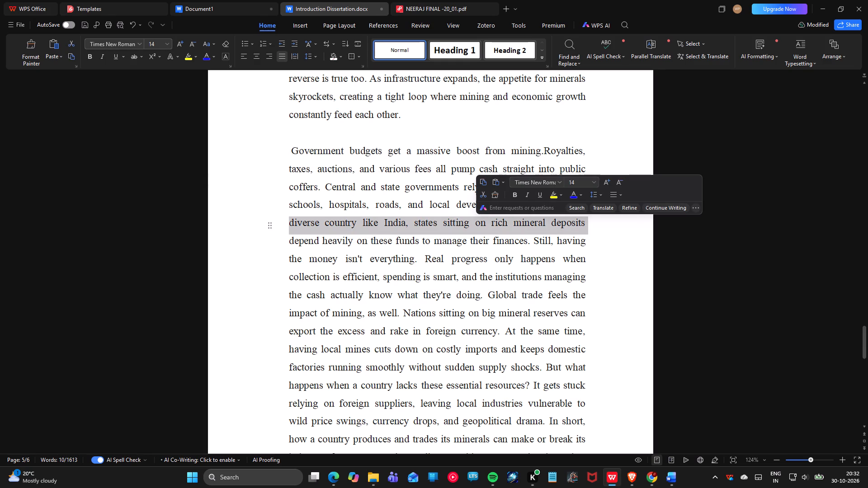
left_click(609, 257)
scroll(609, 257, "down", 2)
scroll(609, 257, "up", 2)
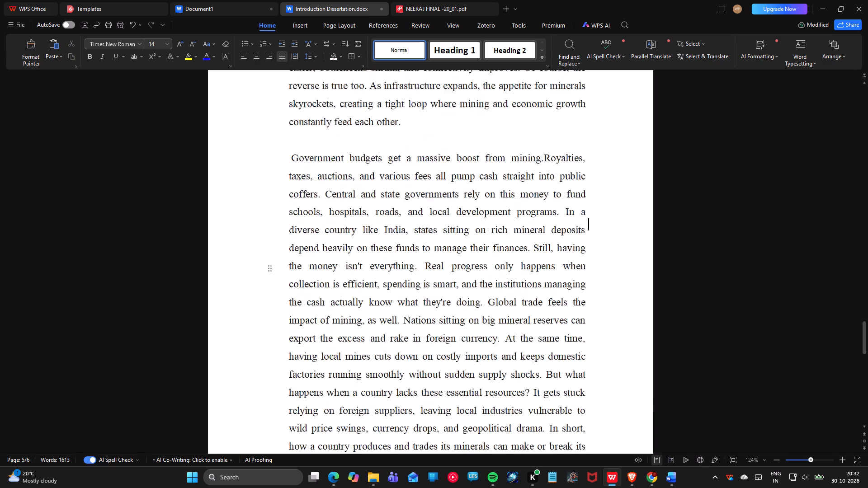
In section 1.2, start a new paragraph at "As a result, the extraction rate", without a blank line above it.
scroll(609, 257, "up", 12)
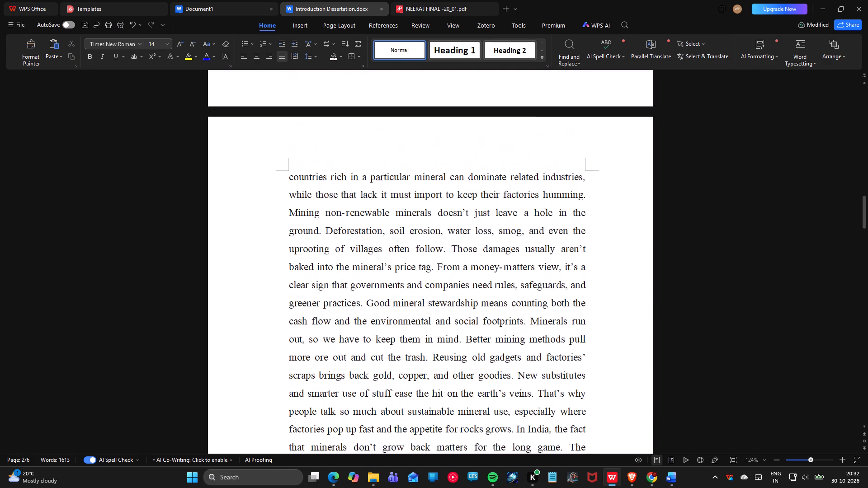
scroll(609, 257, "up", 12)
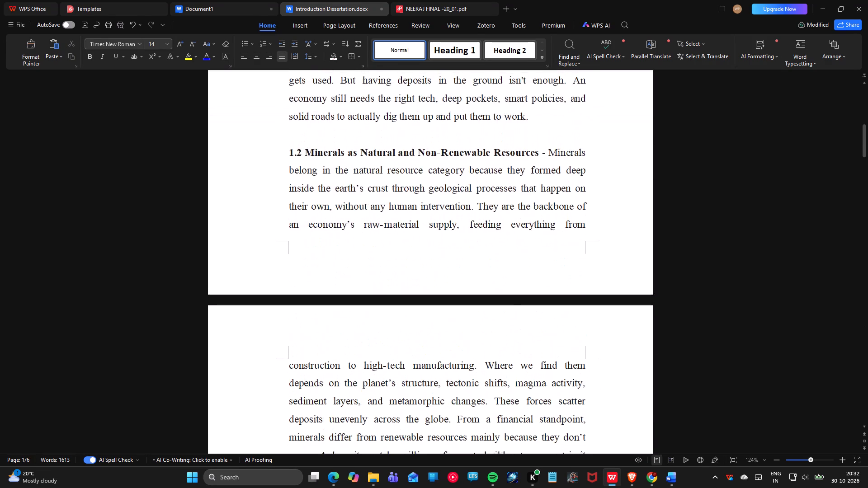
scroll(609, 257, "up", 3)
scroll(609, 257, "down", 3)
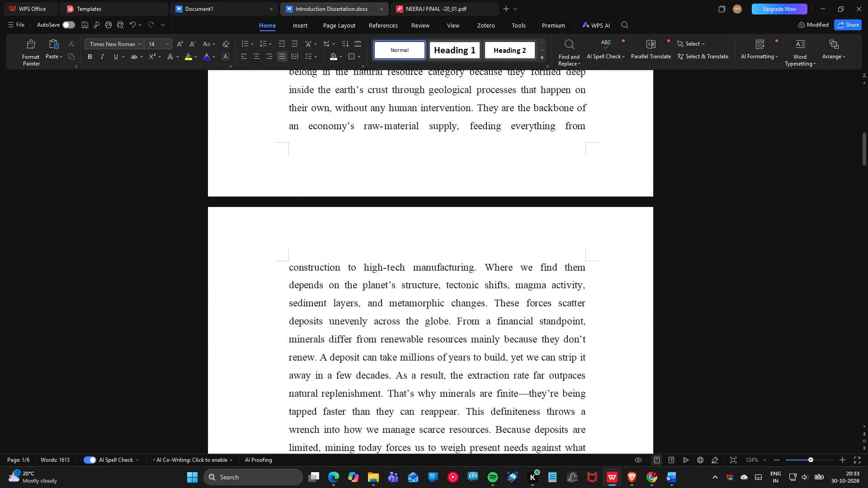
scroll(609, 257, "down", 3)
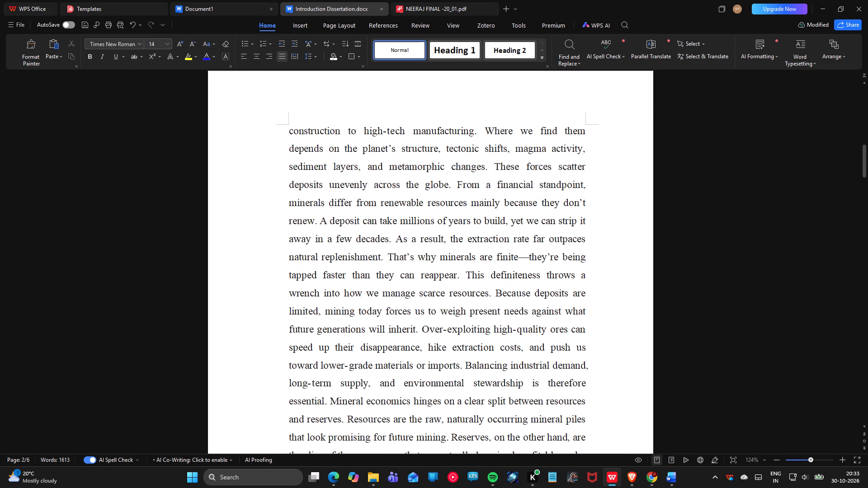
scroll(609, 257, "down", 3)
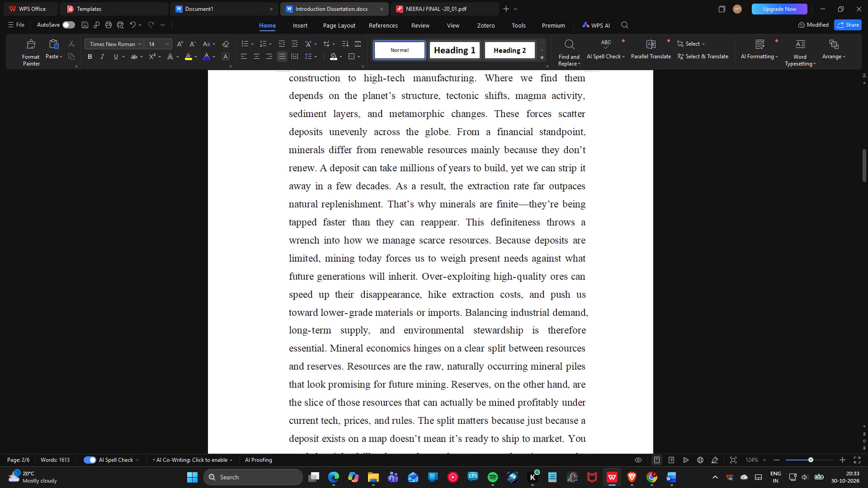
scroll(609, 257, "down", 1)
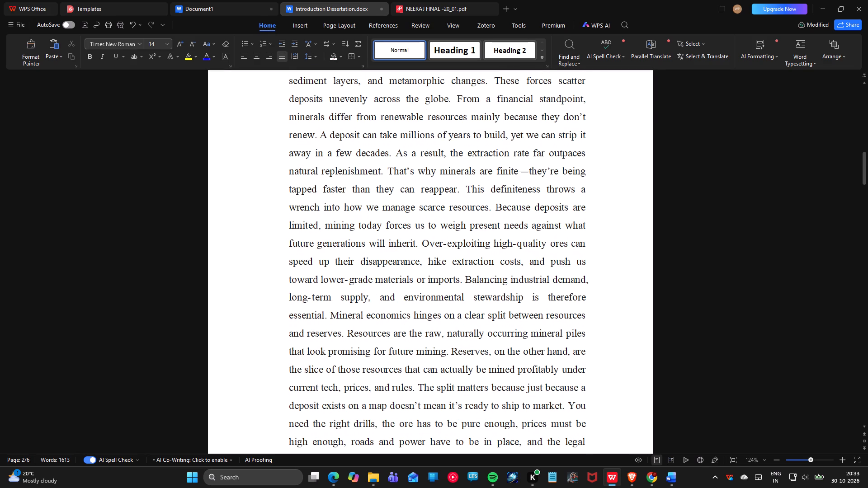
left_click(394, 158)
key("Return")
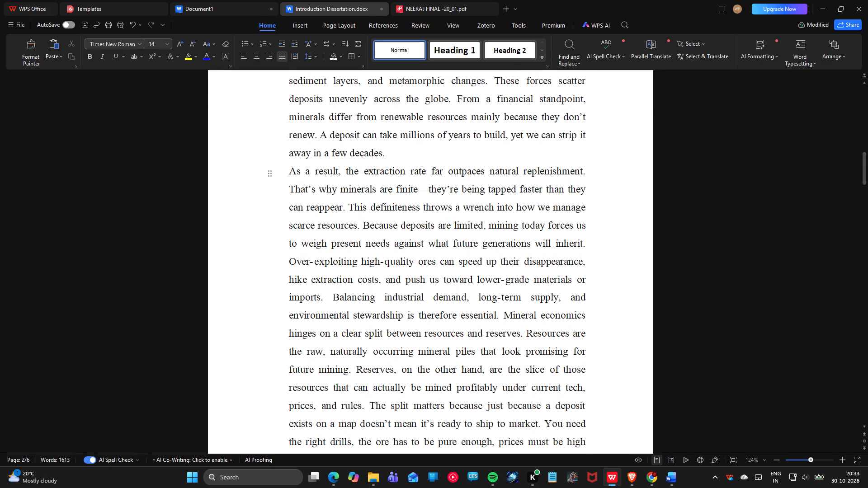
key("Return")
scroll(403, 220, "down", 1)
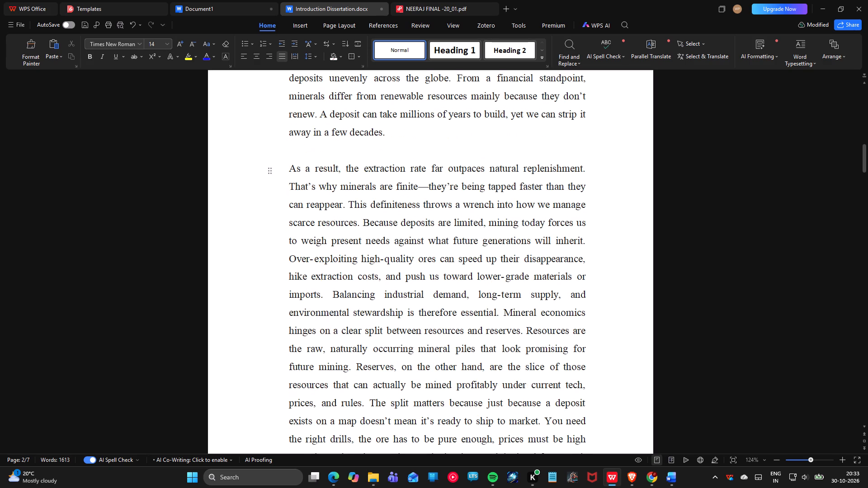
key("BackSpace")
Look through section 1.3 and back to section 1.2 to compare their paragraph breaks and spacing.
scroll(434, 250, "down", 2)
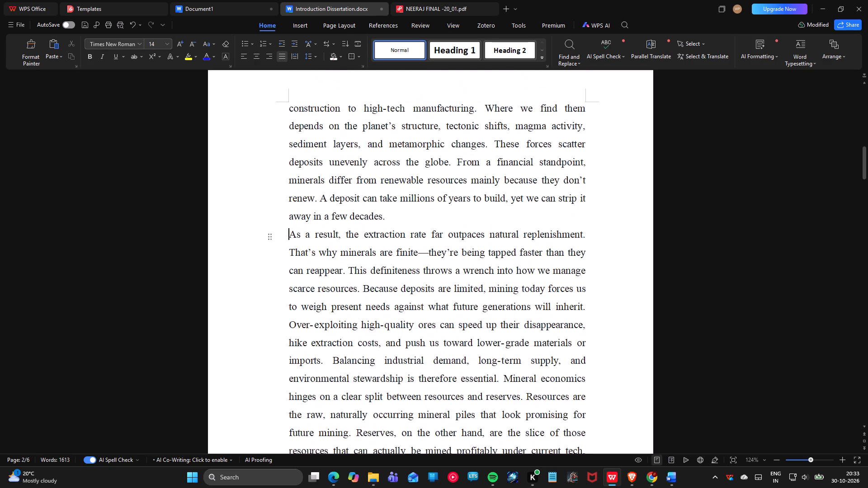
scroll(434, 250, "down", 8)
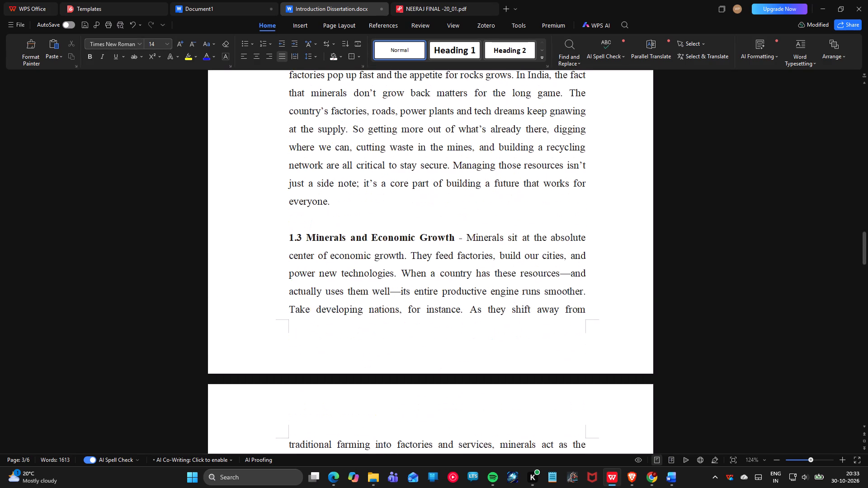
scroll(434, 250, "down", 5)
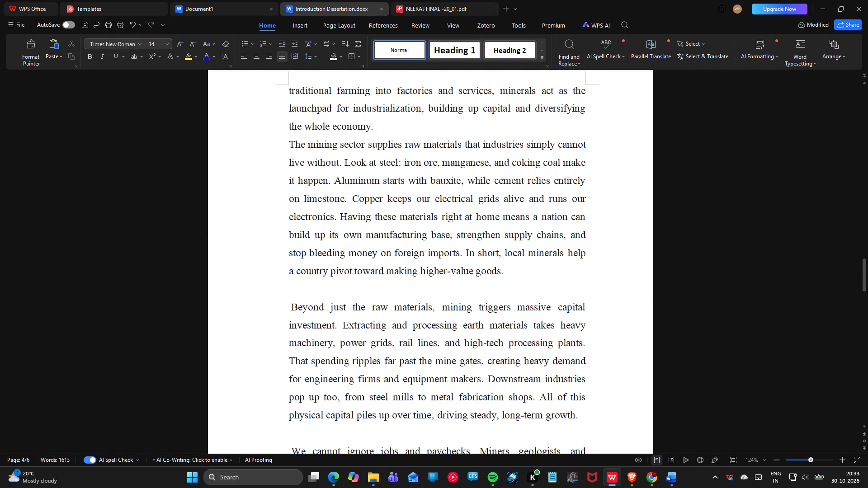
scroll(434, 250, "down", 1)
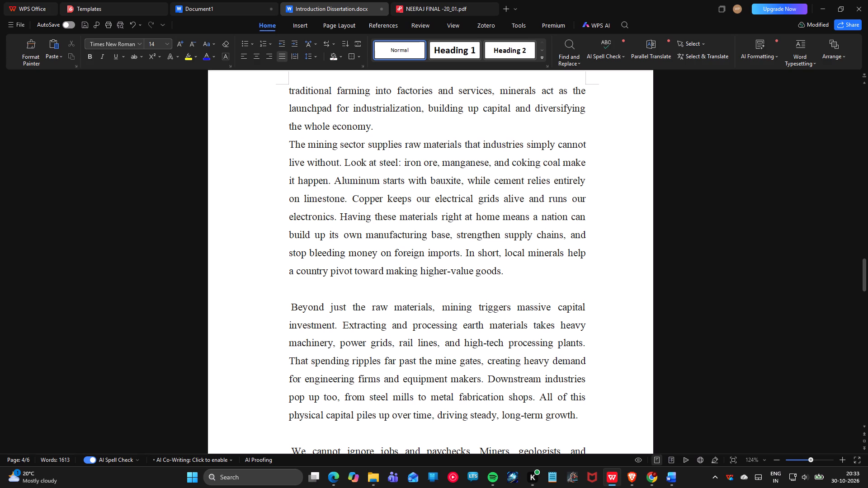
scroll(400, 253, "up", 6)
scroll(400, 253, "down", 10)
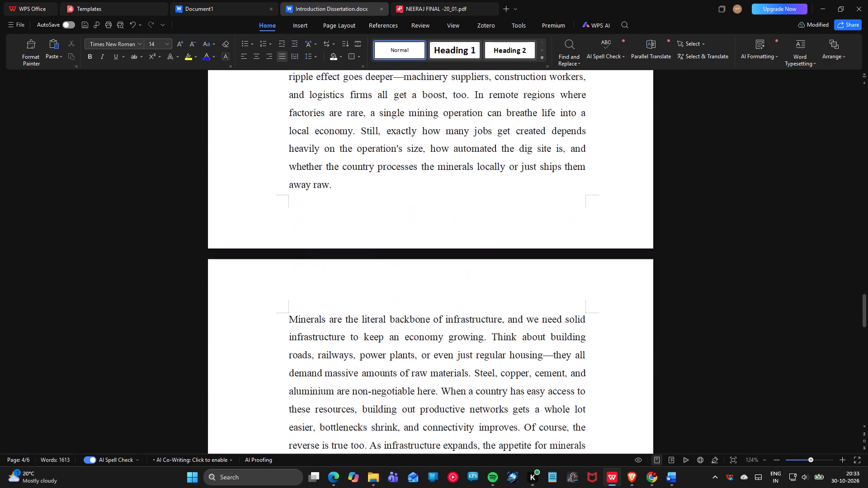
scroll(400, 253, "down", 4)
scroll(400, 253, "up", 15)
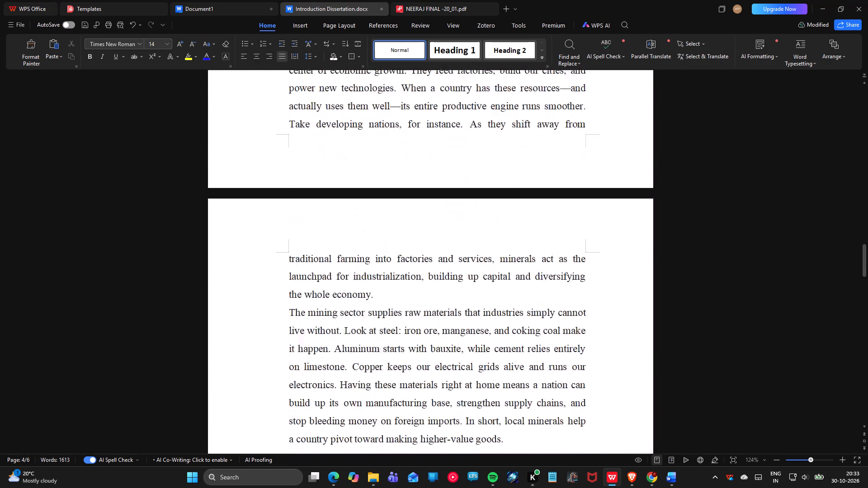
scroll(400, 253, "up", 8)
In section 1.2, start a new paragraph at "If any of those things change", following the sentence ending "must allow it.".
scroll(400, 253, "down", 5)
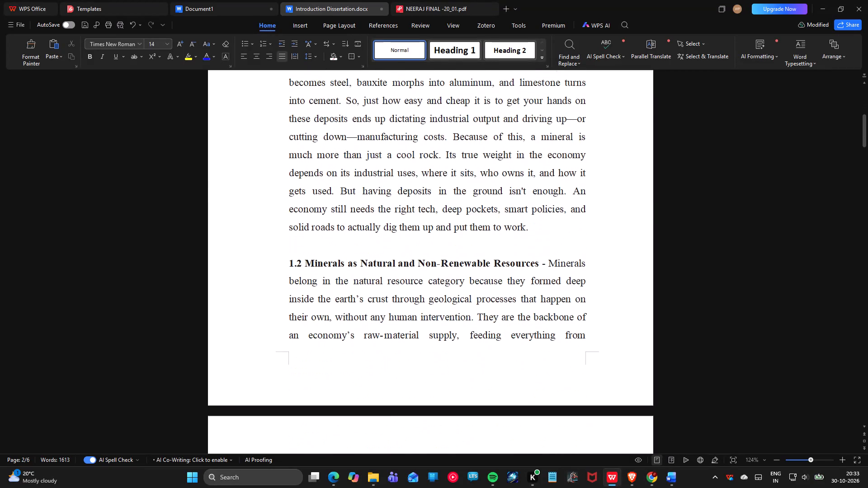
scroll(400, 253, "down", 4)
scroll(363, 304, "down", 1)
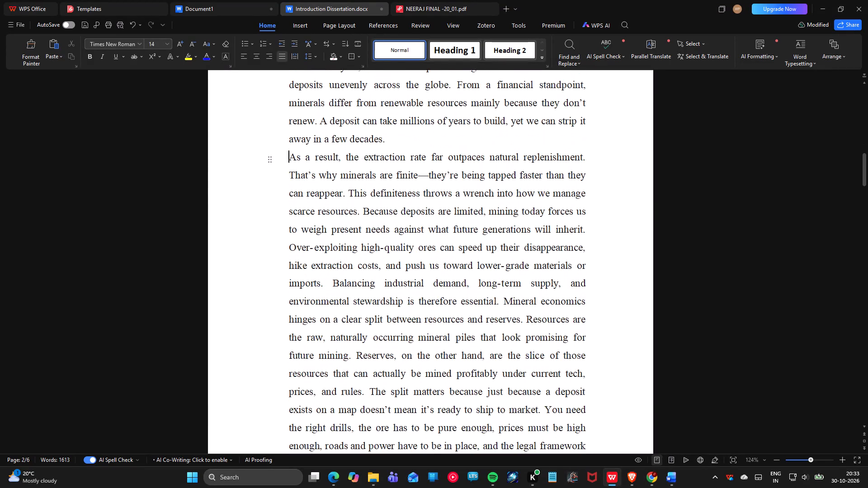
scroll(363, 304, "down", 3)
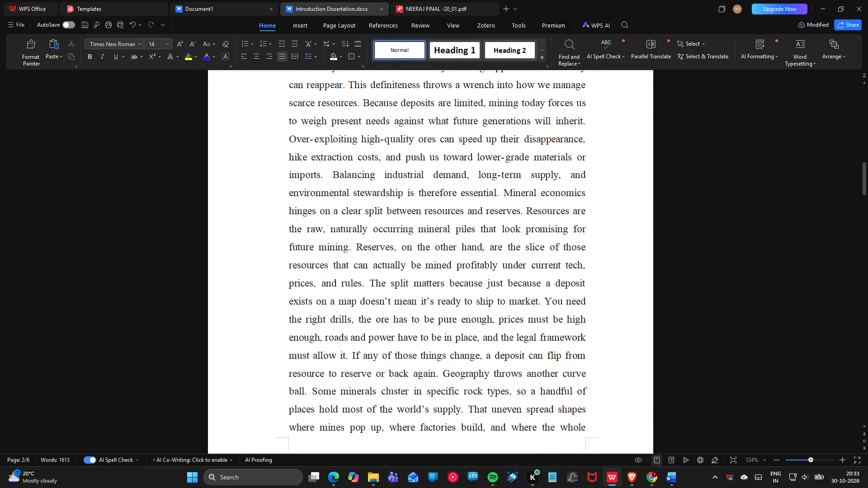
scroll(370, 297, "down", 1)
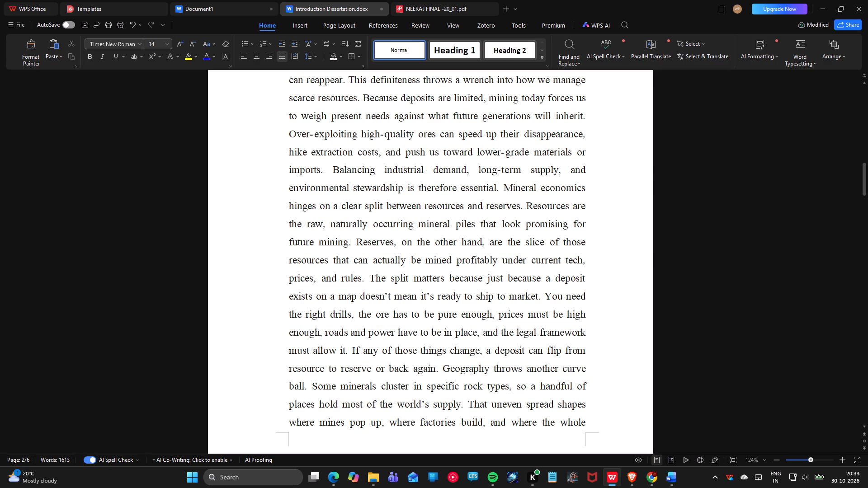
scroll(454, 293, "down", 1)
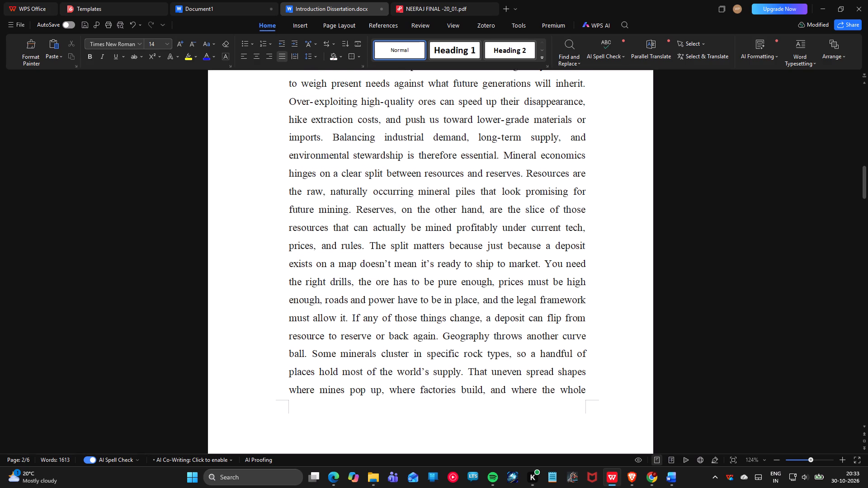
left_click(350, 322)
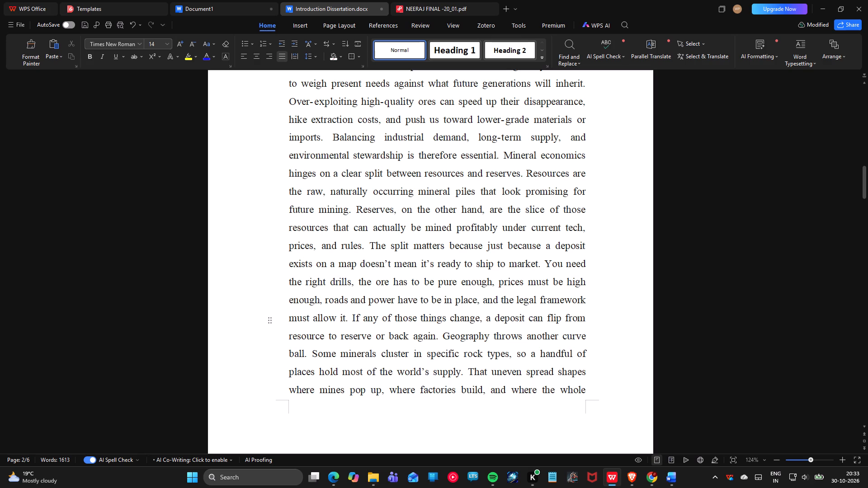
key("Return")
In section 1.2, start a new paragraph at "Good mineral stewardship means counting", following the sentence ending "greener practices.".
scroll(350, 322, "down", 6)
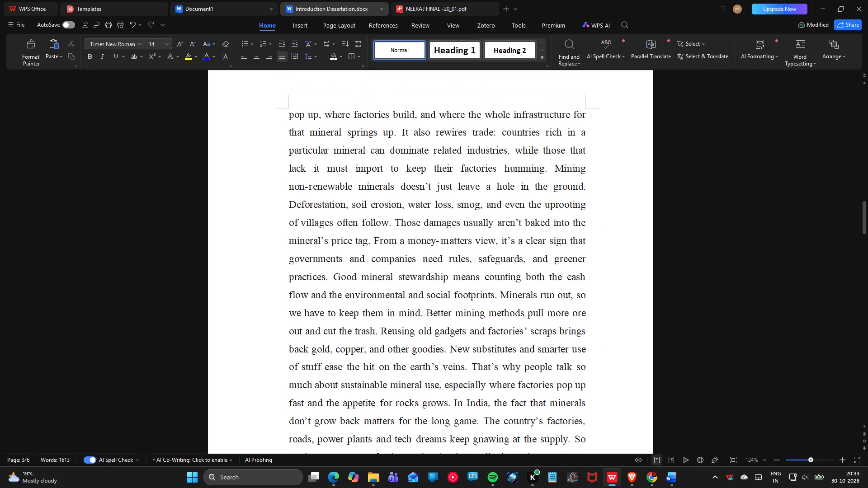
scroll(350, 322, "down", 1)
scroll(350, 322, "up", 4)
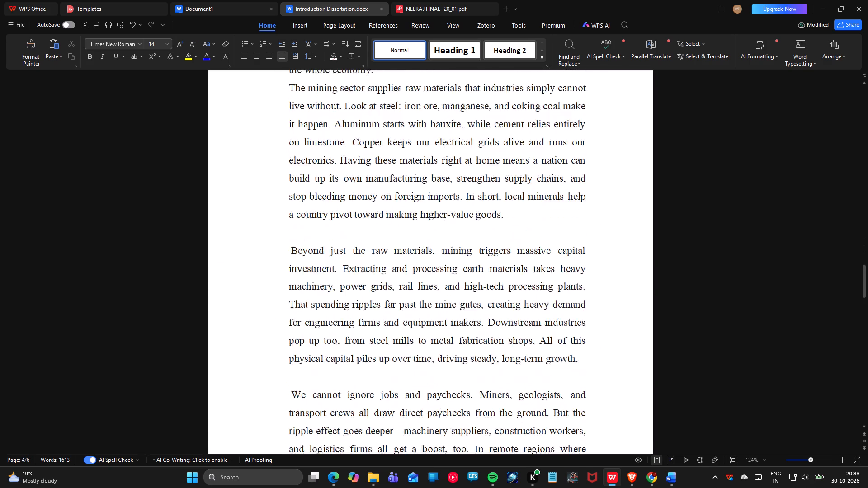
scroll(350, 322, "up", 5)
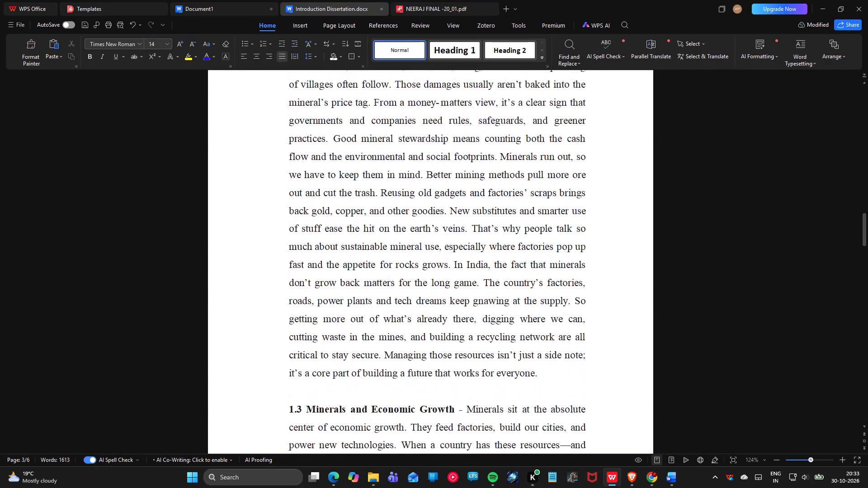
scroll(382, 208, "up", 2)
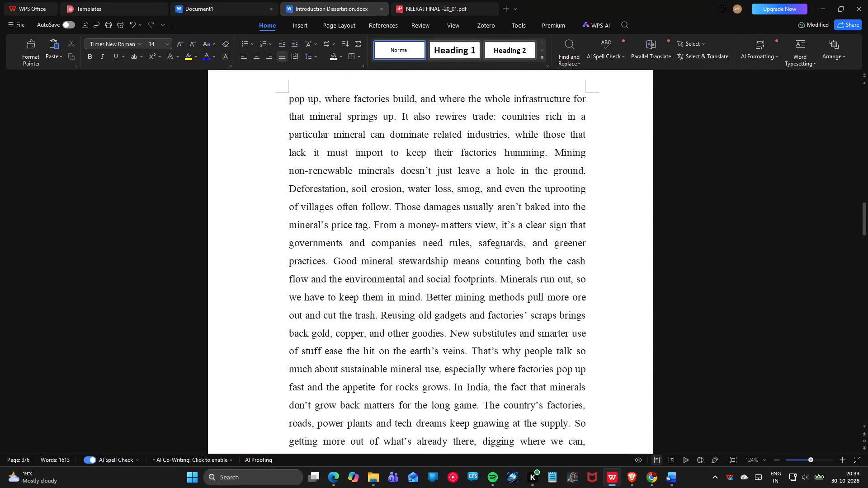
left_click(332, 263)
key("Return")
Check the paragraph layout around the end of section 1.2 and return to the start of the chapter.
scroll(332, 263, "down", 3)
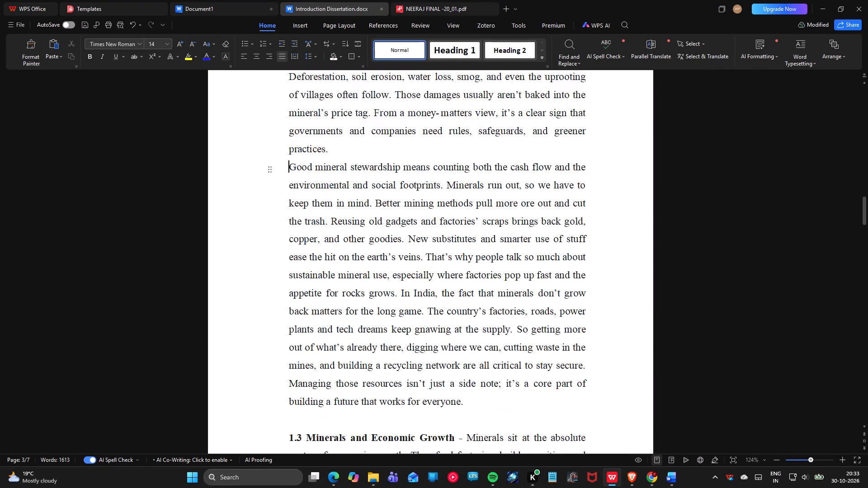
scroll(332, 263, "down", 1)
scroll(332, 263, "up", 2)
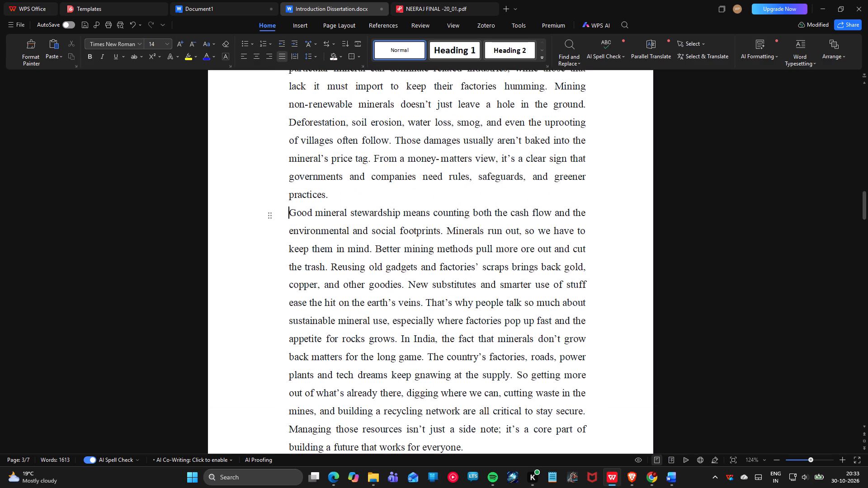
left_click(586, 182)
scroll(586, 182, "down", 3)
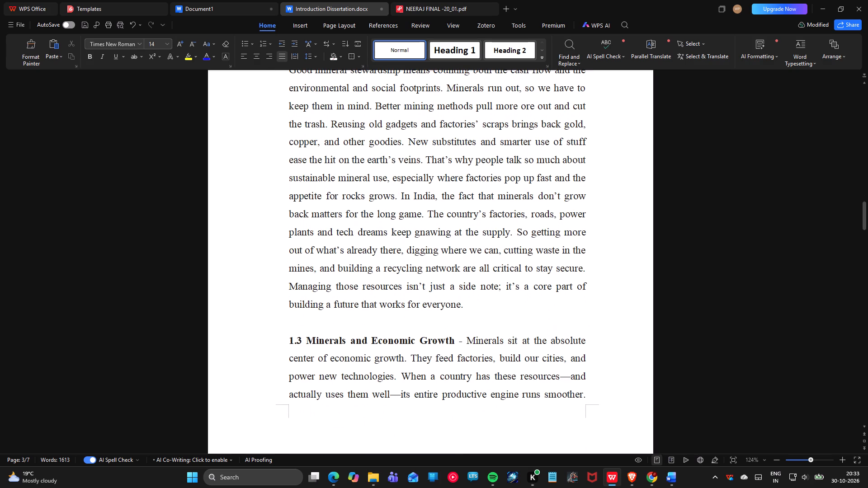
scroll(586, 182, "down", 3)
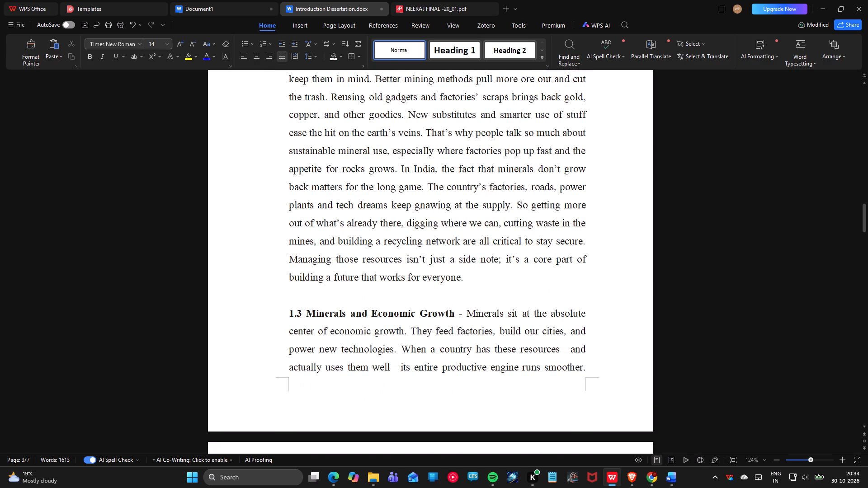
scroll(586, 182, "up", 19)
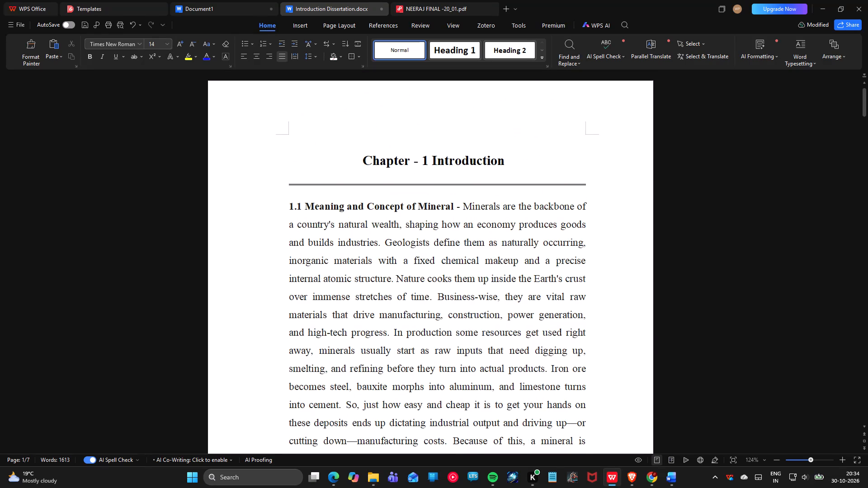
Review the paragraph breaks and spacing from section 1.1 through section 1.2 and into section 1.3.
scroll(586, 182, "down", 8)
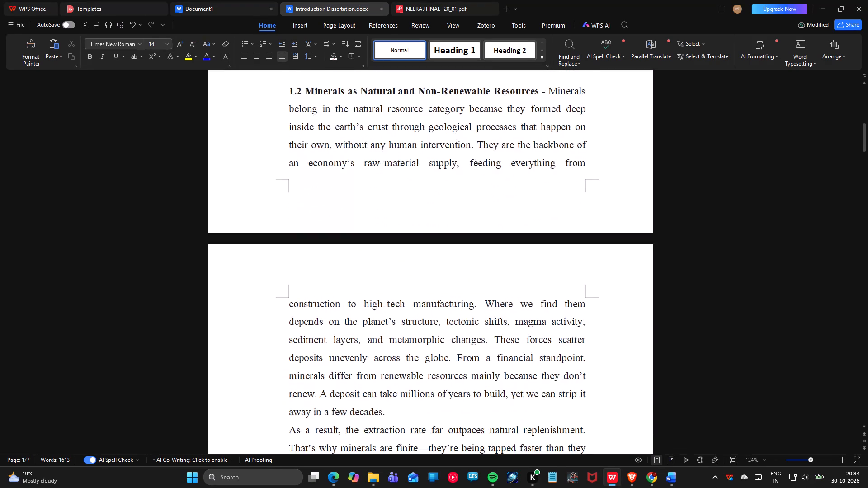
scroll(586, 182, "down", 3)
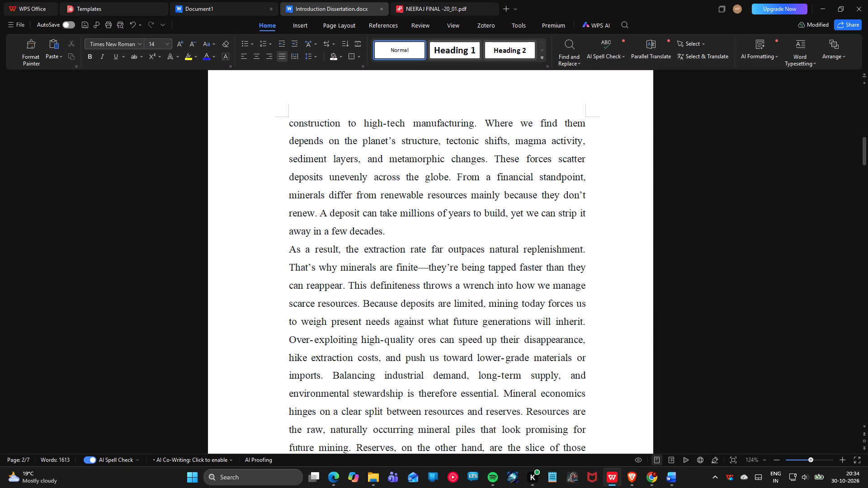
scroll(527, 238, "down", 3)
scroll(527, 238, "up", 1)
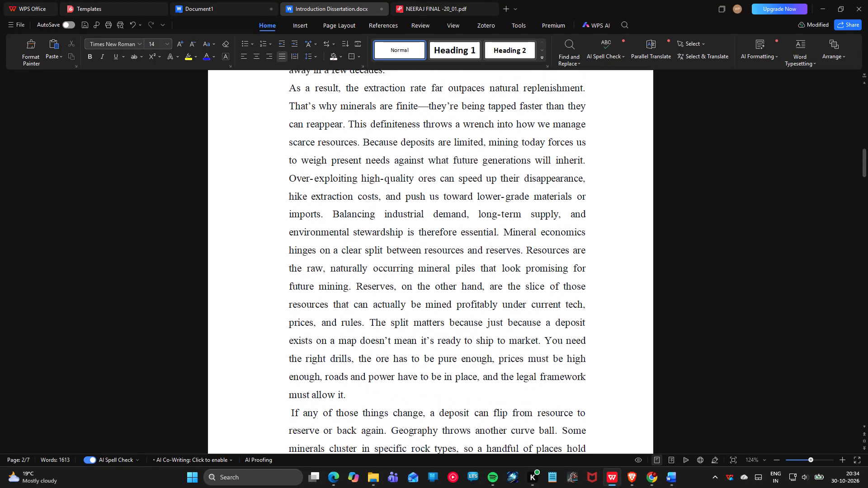
scroll(527, 238, "up", 1)
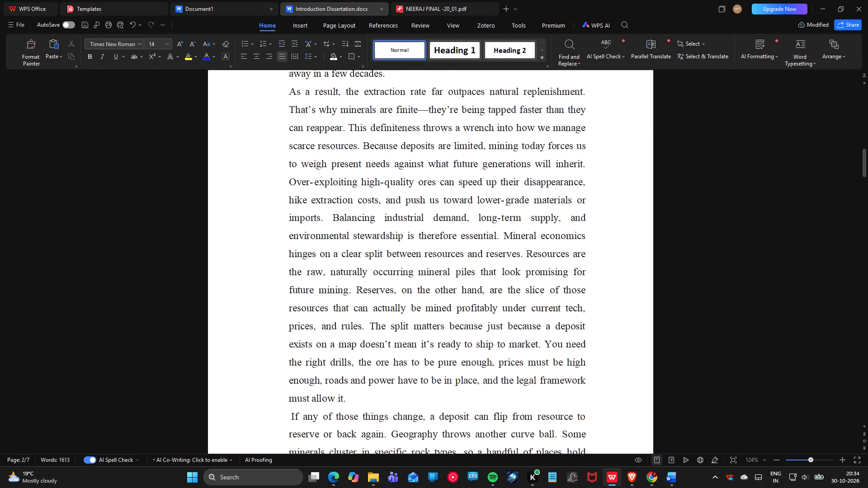
left_click(383, 91)
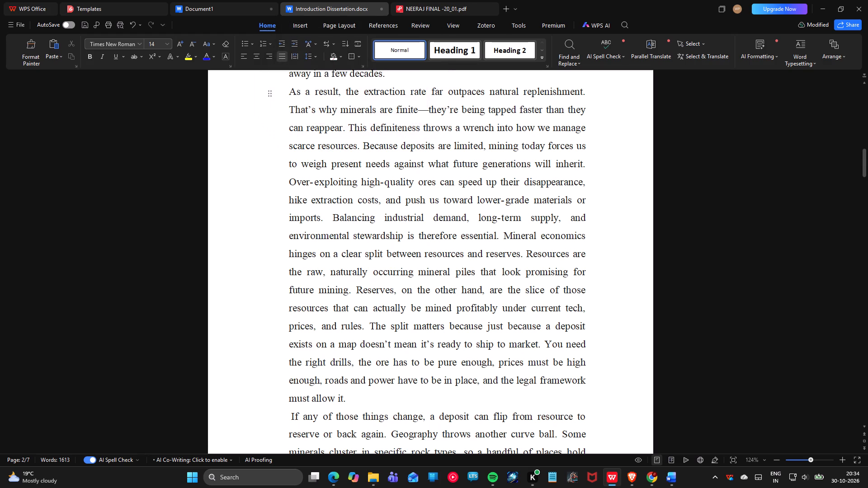
scroll(504, 216, "down", 4)
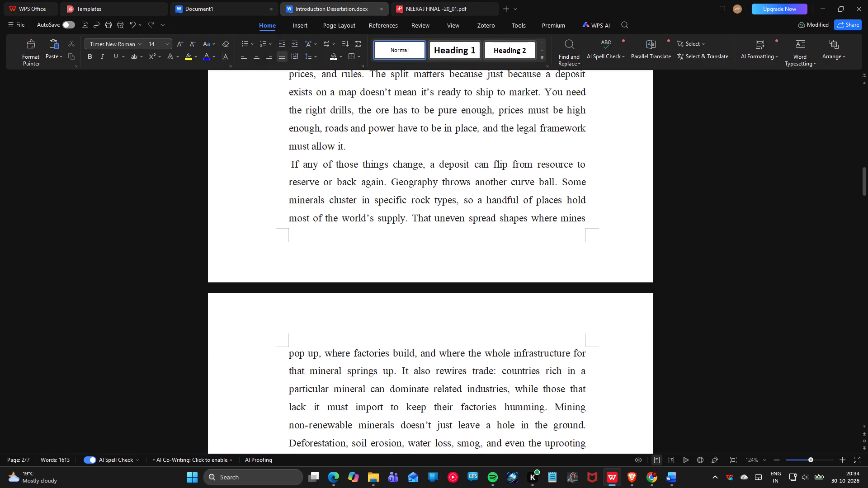
scroll(504, 216, "down", 3)
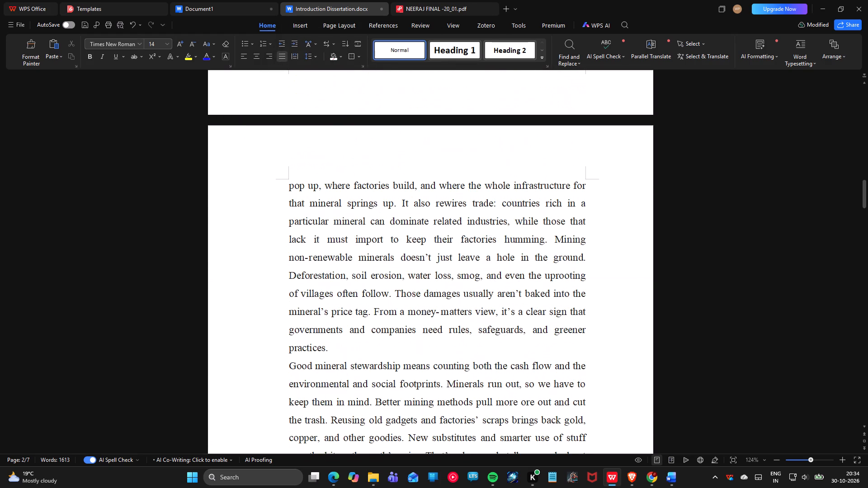
scroll(504, 216, "down", 3)
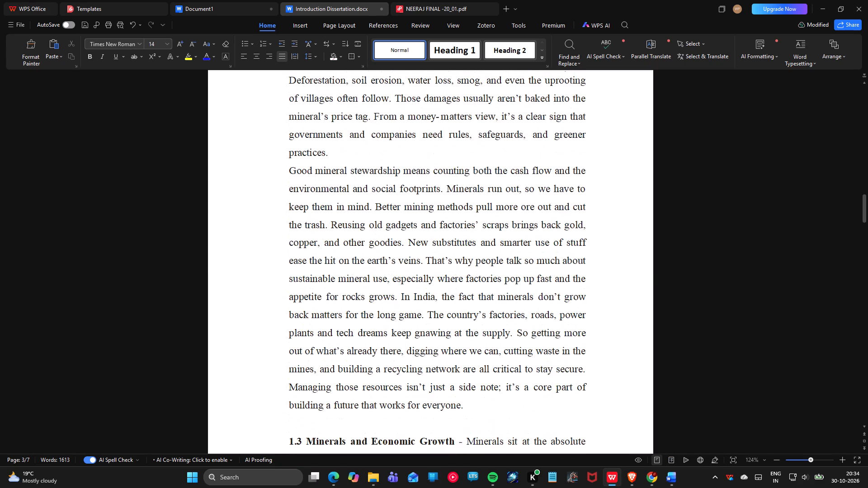
scroll(504, 216, "down", 4)
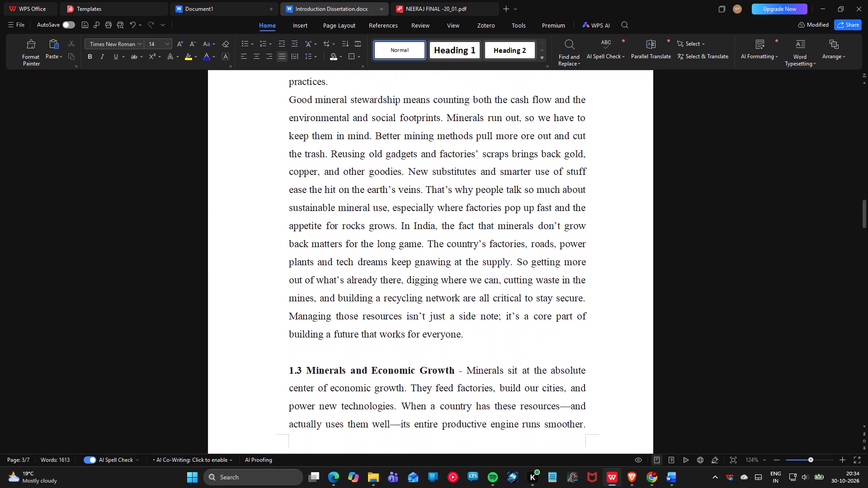
scroll(504, 216, "down", 7)
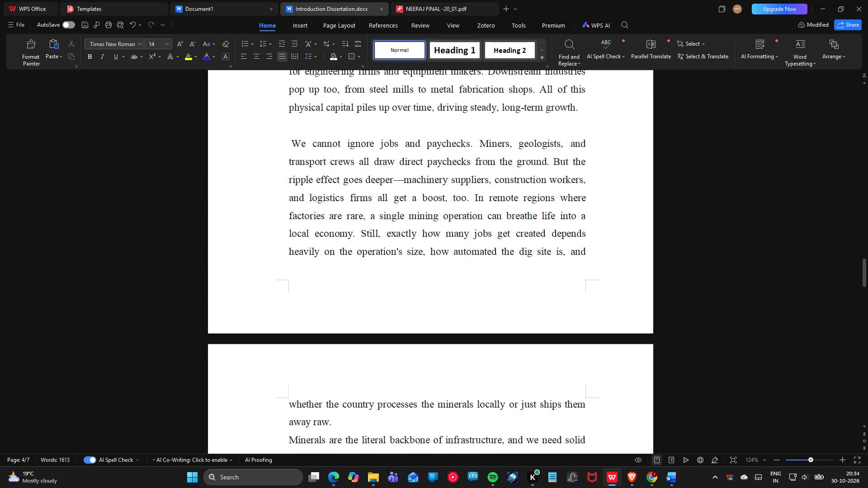
In section 1.3, delete the leading space before "We cannot ignore jobs and paychecks".
scroll(504, 216, "down", 2)
scroll(504, 216, "up", 1)
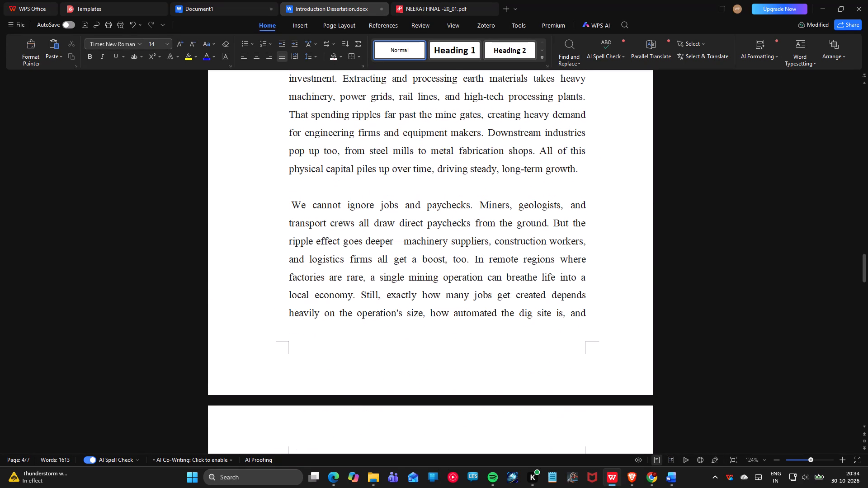
left_click(294, 204)
key("BackSpace")
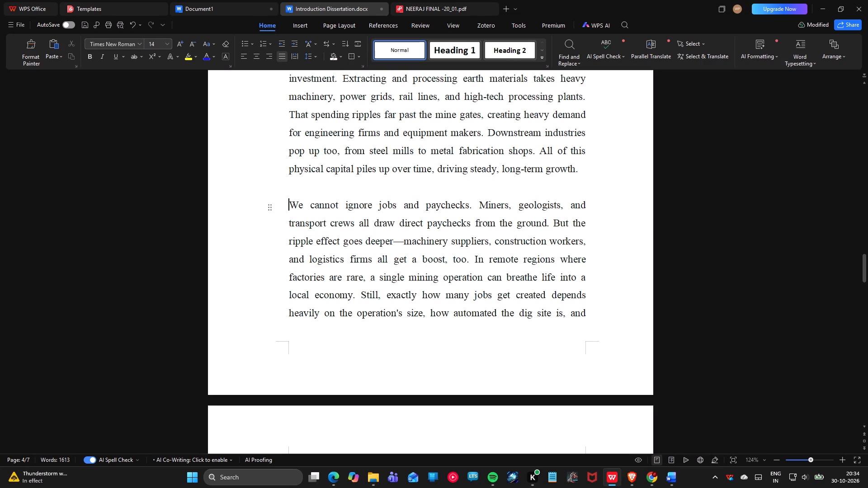
In section 1.3, remove the blank line above the paragraph beginning "Government budgets get a massive boost from mining".
scroll(384, 203, "down", 3)
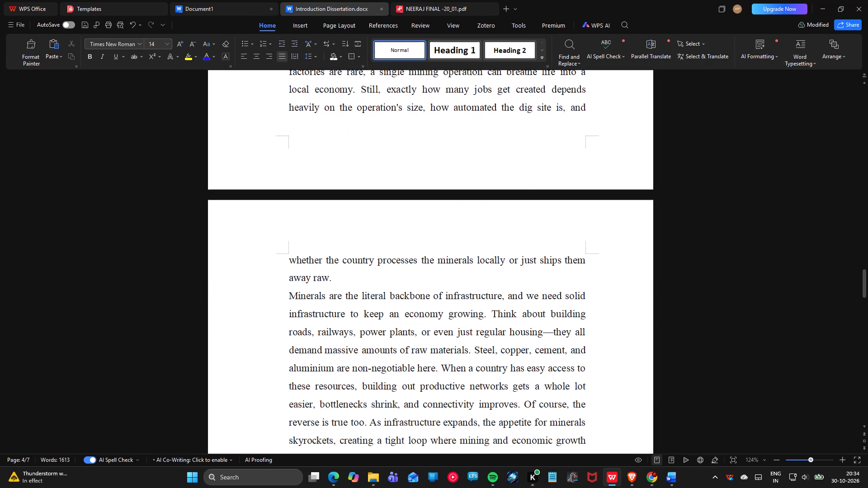
scroll(369, 263, "down", 3)
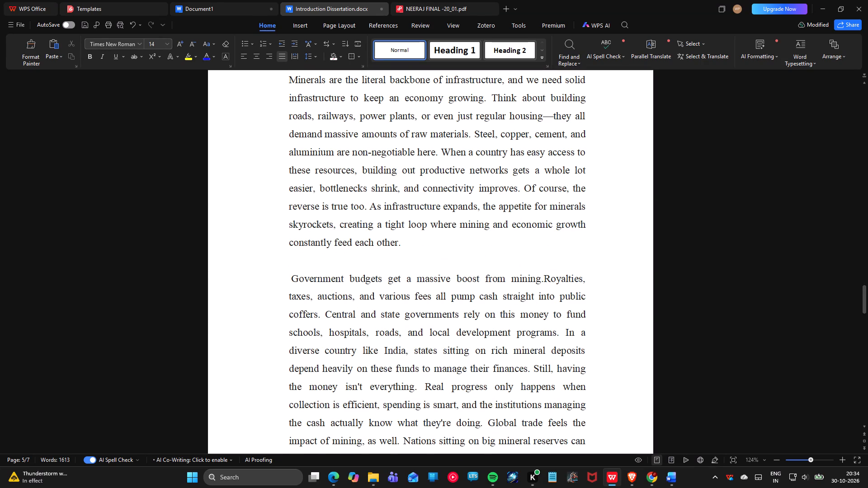
left_click(290, 279)
key("BackSpace")
scroll(290, 279, "up", 1)
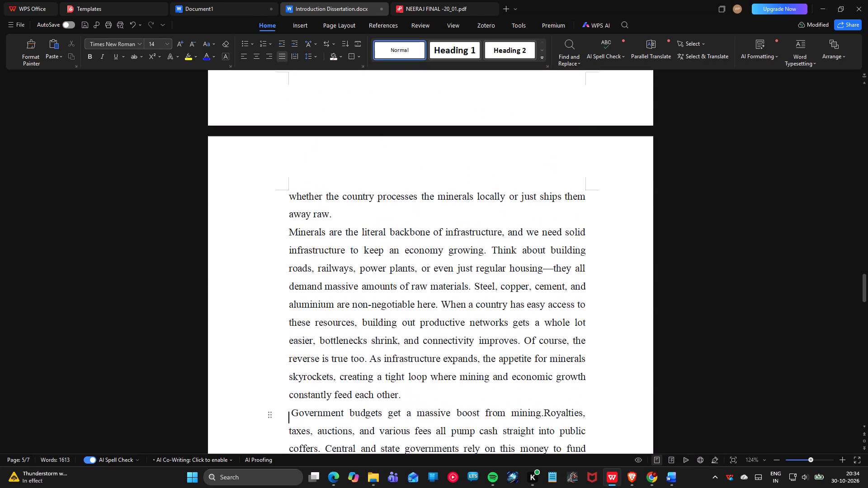
scroll(290, 279, "up", 1)
In section 1.3, start a new paragraph at "The global shift toward clean energy", following the sentence ending "are even higher.".
scroll(290, 279, "down", 4)
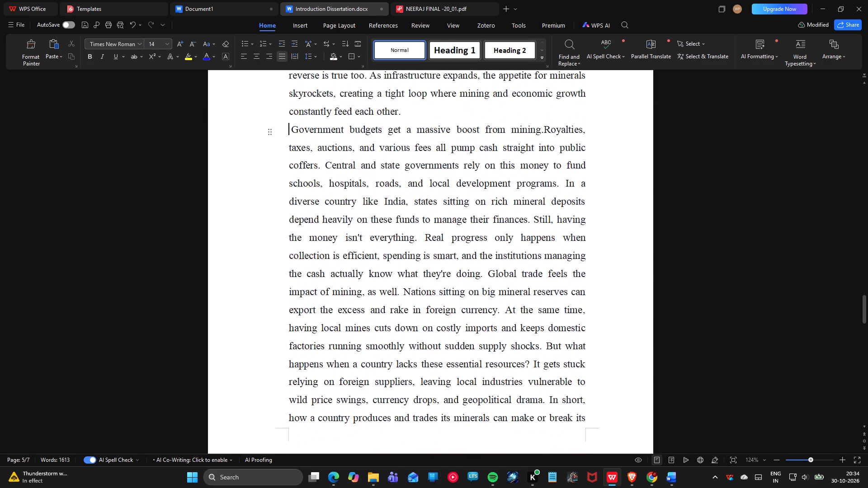
scroll(290, 279, "down", 6)
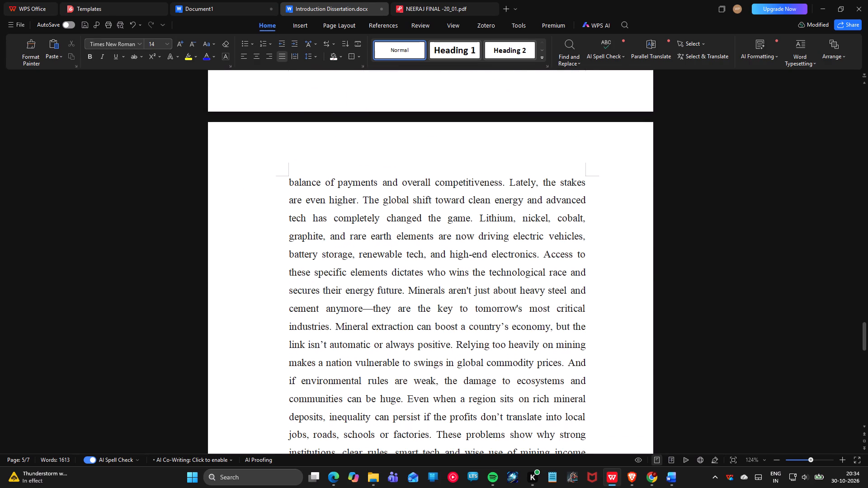
scroll(360, 202, "up", 6)
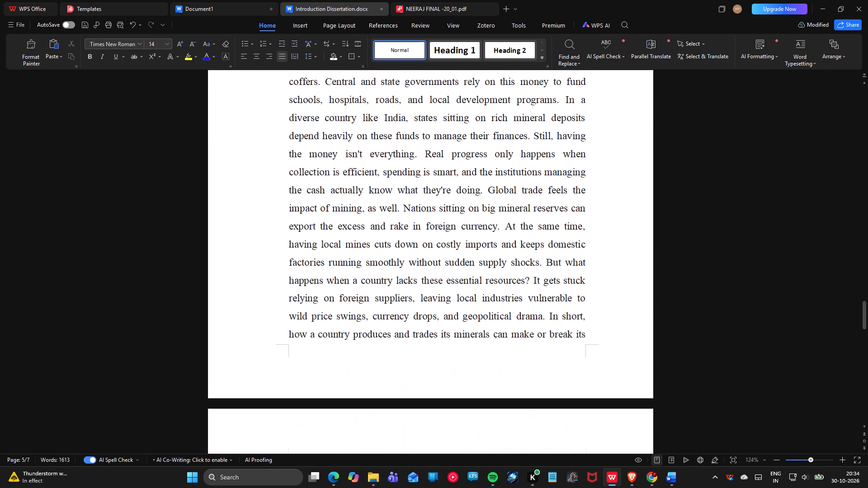
scroll(360, 202, "up", 1)
scroll(360, 202, "down", 3)
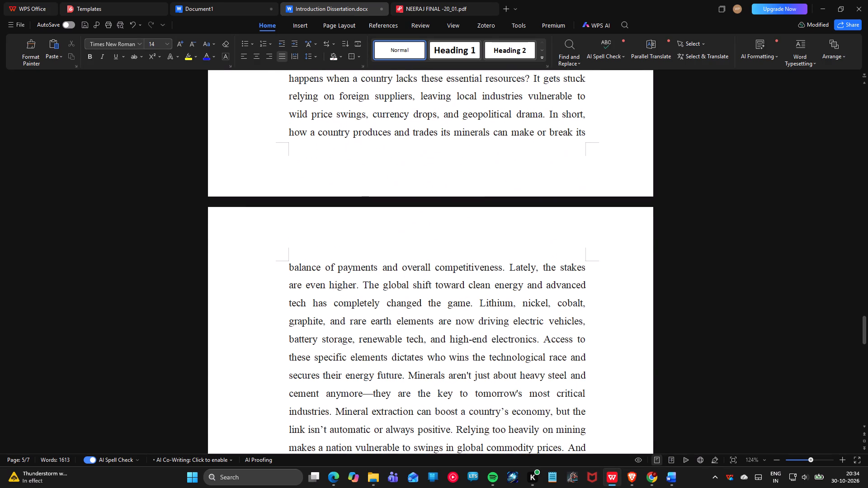
left_click(357, 286)
left_click(363, 284)
key("Return")
Look through the remaining text of section 1.3, from the clean energy paragraph to its end, for further paragraph breaks.
scroll(363, 284, "down", 4)
scroll(363, 284, "up", 1)
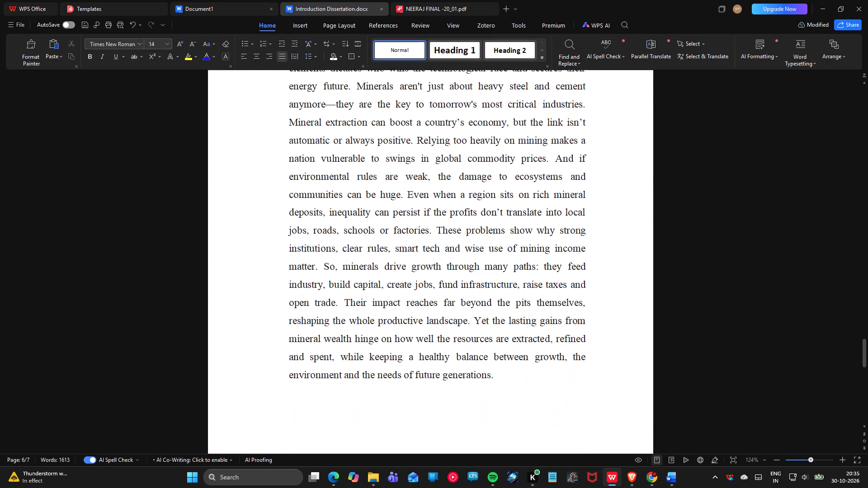
scroll(363, 284, "up", 1)
scroll(363, 284, "down", 1)
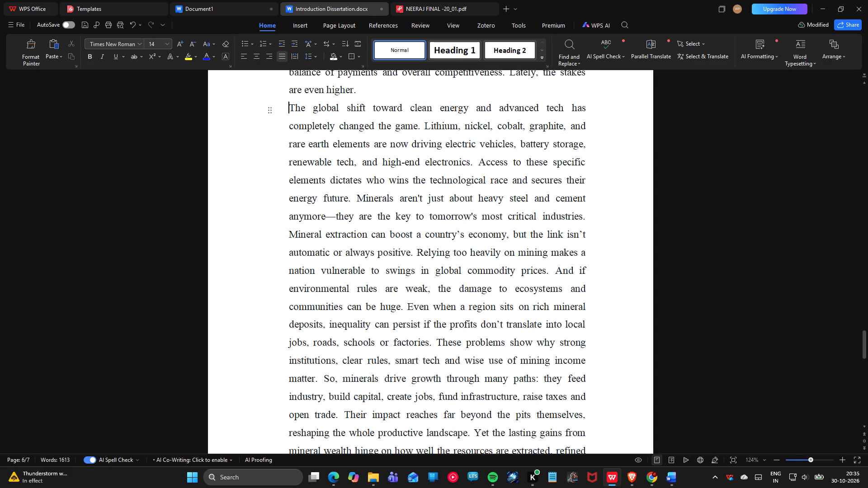
scroll(418, 276, "down", 1)
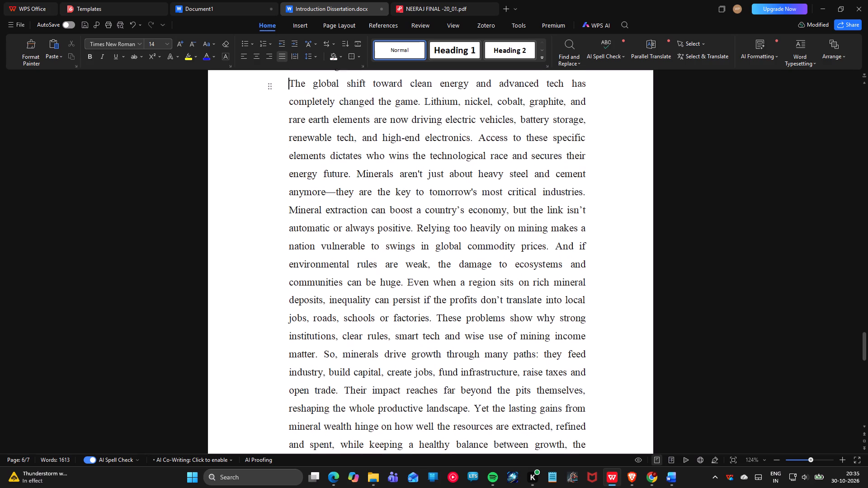
scroll(418, 276, "down", 2)
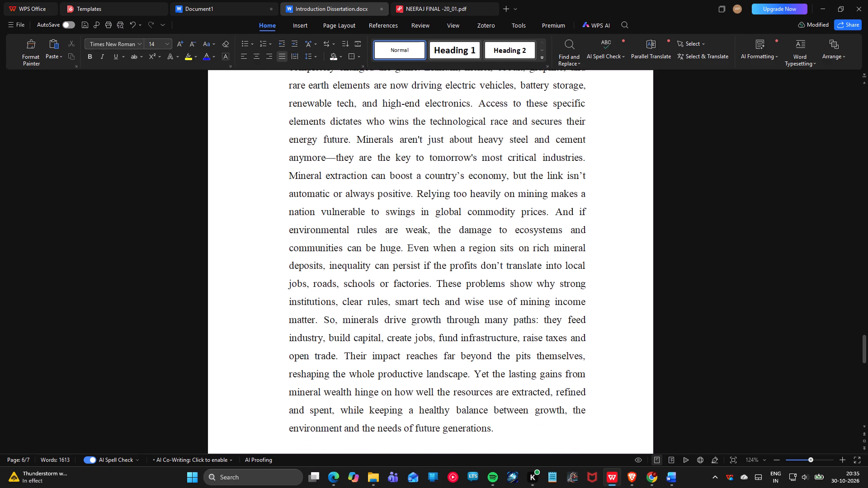
scroll(441, 253, "down", 1)
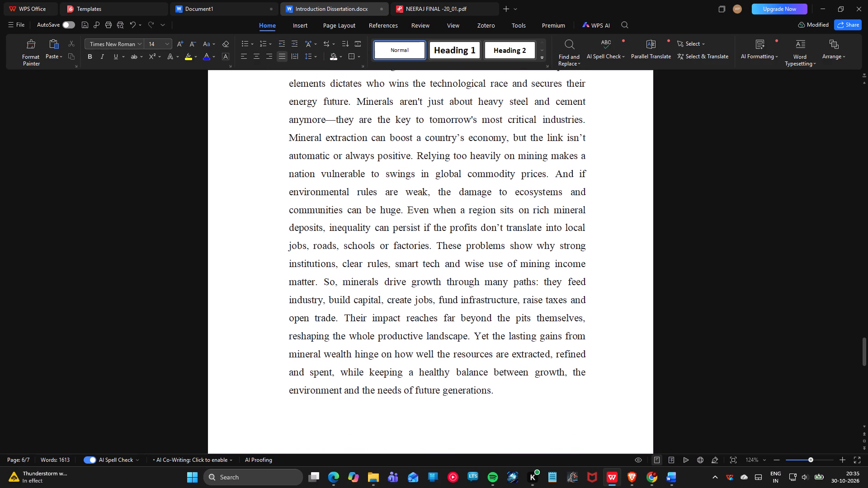
scroll(431, 188, "up", 4)
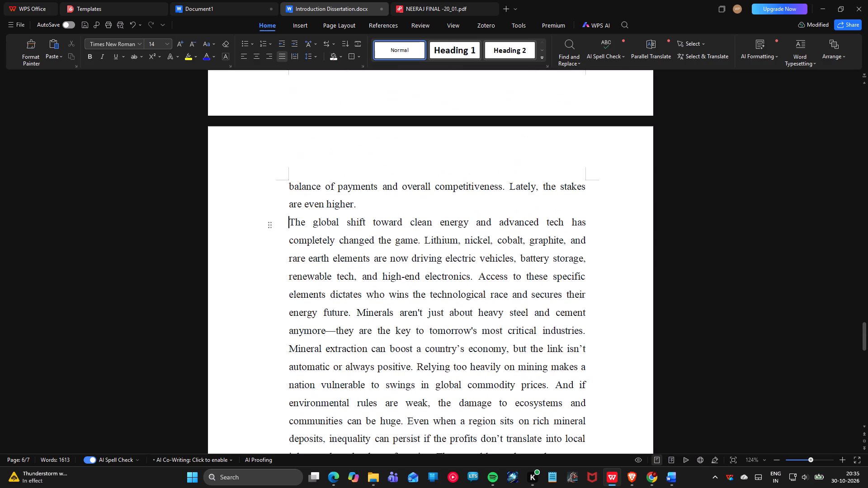
In section 1.3, replace the em dash between "anymore" and "they are the key" with a space.
scroll(431, 188, "down", 2)
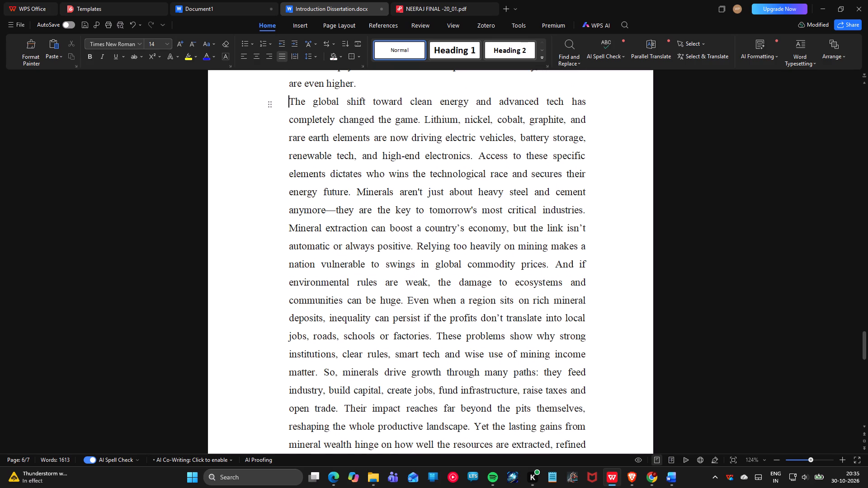
left_click(334, 212)
key("BackSpace")
key("space")
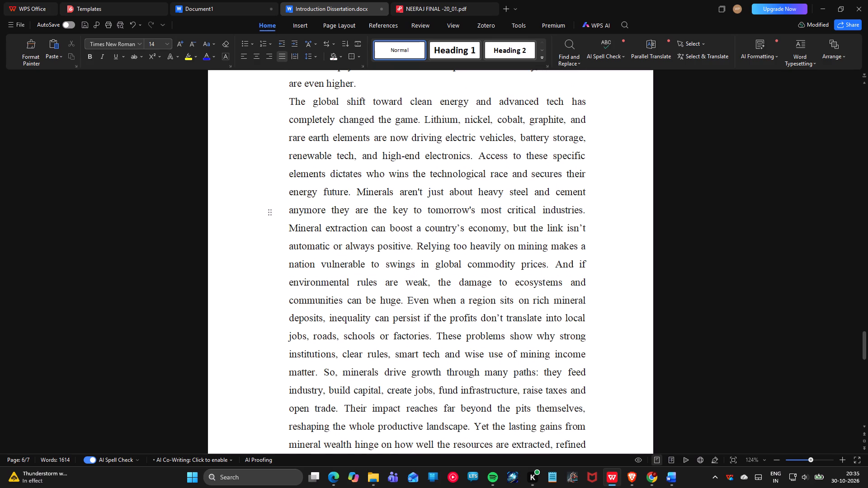
In section 1.3, start a new paragraph at "Even when a region sits on rich mineral deposits".
scroll(423, 273, "down", 2)
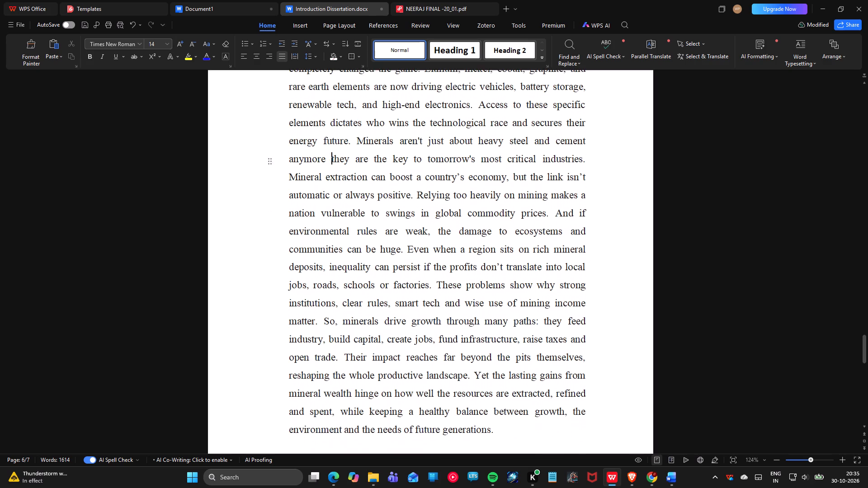
scroll(423, 273, "down", 1)
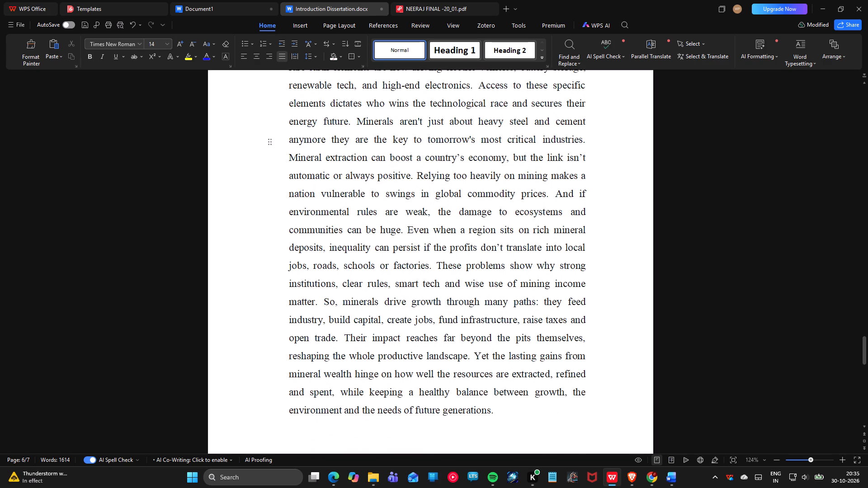
left_click(406, 233)
key("Return")
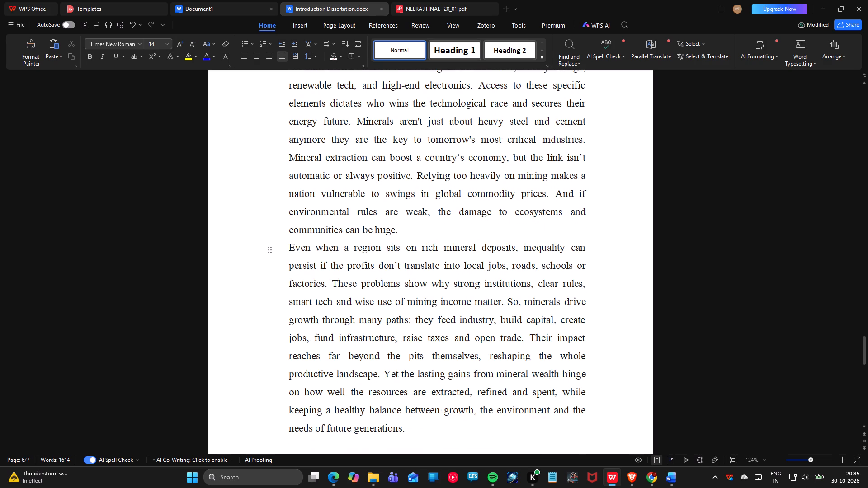
scroll(442, 285, "down", 1)
left_click(658, 177)
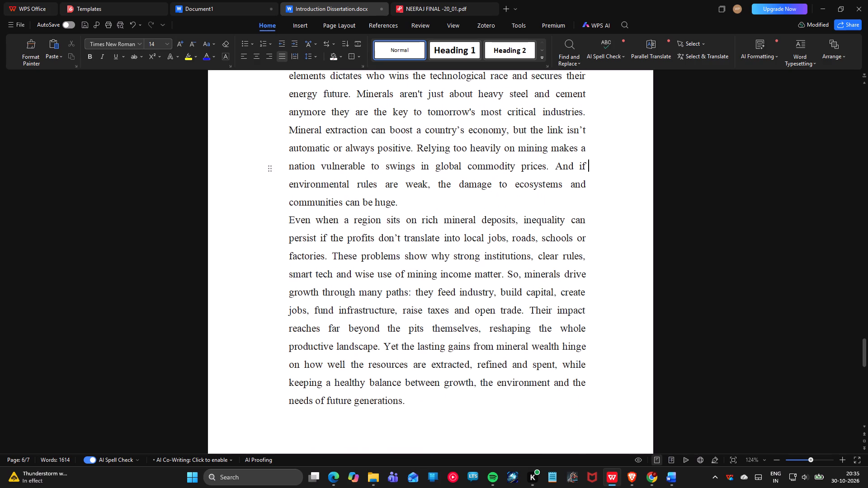
In section 1.3, remove the leading space and the blank line before the paragraph beginning "Beyond just the raw materials".
scroll(558, 230, "up", 15)
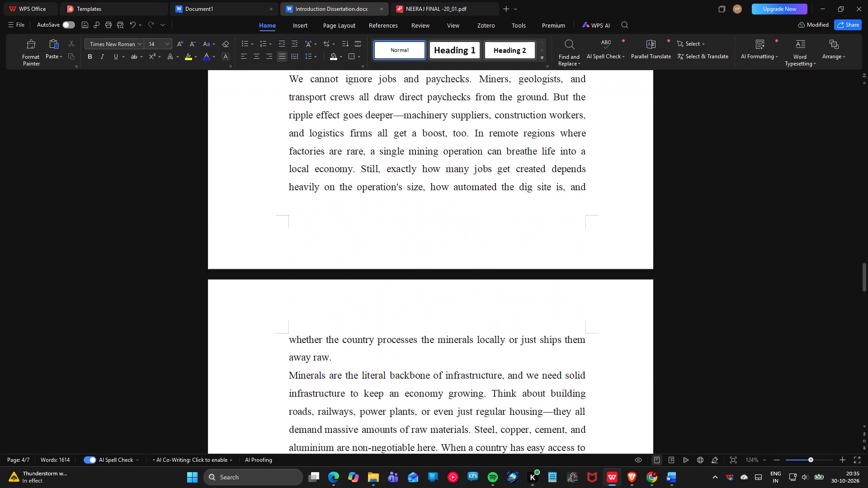
scroll(558, 230, "up", 7)
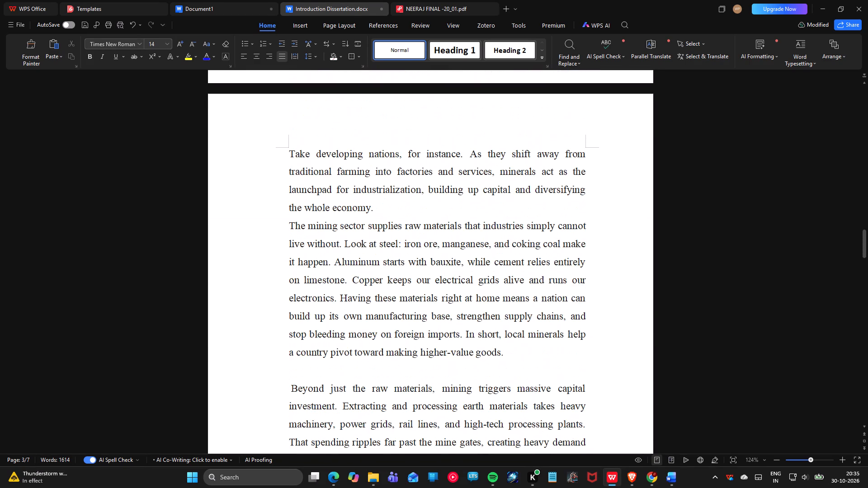
scroll(342, 357, "down", 1)
left_click(291, 317)
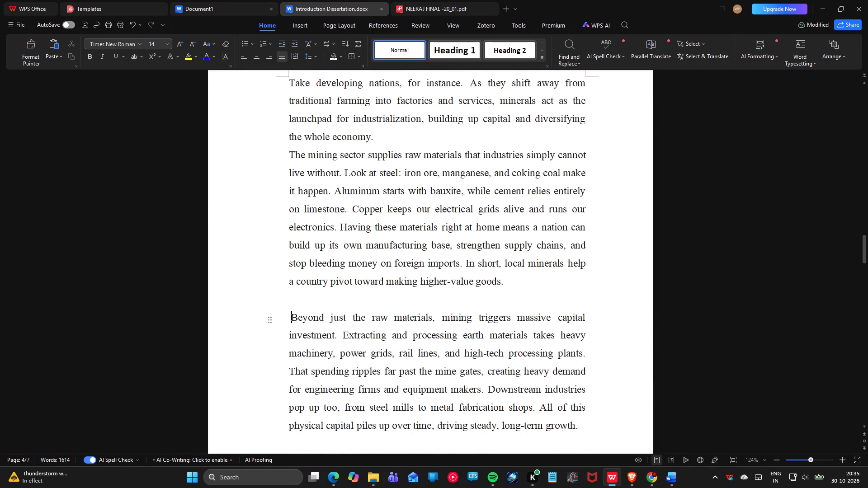
key("BackSpace")
key("BackSpace")
Look through the chapter from section 1.1 to its last page, checking paragraph breaks and spacing.
scroll(291, 317, "up", 2)
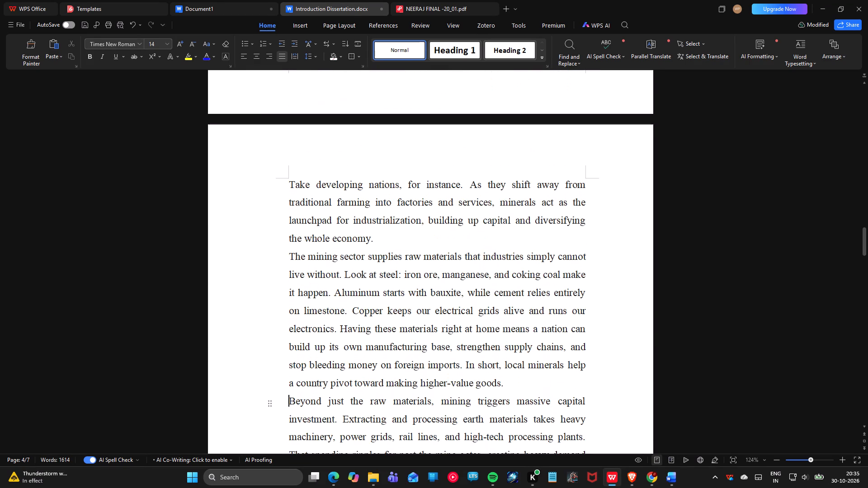
scroll(454, 244, "up", 11)
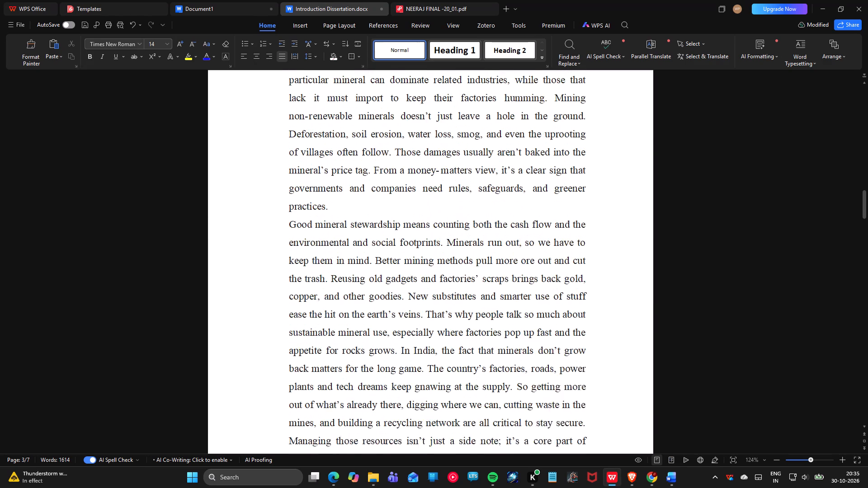
scroll(454, 244, "up", 19)
scroll(454, 244, "down", 4)
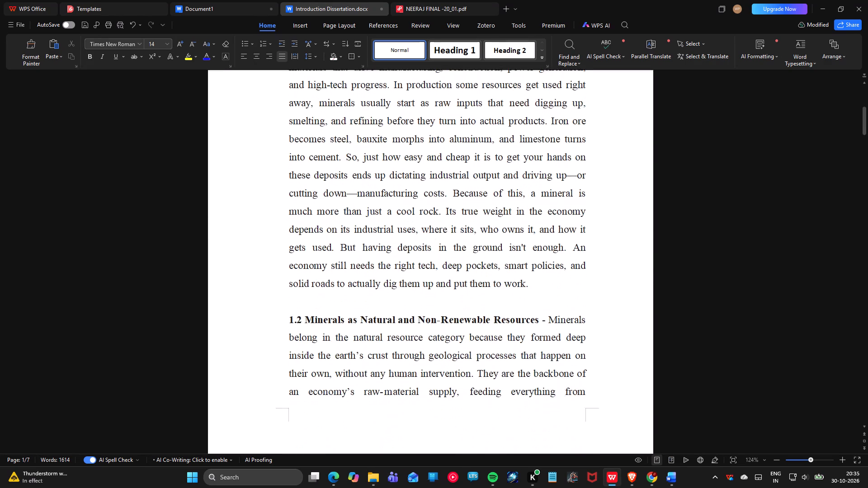
scroll(454, 244, "down", 18)
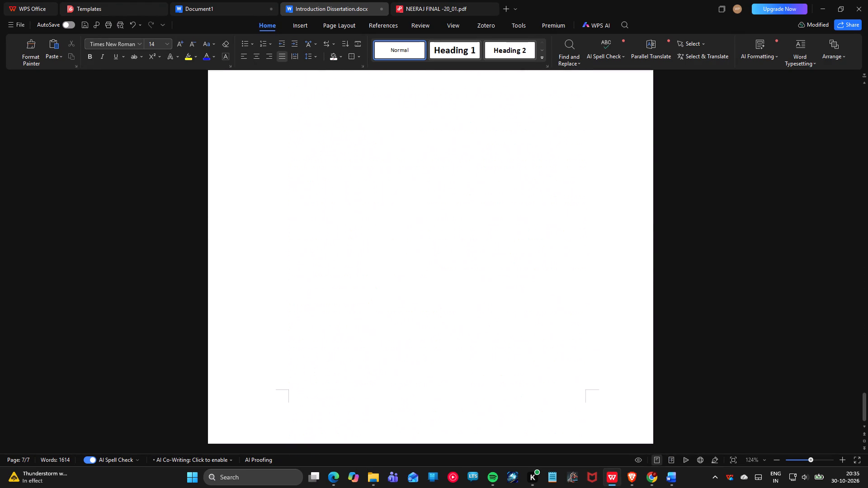
scroll(454, 244, "down", 1)
scroll(454, 244, "up", 1)
scroll(454, 244, "down", 1)
scroll(454, 244, "up", 1)
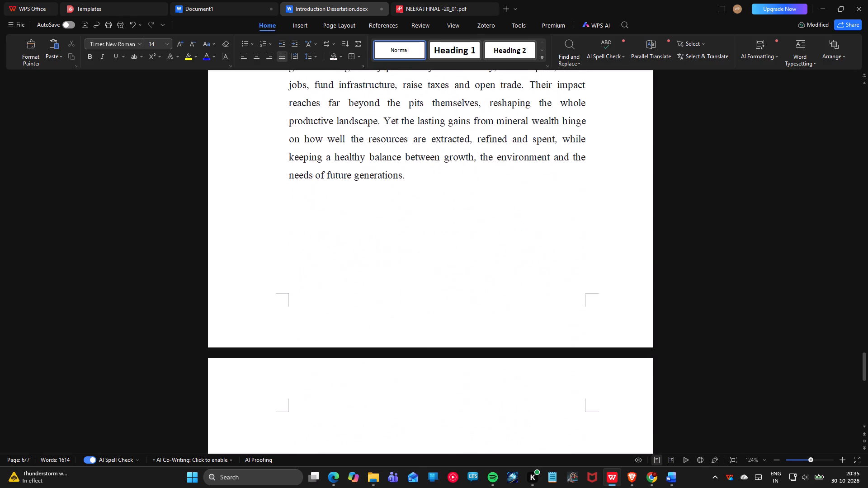
In the government budgets paragraph of section 1.3, insert the missing space between "mining." and "Royalties".
scroll(454, 244, "up", 6)
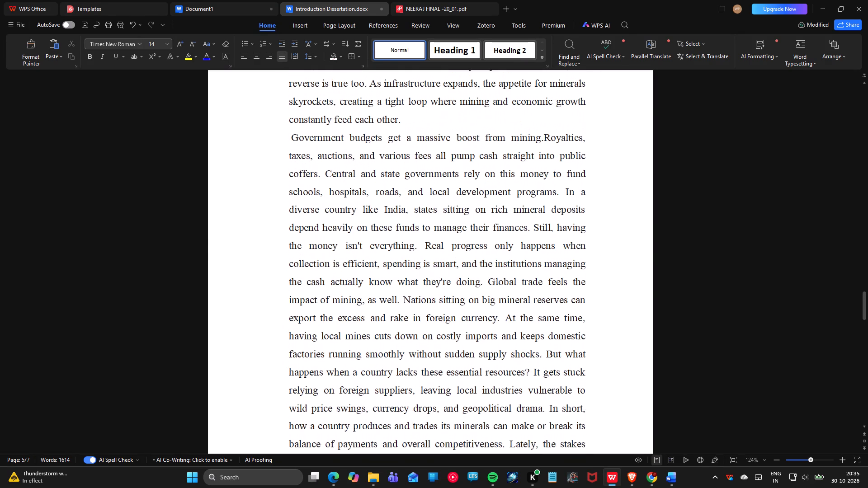
scroll(454, 244, "up", 3)
scroll(454, 244, "down", 1)
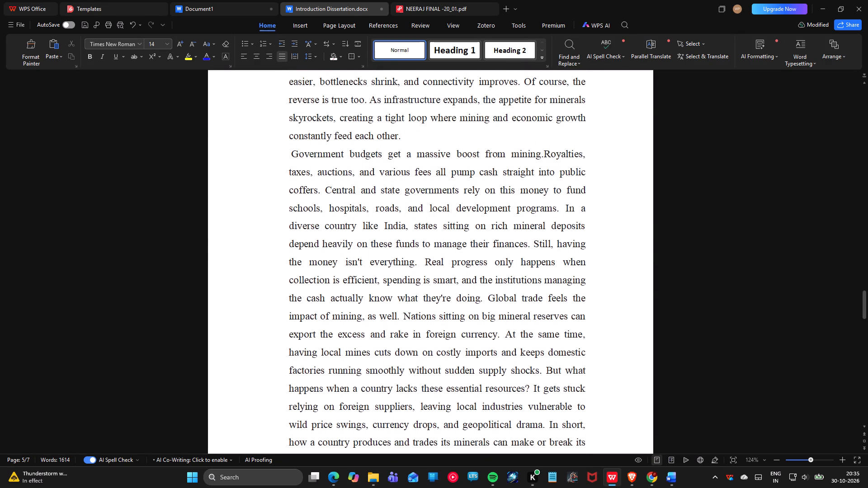
scroll(454, 244, "down", 1)
scroll(454, 244, "up", 1)
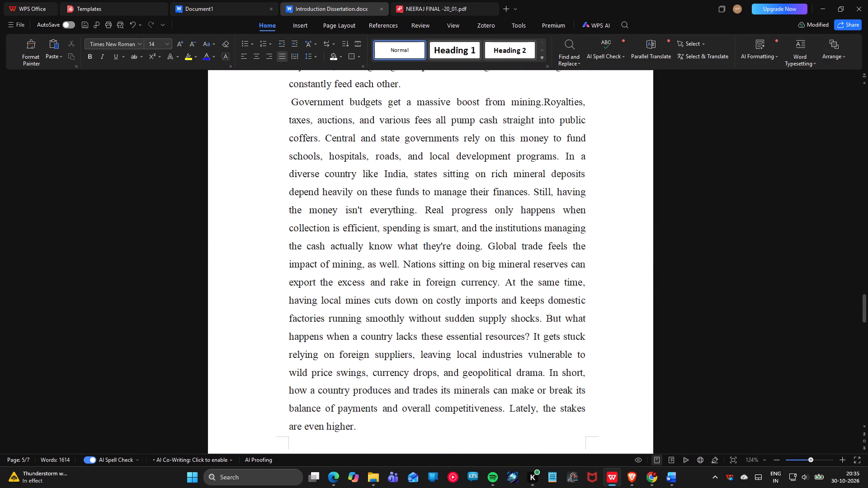
left_click(544, 100)
key("space")
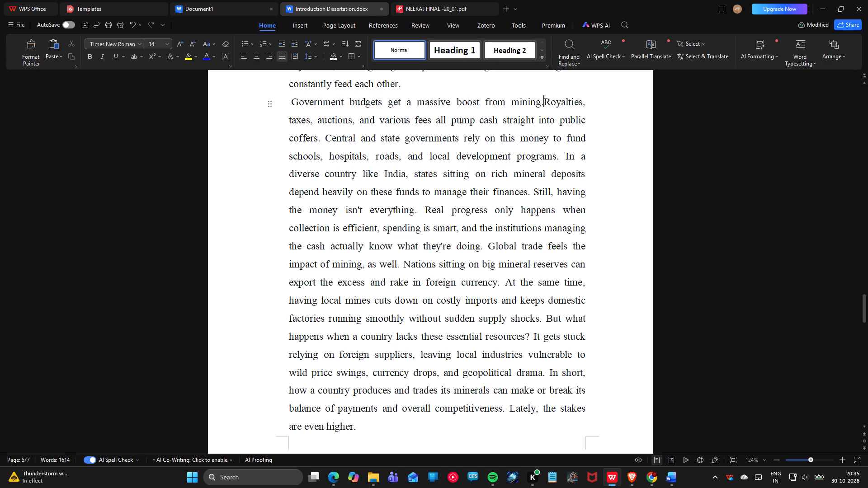
key("space")
left_click(623, 159)
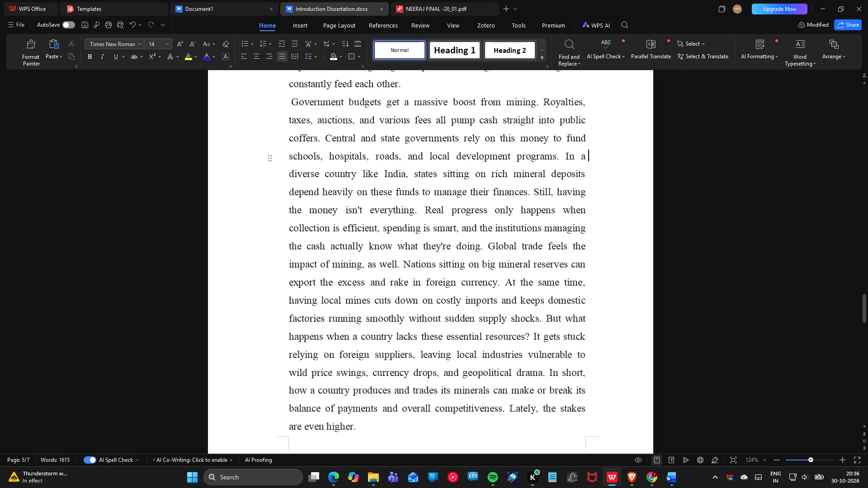
In the government budgets paragraph, change "isn't" to "is not" in the phrase "having the money isn't everything".
scroll(532, 183, "down", 1)
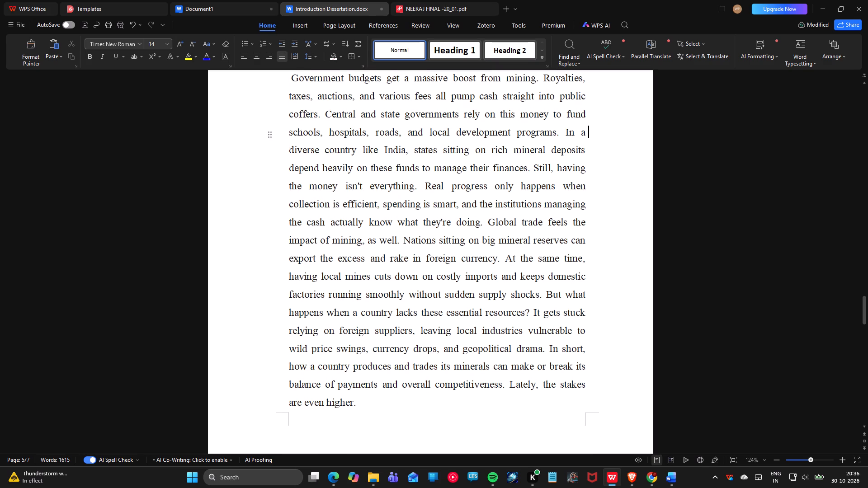
left_click(368, 185)
key("BackSpace")
key("BackSpace")
key("BackSpace")
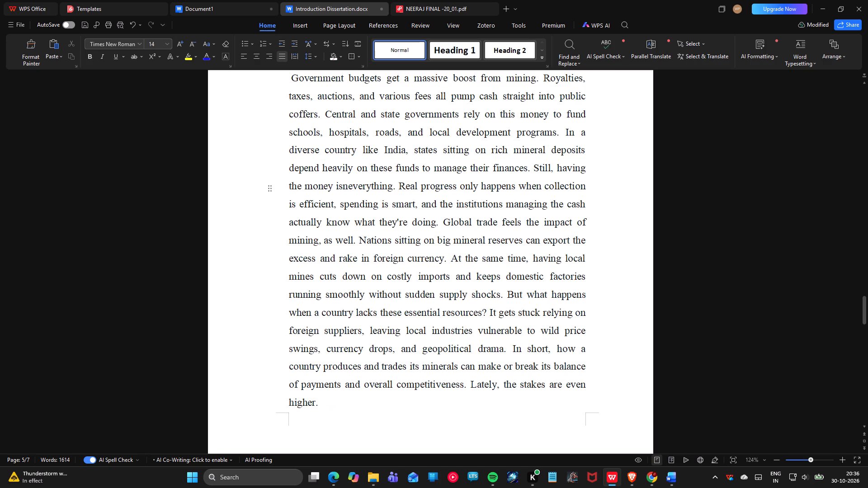
key("BackSpace")
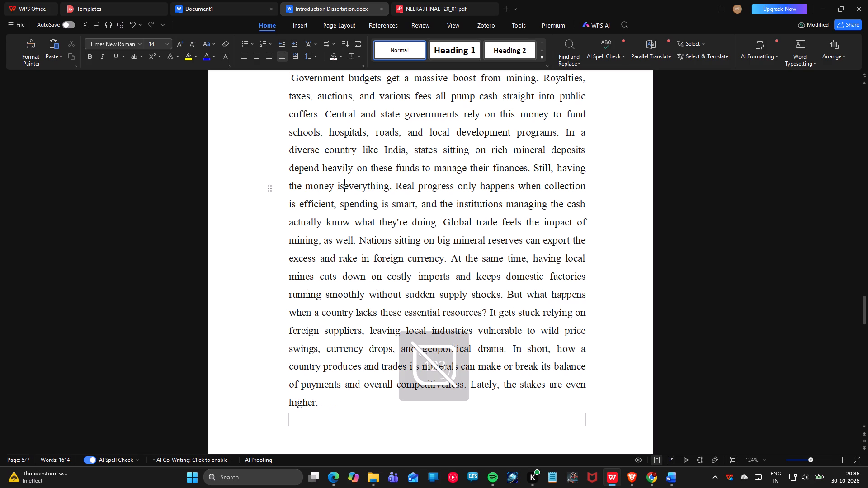
key("space")
type("not")
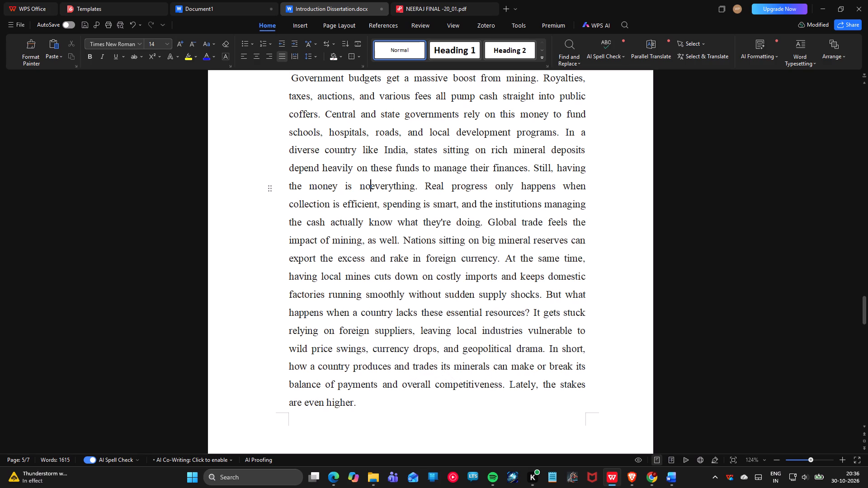
key("space")
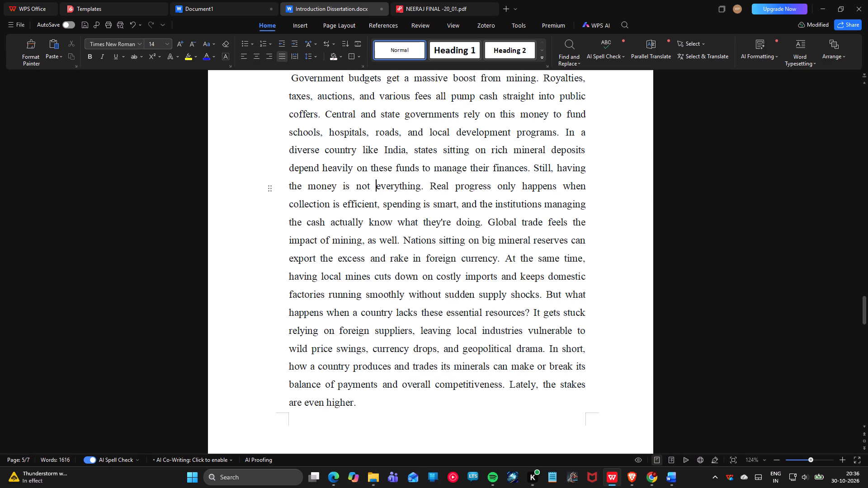
left_click(412, 208)
Read through the rest of section 1.3, from the government budgets paragraph to its end, for remaining wording or layout issues.
scroll(404, 248, "down", 1)
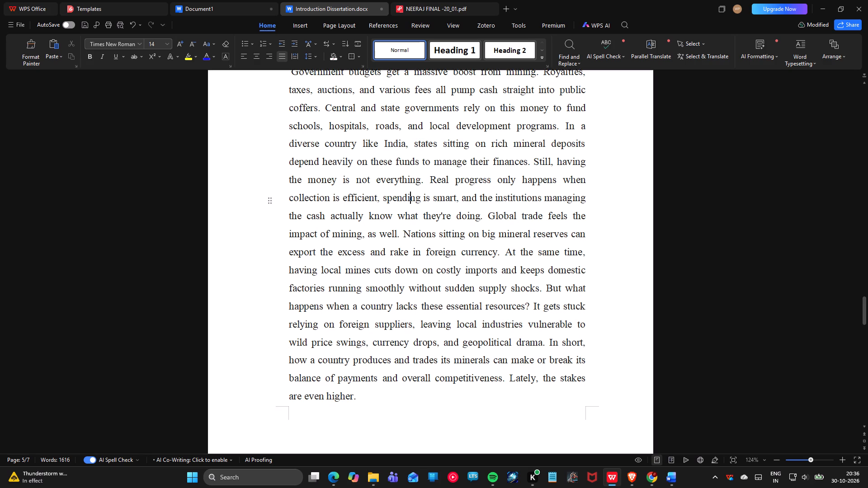
scroll(404, 248, "down", 1)
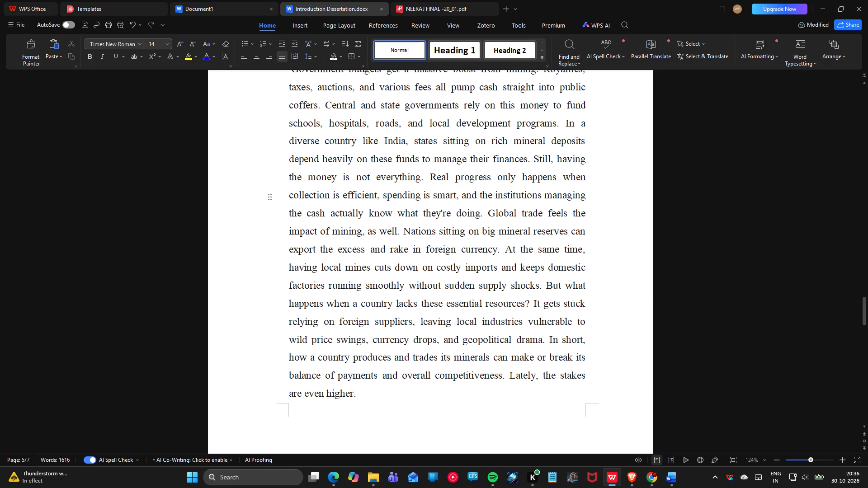
scroll(513, 318, "up", 1)
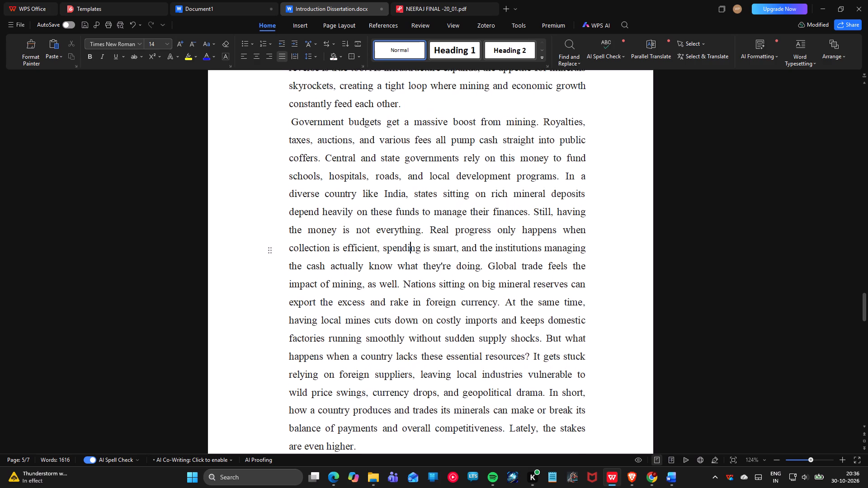
left_click(593, 283)
scroll(593, 283, "up", 2)
scroll(593, 283, "down", 2)
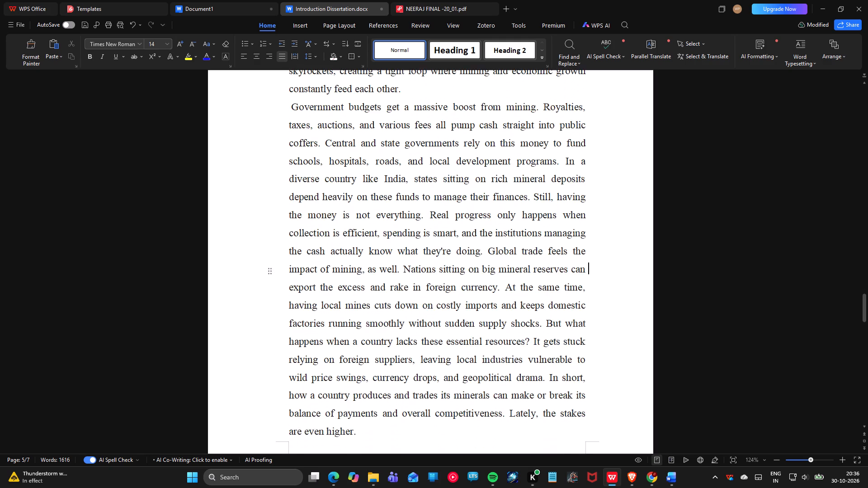
scroll(593, 283, "down", 9)
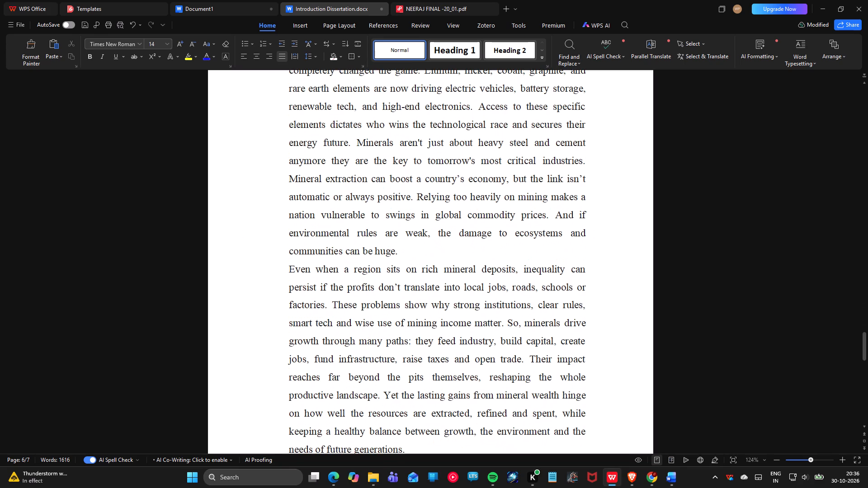
scroll(593, 283, "down", 3)
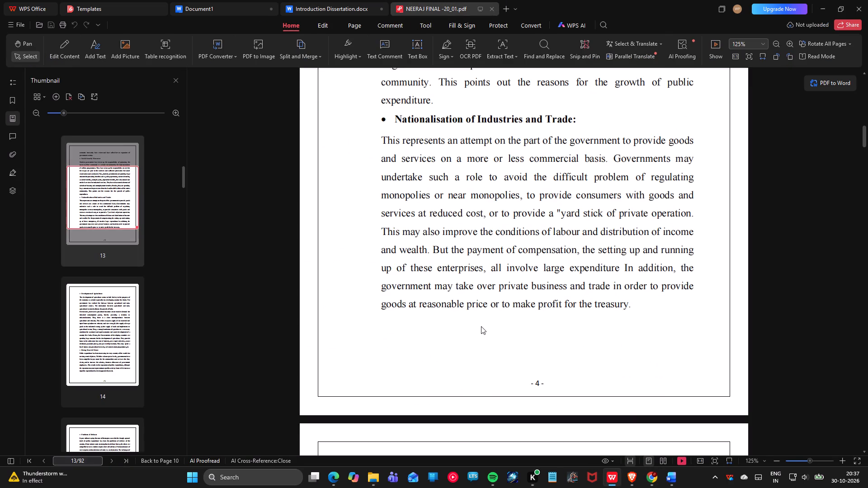
scroll(481, 326, "down", 8)
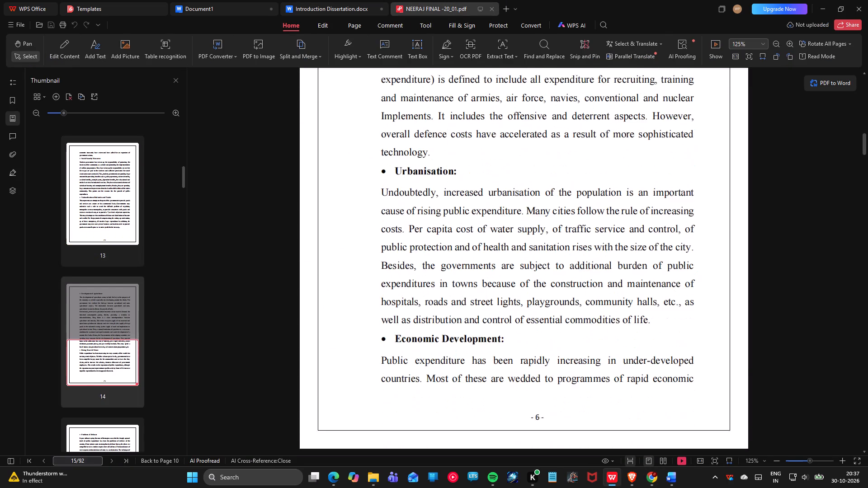
scroll(481, 326, "down", 12)
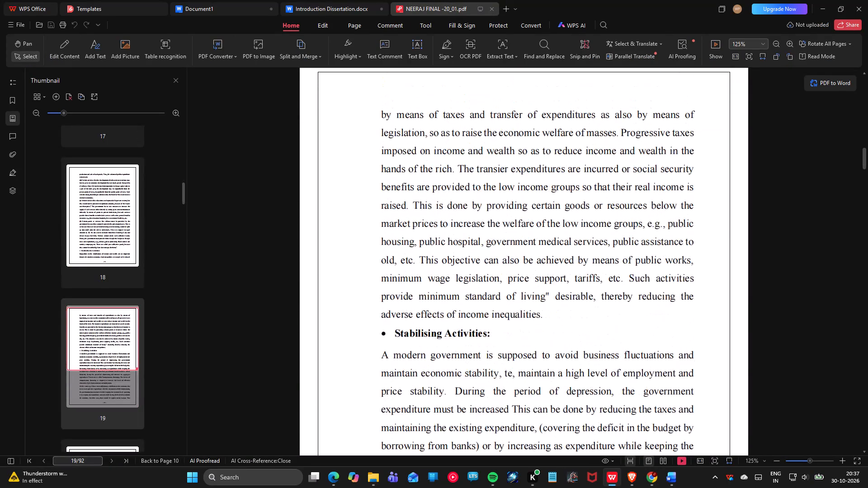
scroll(481, 326, "down", 9)
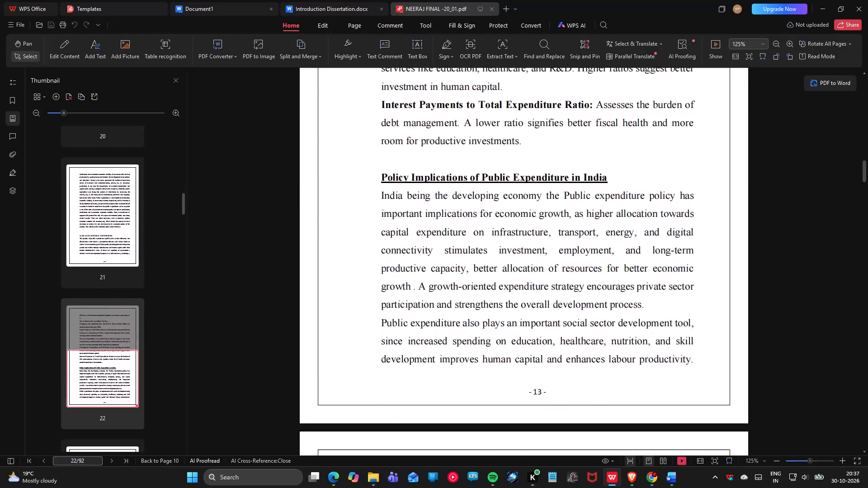
scroll(481, 326, "down", 5)
scroll(481, 326, "up", 1)
scroll(481, 326, "down", 1)
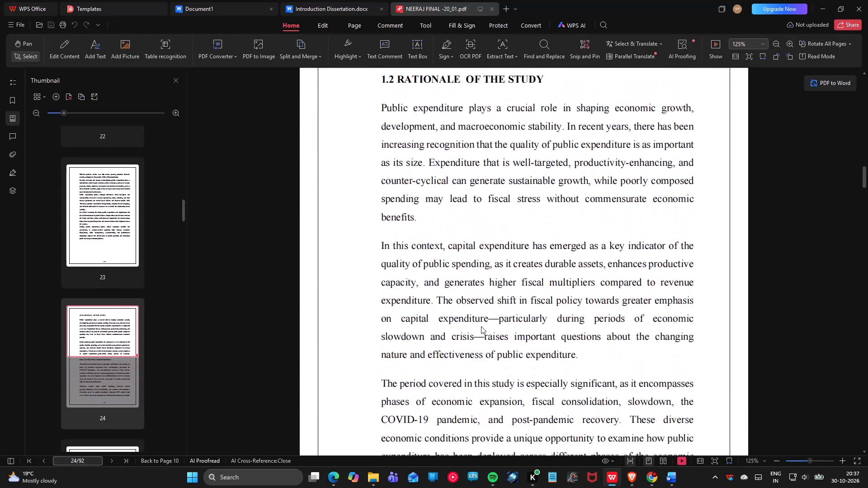
scroll(481, 326, "down", 4)
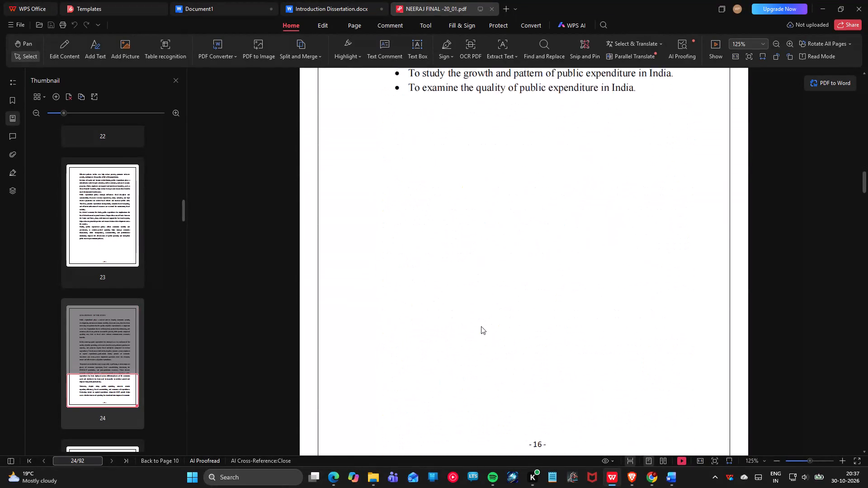
scroll(481, 326, "down", 2)
scroll(481, 326, "up", 3)
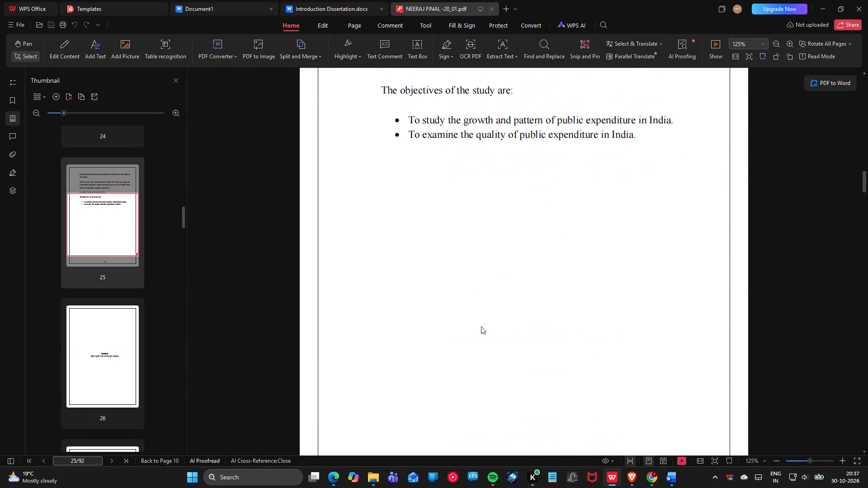
scroll(481, 326, "up", 7)
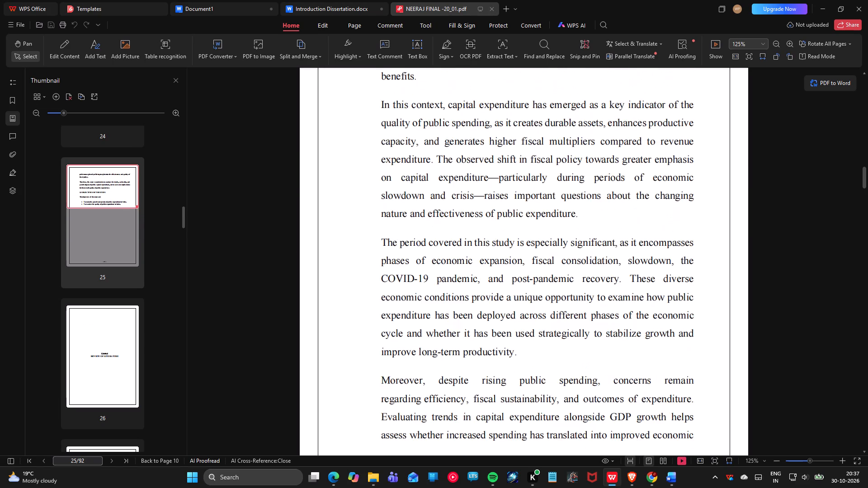
Go back to the front matter of the sample dissertation PDF and examine its List of Contents.
scroll(481, 326, "up", 15)
scroll(481, 326, "up", 12)
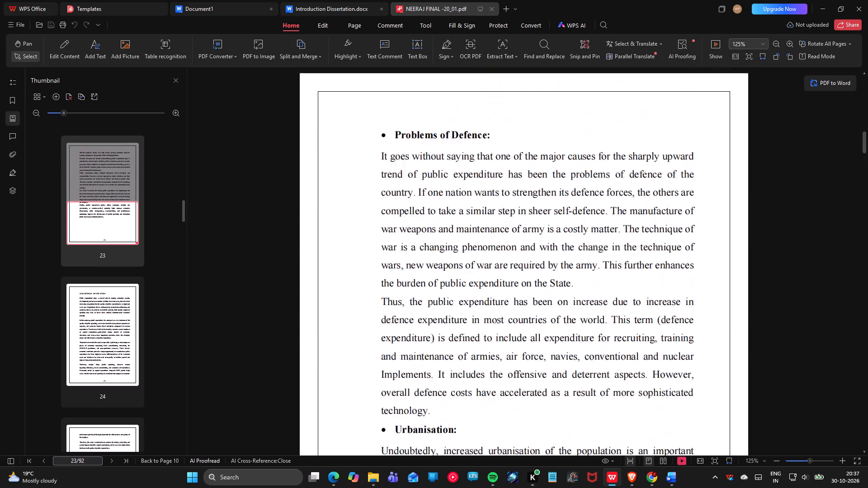
scroll(481, 326, "up", 6)
scroll(481, 326, "down", 11)
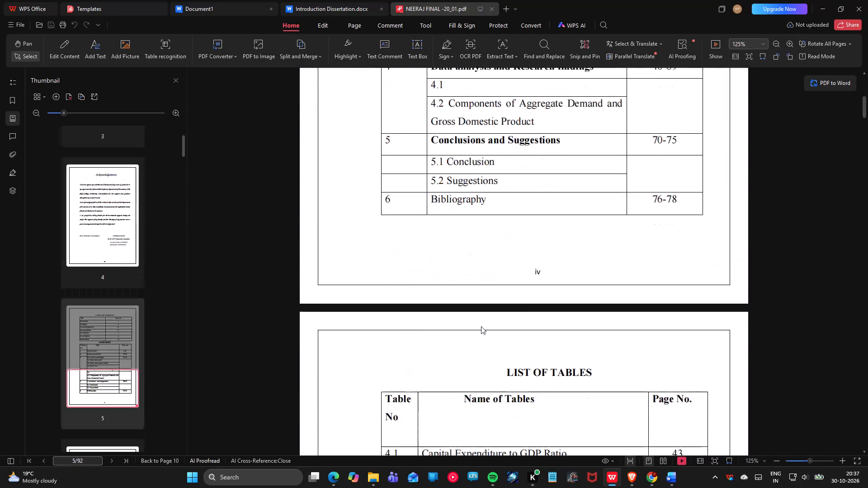
scroll(481, 326, "down", 6)
scroll(481, 326, "up", 6)
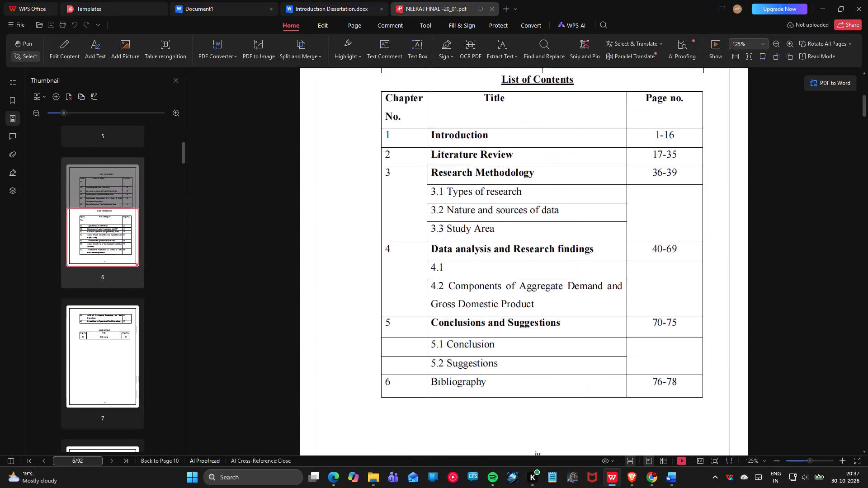
Look over the numbered lists that follow the List of Contents in the sample dissertation PDF.
scroll(481, 326, "down", 2)
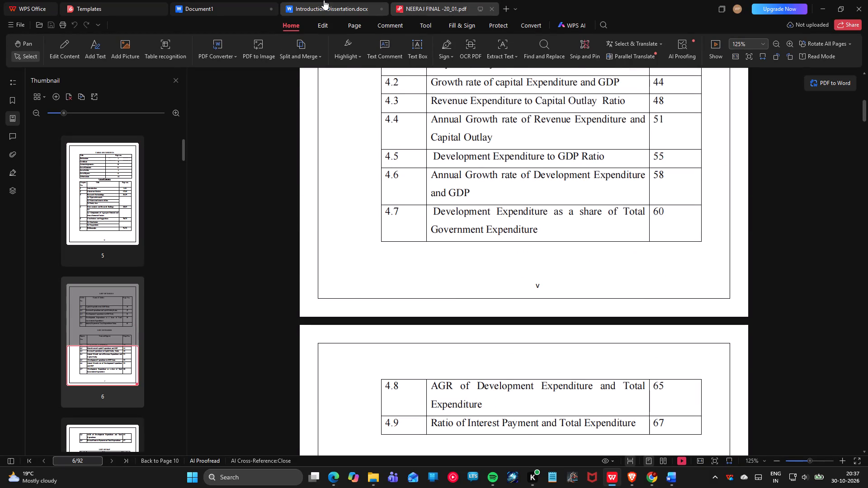
In the Document1 outline, go back from Chapter 4 to the opening pages and look over the mineral ranking table and preliminary pages list.
left_click(324, 0)
left_click(226, 0)
scroll(340, 249, "up", 7)
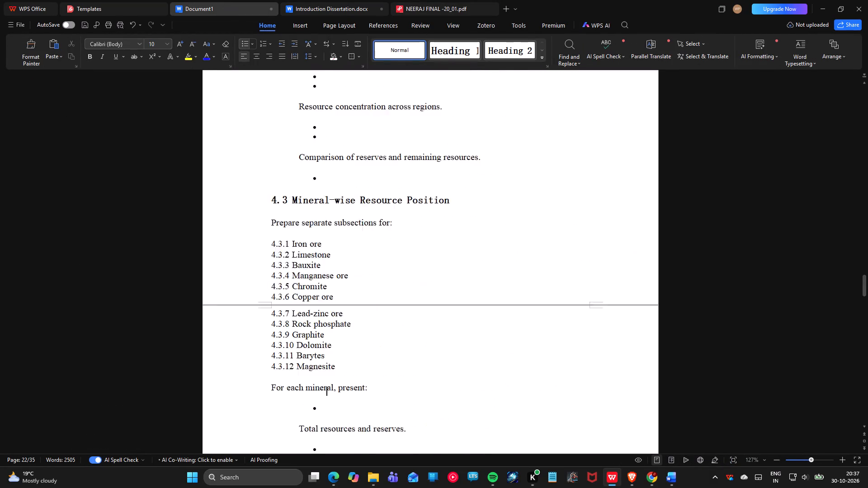
scroll(340, 249, "up", 5)
scroll(340, 249, "down", 6)
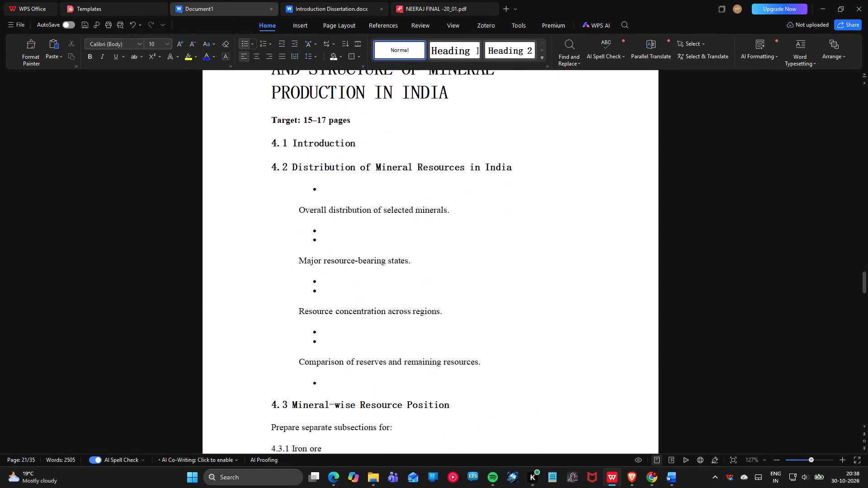
scroll(340, 249, "up", 8)
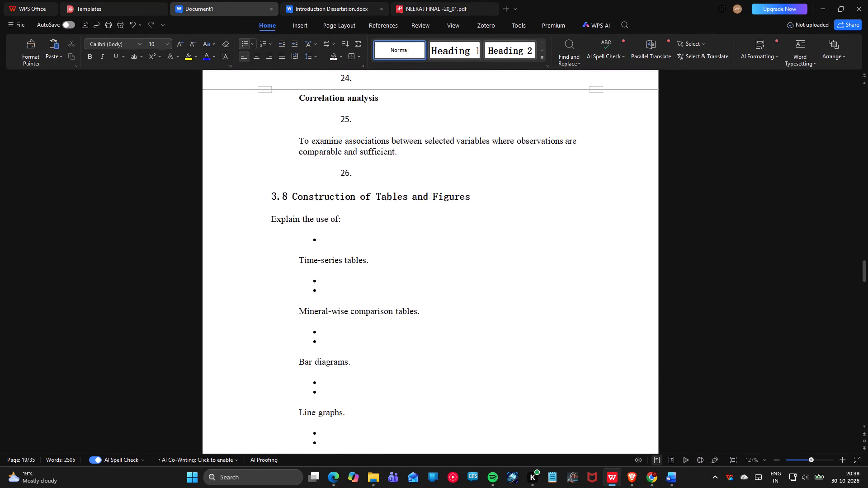
scroll(340, 249, "up", 11)
scroll(340, 249, "up", 14)
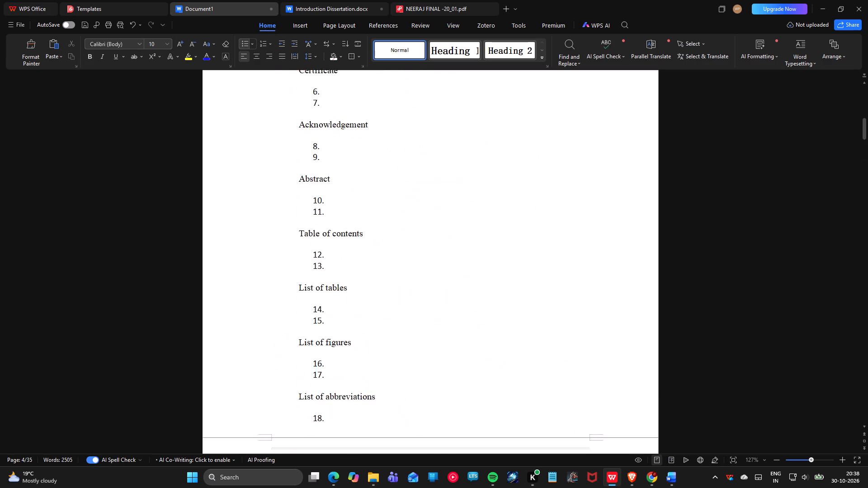
scroll(340, 249, "up", 8)
scroll(340, 249, "down", 9)
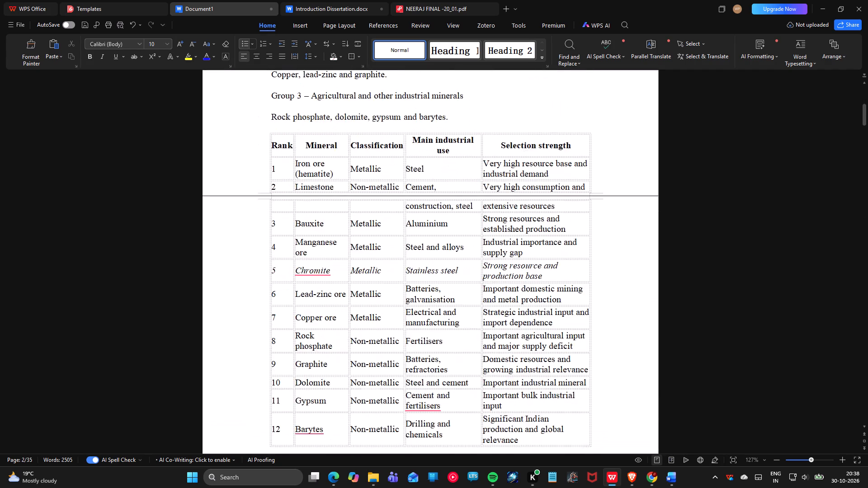
scroll(340, 249, "down", 7)
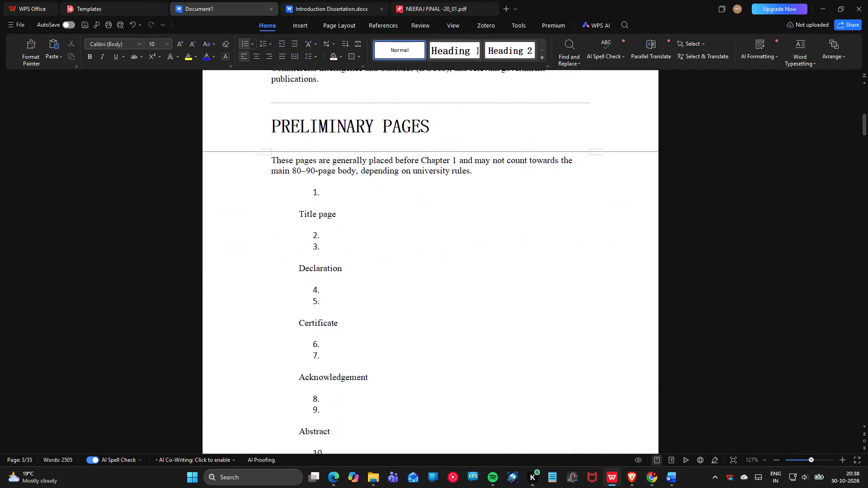
Read the Chapter 1 outline in Document1 from 1.1 Introduction to 1.10 Chapter Scheme, up to the start of Chapter 2.
scroll(340, 249, "down", 7)
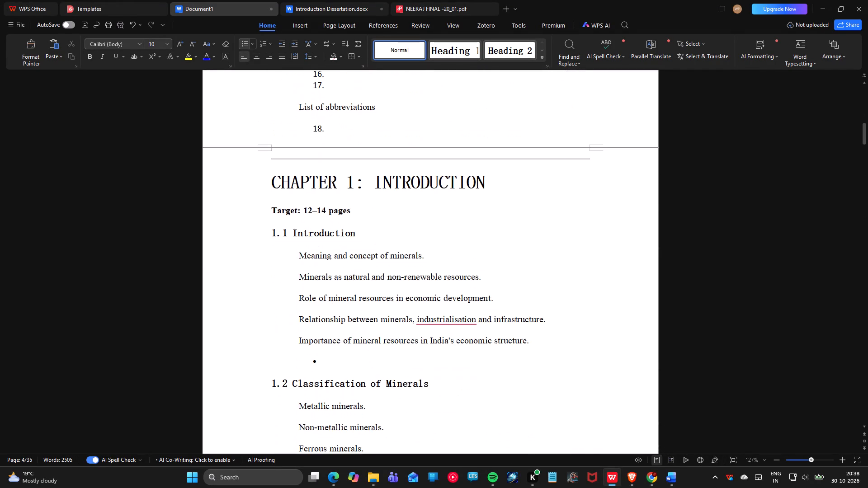
scroll(340, 249, "down", 2)
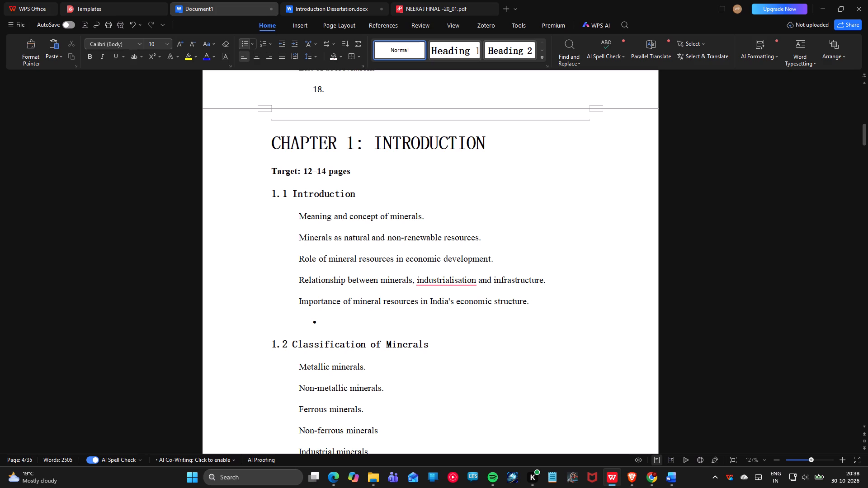
scroll(387, 293, "down", 3)
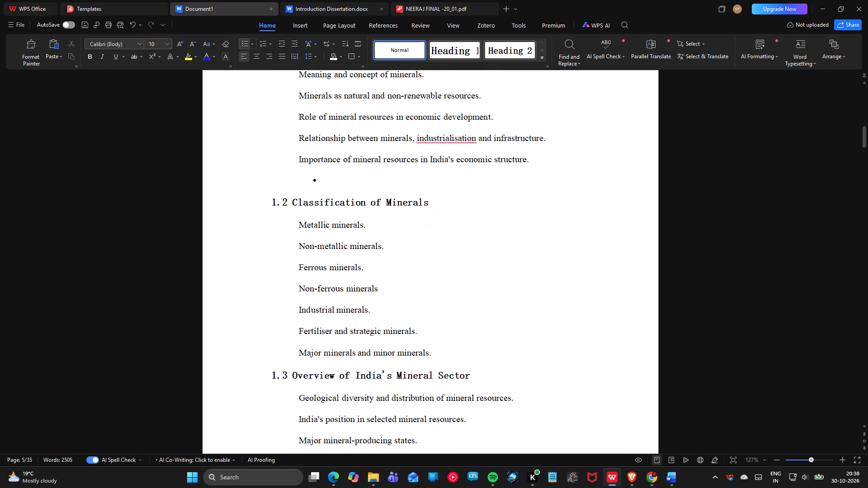
scroll(387, 293, "down", 3)
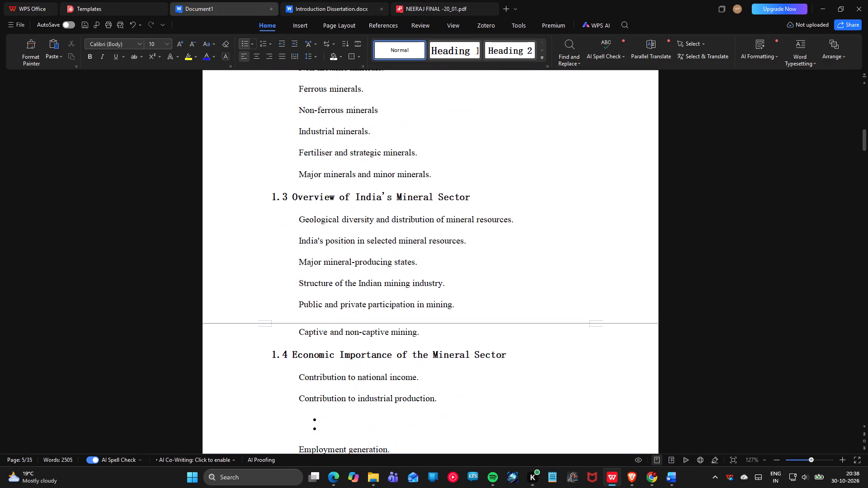
scroll(387, 293, "down", 9)
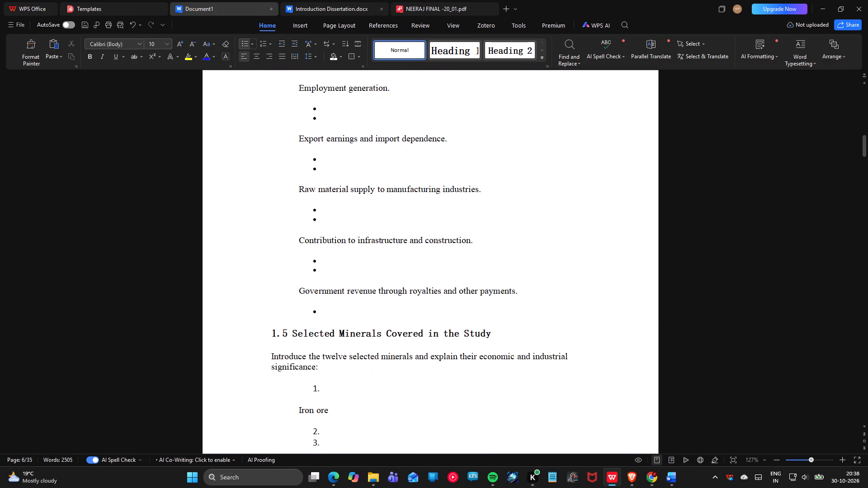
scroll(387, 293, "down", 7)
scroll(387, 293, "up", 3)
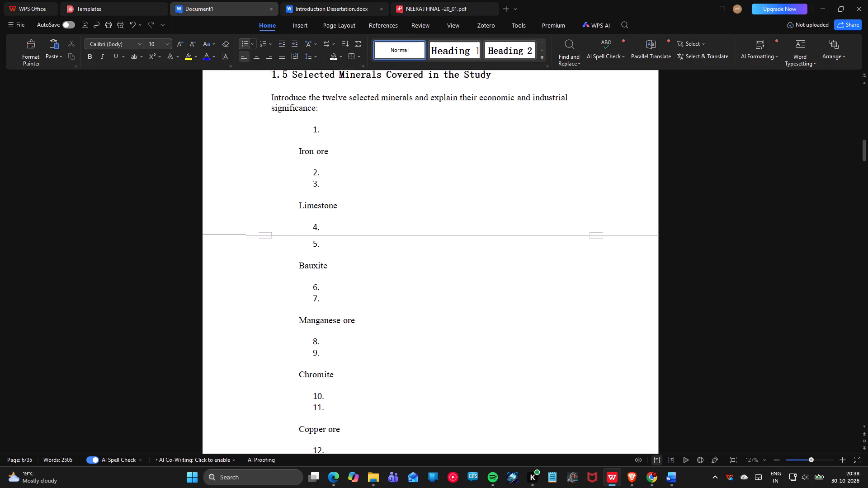
scroll(387, 293, "up", 4)
scroll(387, 293, "down", 14)
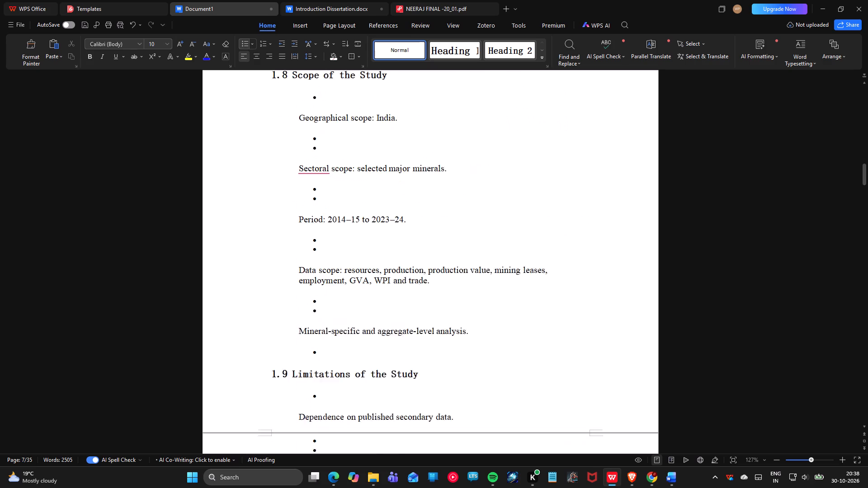
scroll(387, 293, "up", 4)
scroll(387, 293, "down", 3)
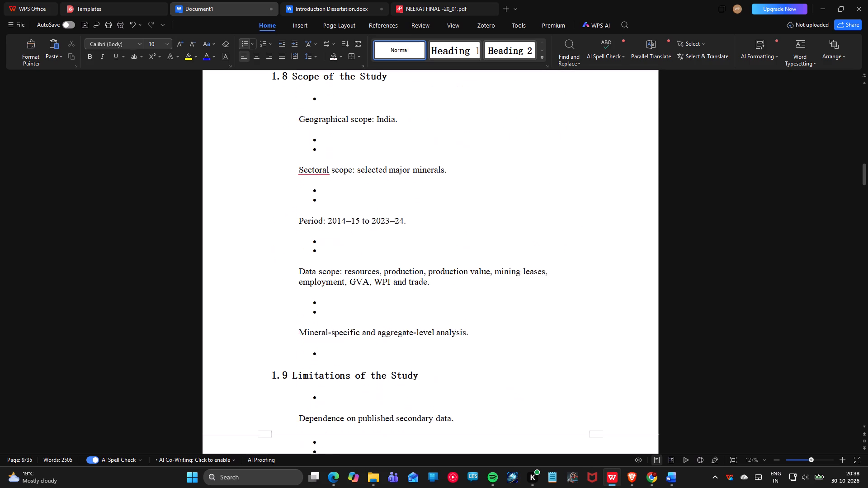
scroll(387, 293, "down", 7)
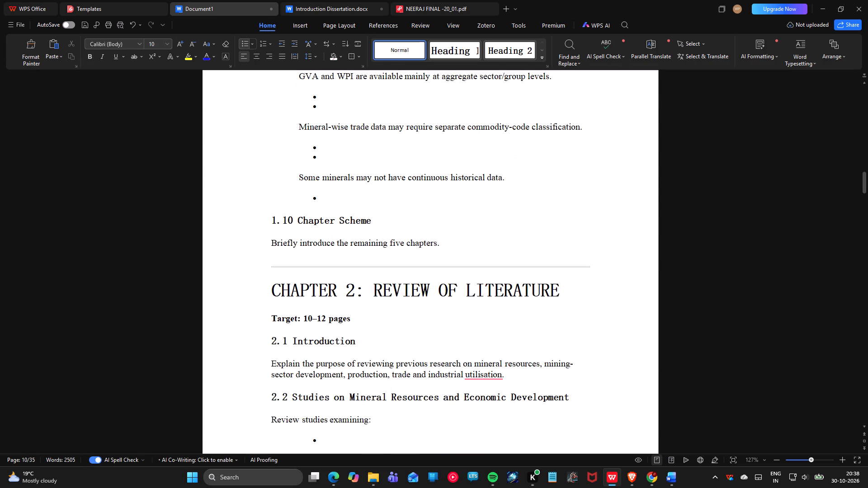
Go back to the start of the Chapter 1 outline and reread the topics planned under sections 1.1 to 1.3.
scroll(387, 293, "up", 20)
scroll(387, 293, "up", 7)
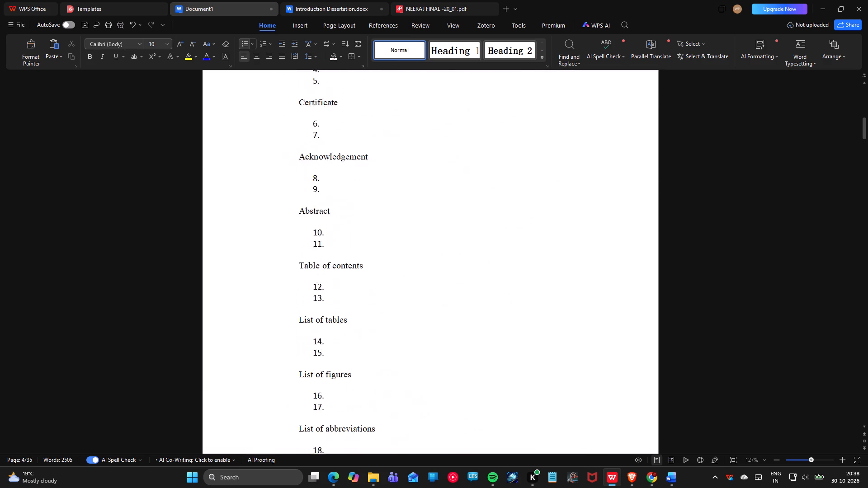
scroll(387, 293, "up", 7)
scroll(387, 293, "down", 4)
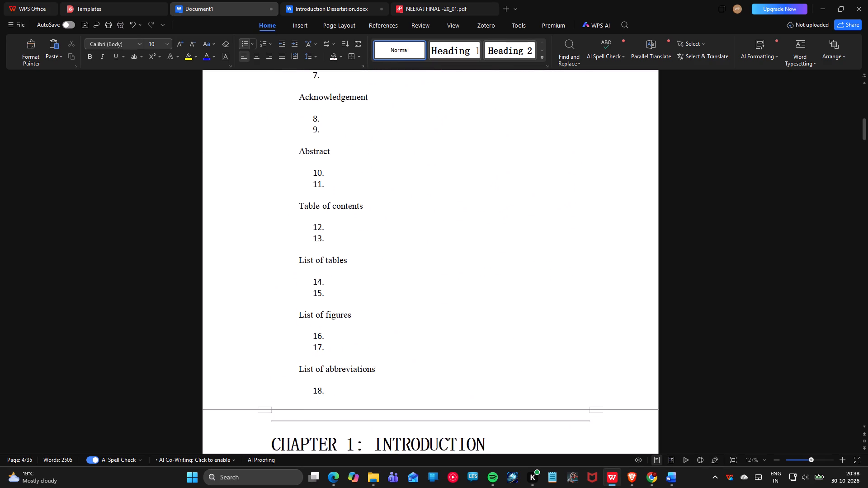
scroll(387, 293, "down", 7)
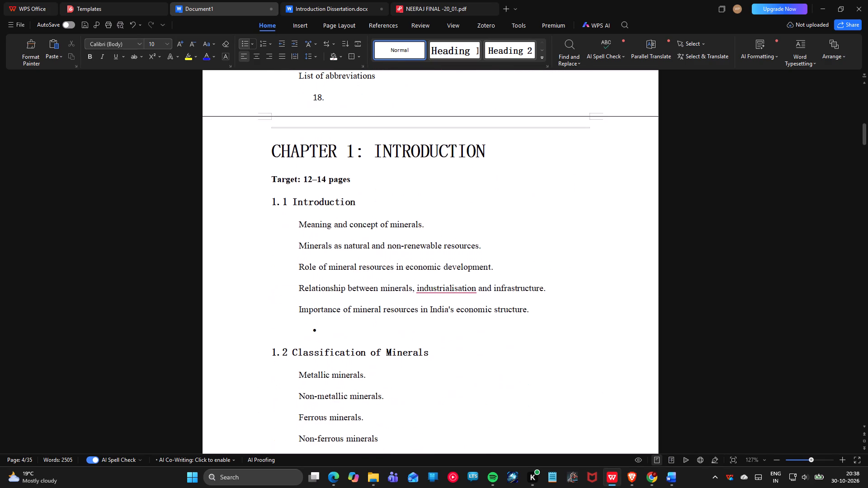
scroll(387, 293, "down", 3)
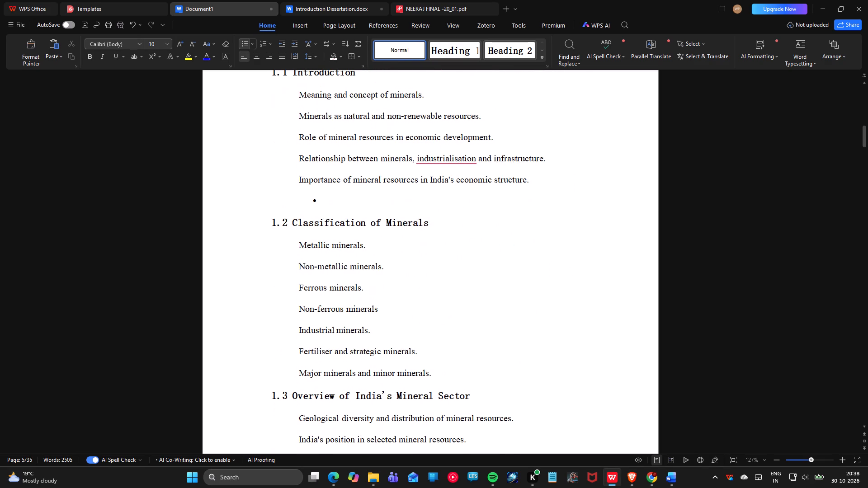
scroll(387, 293, "down", 1)
scroll(387, 293, "up", 2)
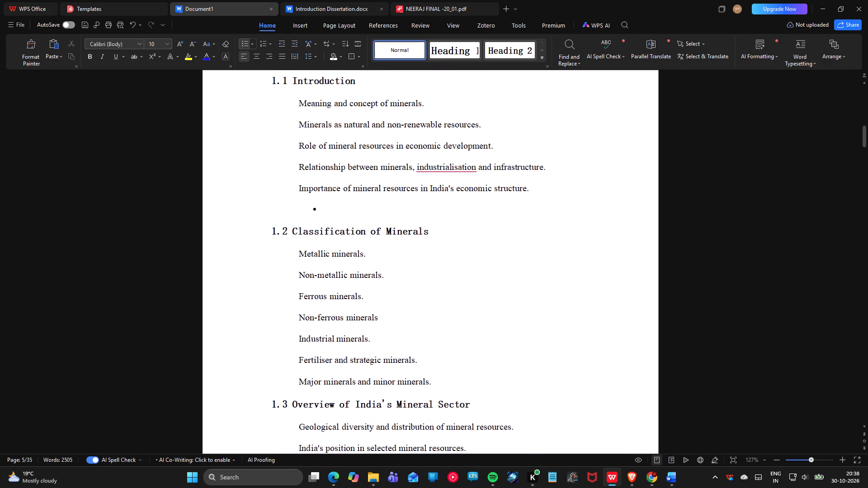
scroll(387, 293, "up", 3)
scroll(387, 293, "down", 1)
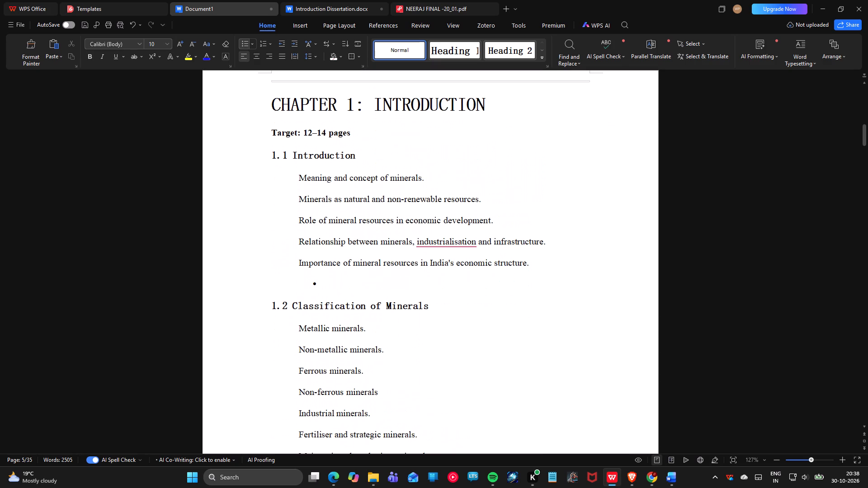
scroll(387, 293, "down", 2)
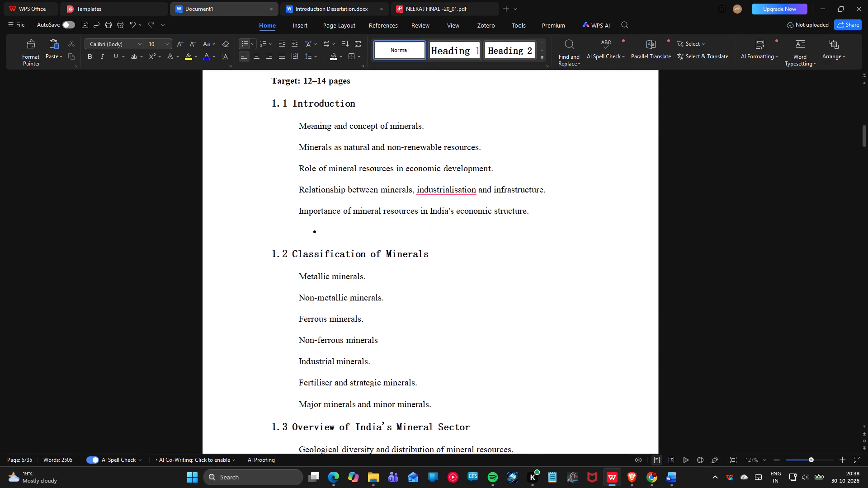
scroll(387, 293, "down", 2)
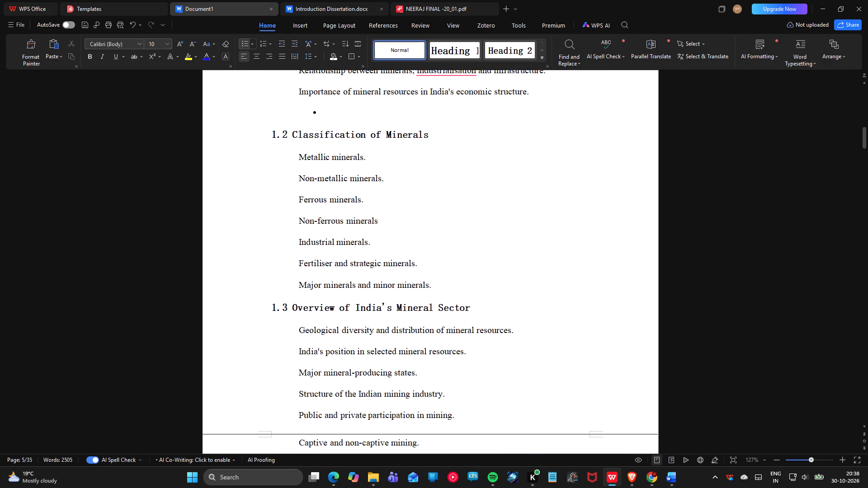
Review the written Chapter 1 text in Introduction Dissertation.docx, from section 1.1 to the end of 1.3 Minerals and Economic Growth.
left_click(347, 0)
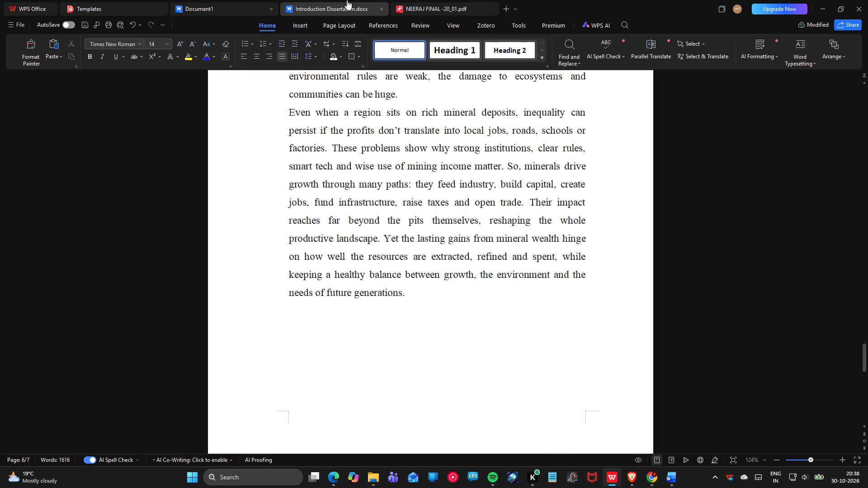
scroll(564, 374, "up", 20)
scroll(564, 374, "up", 10)
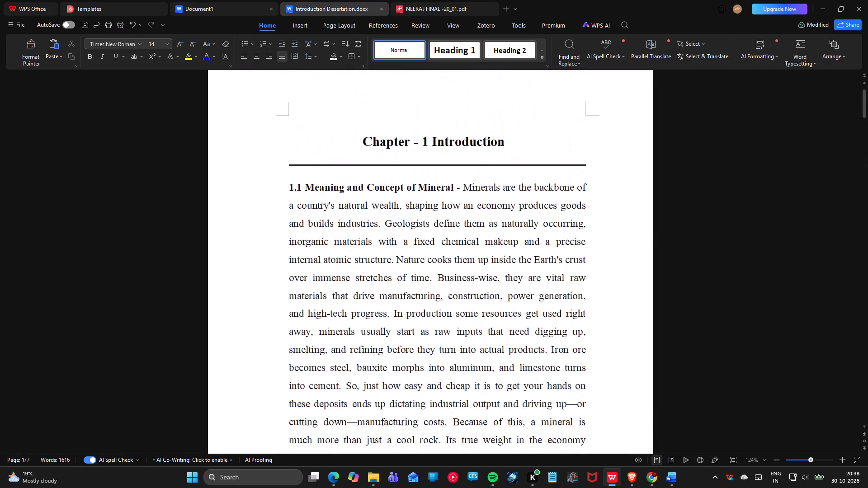
scroll(564, 374, "up", 1)
scroll(564, 374, "down", 6)
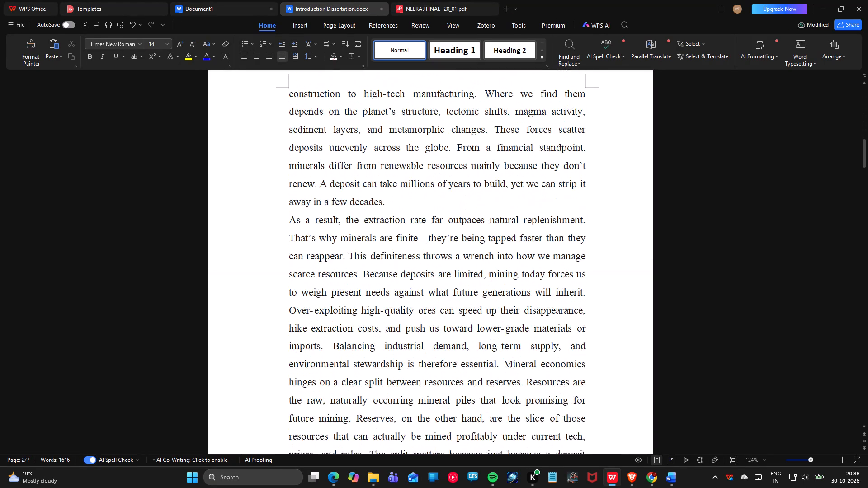
scroll(564, 374, "down", 11)
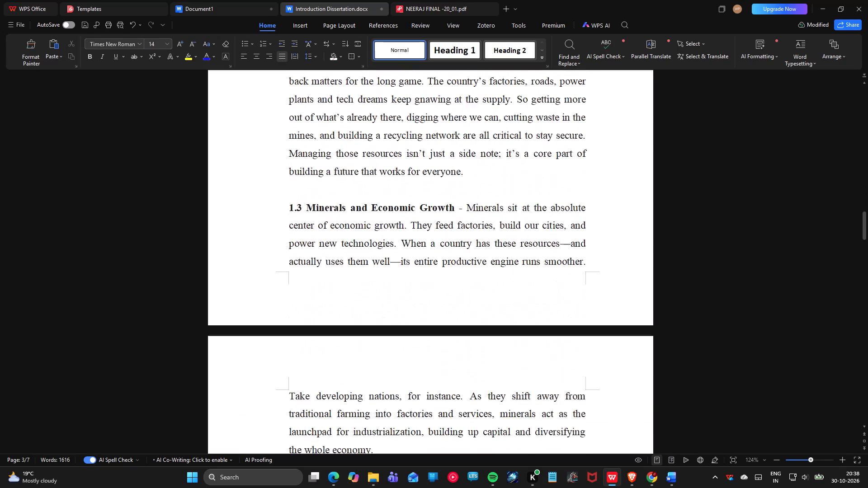
scroll(564, 374, "down", 6)
scroll(564, 374, "up", 4)
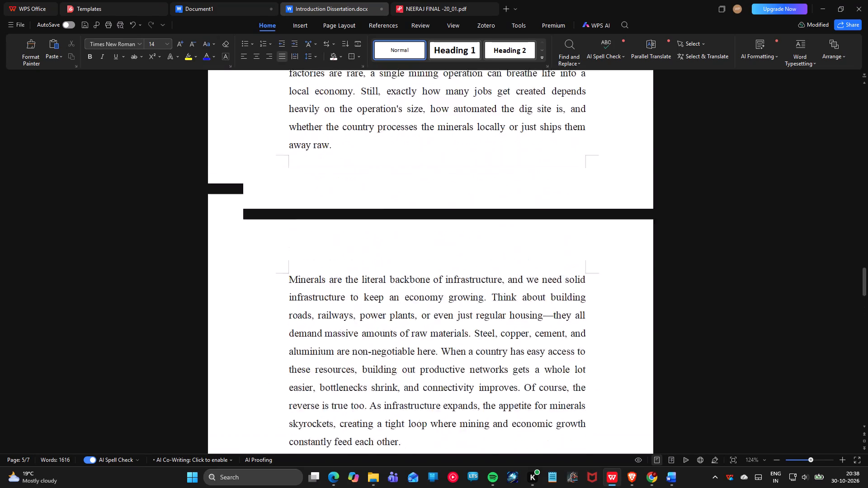
scroll(564, 374, "up", 8)
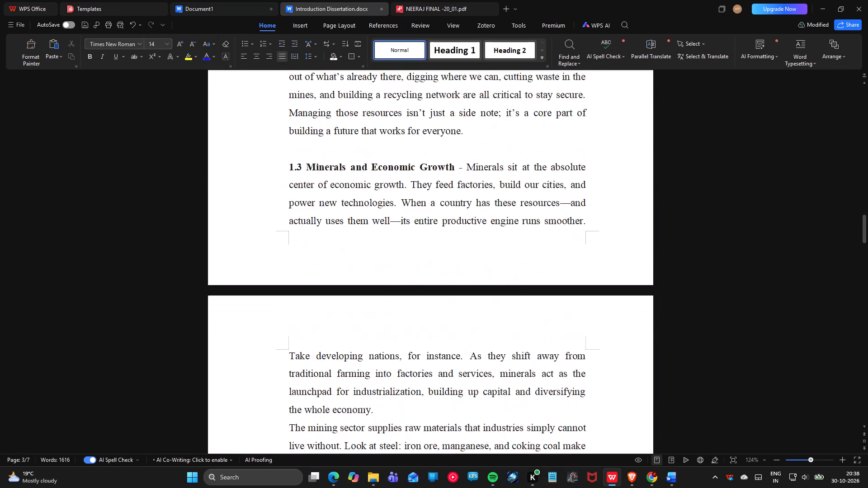
scroll(564, 374, "up", 1)
scroll(564, 374, "down", 5)
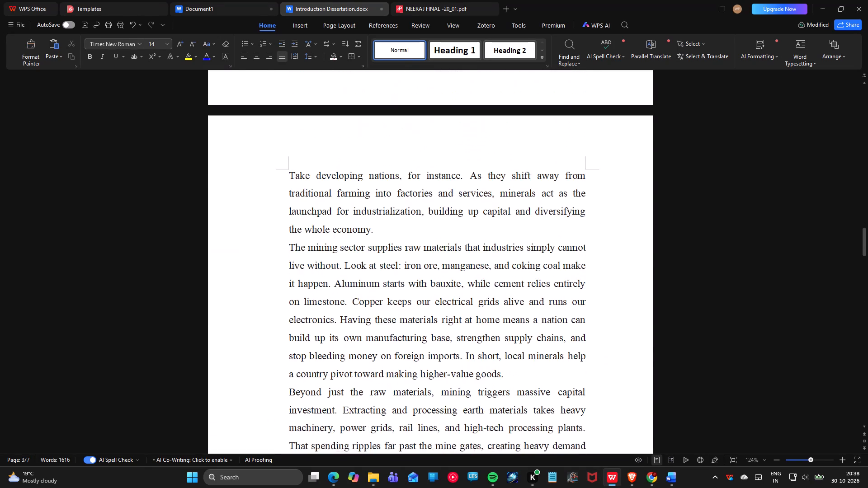
scroll(564, 374, "down", 13)
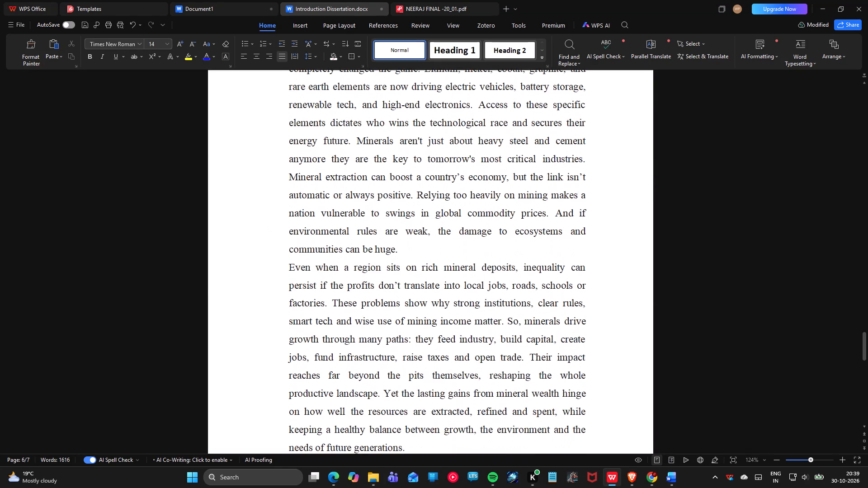
scroll(564, 374, "down", 6)
scroll(564, 374, "up", 4)
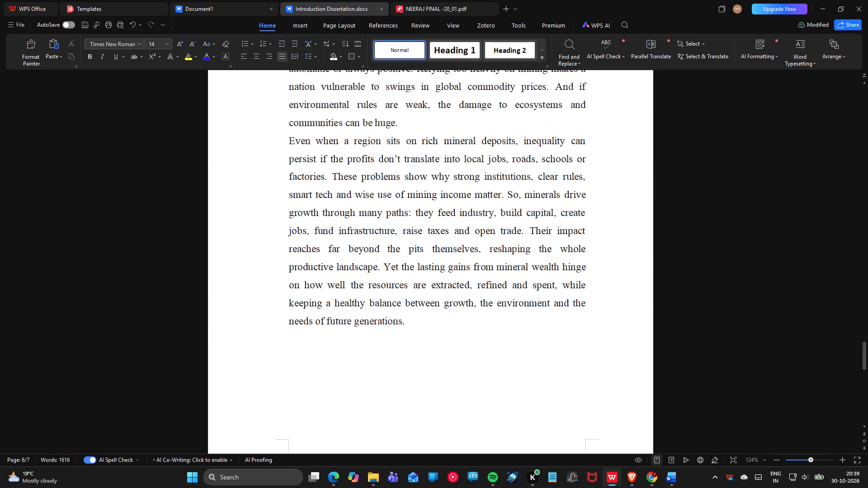
scroll(564, 374, "down", 2)
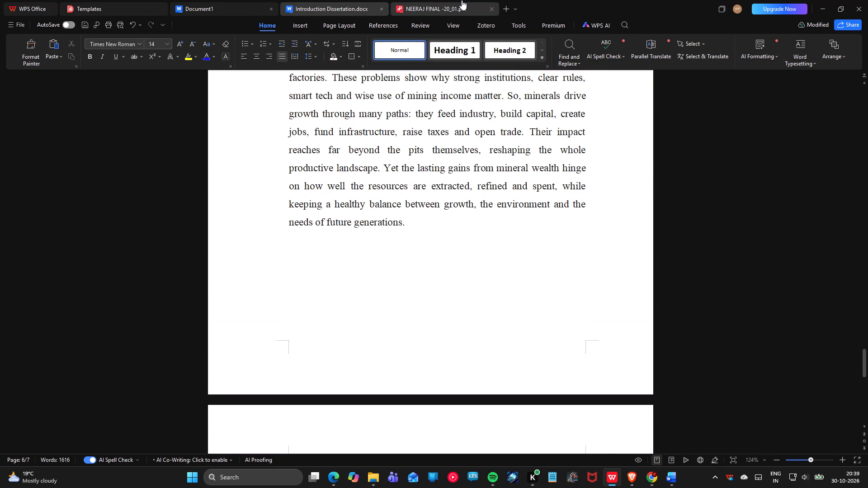
left_click(462, 0)
left_click(362, 0)
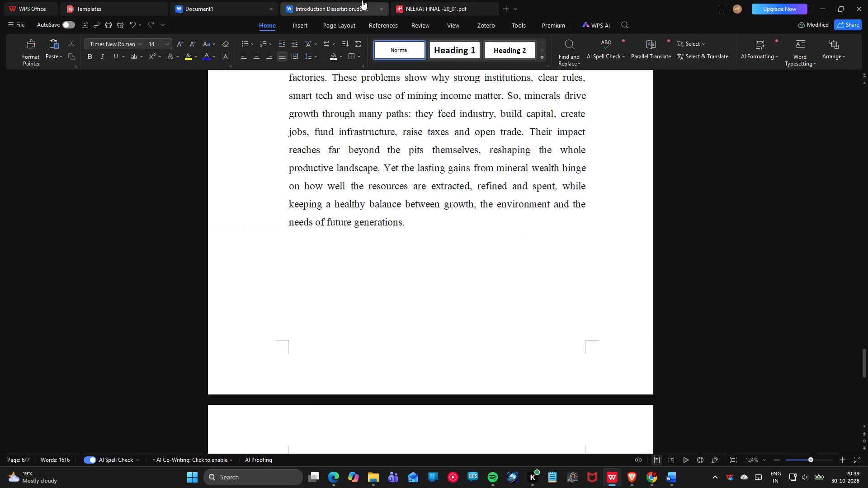
Copy the whole body text of section 1.3 Minerals and Economic Growth and delete it from the document, keeping the heading.
scroll(492, 383, "up", 5)
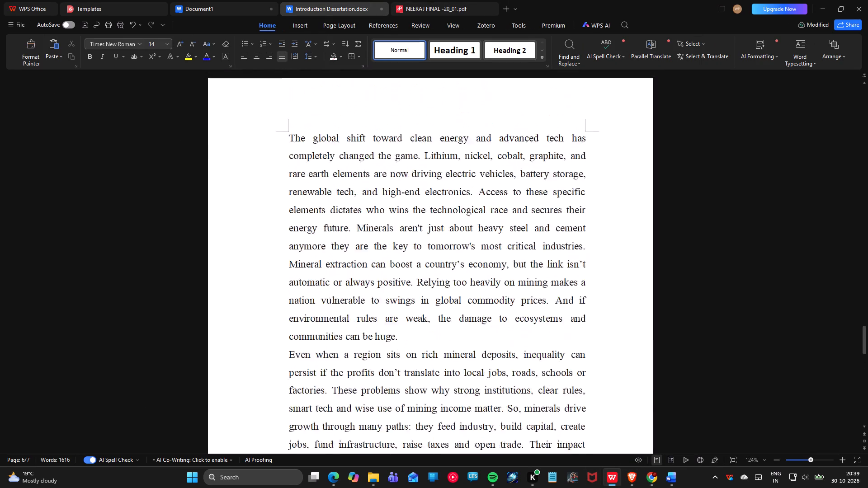
scroll(492, 383, "up", 9)
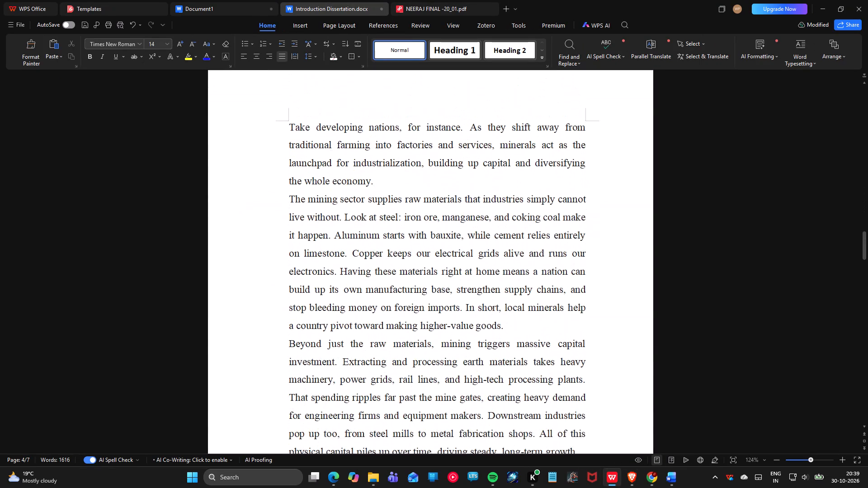
scroll(492, 383, "up", 1)
scroll(492, 383, "down", 3)
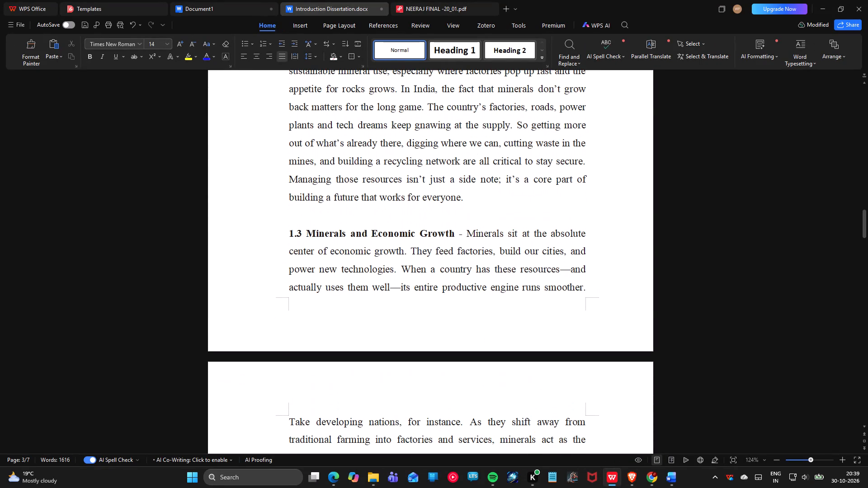
left_click_drag(464, 235, 508, 444)
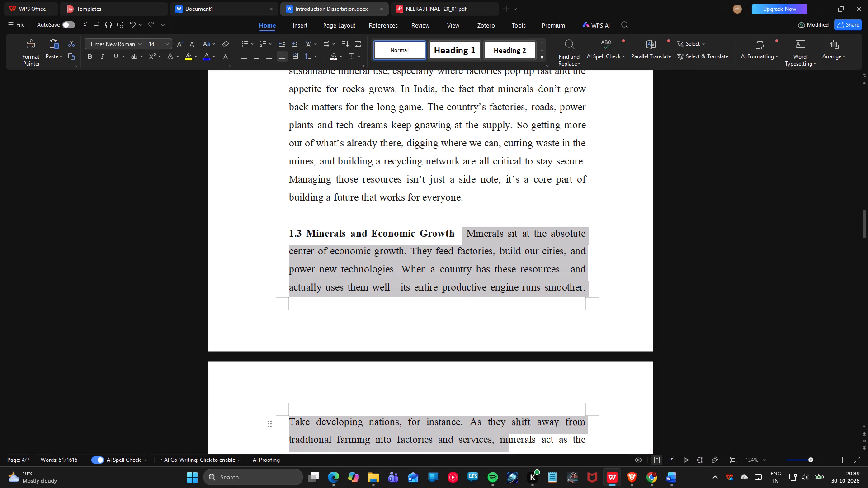
left_click_drag(508, 444, 509, 453)
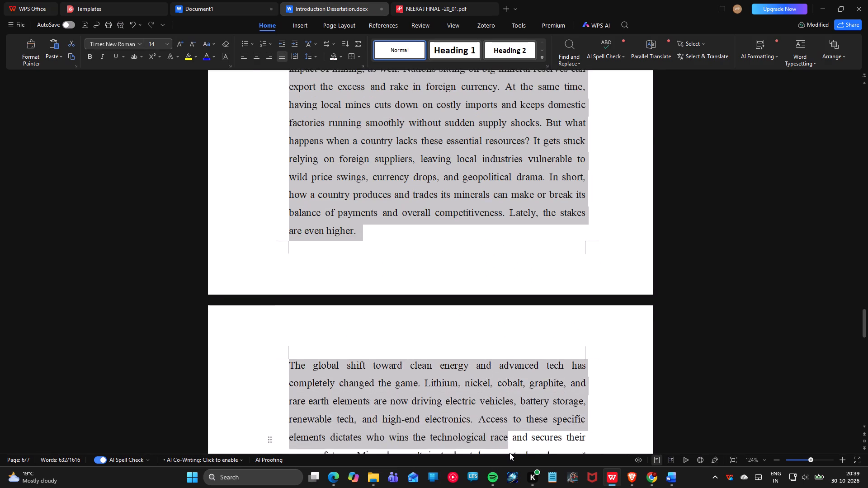
left_click_drag(509, 453, 502, 474)
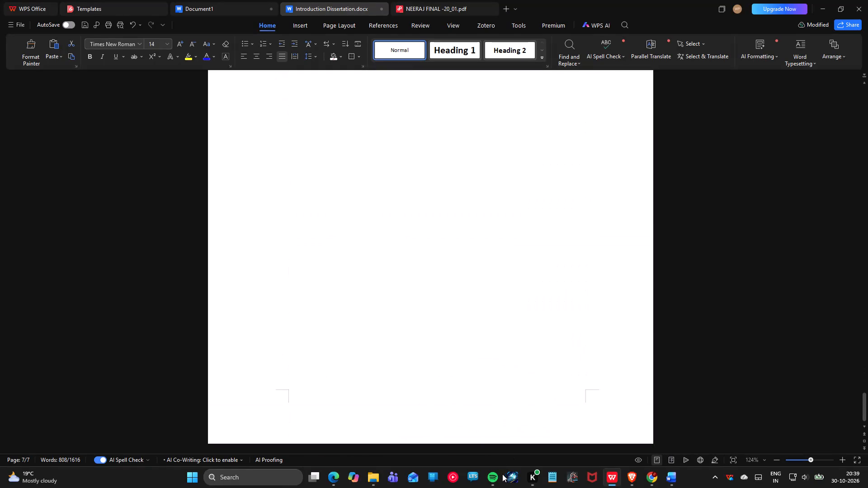
left_click_drag(502, 474, 486, 56)
scroll(463, 194, "up", 12)
scroll(424, 167, "up", 2)
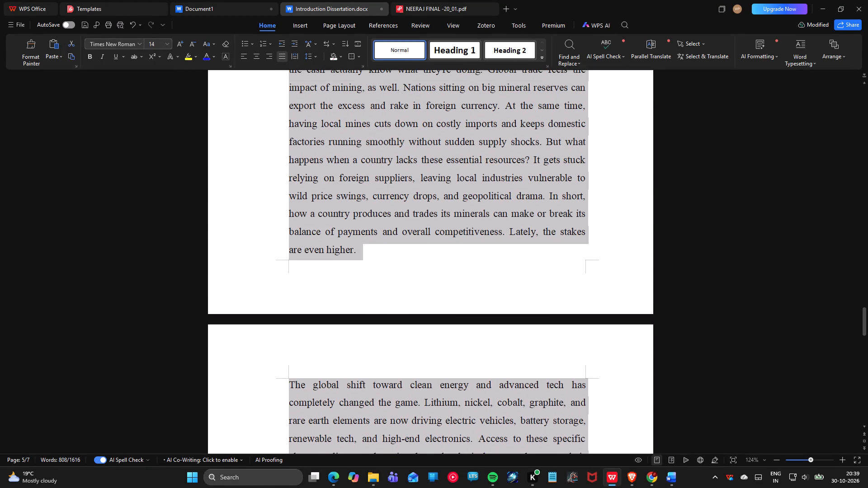
key("ctrl+c")
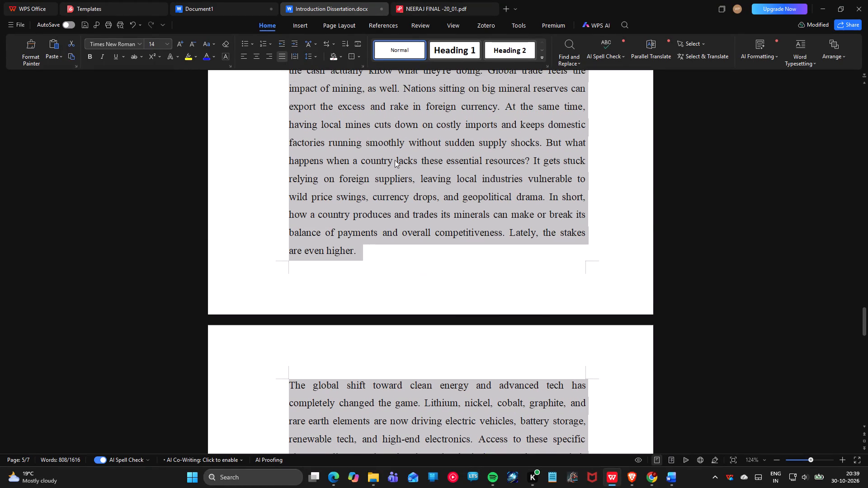
key("Delete")
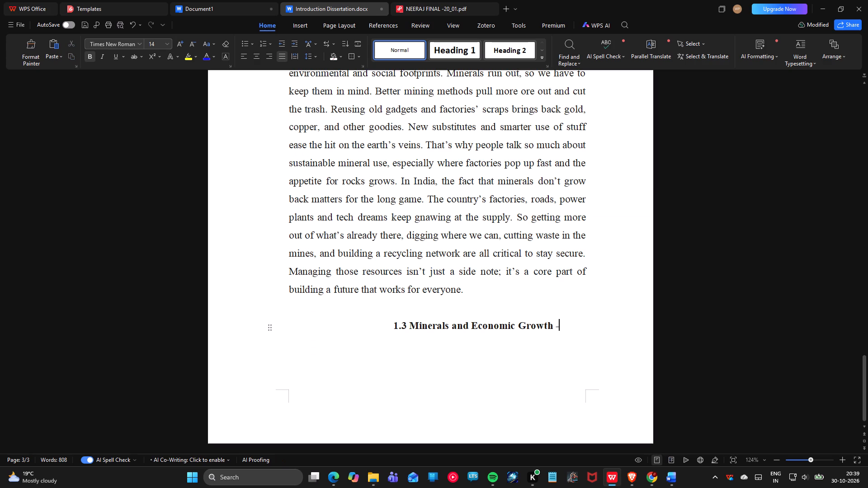
Tidy the emptied 1.3 heading line so it starts at the page's left margin and ends with a space after the dash.
key("Return")
left_click(396, 337)
key("BackSpace")
key("BackSpace")
key("Return")
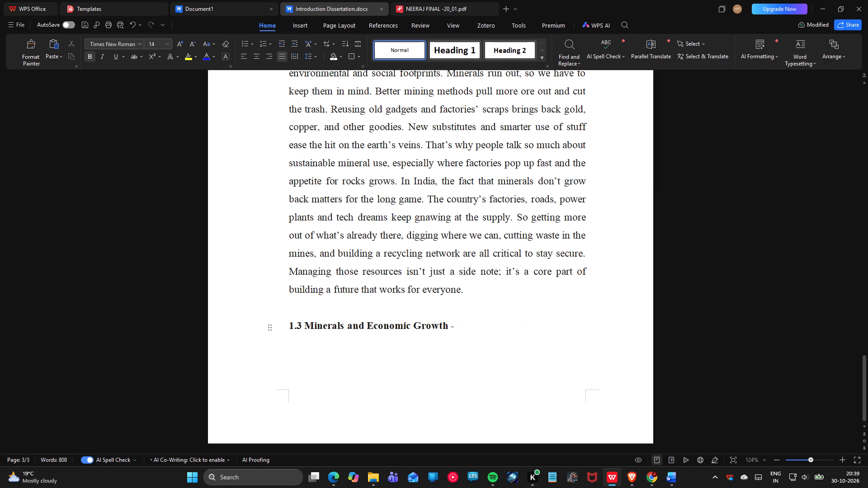
left_click(458, 326)
key("space")
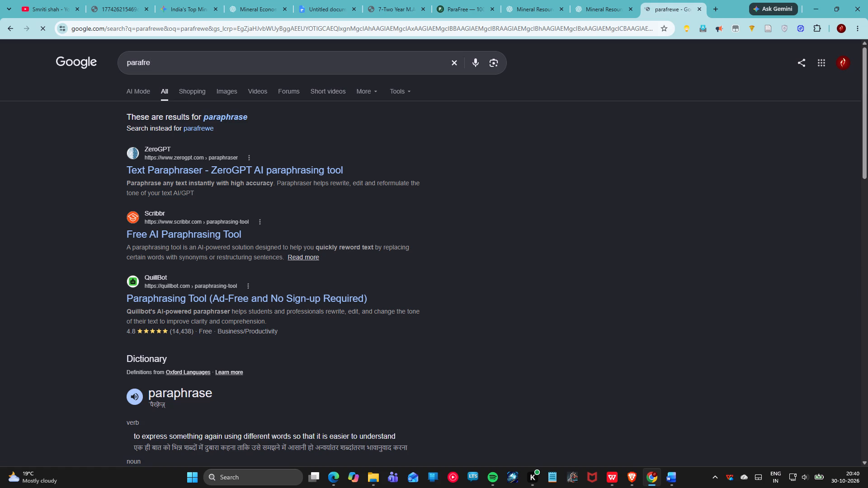
type("ee")
key("Return")
scroll(500, 106, "down", 2)
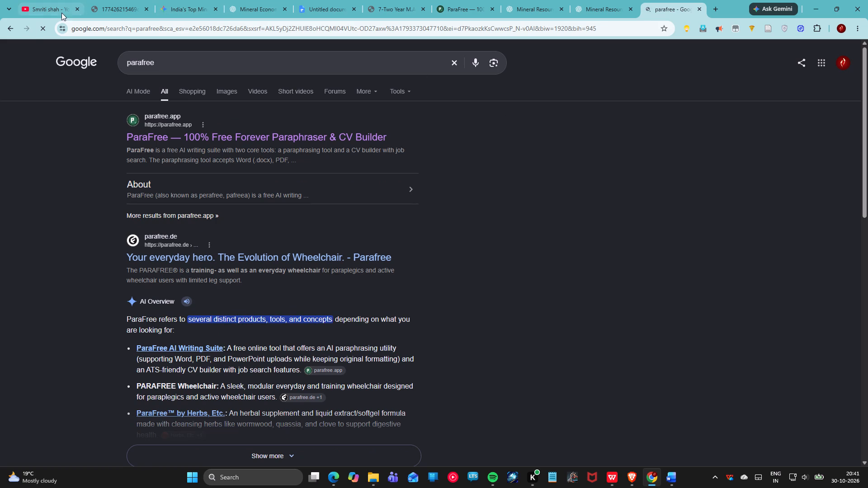
Close the YouTube tab and open the ParaFree paraphraser site from the search results.
left_click(75, 7)
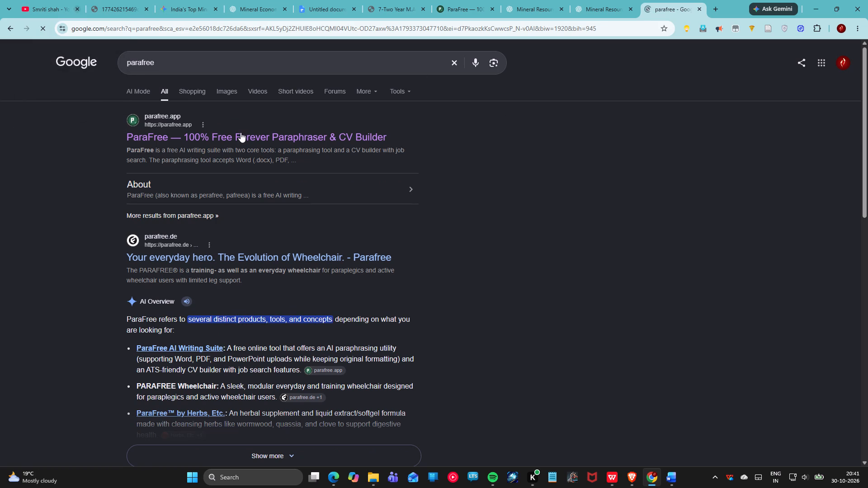
left_click(236, 137)
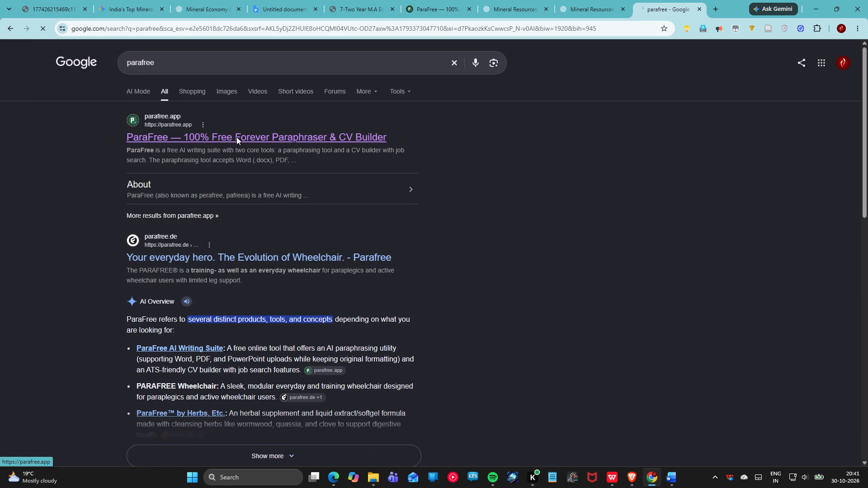
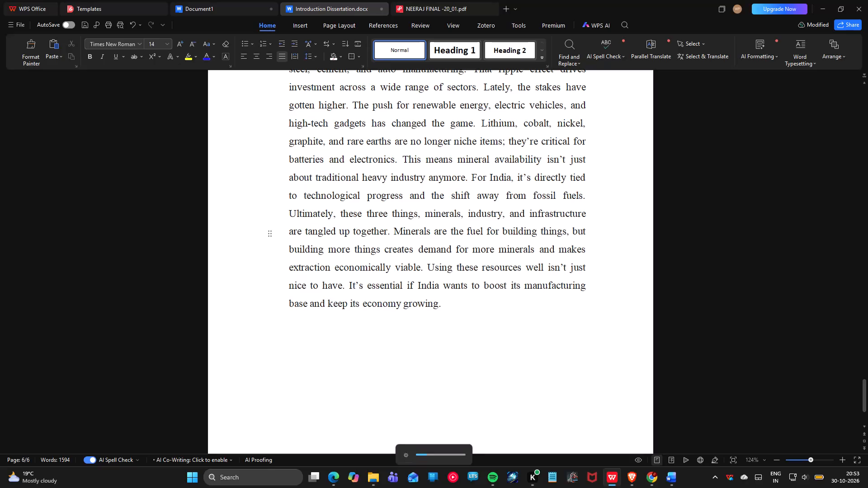
scroll(556, 270, "down", 1)
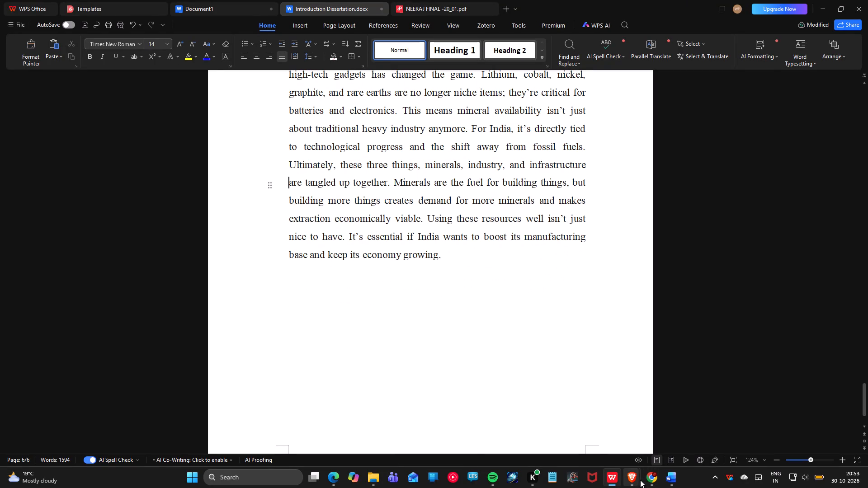
left_click(653, 440)
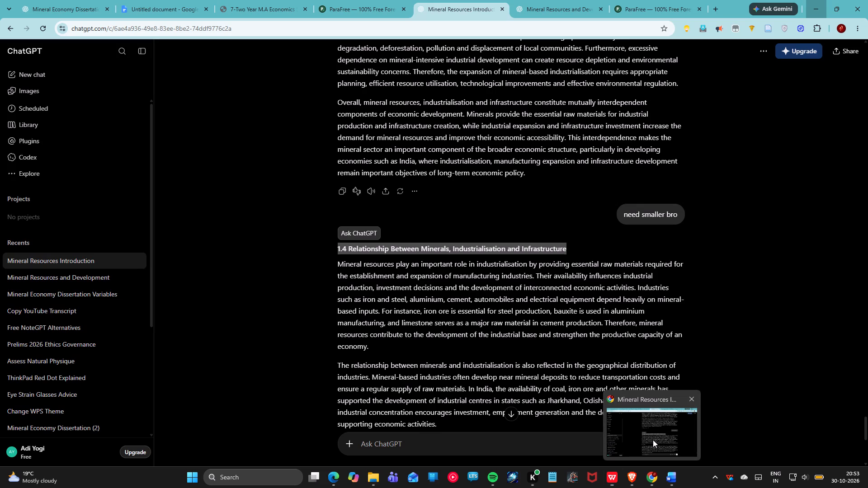
left_click(156, 6)
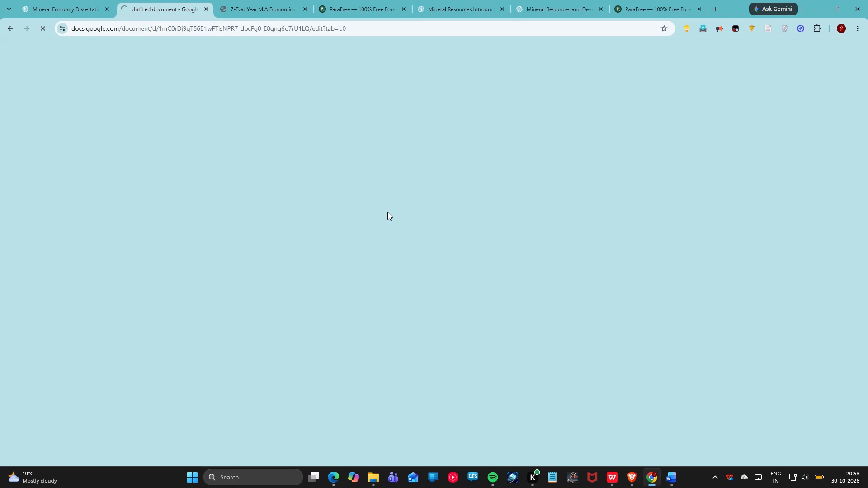
scroll(435, 202, "down", 1)
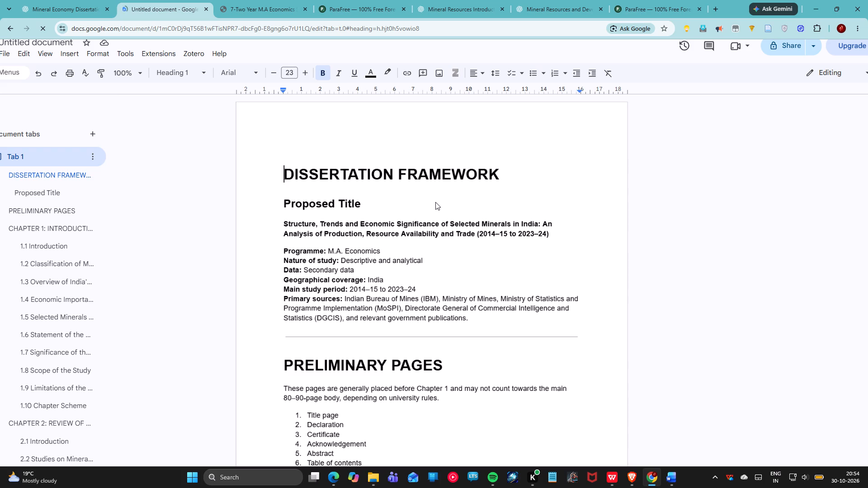
scroll(582, 335, "down", 1)
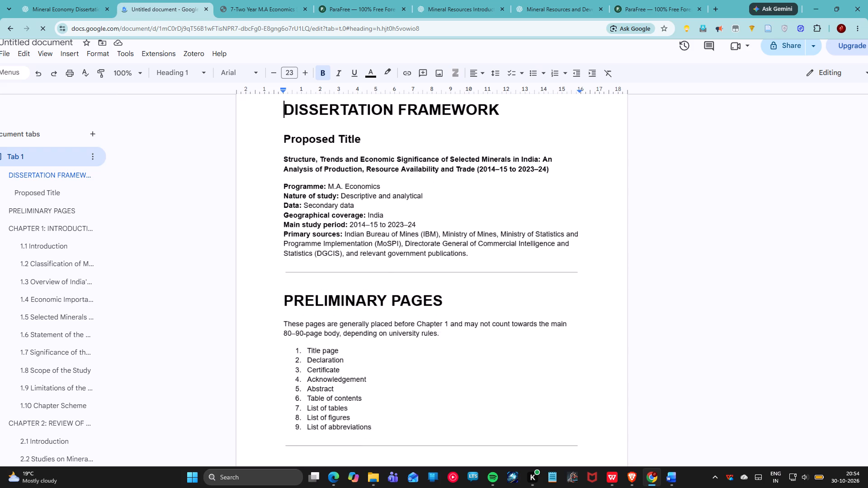
scroll(512, 326, "down", 8)
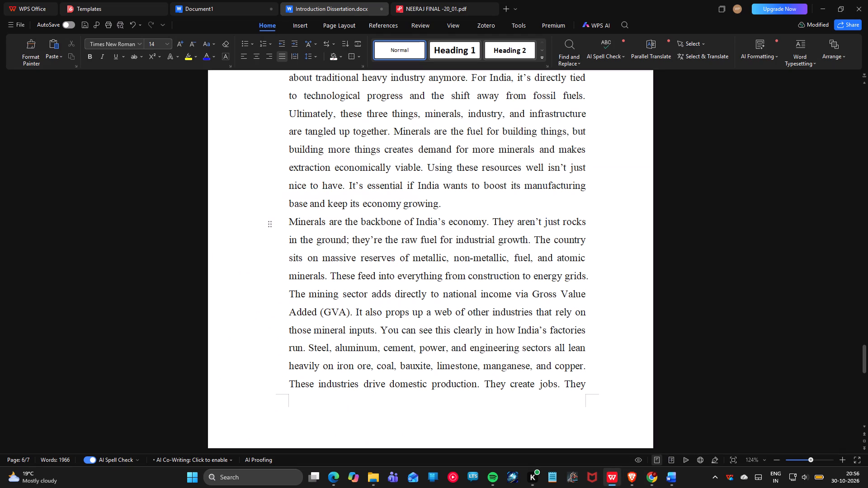
key("ctrl+v")
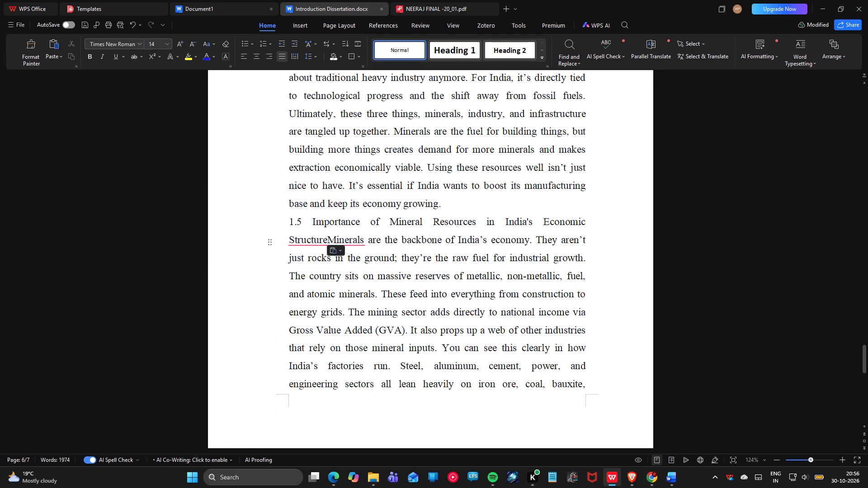
Insert a space between "Structure" and "Minerals" where the section 1.5 heading runs into its body text.
left_click_drag(288, 221, 537, 227)
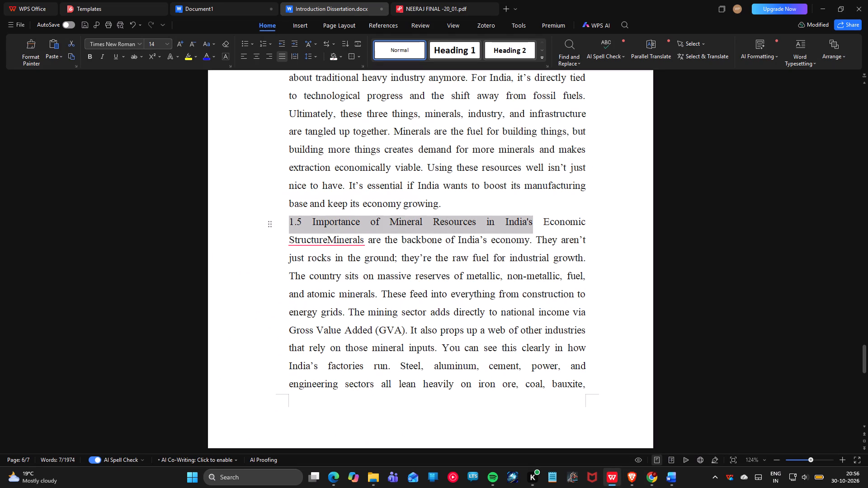
left_click_drag(537, 227, 600, 235)
left_click(541, 223)
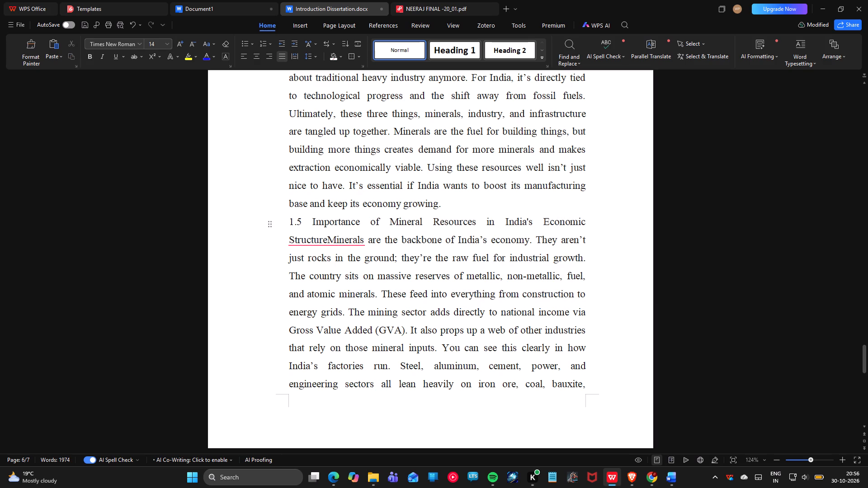
left_click(326, 244)
key("space")
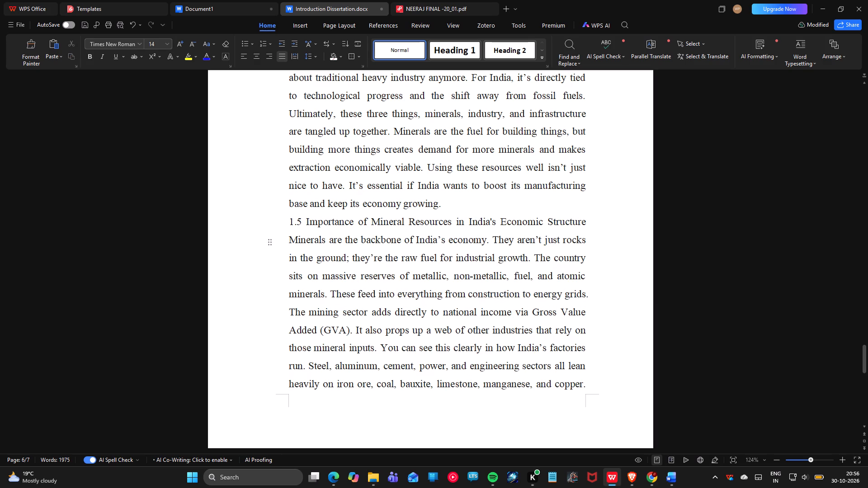
Make the heading "1.5 Importance of Mineral Resources in India's Economic Structure" bold, leaving the section's body text regular.
left_click(280, 216)
left_click(280, 216)
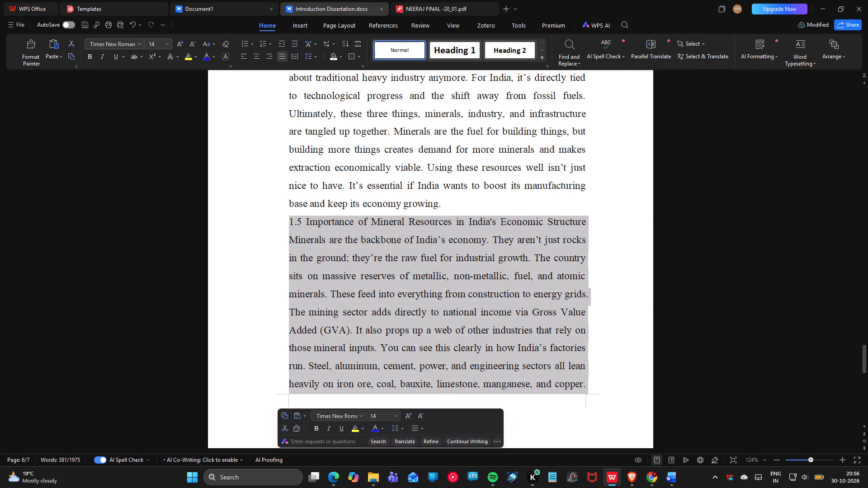
left_click(288, 220)
left_click_drag(288, 222, 350, 242)
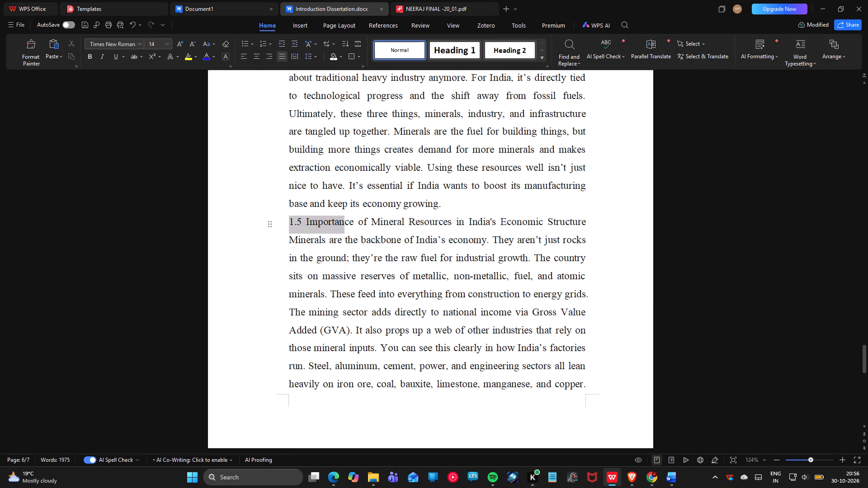
left_click_drag(350, 242, 329, 242)
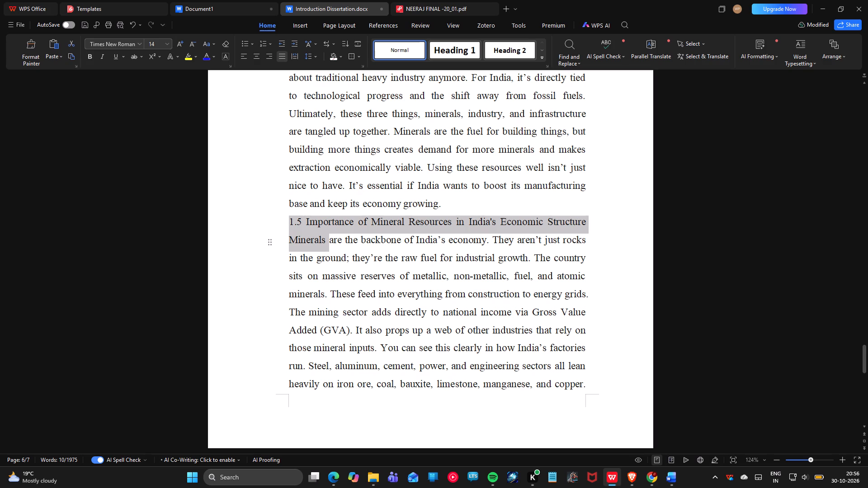
left_click_drag(329, 242, 481, 212)
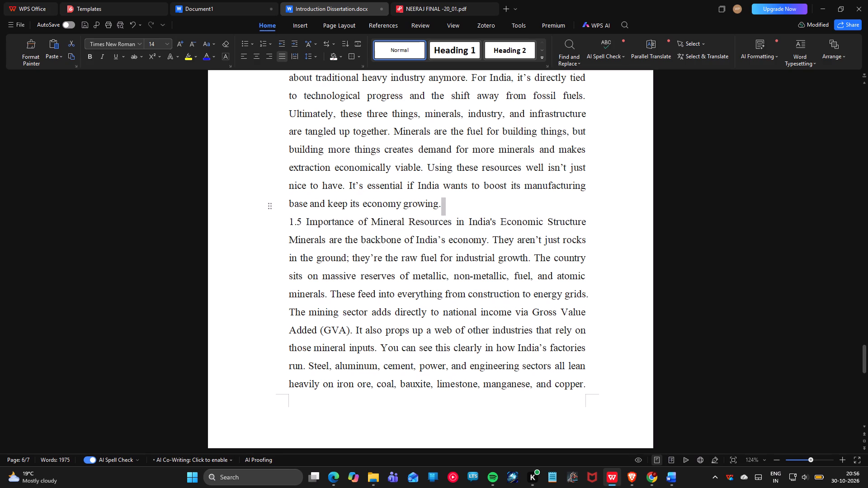
left_click_drag(481, 212, 589, 224)
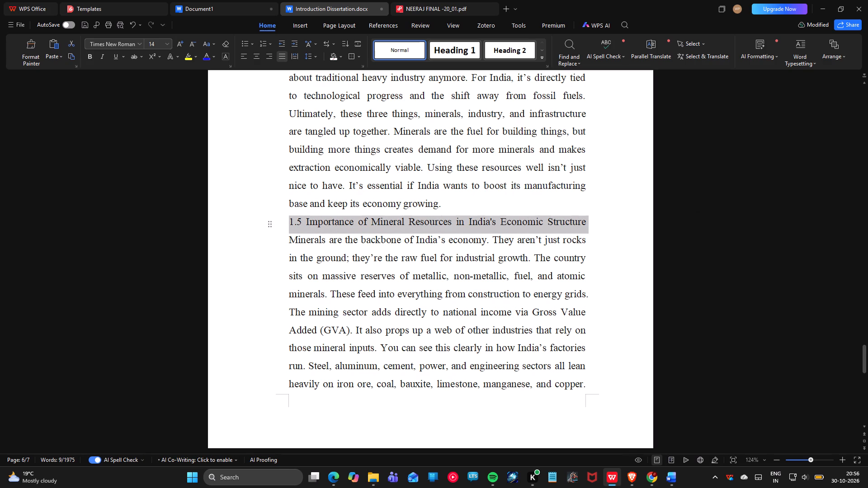
left_click(89, 55)
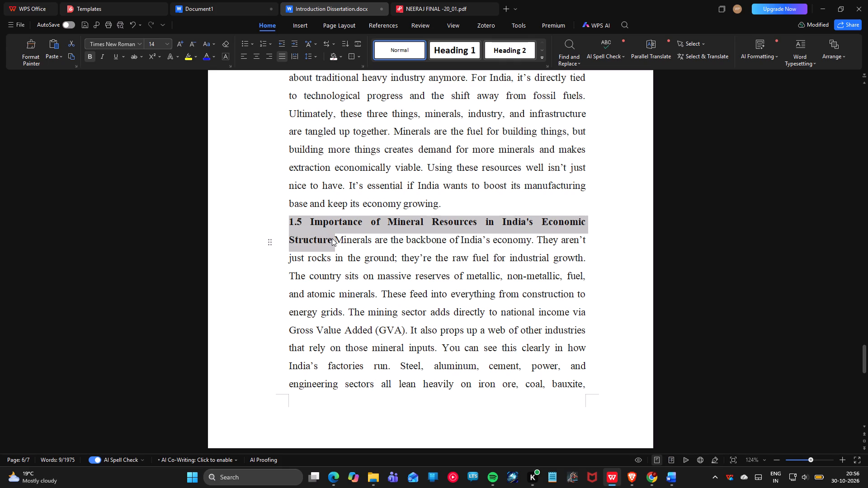
Add a bold hyphen with a space on each side between the section 1.5 heading and its body text.
left_click(332, 238)
key("space")
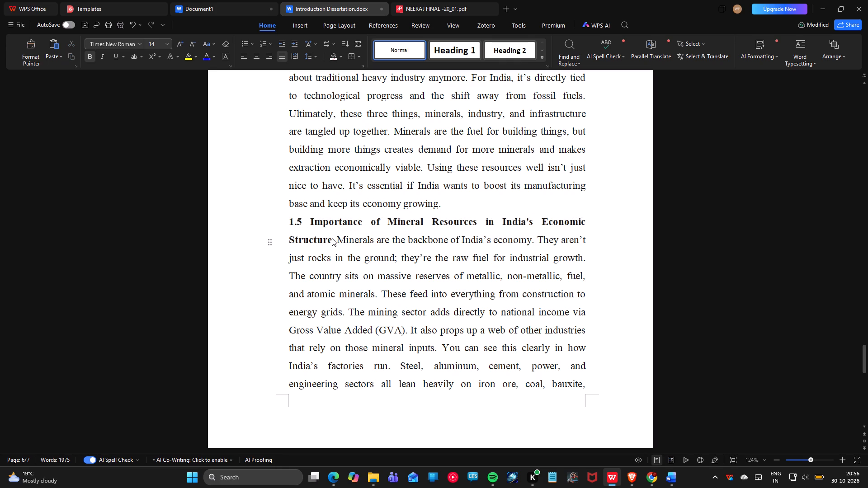
type("-")
left_click_drag(341, 240, 335, 239)
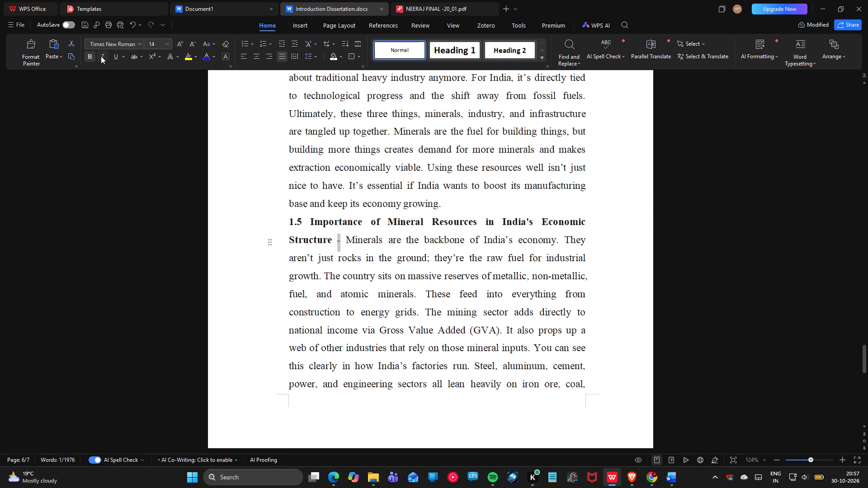
left_click(91, 57)
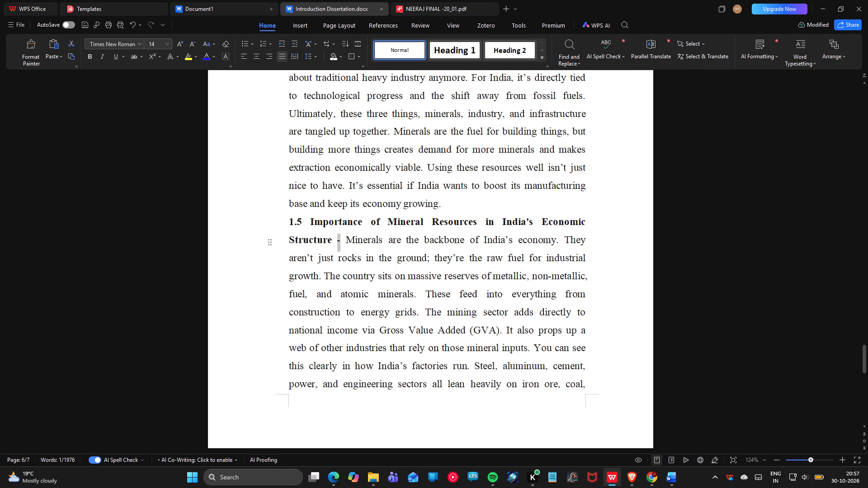
left_click(346, 240)
key("BackSpace")
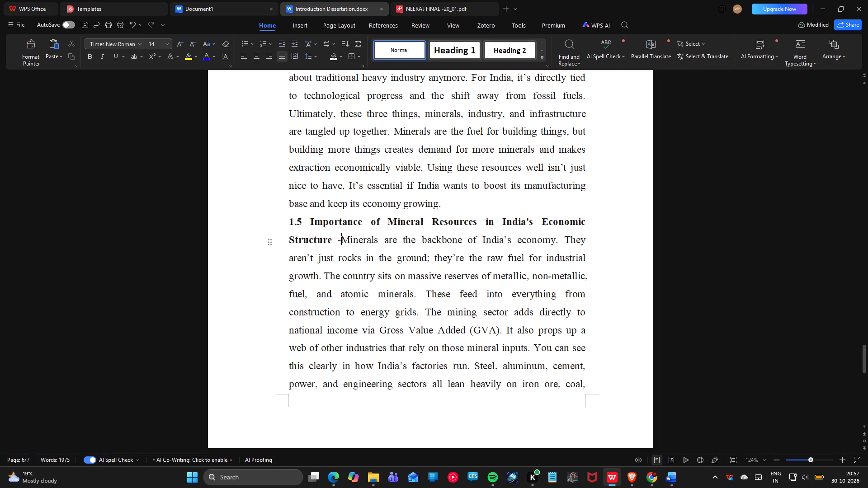
left_click(336, 244)
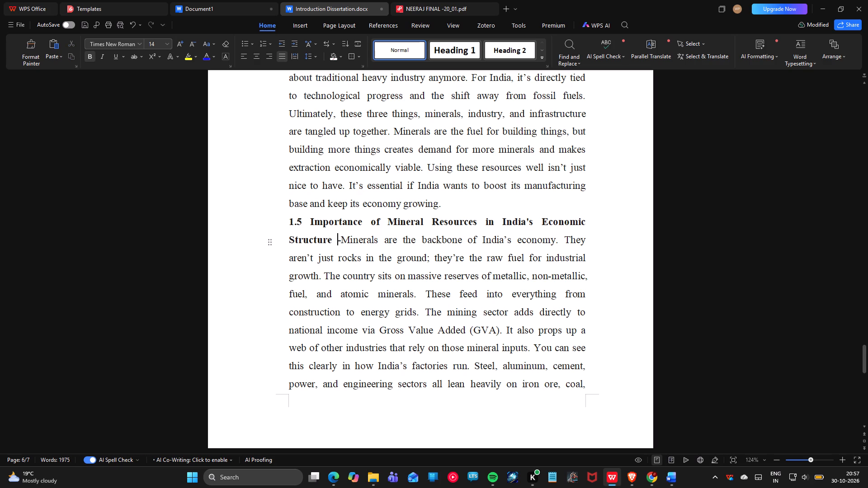
left_click(337, 243)
key("BackSpace")
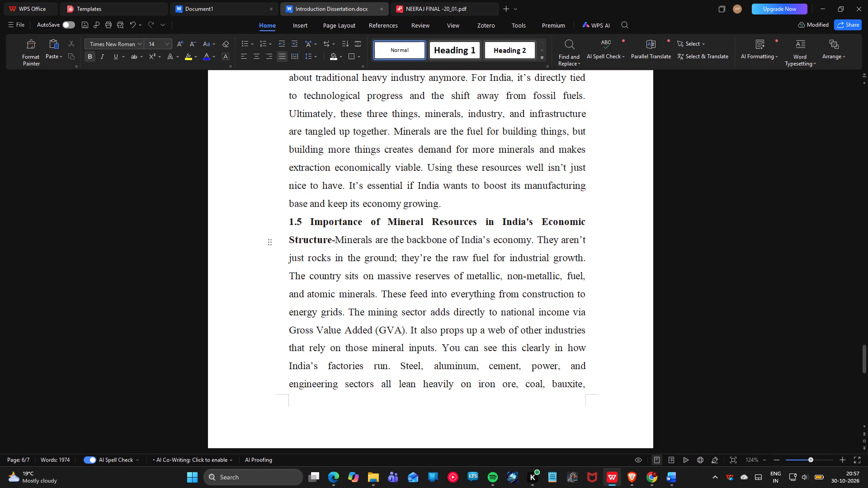
left_click(335, 238)
key("space")
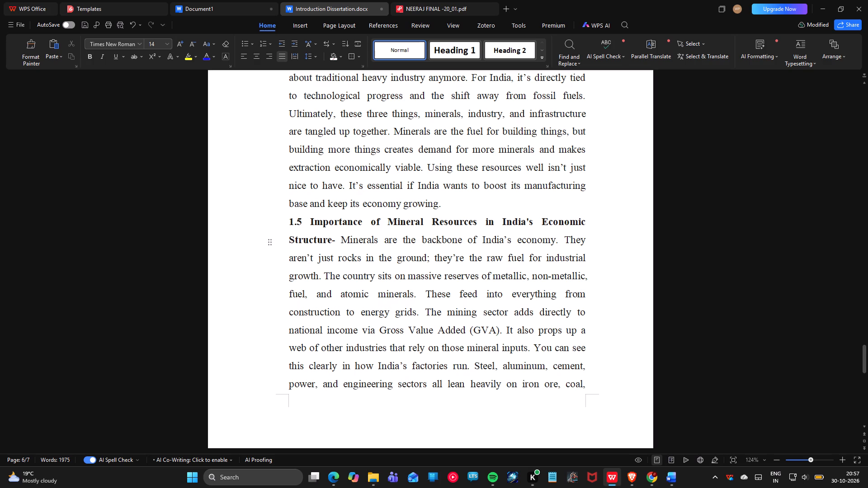
double_click(599, 375)
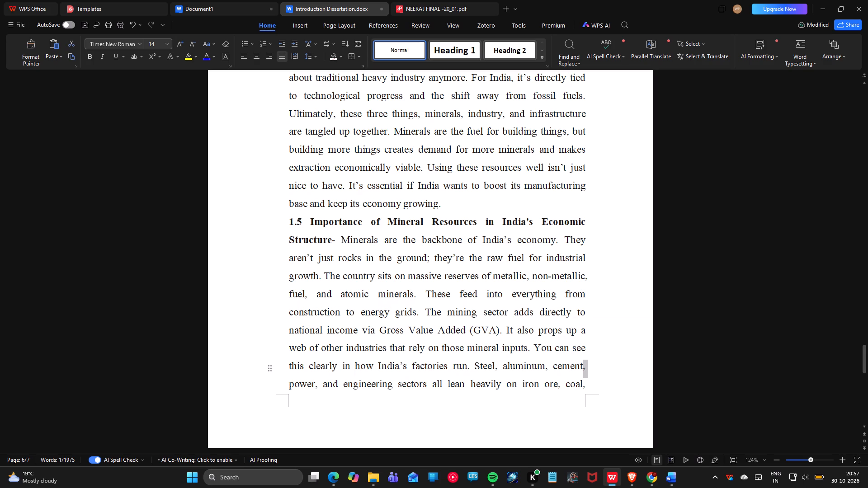
left_click(332, 241)
key("space")
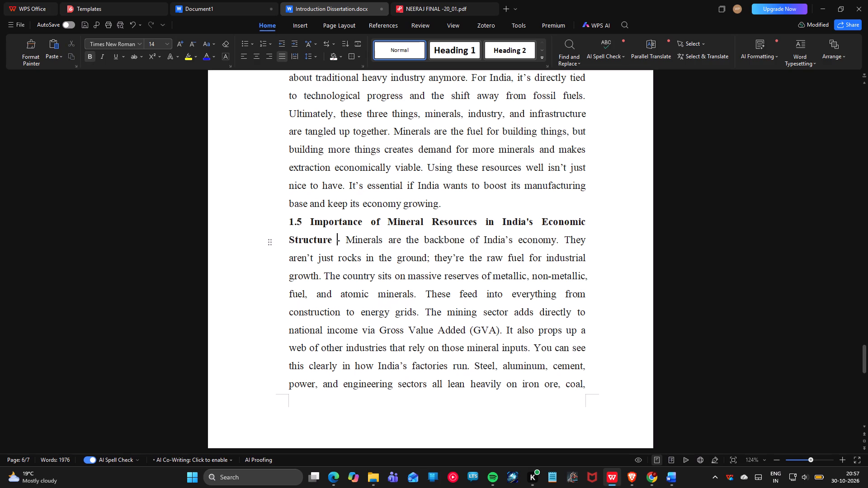
left_click(399, 291)
In section 1.5, replace "aren't" with "are not" in the sentence about rare earths and "just commodities anymore".
scroll(399, 291, "down", 1)
scroll(399, 291, "up", 3)
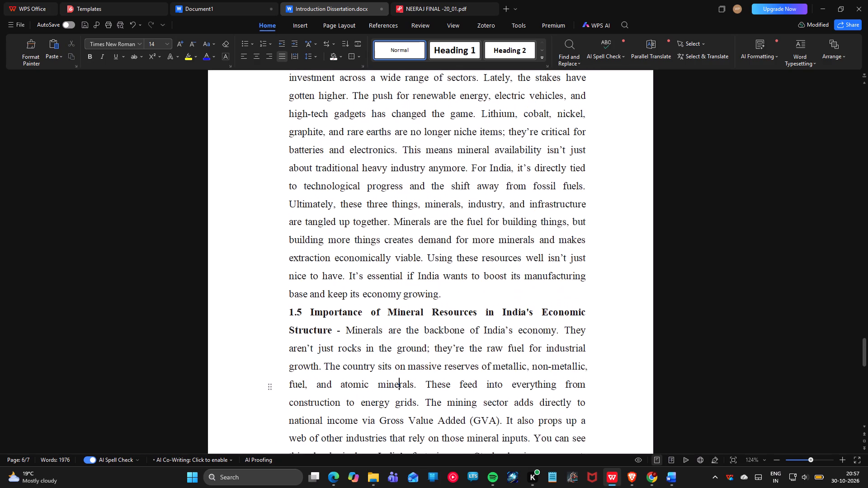
scroll(399, 291, "up", 1)
scroll(399, 291, "down", 2)
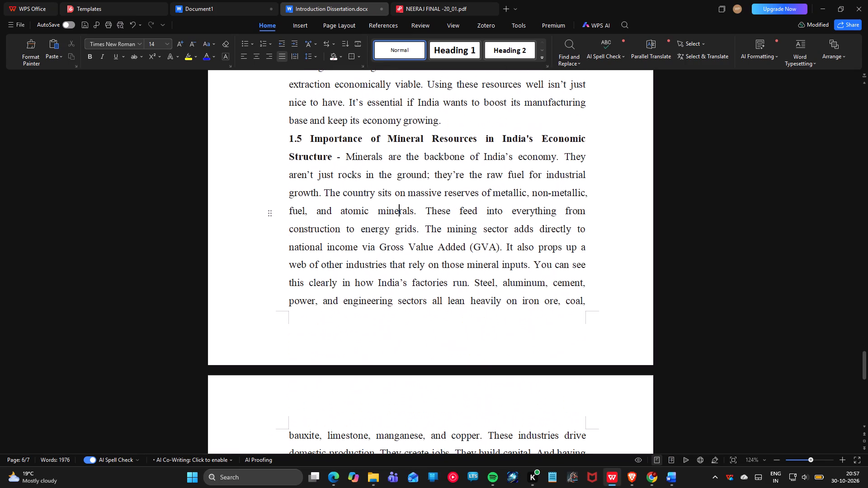
scroll(399, 291, "down", 7)
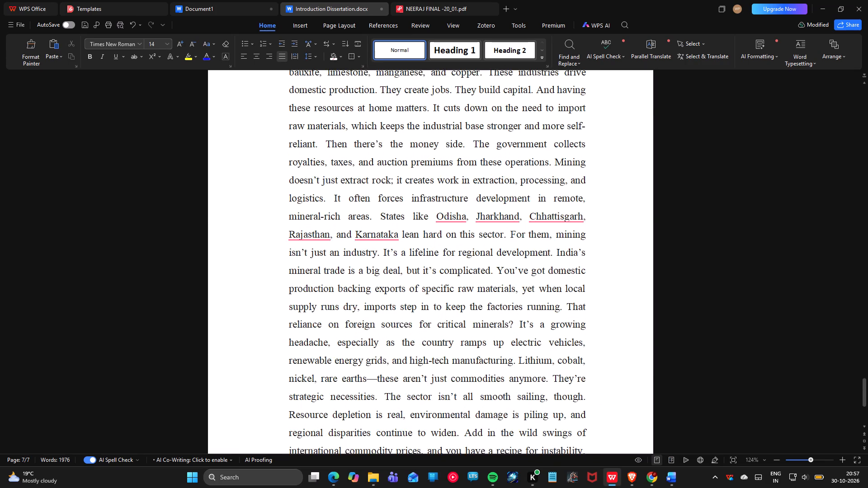
scroll(399, 291, "down", 3)
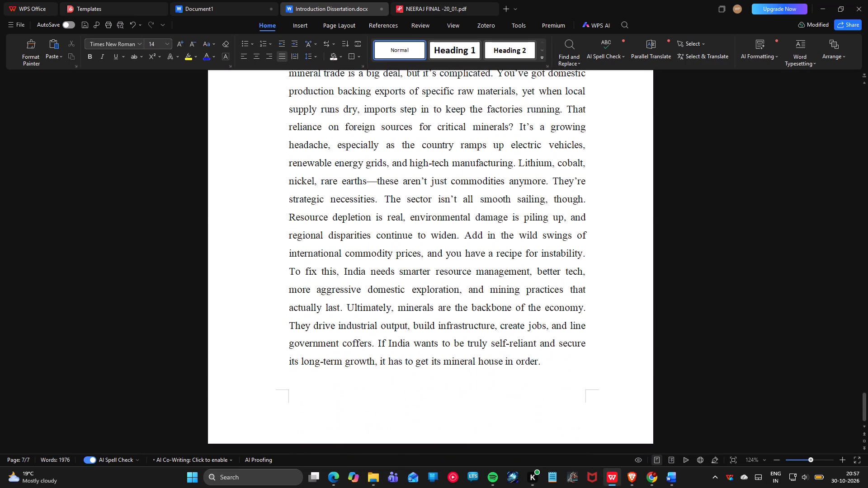
left_click(428, 177)
key("BackSpace")
key("BackSpace")
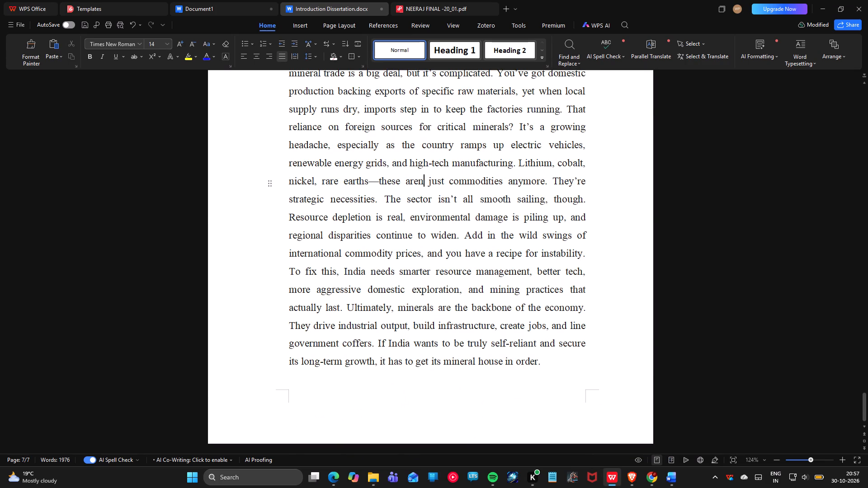
key("BackSpace")
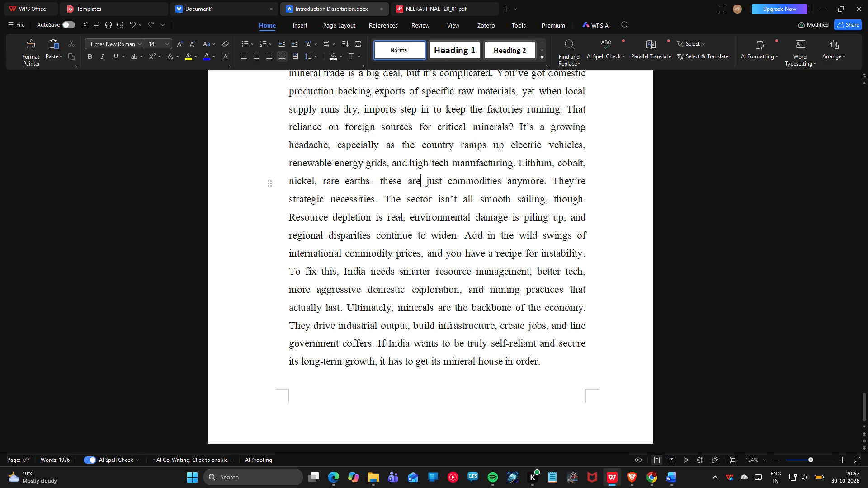
key("space")
type("not")
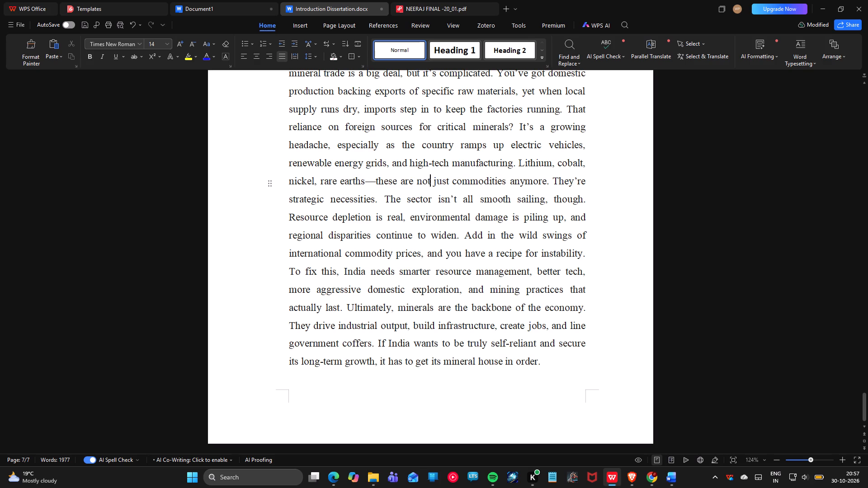
Delete the sentence "The sector isn't all smooth sailing, though." from section 1.5, along with the extra spaces before "Resource depletion".
scroll(505, 213, "down", 2)
left_click(458, 197)
left_click_drag(382, 197, 548, 202)
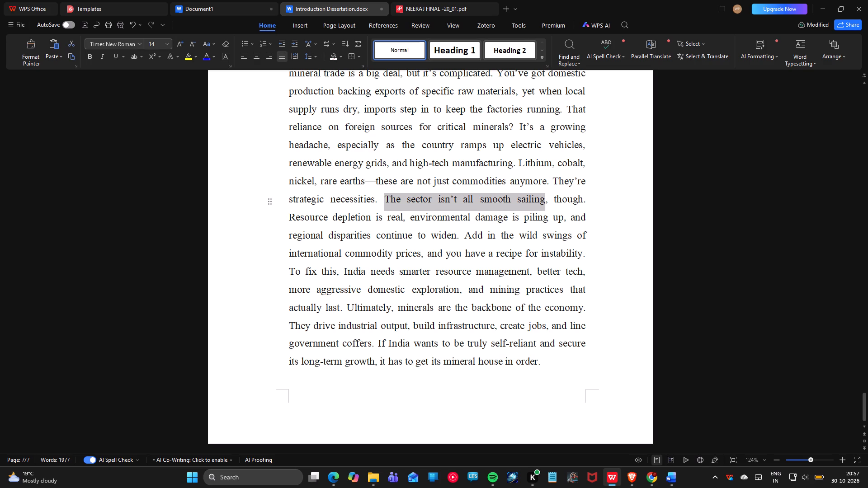
left_click_drag(548, 202, 587, 202)
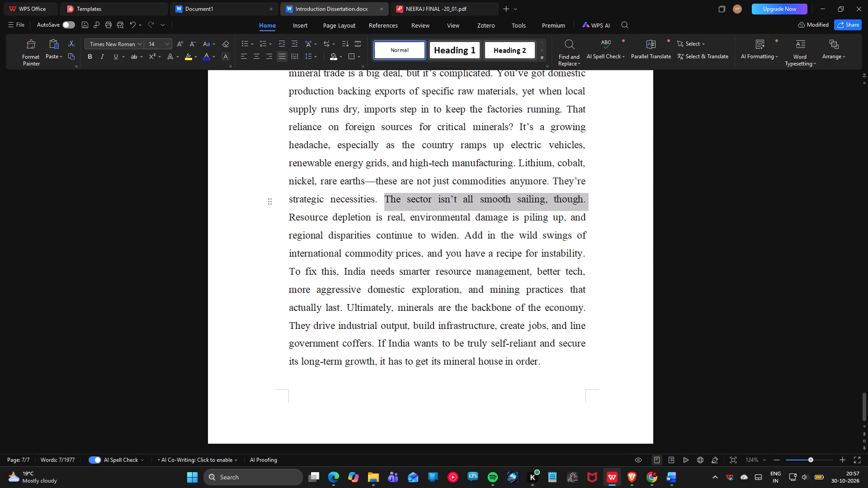
left_click_drag(587, 202, 585, 197)
key("Delete")
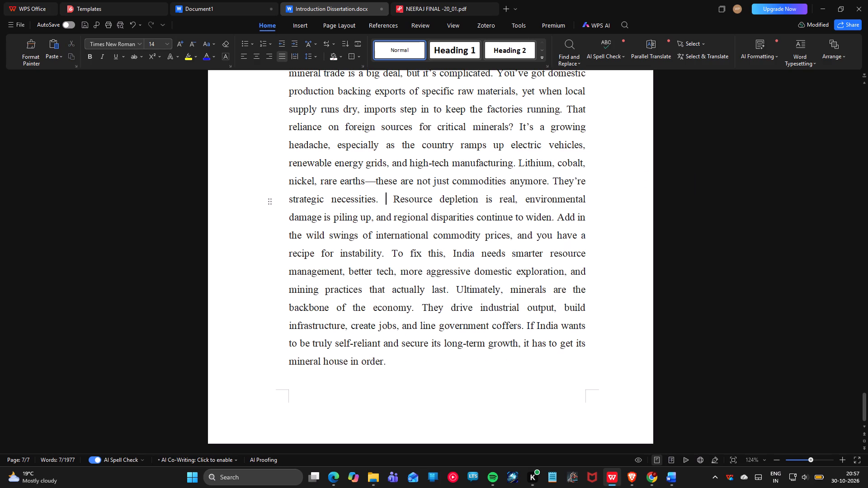
left_click(391, 202)
key("BackSpace")
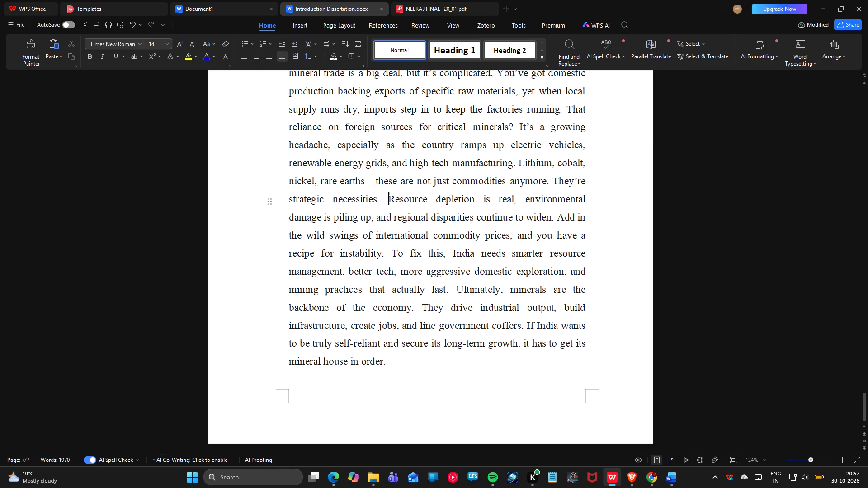
key("BackSpace")
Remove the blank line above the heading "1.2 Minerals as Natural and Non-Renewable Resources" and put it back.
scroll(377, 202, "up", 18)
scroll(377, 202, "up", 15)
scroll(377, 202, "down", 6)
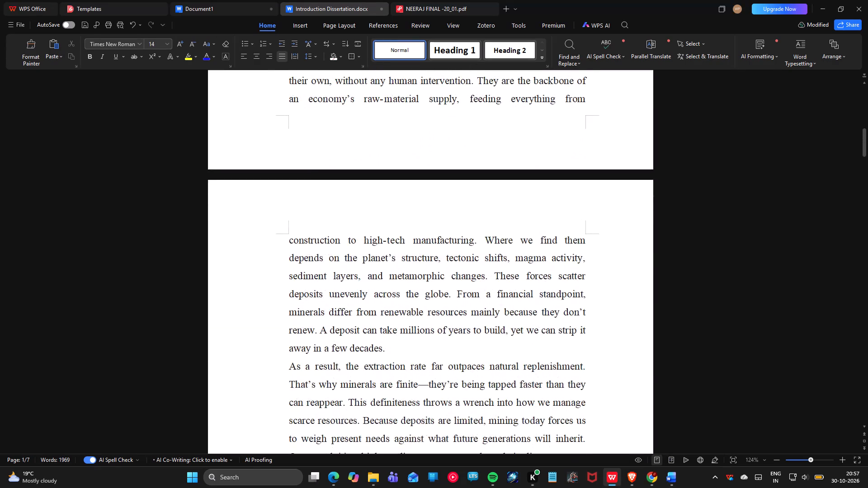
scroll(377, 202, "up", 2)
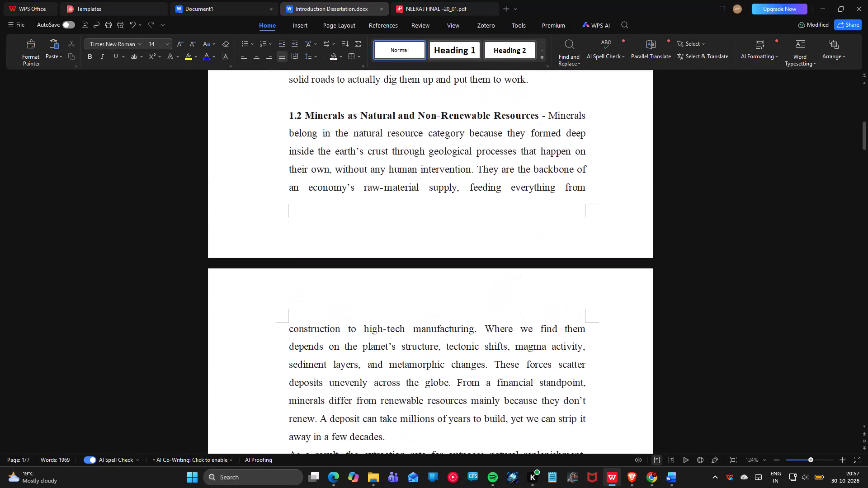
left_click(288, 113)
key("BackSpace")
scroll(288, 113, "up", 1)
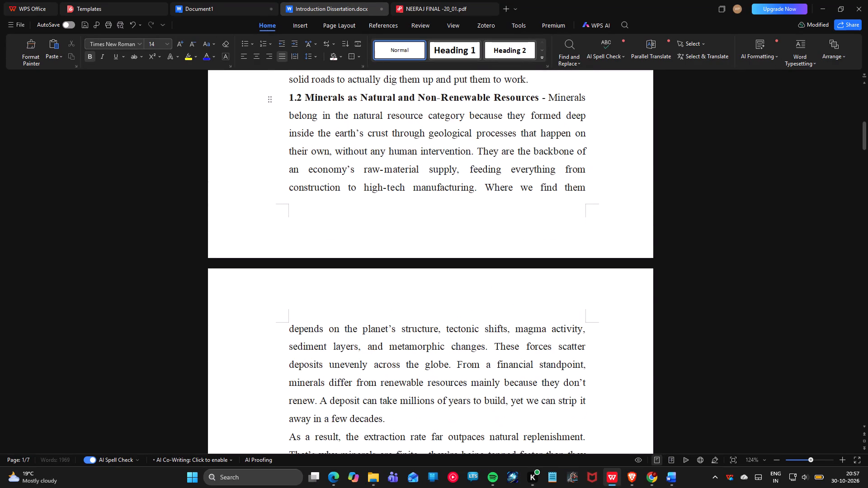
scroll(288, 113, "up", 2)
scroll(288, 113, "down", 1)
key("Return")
Insert a blank line between the end of section 1.2 and the heading "1.3 Minerals and Economic Growth".
scroll(288, 113, "down", 1)
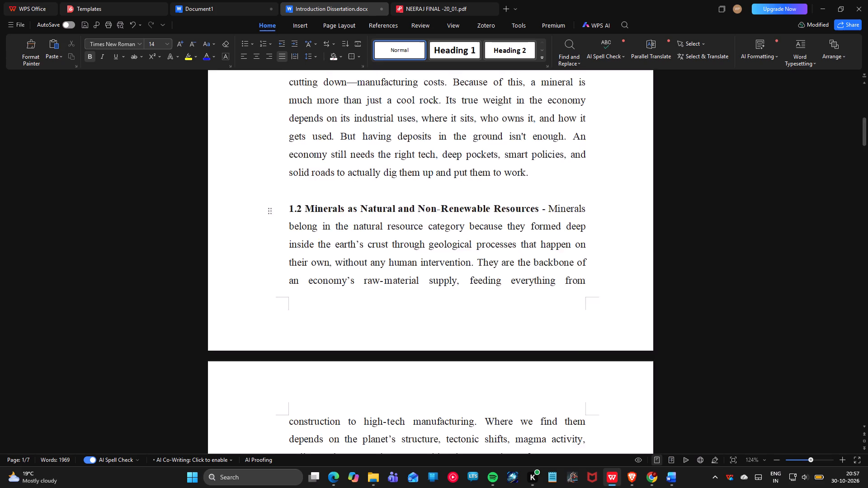
scroll(288, 113, "down", 12)
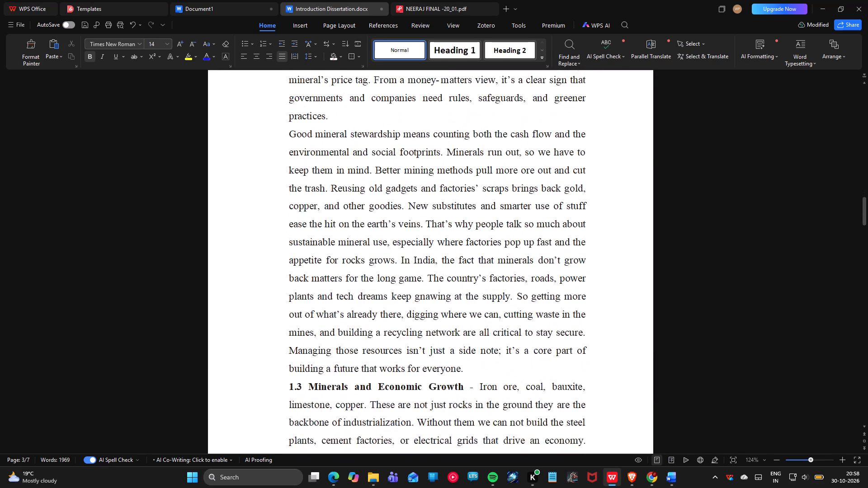
scroll(288, 113, "down", 5)
scroll(294, 117, "up", 2)
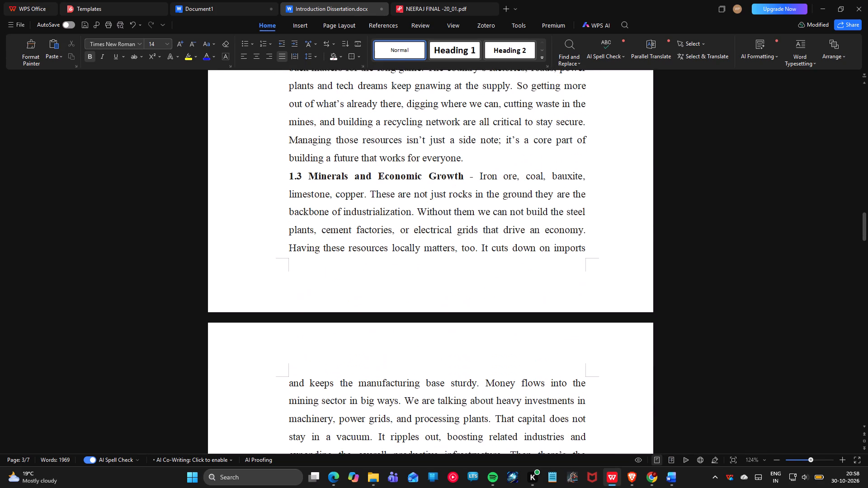
left_click(461, 161)
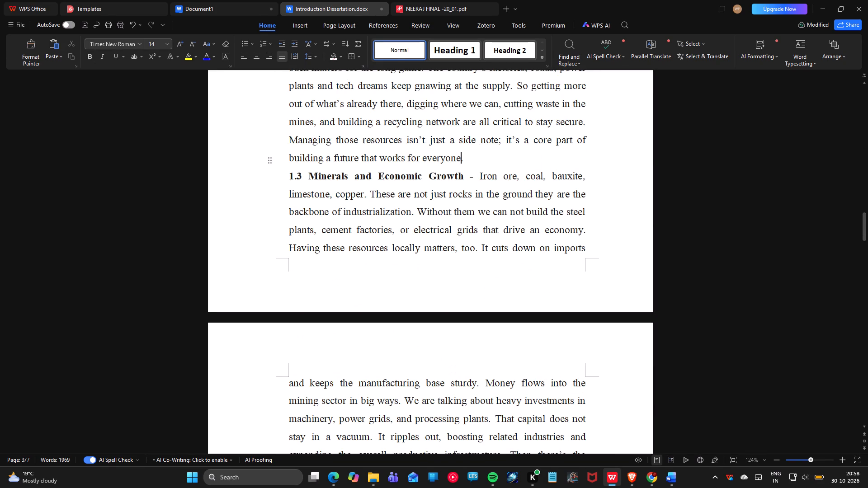
left_click(468, 162)
key("Return")
Insert a blank line between the end of section 1.4 and the heading "1.5 Importance of Mineral Resources in India's Economic Structure".
scroll(468, 162, "down", 3)
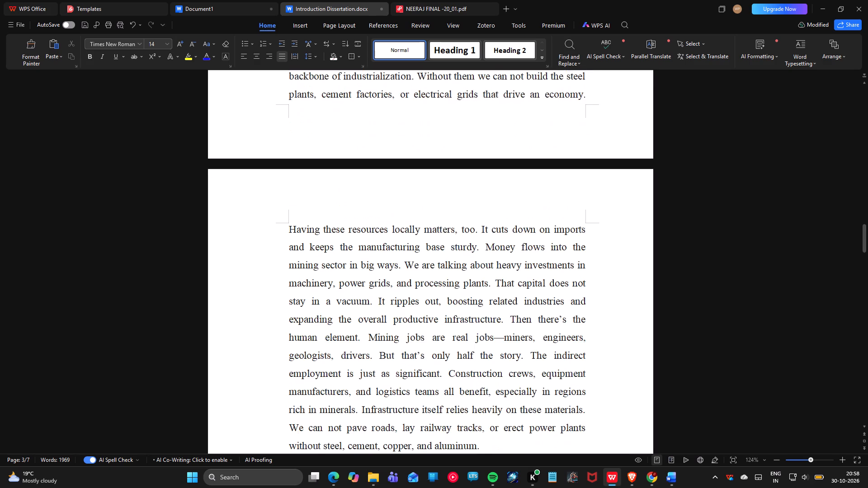
scroll(468, 162, "down", 10)
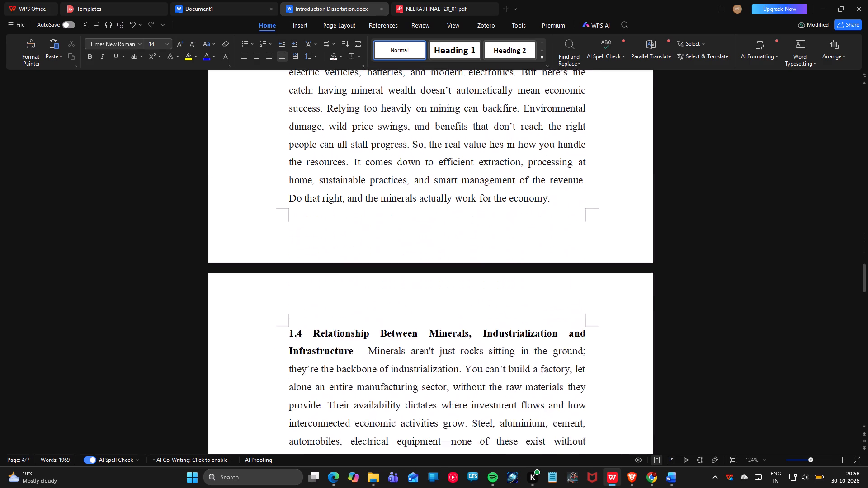
scroll(468, 162, "down", 8)
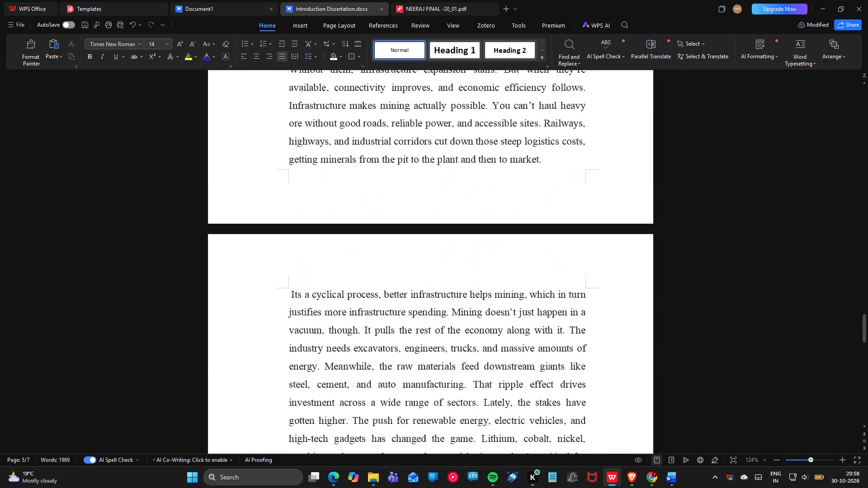
scroll(468, 162, "up", 1)
scroll(468, 162, "down", 7)
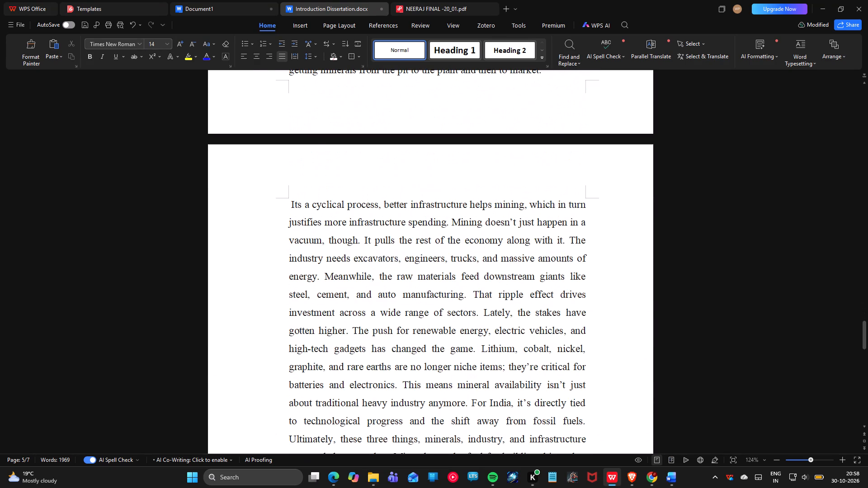
scroll(468, 162, "down", 7)
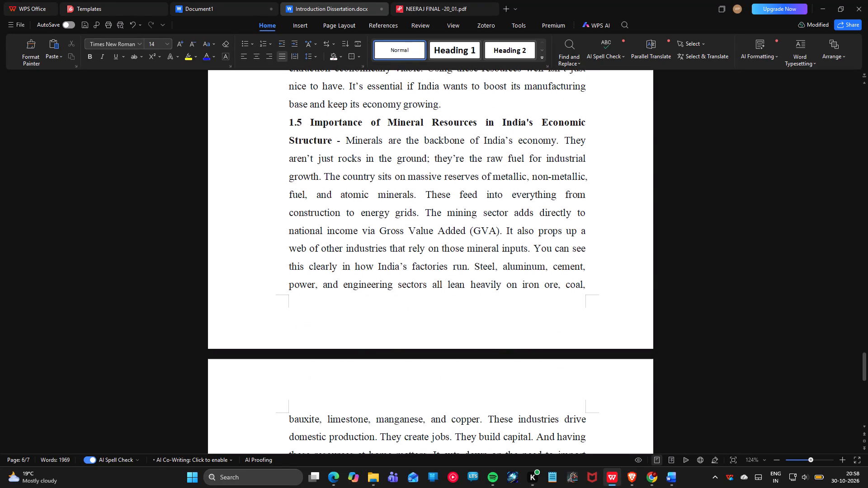
left_click(477, 108)
key("Return")
Start a new paragraph after the closing sentence of section 1.5, which ends "get its mineral house in order.".
scroll(477, 108, "down", 9)
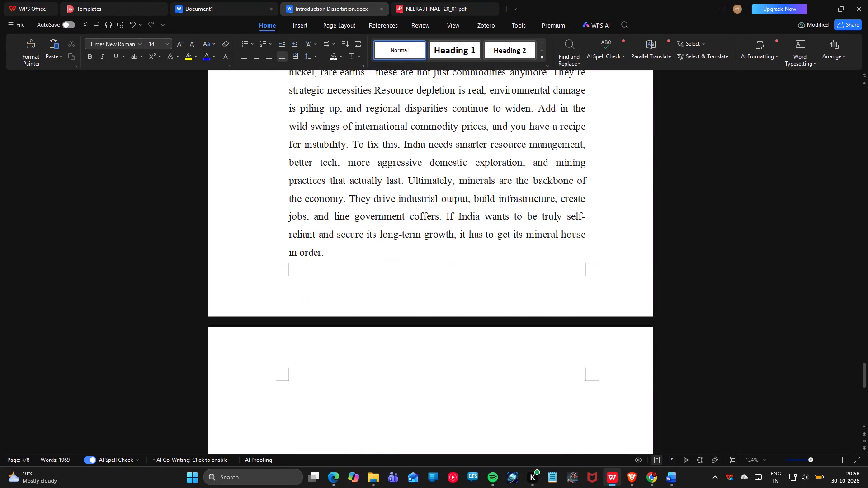
scroll(477, 108, "down", 1)
left_click(377, 197)
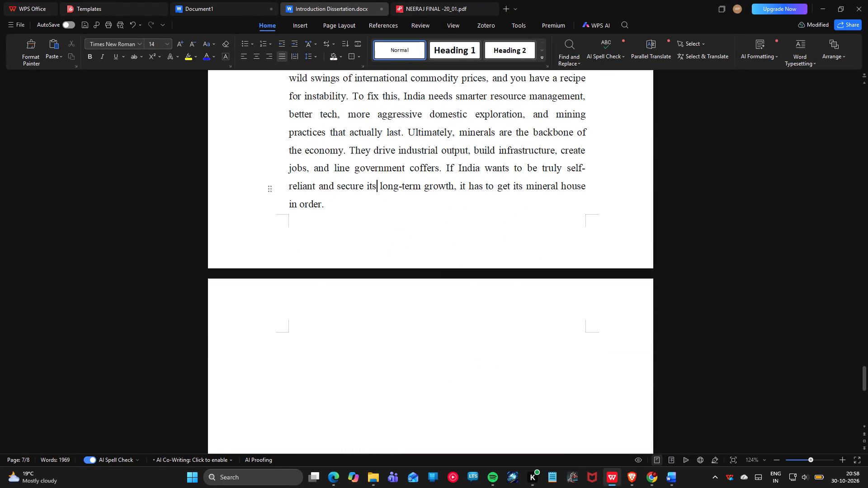
left_click(356, 212)
key("Return")
scroll(356, 212, "down", 2)
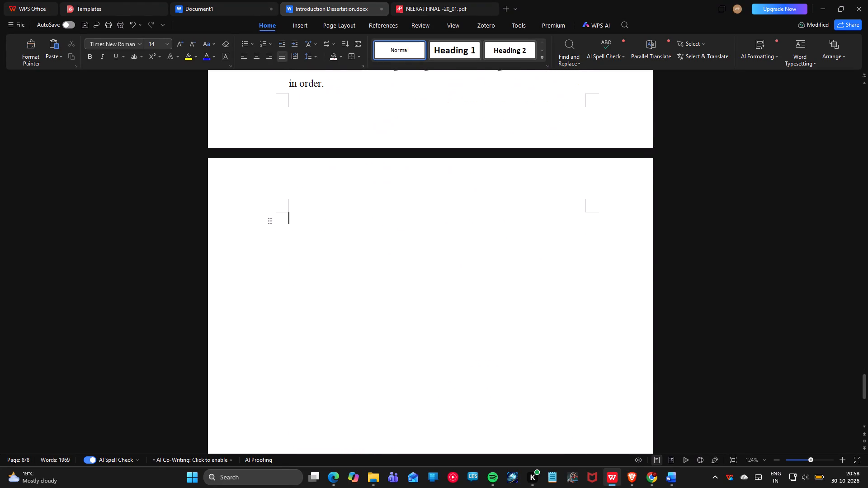
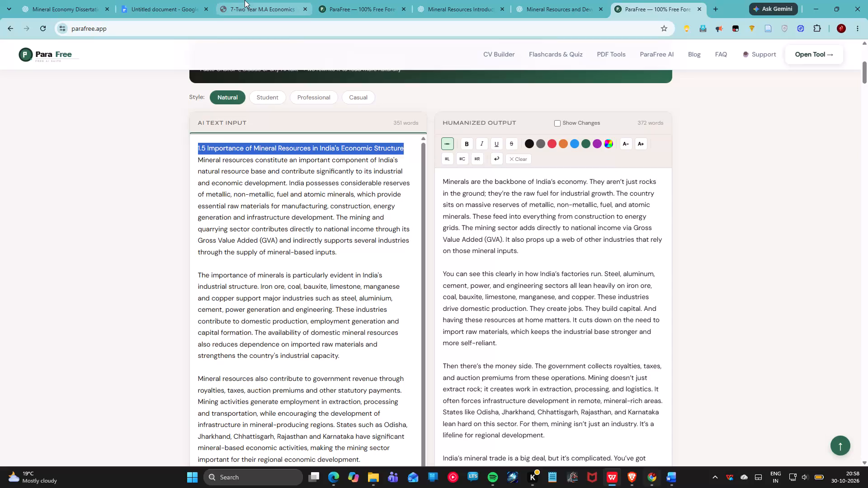
Review the dissertation framework in the untitled Google Docs document, from the proposed title through Chapter 1 to the start of Chapter 2.
left_click(162, 0)
scroll(328, 337, "up", 1)
scroll(401, 299, "up", 3)
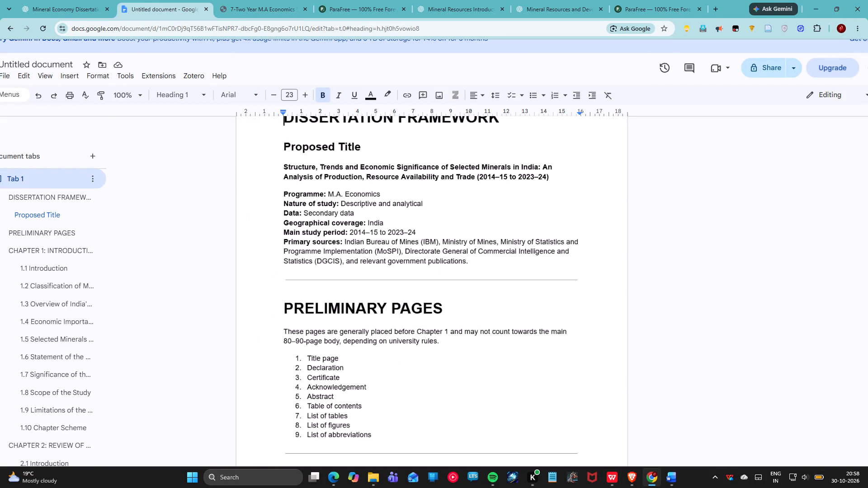
scroll(401, 299, "up", 3)
scroll(401, 299, "down", 4)
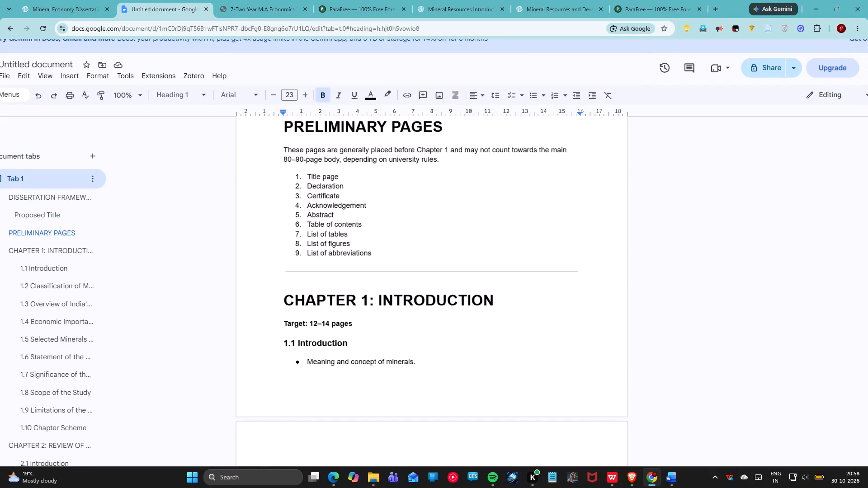
scroll(401, 299, "down", 2)
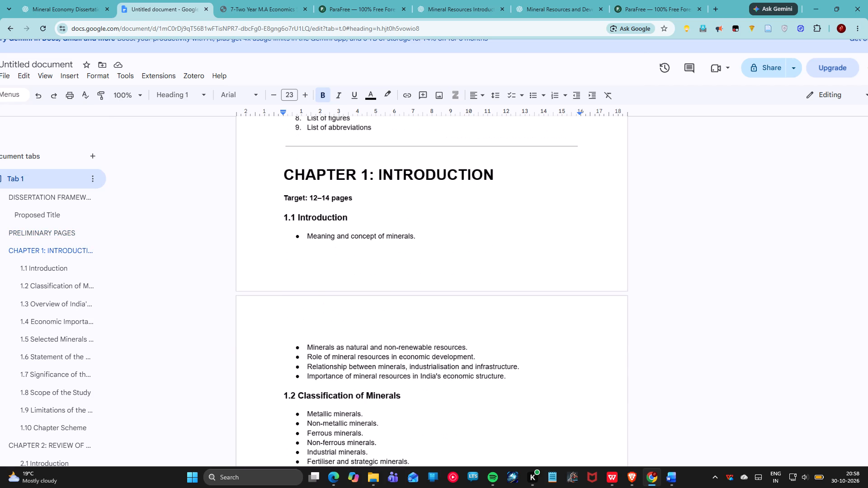
scroll(401, 299, "down", 2)
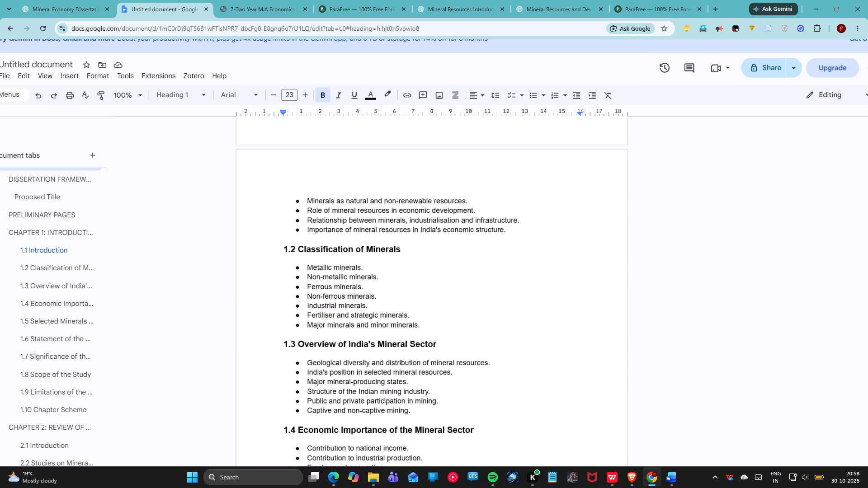
scroll(401, 299, "down", 2)
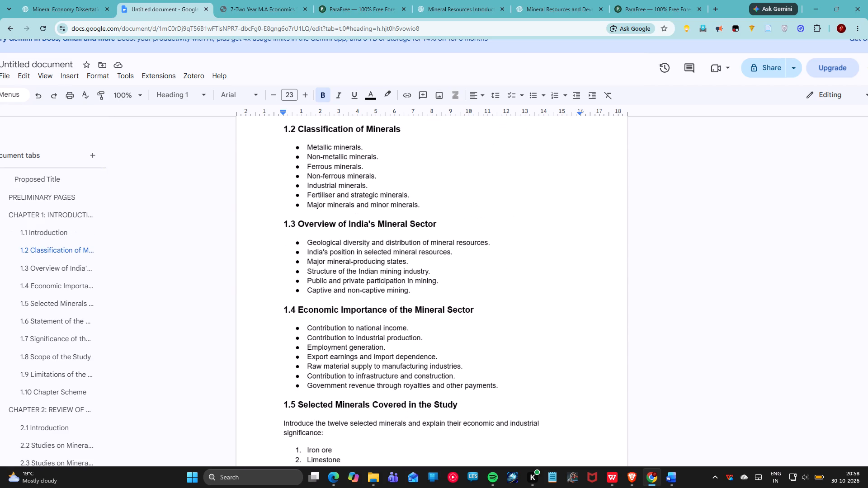
scroll(401, 299, "down", 3)
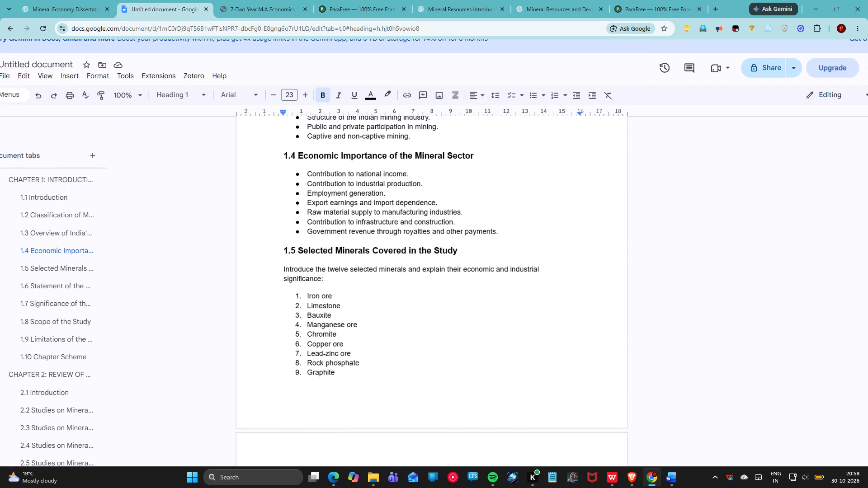
scroll(401, 299, "down", 7)
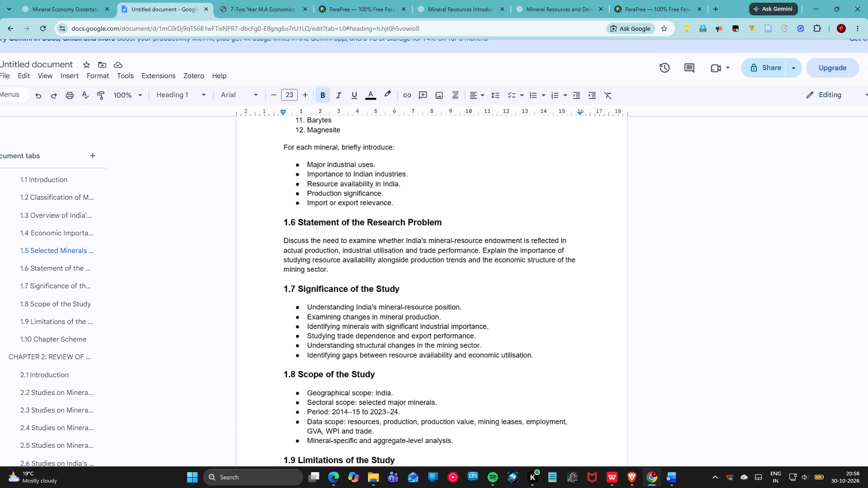
scroll(401, 299, "down", 4)
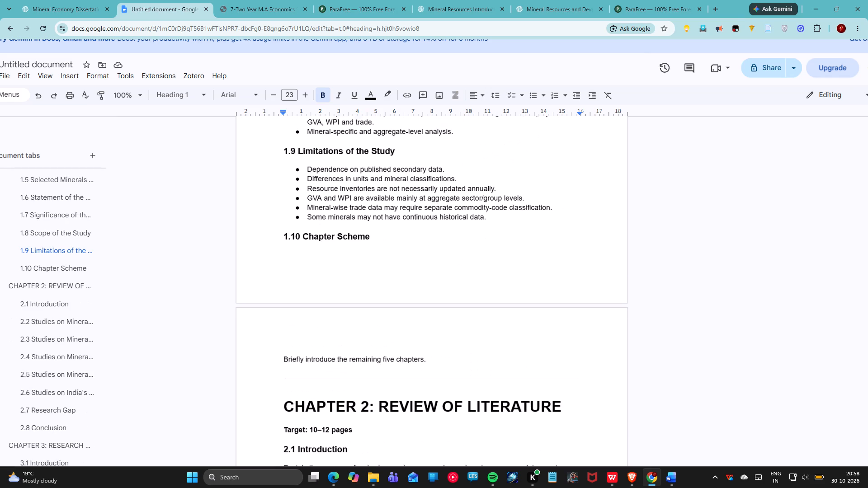
scroll(401, 299, "down", 2)
Copy the seven bullet points under "1.2 Classification of Minerals", from metallic minerals to major and minor minerals.
scroll(401, 299, "up", 1)
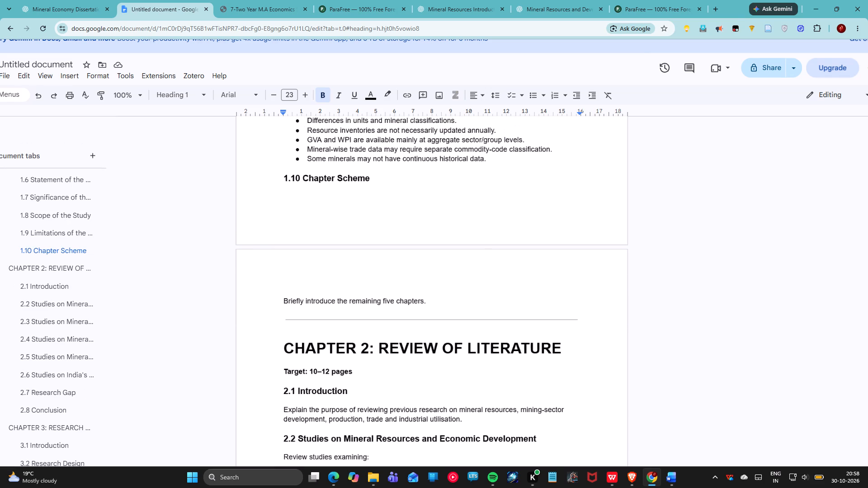
scroll(401, 299, "up", 2)
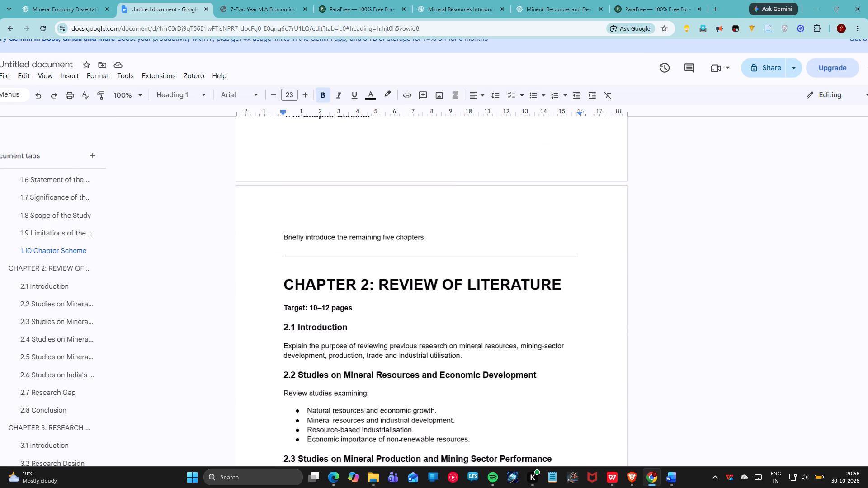
scroll(401, 299, "up", 8)
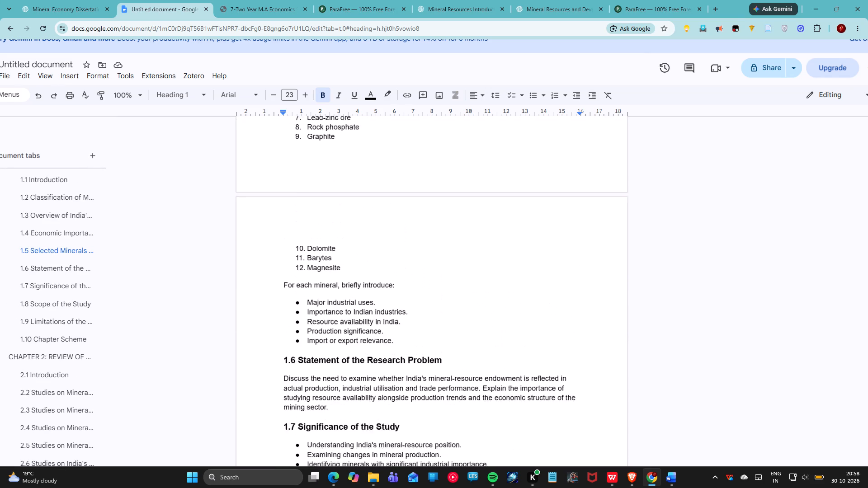
scroll(401, 299, "up", 3)
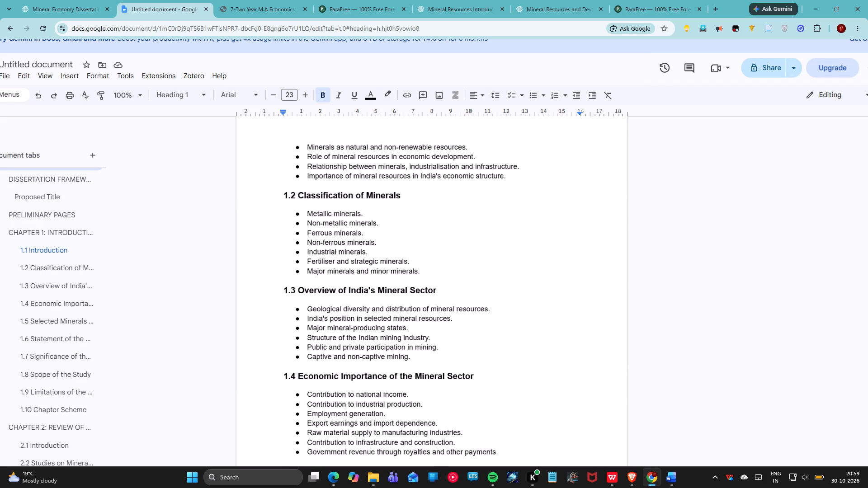
left_click(264, 204)
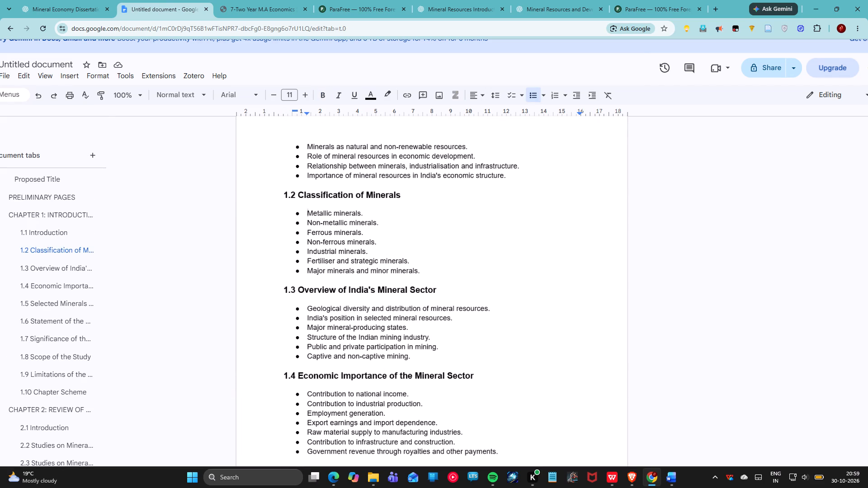
left_click_drag(270, 200, 301, 215)
left_click(296, 234)
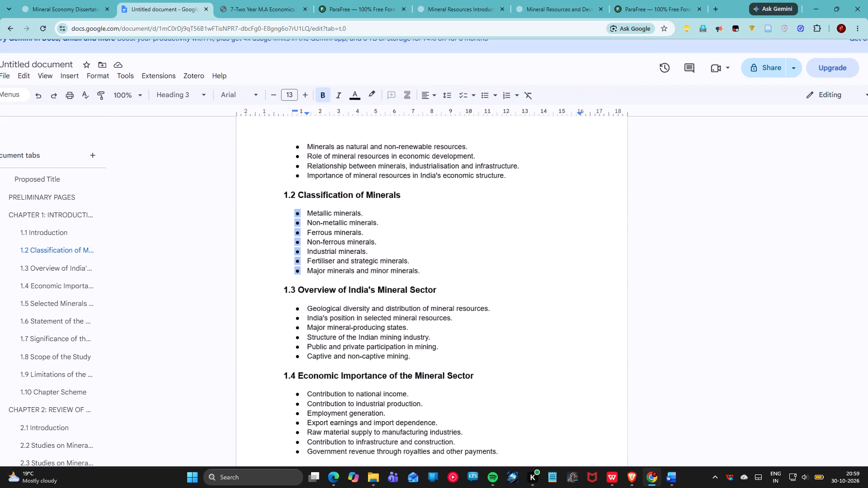
left_click(316, 214)
left_click(295, 213)
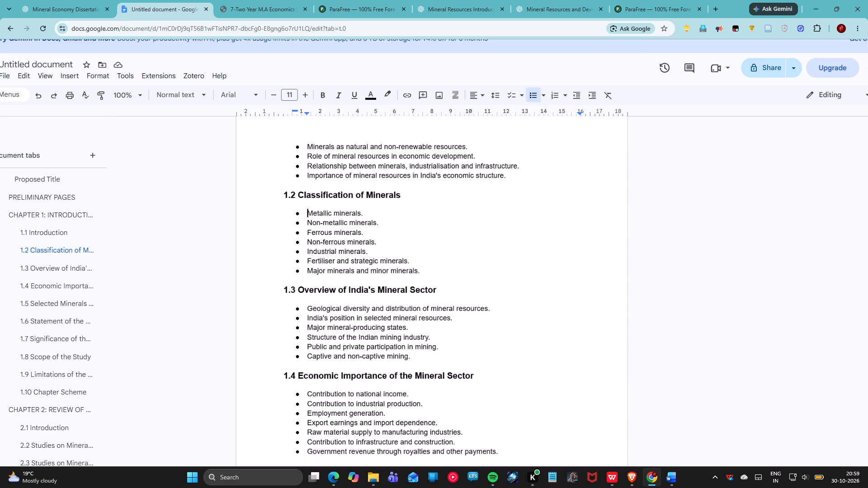
left_click_drag(295, 213, 381, 272)
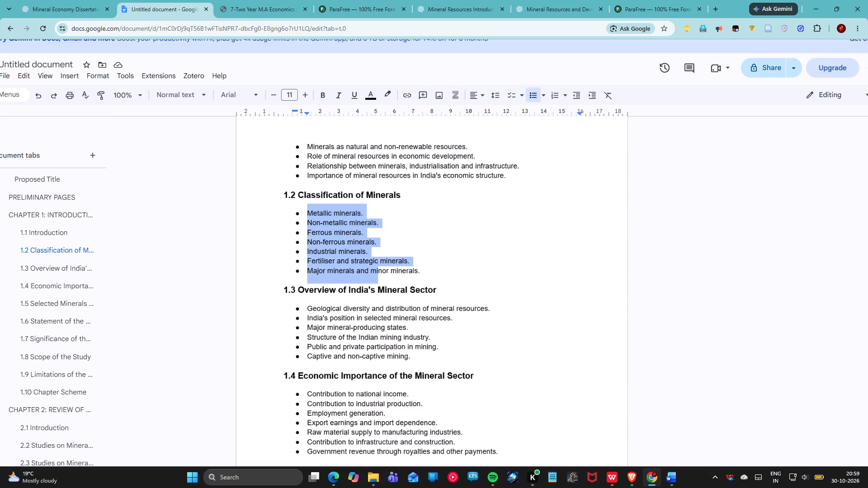
left_click_drag(381, 272, 428, 269)
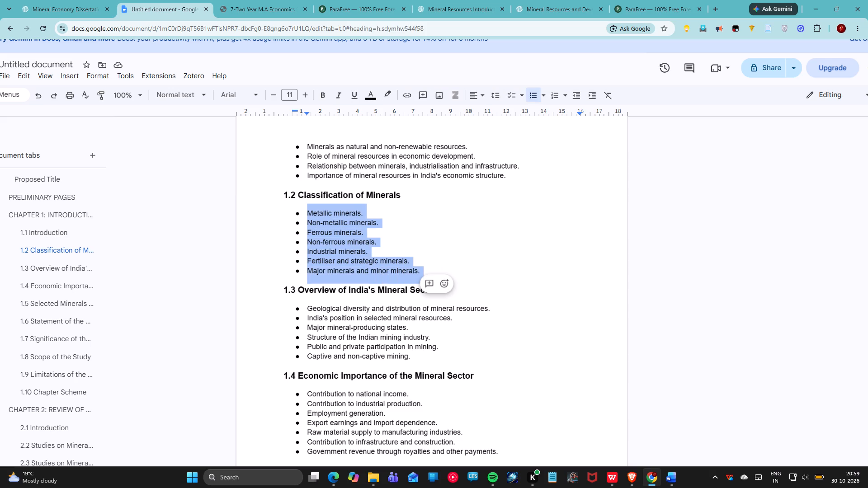
key("ctrl+c")
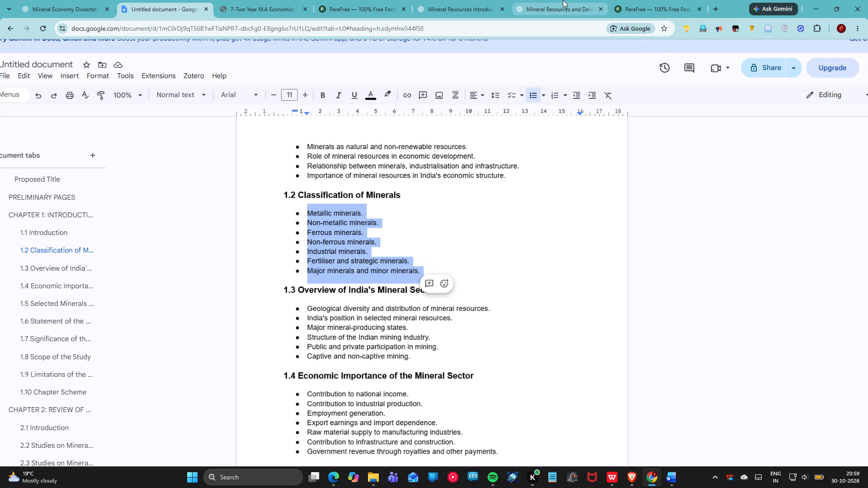
left_click(503, 9)
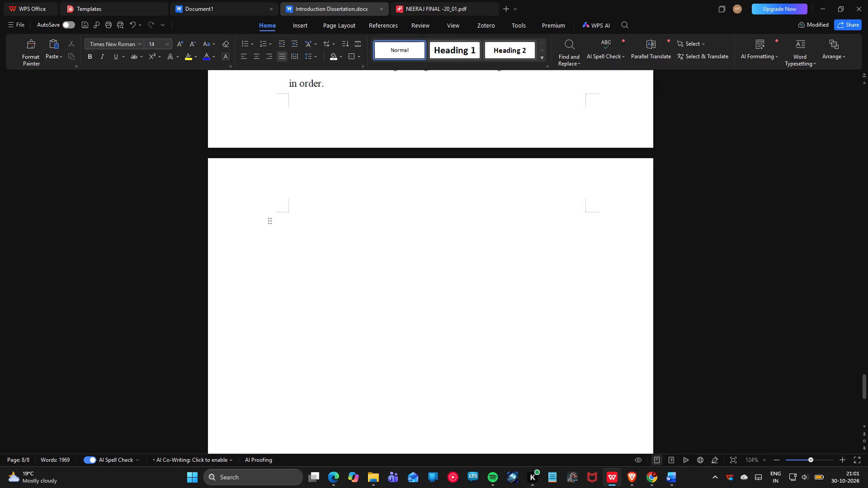
key("ctrl+v")
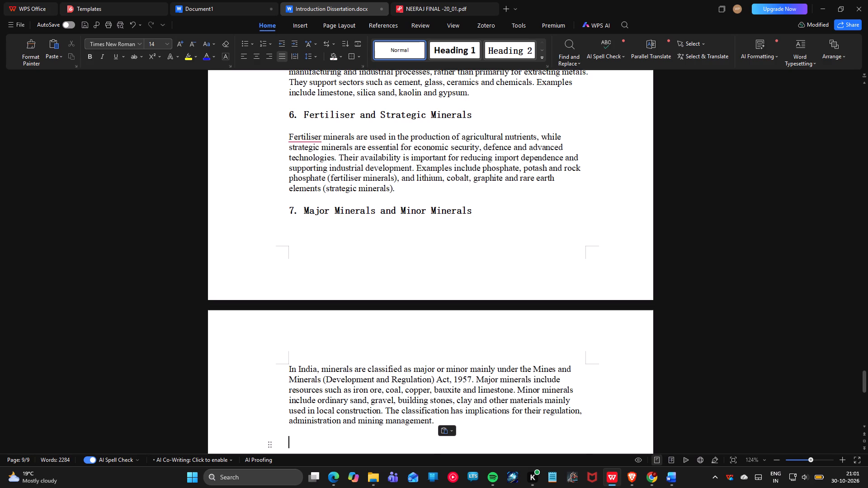
Format the entire pasted Classification of Minerals section in Times New Roman, size 14.
scroll(326, 225, "up", 7)
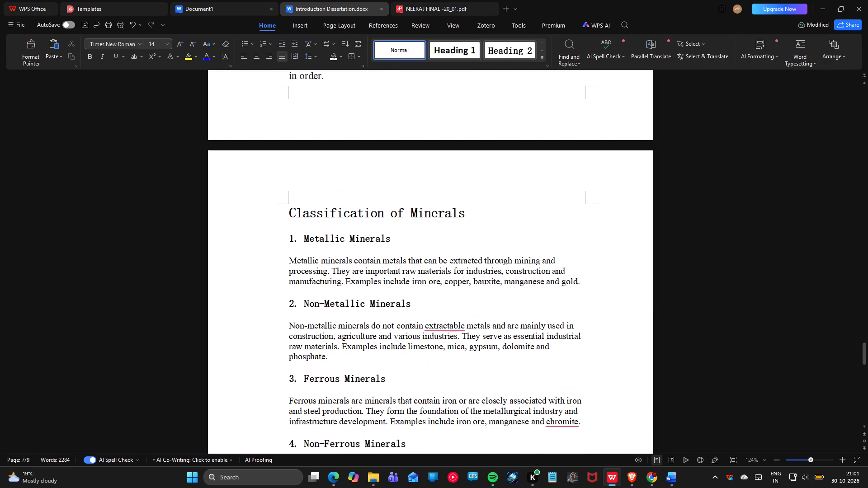
scroll(326, 225, "up", 1)
left_click_drag(285, 213, 388, 274)
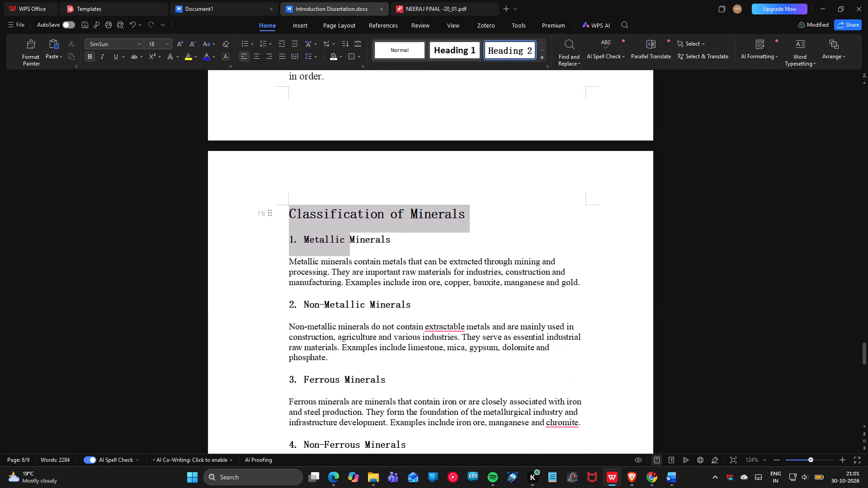
left_click_drag(388, 274, 513, 219)
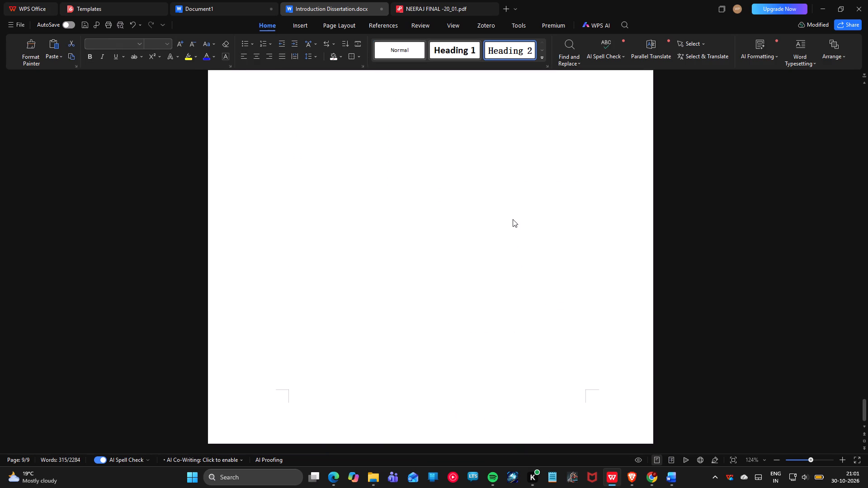
left_click_drag(513, 219, 500, 159)
scroll(500, 159, "up", 4)
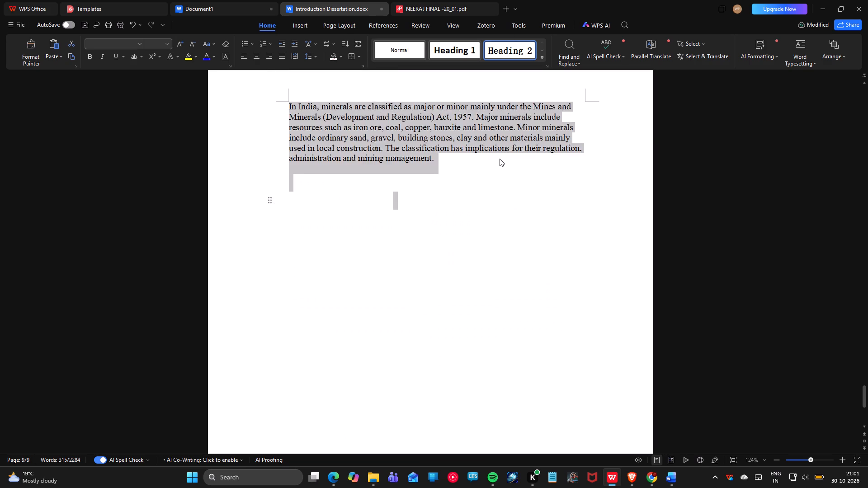
scroll(500, 159, "up", 2)
left_click(137, 46)
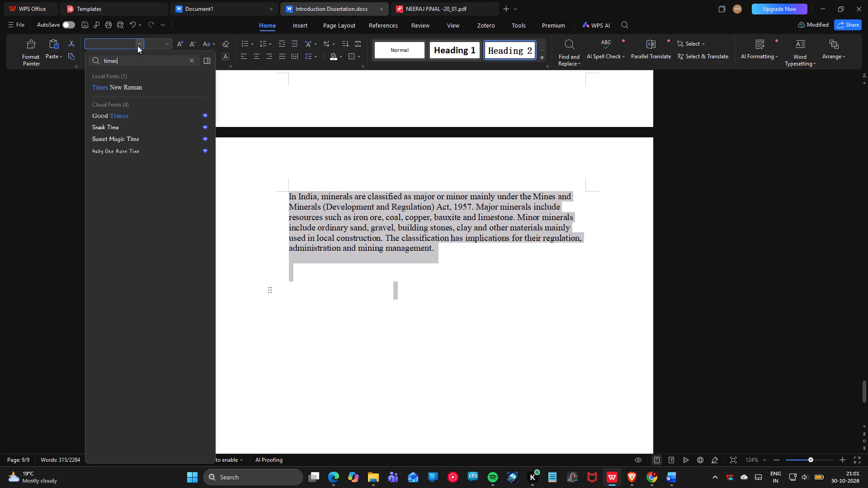
left_click(157, 85)
left_click(166, 41)
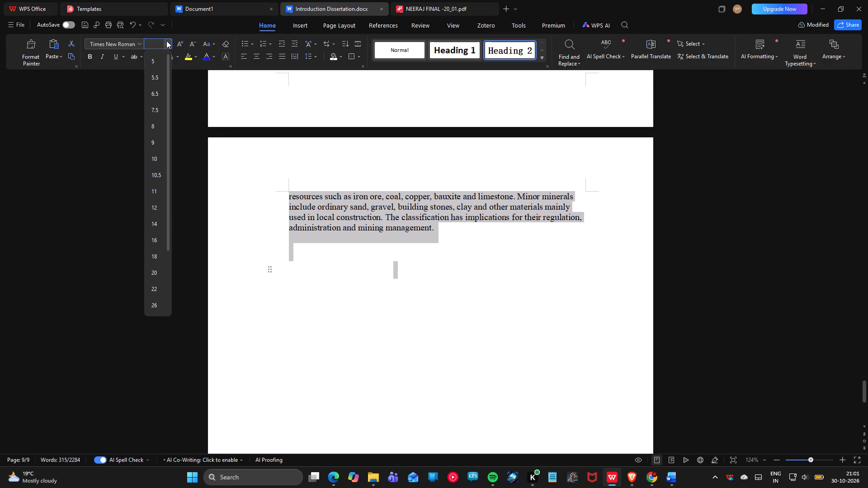
left_click(160, 223)
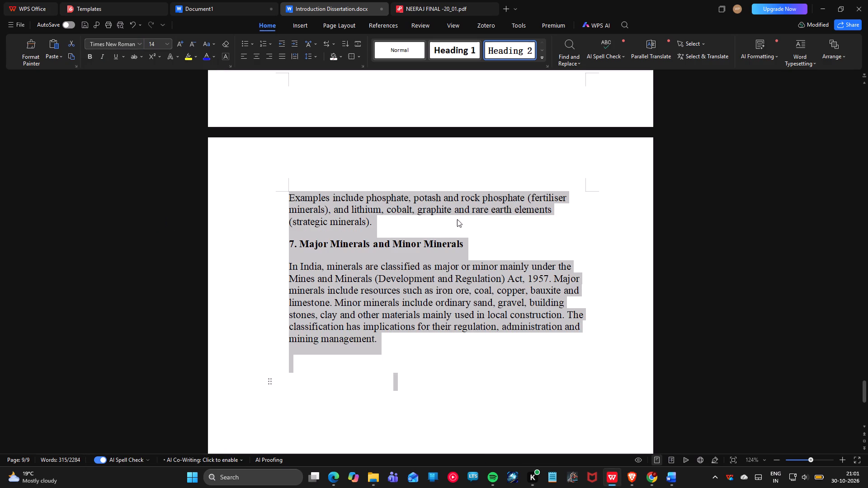
left_click(461, 219)
Accept the spelling suggestion "Fertilizer" for the first word of the paragraph under Fertiliser and Strategic Minerals.
scroll(461, 219, "up", 3)
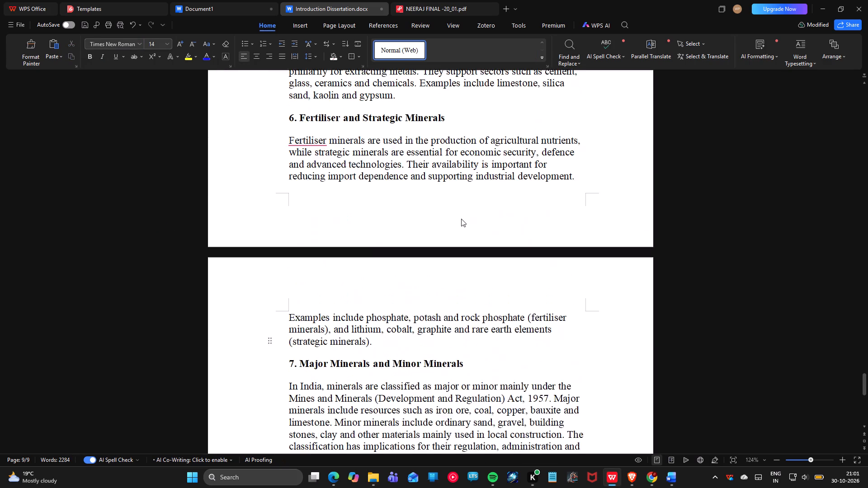
scroll(461, 219, "up", 2)
left_click(315, 285)
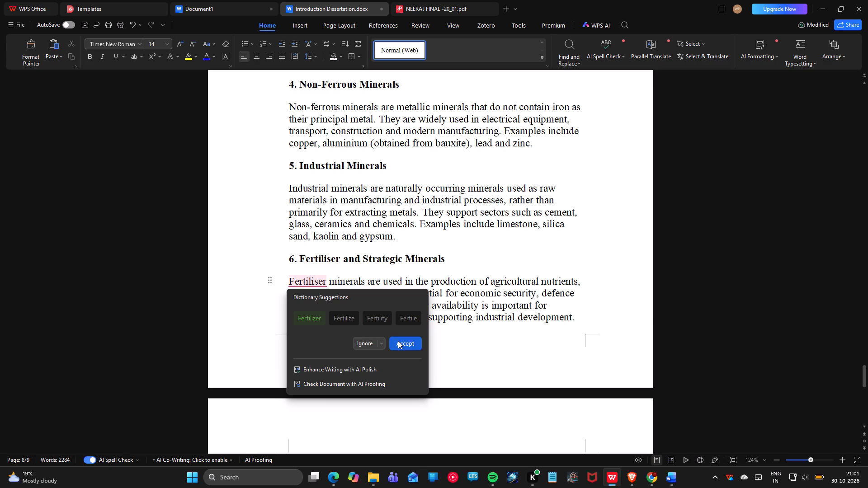
left_click(527, 254)
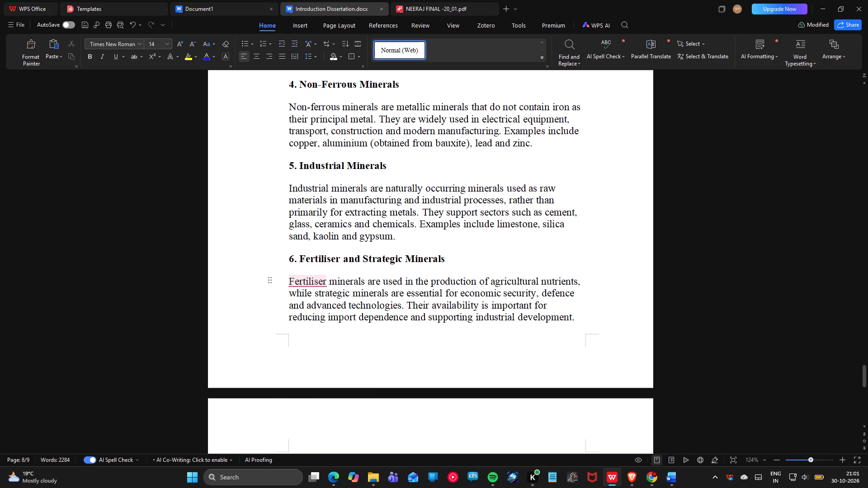
left_click(308, 280)
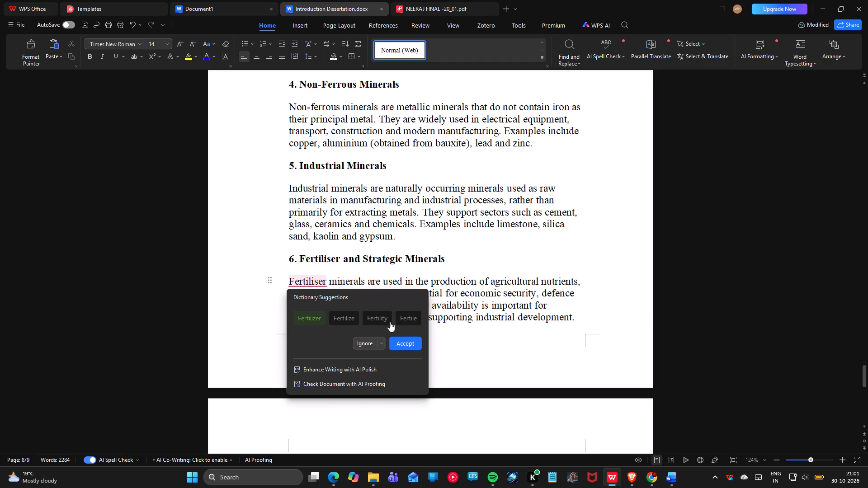
left_click(406, 339)
Remove the number "1." from the Metallic Minerals heading.
scroll(428, 314, "up", 3)
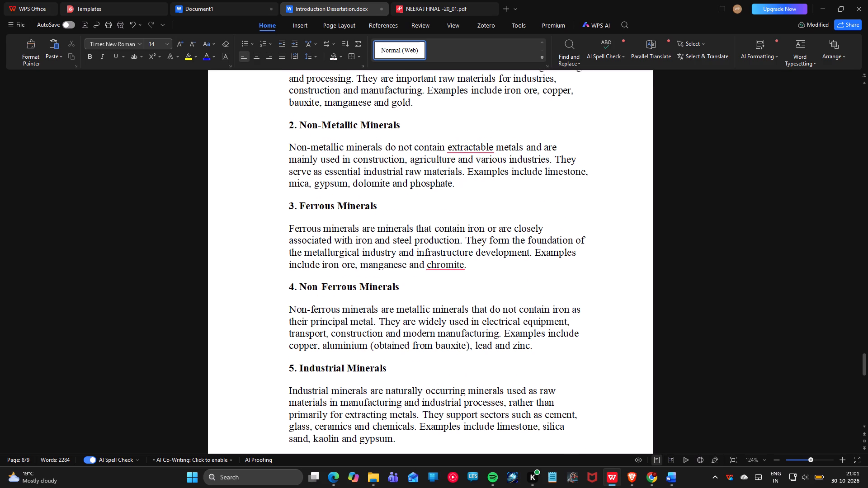
scroll(411, 224, "up", 3)
left_click(296, 168)
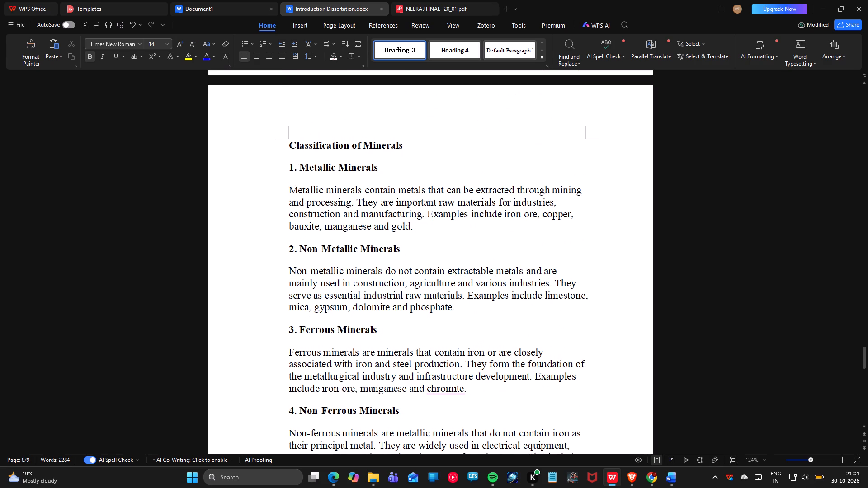
key("BackSpace")
key("BackSpace")
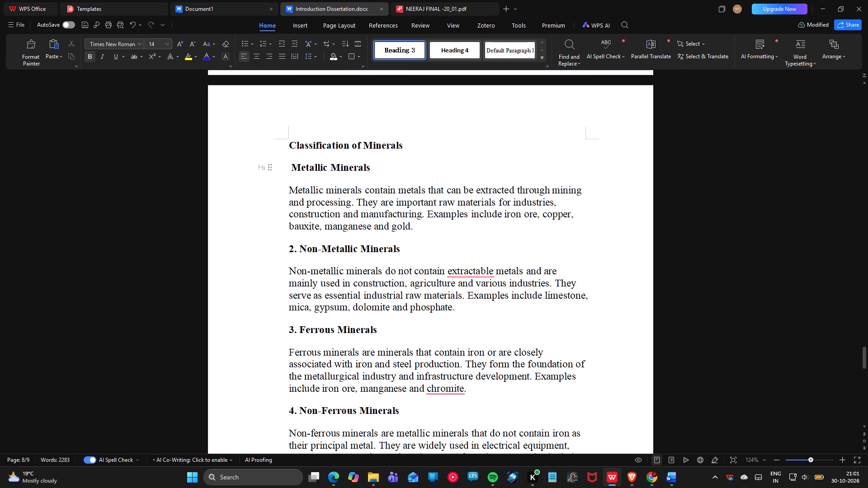
Join the metallic minerals description to its heading and break it back onto its own line.
left_click(285, 192)
key("BackSpace")
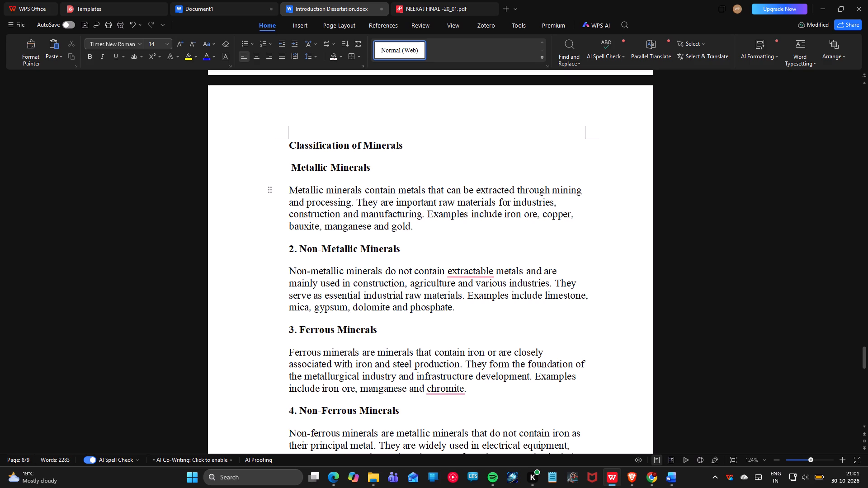
key("Return")
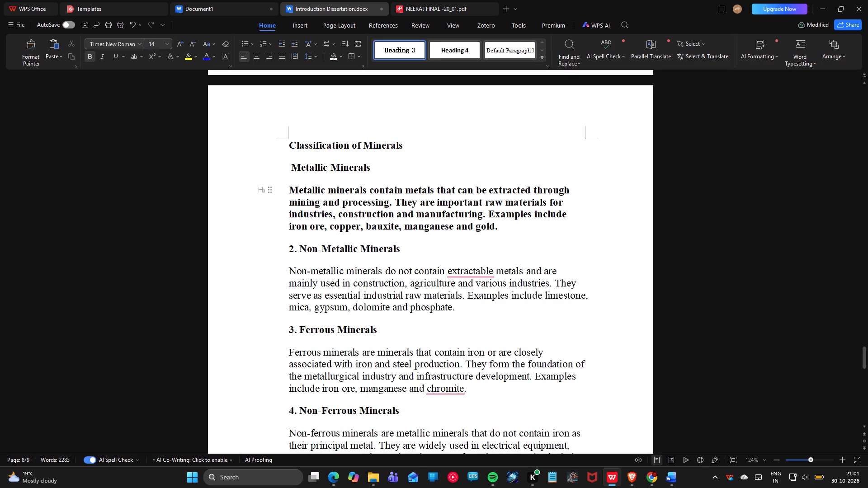
Remove the bold formatting from the metallic minerals description paragraph.
left_click_drag(288, 189, 394, 215)
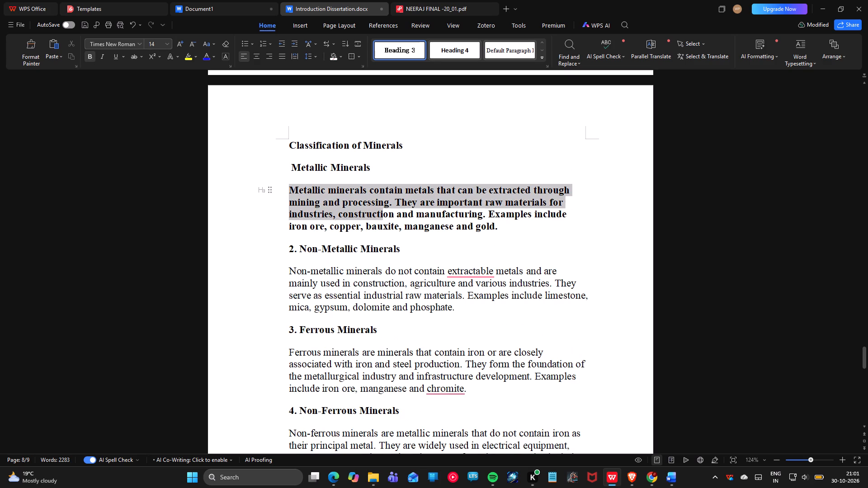
left_click_drag(394, 215, 507, 224)
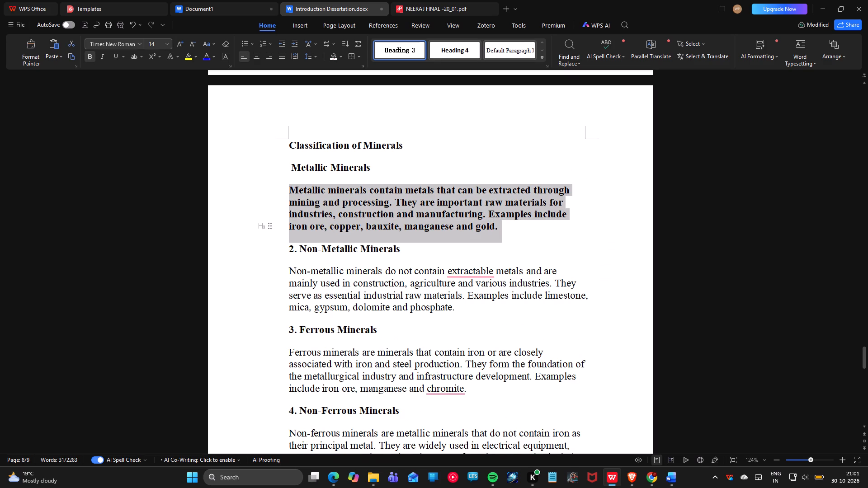
left_click(90, 56)
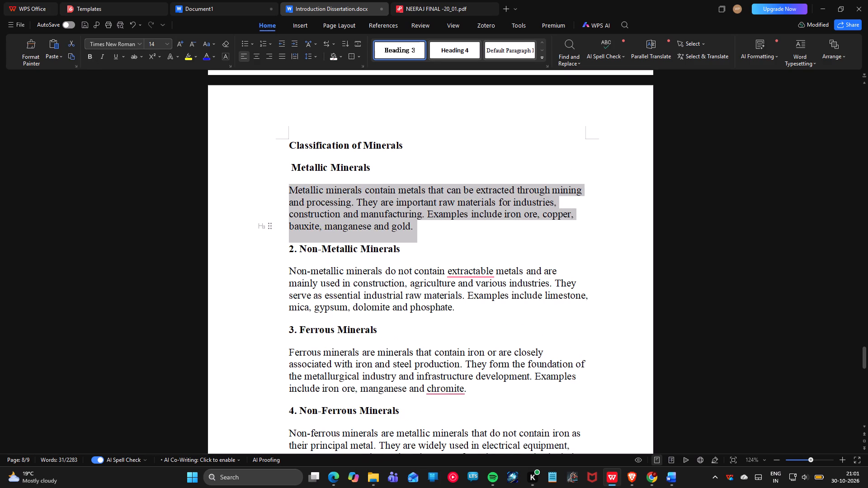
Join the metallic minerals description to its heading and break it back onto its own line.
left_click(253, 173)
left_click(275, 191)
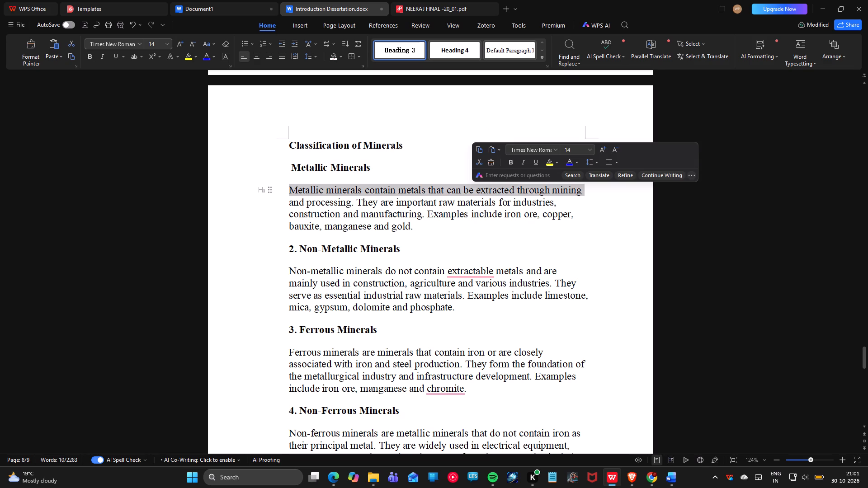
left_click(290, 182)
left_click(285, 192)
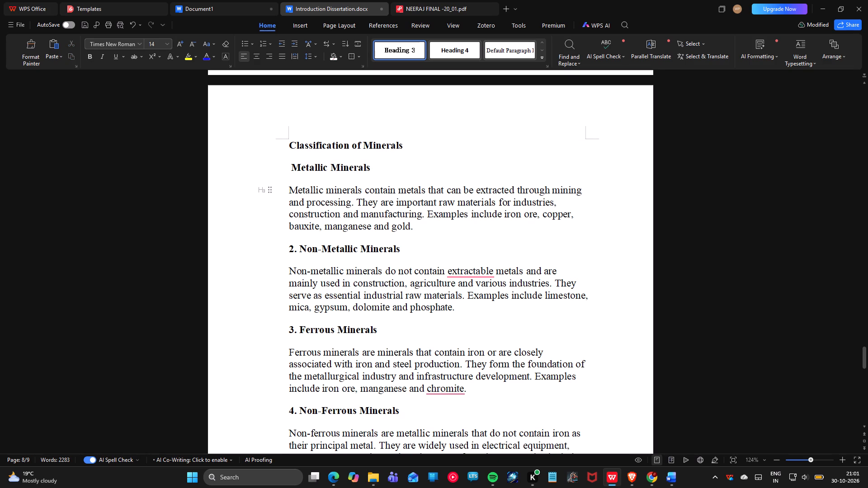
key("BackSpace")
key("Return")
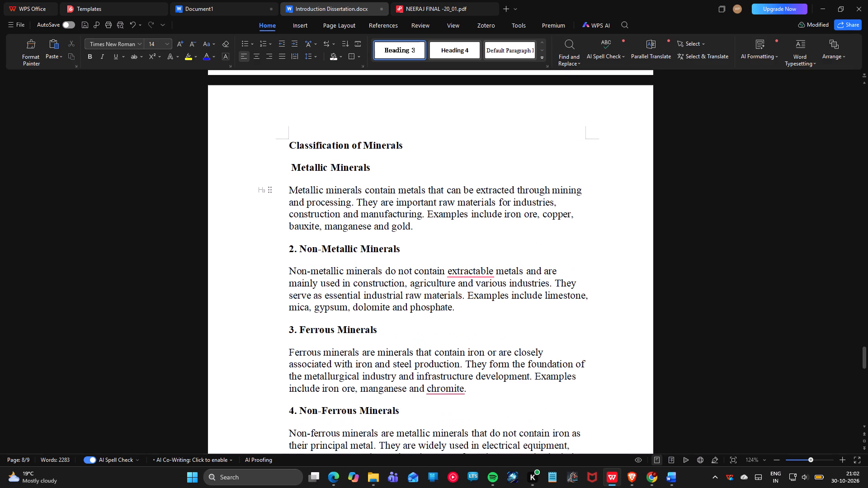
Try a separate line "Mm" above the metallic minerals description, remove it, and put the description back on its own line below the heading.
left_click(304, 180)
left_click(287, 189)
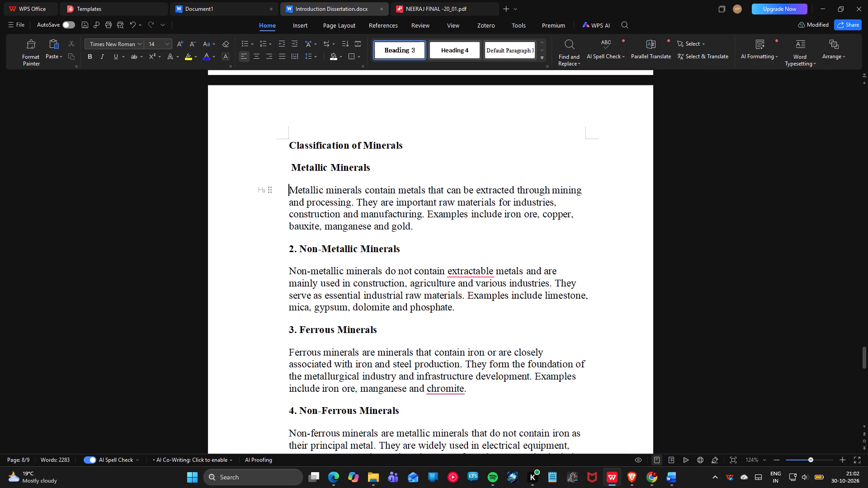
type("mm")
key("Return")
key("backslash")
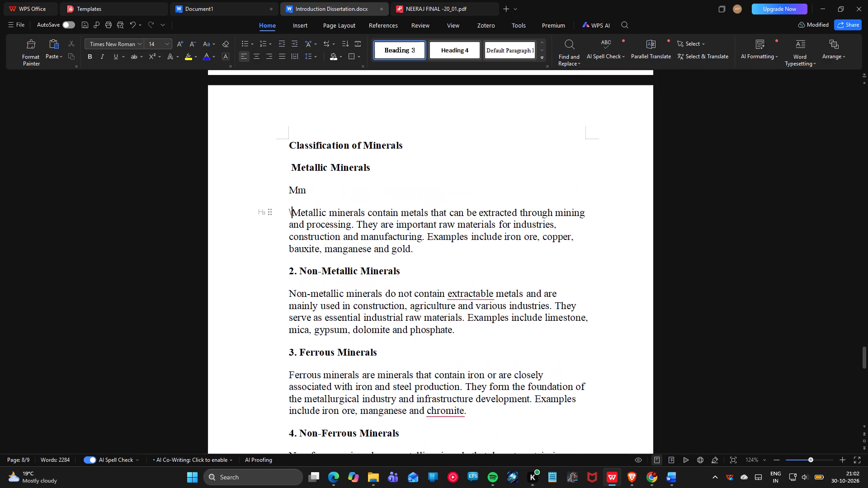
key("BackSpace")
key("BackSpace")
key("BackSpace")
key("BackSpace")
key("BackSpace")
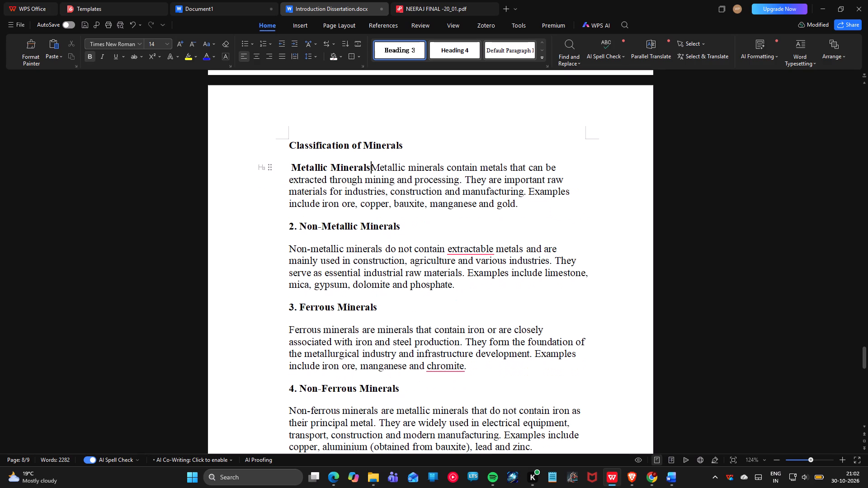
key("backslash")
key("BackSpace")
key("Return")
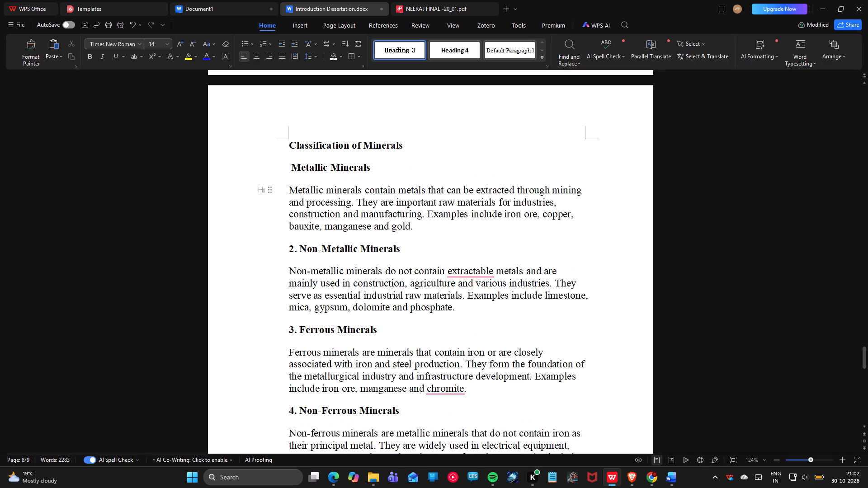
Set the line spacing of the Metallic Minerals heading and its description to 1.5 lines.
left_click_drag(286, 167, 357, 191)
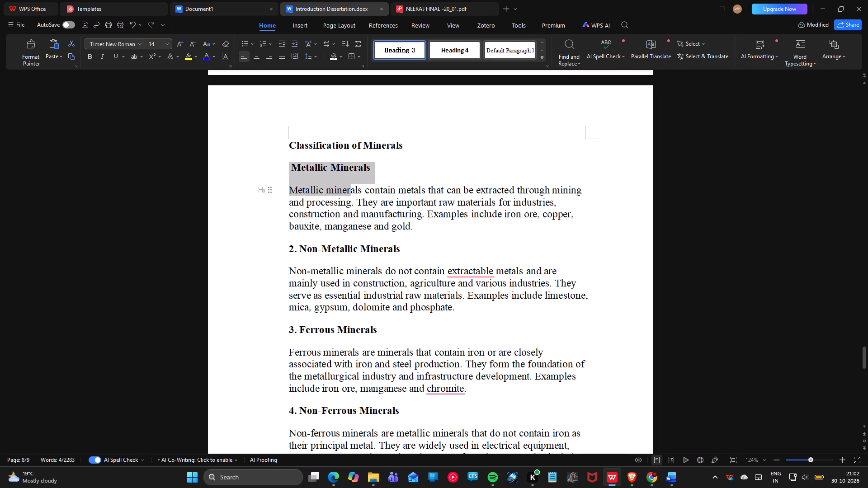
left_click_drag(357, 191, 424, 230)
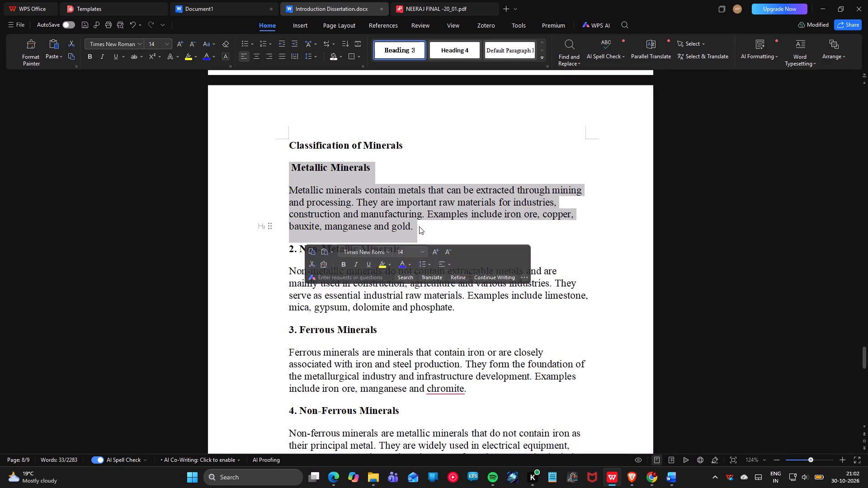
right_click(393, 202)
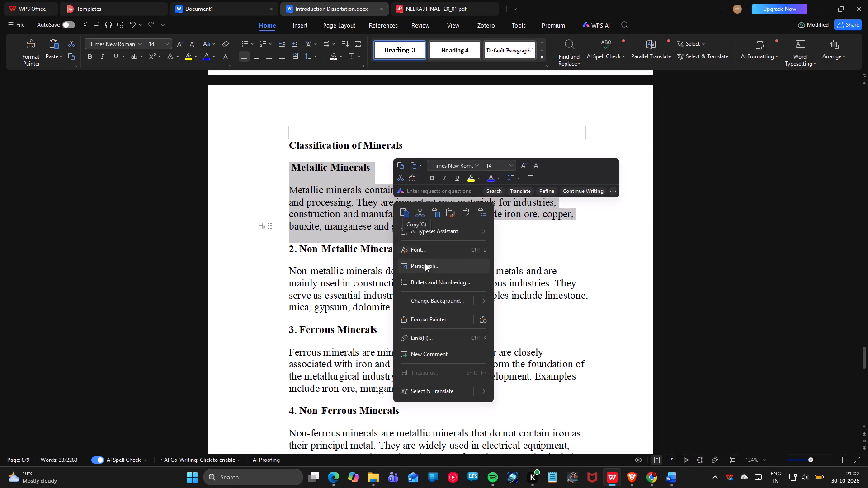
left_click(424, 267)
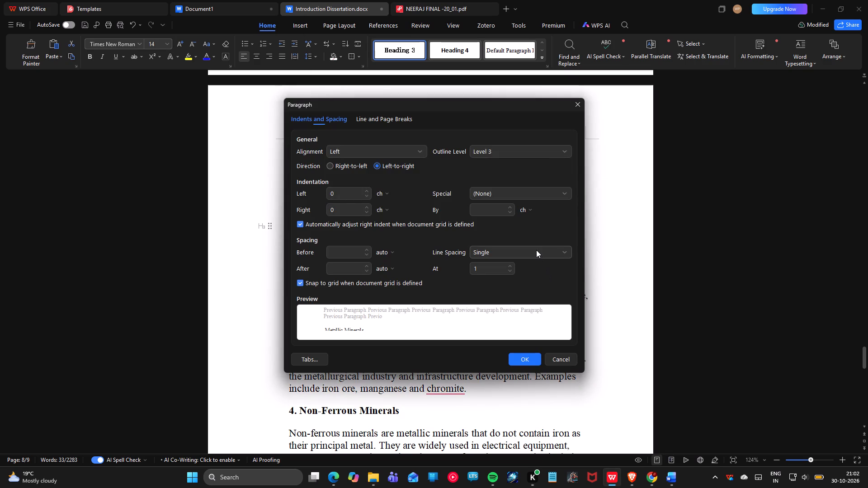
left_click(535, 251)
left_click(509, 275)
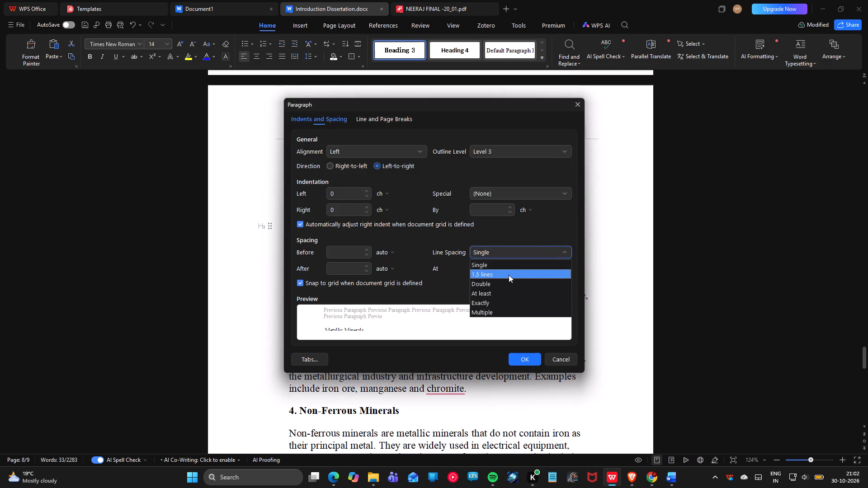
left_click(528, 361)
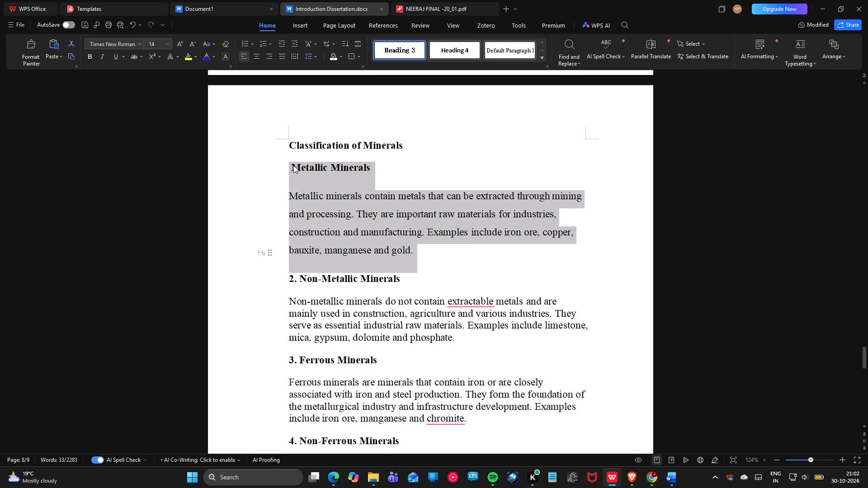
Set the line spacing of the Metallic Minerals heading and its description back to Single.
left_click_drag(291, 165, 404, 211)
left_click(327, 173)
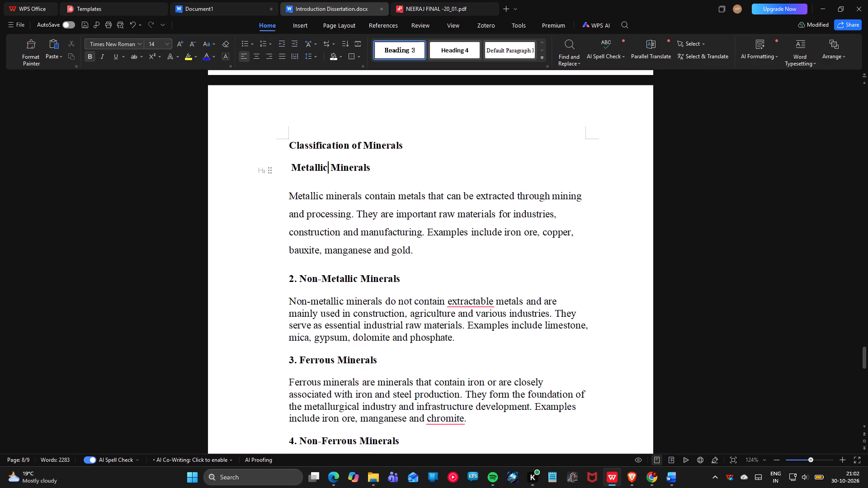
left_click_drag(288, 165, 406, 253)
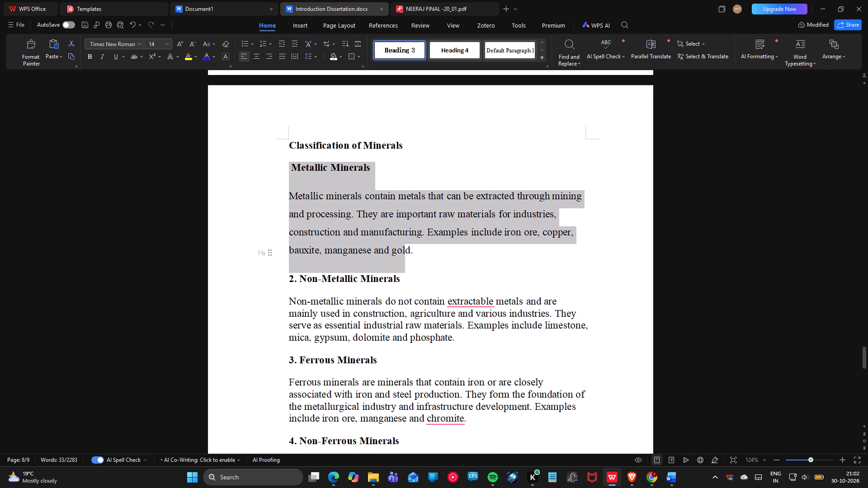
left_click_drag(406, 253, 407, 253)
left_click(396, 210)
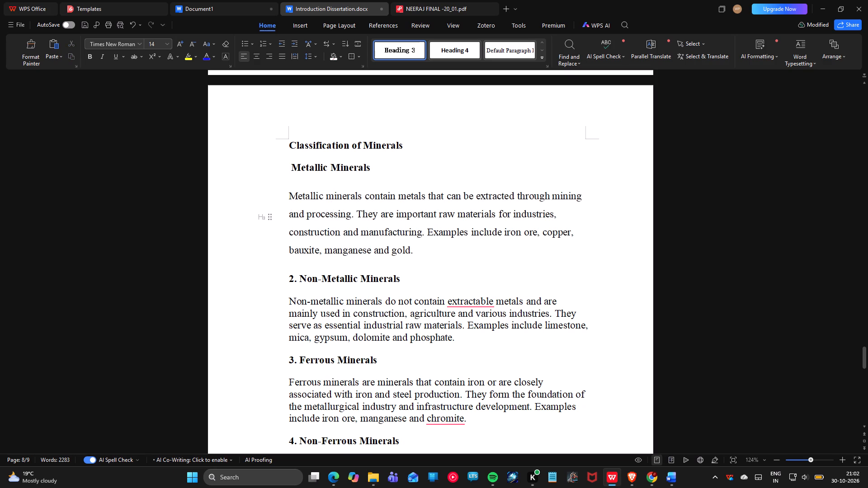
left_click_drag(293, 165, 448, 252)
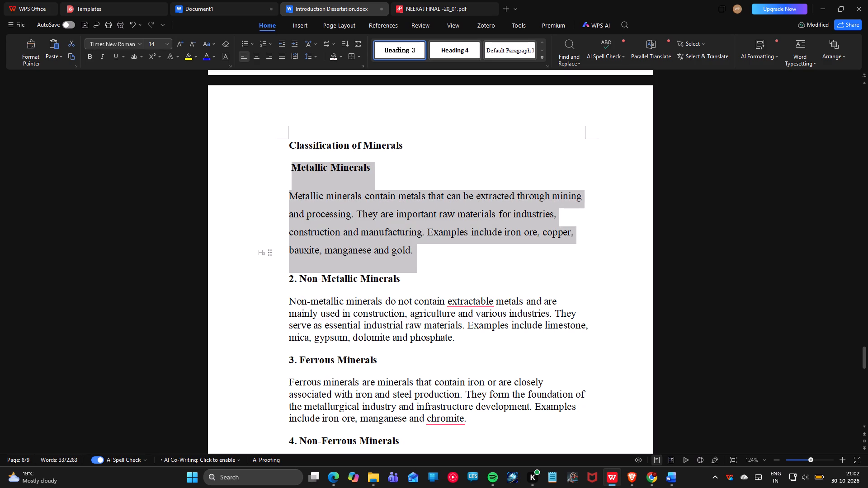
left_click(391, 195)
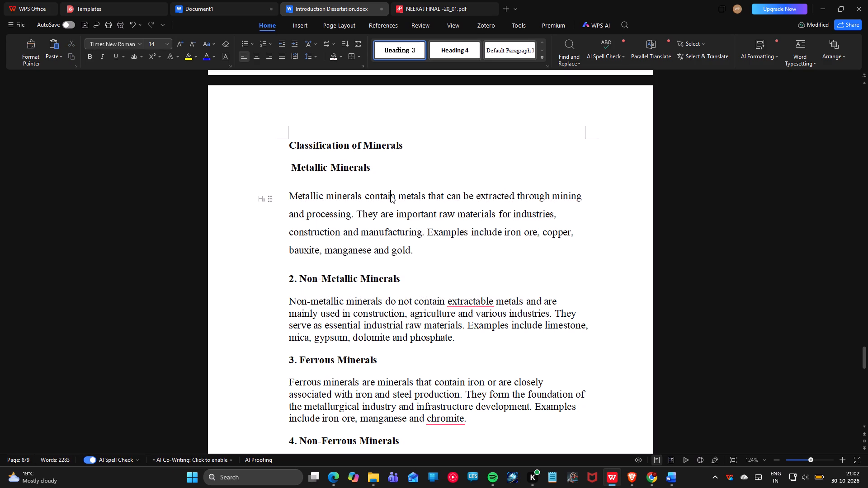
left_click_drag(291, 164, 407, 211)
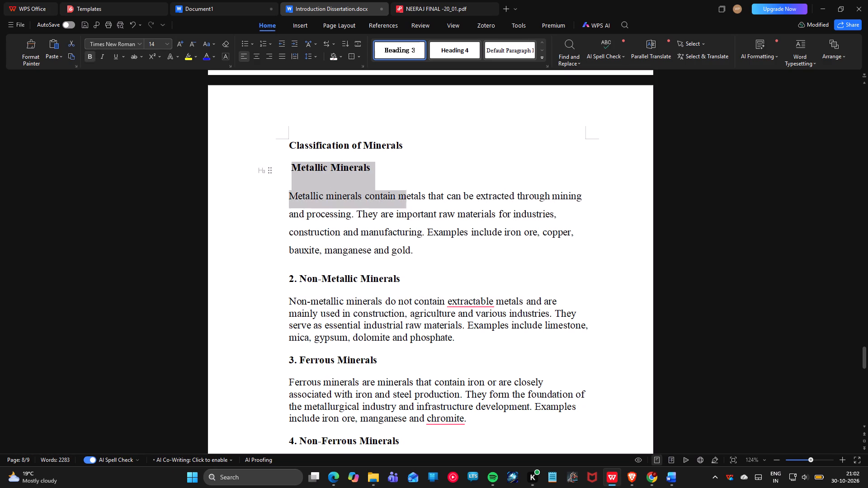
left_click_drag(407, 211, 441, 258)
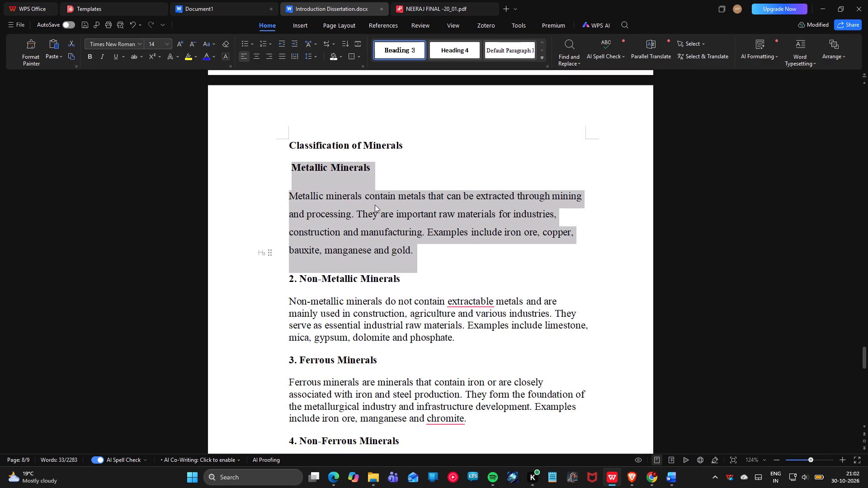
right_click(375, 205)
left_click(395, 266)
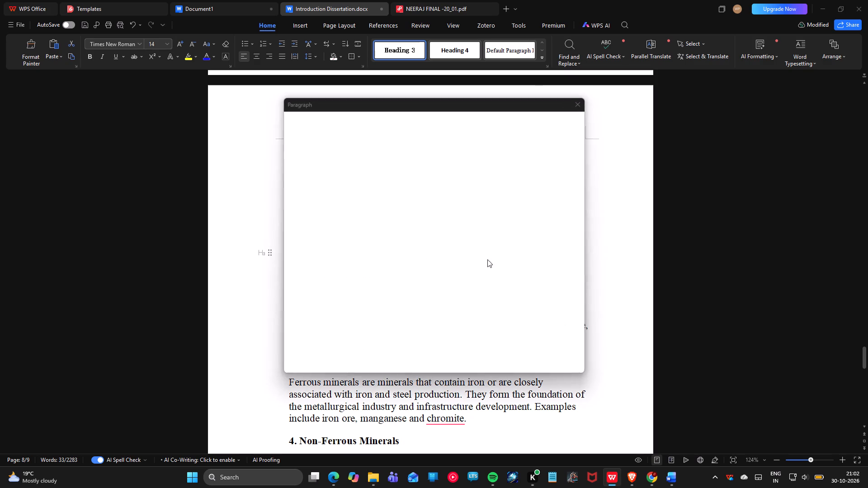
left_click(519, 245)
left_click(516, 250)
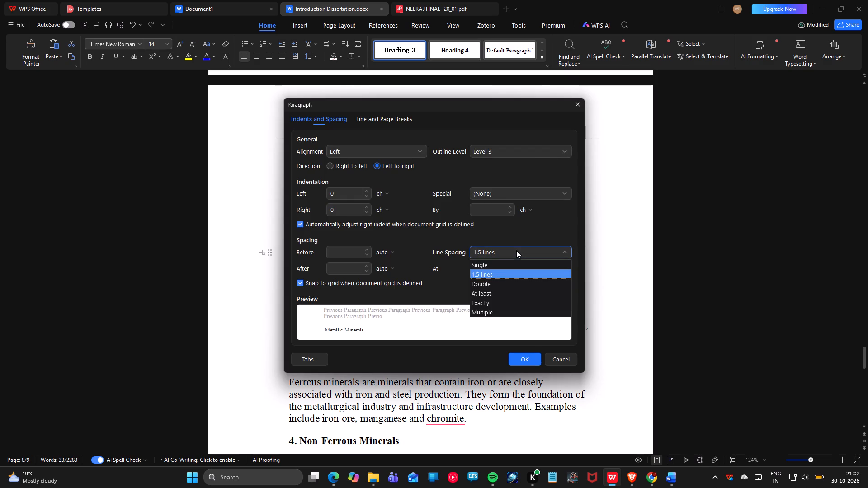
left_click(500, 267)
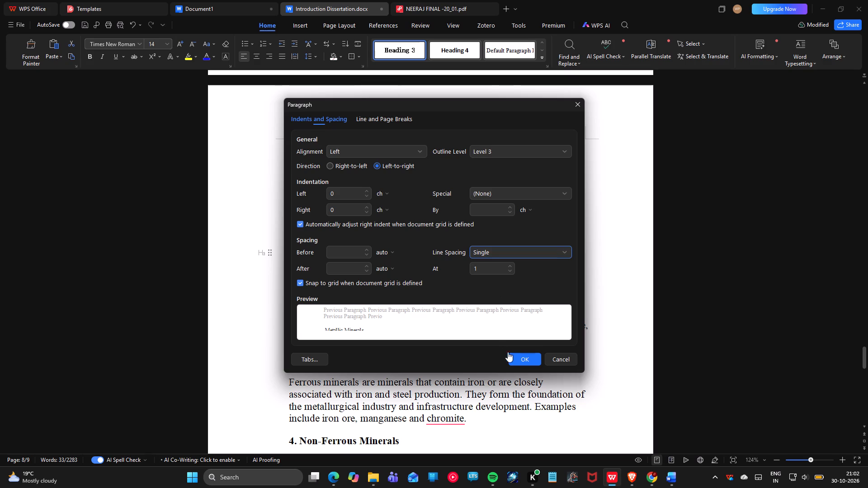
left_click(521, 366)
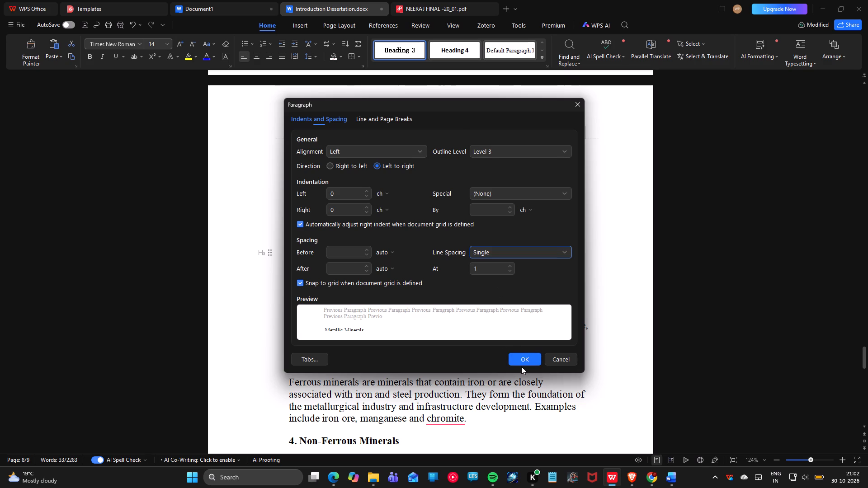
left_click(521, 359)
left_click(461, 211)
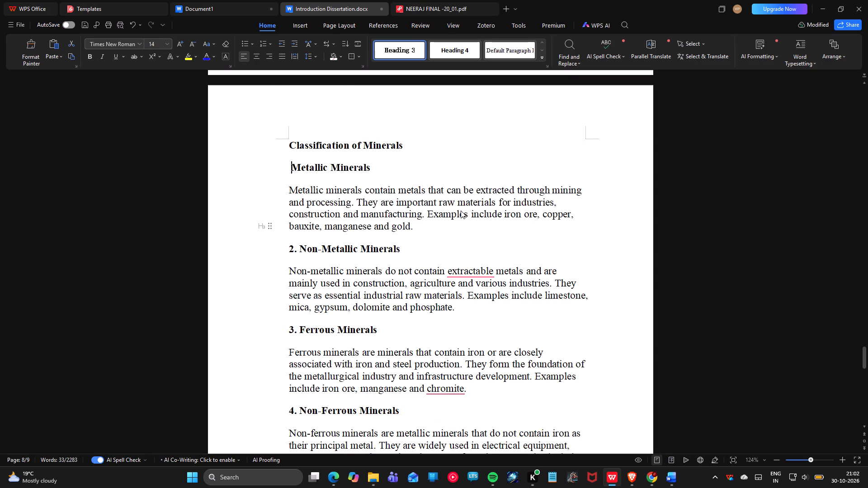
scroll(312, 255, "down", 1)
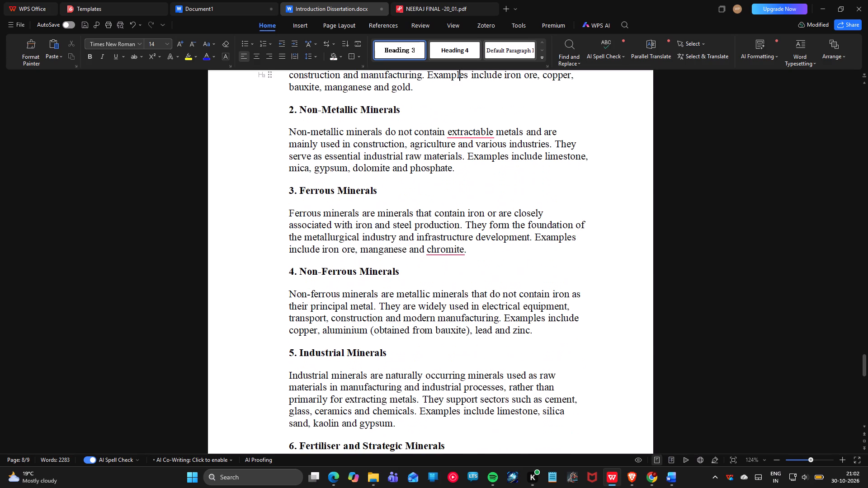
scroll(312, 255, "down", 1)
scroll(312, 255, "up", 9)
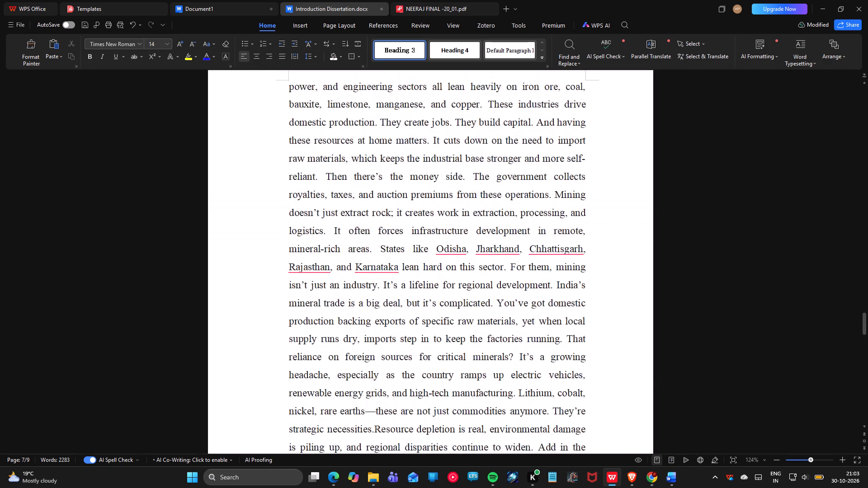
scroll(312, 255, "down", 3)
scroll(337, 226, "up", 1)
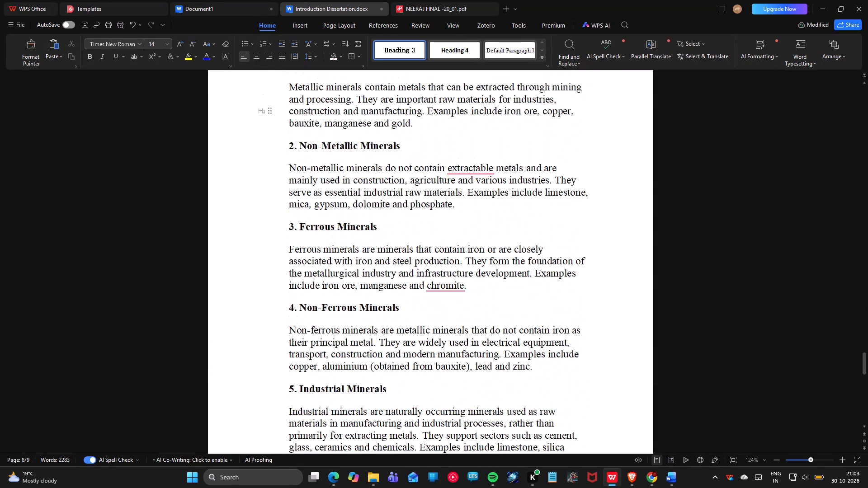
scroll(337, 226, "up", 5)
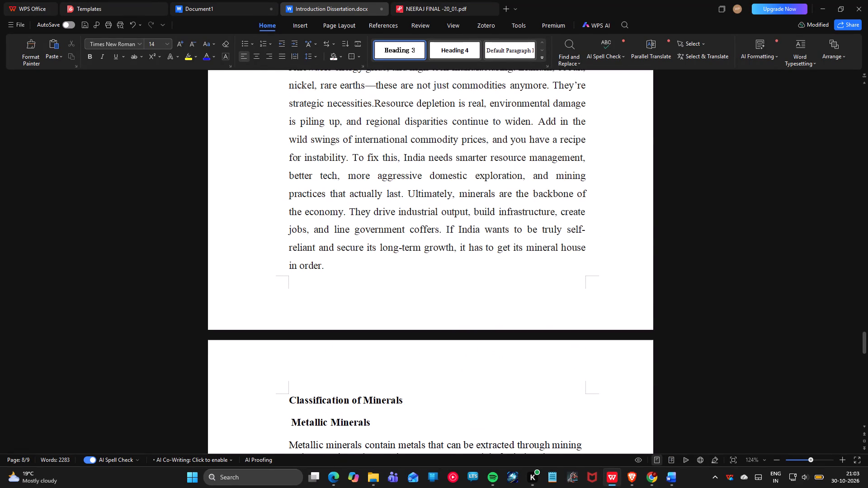
Check the paragraph indent and spacing settings of the body text in the section on the importance of mineral resources.
left_click_drag(293, 136, 379, 194)
right_click(387, 159)
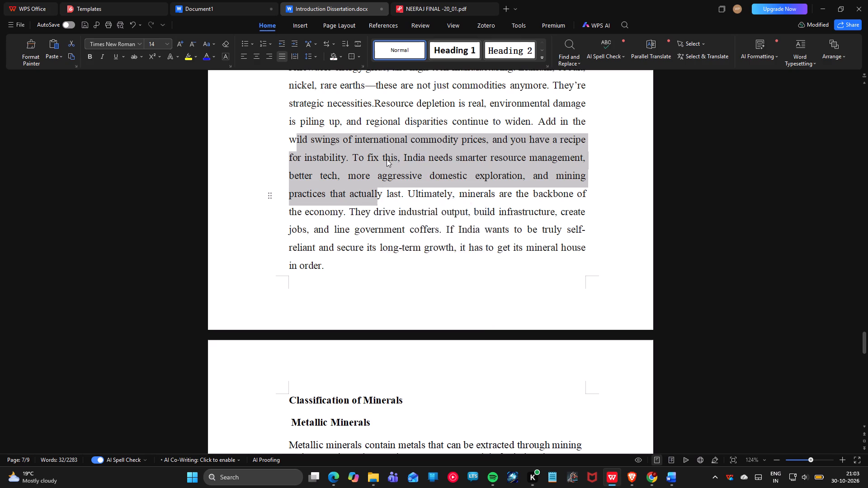
left_click(432, 221)
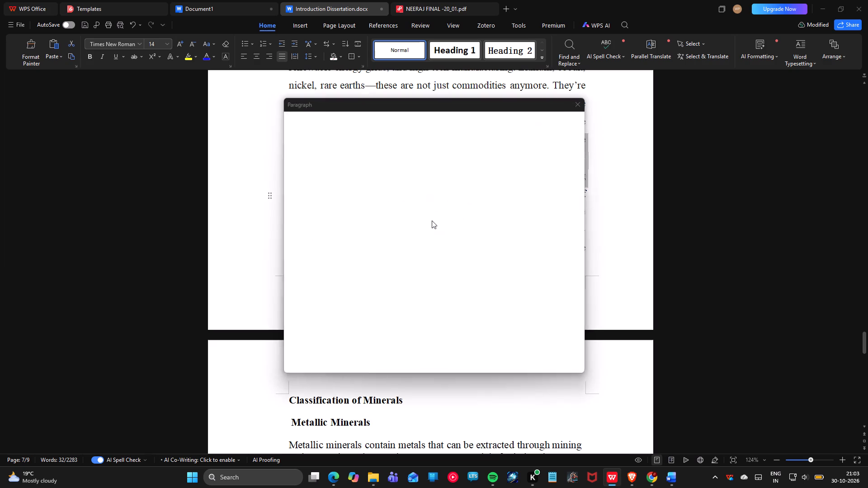
left_click(611, 210)
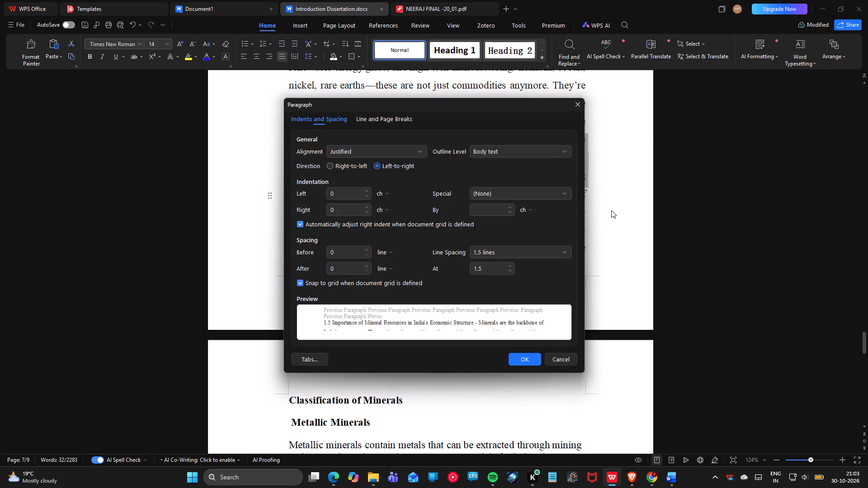
left_click(579, 102)
left_click(536, 267)
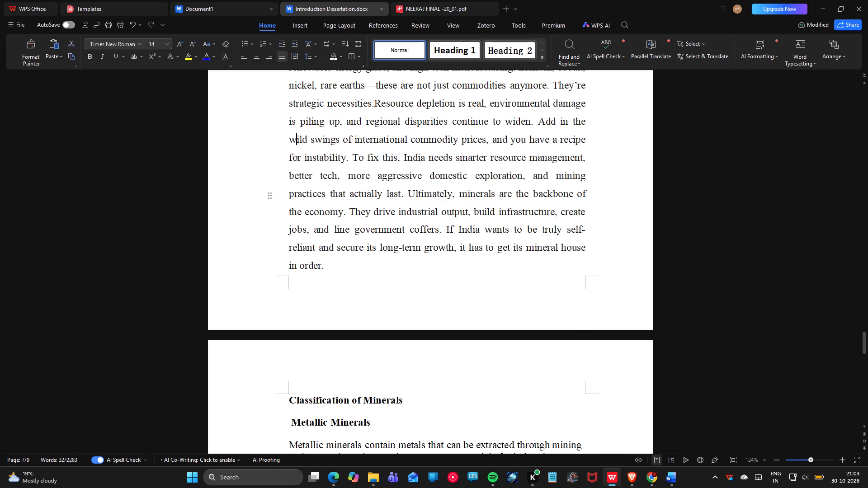
Delete the whole Classification of Minerals section, from its title through the Major Minerals and Minor Minerals description.
scroll(519, 302, "down", 3)
scroll(434, 253, "down", 3)
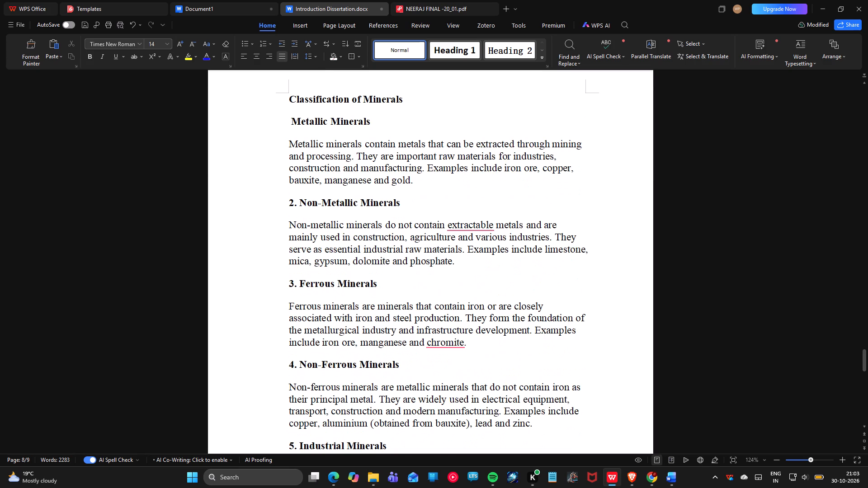
left_click_drag(288, 141, 426, 465)
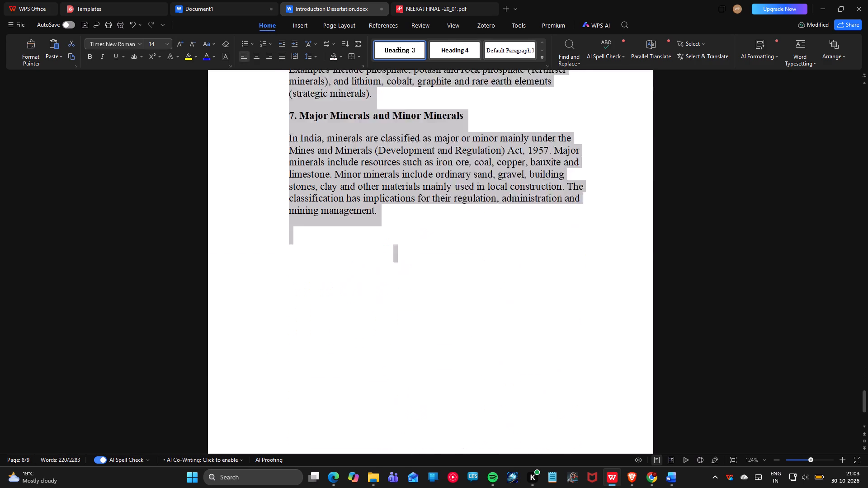
left_click_drag(426, 465, 429, 447)
left_click(435, 391)
scroll(435, 391, "up", 10)
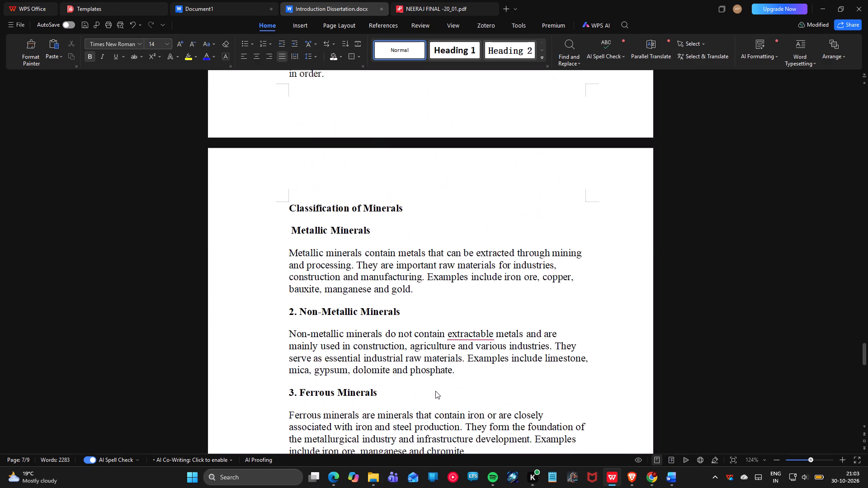
scroll(390, 284, "up", 2)
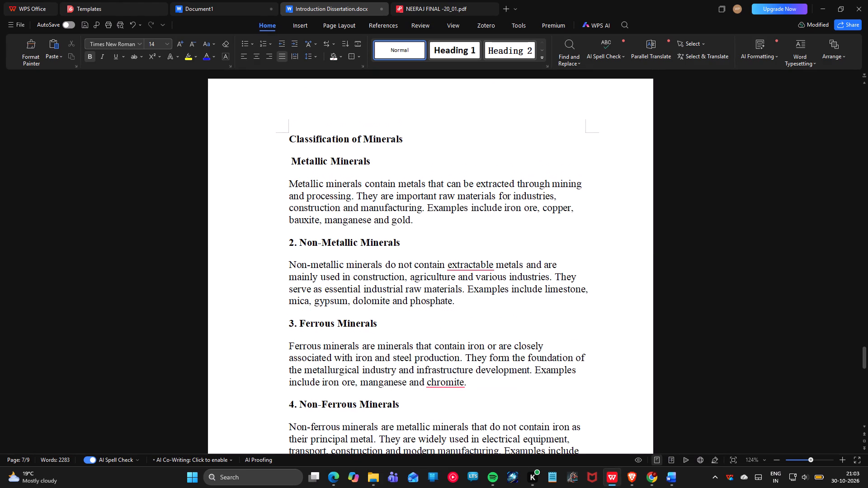
left_click_drag(290, 142, 485, 332)
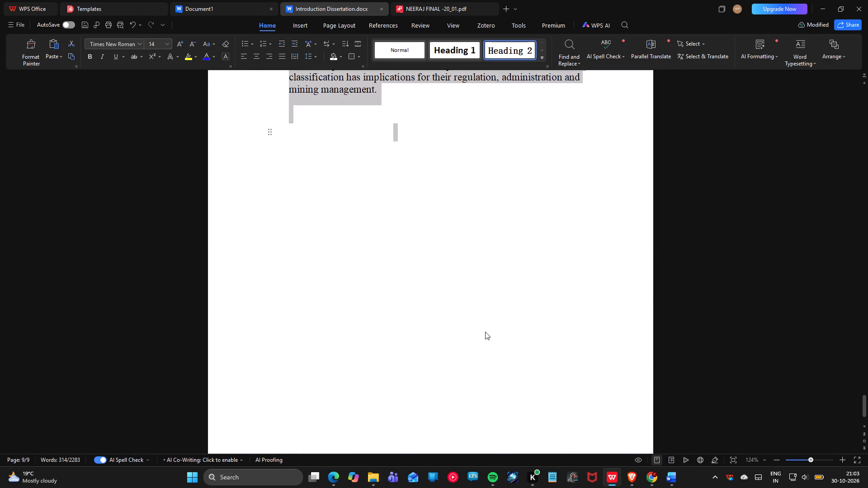
left_click_drag(485, 332, 397, 100)
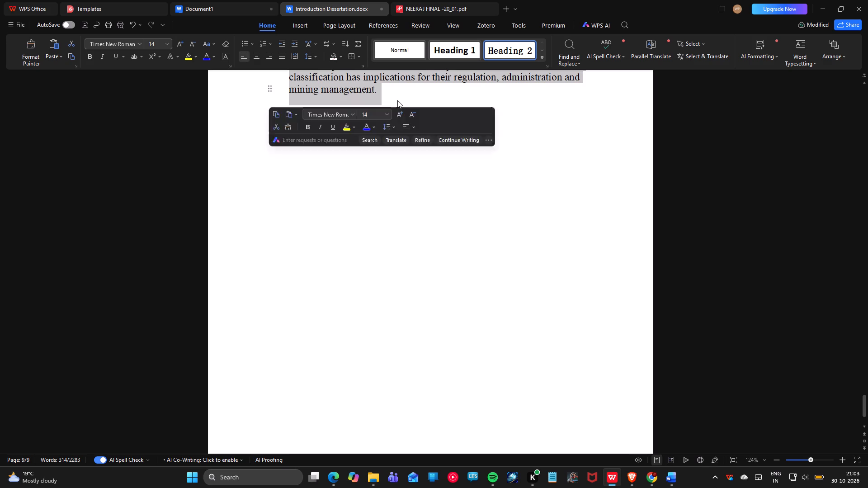
scroll(397, 100, "up", 11)
scroll(397, 100, "down", 1)
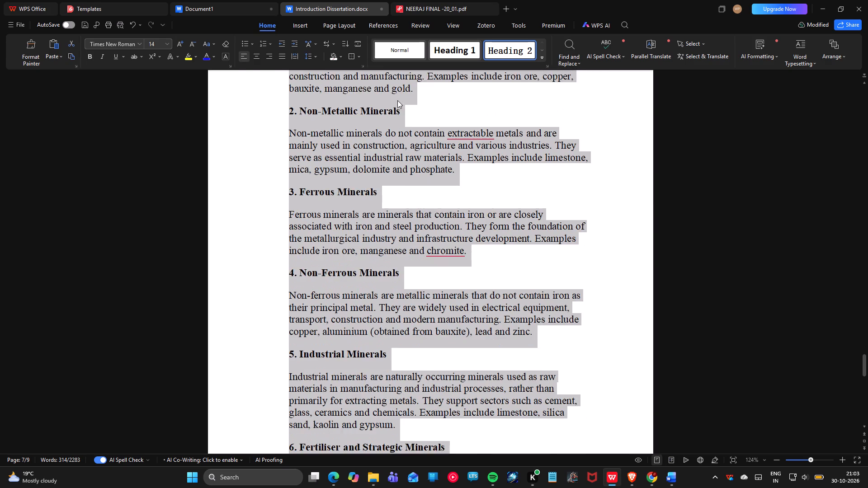
key("Delete")
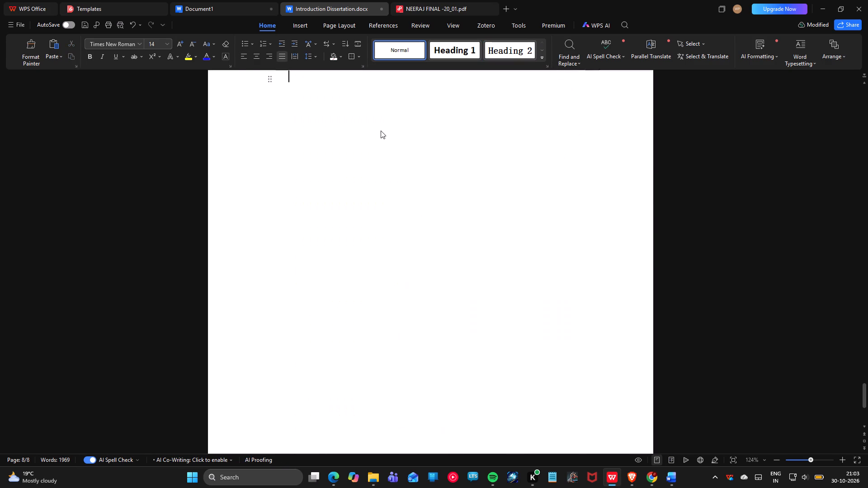
scroll(335, 204, "up", 2)
left_click(429, 0)
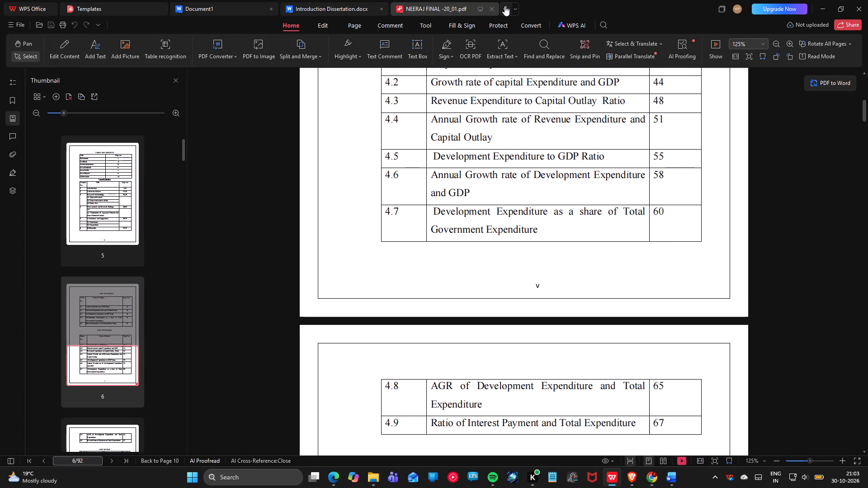
left_click(824, 8)
left_click(603, 172)
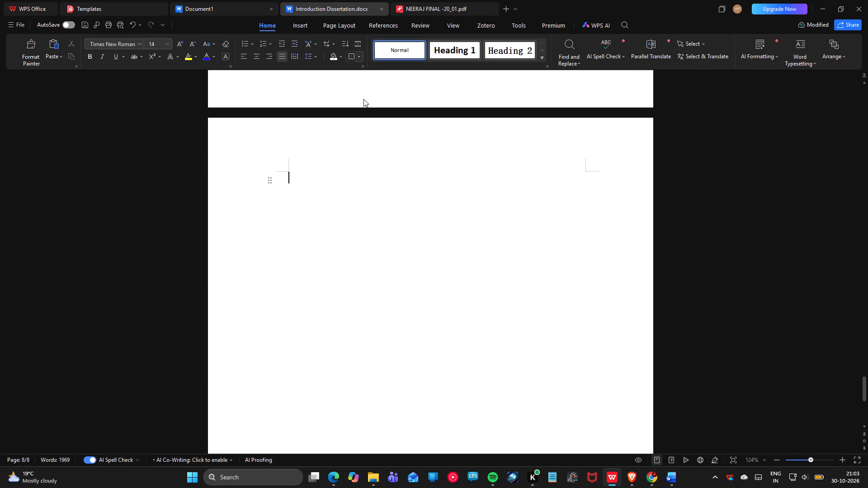
key("ctrl+v")
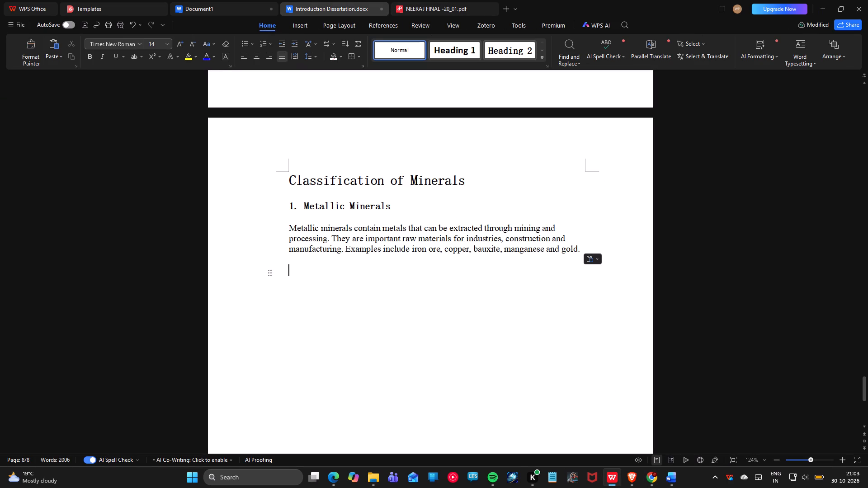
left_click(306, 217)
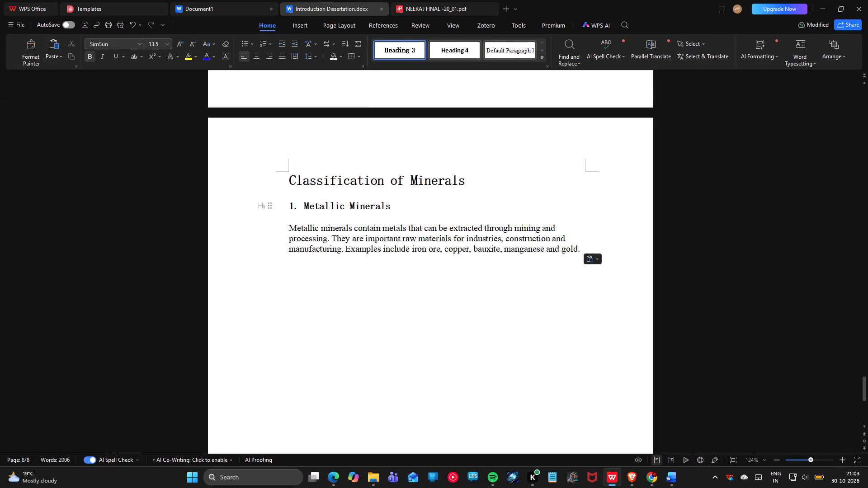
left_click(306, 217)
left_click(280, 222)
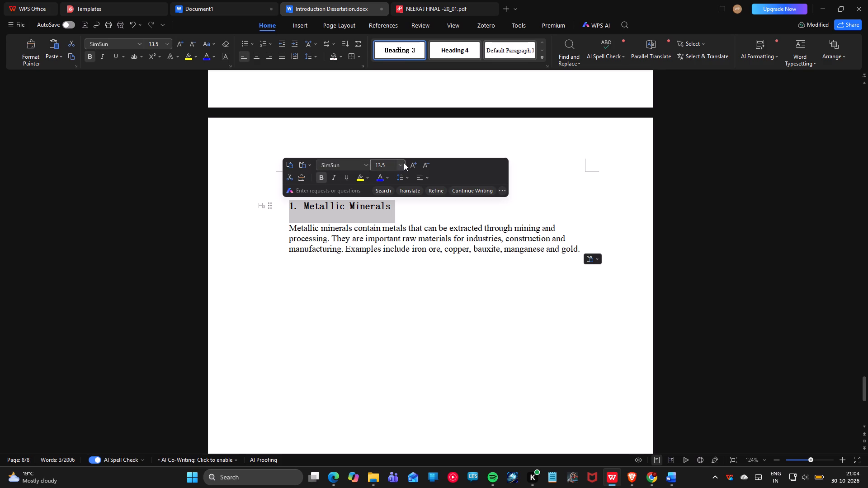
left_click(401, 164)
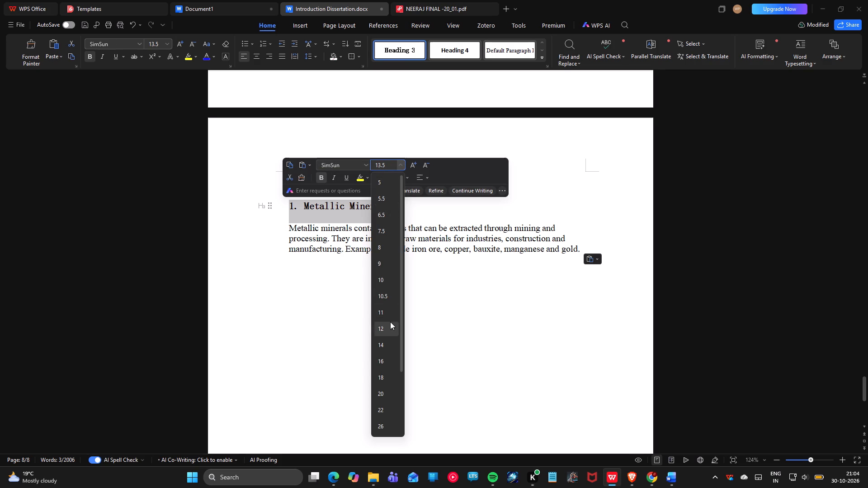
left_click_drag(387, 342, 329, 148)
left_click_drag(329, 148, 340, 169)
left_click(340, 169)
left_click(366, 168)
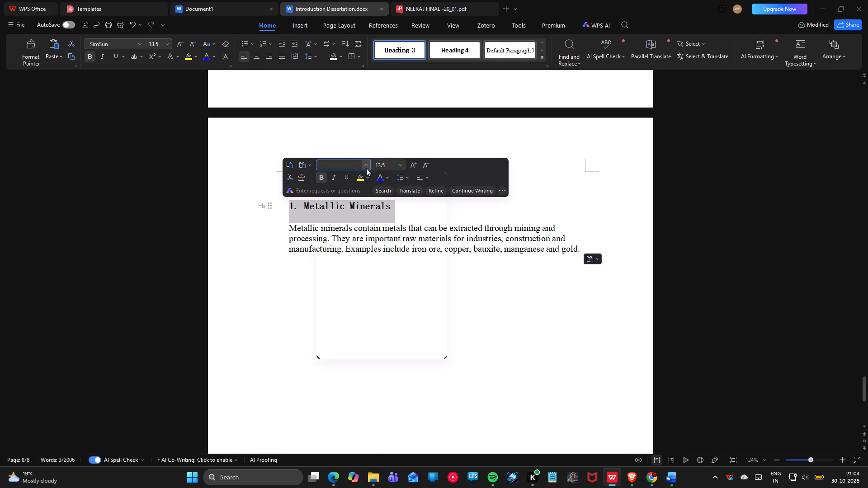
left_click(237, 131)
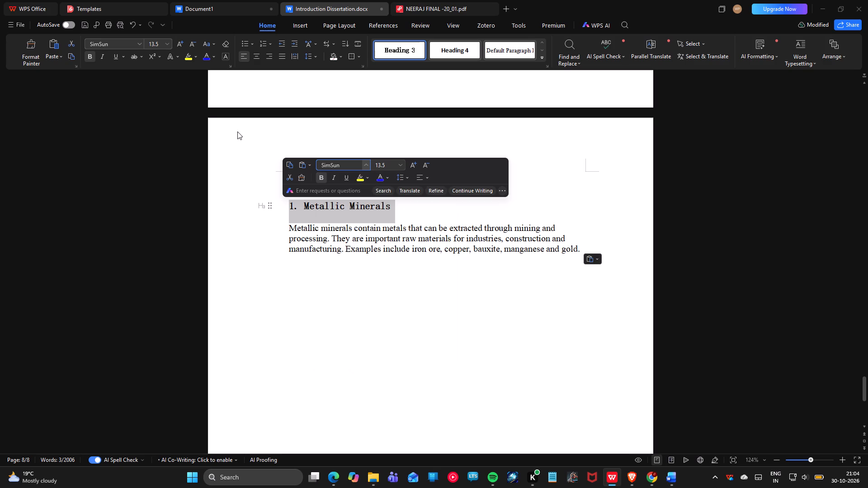
Set the font of the Classification of Minerals heading to Times New Roman.
left_click(142, 45)
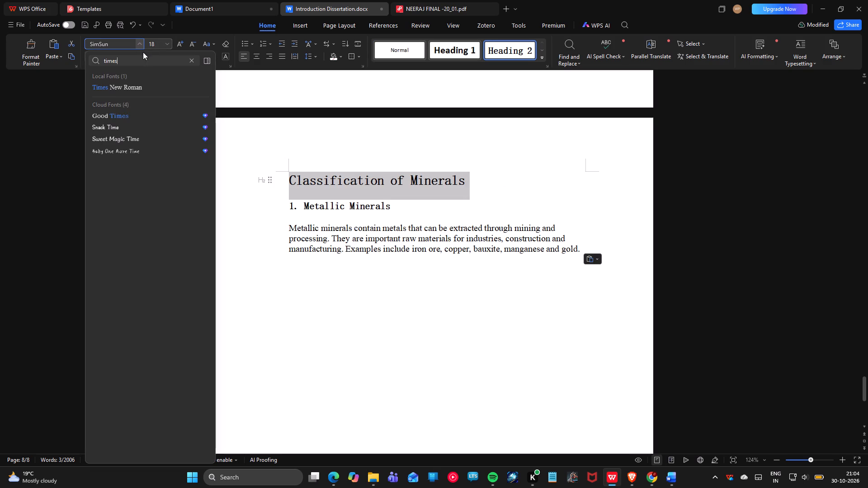
left_click(147, 86)
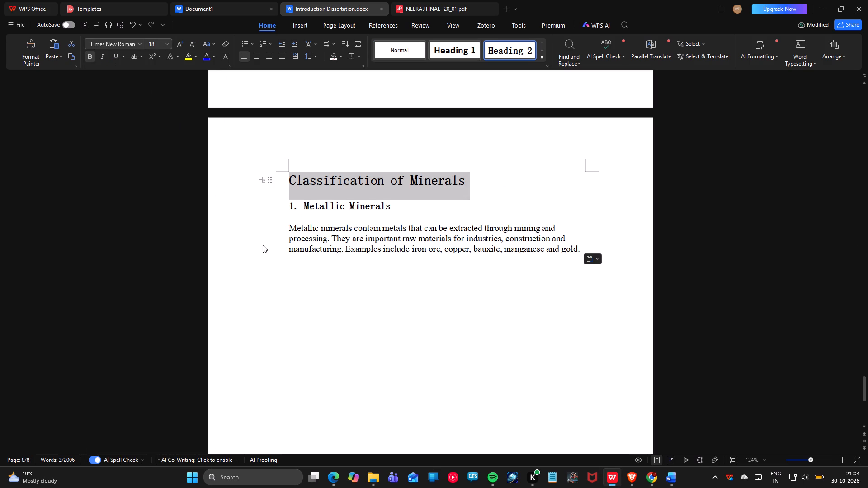
left_click(274, 245)
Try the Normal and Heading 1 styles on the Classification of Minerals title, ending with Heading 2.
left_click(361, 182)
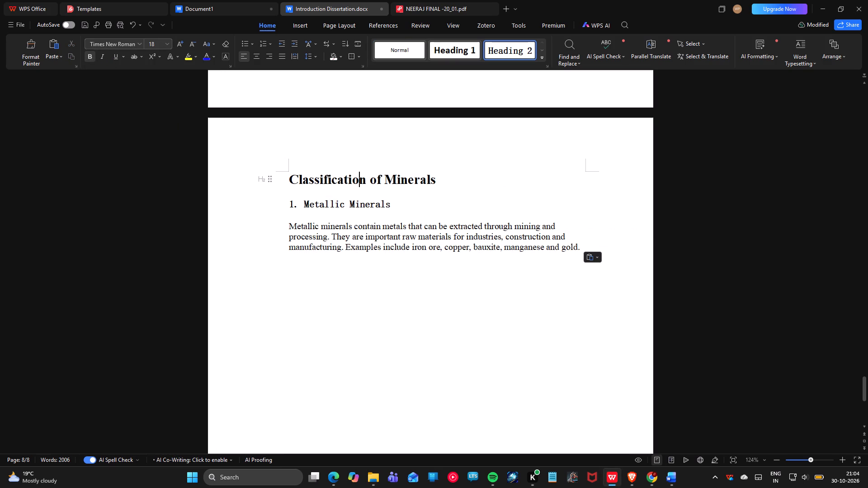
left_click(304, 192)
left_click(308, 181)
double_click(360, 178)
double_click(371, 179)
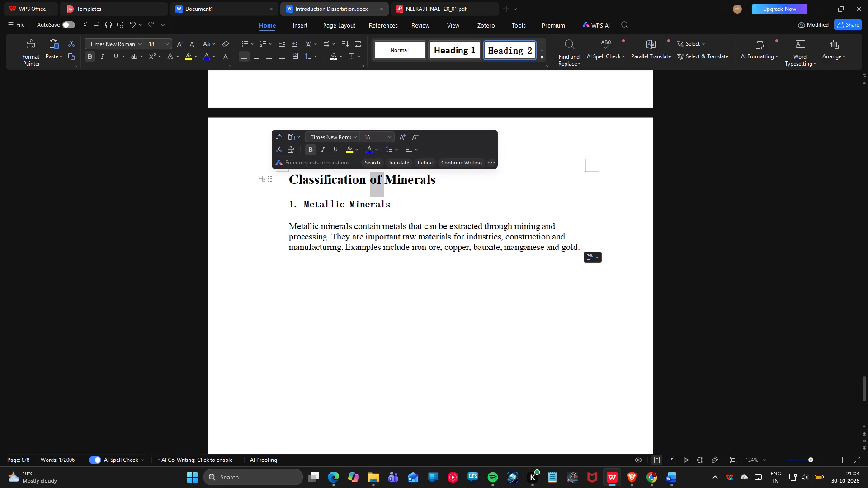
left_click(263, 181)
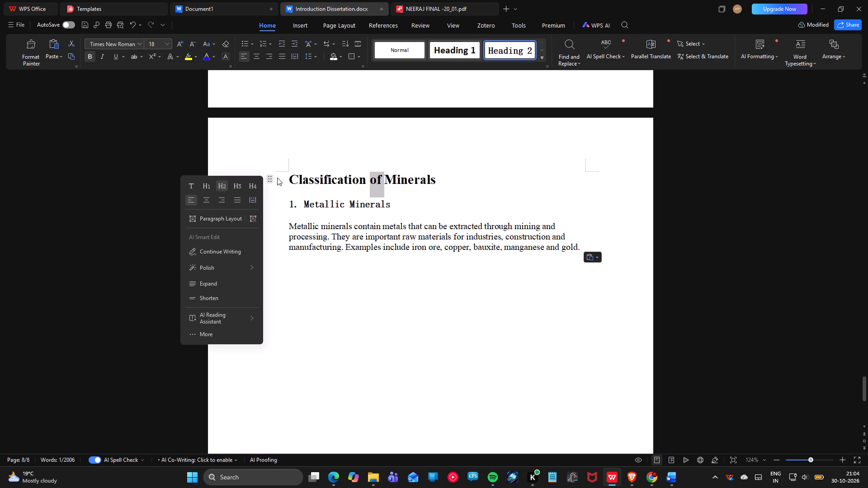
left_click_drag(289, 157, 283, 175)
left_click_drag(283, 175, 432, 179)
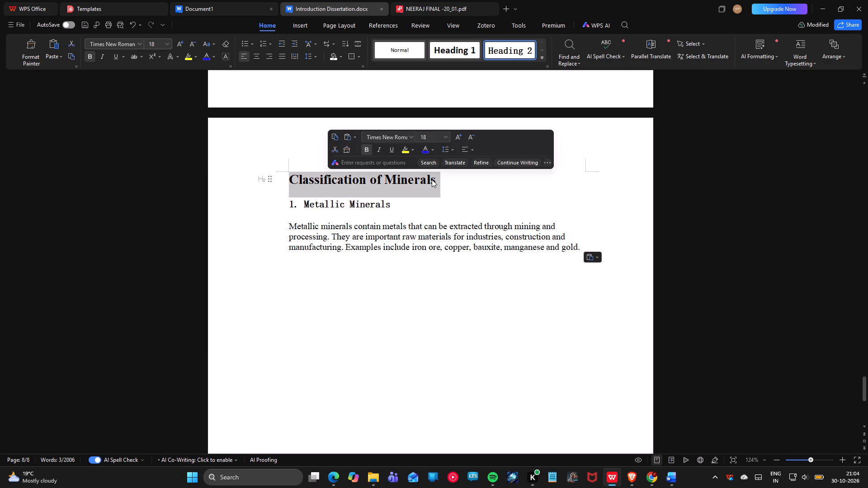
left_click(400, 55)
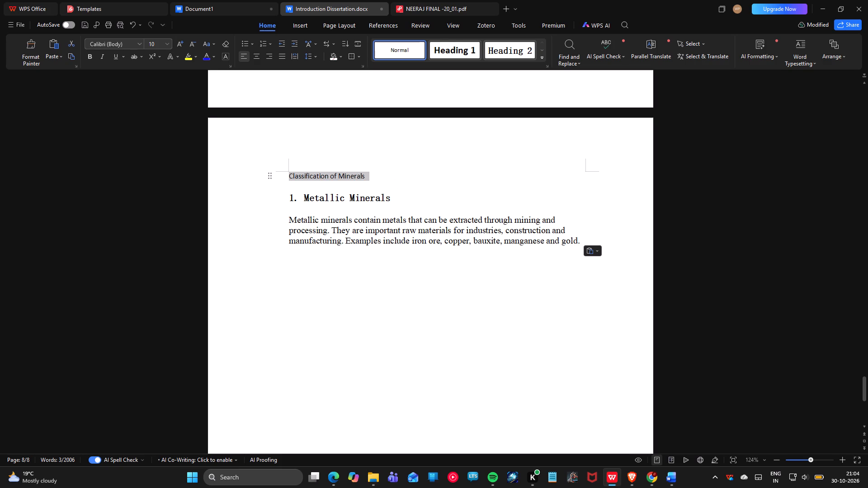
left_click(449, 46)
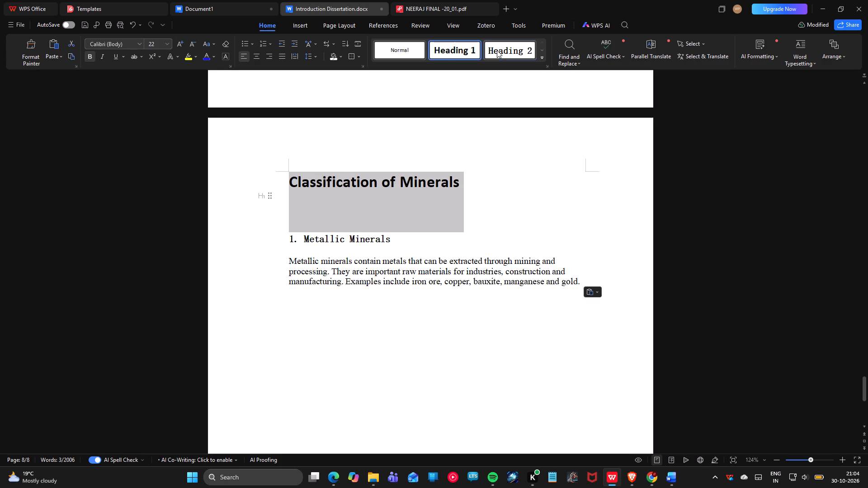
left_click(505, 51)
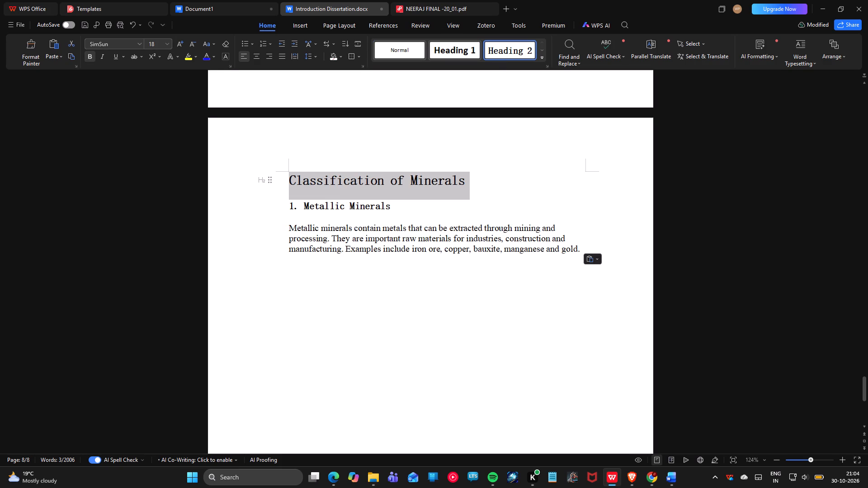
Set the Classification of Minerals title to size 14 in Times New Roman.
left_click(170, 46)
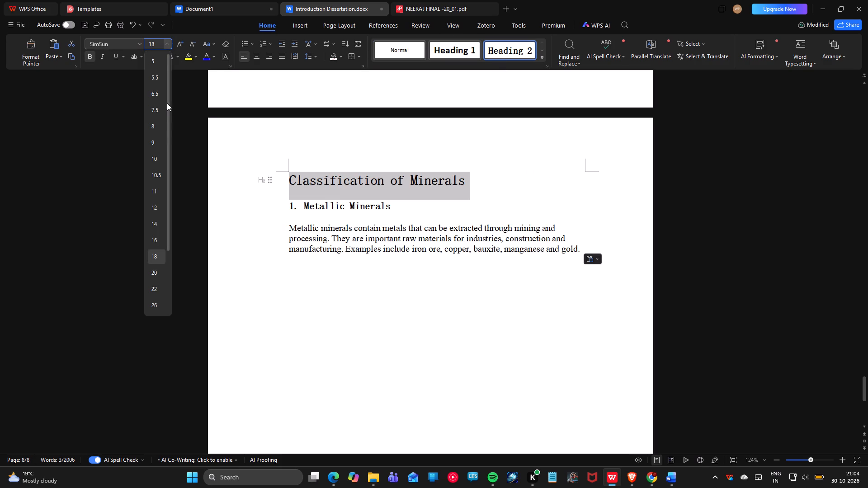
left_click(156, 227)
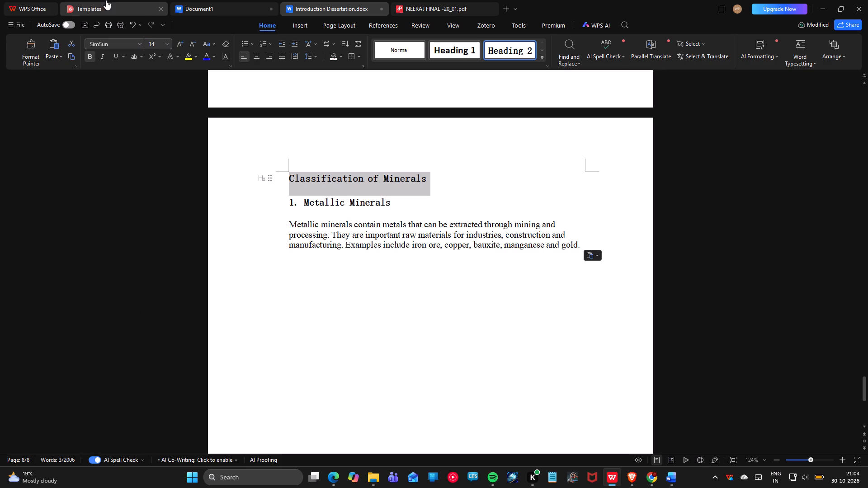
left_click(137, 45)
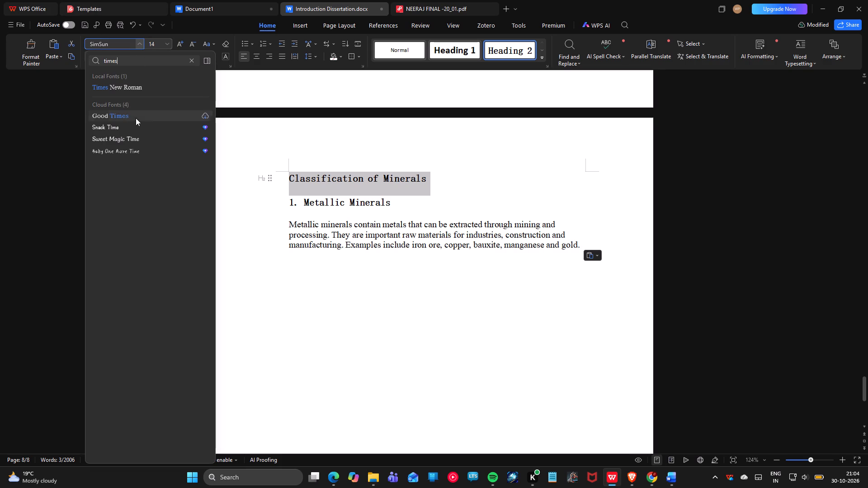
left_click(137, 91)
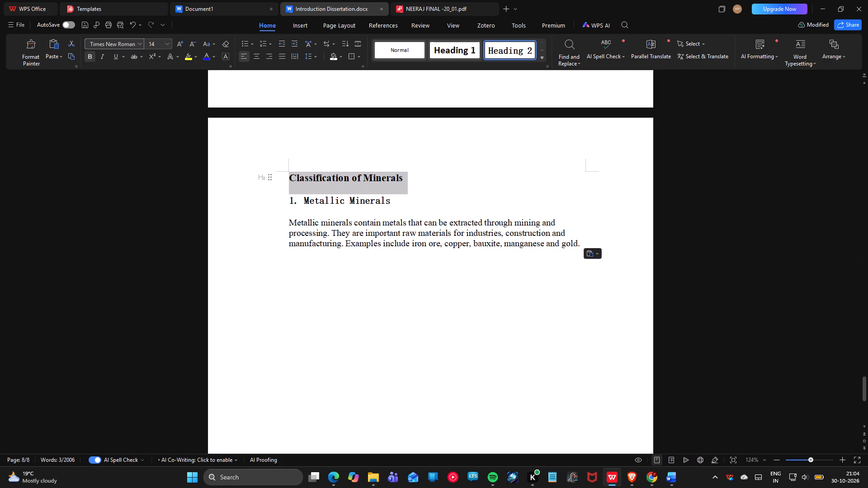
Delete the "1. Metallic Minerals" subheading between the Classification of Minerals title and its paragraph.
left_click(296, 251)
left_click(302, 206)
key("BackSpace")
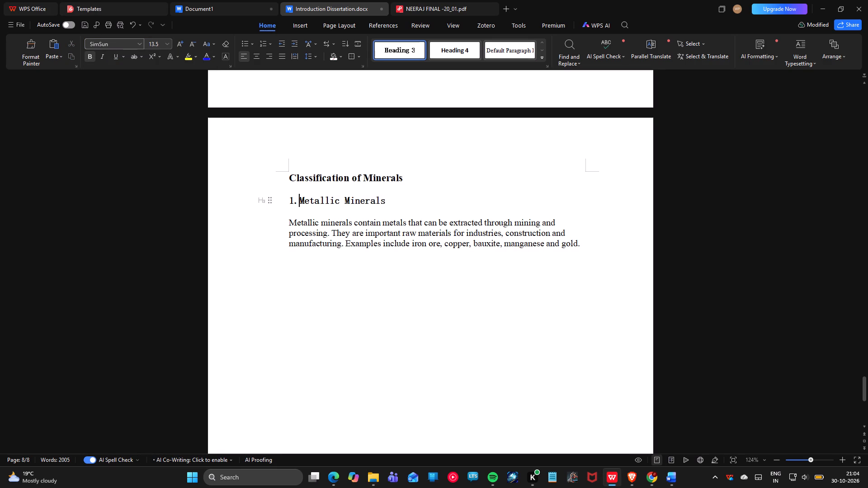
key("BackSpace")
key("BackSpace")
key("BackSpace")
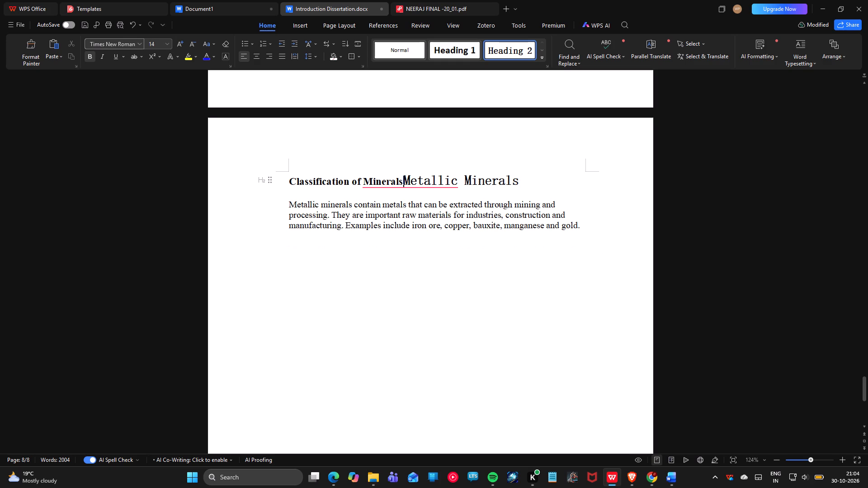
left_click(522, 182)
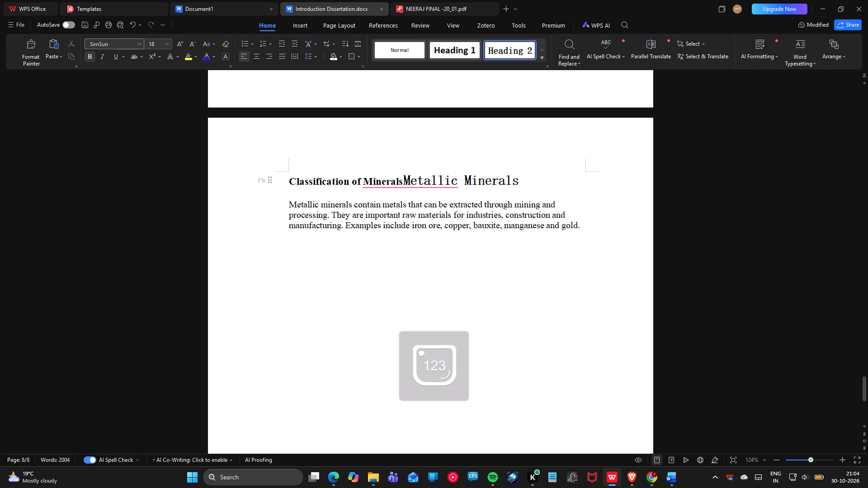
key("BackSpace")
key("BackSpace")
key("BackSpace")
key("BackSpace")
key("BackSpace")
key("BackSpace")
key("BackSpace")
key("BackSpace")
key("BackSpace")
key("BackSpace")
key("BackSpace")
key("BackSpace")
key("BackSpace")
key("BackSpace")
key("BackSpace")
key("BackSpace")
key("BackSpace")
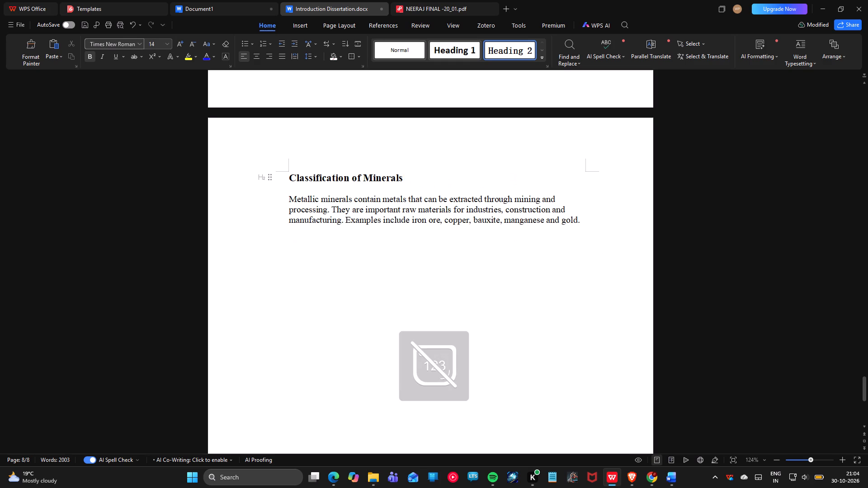
Delete the Classification of Minerals title together with the metallic minerals paragraph from the last page.
left_click(290, 193)
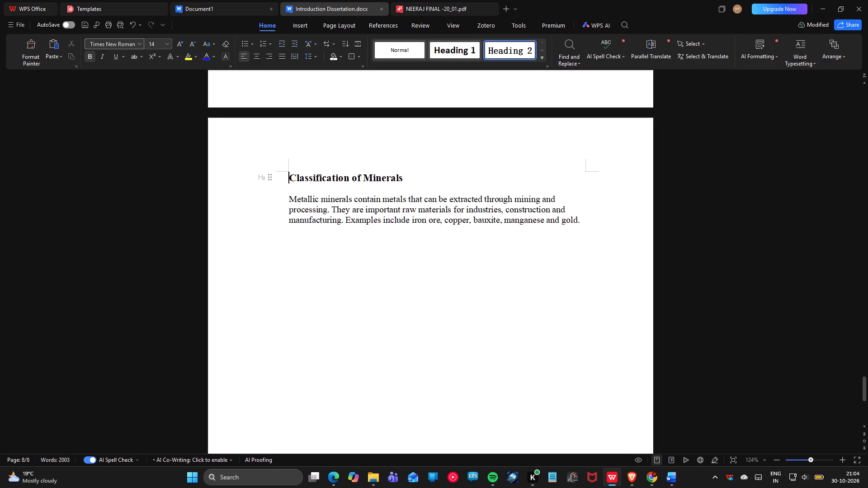
left_click(286, 198)
key("BackSpace")
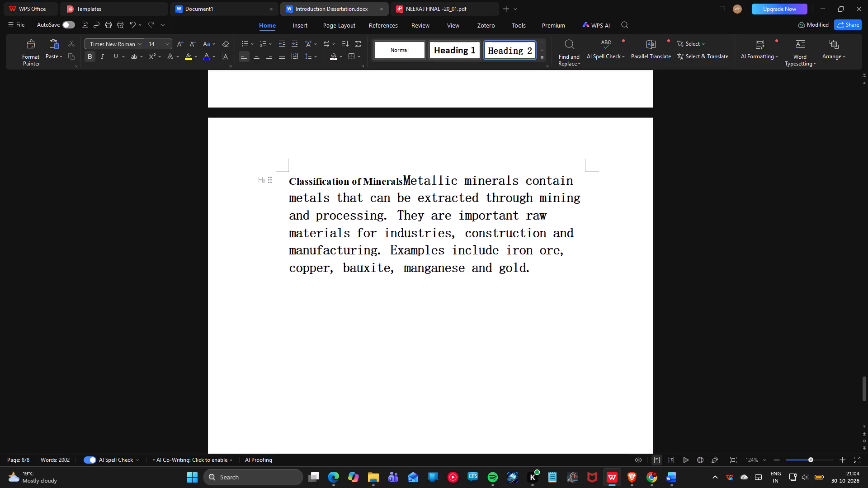
left_click_drag(285, 173, 305, 185)
left_click_drag(305, 185, 660, 448)
key("Delete")
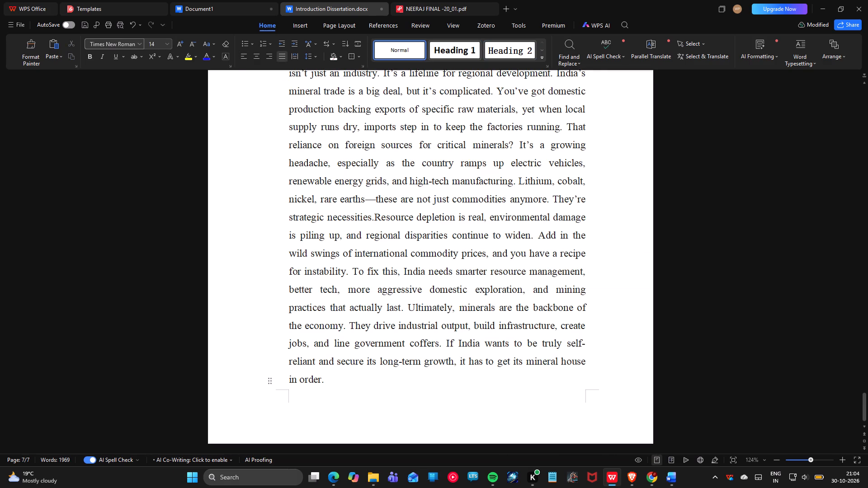
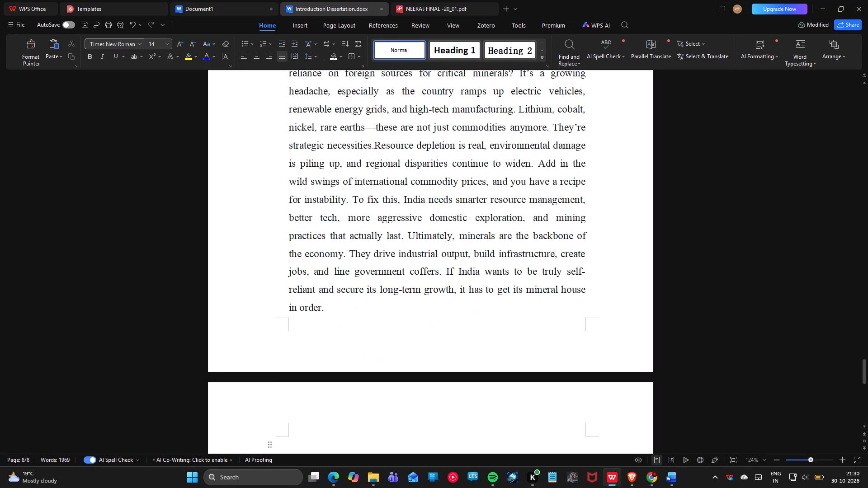
key("ctrl+v")
Format the entire pasted Classification of Minerals text in Times New Roman, size 14.
scroll(452, 287, "down", 2)
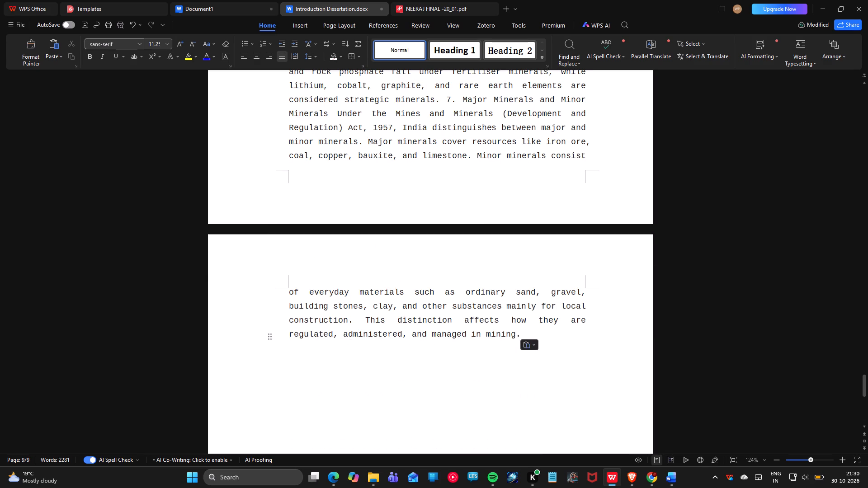
scroll(452, 287, "up", 6)
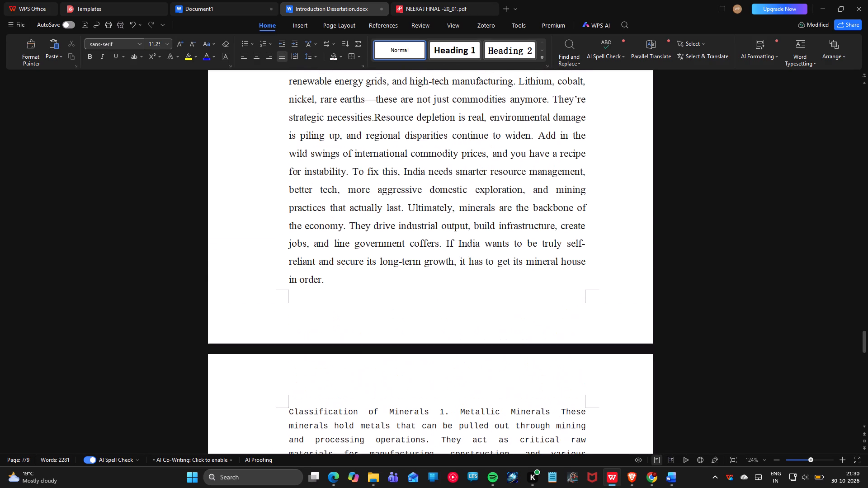
scroll(411, 265, "down", 2)
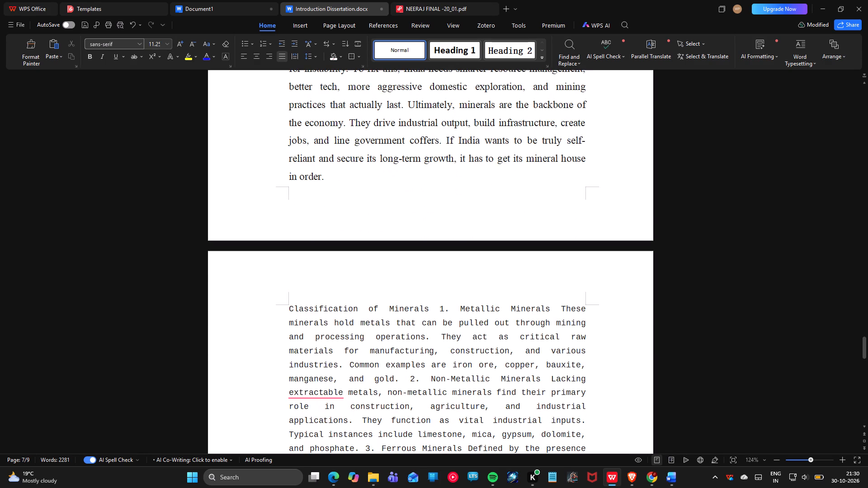
left_click_drag(290, 309, 373, 487)
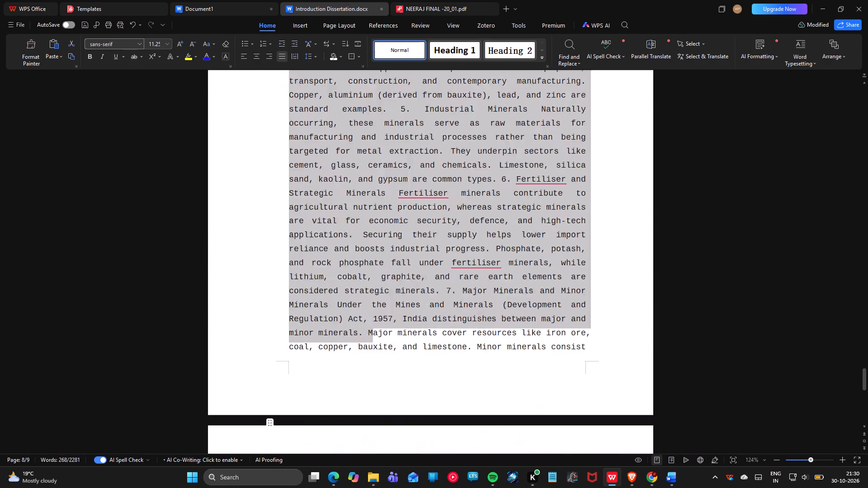
left_click_drag(373, 487, 410, 102)
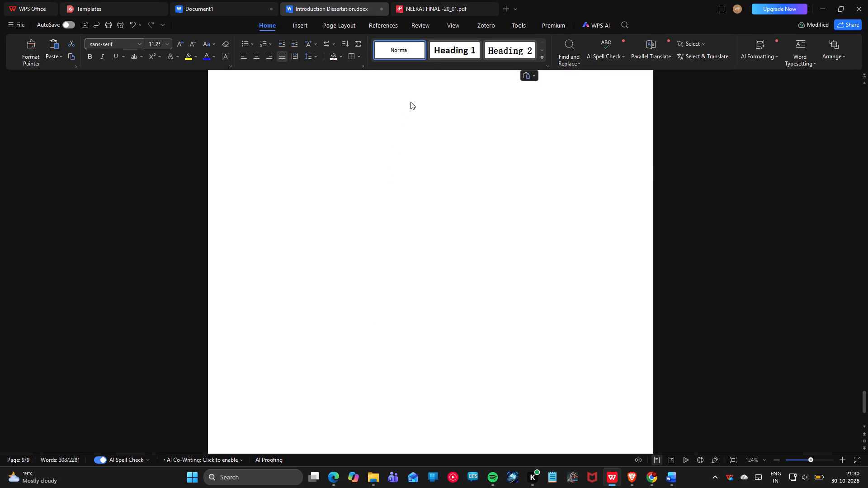
left_click_drag(410, 102, 411, 100)
scroll(399, 151, "up", 4)
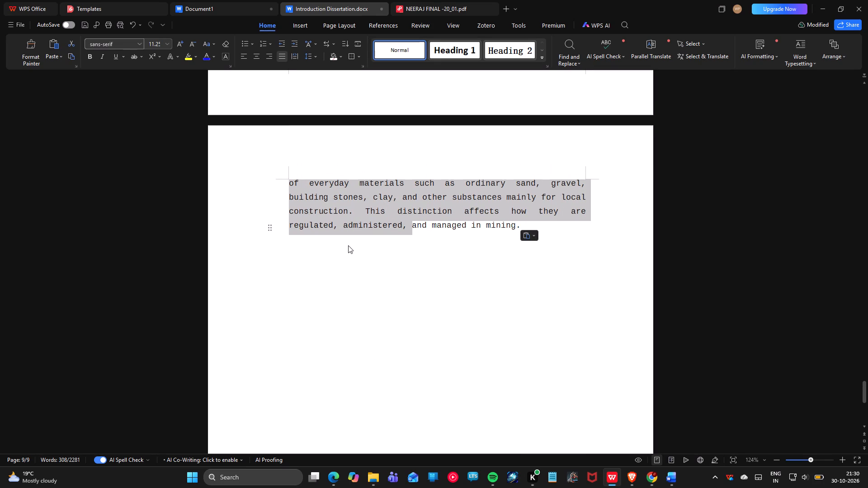
left_click(384, 267)
scroll(384, 267, "up", 5)
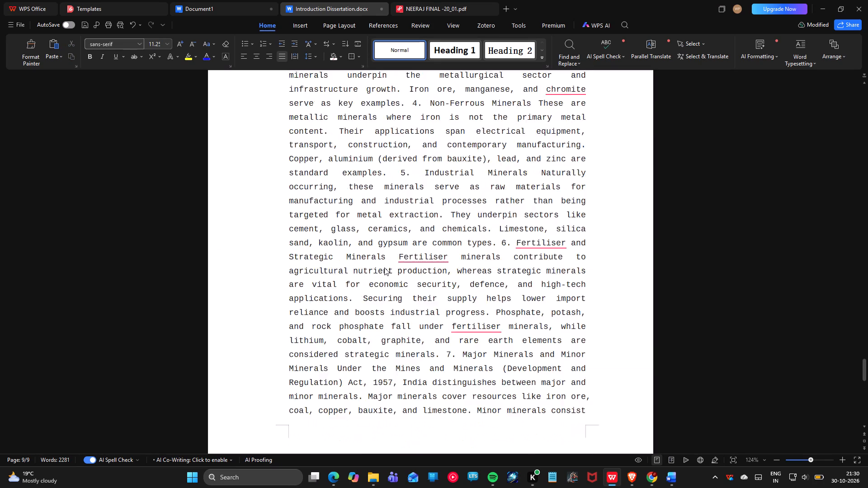
scroll(384, 267, "up", 3)
left_click_drag(290, 135, 529, 204)
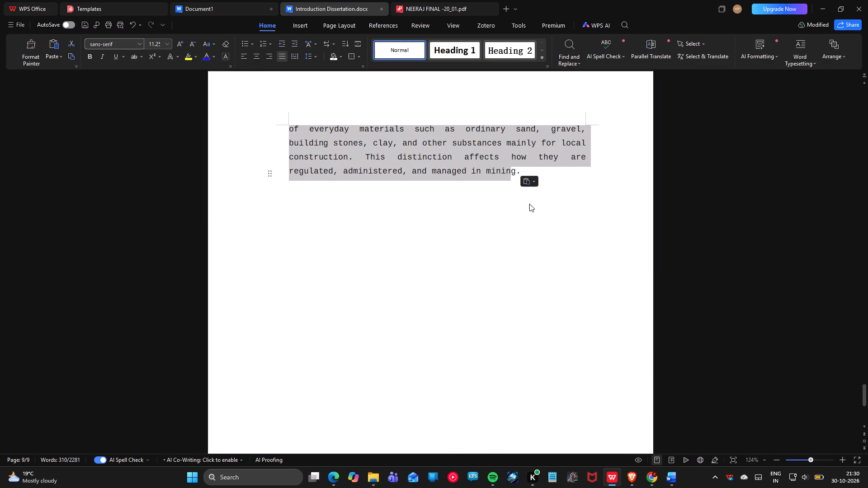
left_click_drag(529, 204, 533, 197)
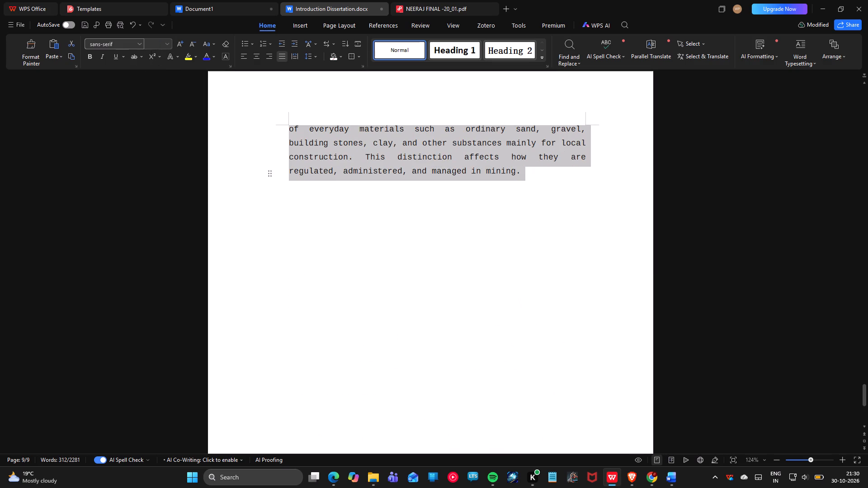
left_click(138, 45)
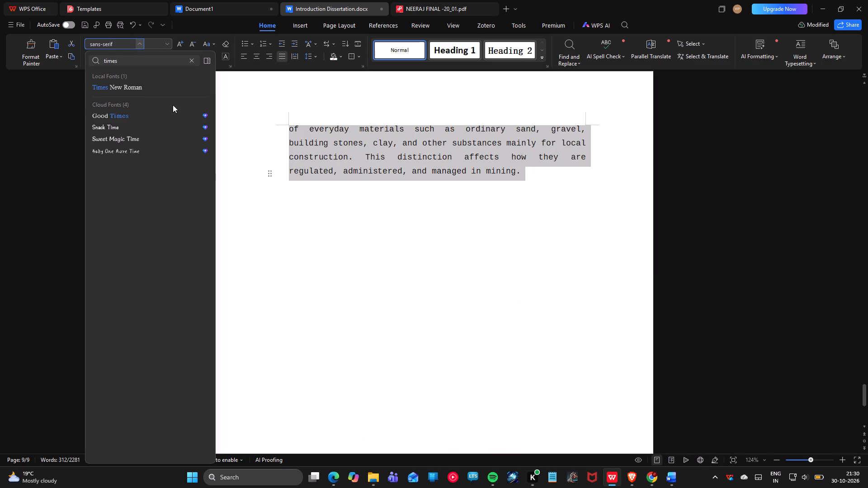
left_click(177, 91)
left_click(165, 44)
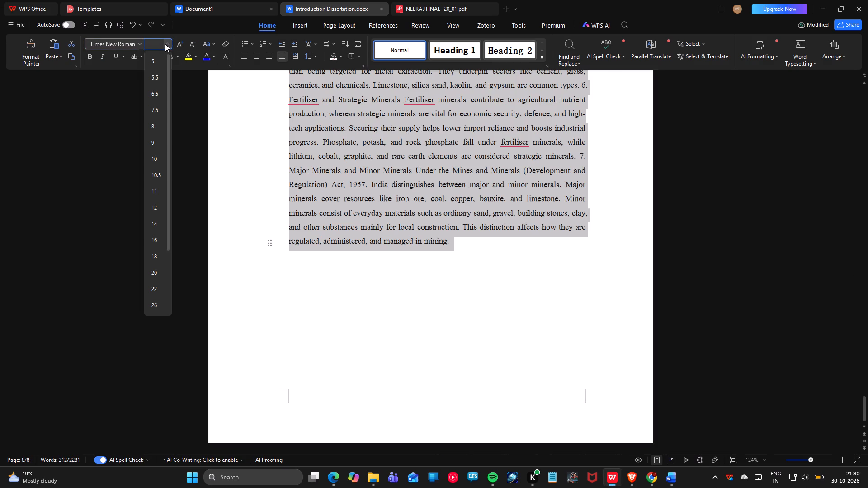
left_click(157, 226)
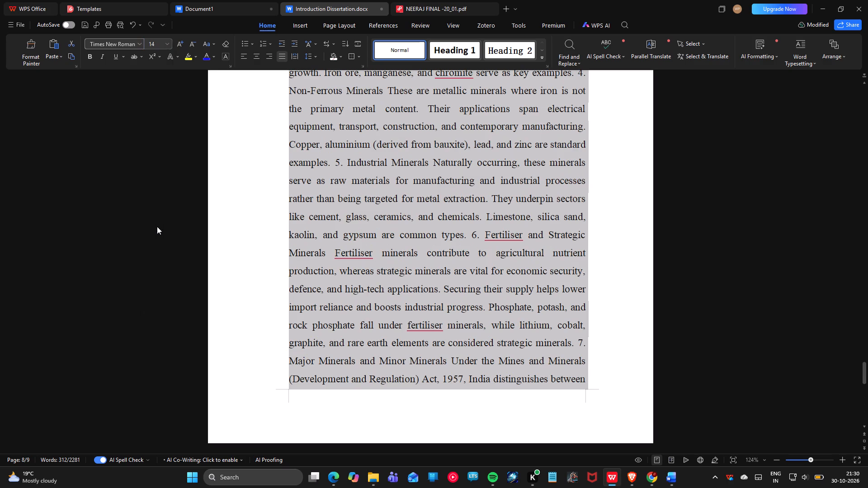
Correct all three flagged spellings of "Fertiliser" in section 6 to "Fertilizer" using the dictionary suggestions.
left_click(511, 232)
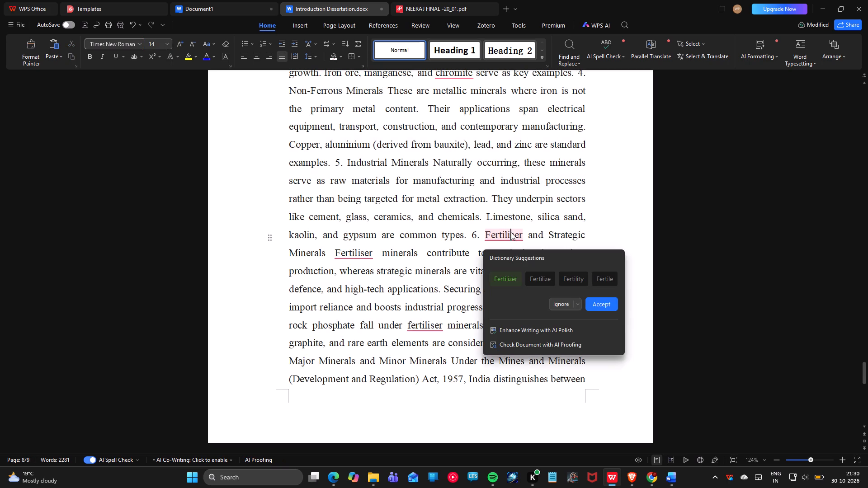
left_click(596, 300)
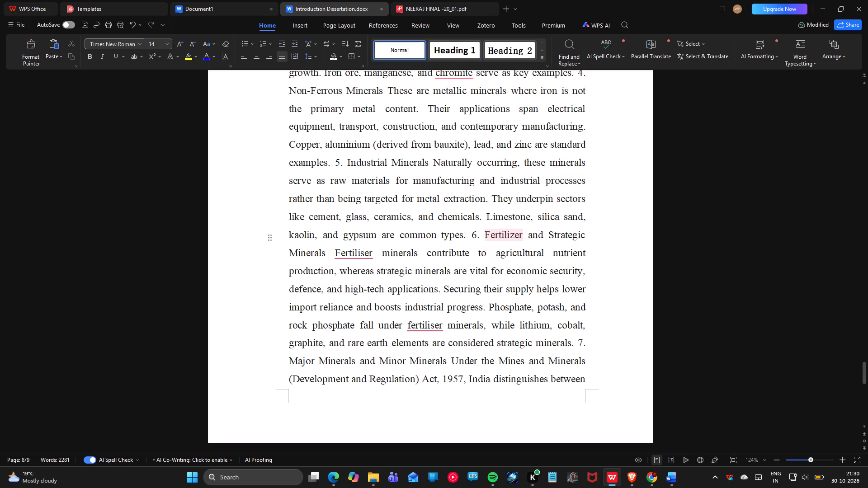
left_click(345, 252)
left_click(456, 321)
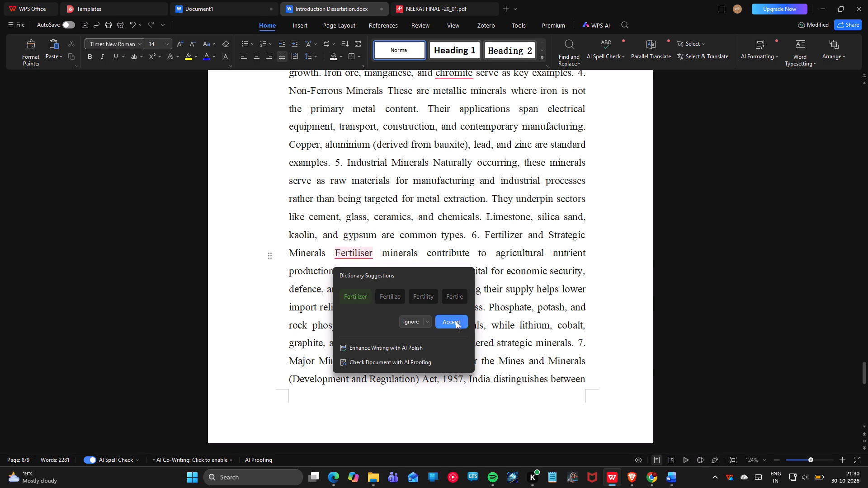
left_click(430, 329)
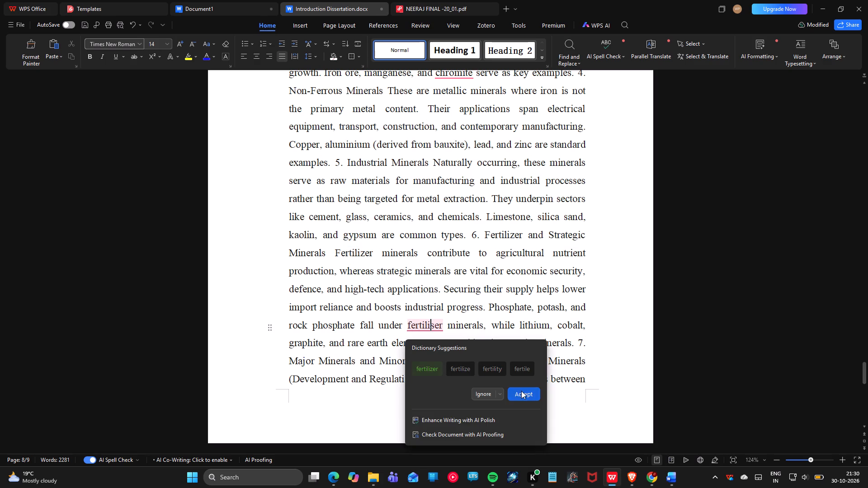
left_click(522, 391)
left_click(428, 333)
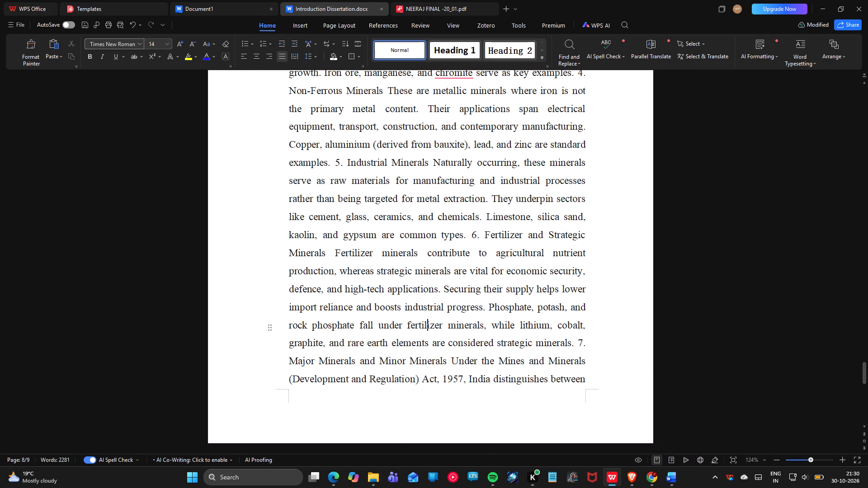
scroll(485, 280, "up", 1)
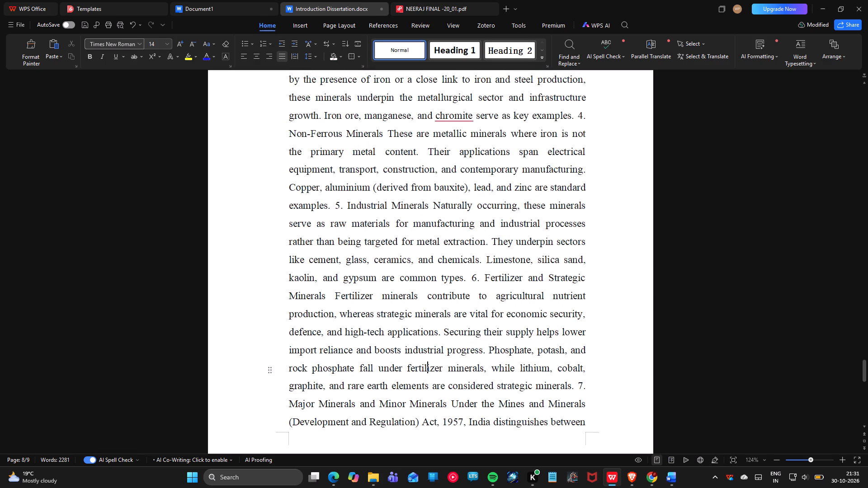
Start section 6, Fertilizer and Strategic Minerals, in a new paragraph after "common types." and delete its "6." number.
left_click(465, 278)
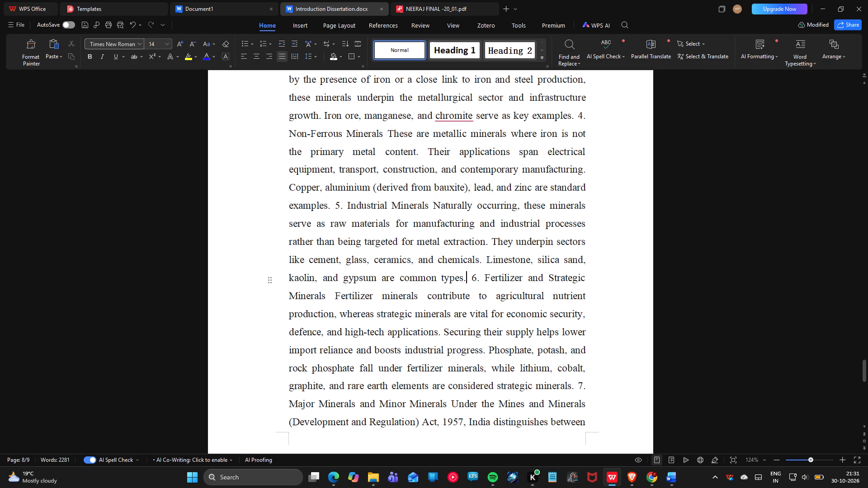
left_click(473, 277)
key("Return")
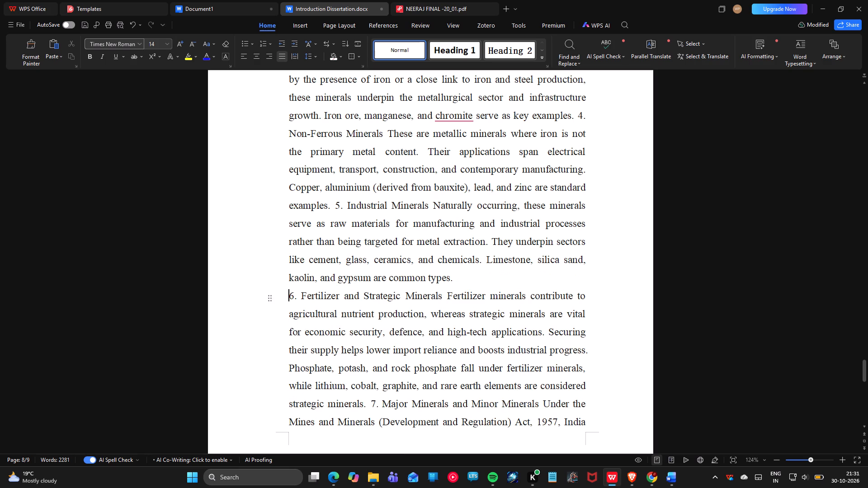
scroll(473, 277, "up", 1)
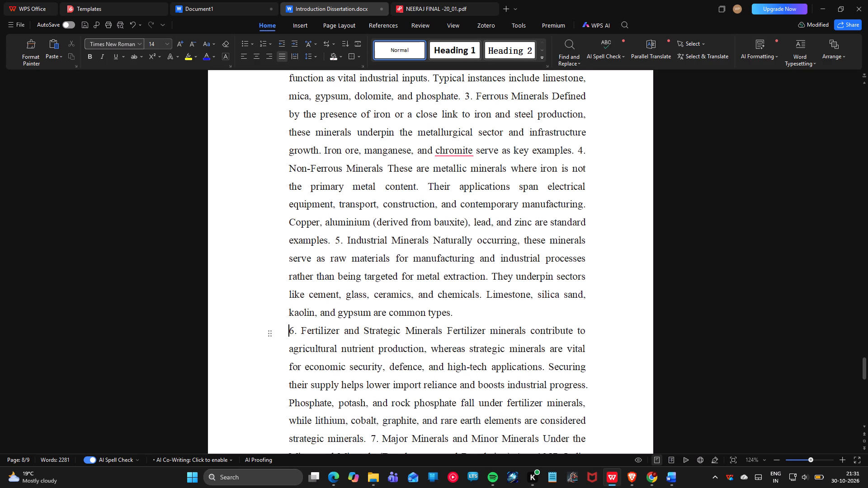
left_click(297, 329)
key("BackSpace")
key("BackSpace")
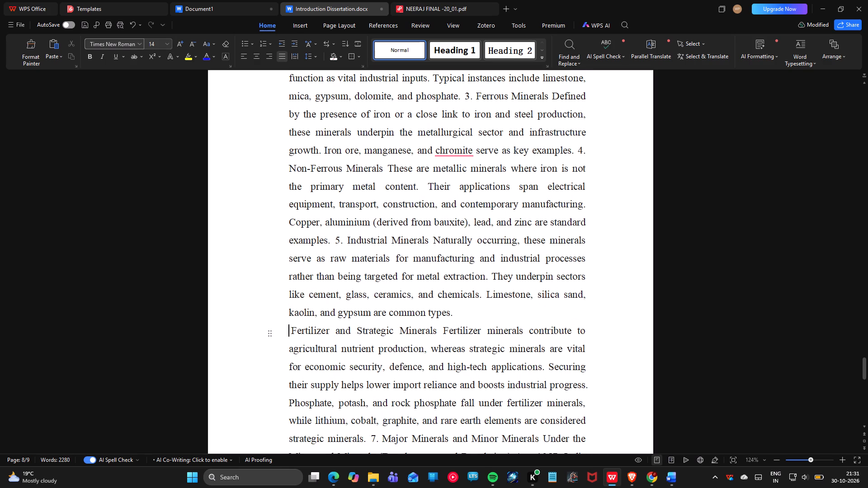
Add a hyphen after the run-in heading "Fertilizer and Strategic Minerals" and make the heading bold.
left_click_drag(291, 330, 405, 340)
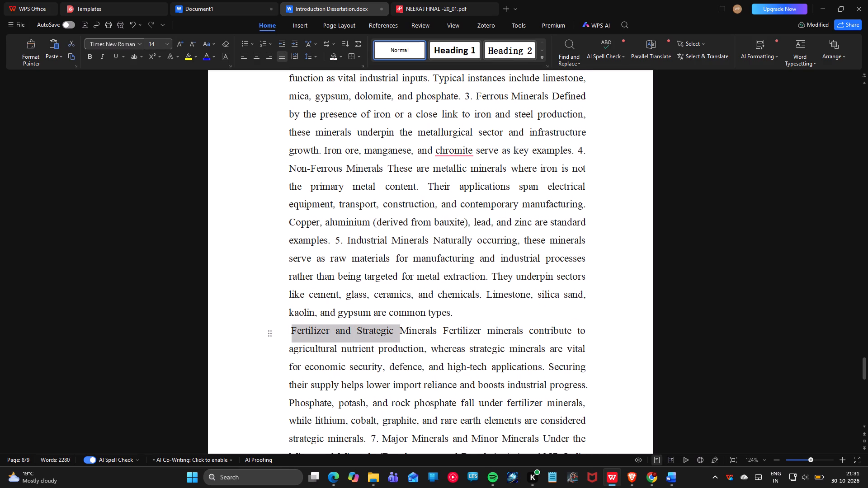
left_click_drag(405, 340, 440, 337)
left_click(438, 333)
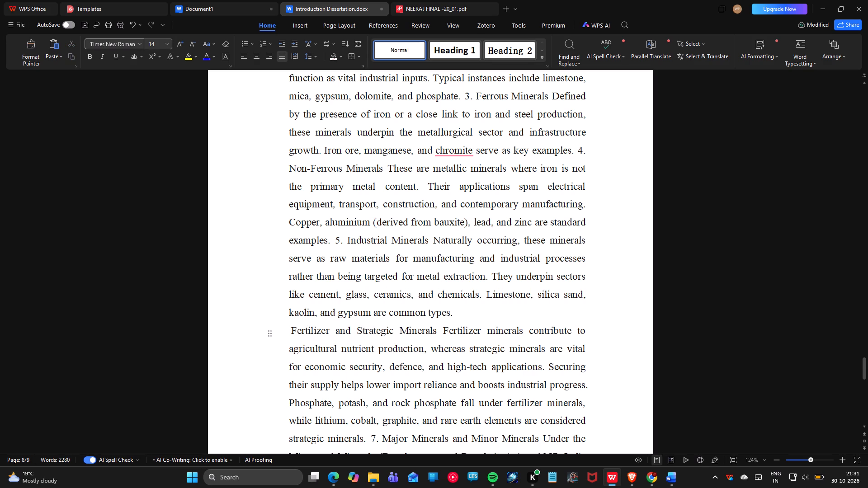
key("space")
type("-")
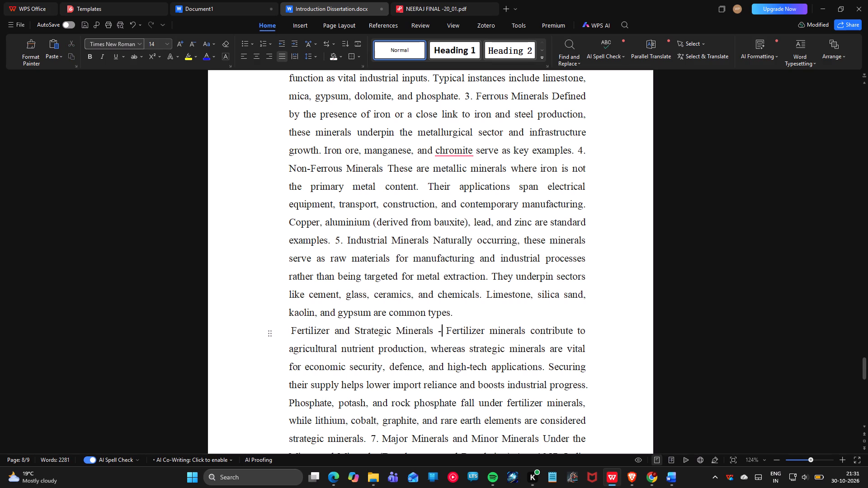
left_click_drag(441, 330, 351, 330)
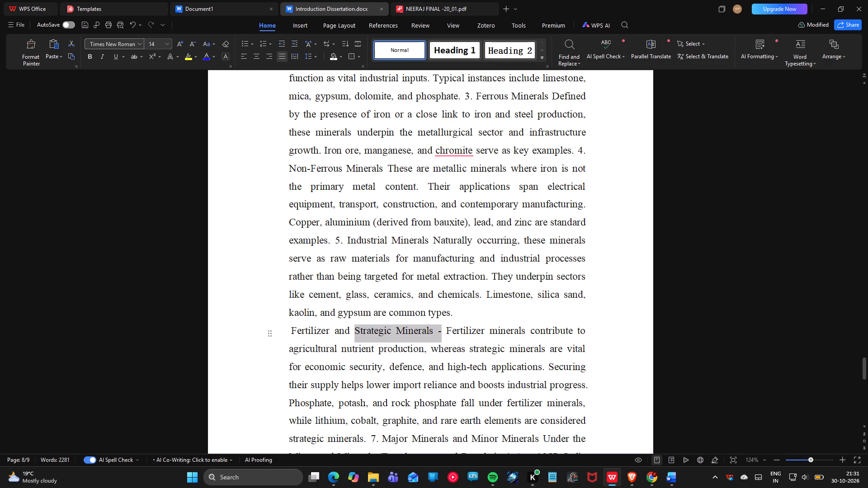
left_click_drag(351, 330, 291, 332)
left_click(85, 56)
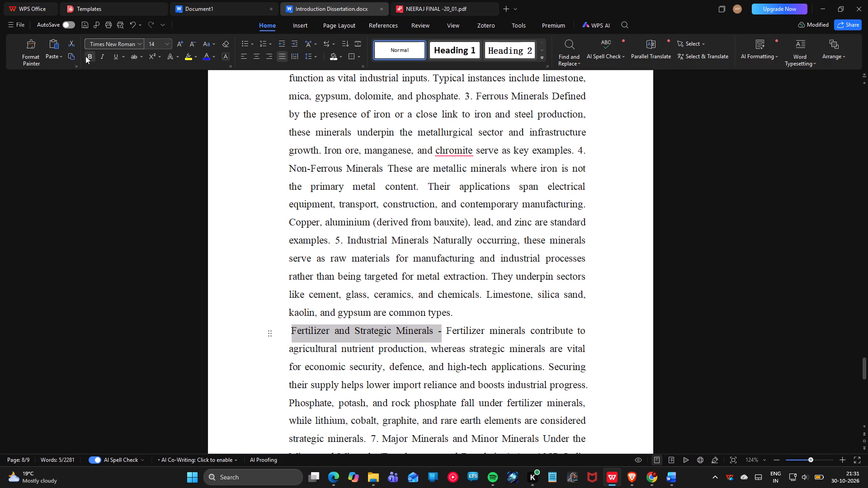
left_click(232, 230)
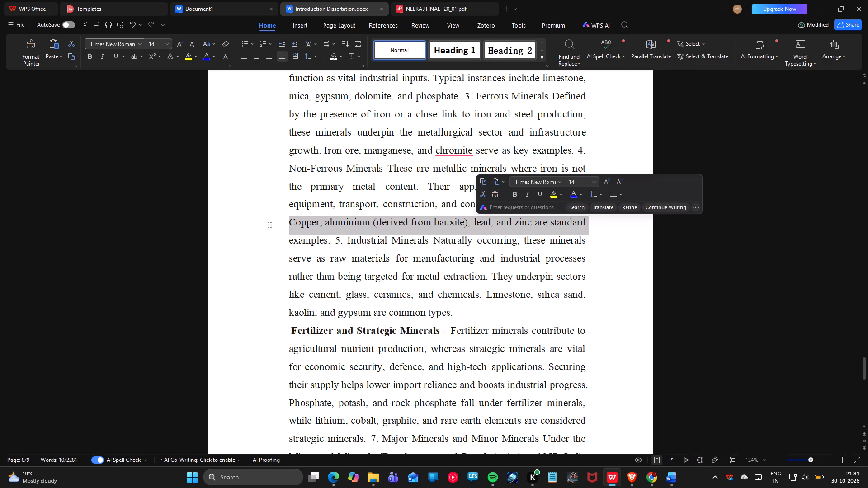
left_click(286, 254)
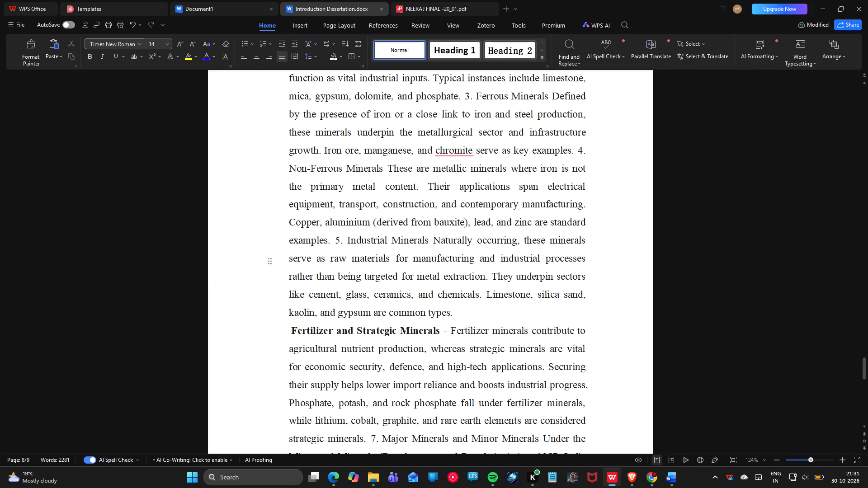
Delete the "5." before "Industrial Minerals" and start that section in a new paragraph.
left_click(333, 242)
left_click(340, 241)
left_click(345, 241)
key("bracketright")
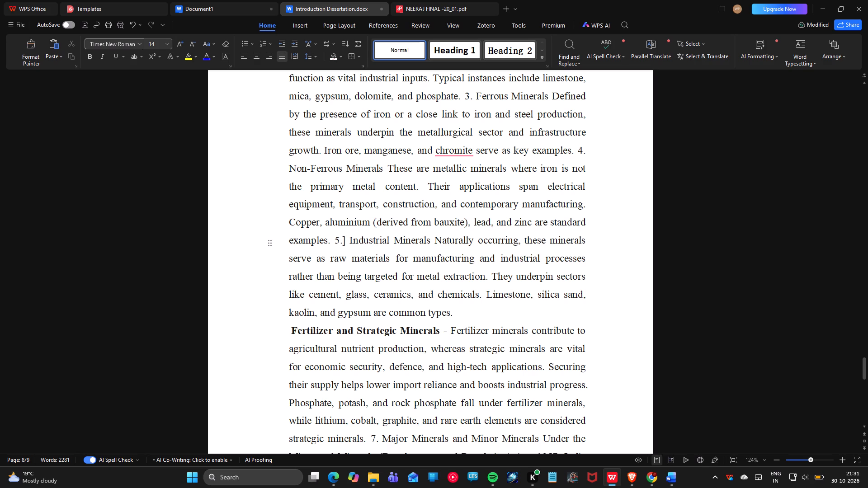
key("BackSpace")
key("BackSpace")
key("BackSpace")
key("Return")
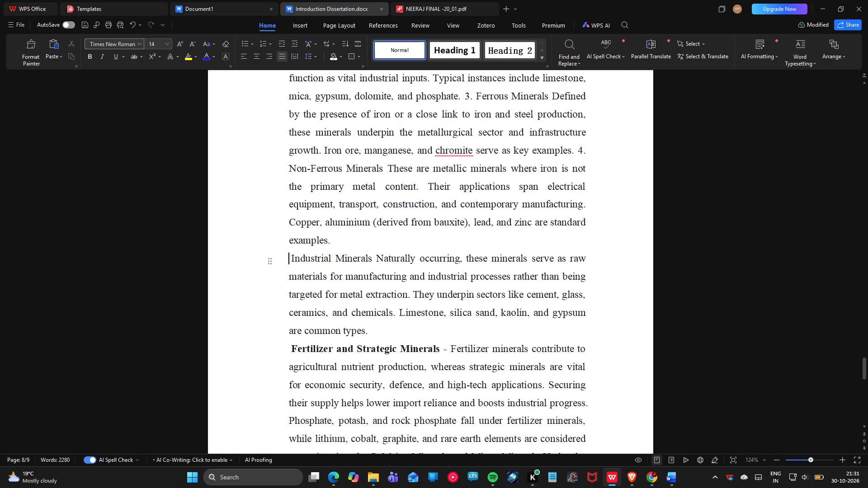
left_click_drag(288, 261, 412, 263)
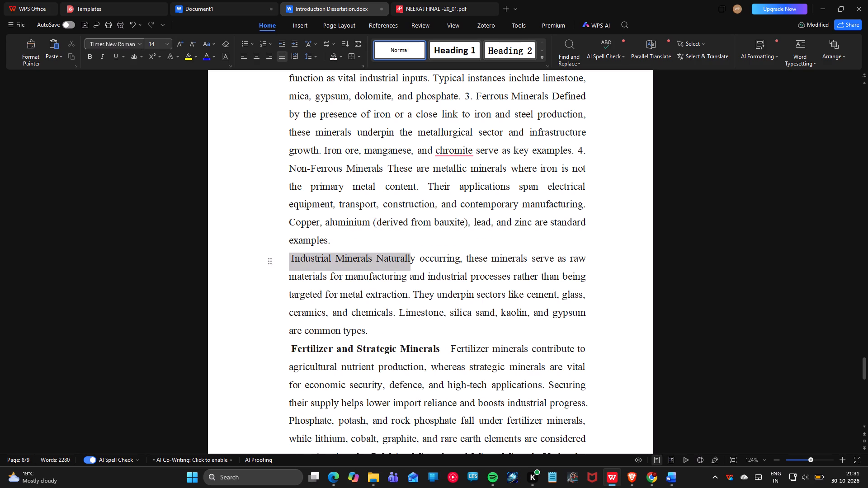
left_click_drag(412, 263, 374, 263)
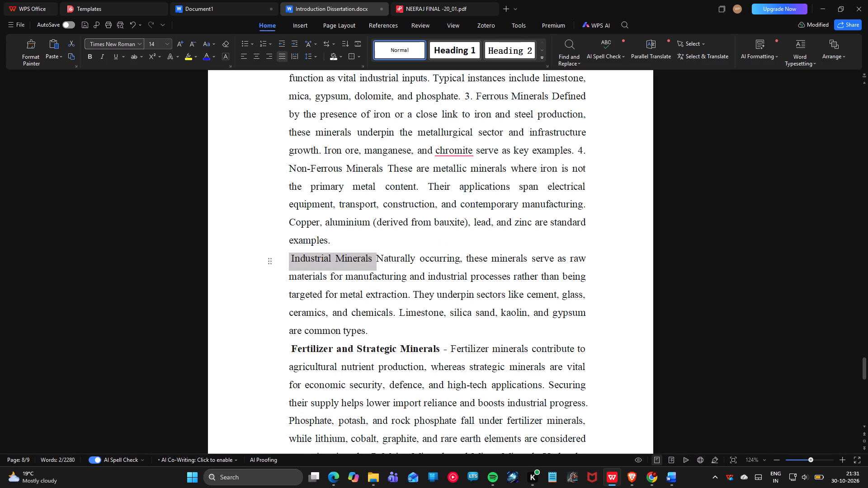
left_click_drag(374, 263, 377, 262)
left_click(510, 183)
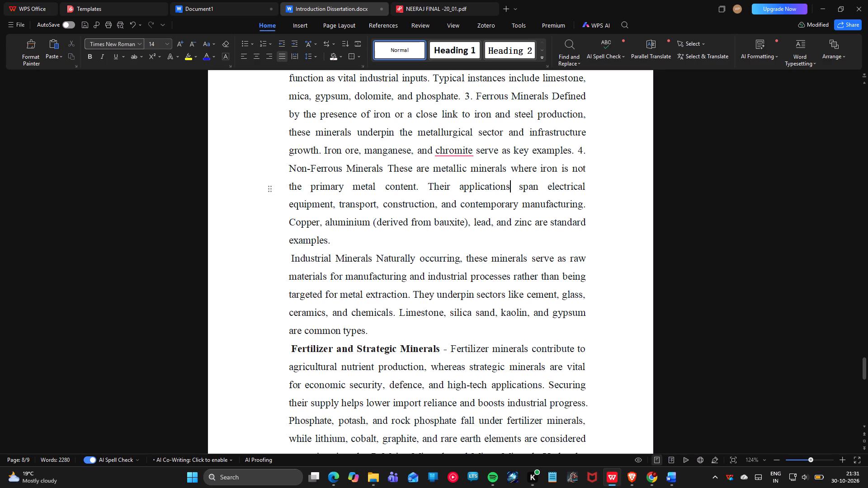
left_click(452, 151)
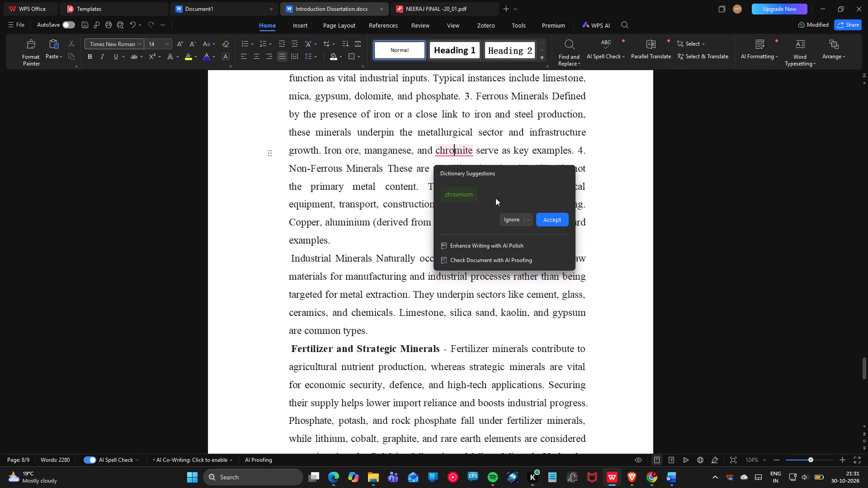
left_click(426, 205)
Make the "Classification of Minerals" title bold and put it on its own line above "1. Metallic Minerals".
scroll(426, 205, "up", 3)
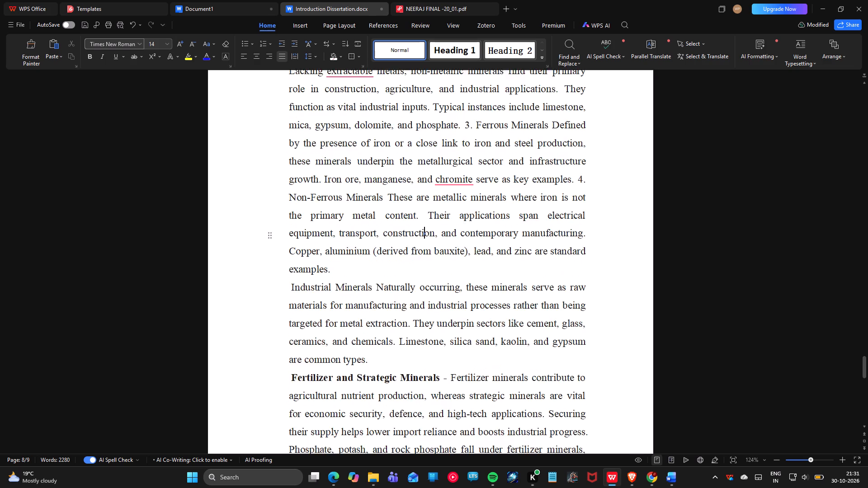
scroll(426, 205, "up", 10)
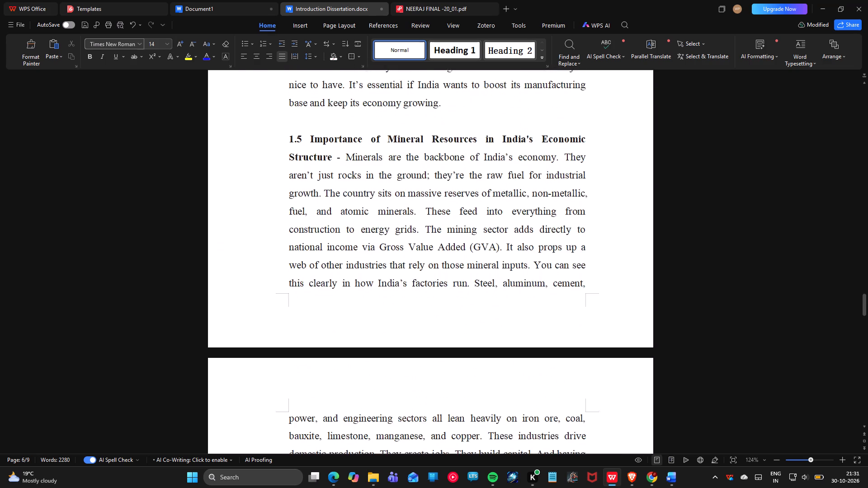
scroll(426, 205, "down", 2)
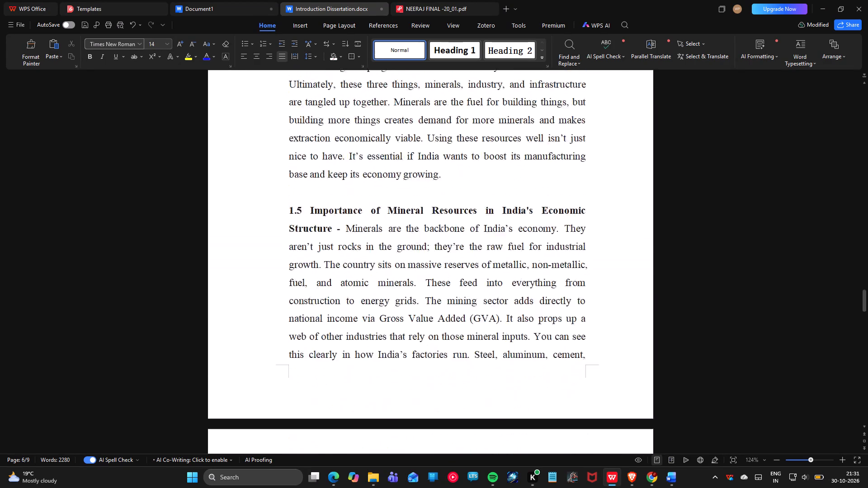
scroll(426, 205, "down", 4)
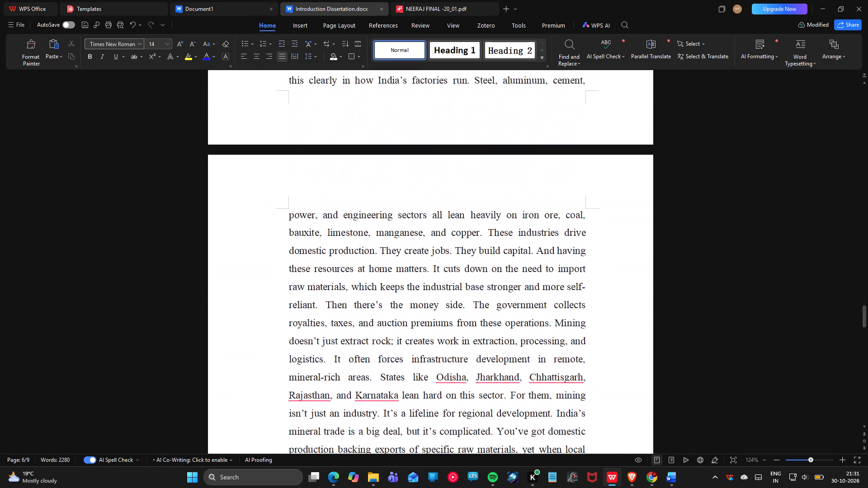
scroll(426, 205, "down", 5)
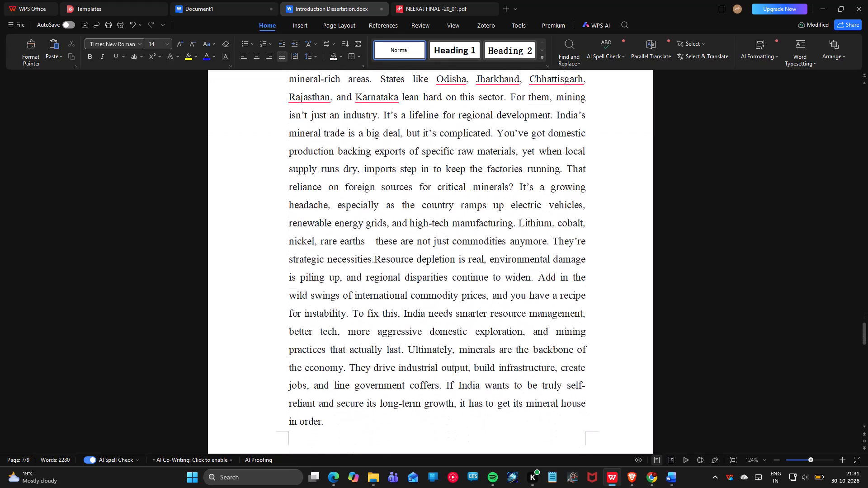
scroll(426, 205, "down", 7)
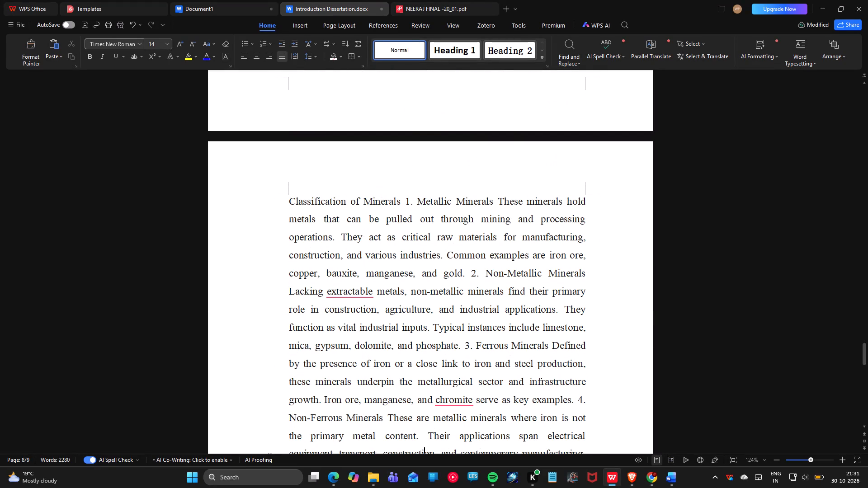
left_click_drag(290, 201, 399, 195)
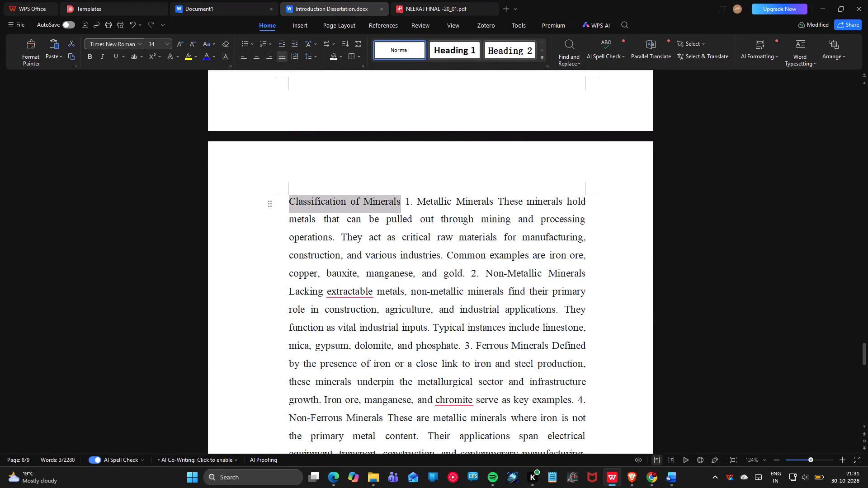
left_click_drag(399, 195, 401, 197)
left_click(94, 56)
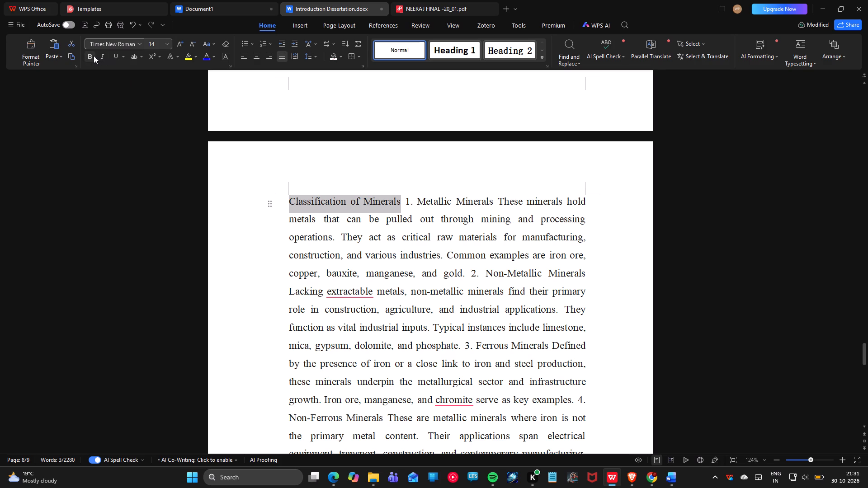
left_click(401, 200)
left_click(413, 202)
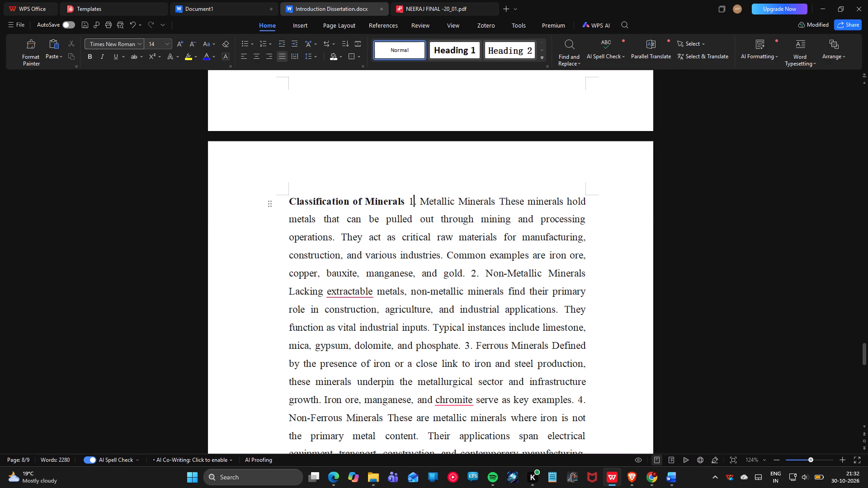
left_click(410, 202)
key("Return")
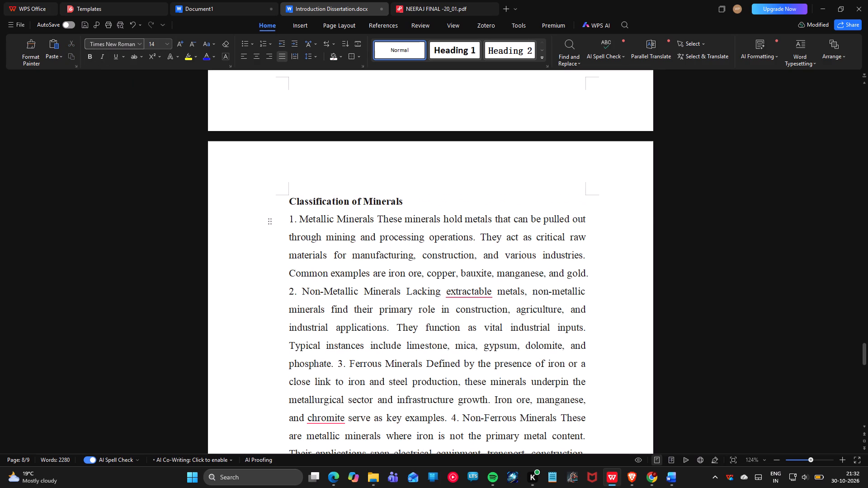
Format "Metallic Minerals" as a bold run-in heading without its "1." number and followed by a hyphen.
left_click_drag(374, 223, 304, 215)
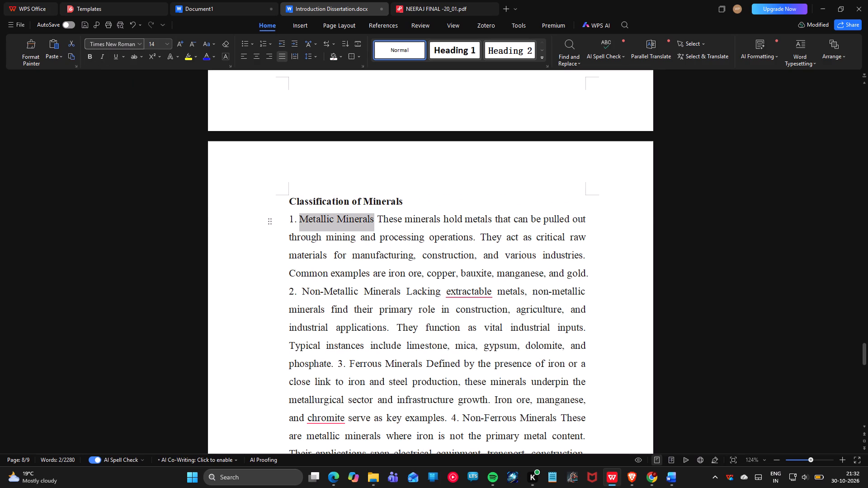
left_click_drag(304, 215, 302, 214)
left_click(89, 59)
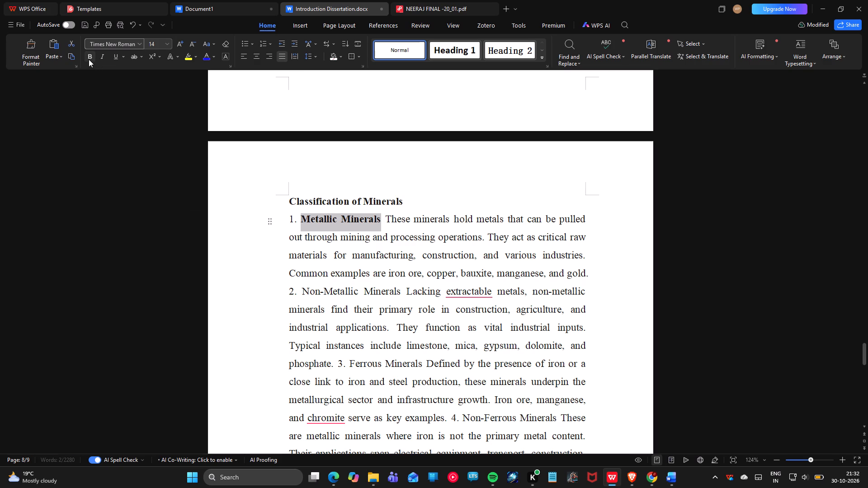
left_click(295, 217)
left_click(295, 217)
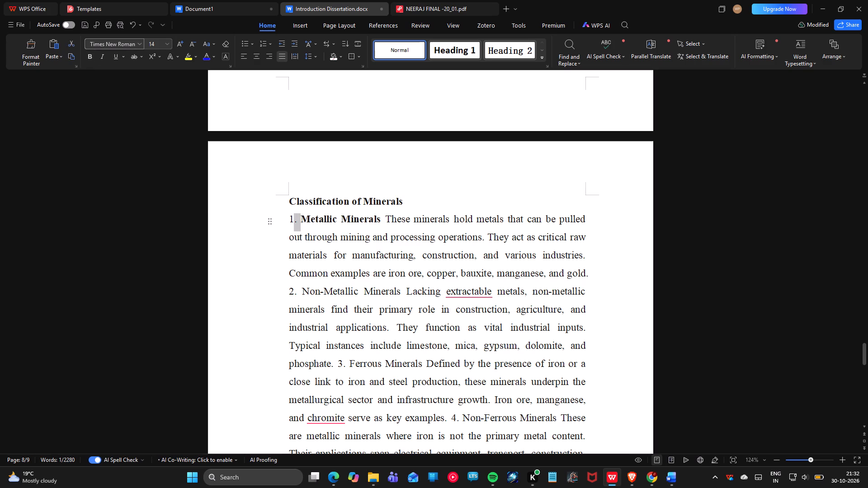
key("BackSpace")
key("BackSpace")
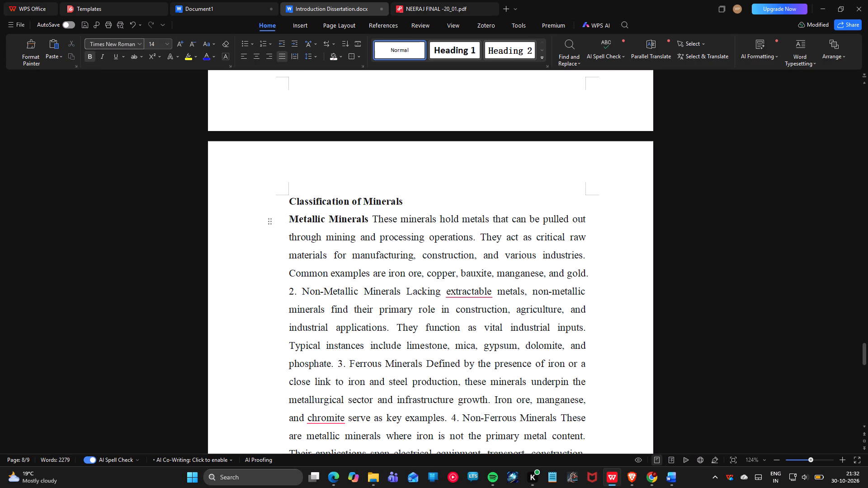
left_click(371, 221)
key("minus")
key("space")
scroll(420, 239, "down", 1)
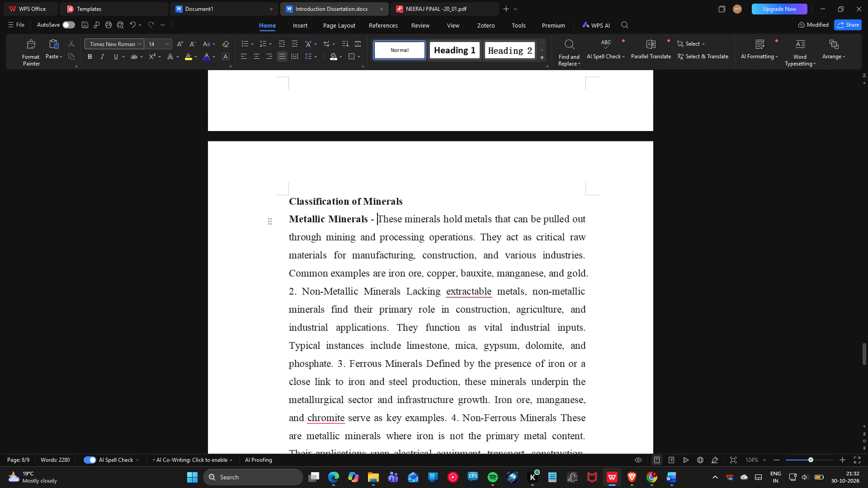
scroll(420, 239, "down", 1)
scroll(368, 281, "down", 1)
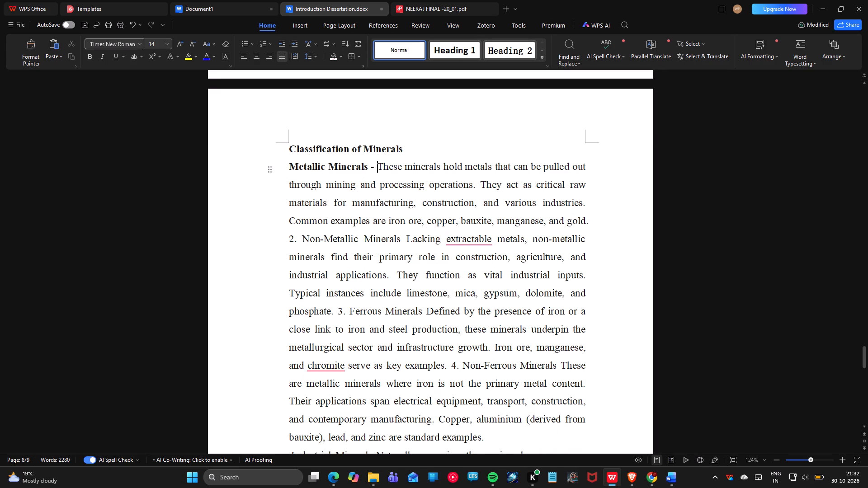
Format "Non-Metallic Minerals" as a bold run-in heading followed by a hyphen, and delete the "2." before it.
left_click(403, 240)
key("space")
type("-")
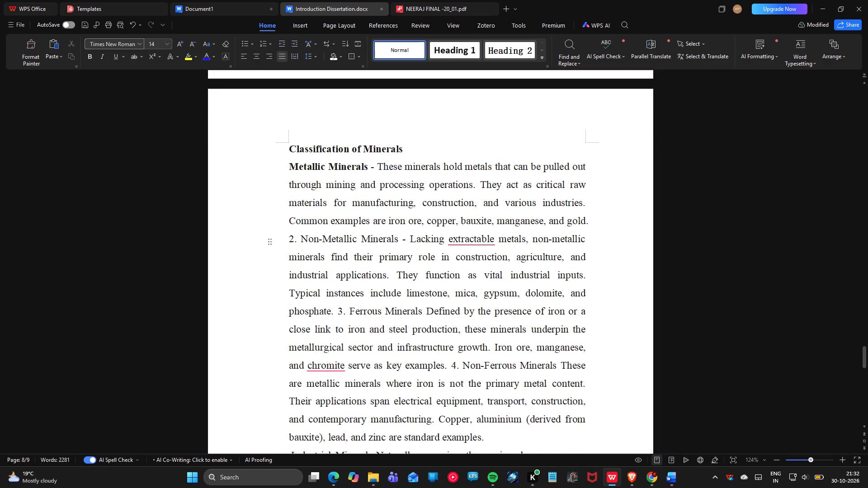
left_click_drag(406, 239, 305, 240)
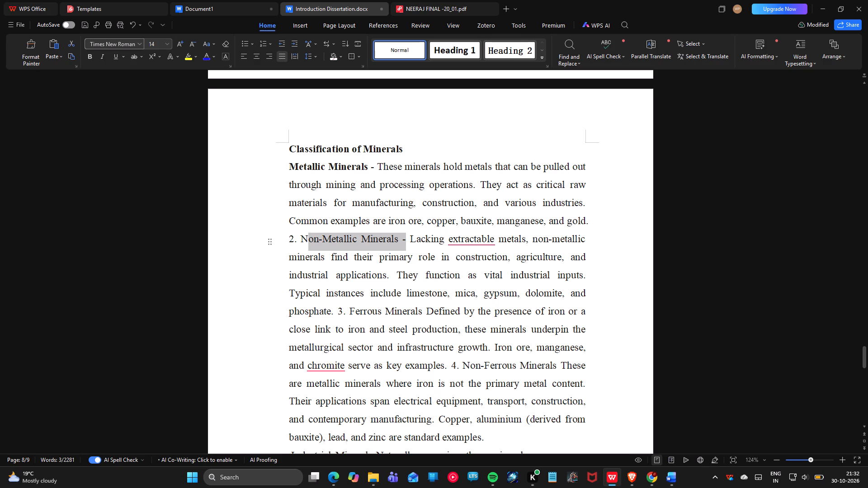
left_click_drag(305, 240, 300, 239)
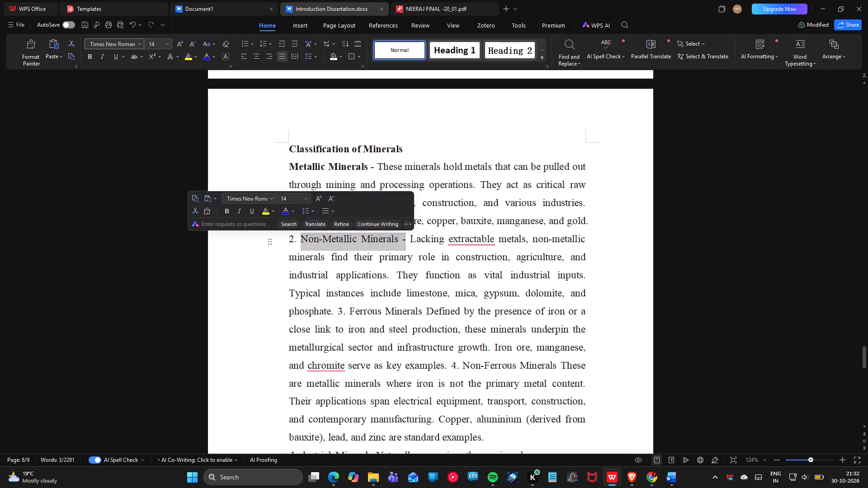
left_click(91, 60)
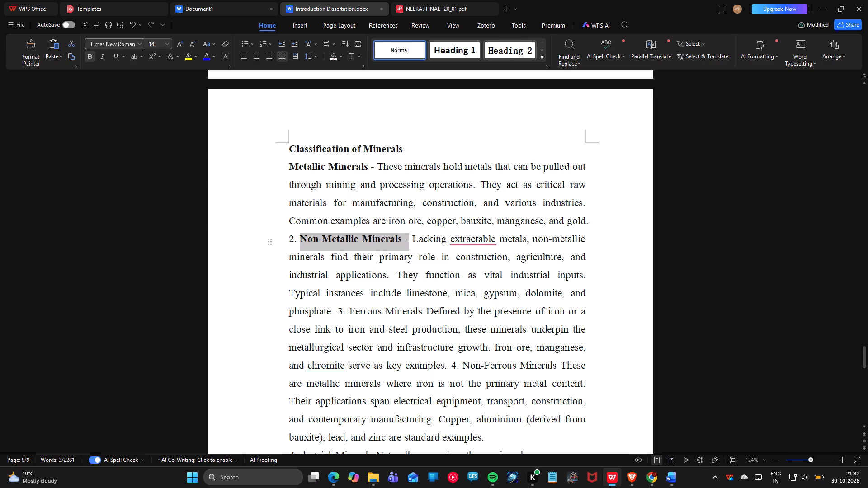
left_click(299, 240)
key("BackSpace")
key("BackSpace")
key("BackSpace")
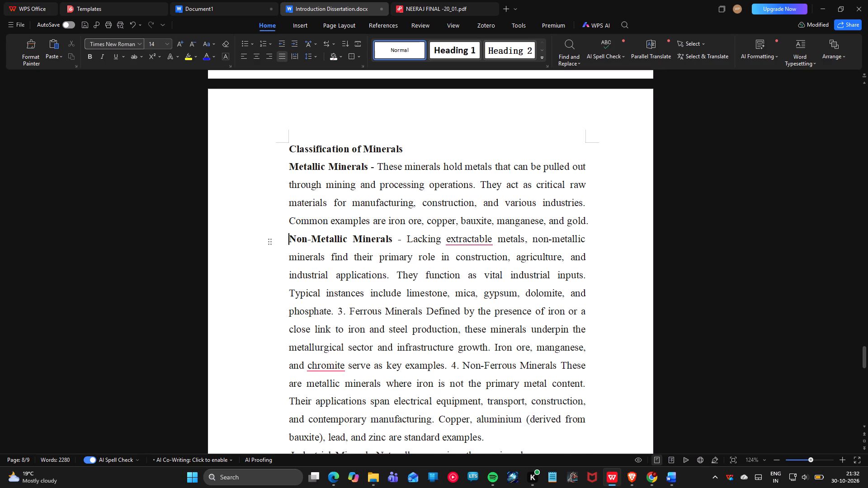
Delete the "3." before "Ferrous Minerals" and start that section in a new paragraph.
scroll(402, 283, "down", 1)
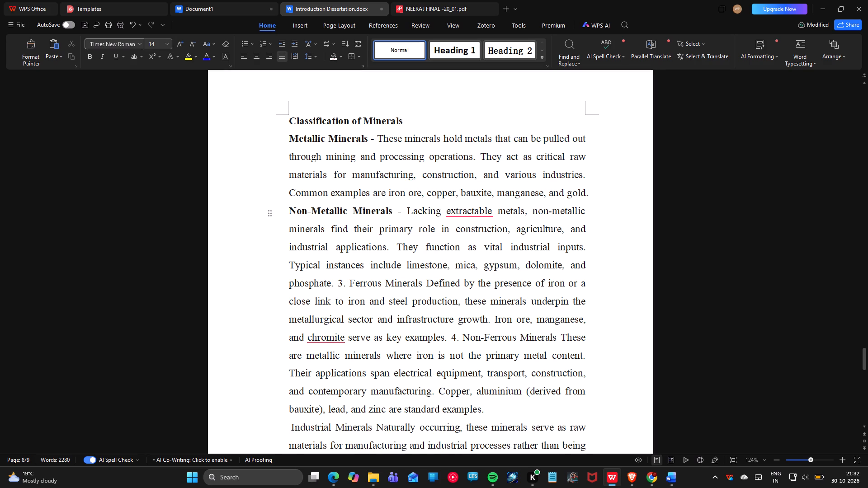
left_click(346, 285)
key("Return")
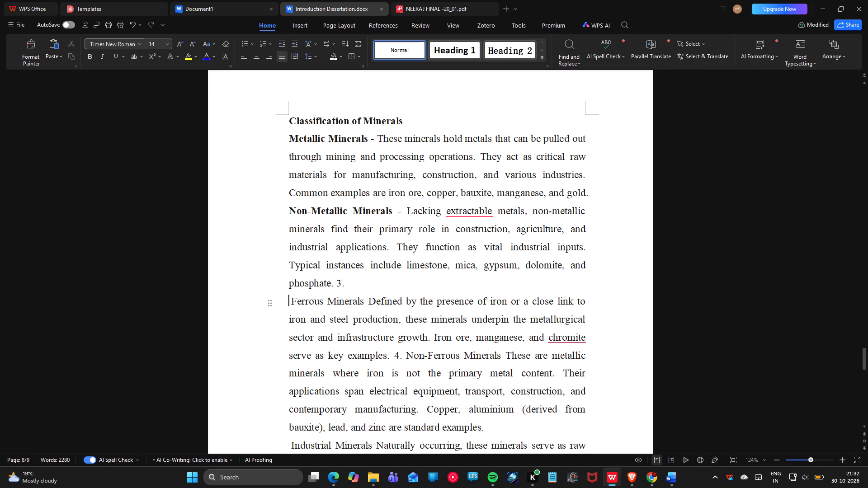
key("BackSpace")
key("BackSpace")
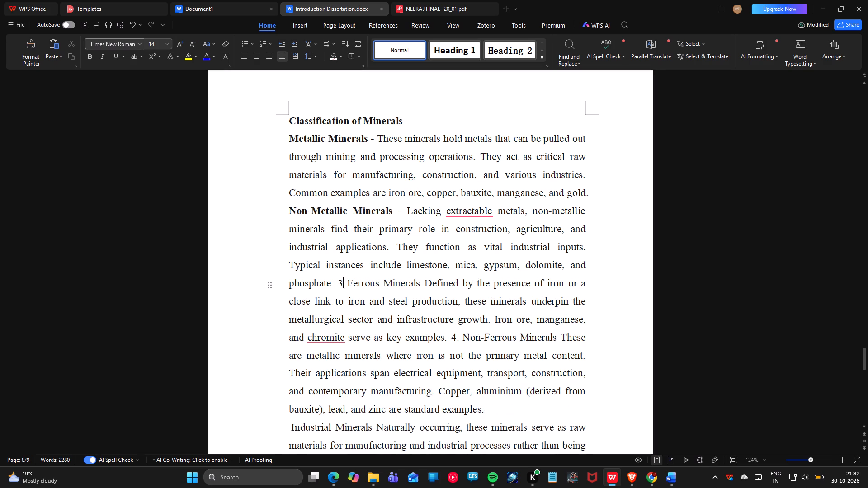
key("BackSpace")
key("Return")
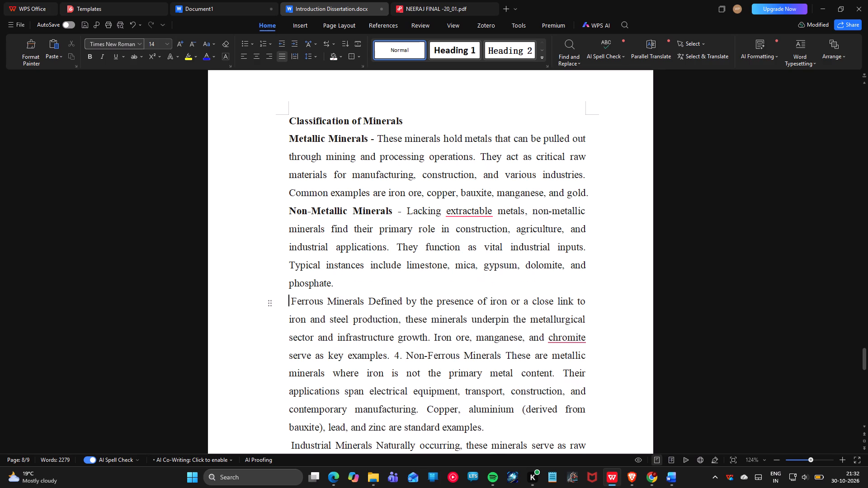
Add a hyphen after the run-in heading "Ferrous Minerals" and make the heading bold.
key("minus")
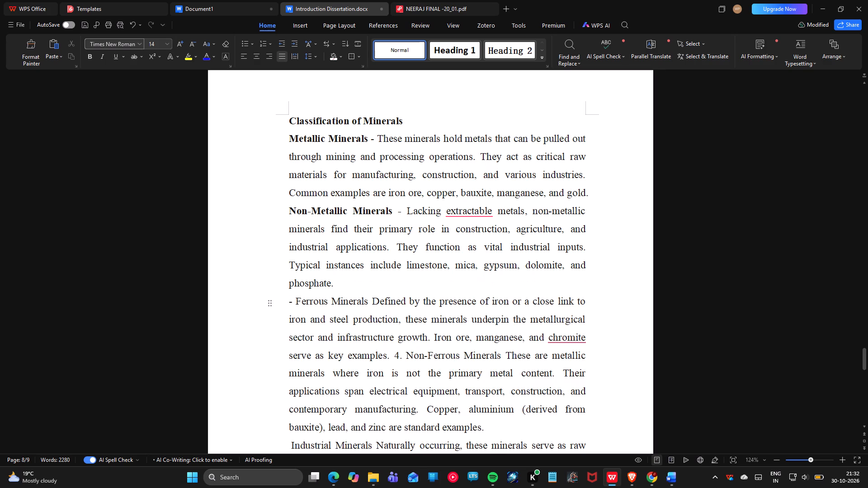
key("BackSpace")
left_click(364, 302)
key("space")
type("-")
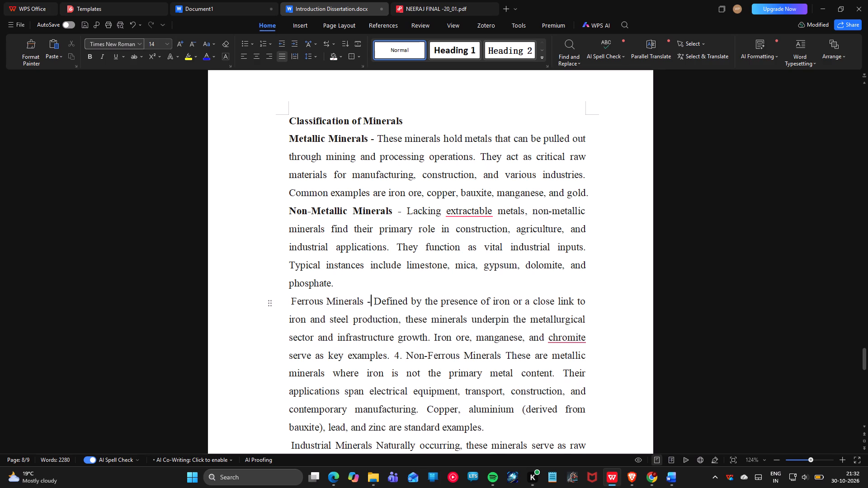
left_click_drag(372, 300, 283, 305)
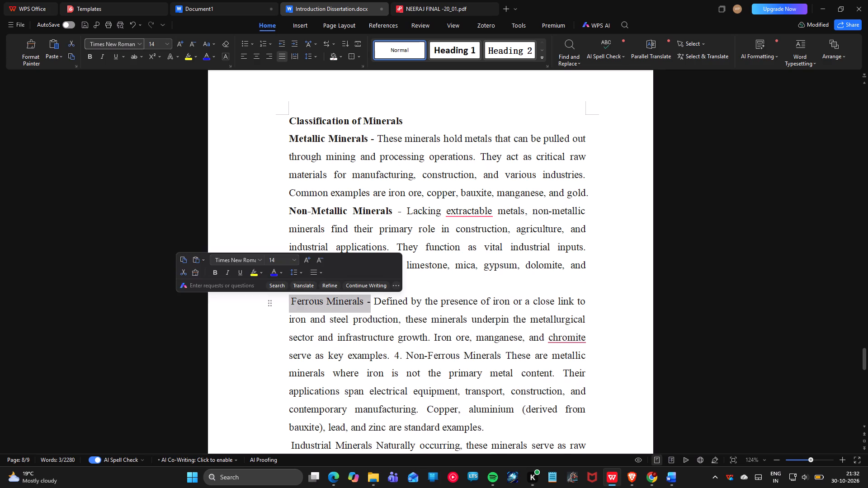
left_click(87, 55)
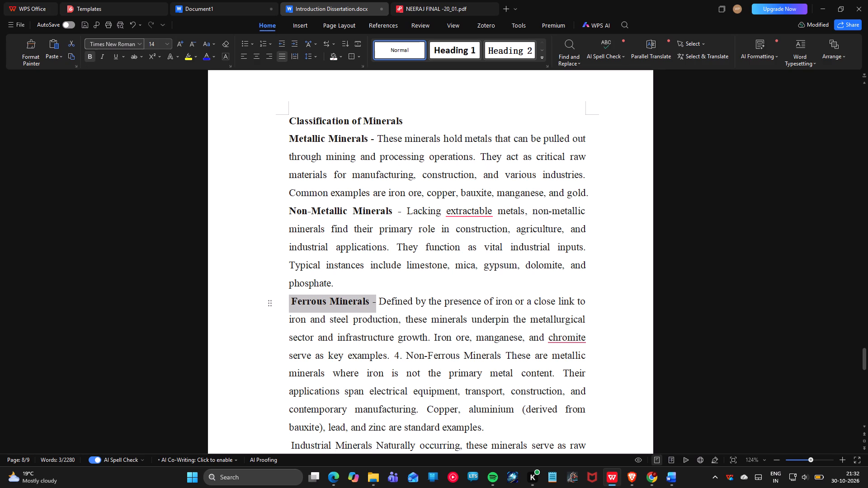
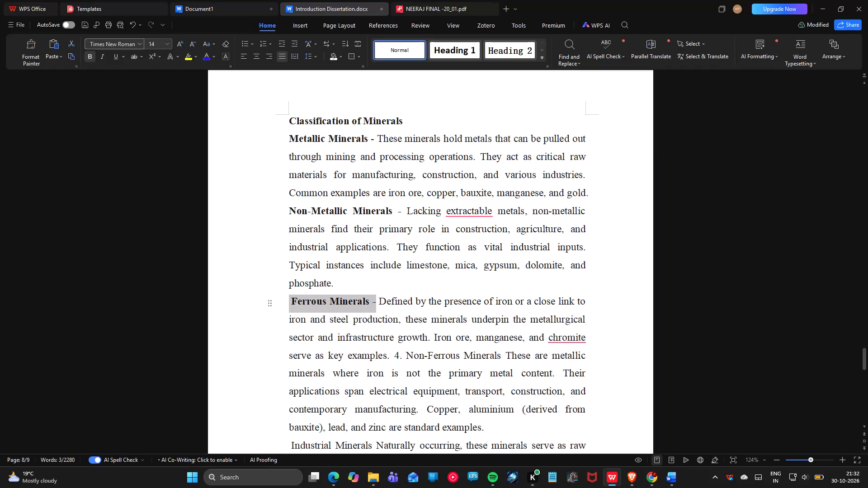
Replace the spell-check-flagged word "extractable" in the Non-Metallic Minerals paragraph with the suggestion "ex tractable".
left_click(462, 345)
scroll(462, 345, "down", 1)
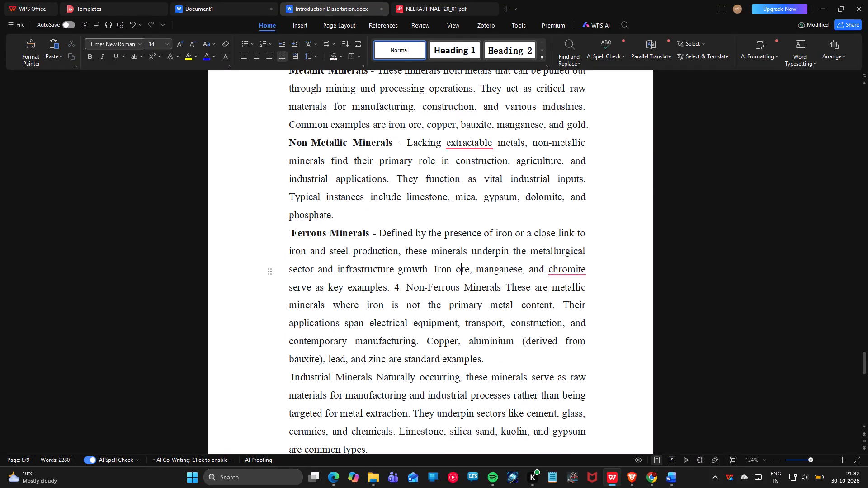
left_click(467, 140)
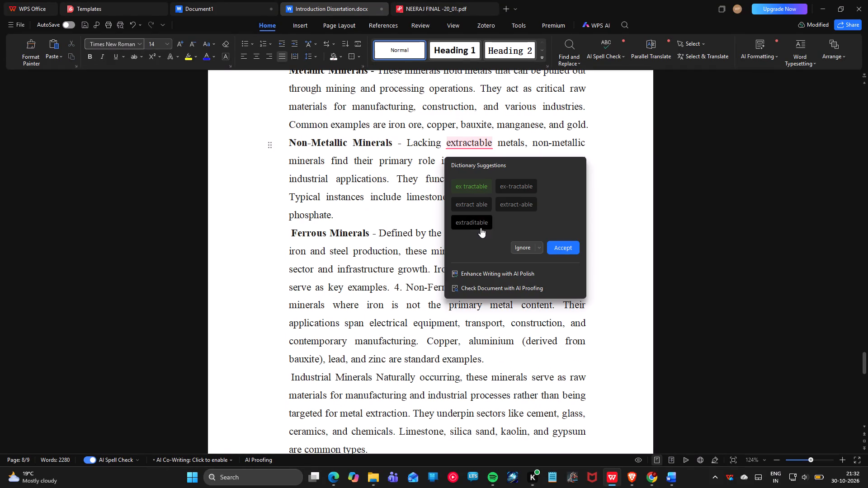
left_click(476, 188)
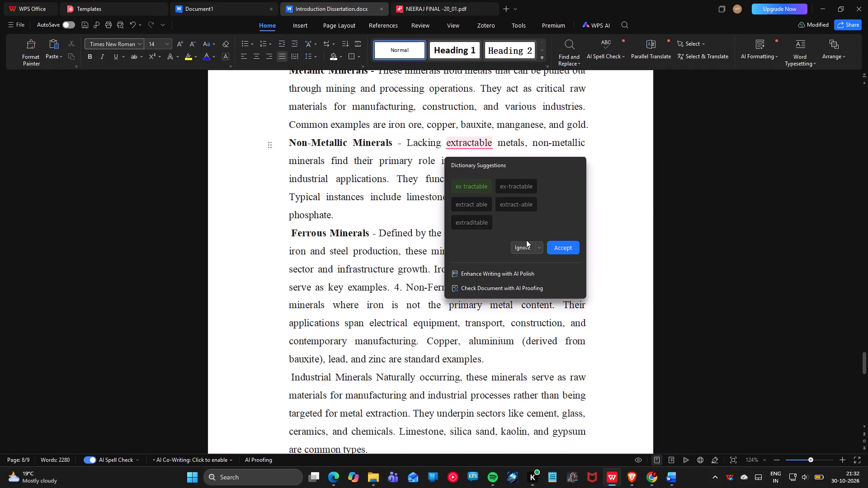
left_click(555, 241)
left_click(419, 218)
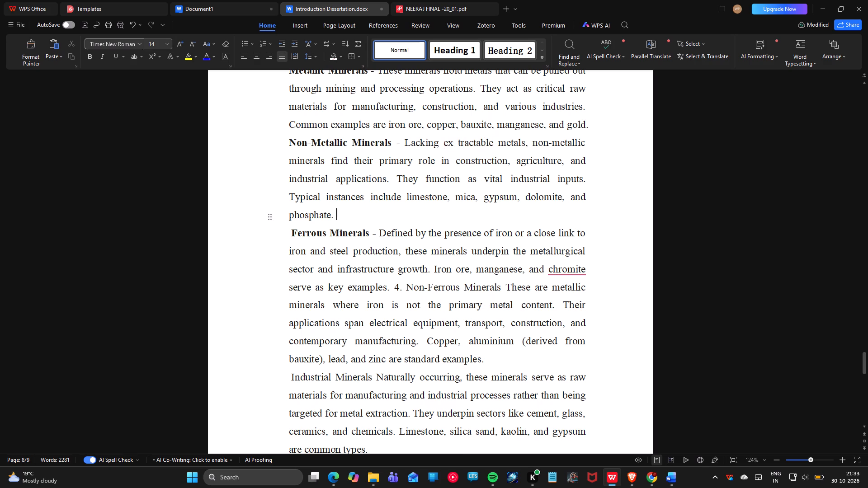
Delete the "4." before "Non-Ferrous Minerals" and start that section in a new paragraph.
scroll(419, 218, "down", 1)
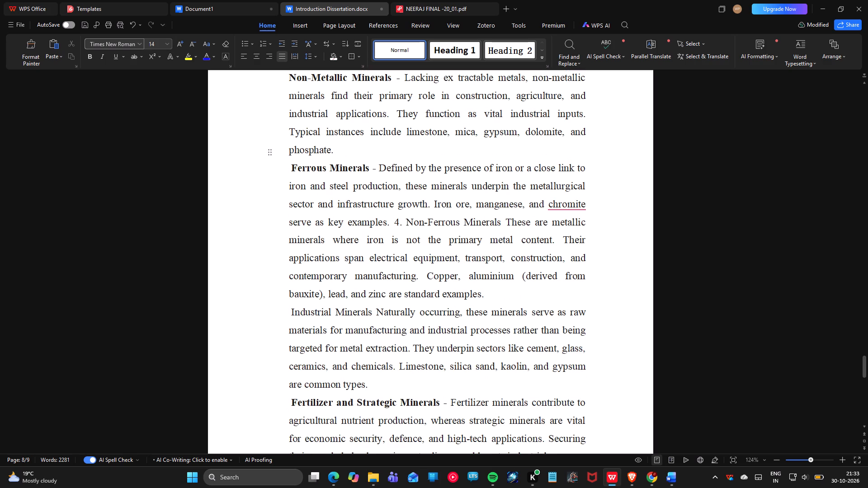
left_click(402, 225)
key("BackSpace")
key("BackSpace")
key("Return")
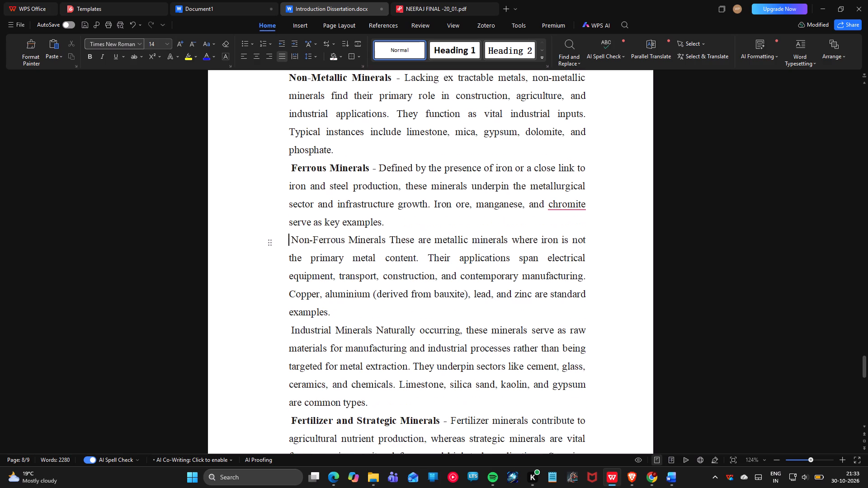
Add a hyphen after the run-in heading "Non-Ferrous Minerals" and make the heading bold.
left_click(387, 240)
key("space")
type("-")
left_click_drag(393, 239, 293, 244)
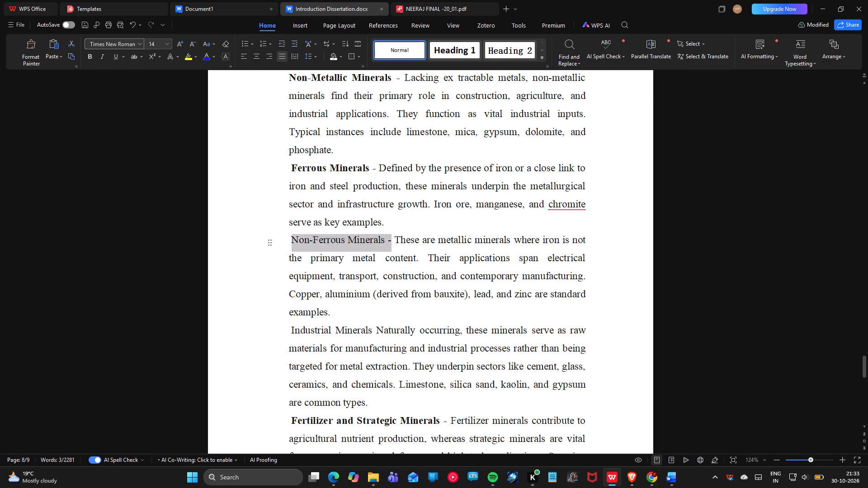
left_click(89, 57)
left_click(374, 230)
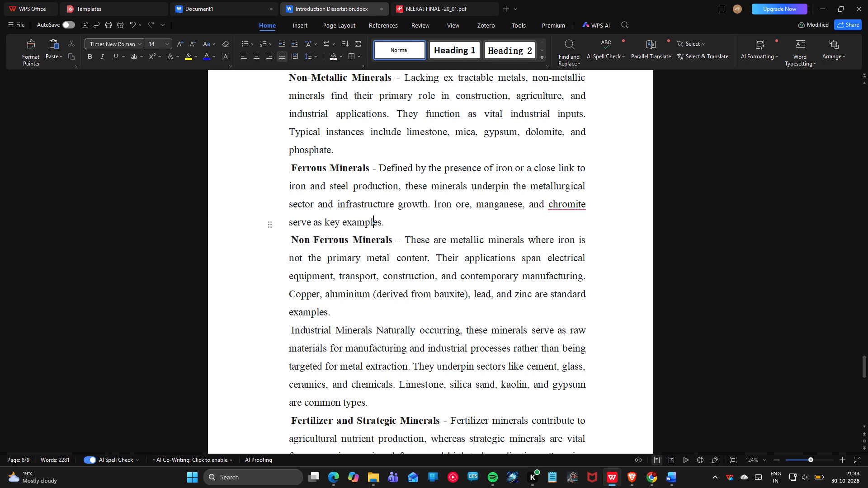
Make the run-in heading "Industrial Minerals" bold and add a hyphen after it.
scroll(415, 253, "down", 1)
scroll(343, 253, "down", 1)
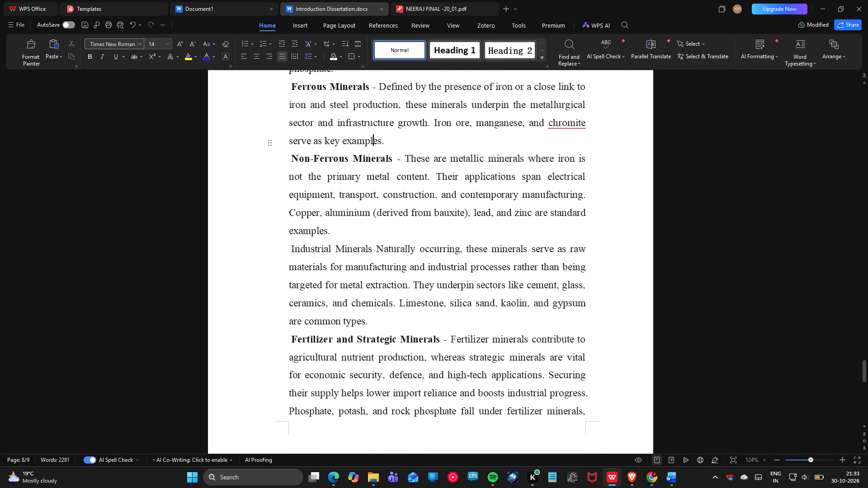
scroll(343, 253, "down", 1)
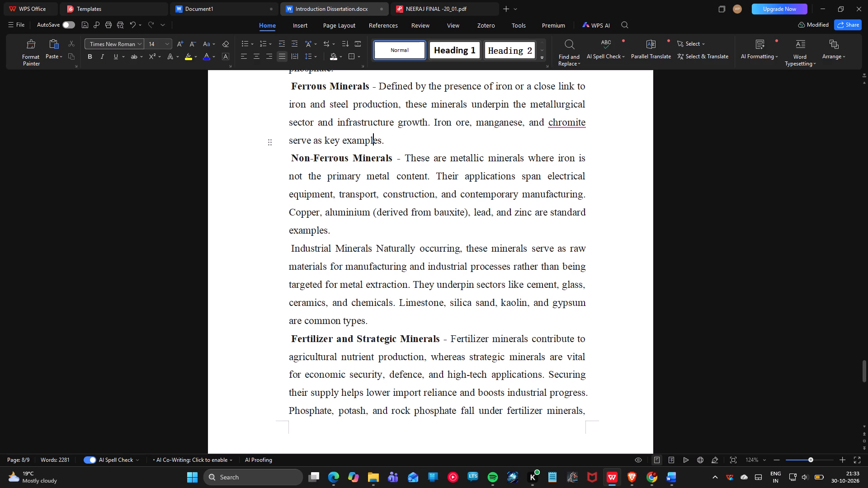
left_click_drag(374, 250, 280, 252)
scroll(280, 252, "down", 1)
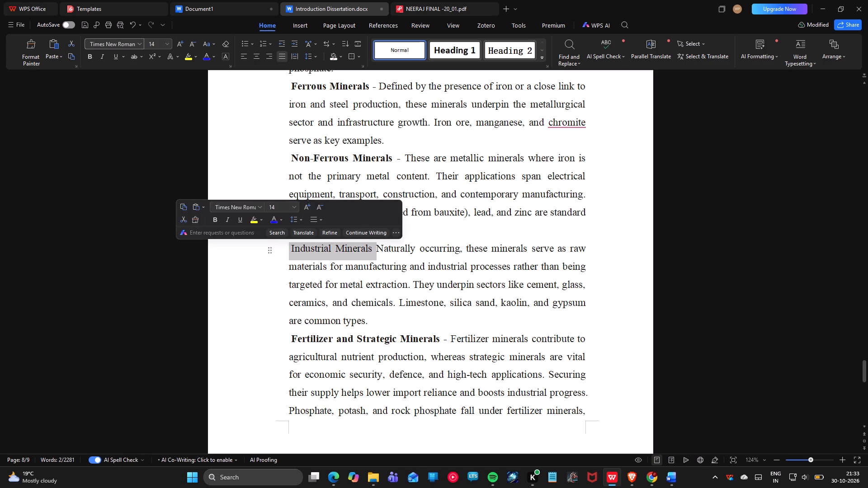
scroll(227, 191, "down", 1)
left_click(90, 56)
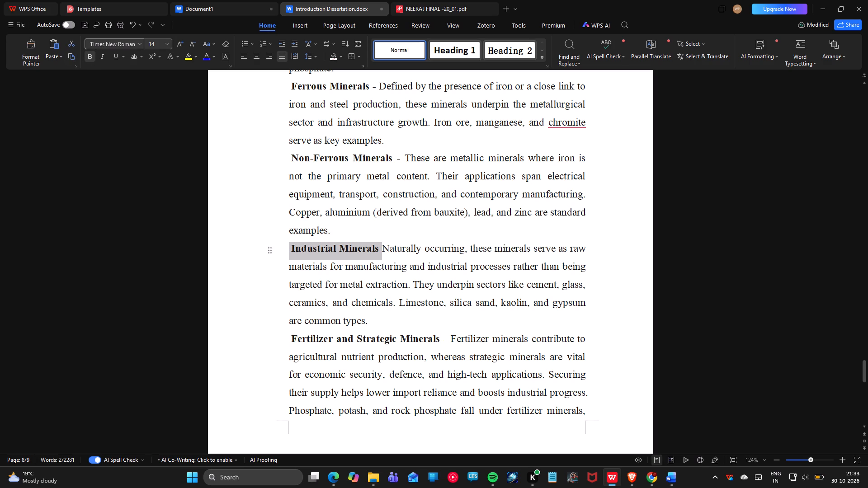
left_click(387, 251)
left_click(378, 250)
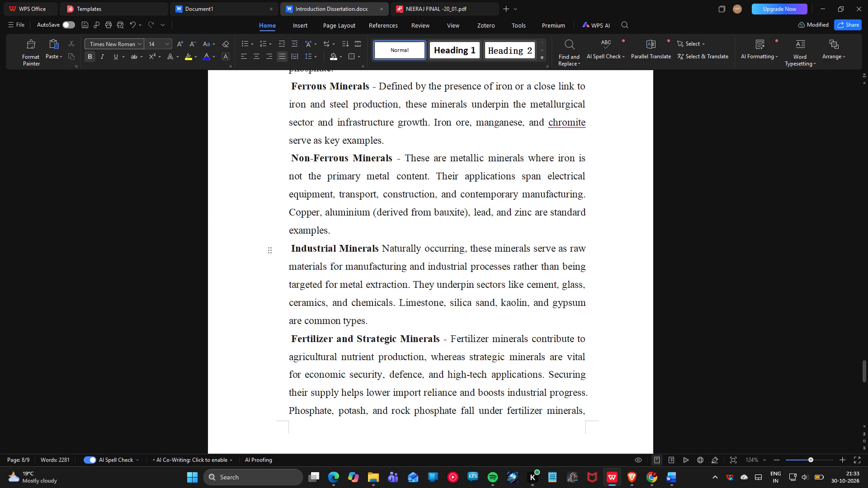
key("space")
type("-")
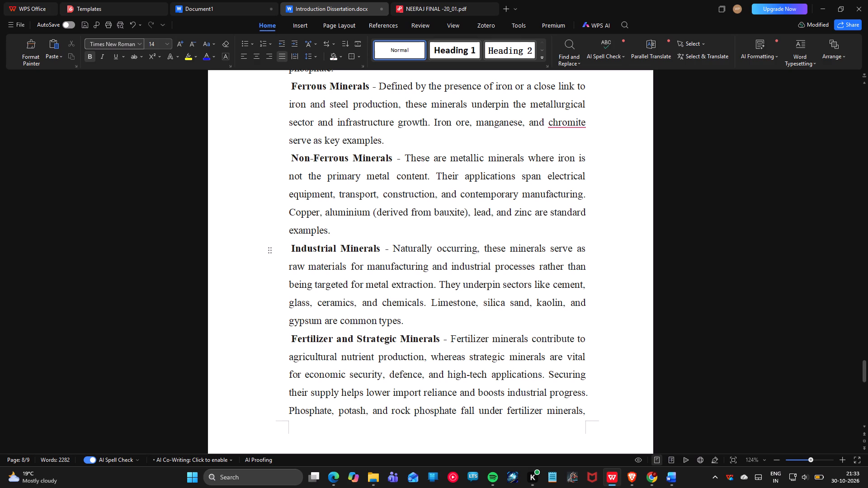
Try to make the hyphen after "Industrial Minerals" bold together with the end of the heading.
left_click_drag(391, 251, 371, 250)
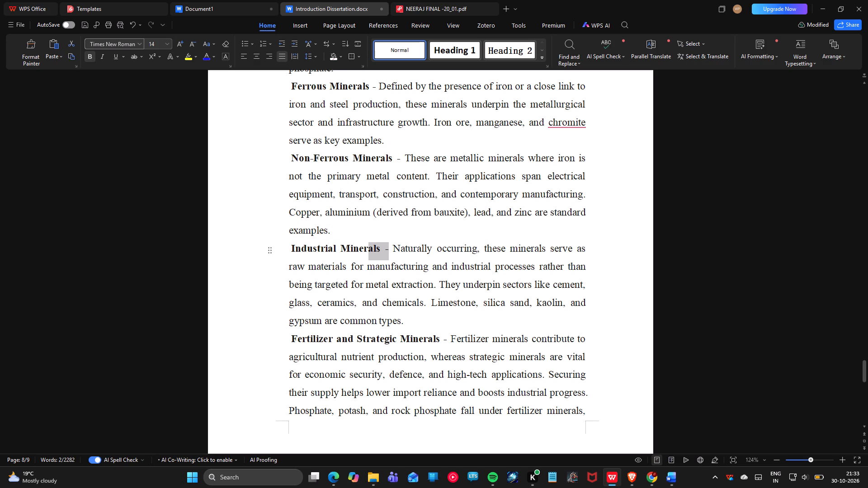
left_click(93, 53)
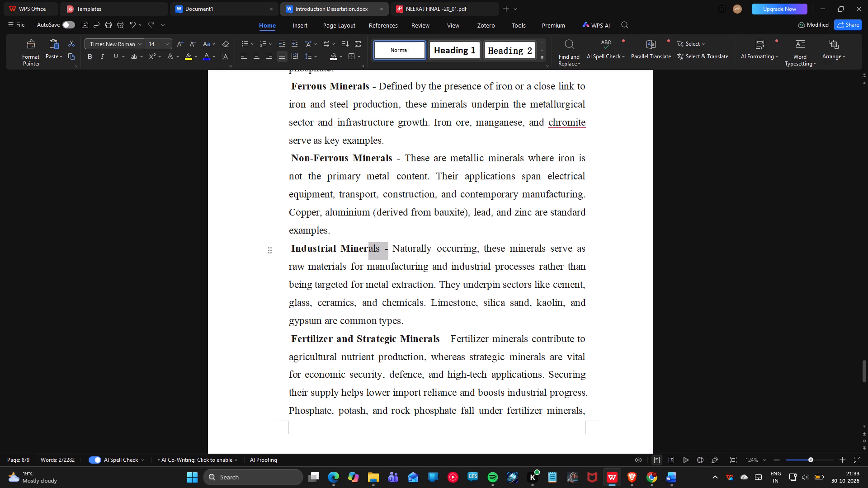
Make the hyphens after the run-in headings "Non-Ferrous Minerals", "Ferrous Minerals" and "Non-Metallic Minerals" bold.
left_click_drag(400, 159, 399, 159)
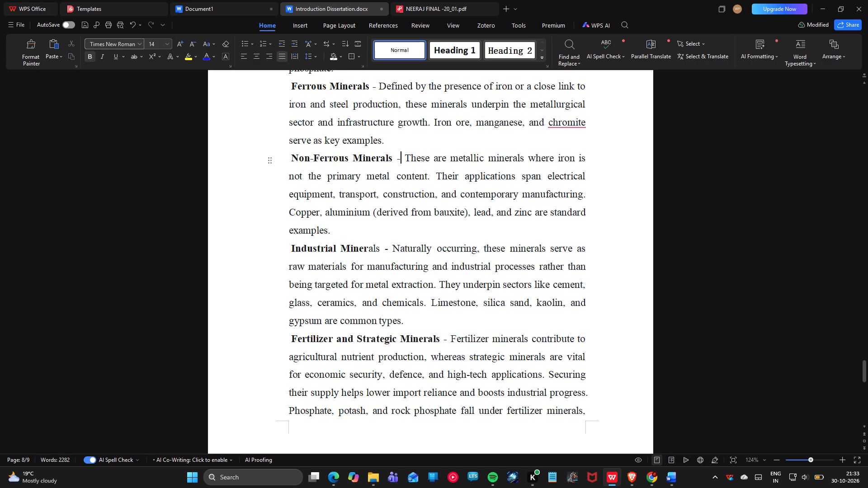
left_click_drag(399, 159, 396, 159)
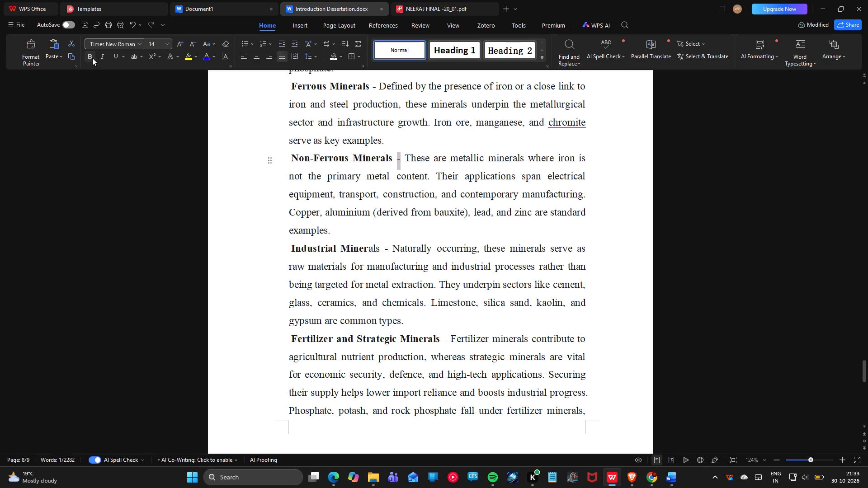
left_click(92, 58)
left_click(332, 229)
scroll(332, 229, "up", 2)
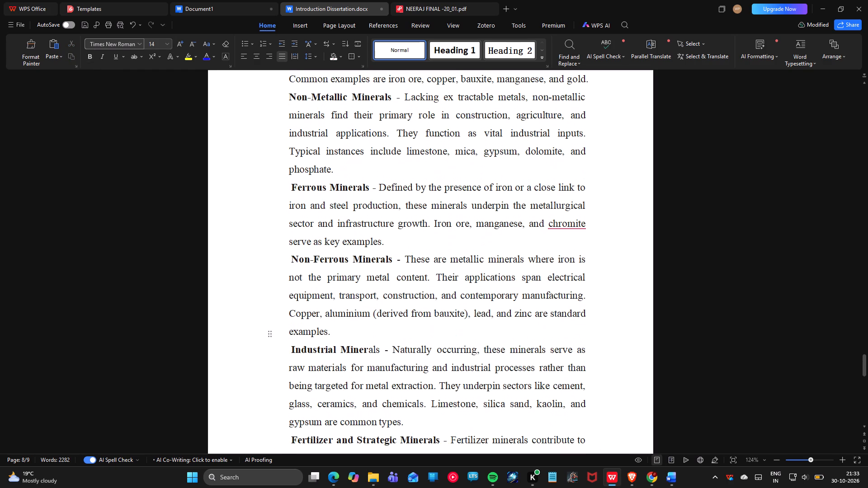
left_click_drag(376, 191, 370, 189)
left_click_drag(370, 189, 368, 189)
left_click(87, 55)
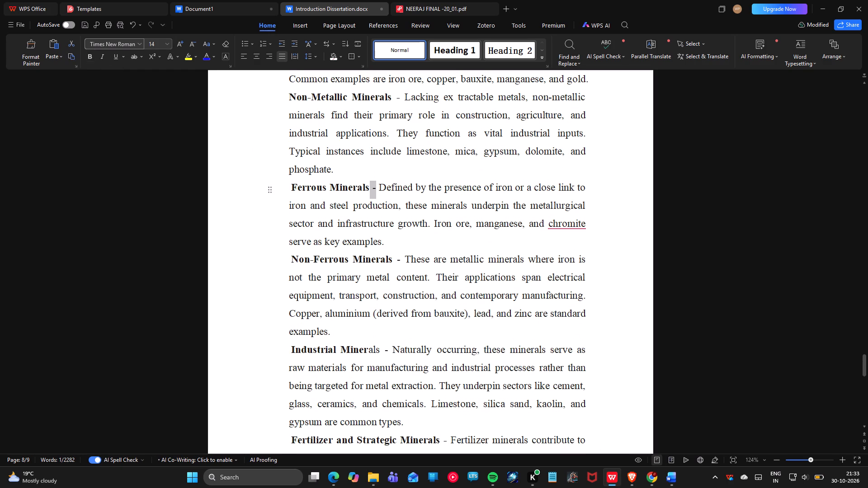
left_click_drag(401, 96, 400, 96)
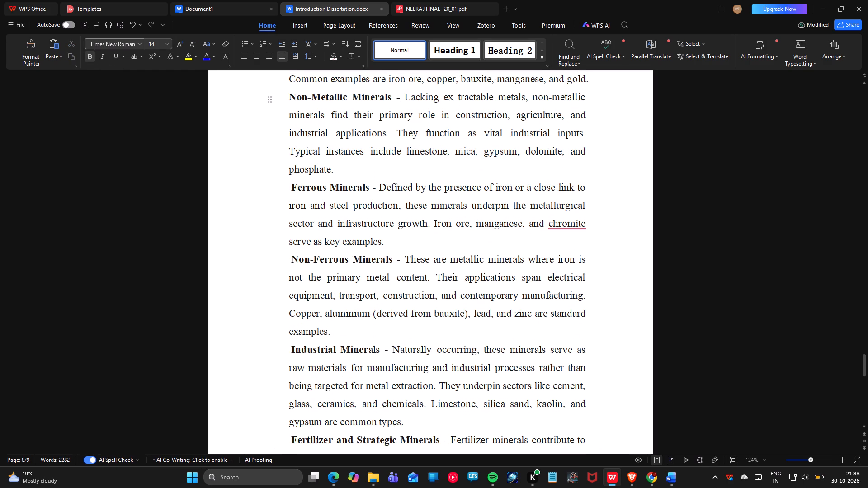
left_click_drag(400, 96, 396, 99)
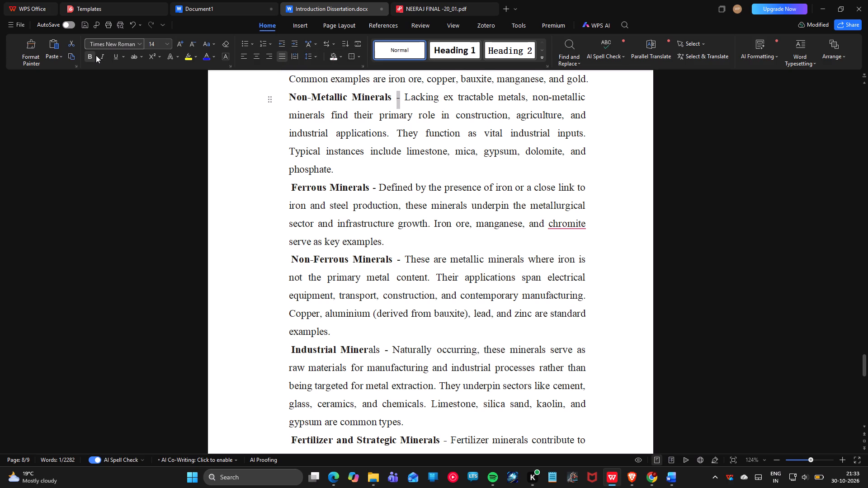
left_click(96, 55)
left_click(94, 56)
left_click(272, 179)
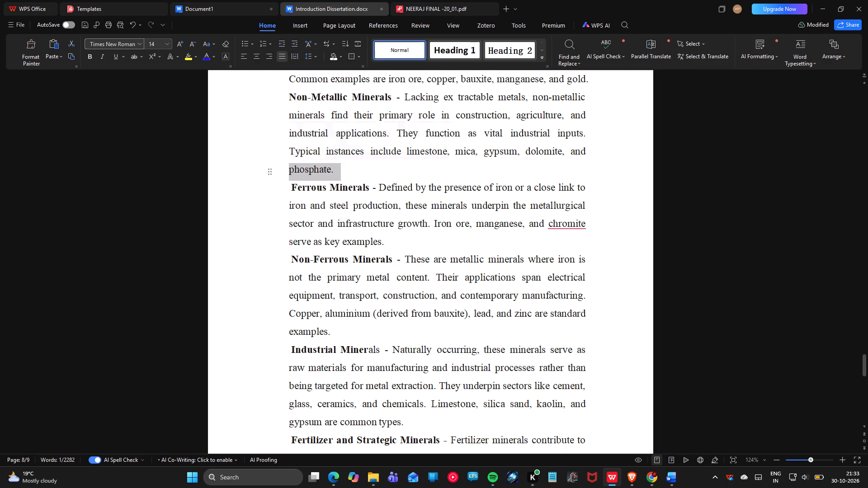
left_click(269, 244)
Restore bold on the last letters of the run-in heading "Industrial Minerals".
scroll(269, 244, "down", 2)
left_click(255, 286)
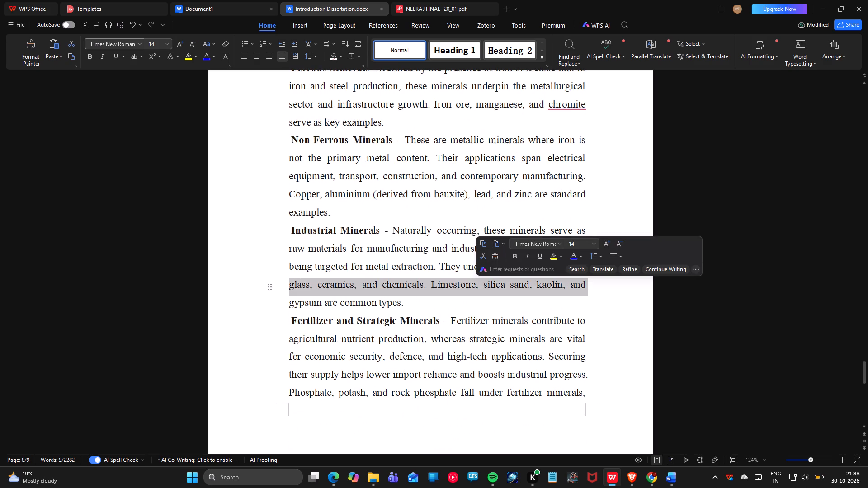
left_click_drag(389, 231, 357, 232)
left_click(357, 232)
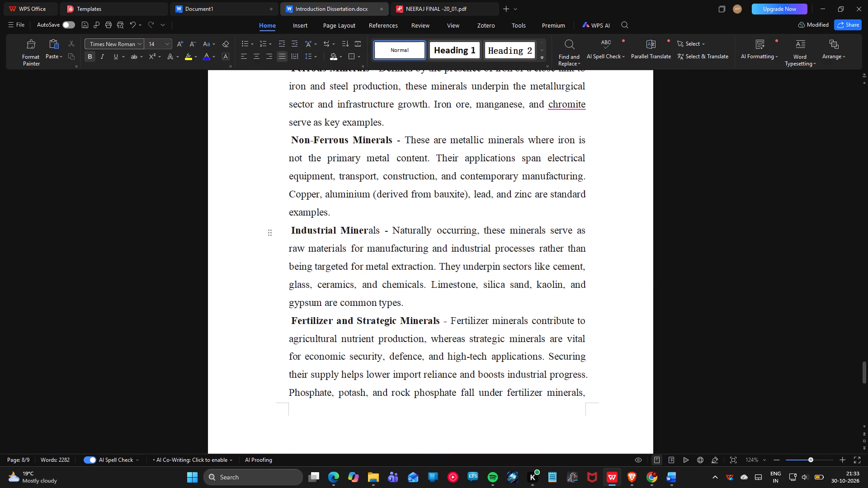
left_click_drag(392, 233, 352, 232)
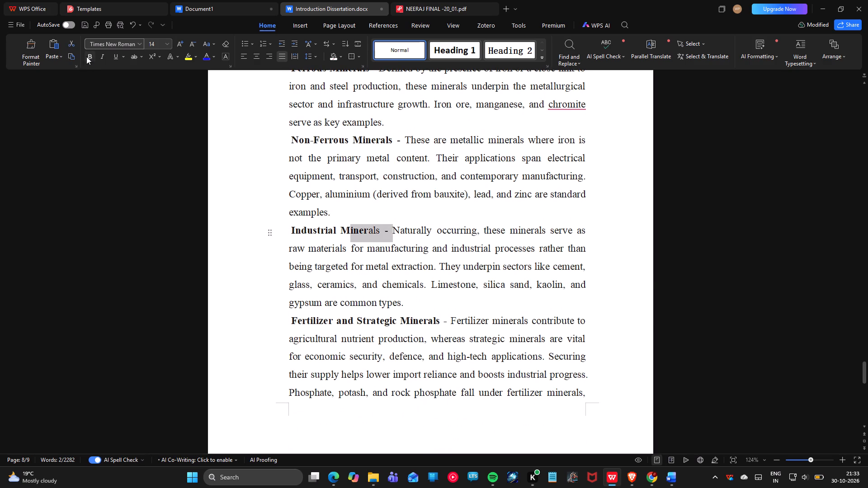
left_click(89, 54)
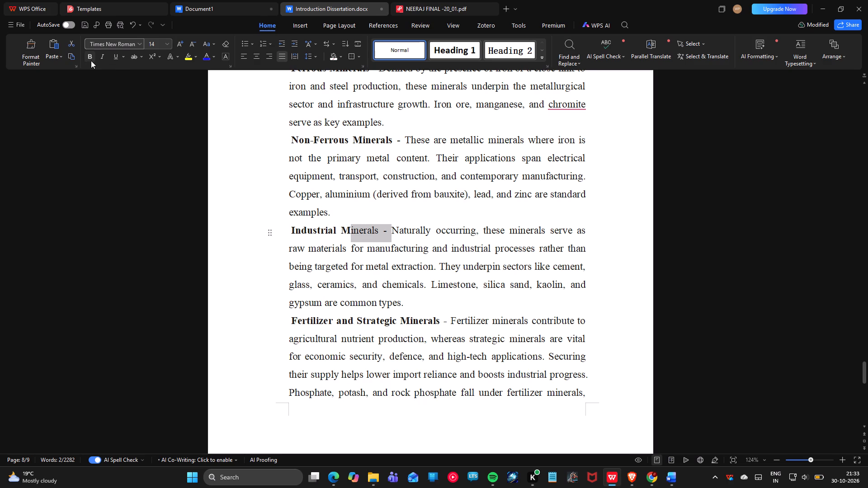
left_click(91, 61)
left_click(368, 222)
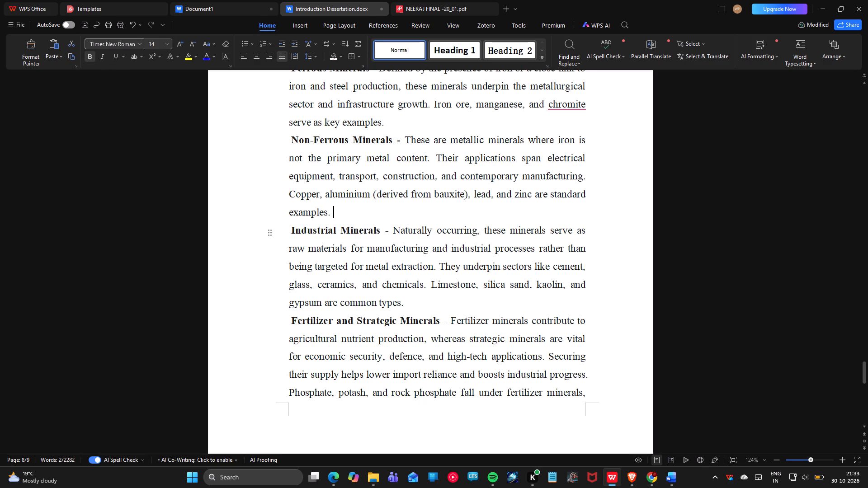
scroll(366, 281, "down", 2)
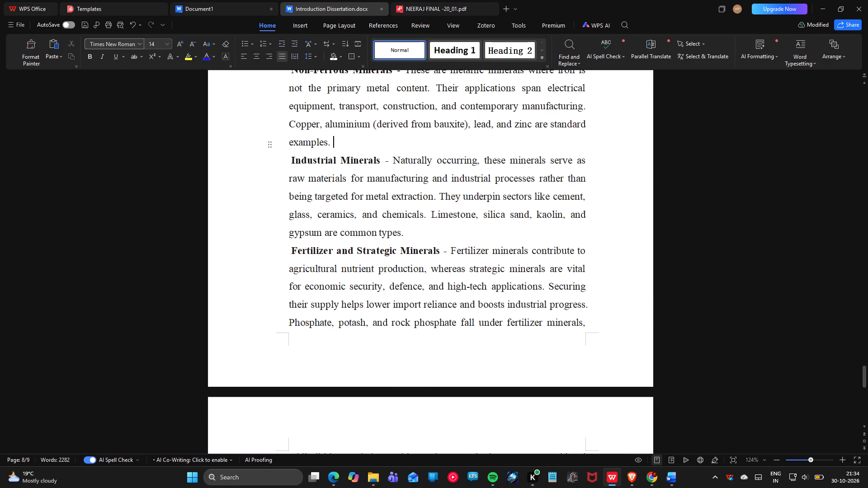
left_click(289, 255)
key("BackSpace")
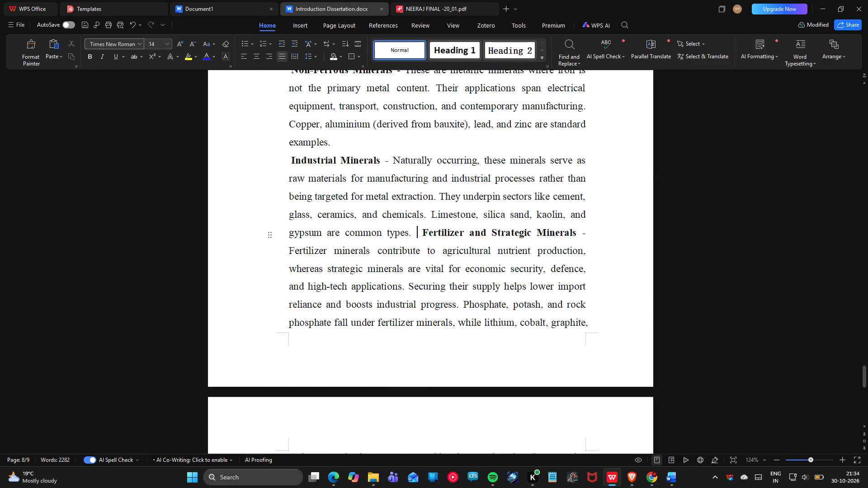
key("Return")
Start a separate paragraph at "Major Minerals and Minor Minerals" and delete the number 7. left before it.
scroll(346, 347, "down", 2)
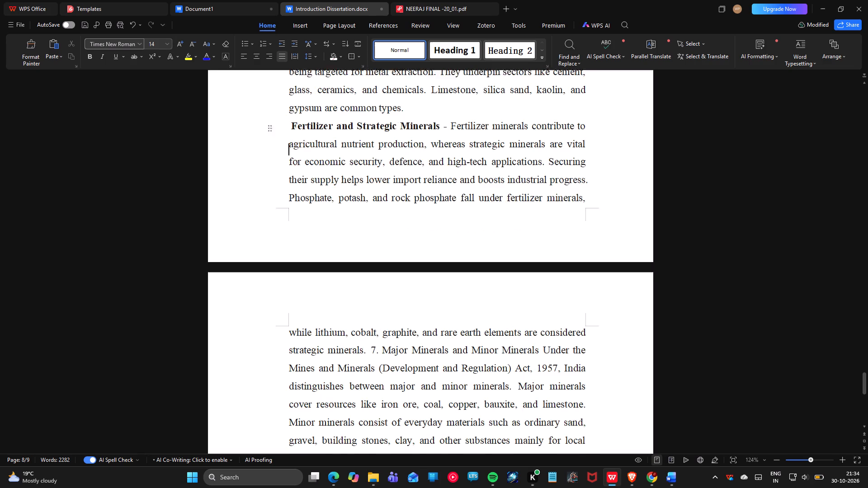
scroll(346, 347, "down", 3)
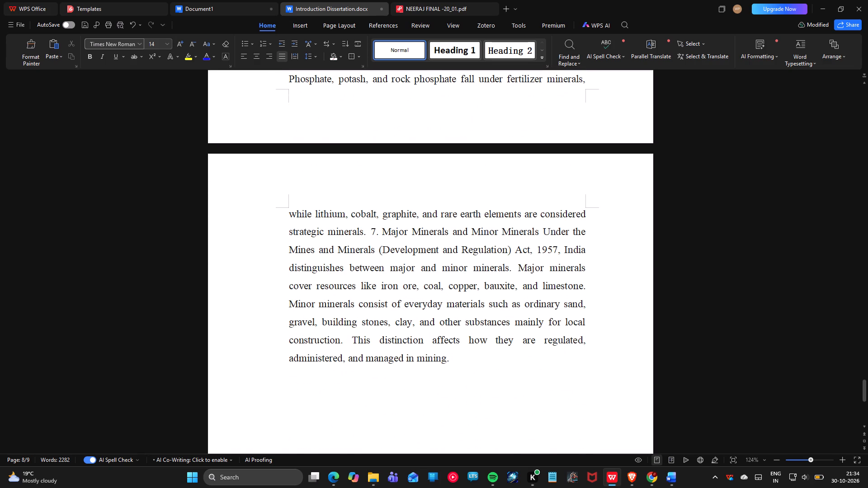
scroll(362, 280, "up", 2)
scroll(362, 280, "down", 1)
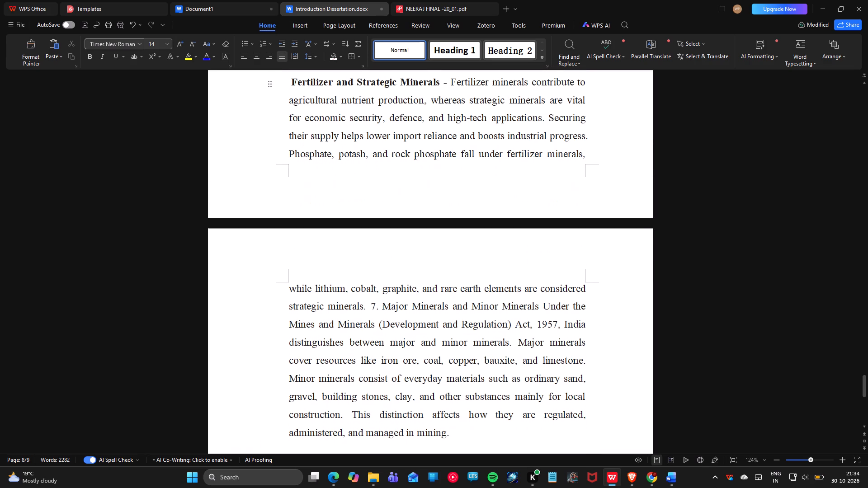
left_click(382, 308)
key("Return")
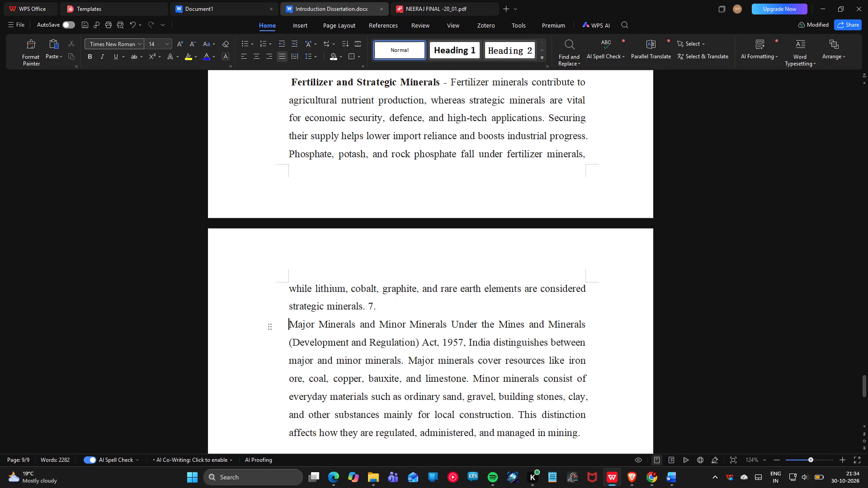
left_click(379, 308)
key("BackSpace")
key("BackSpace")
key("BackSpace")
Make the run-in heading "Major Minerals and Minor Minerals" bold.
left_click_drag(287, 325, 400, 326)
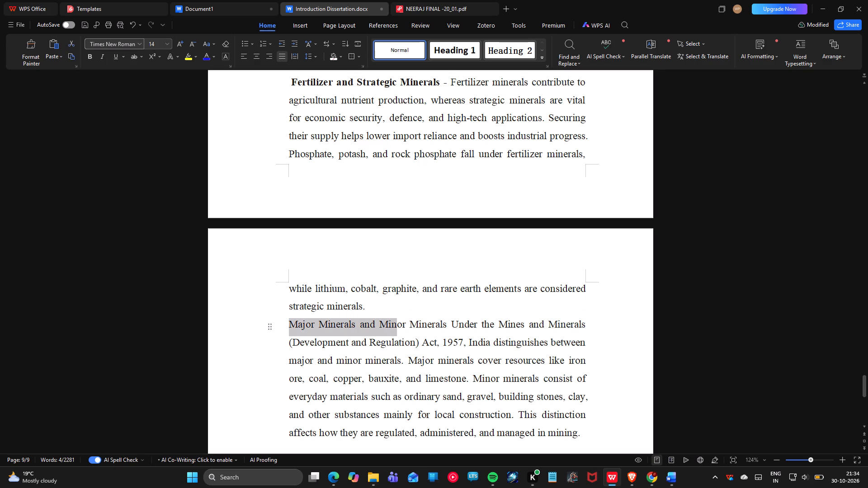
left_click_drag(400, 326, 448, 324)
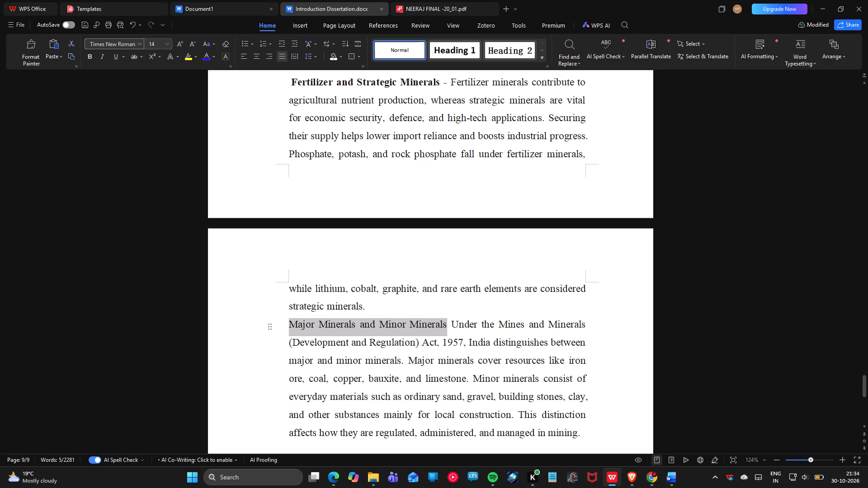
left_click(90, 61)
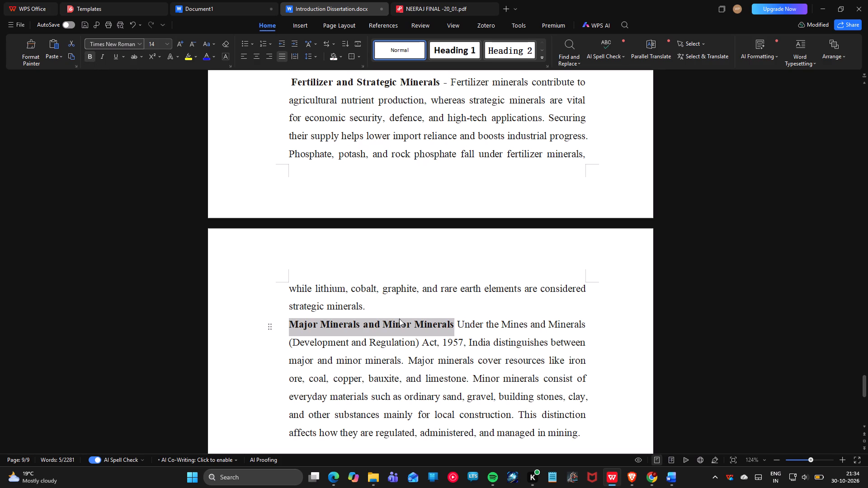
left_click(500, 319)
Review the dissertation from the Chapter 1 opening through the Classification of Minerals section, checking the paragraphs and their run-in headings.
scroll(463, 384, "down", 1)
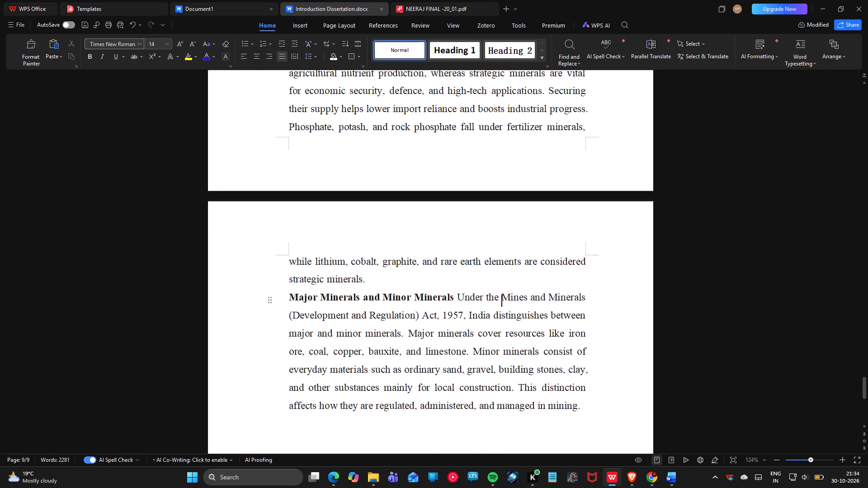
scroll(463, 384, "up", 8)
scroll(463, 384, "down", 1)
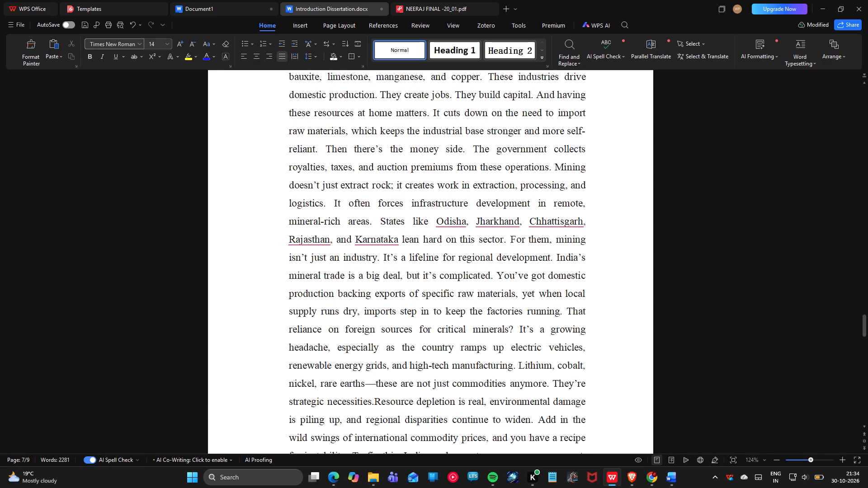
scroll(463, 384, "down", 7)
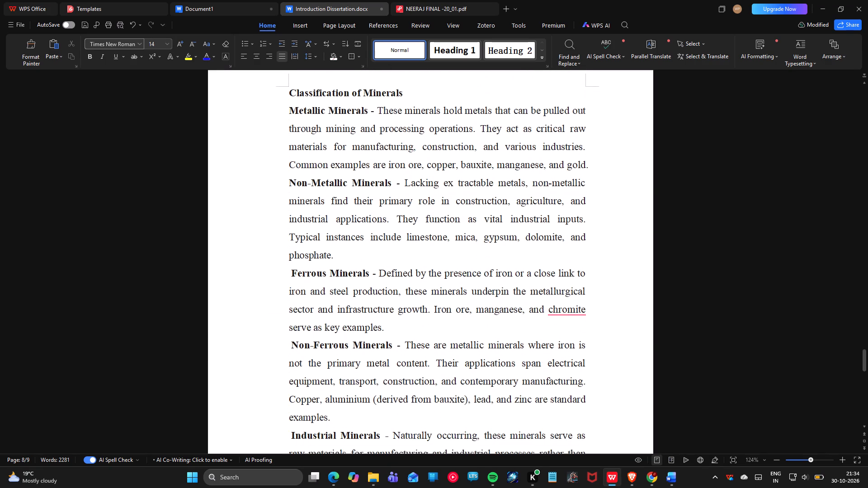
scroll(463, 384, "down", 6)
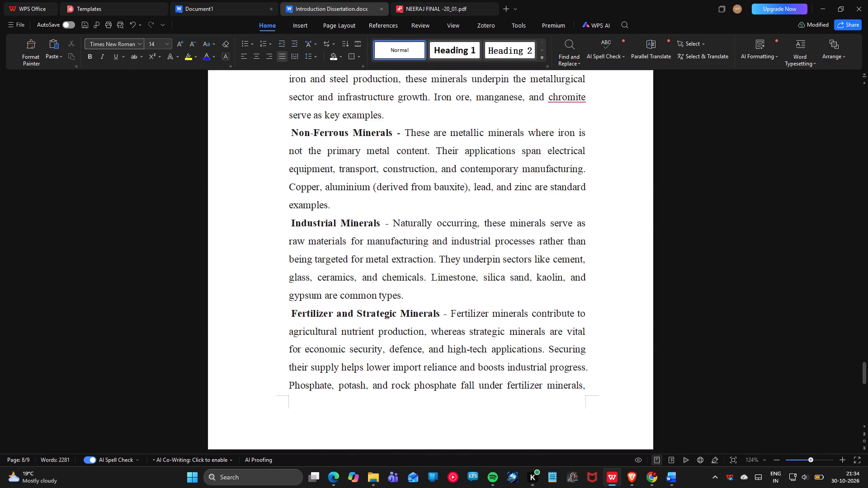
scroll(463, 384, "down", 3)
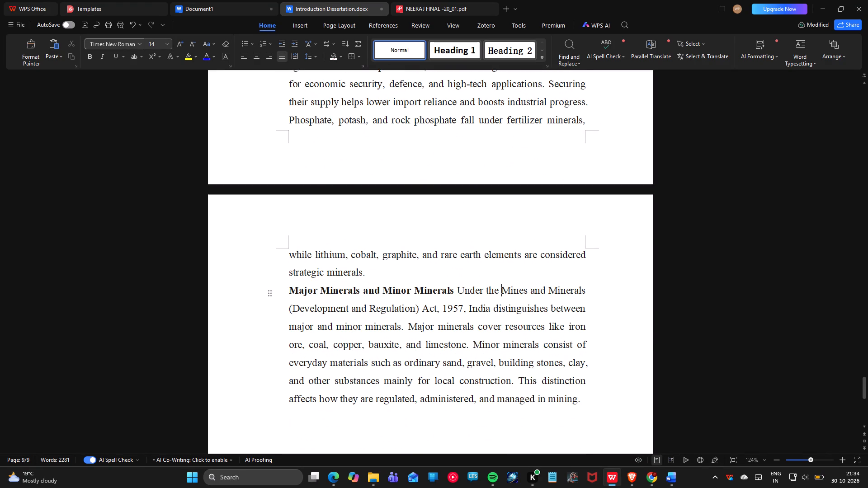
scroll(472, 401, "down", 1)
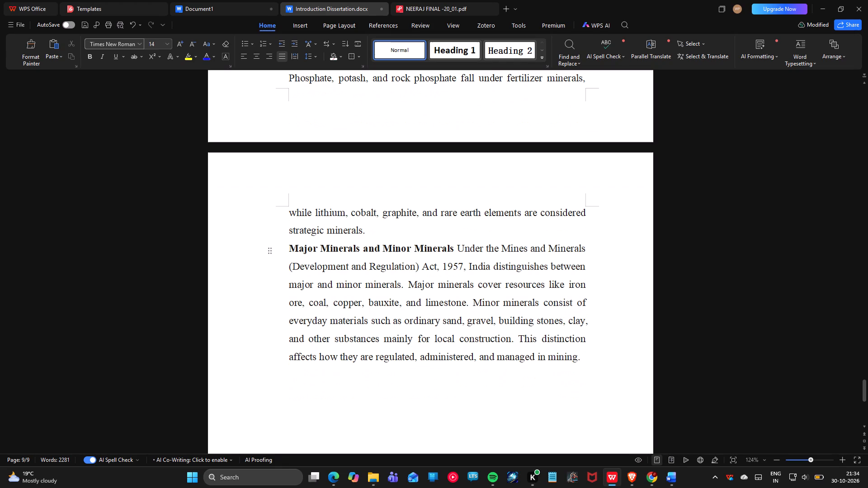
scroll(472, 401, "down", 1)
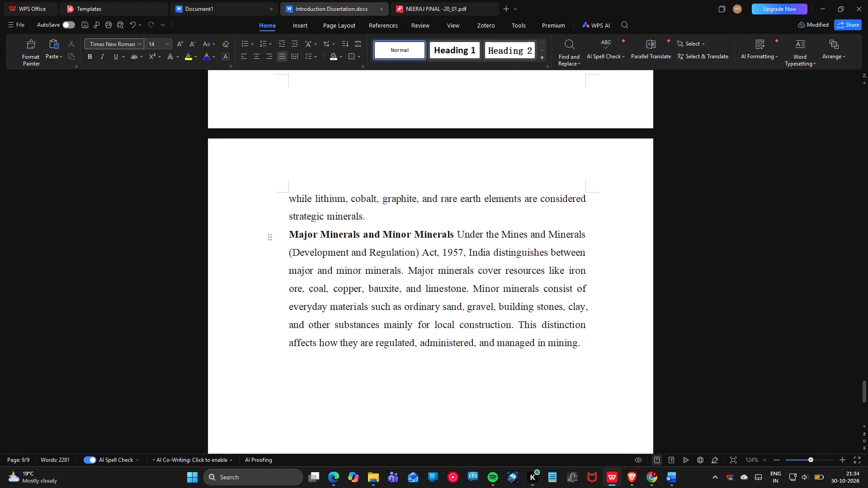
scroll(476, 372, "down", 1)
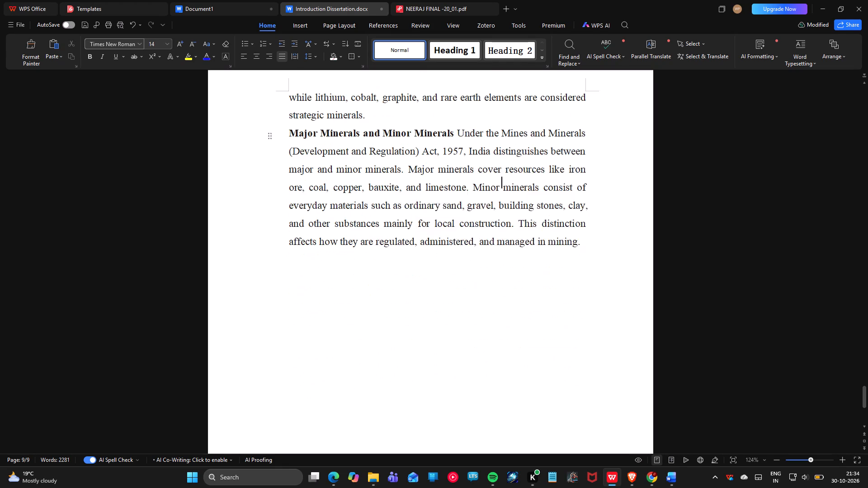
scroll(476, 372, "down", 3)
scroll(476, 372, "up", 6)
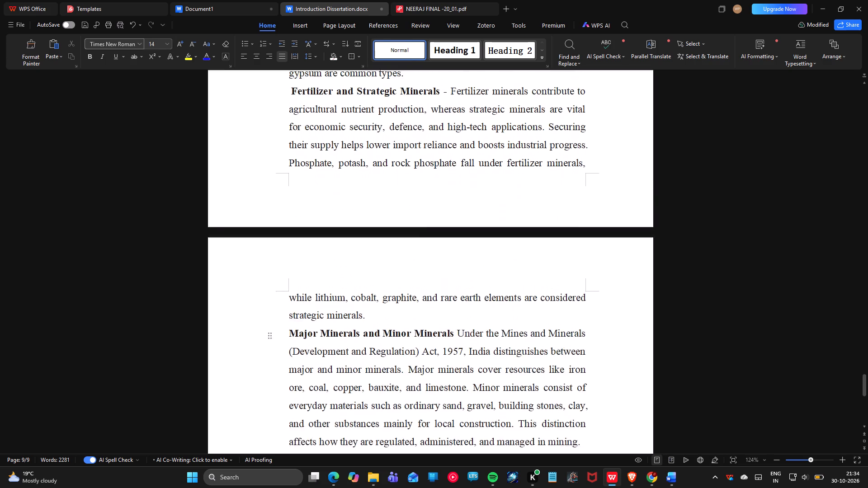
scroll(476, 372, "up", 4)
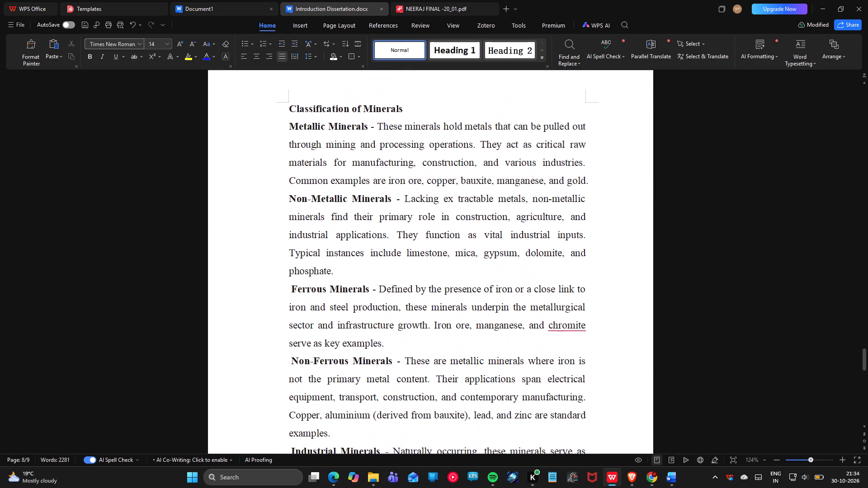
scroll(476, 372, "up", 1)
scroll(445, 273, "up", 8)
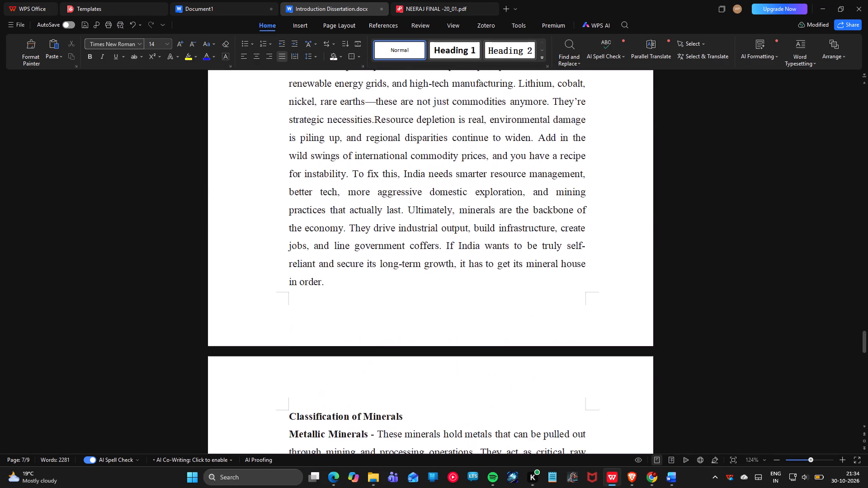
scroll(445, 273, "up", 16)
scroll(445, 273, "up", 5)
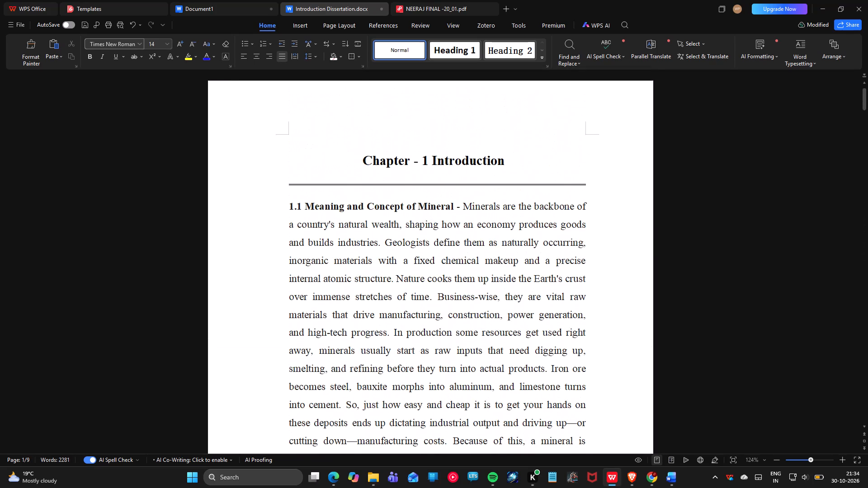
scroll(445, 273, "down", 11)
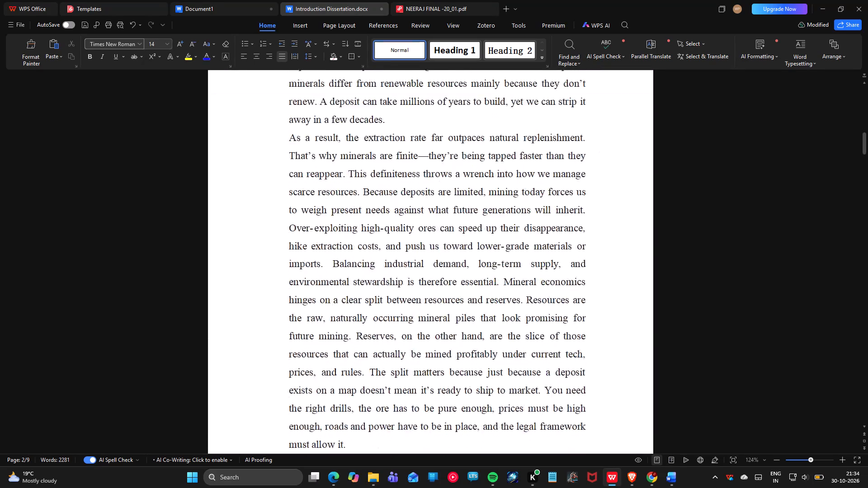
scroll(445, 273, "down", 12)
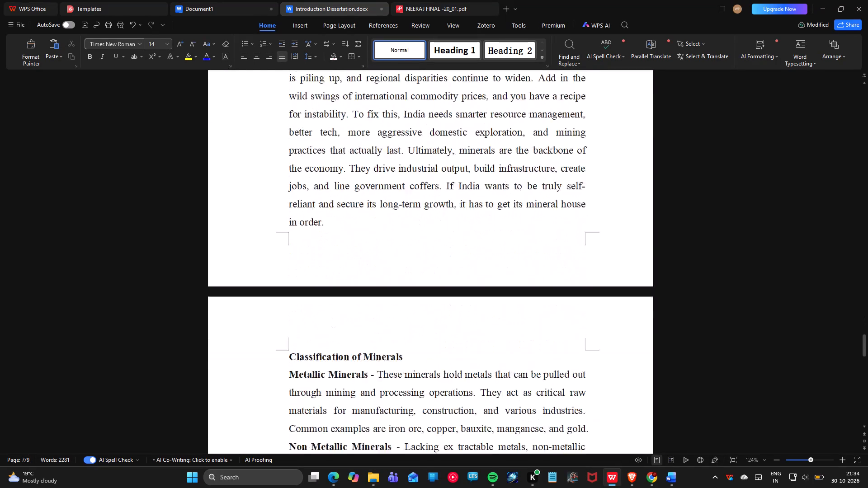
scroll(446, 267, "down", 6)
scroll(446, 267, "up", 1)
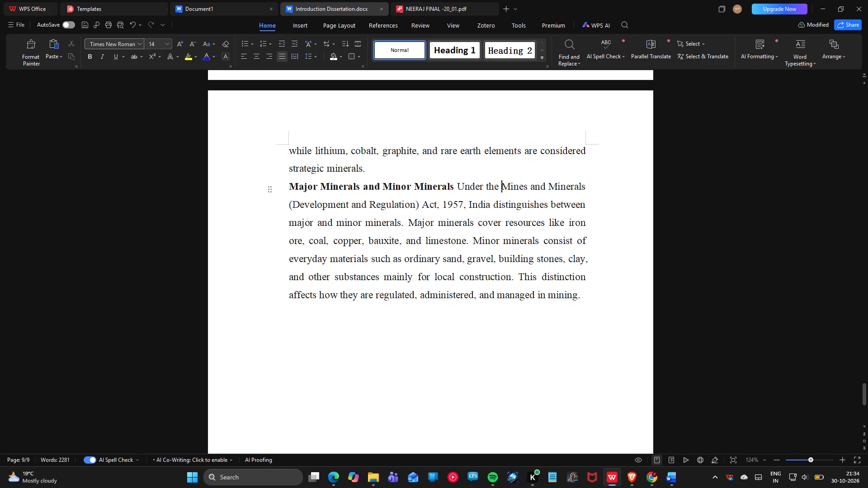
Add a hyphen after the run-in heading "Major Minerals and Minor Minerals" and make the hyphen bold.
left_click(455, 183)
key("space")
type("-")
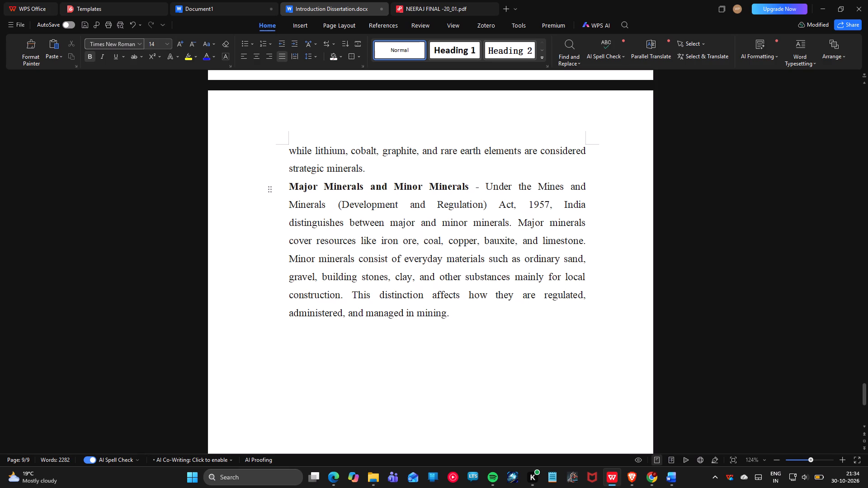
left_click_drag(481, 187, 469, 190)
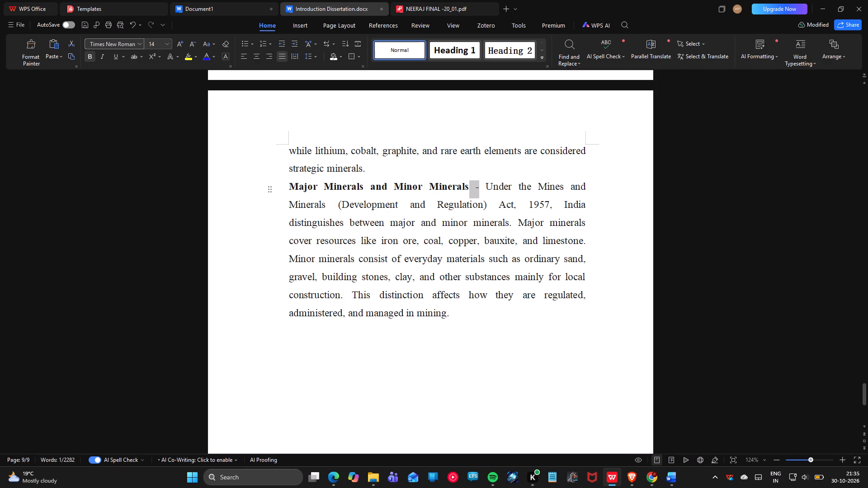
left_click(93, 60)
left_click(277, 289)
Add one empty paragraph after the closing sentence on major and minor minerals, at the end of the document.
scroll(287, 394, "down", 1)
left_click(302, 406)
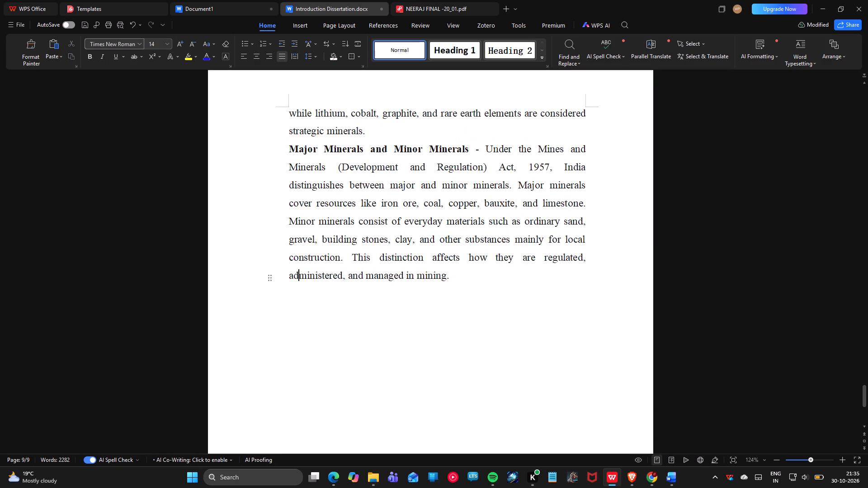
left_click(473, 281)
key("Return")
key("Return")
key("BackSpace")
scroll(453, 313, "down", 2)
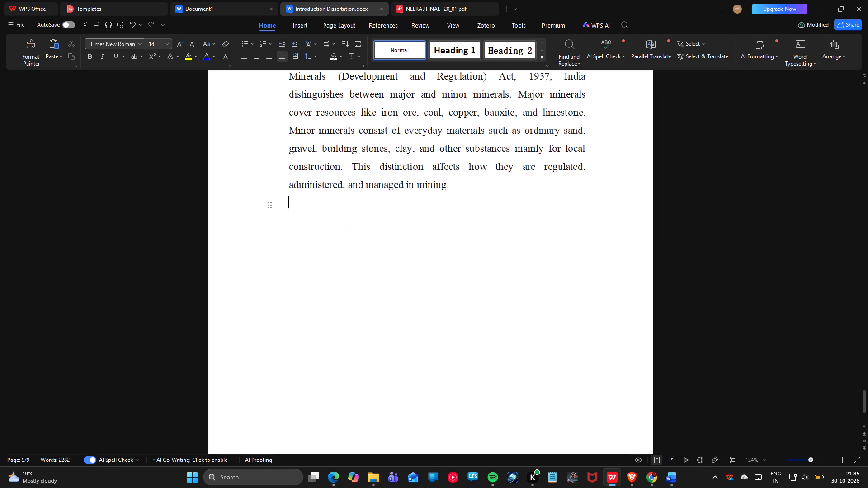
scroll(453, 313, "down", 2)
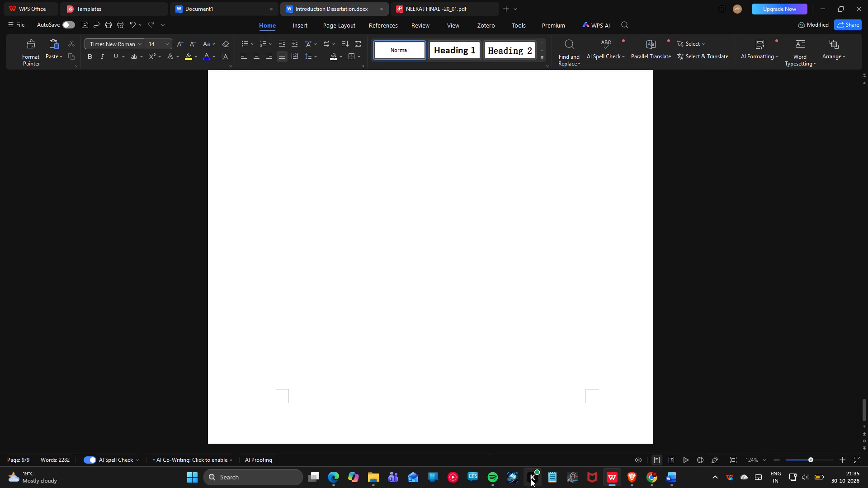
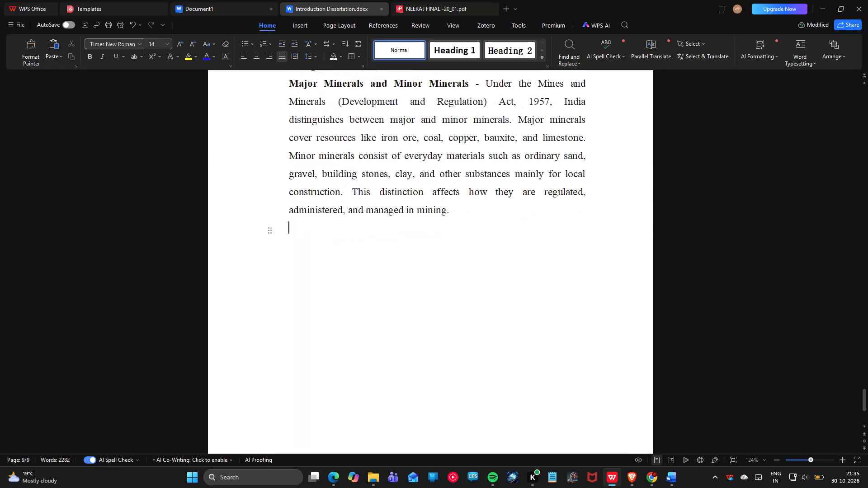
Add another empty paragraph at the end of the dissertation, below the major and minor minerals paragraph.
scroll(545, 214, "up", 3)
scroll(545, 214, "down", 4)
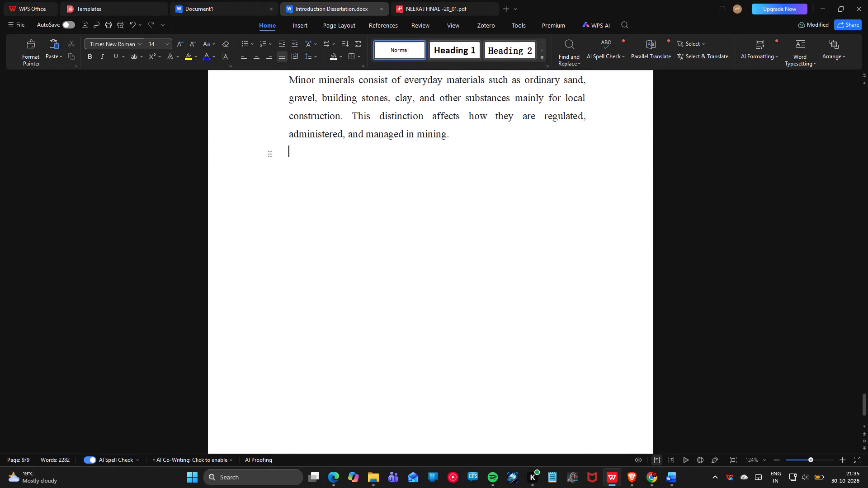
scroll(545, 214, "down", 1)
left_click(471, 103)
scroll(471, 103, "up", 2)
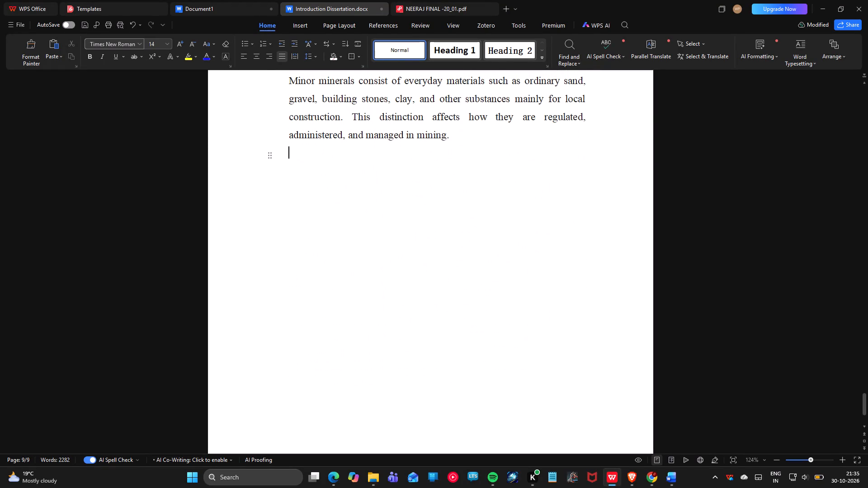
key("Return")
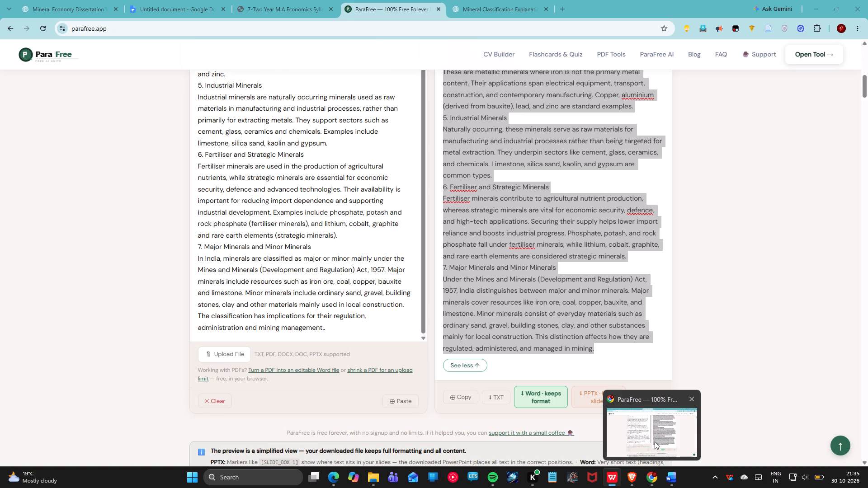
Switch to the browser and examine the Google Docs dissertation outline around sections 1.2 to 1.8 for the section to write next.
left_click(655, 441)
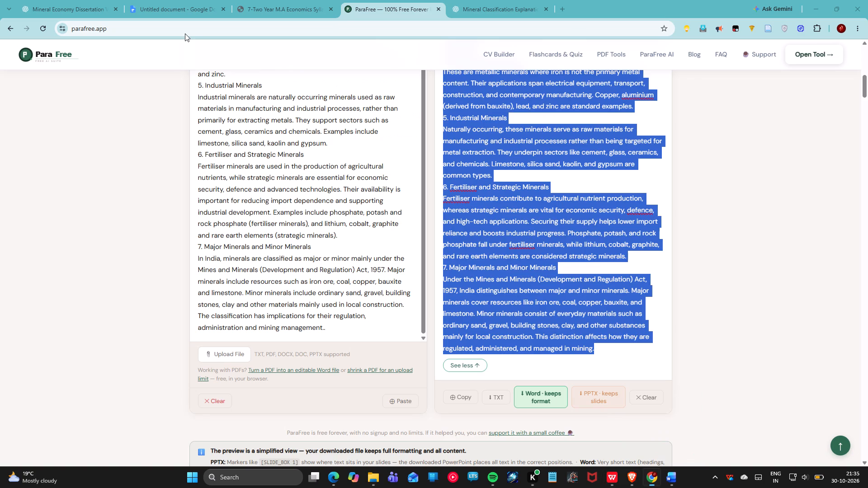
left_click(184, 42)
left_click(180, 2)
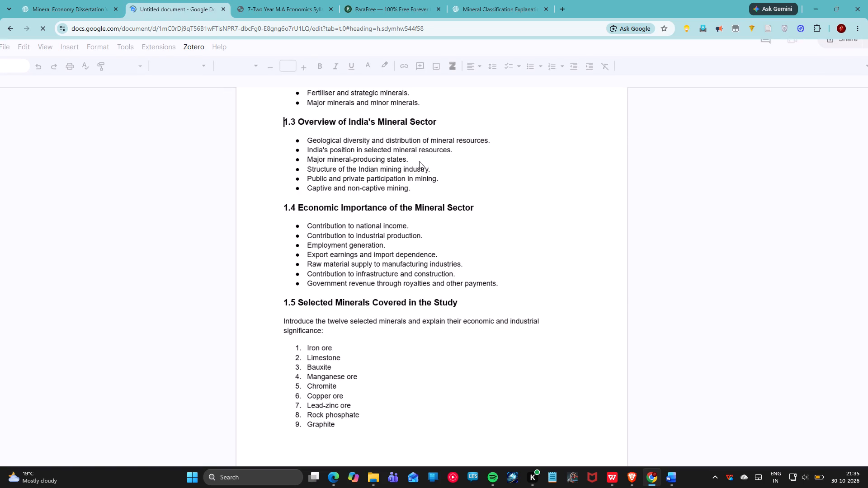
scroll(459, 169, "up", 3)
scroll(459, 169, "down", 1)
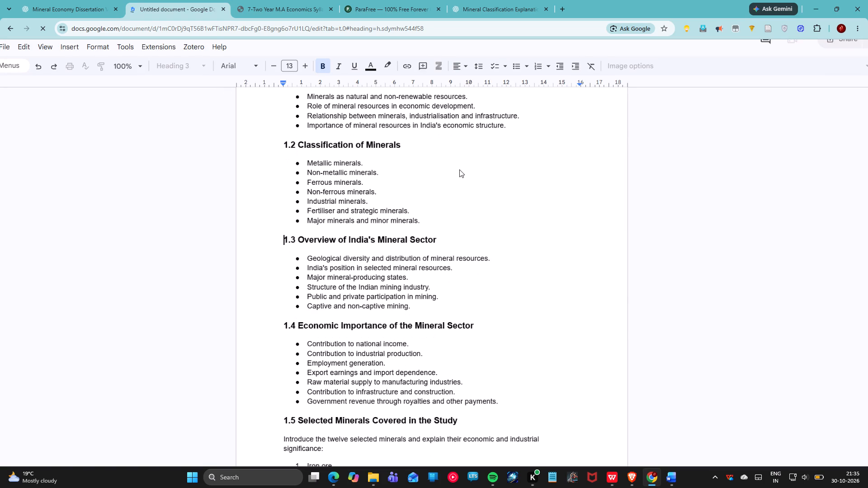
scroll(459, 169, "down", 2)
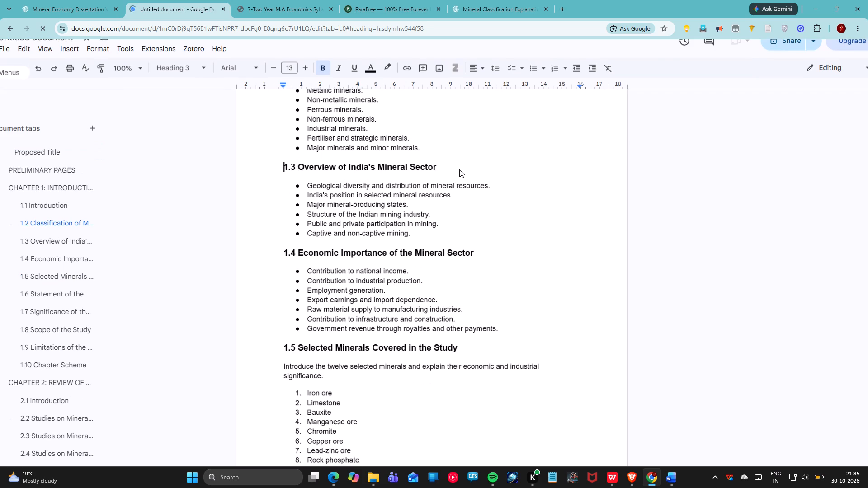
scroll(464, 265, "down", 3)
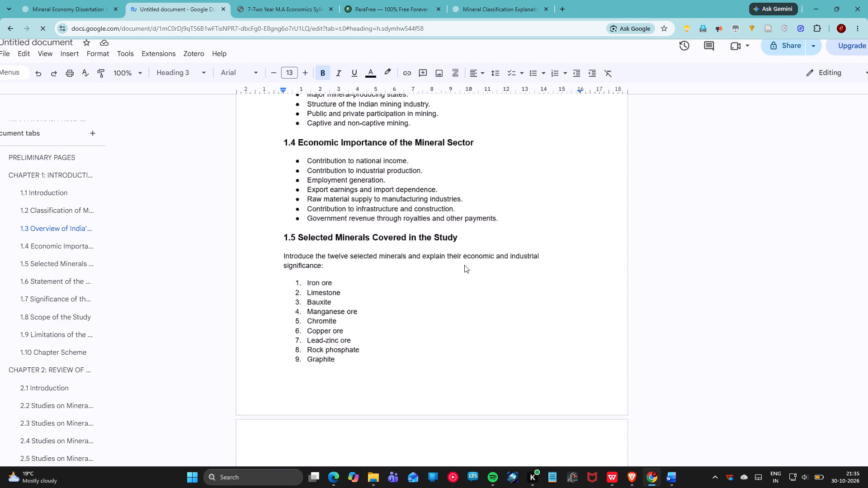
scroll(464, 265, "down", 4)
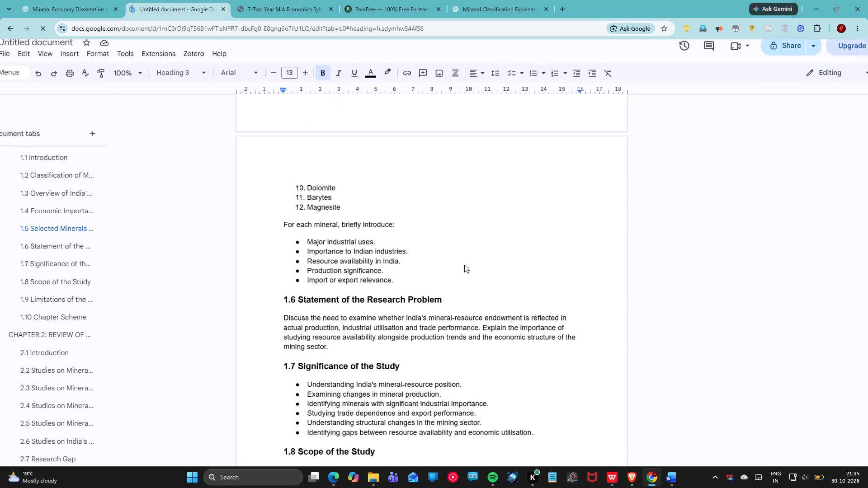
scroll(464, 265, "down", 3)
scroll(464, 265, "up", 4)
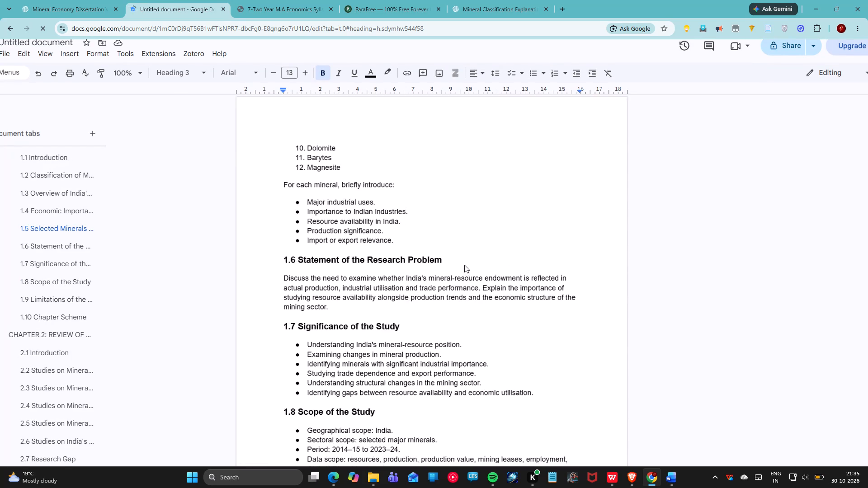
scroll(464, 265, "up", 6)
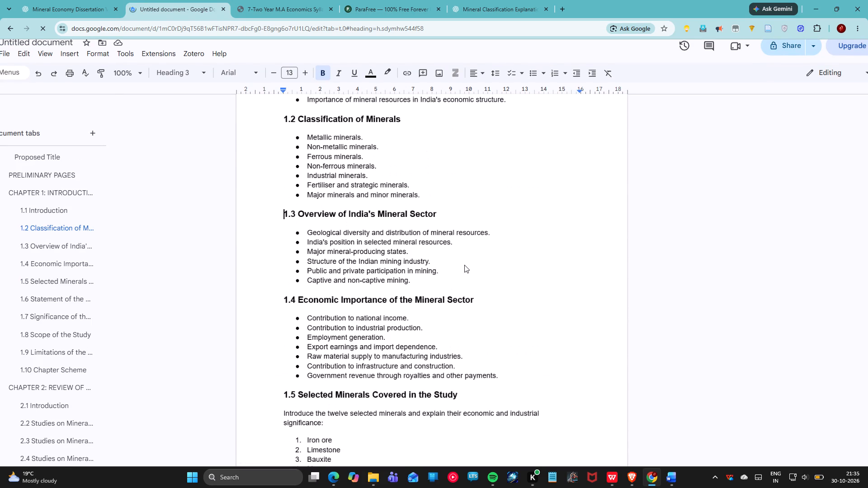
scroll(464, 265, "down", 1)
scroll(464, 265, "up", 3)
scroll(464, 265, "down", 1)
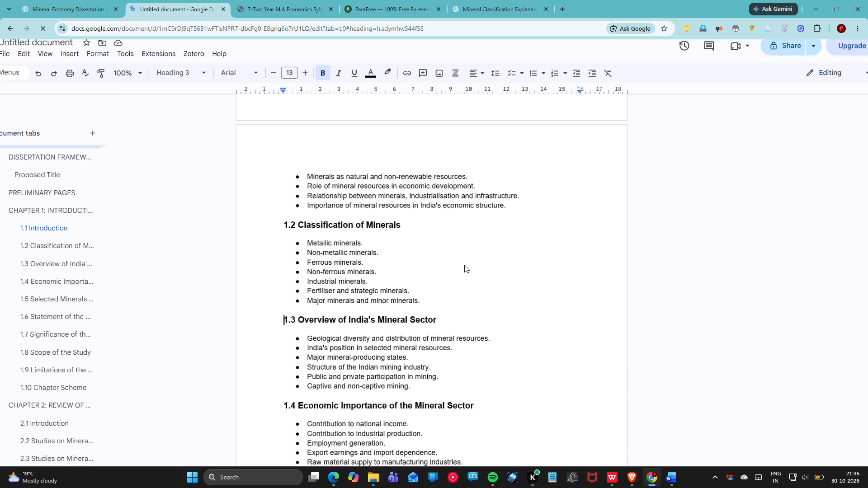
scroll(464, 265, "down", 2)
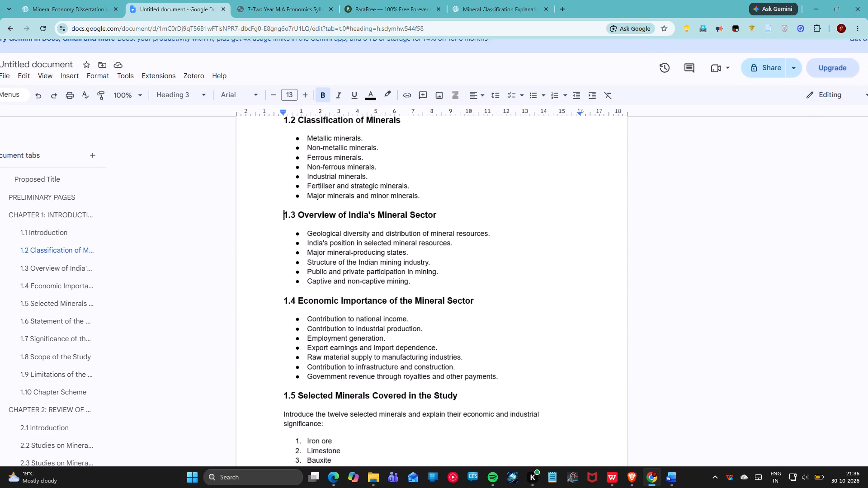
left_click(315, 207)
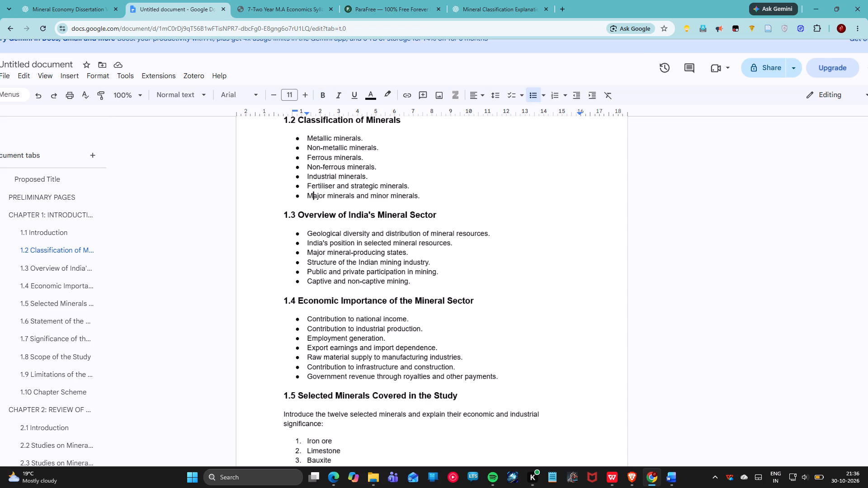
key("Down")
key("Down")
key("Left")
left_click_drag(315, 207, 343, 215)
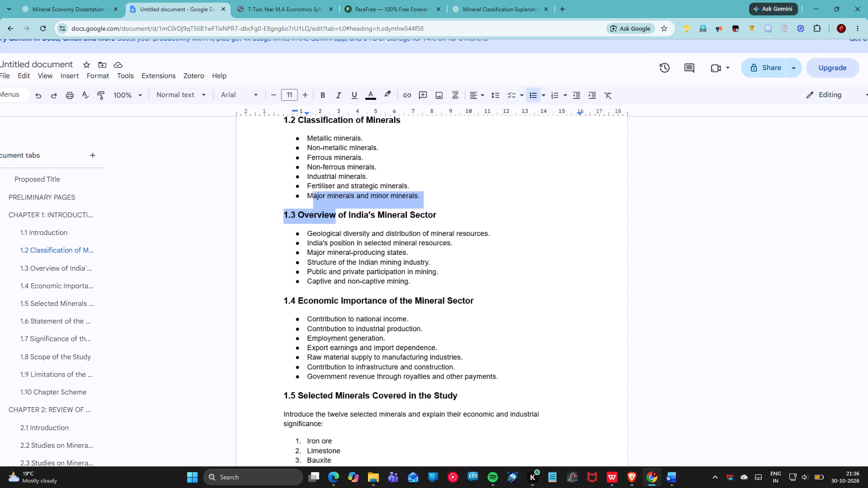
left_click_drag(343, 215, 351, 221)
left_click_drag(331, 239, 302, 231)
left_click(302, 231)
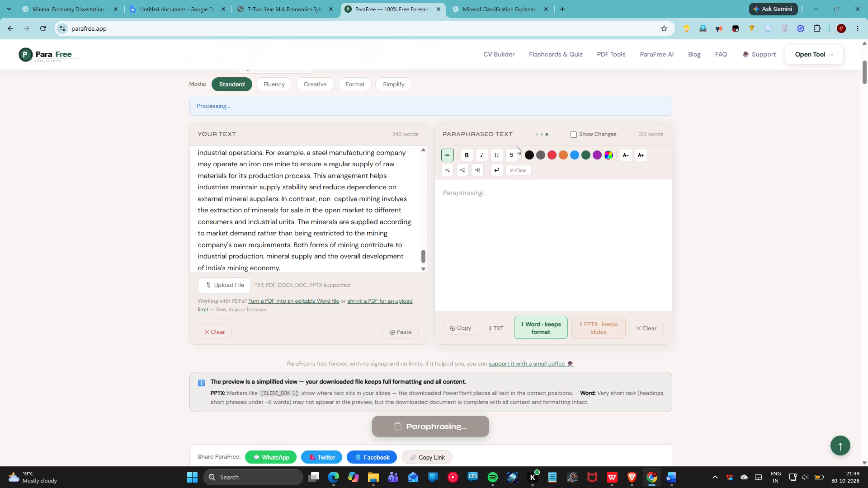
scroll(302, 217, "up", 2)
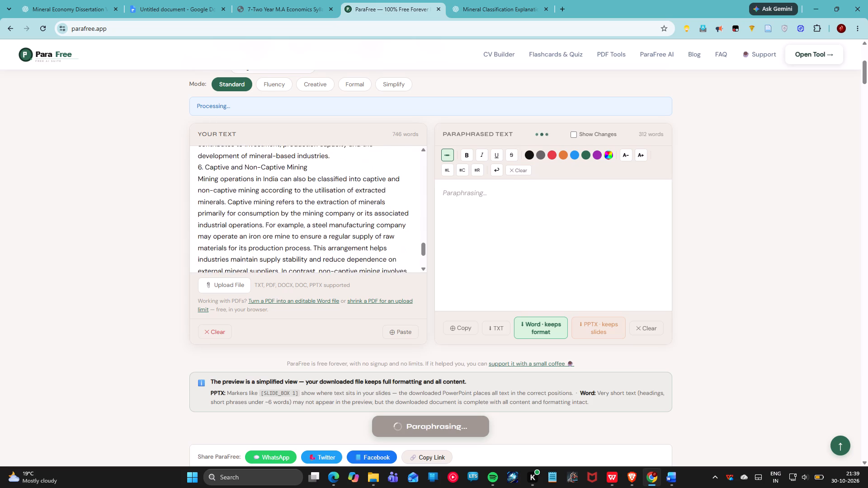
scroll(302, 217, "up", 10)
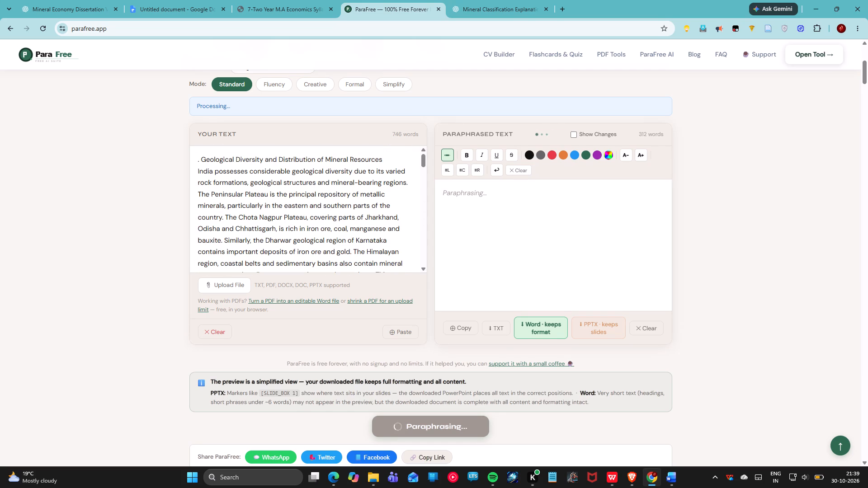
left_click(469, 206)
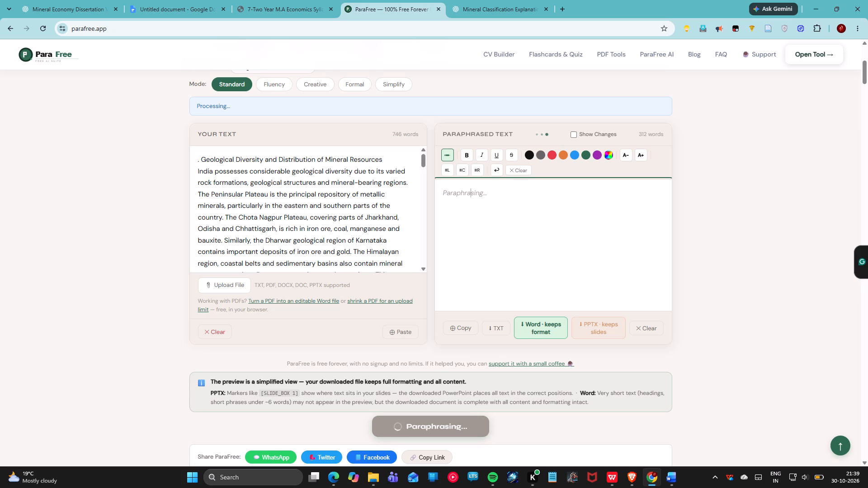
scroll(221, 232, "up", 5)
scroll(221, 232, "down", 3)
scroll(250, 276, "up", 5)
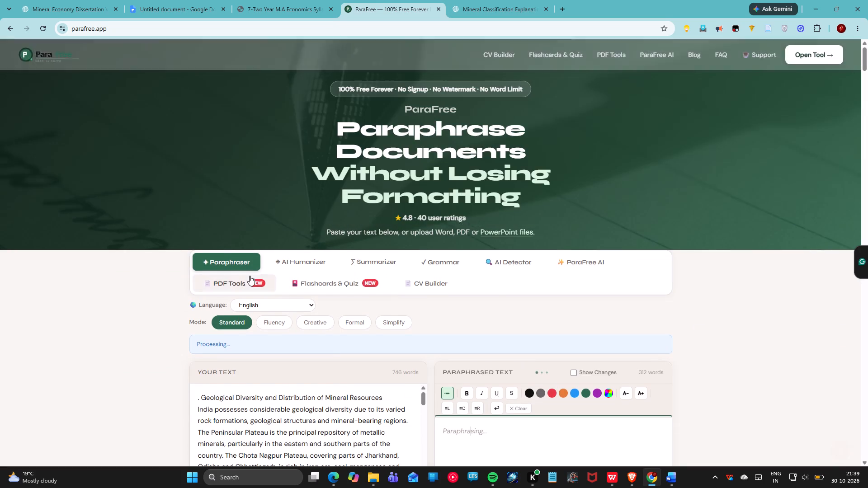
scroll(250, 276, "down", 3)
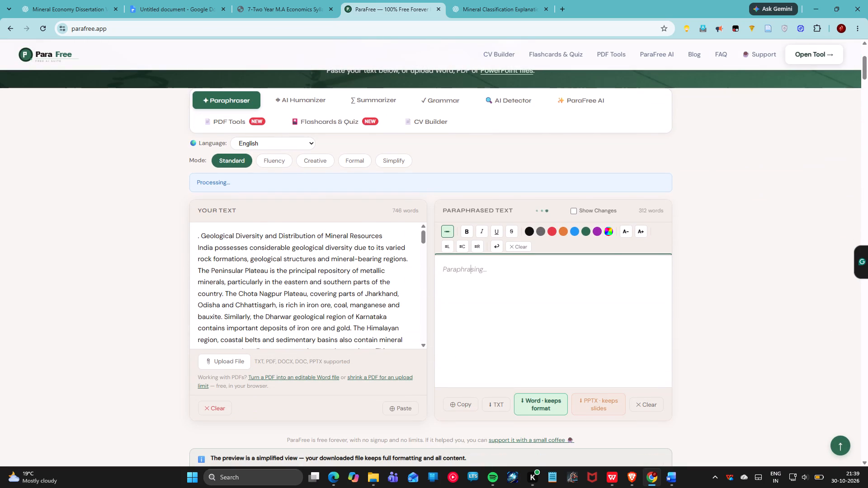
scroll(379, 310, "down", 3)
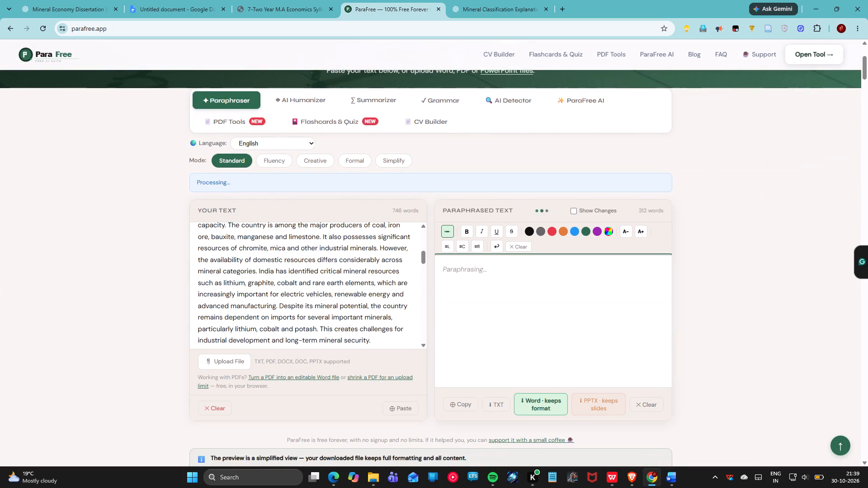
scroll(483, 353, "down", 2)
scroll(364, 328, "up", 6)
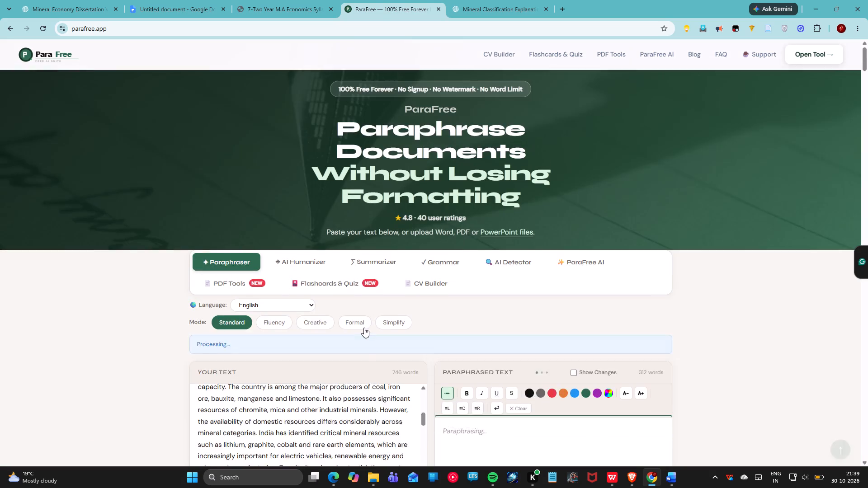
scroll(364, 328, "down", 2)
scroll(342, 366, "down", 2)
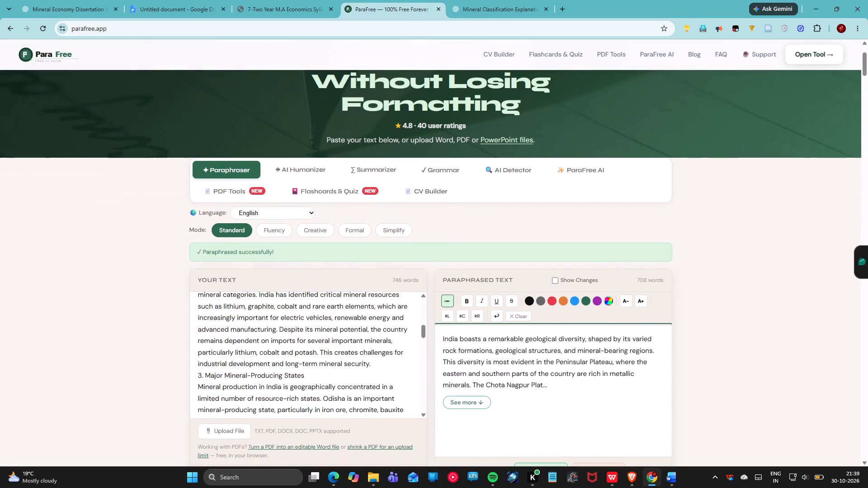
Expand the truncated paraphrased result to show its full text.
scroll(469, 389, "up", 6)
scroll(469, 389, "down", 4)
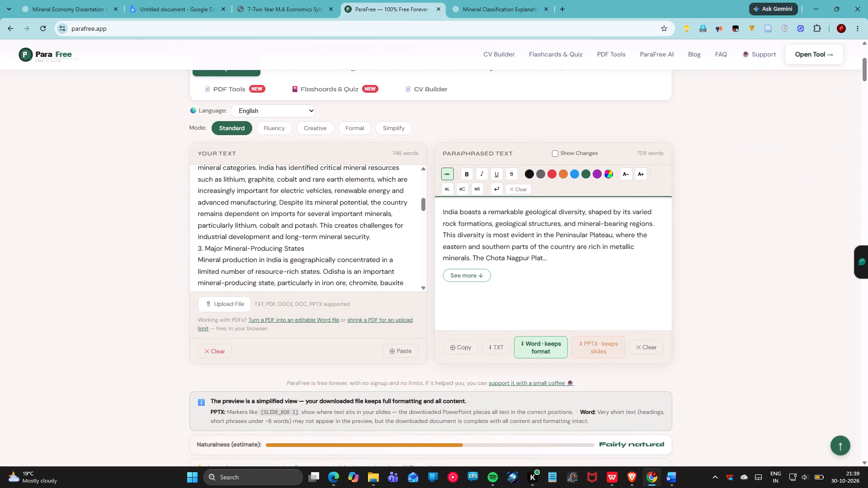
scroll(512, 288, "up", 1)
scroll(514, 281, "down", 1)
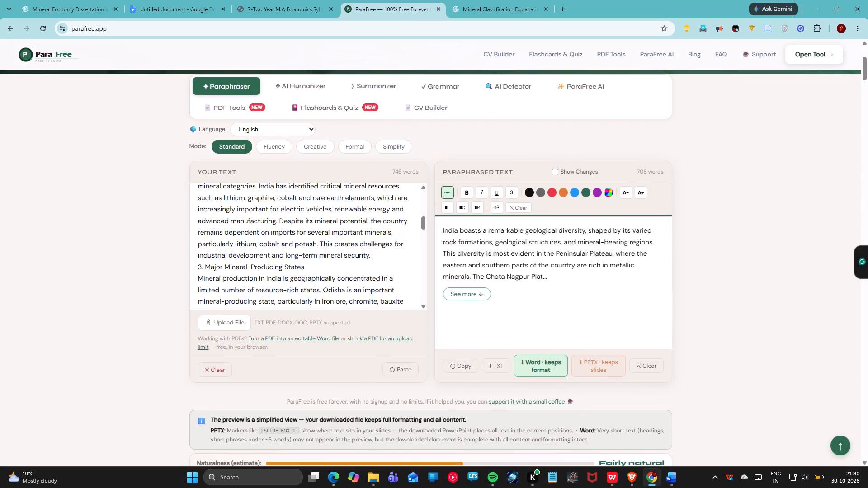
left_click(479, 300)
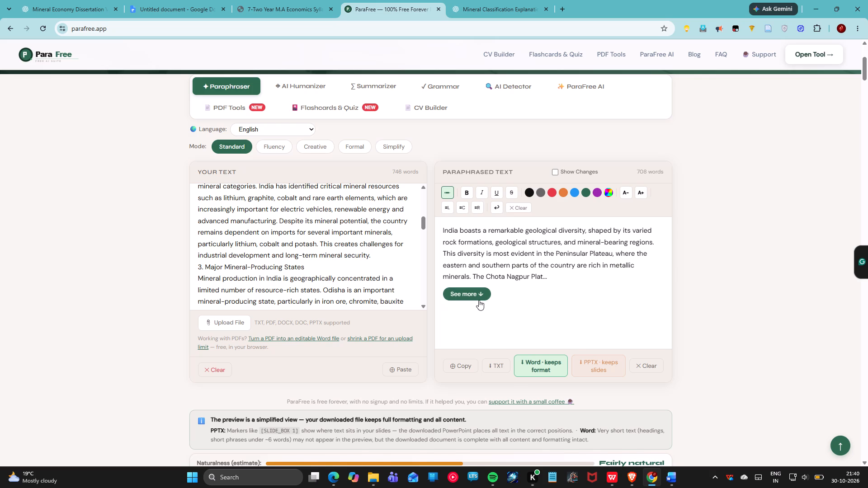
Review the full paraphrased text against the source, from the geological diversity paragraph through the captive and non-captive mining paragraph.
scroll(479, 312, "down", 2)
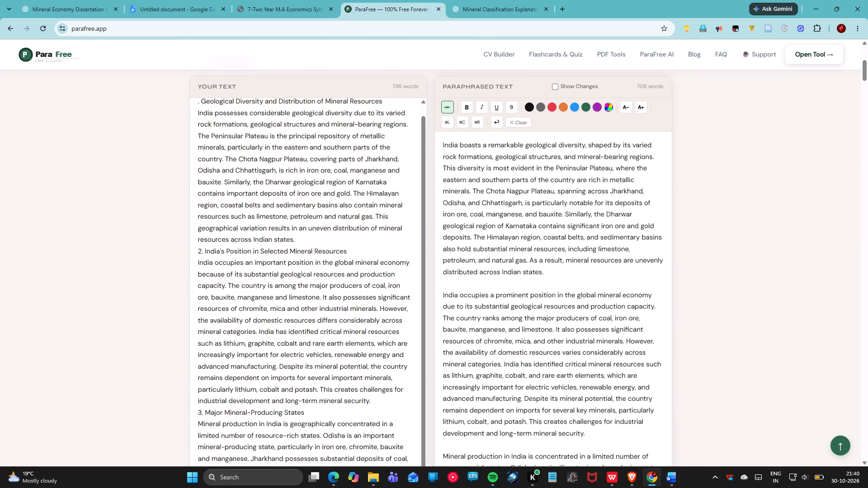
scroll(479, 312, "down", 5)
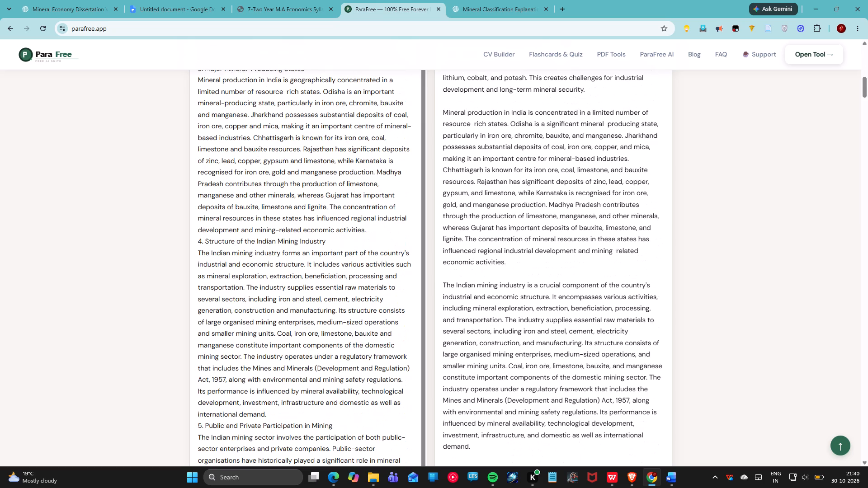
scroll(479, 312, "down", 5)
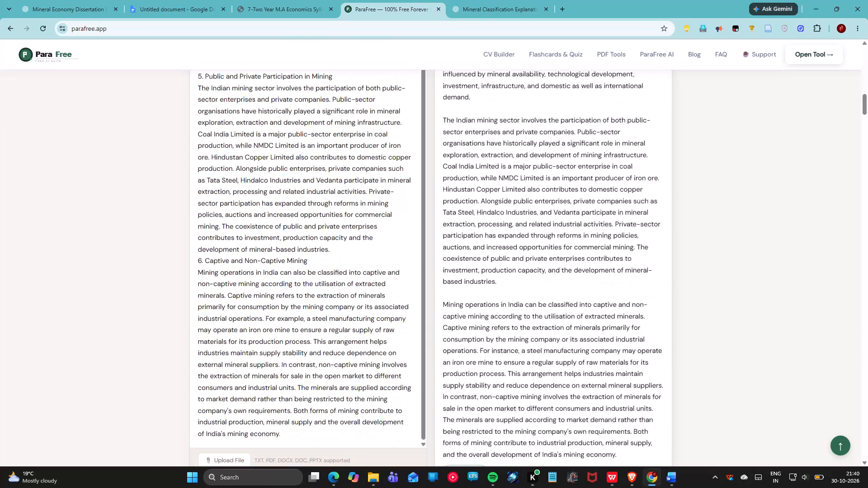
scroll(479, 312, "down", 5)
scroll(479, 312, "up", 6)
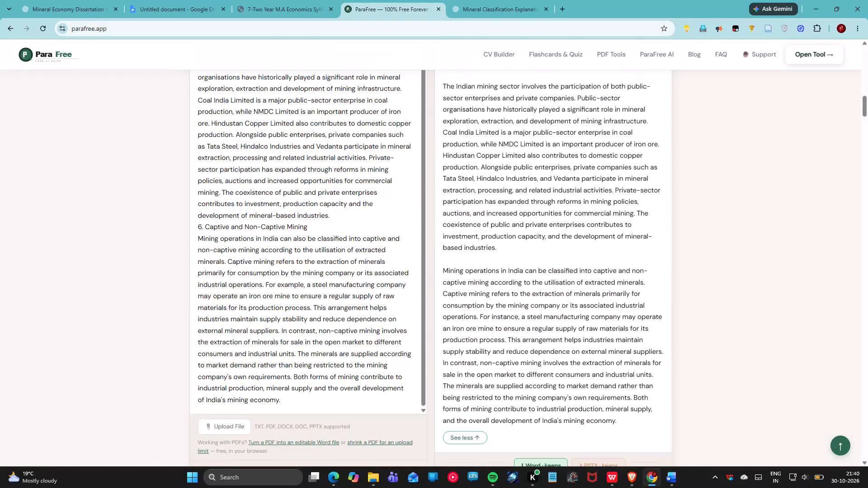
scroll(483, 213, "up", 1)
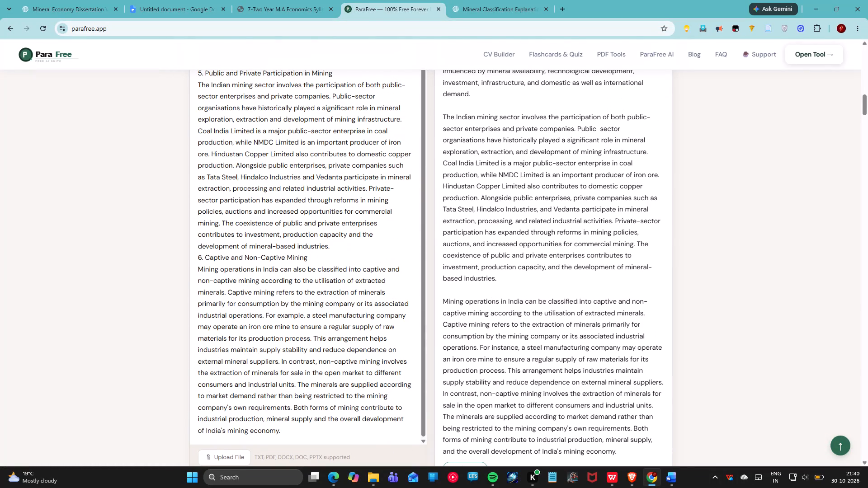
scroll(470, 234, "up", 1)
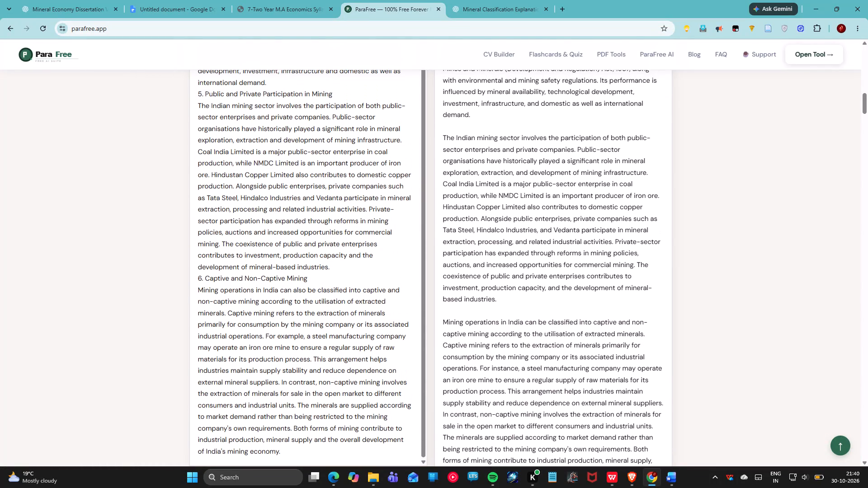
scroll(470, 234, "up", 4)
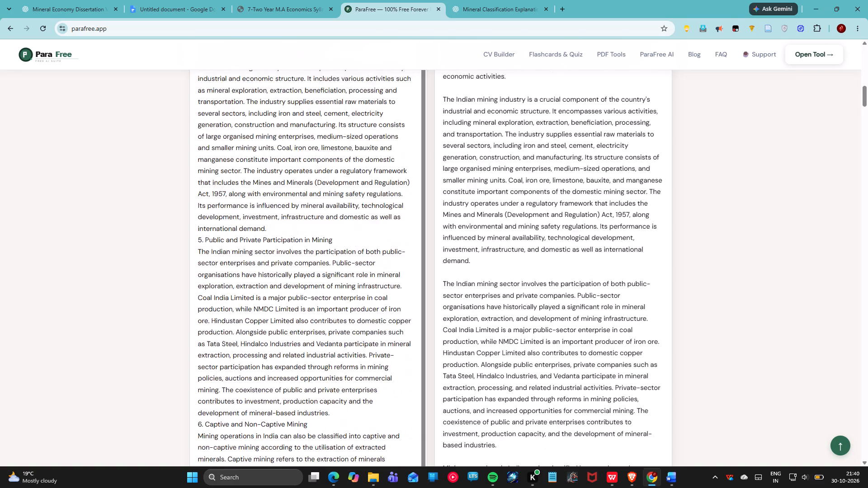
scroll(470, 234, "up", 7)
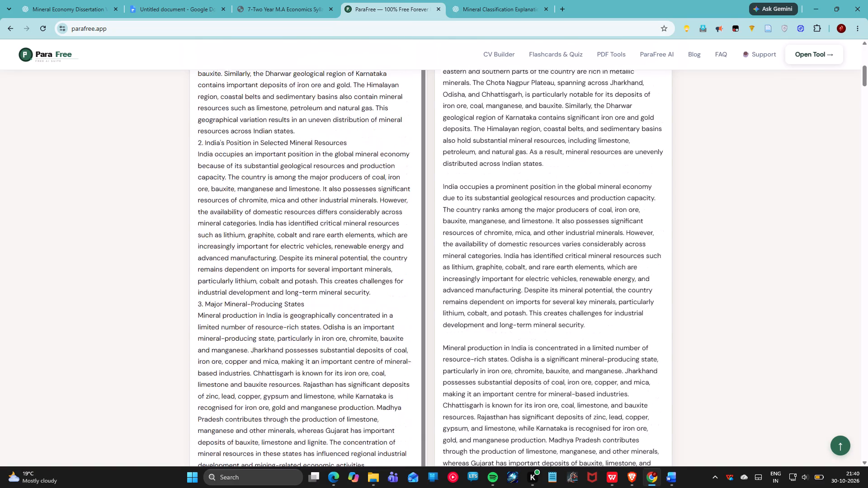
scroll(470, 234, "up", 1)
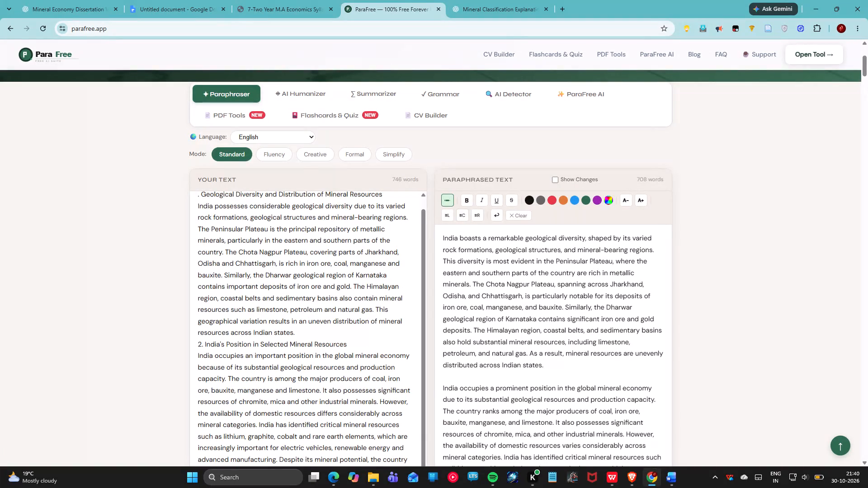
scroll(441, 262, "down", 2)
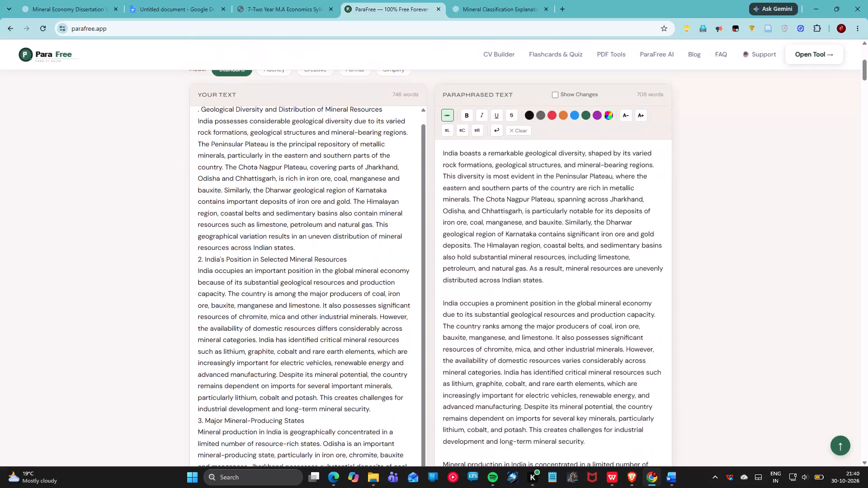
scroll(441, 262, "down", 7)
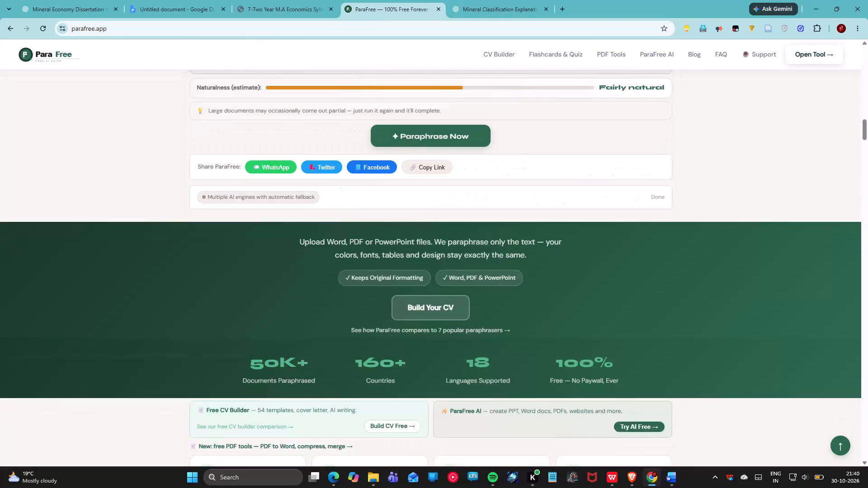
scroll(441, 262, "down", 1)
scroll(441, 262, "up", 7)
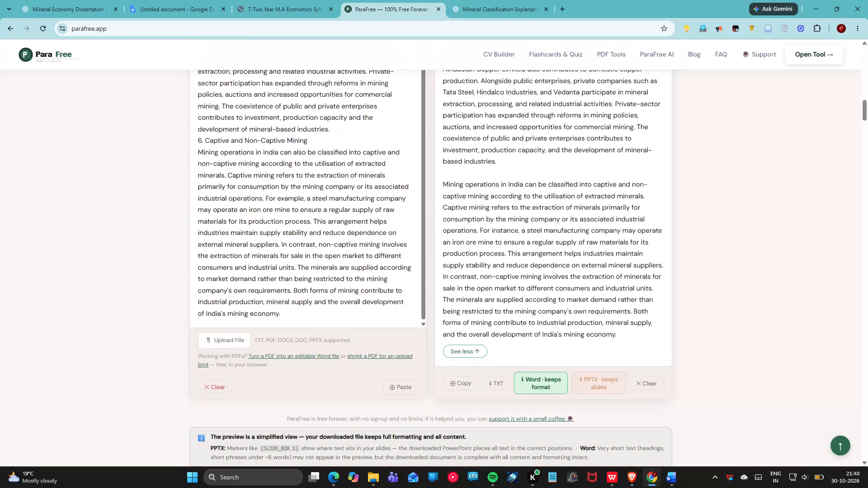
scroll(441, 262, "up", 4)
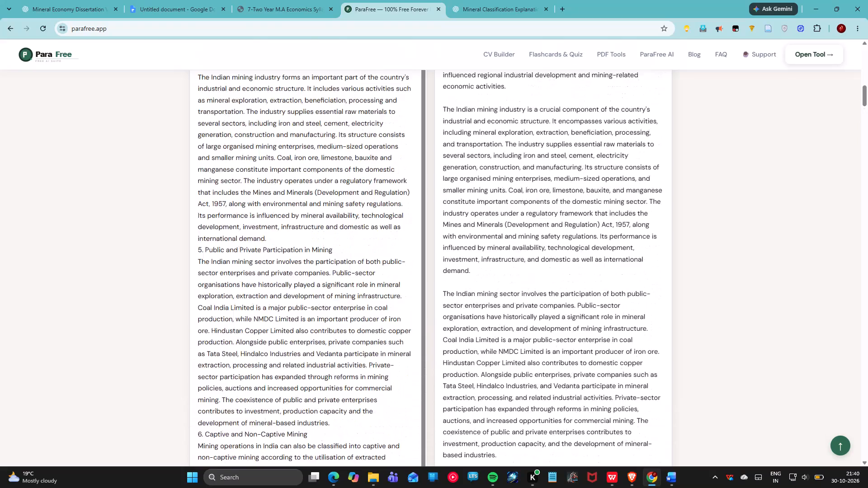
scroll(441, 262, "up", 3)
scroll(502, 245, "up", 4)
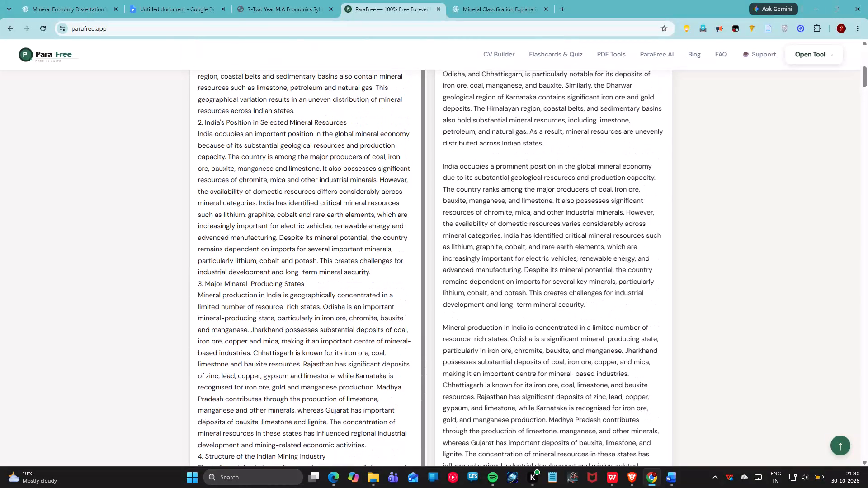
scroll(540, 209, "up", 2)
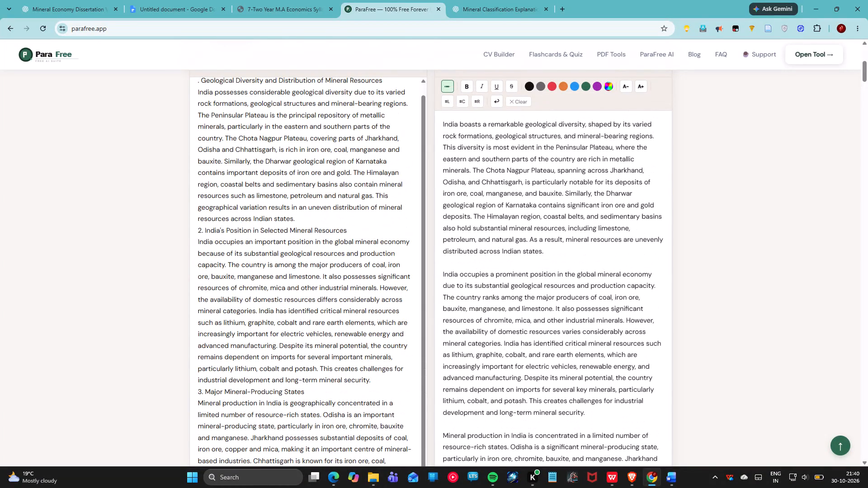
left_click(546, 192)
left_click(462, 141)
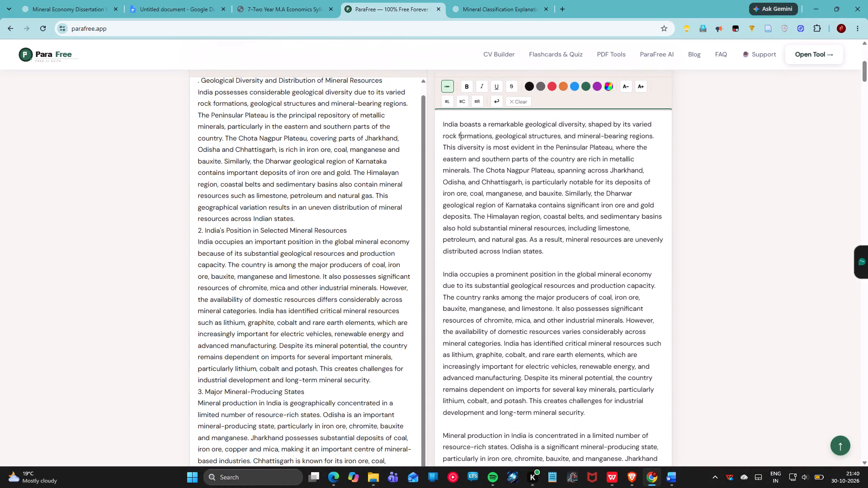
key("Up")
key("Up")
key("Up")
key("Up")
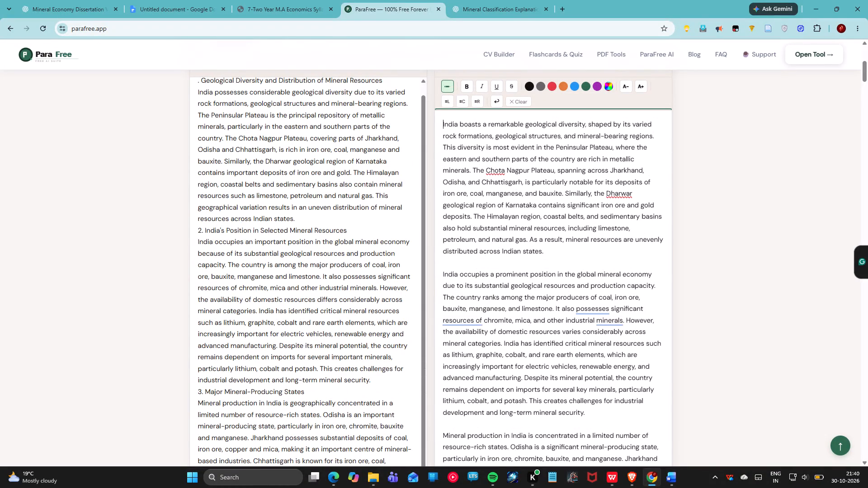
left_click_drag(462, 141, 511, 184)
left_click(457, 145)
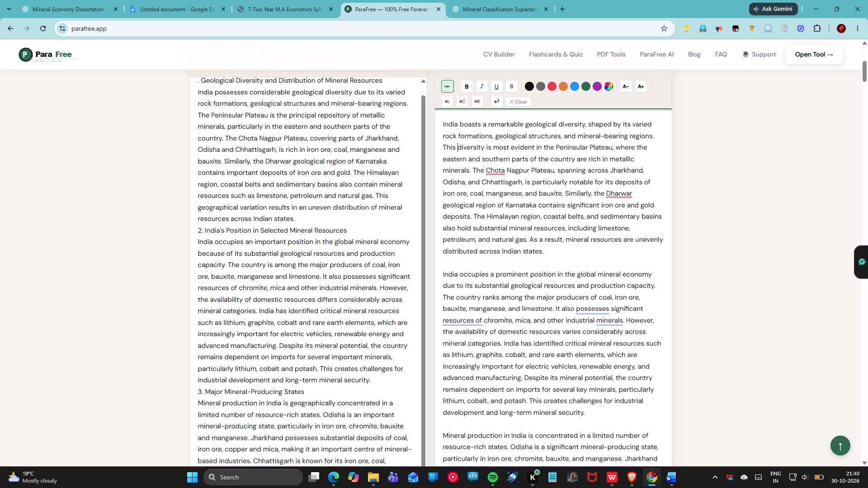
left_click_drag(441, 122, 634, 487)
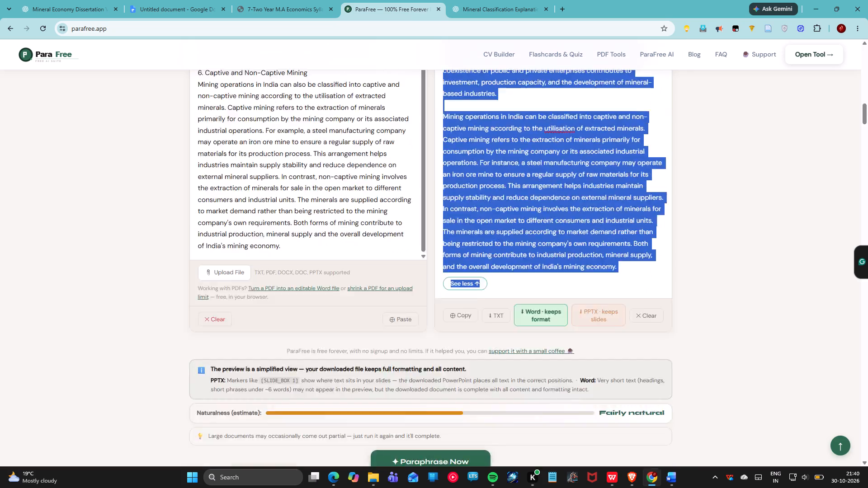
left_click_drag(634, 487, 581, 99)
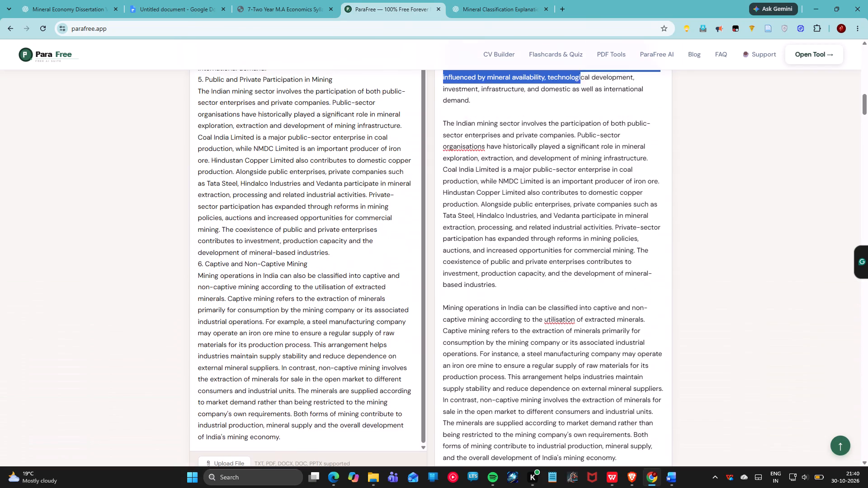
left_click_drag(581, 99, 554, 475)
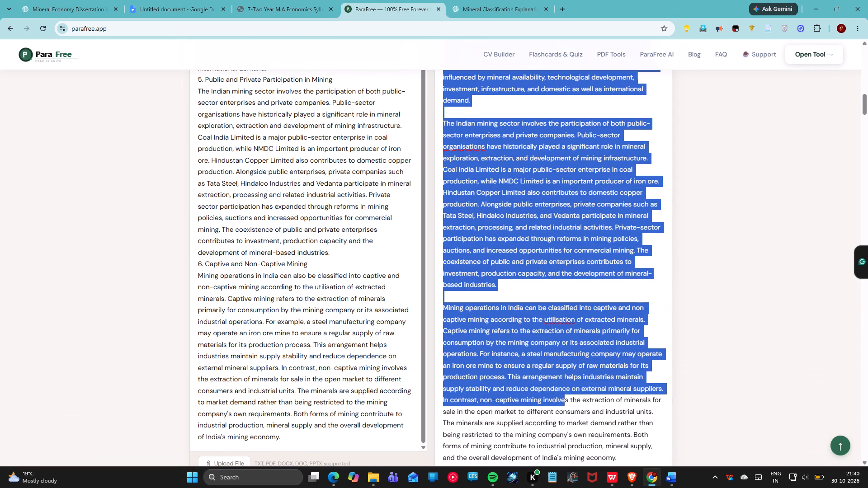
left_click_drag(554, 475, 630, 38)
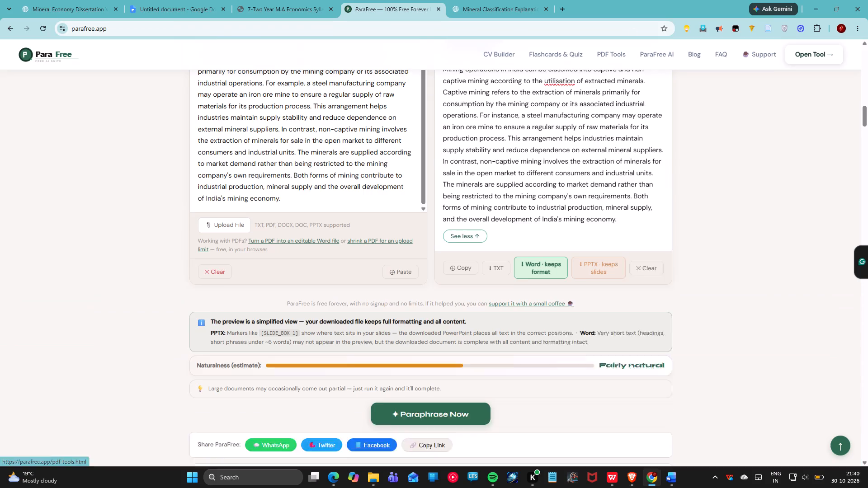
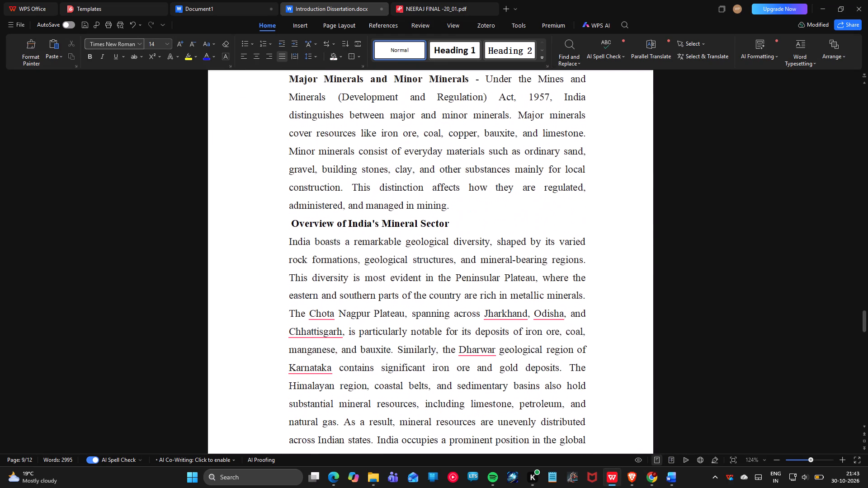
scroll(502, 292, "down", 3)
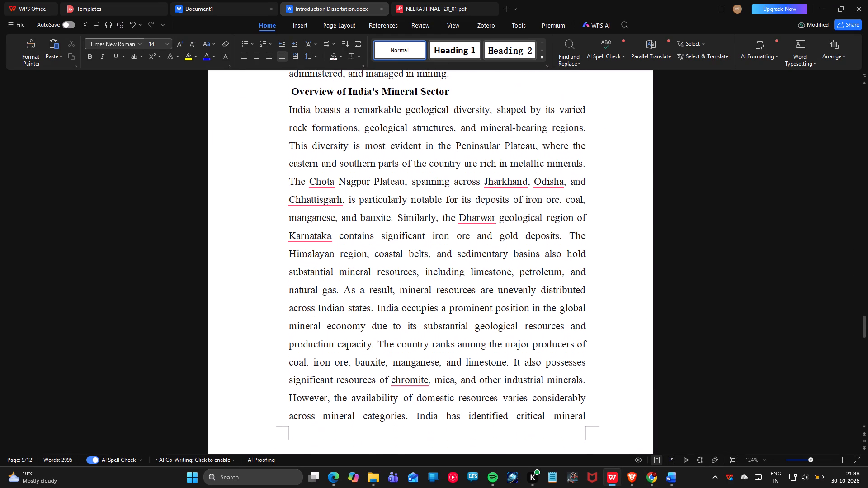
scroll(442, 225, "down", 1)
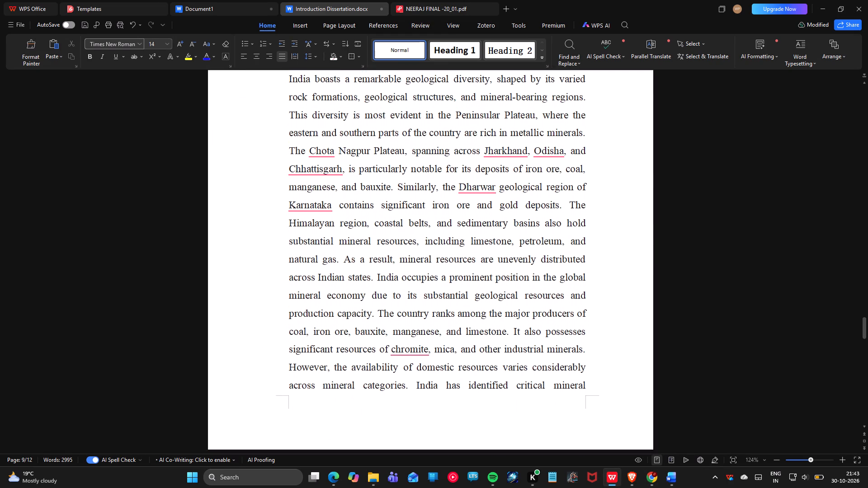
scroll(442, 225, "down", 1)
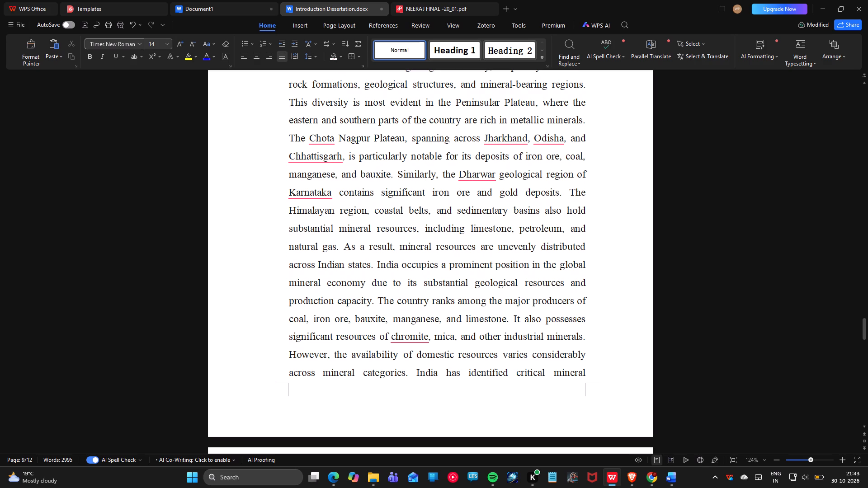
left_click(376, 264)
key("Return")
Start a new paragraph at "Mineral production in India is concentrated in a limited number of resource-rich states".
scroll(376, 264, "down", 5)
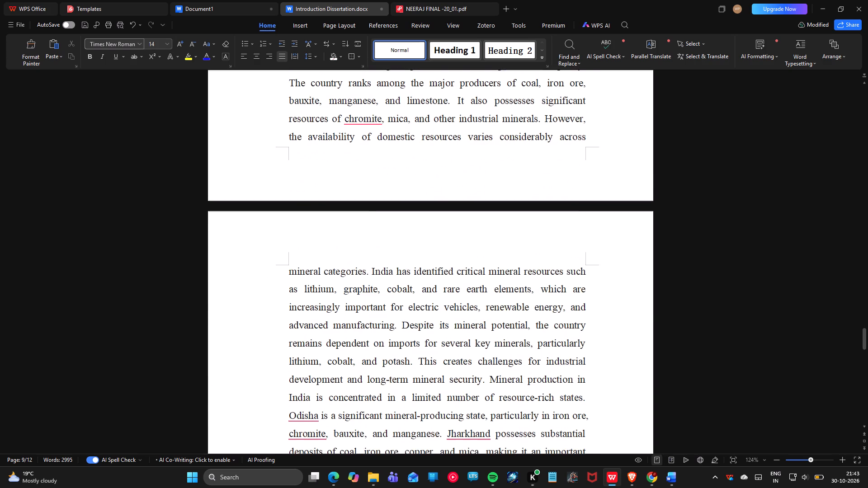
scroll(376, 264, "down", 1)
scroll(401, 308, "down", 1)
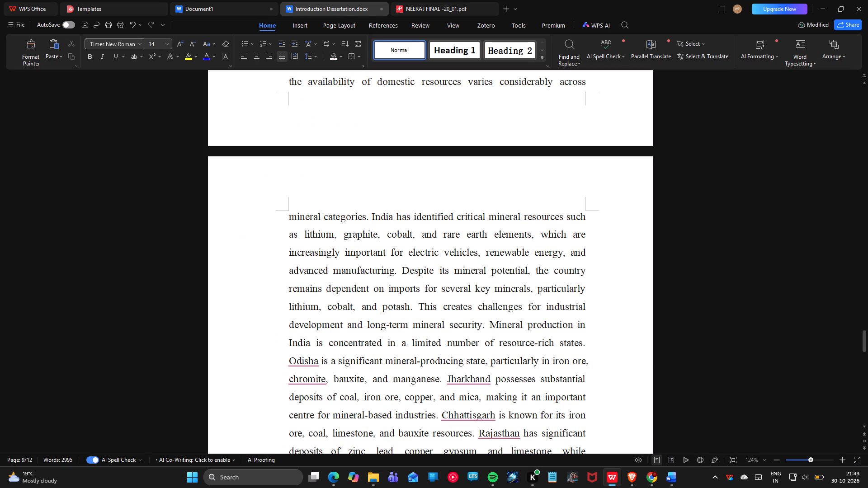
scroll(470, 351, "down", 1)
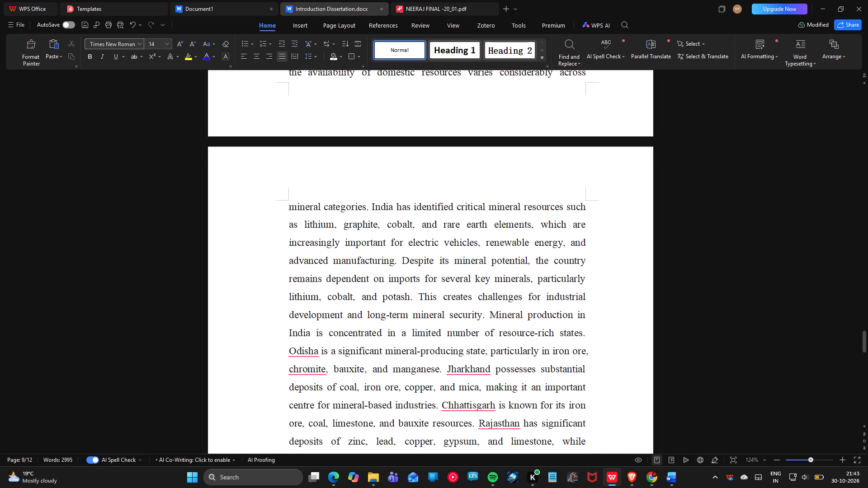
left_click(489, 315)
key("Return")
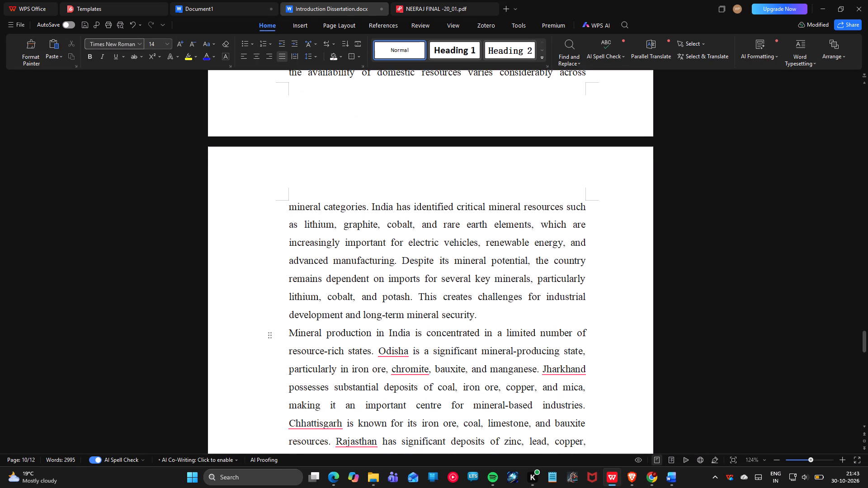
Compare with the ParaFree output in Chrome, then in the WPS document start a new paragraph at "The Indian mining industry is a crucial component".
scroll(489, 315, "down", 2)
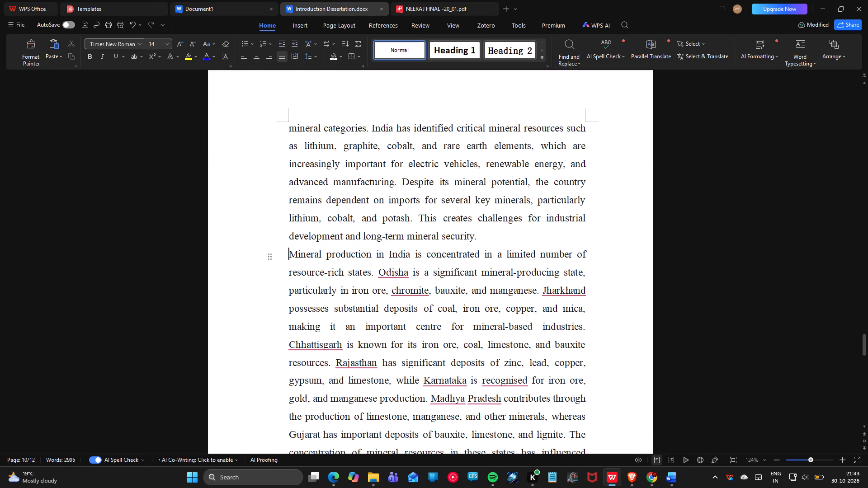
scroll(486, 334, "down", 2)
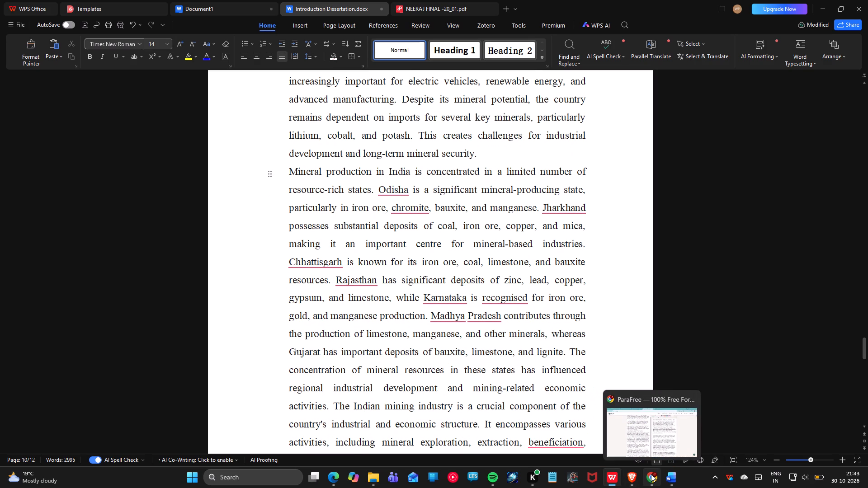
left_click(668, 435)
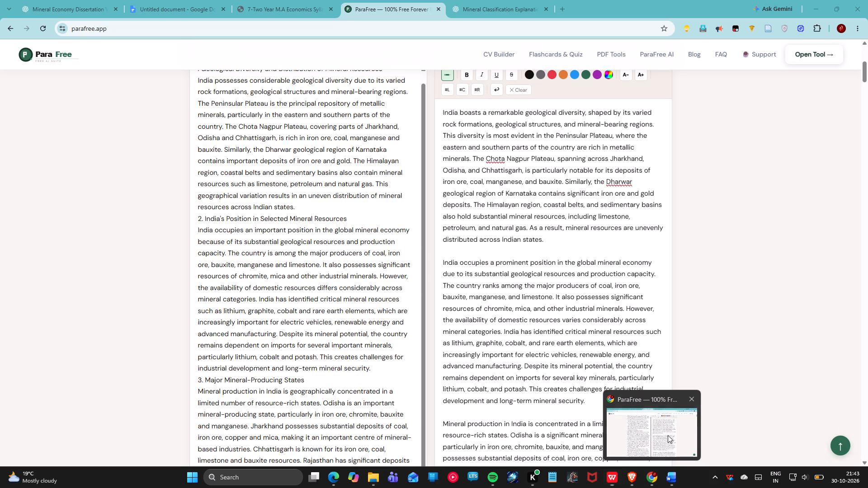
scroll(567, 415, "down", 1)
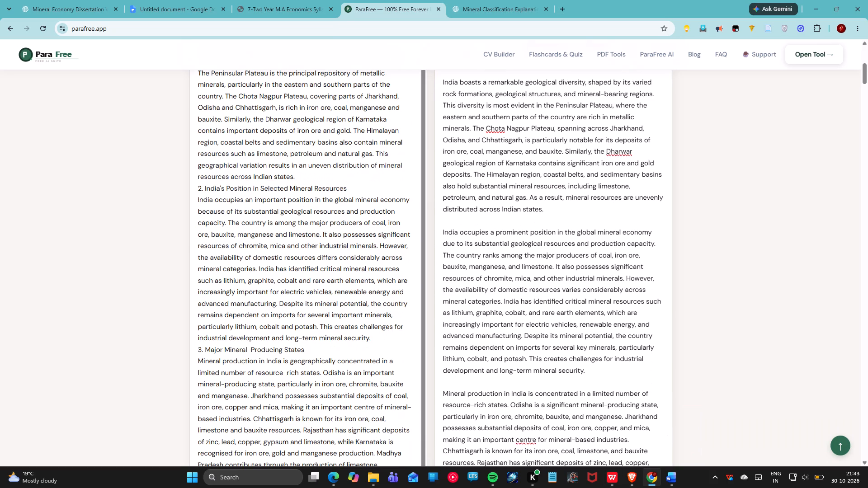
scroll(578, 366, "down", 3)
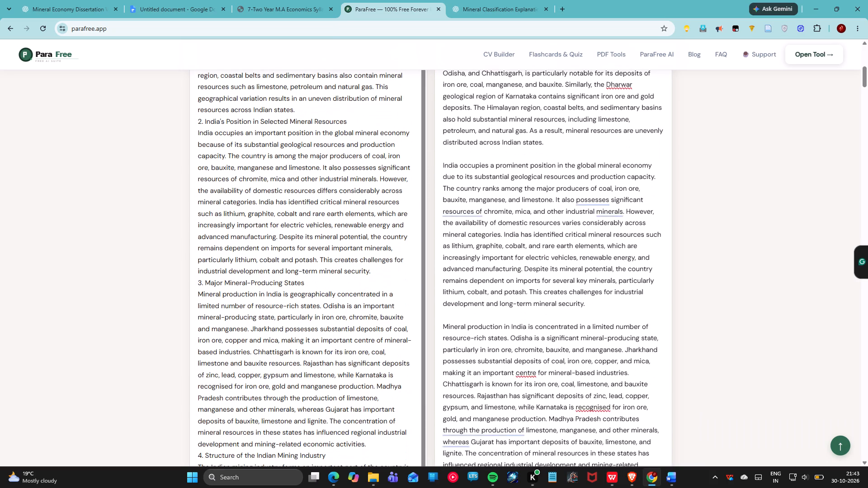
scroll(578, 366, "down", 2)
scroll(553, 317, "down", 2)
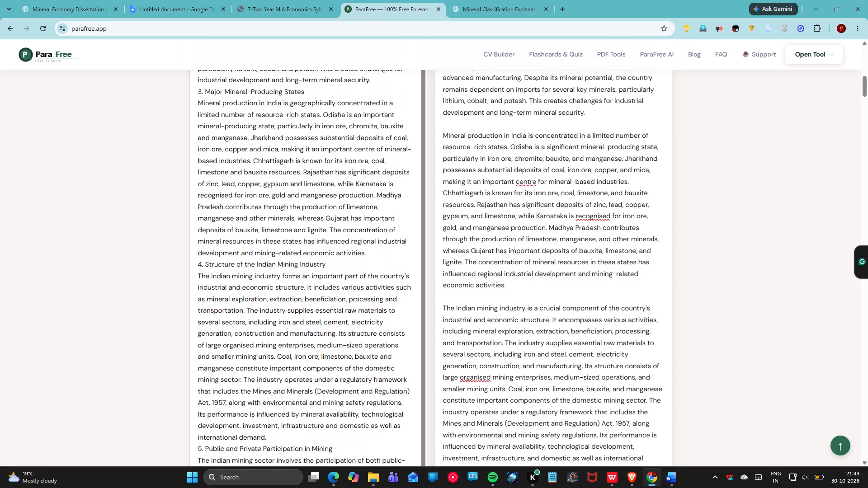
scroll(553, 317, "down", 1)
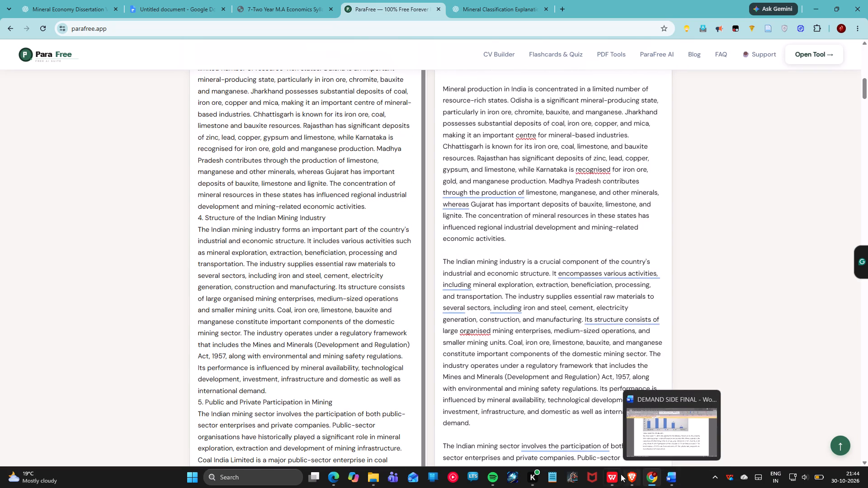
left_click(627, 436)
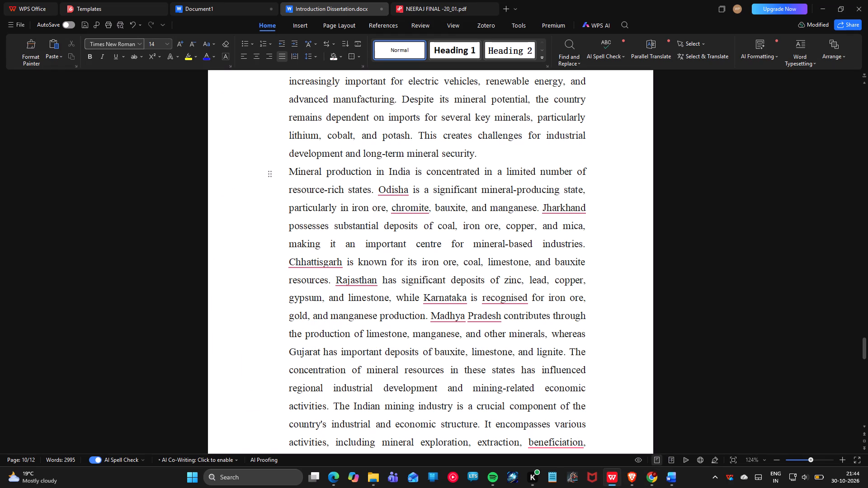
scroll(458, 298, "down", 3)
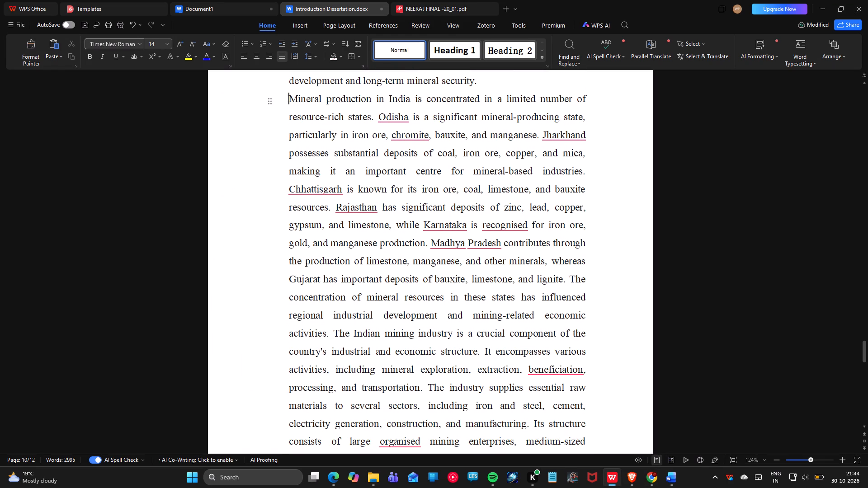
scroll(434, 310, "down", 1)
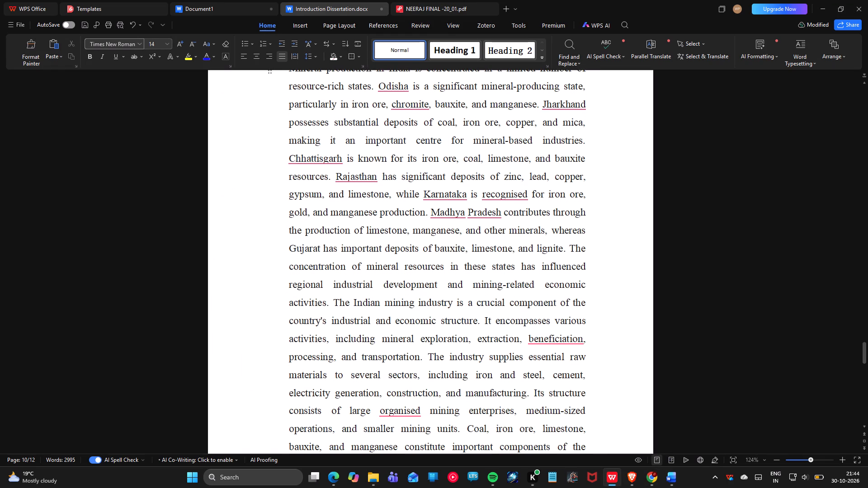
left_click(334, 302)
key("Return")
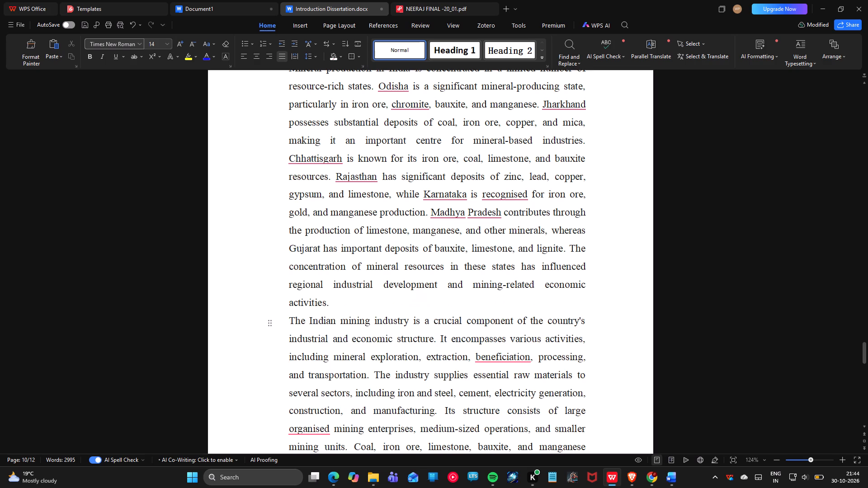
Insert a leading space before "India boasts a remarkable geological diversity" in the first paragraph under Overview of India's Mineral Sector.
scroll(334, 302, "down", 6)
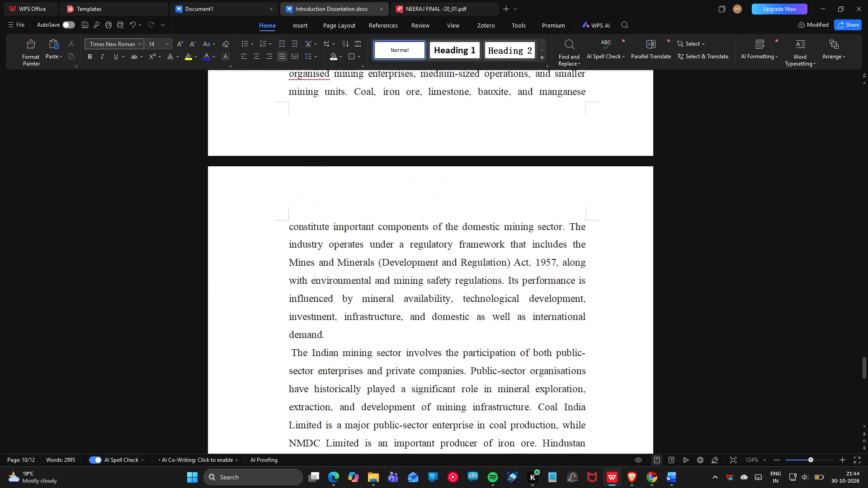
scroll(334, 302, "down", 2)
scroll(334, 302, "up", 9)
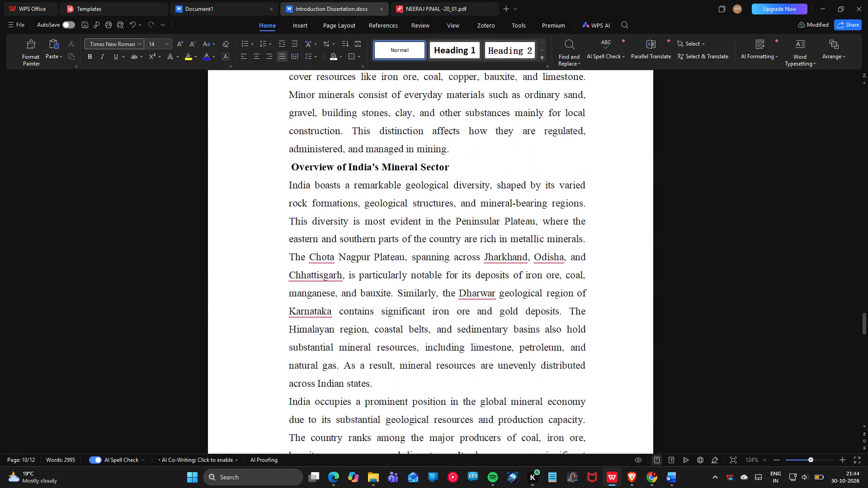
scroll(334, 302, "down", 1)
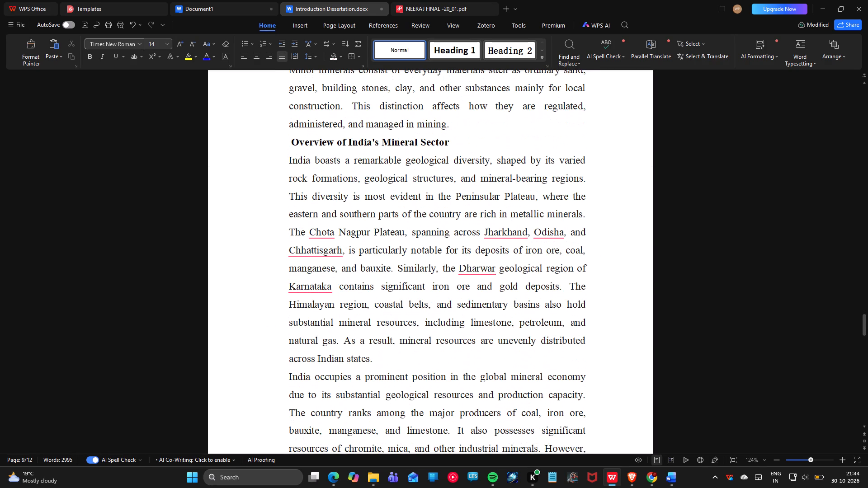
scroll(361, 332, "down", 1)
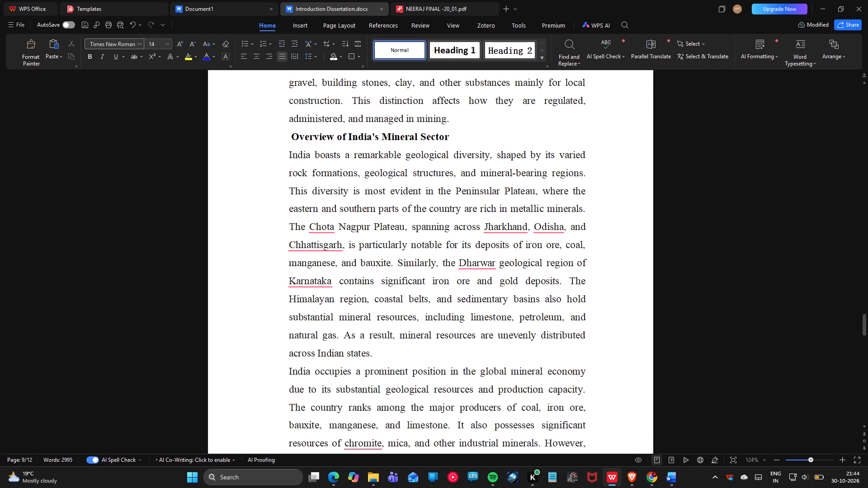
left_click(288, 153)
key("space")
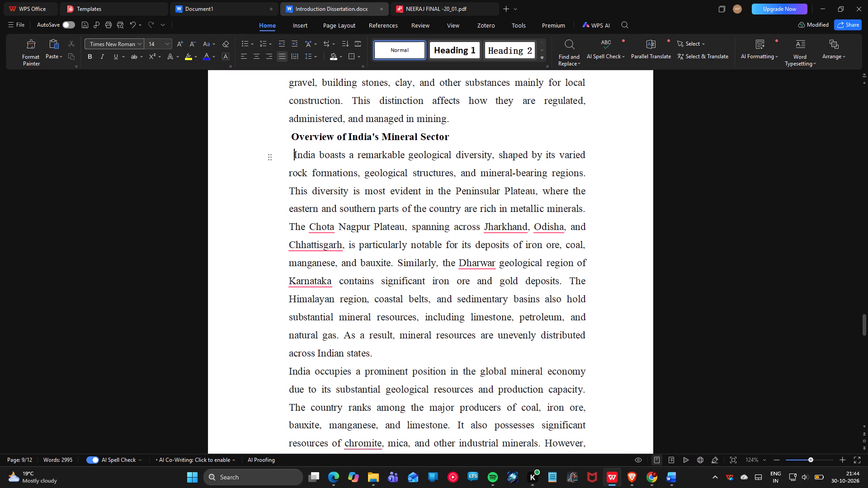
scroll(285, 152, "left", 1)
scroll(377, 220, "down", 2)
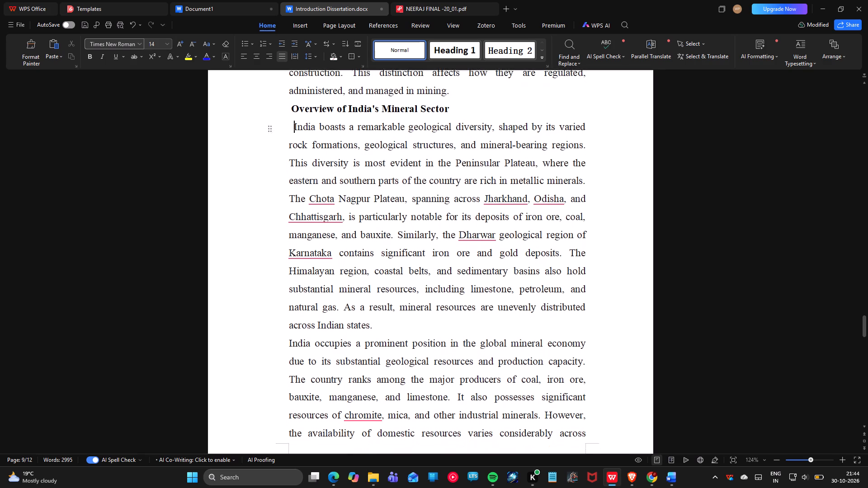
scroll(377, 220, "down", 2)
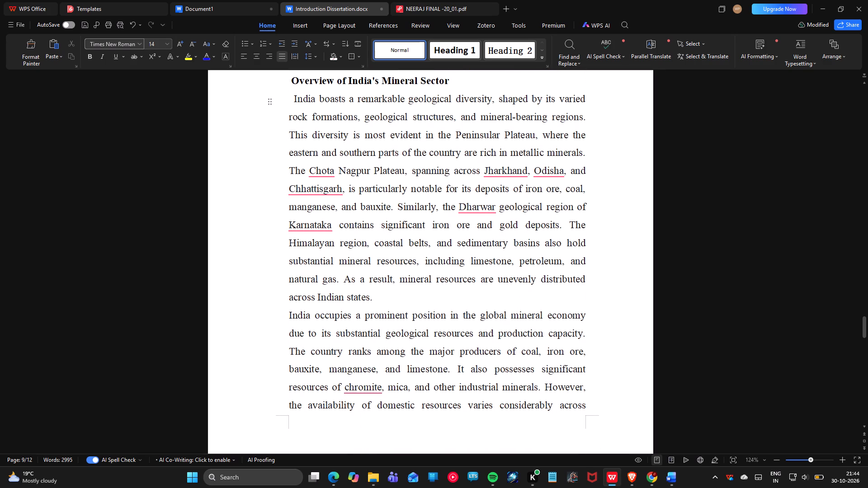
key("BackSpace")
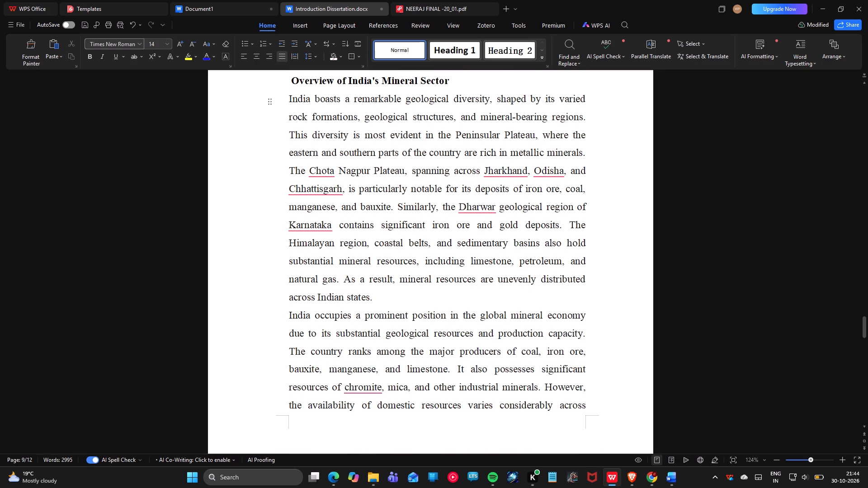
key("space")
key("BackSpace")
key("space")
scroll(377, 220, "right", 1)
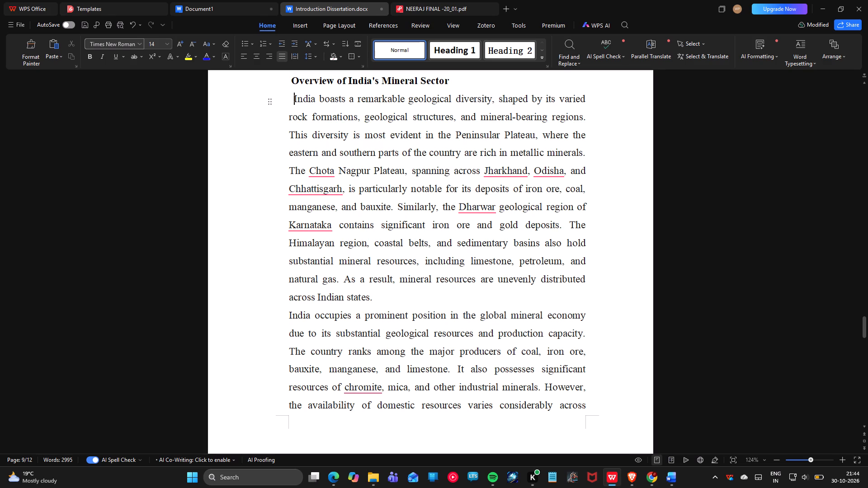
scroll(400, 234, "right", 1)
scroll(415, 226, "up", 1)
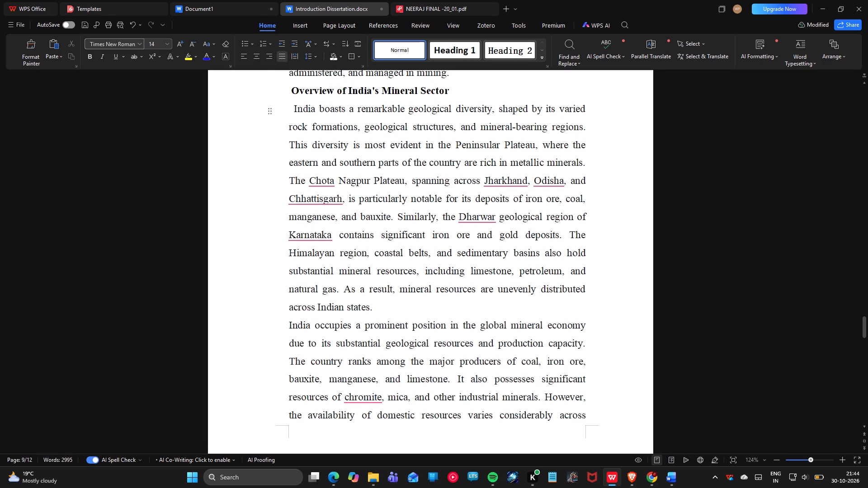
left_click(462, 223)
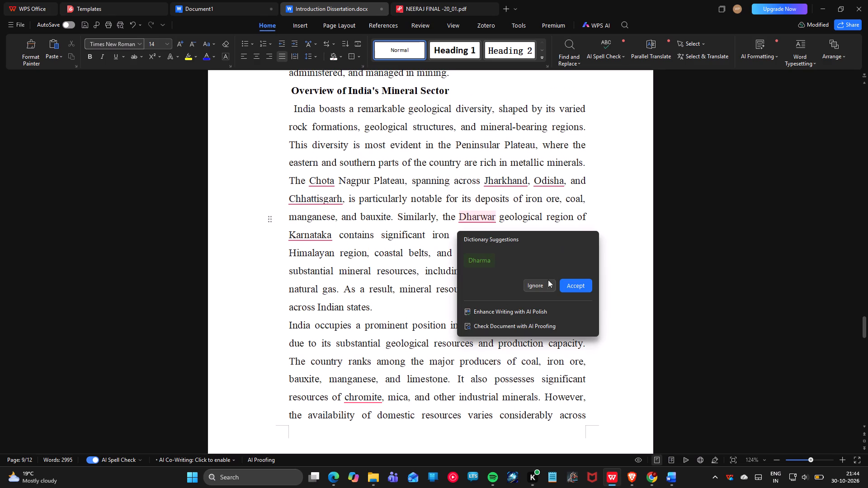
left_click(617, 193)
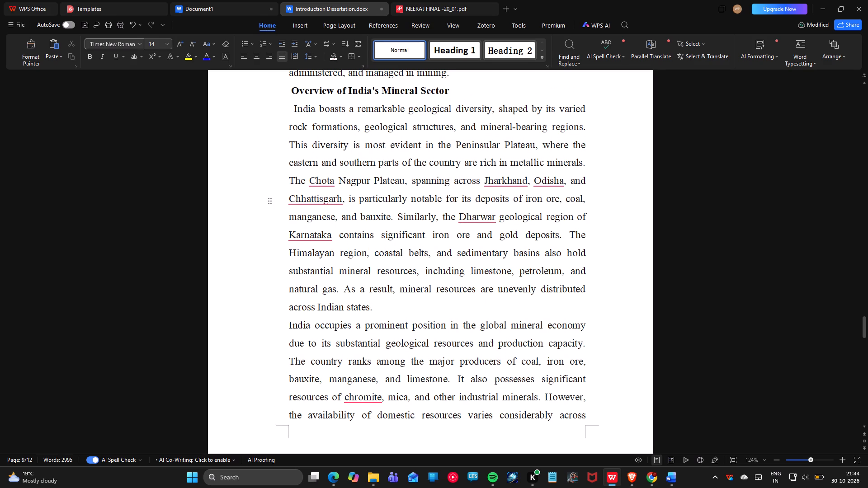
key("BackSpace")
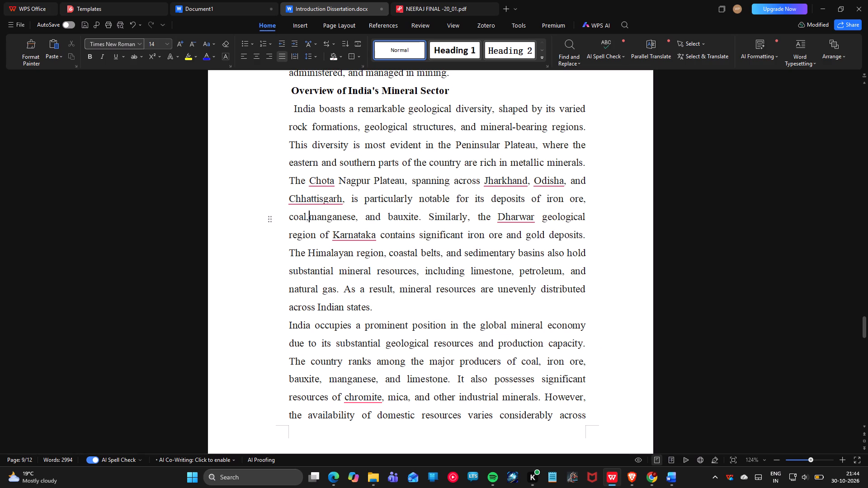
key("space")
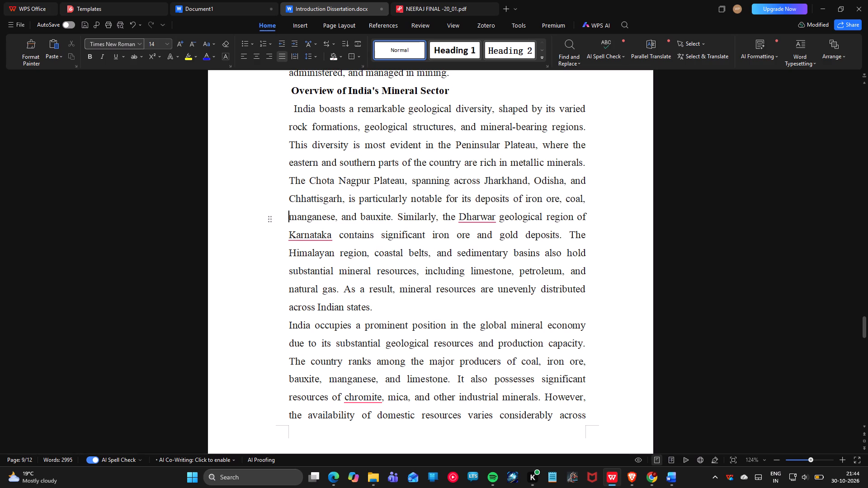
left_click(291, 115)
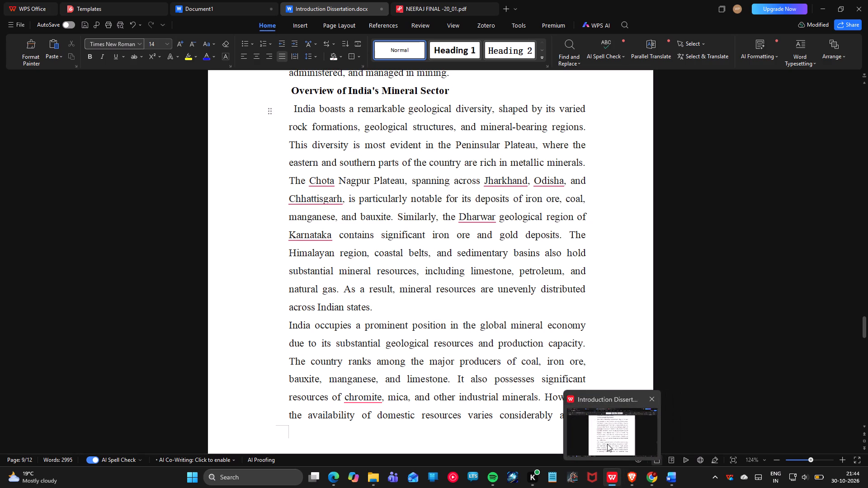
scroll(610, 448, "up", 1)
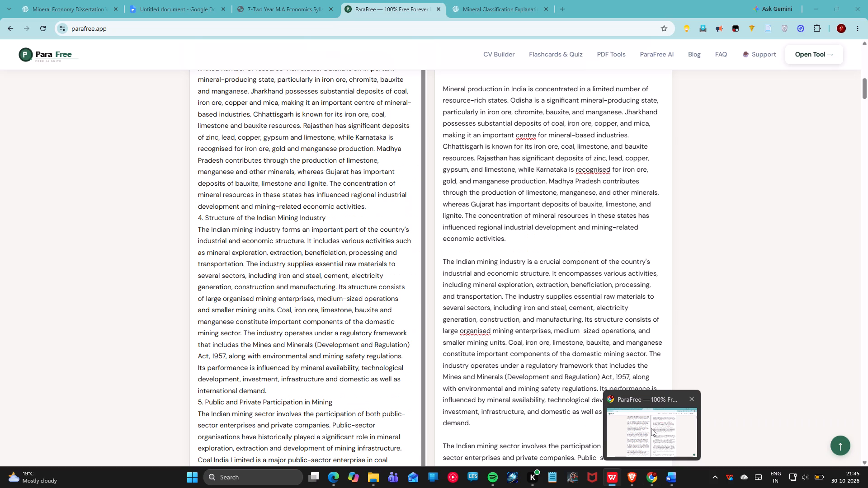
left_click(651, 428)
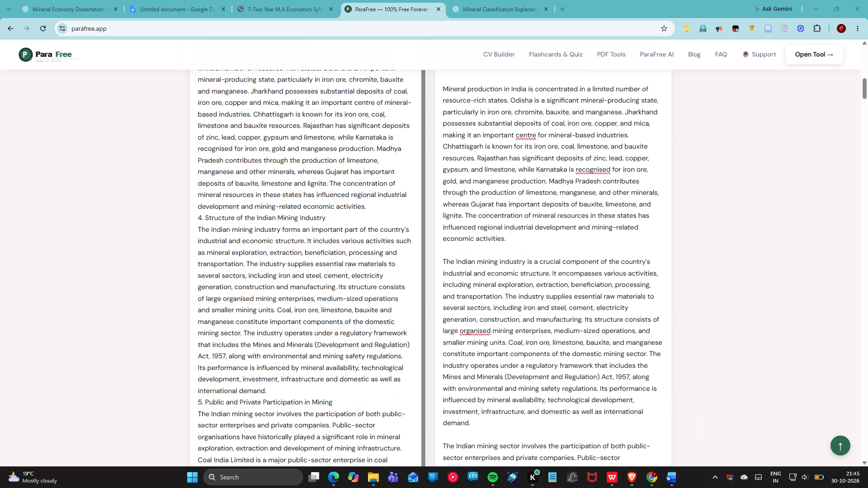
scroll(350, 331, "up", 5)
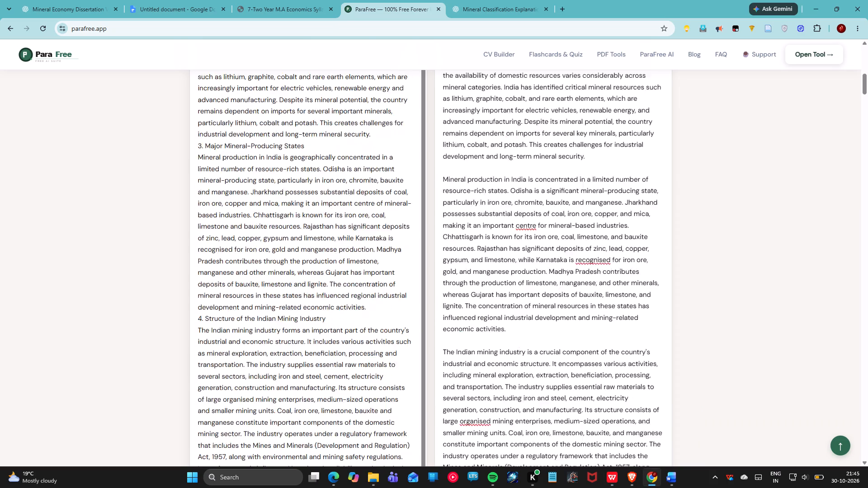
scroll(350, 331, "up", 4)
scroll(350, 331, "down", 3)
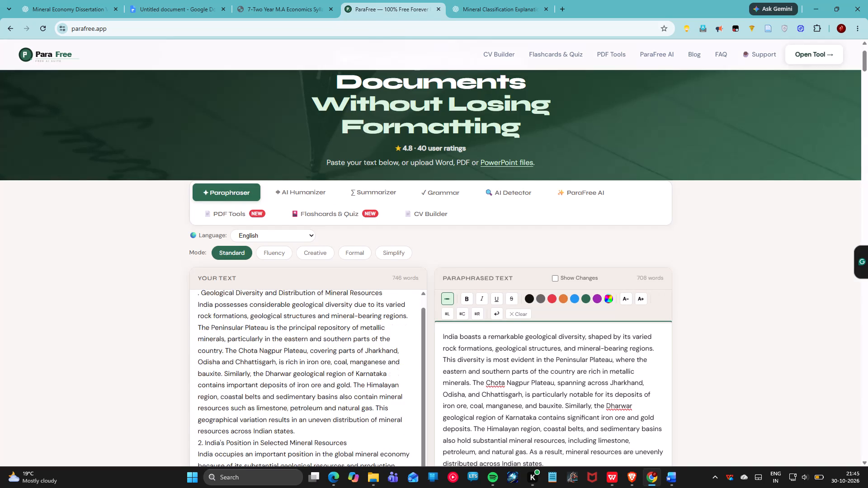
scroll(325, 411, "down", 2)
scroll(297, 434, "up", 1)
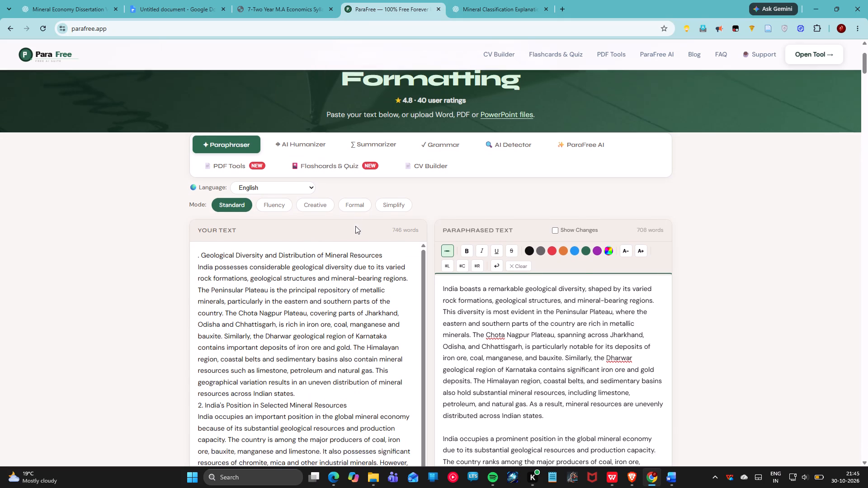
scroll(355, 226, "down", 2)
scroll(353, 264, "down", 3)
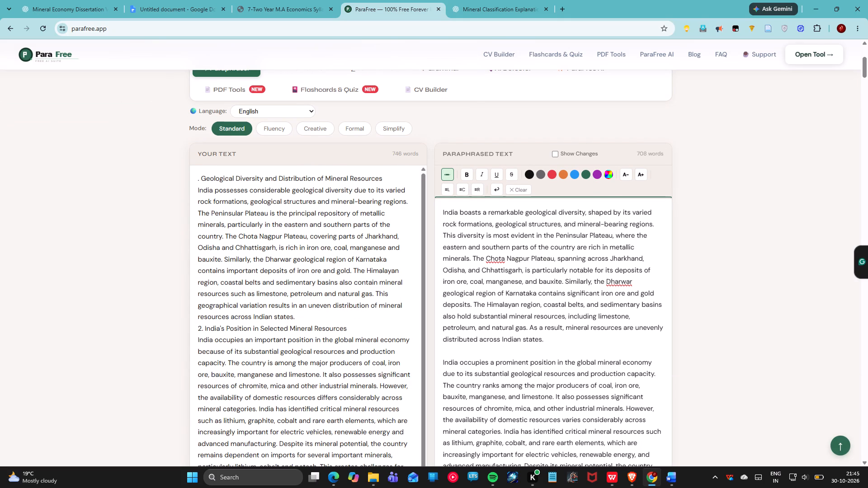
scroll(279, 369, "up", 1)
scroll(279, 369, "down", 3)
scroll(276, 422, "down", 3)
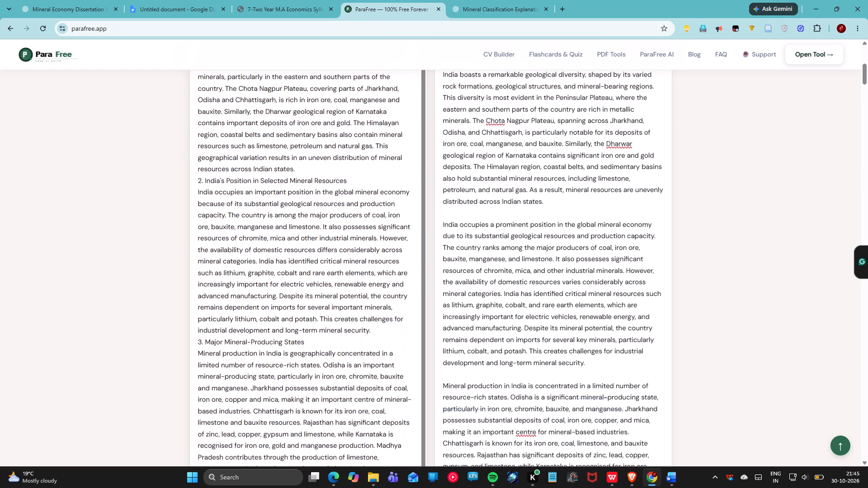
scroll(276, 422, "down", 5)
scroll(286, 343, "up", 1)
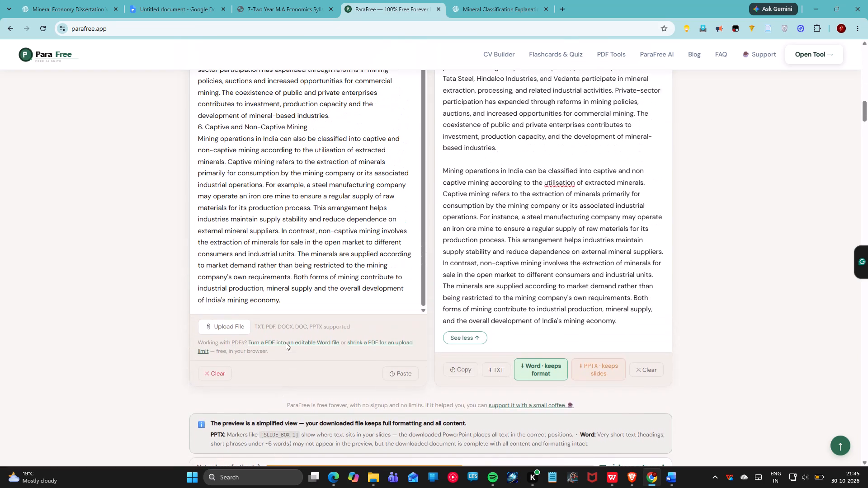
scroll(286, 343, "up", 1)
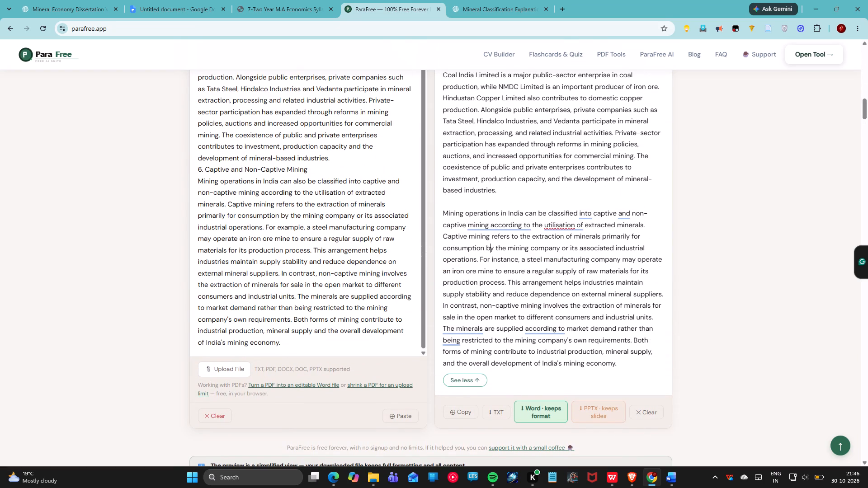
double_click(200, 164)
left_click_drag(210, 166, 203, 174)
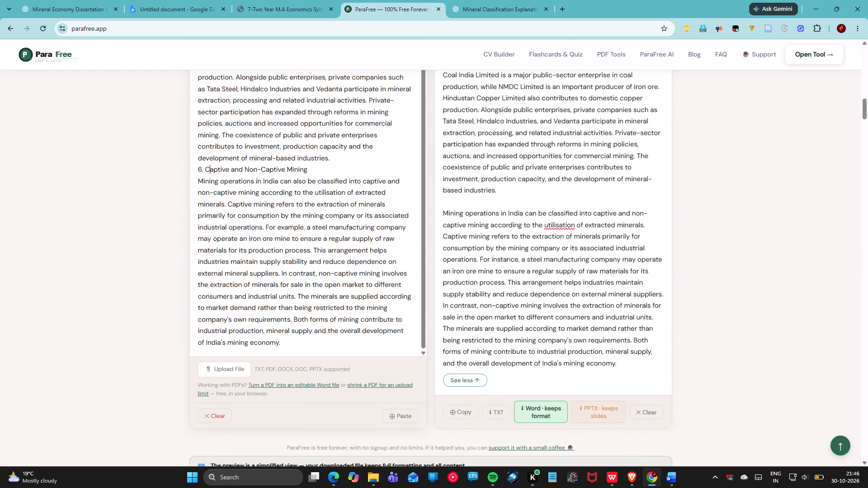
left_click_drag(203, 174, 199, 172)
left_click(199, 172)
left_click(203, 172)
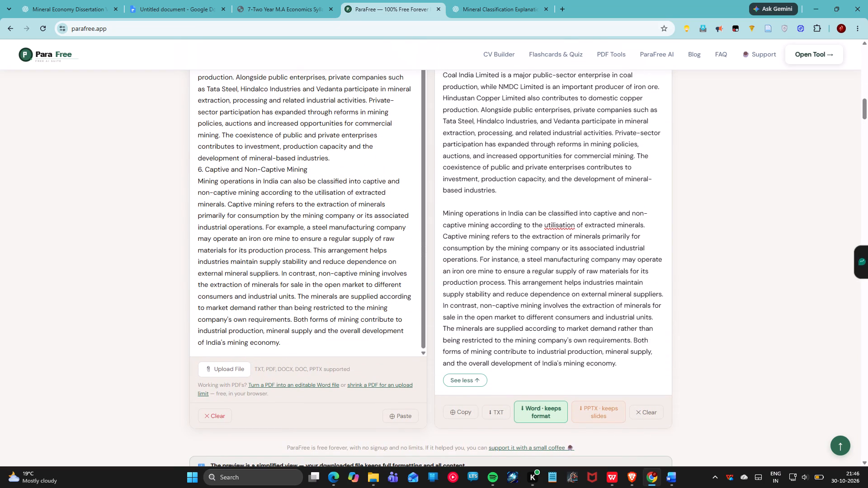
left_click_drag(203, 172, 310, 172)
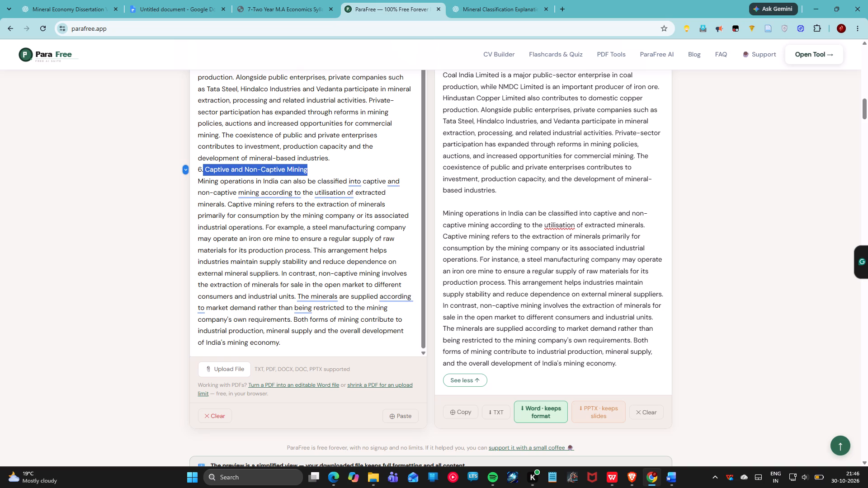
key("ctrl+c")
Back in the WPS introduction document, insert the copied heading "Captive and Non-Captive Mining" followed by " - " before "The Indian mining sector involves".
left_click(811, 9)
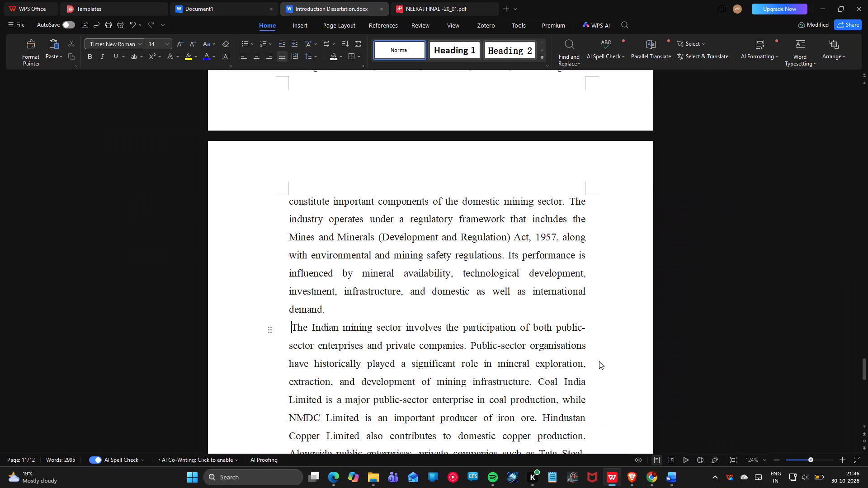
scroll(519, 364, "down", 1)
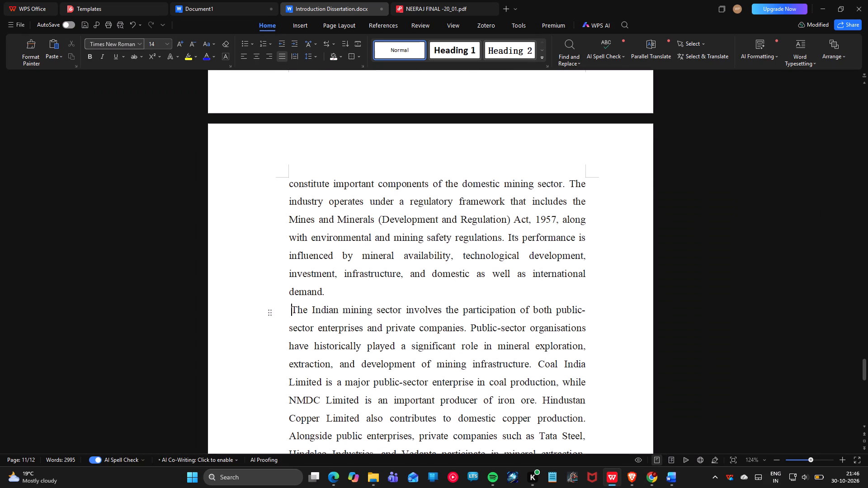
key("ctrl+v")
left_click(295, 314)
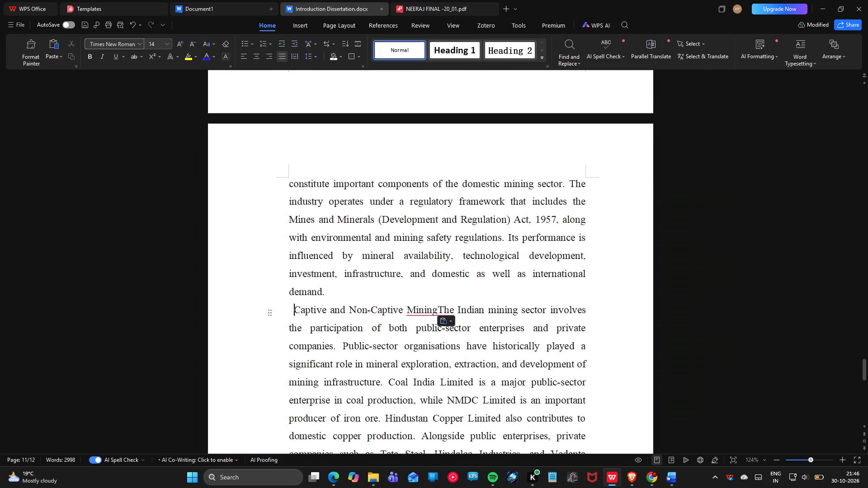
key("BackSpace")
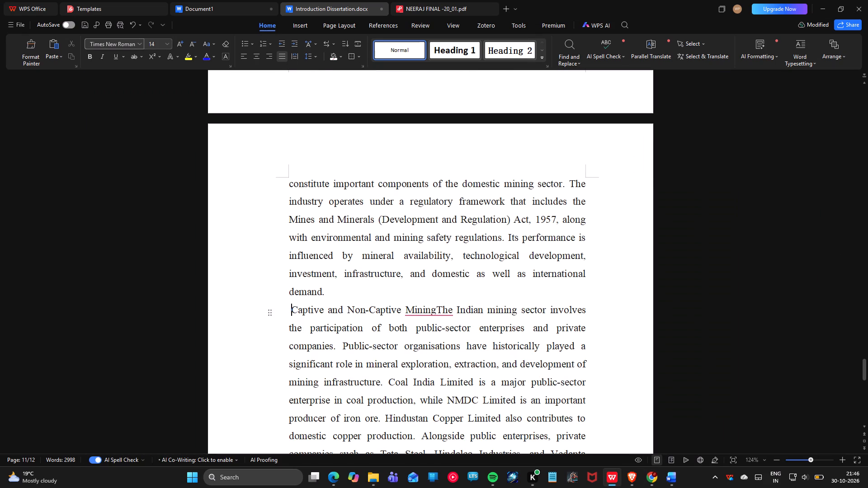
left_click(437, 312)
key("space")
type("-")
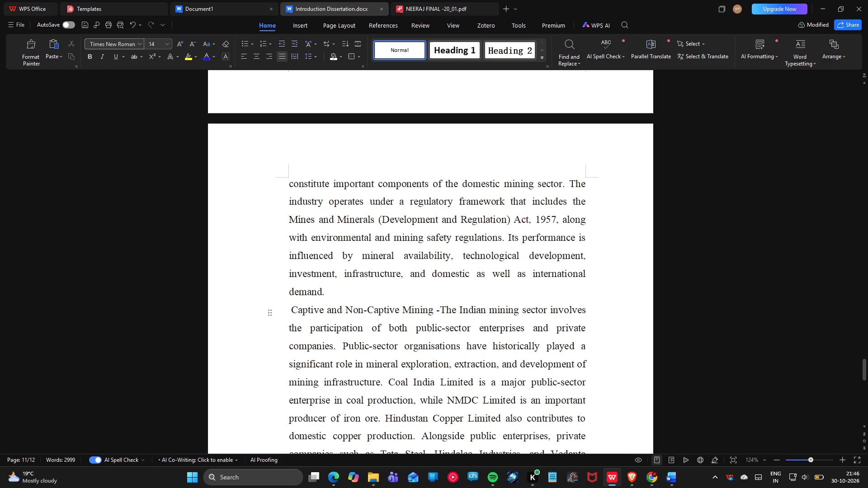
key("space")
Make the inserted "Captive and Non-Captive Mining -" run-in heading bold.
left_click_drag(441, 311, 330, 307)
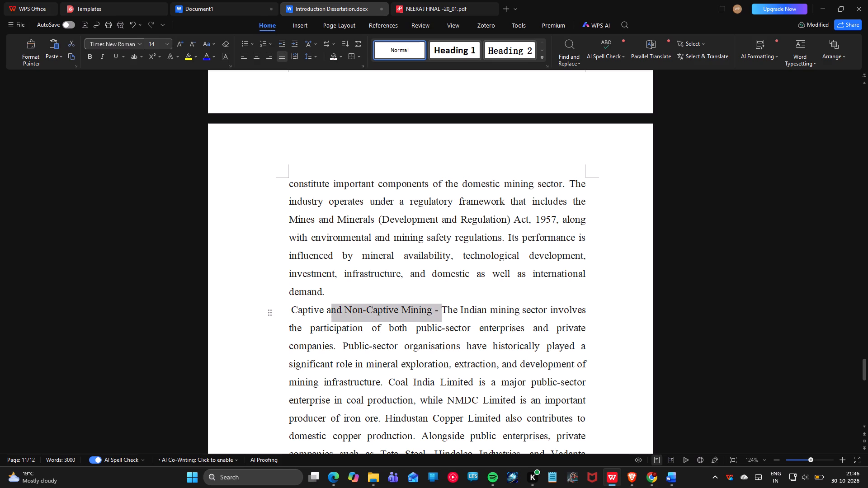
left_click_drag(330, 307, 289, 309)
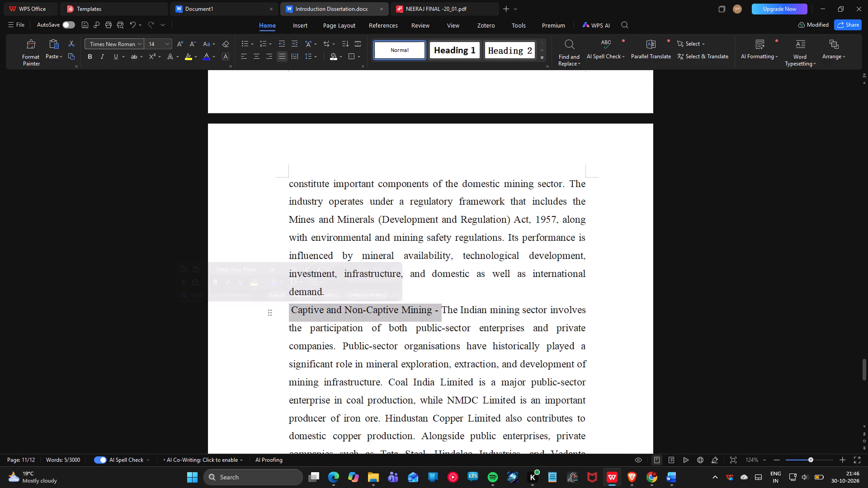
left_click(90, 54)
left_click(374, 257)
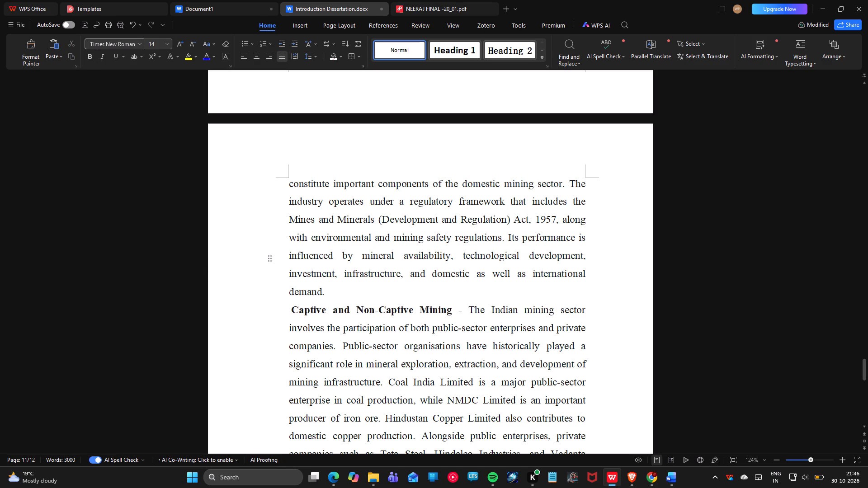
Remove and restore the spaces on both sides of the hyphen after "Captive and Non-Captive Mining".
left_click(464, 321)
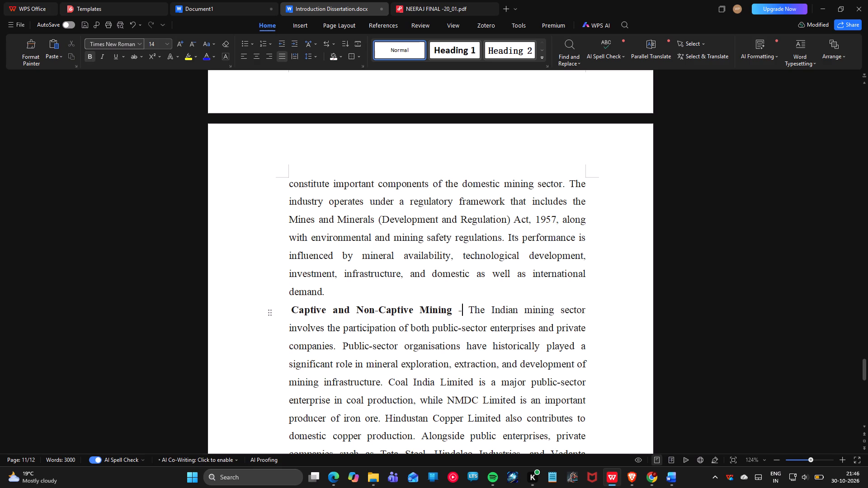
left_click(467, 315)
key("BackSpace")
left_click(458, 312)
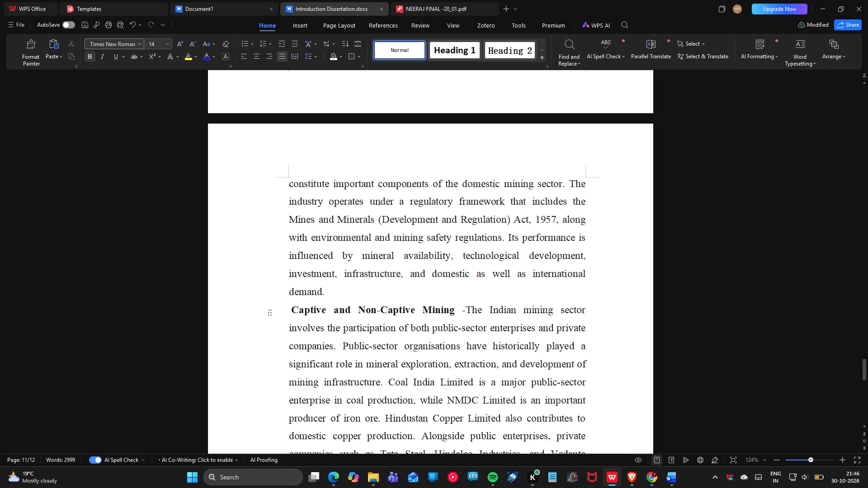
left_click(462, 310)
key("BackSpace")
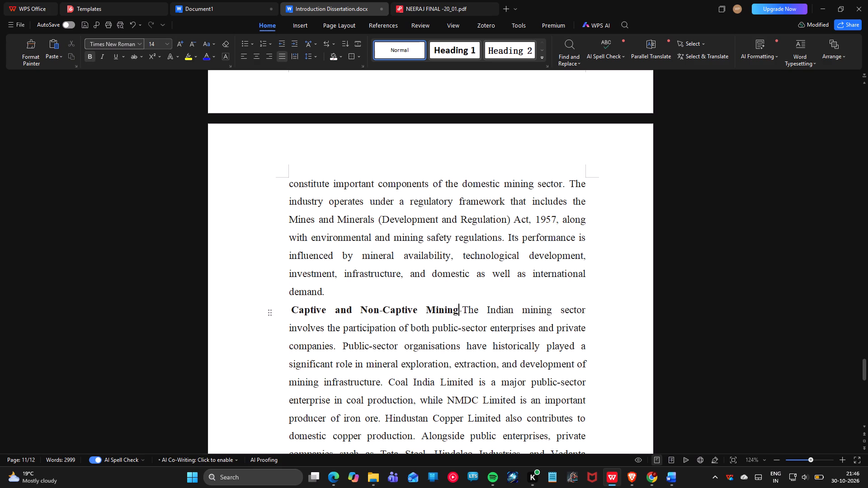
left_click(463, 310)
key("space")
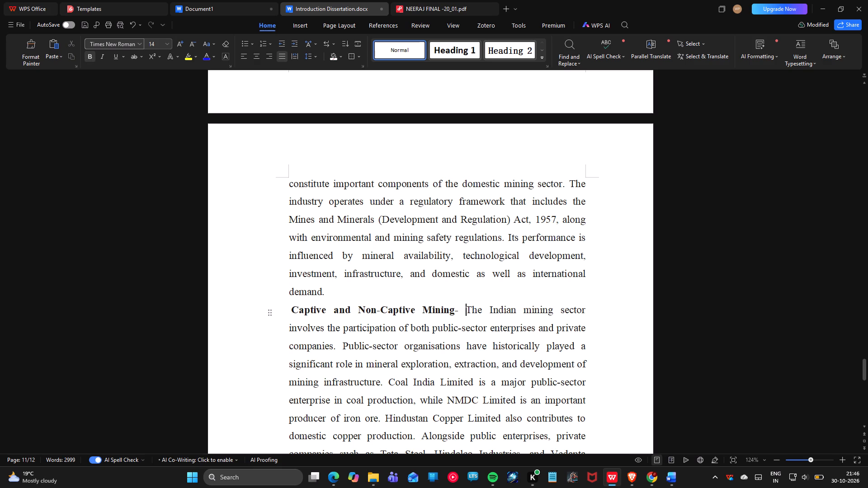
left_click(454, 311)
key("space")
Accept the spelling suggestions "organized" for "organised" and "beatification" for "beneficiation" in the Indian mining industry paragraph.
scroll(454, 311, "up", 2)
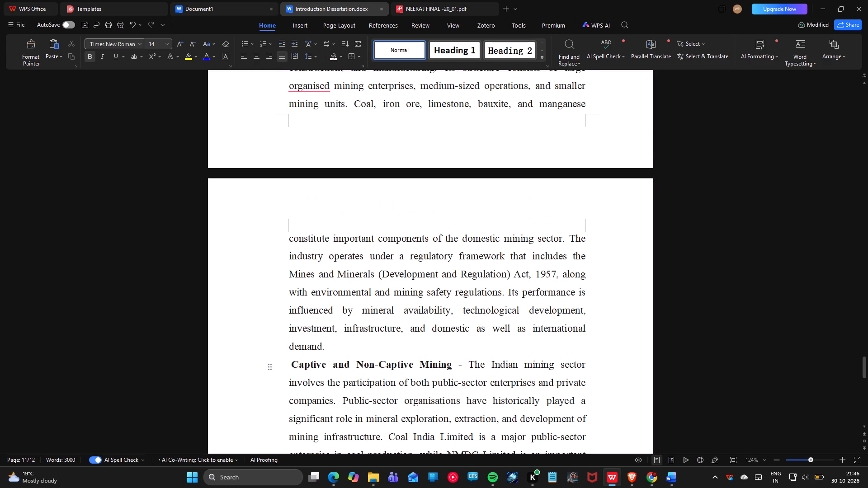
scroll(447, 269, "up", 4)
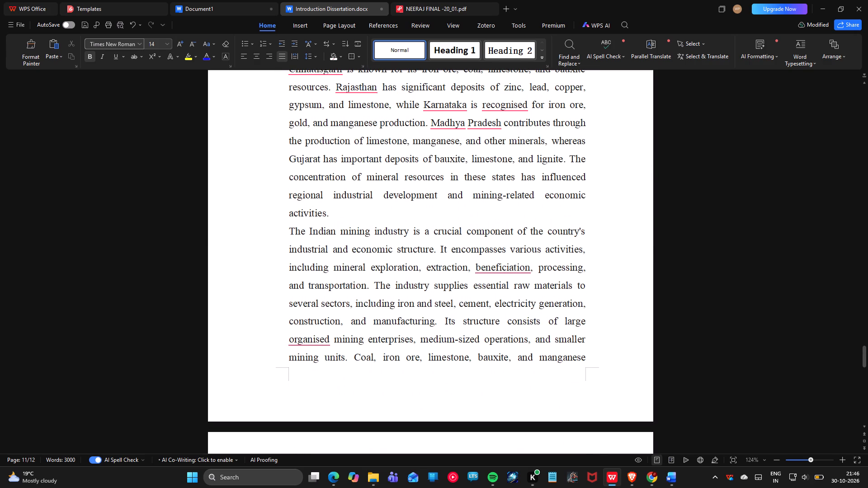
left_click(316, 347)
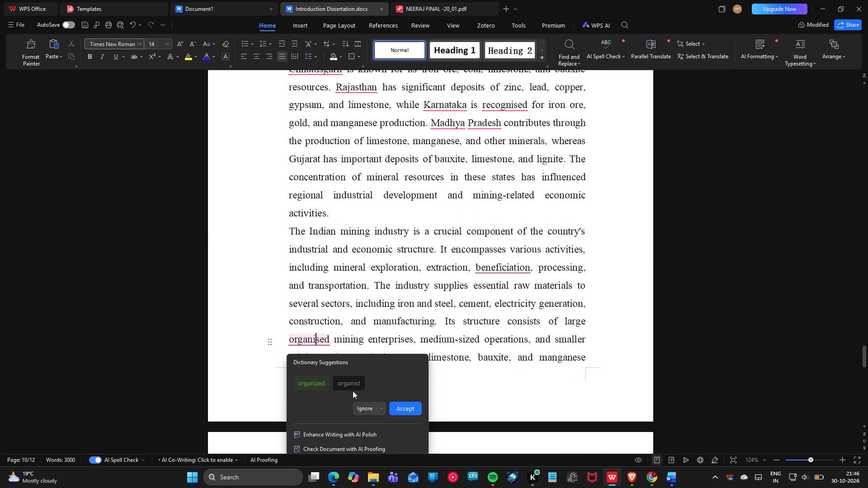
left_click(397, 407)
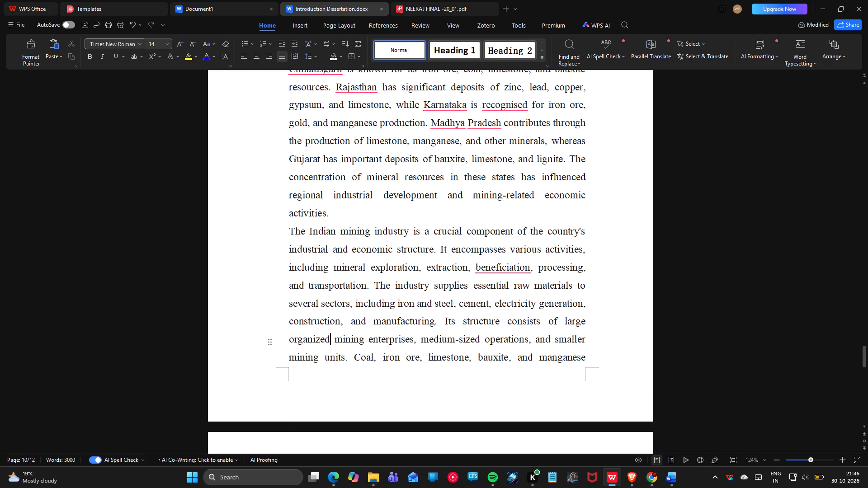
left_click(503, 272)
left_click(588, 350)
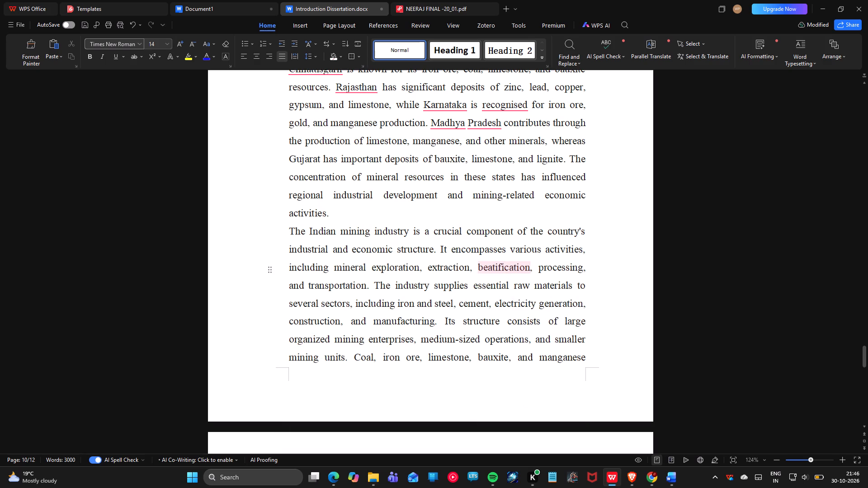
scroll(511, 293, "up", 1)
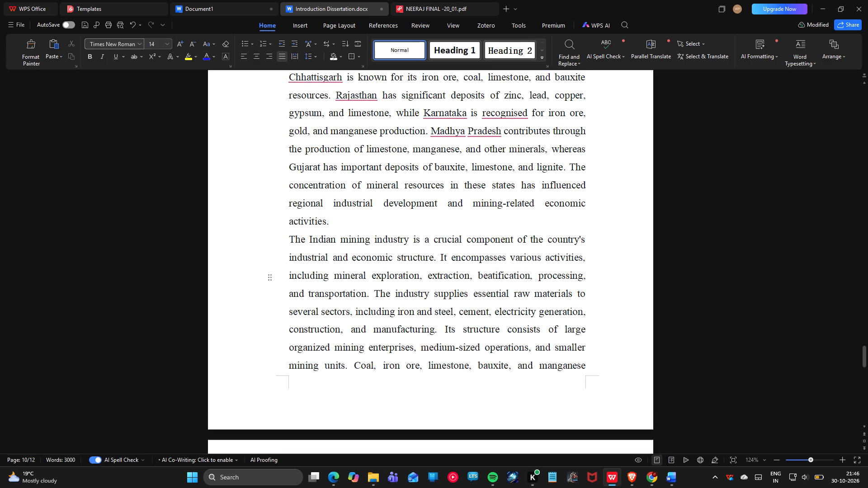
left_click(495, 280)
left_click(597, 217)
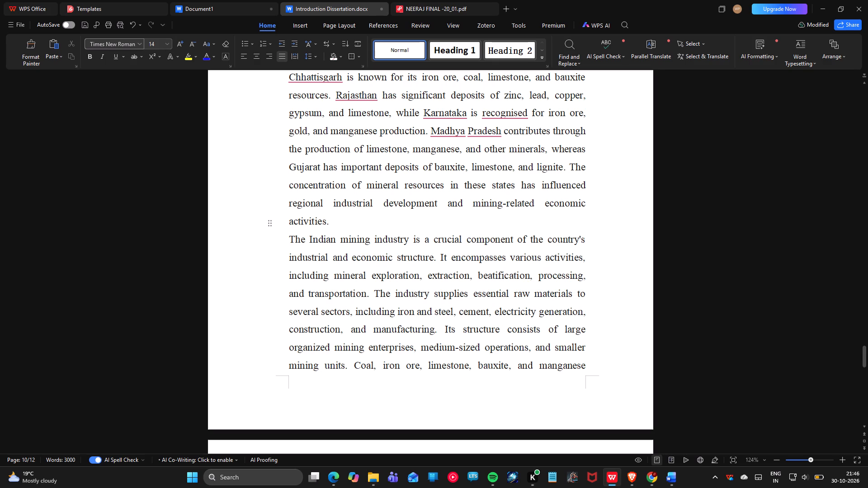
Place the insertion point before "The Indian mining industry" and return to the section 5 heading in ParaFree's source text in Chrome.
left_click(289, 239)
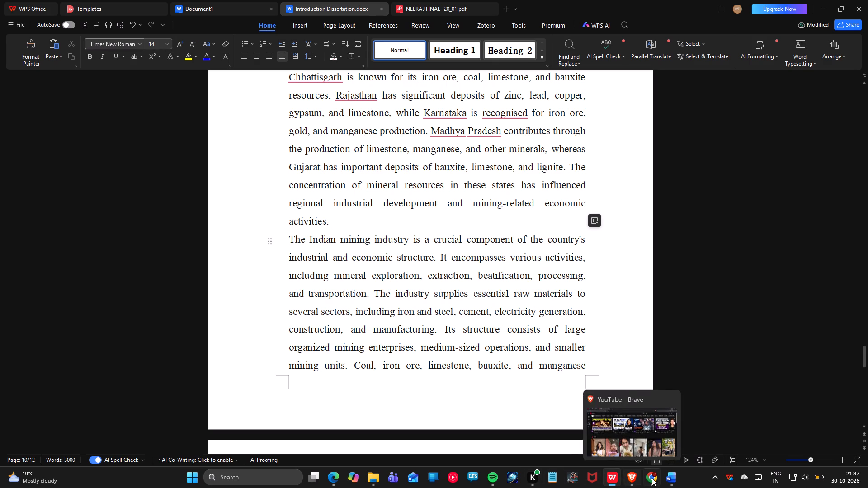
left_click(659, 445)
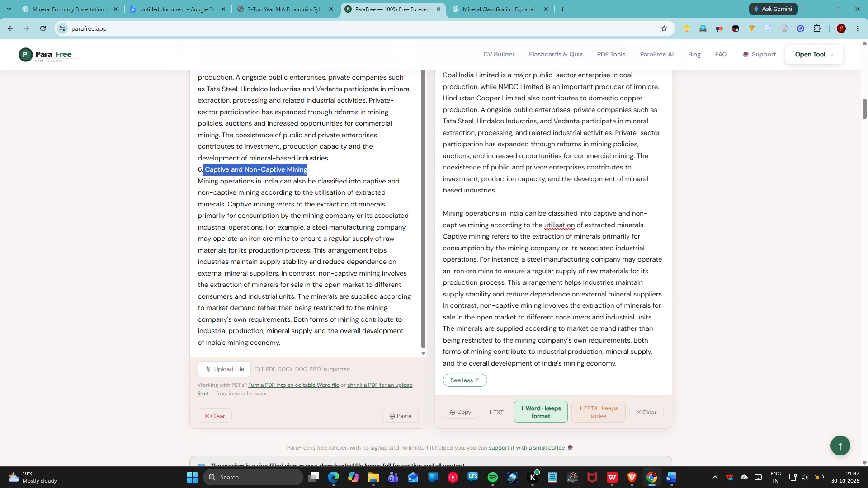
left_click(649, 234)
scroll(446, 250, "up", 2)
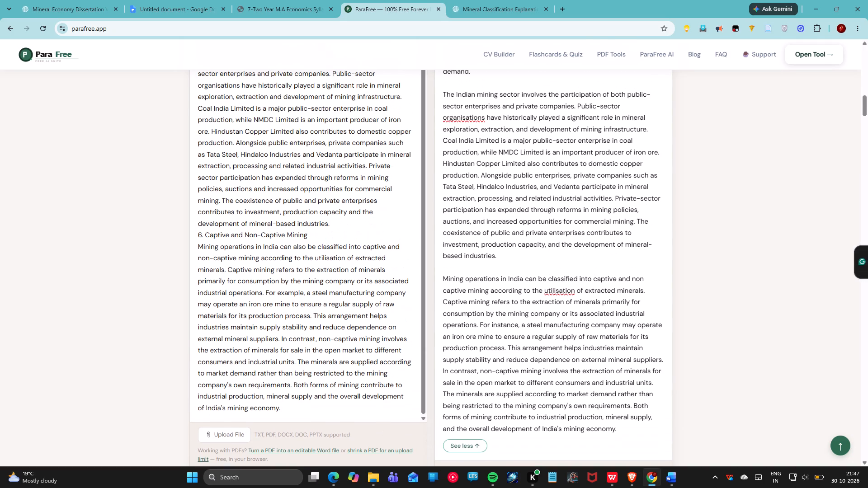
scroll(443, 251, "up", 1)
scroll(274, 204, "up", 1)
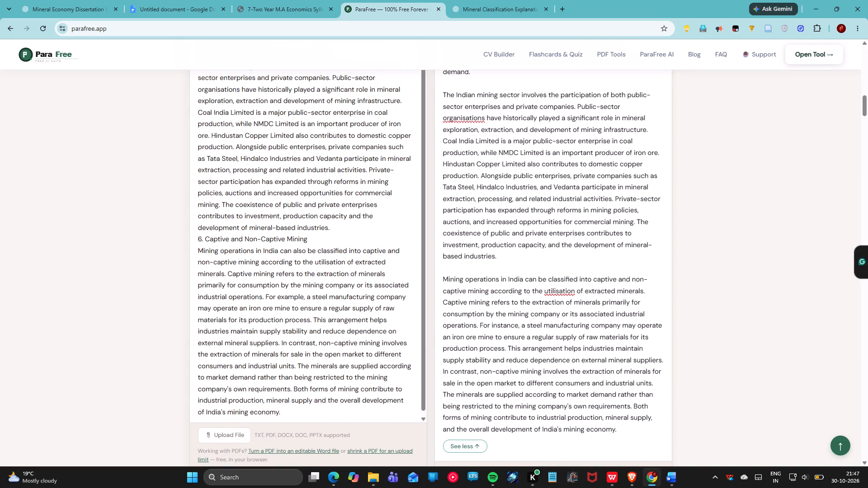
scroll(274, 204, "up", 2)
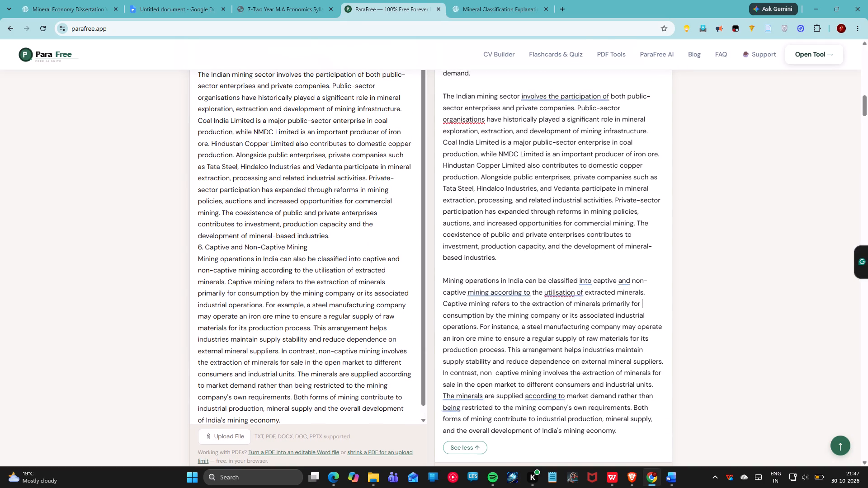
scroll(274, 204, "up", 2)
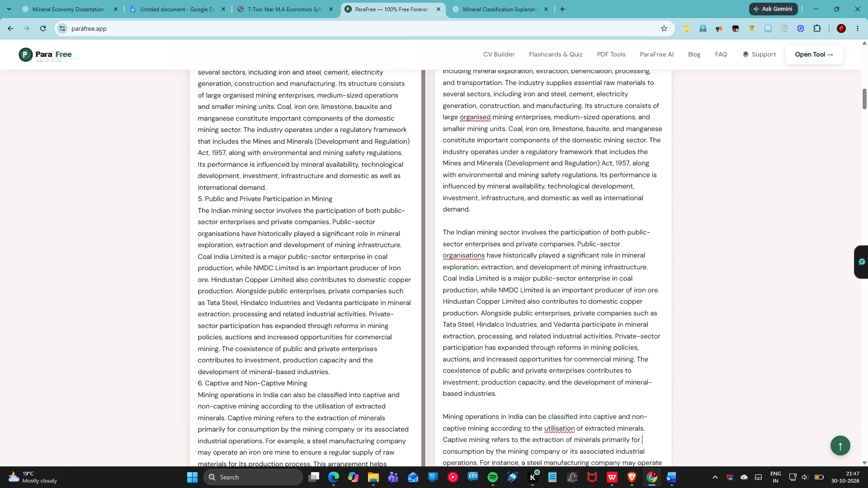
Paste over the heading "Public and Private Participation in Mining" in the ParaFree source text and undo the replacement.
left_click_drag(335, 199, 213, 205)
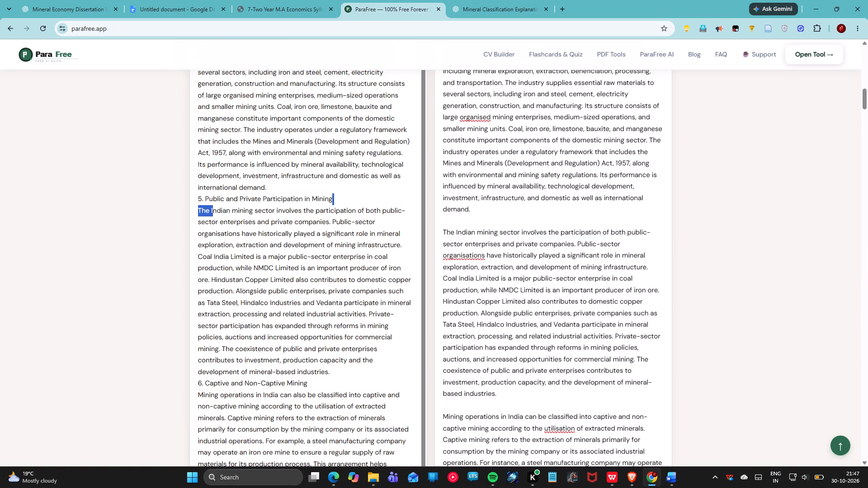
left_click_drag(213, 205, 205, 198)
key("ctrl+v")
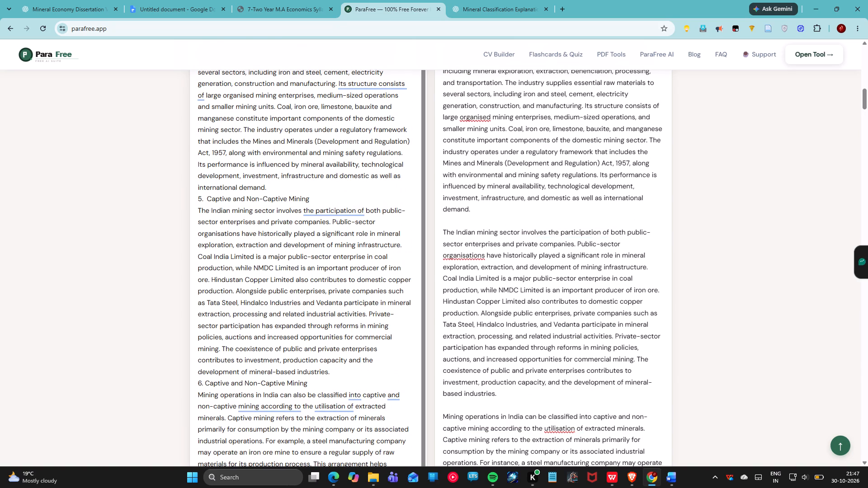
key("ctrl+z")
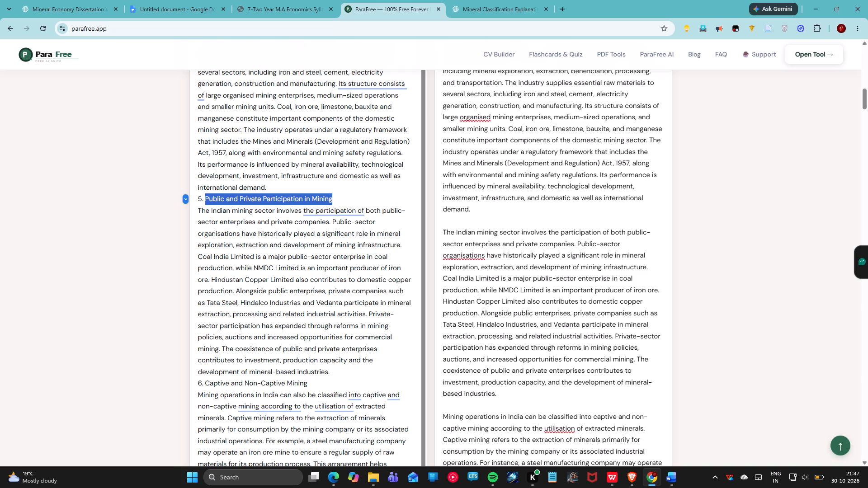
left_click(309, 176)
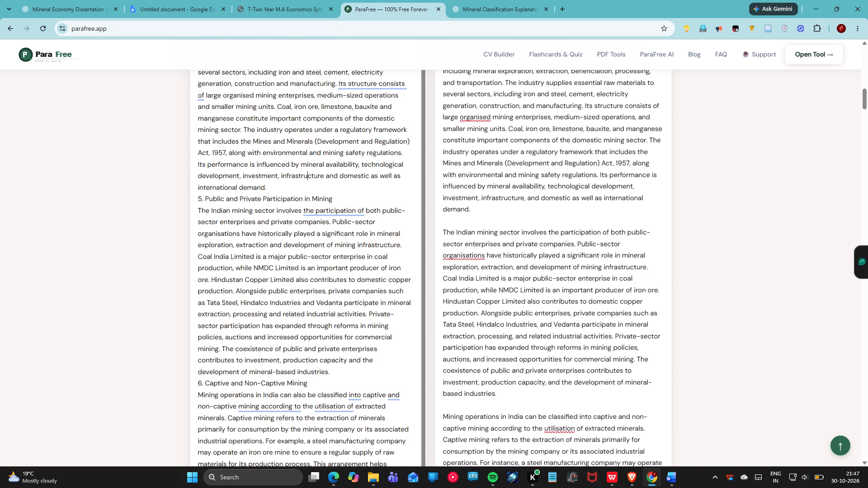
Copy the heading "Public and Private Participation in Mining" from the ParaFree source text.
left_click_drag(202, 198, 231, 199)
left_click_drag(231, 199, 336, 194)
key("ctrl+c")
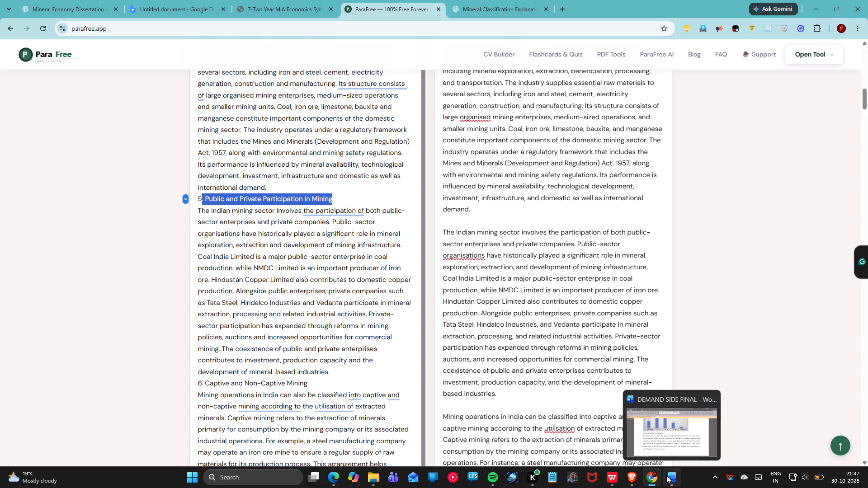
Back in the WPS introduction document, insert the copied heading followed by " - " before "The Indian mining industry is a crucial component".
left_click(611, 444)
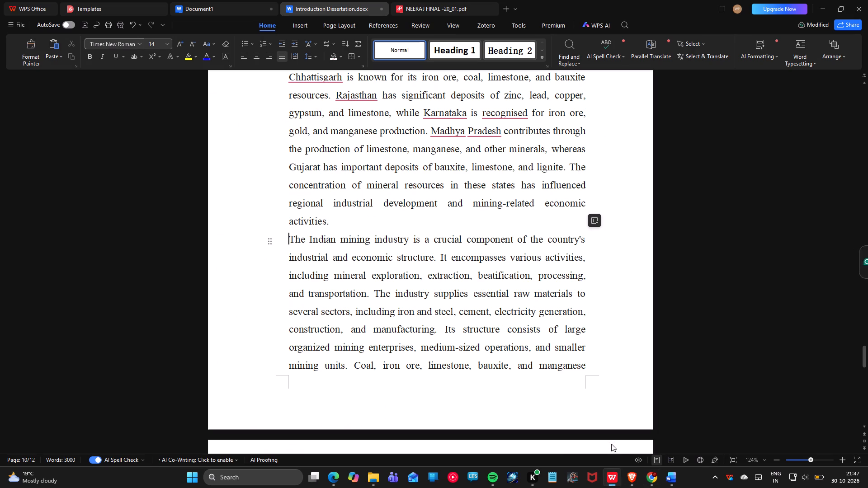
key("ctrl+v")
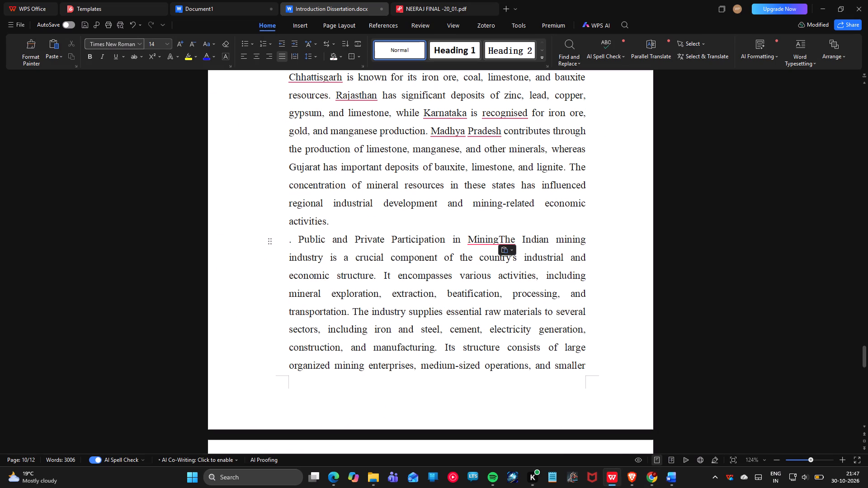
key("space")
type("0-")
key("BackSpace")
key("BackSpace")
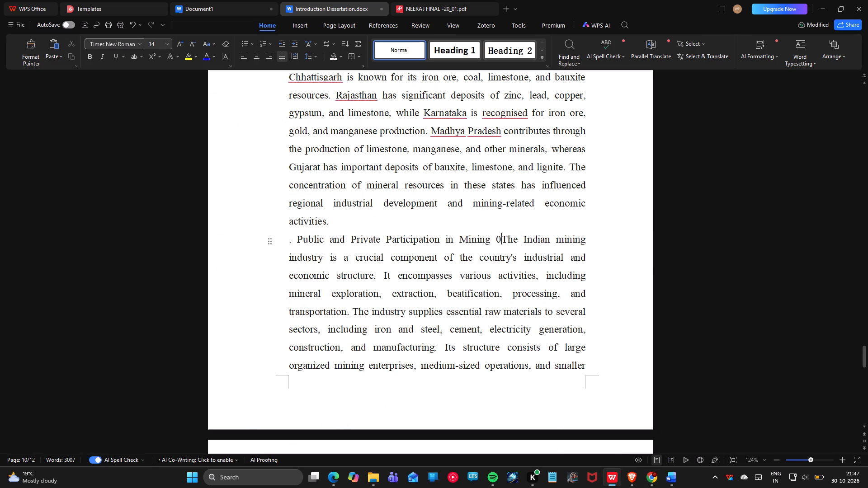
key("BackSpace")
key("space")
type("-")
key("space")
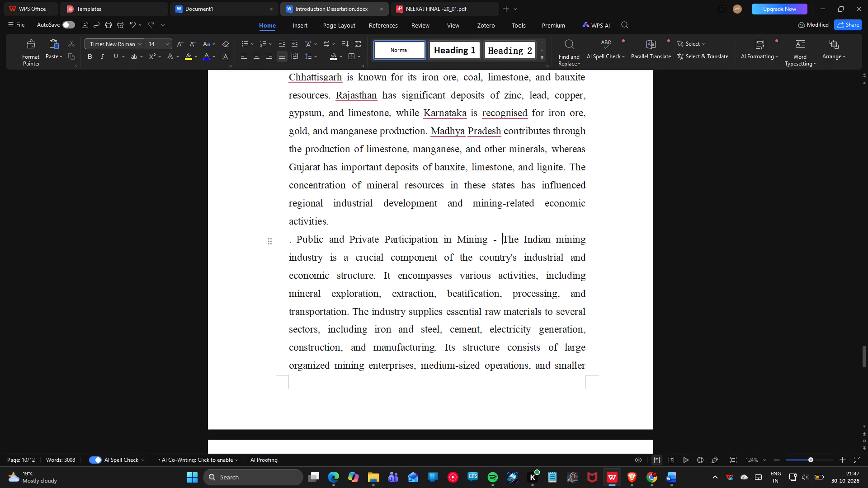
Delete the stray full stop and space before "Public and Private Participation in Mining".
left_click_drag(379, 263, 339, 252)
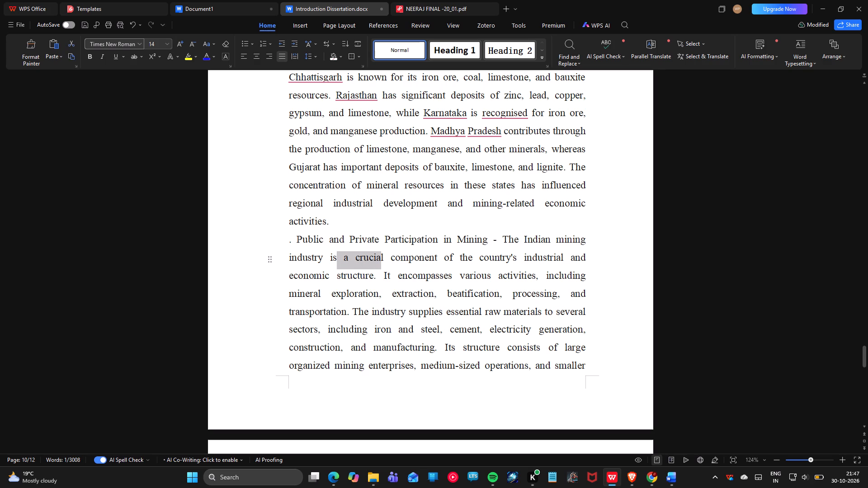
left_click_drag(339, 252, 344, 248)
left_click(336, 247)
left_click(295, 244)
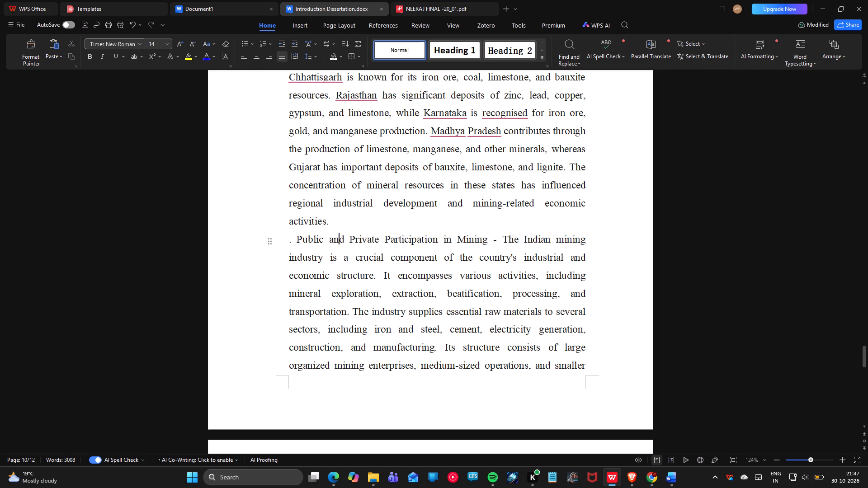
key("BackSpace")
key("BackSpace")
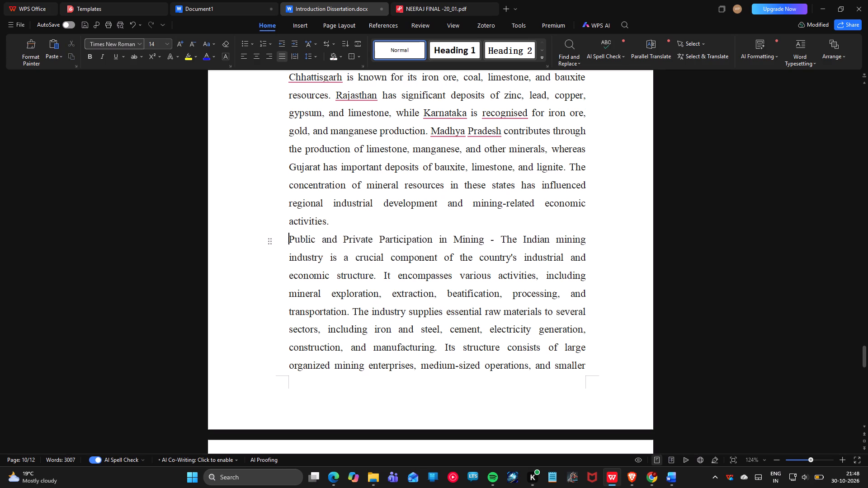
Make the inserted "Public and Private Participation in Mining -" run-in heading bold.
left_click_drag(496, 237, 288, 239)
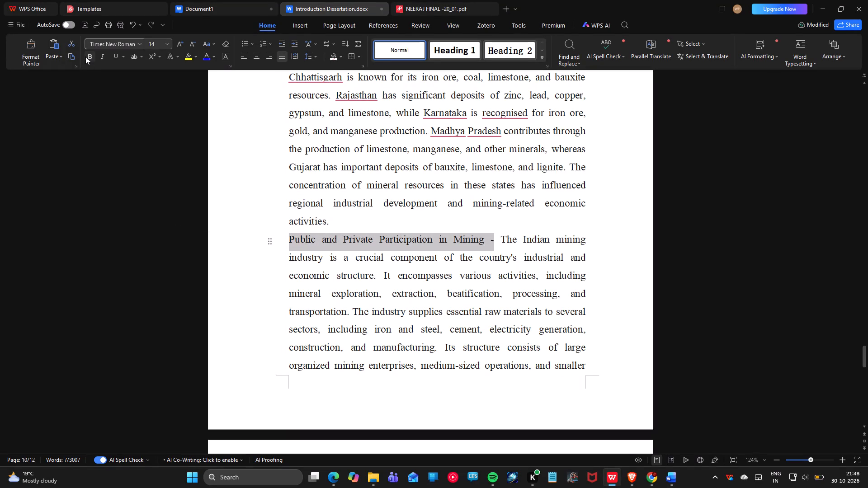
left_click(85, 56)
left_click(236, 207)
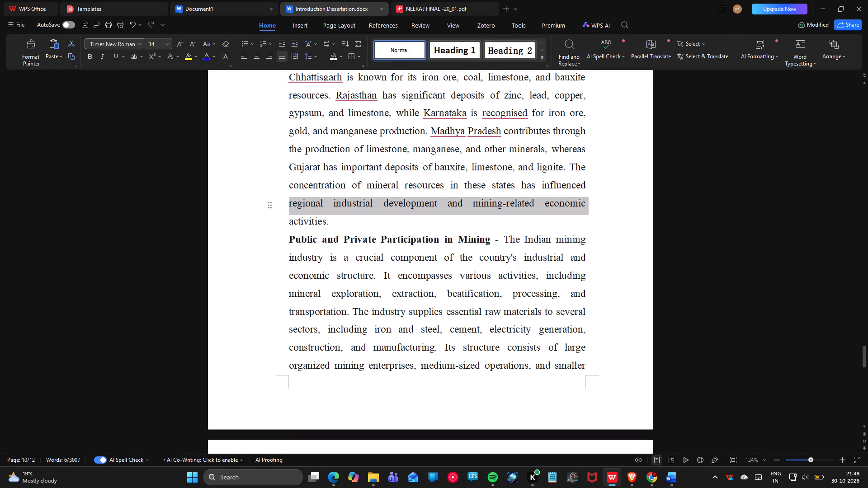
left_click(268, 266)
left_click(268, 299)
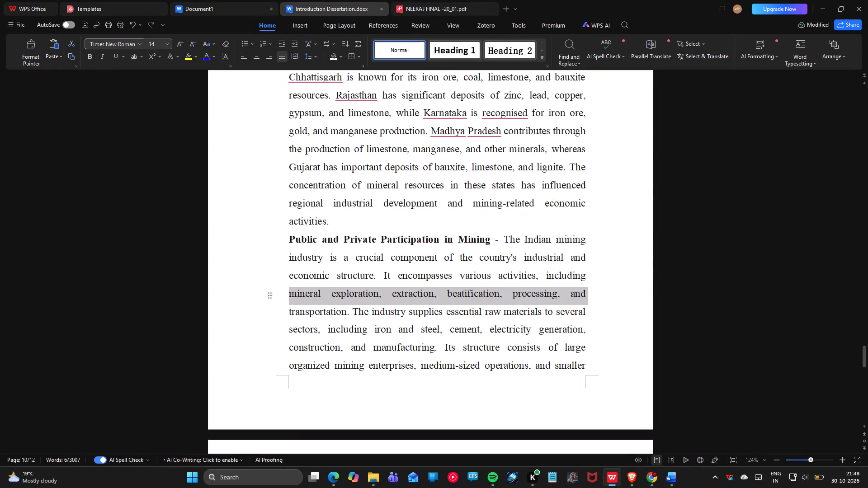
left_click(376, 228)
Accept the spelling suggestion "utilization" for "utilisation" in the paragraph beginning "Mining operations in India".
scroll(376, 228, "up", 1)
scroll(376, 228, "down", 4)
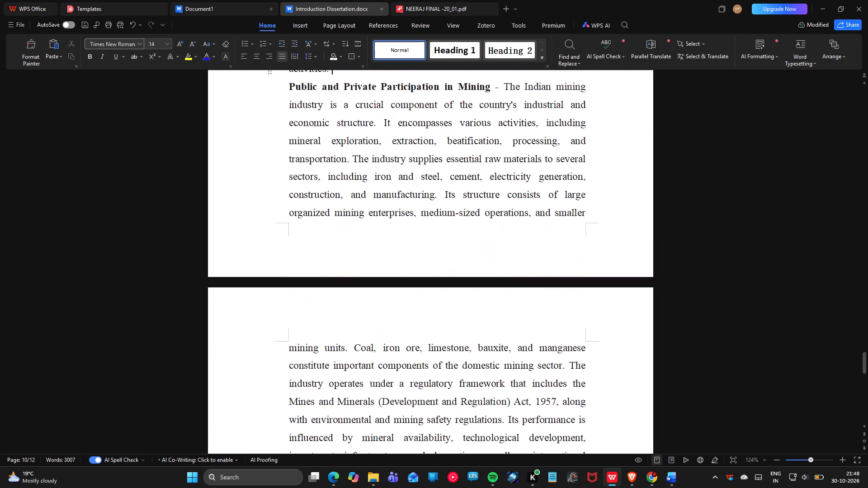
scroll(376, 228, "down", 5)
scroll(376, 228, "up", 1)
scroll(376, 228, "down", 1)
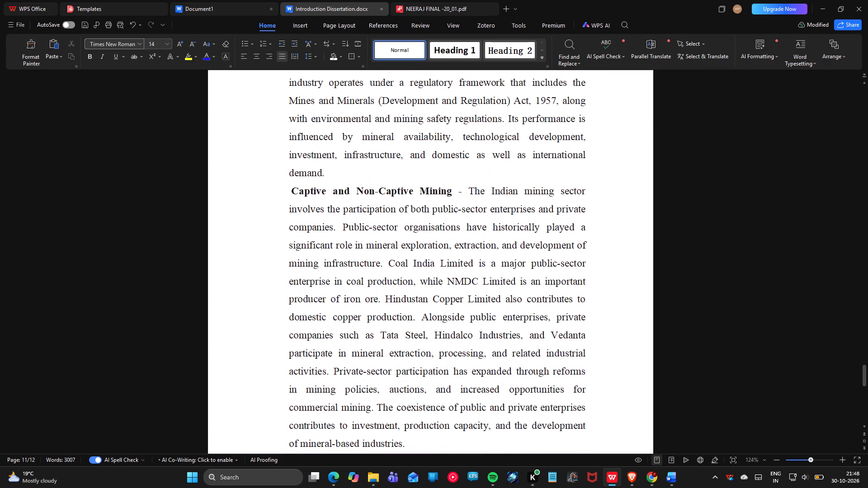
scroll(376, 228, "down", 3)
left_click(457, 244)
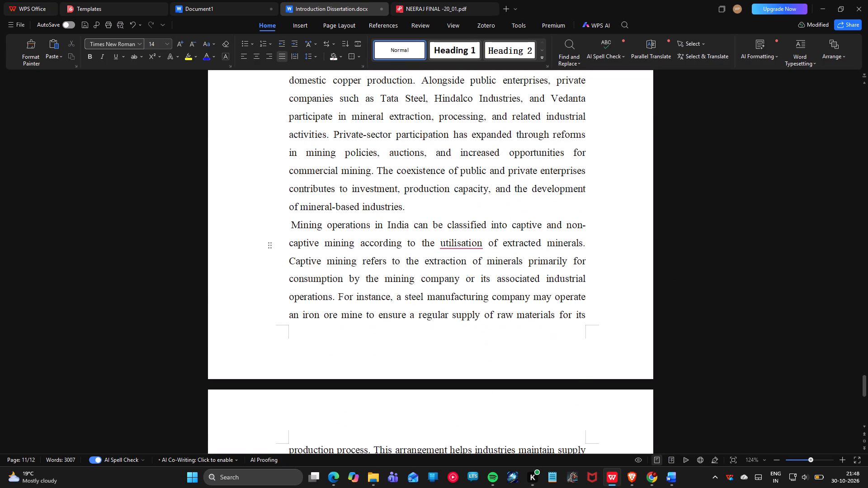
left_click(551, 328)
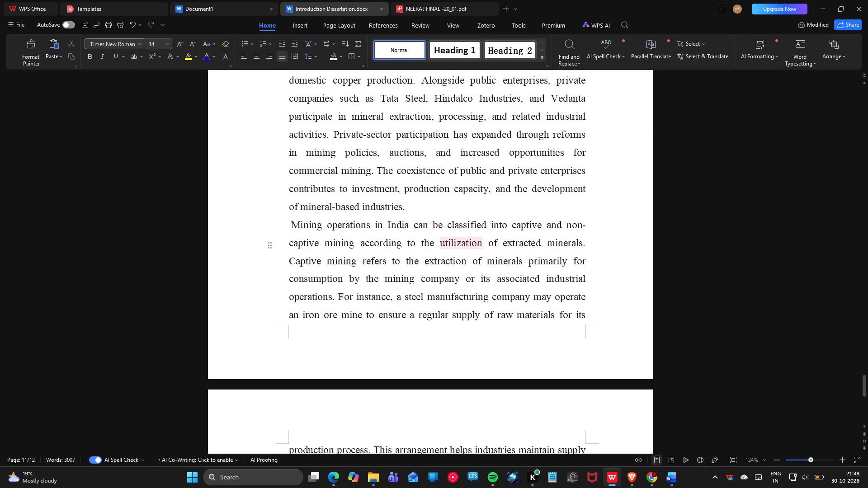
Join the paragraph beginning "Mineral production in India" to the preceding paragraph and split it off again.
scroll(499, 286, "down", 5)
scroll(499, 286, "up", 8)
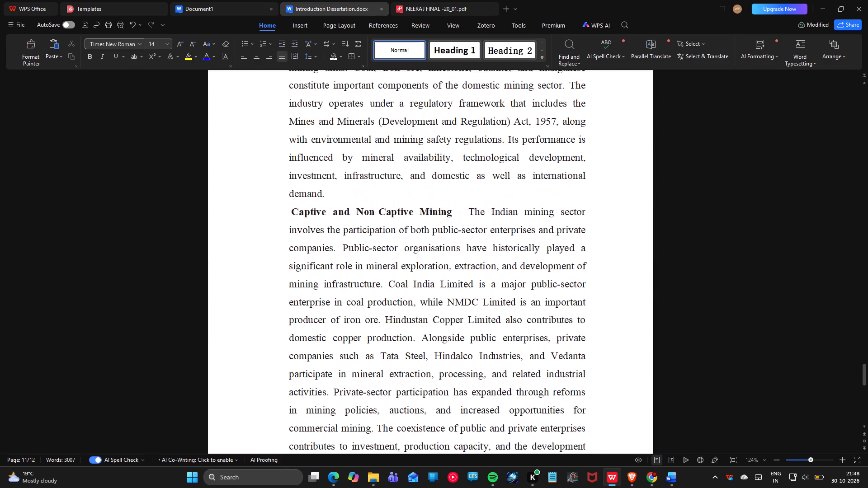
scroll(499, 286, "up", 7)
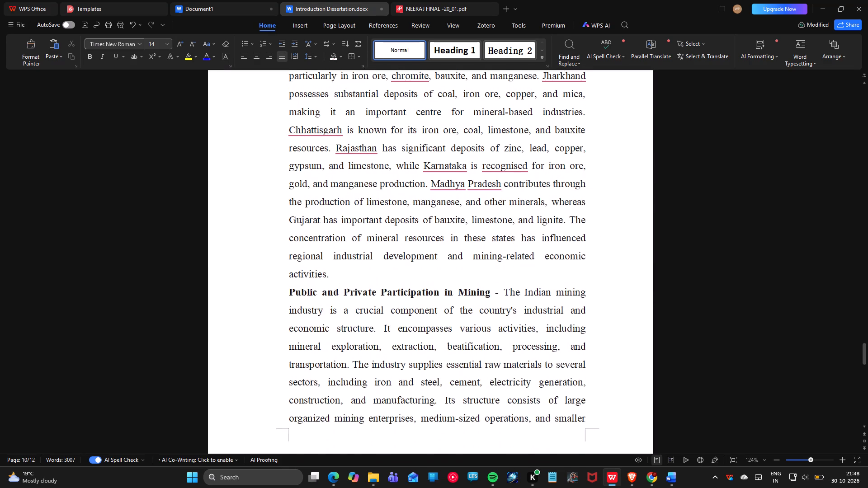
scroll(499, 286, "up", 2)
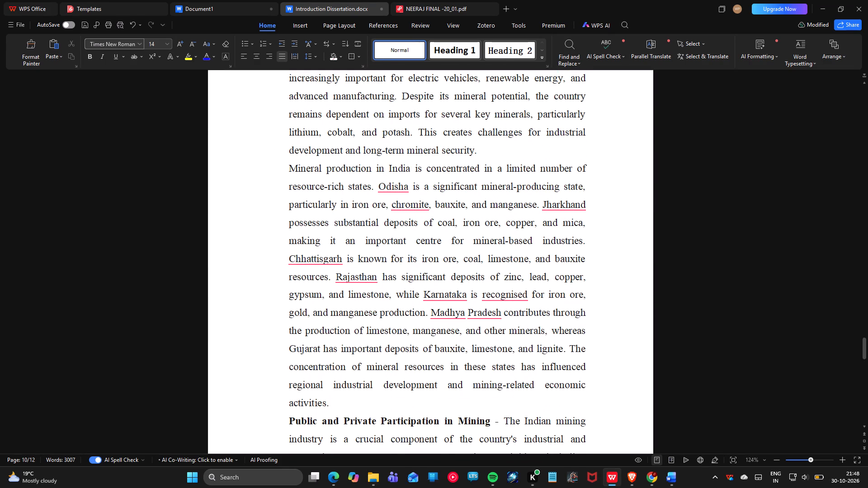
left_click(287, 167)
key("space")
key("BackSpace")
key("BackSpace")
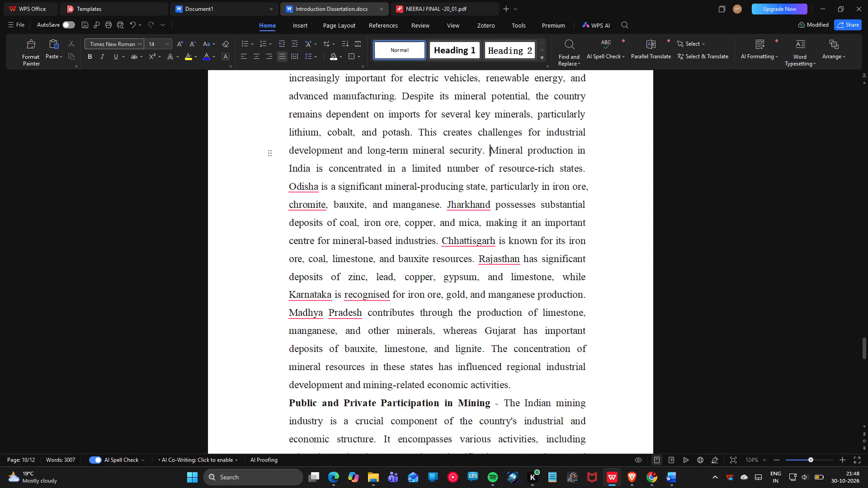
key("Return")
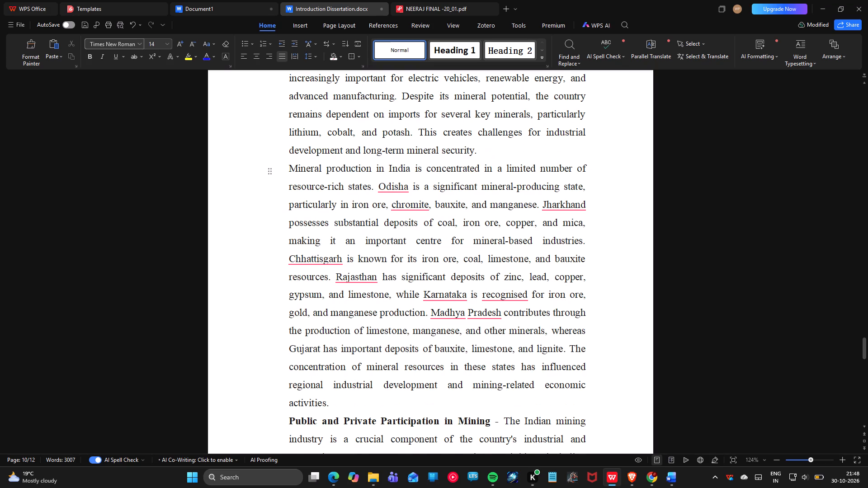
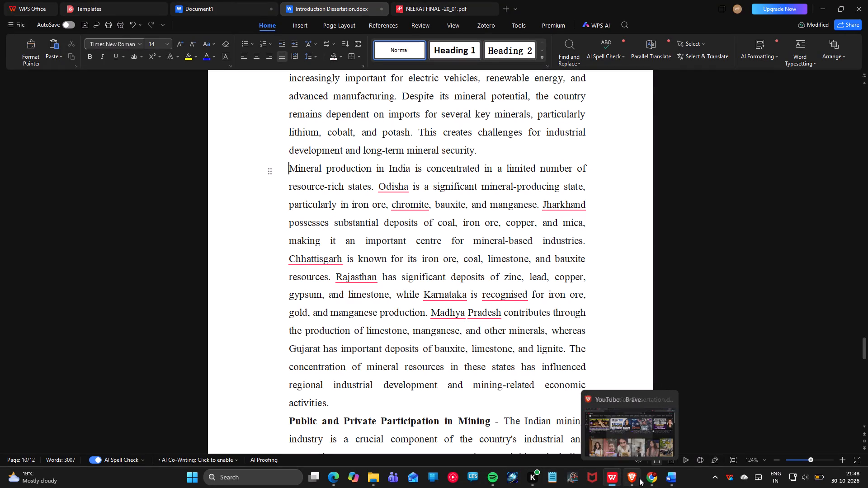
Copy the heading "Structure of the Indian Mining Industry" from ParaFree and insert it with " - " before "Mineral production in India" in the WPS dissertation.
left_click(648, 450)
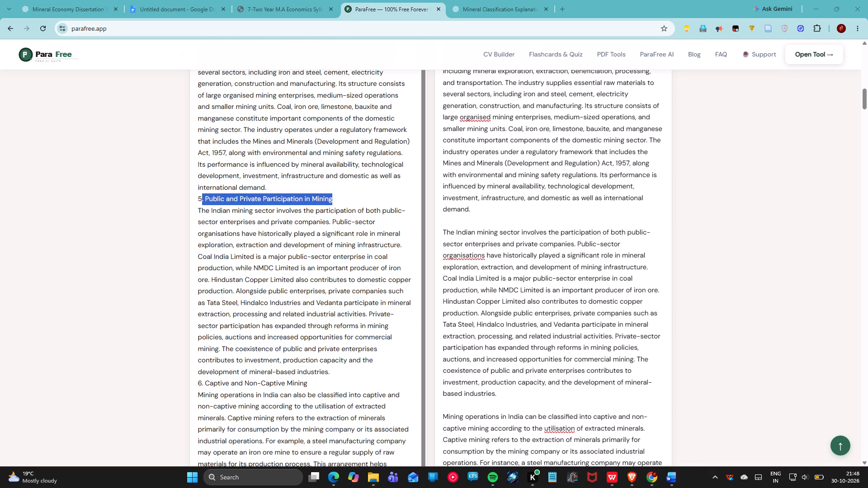
left_click(420, 361)
left_click(316, 300)
scroll(264, 226, "up", 2)
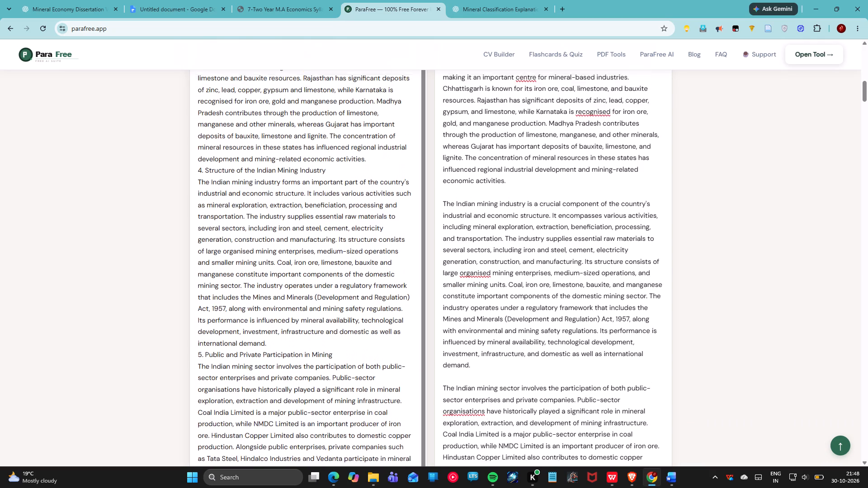
scroll(264, 226, "up", 1)
left_click_drag(203, 214, 327, 214)
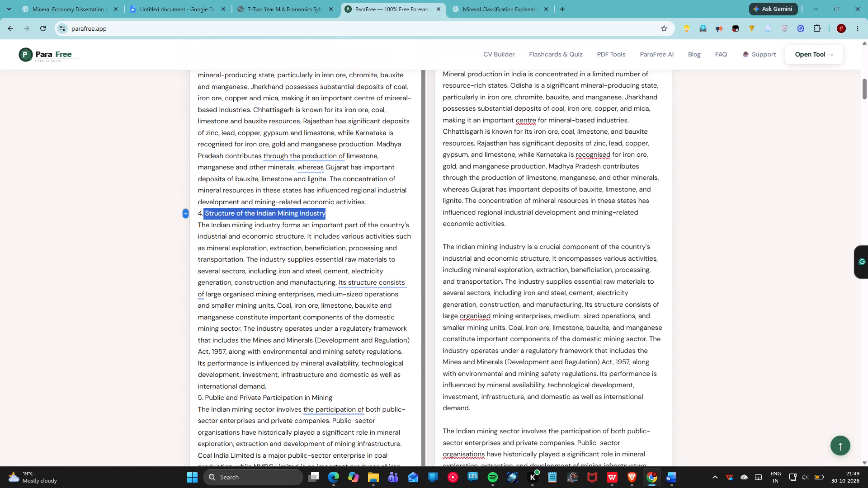
key("ctrl+c")
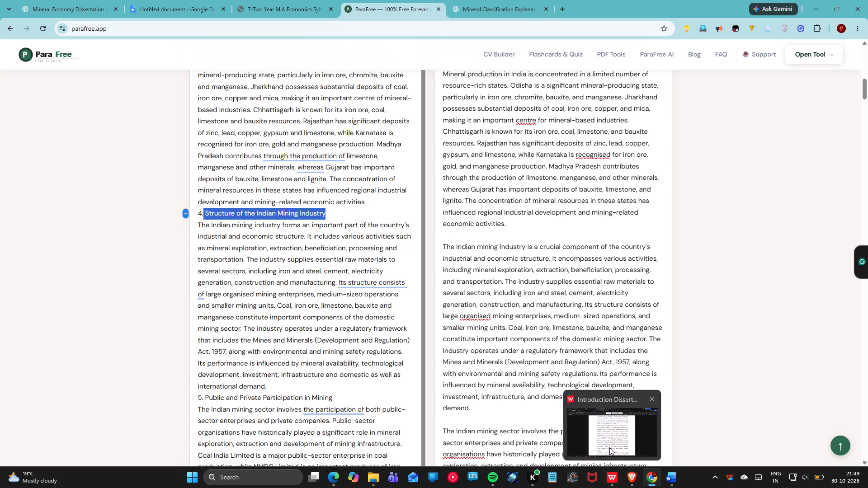
left_click(609, 447)
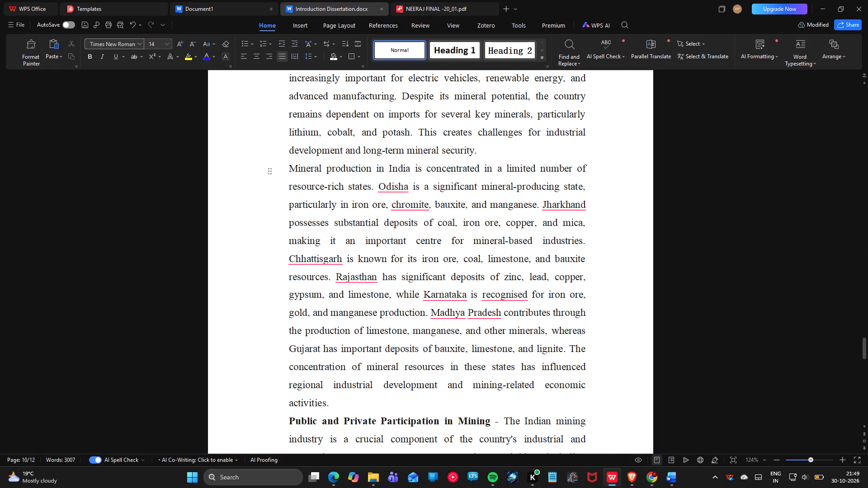
key("ctrl+v")
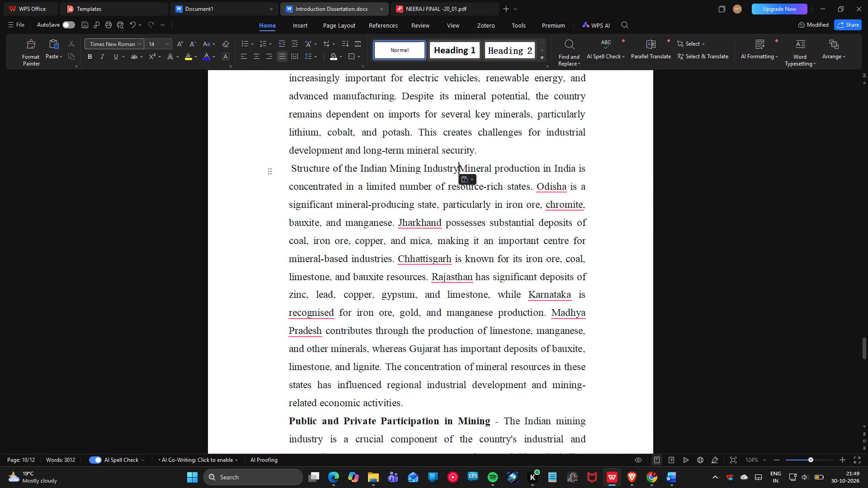
key("space")
type("-")
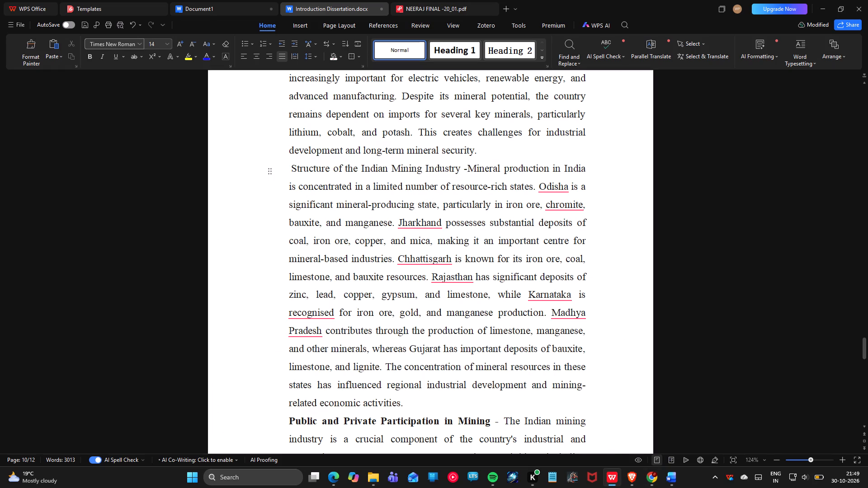
key("space")
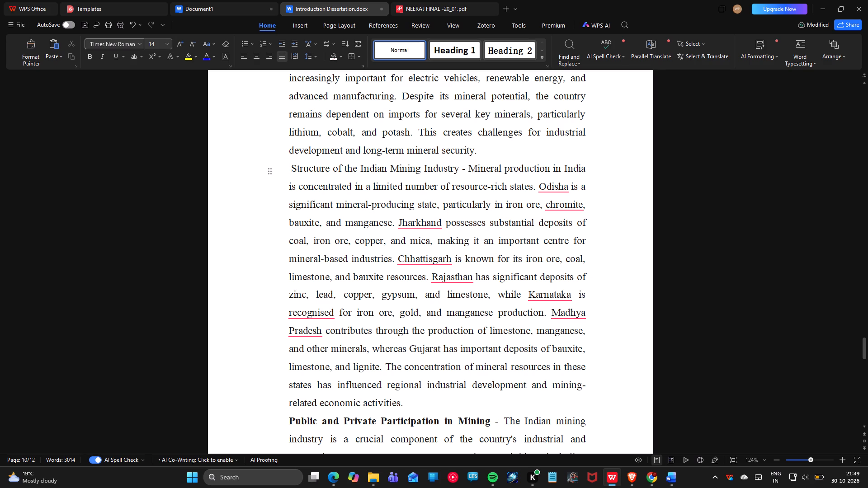
Make the inserted "Structure of the Indian Mining Industry -" run-in heading bold.
left_click_drag(466, 168, 257, 167)
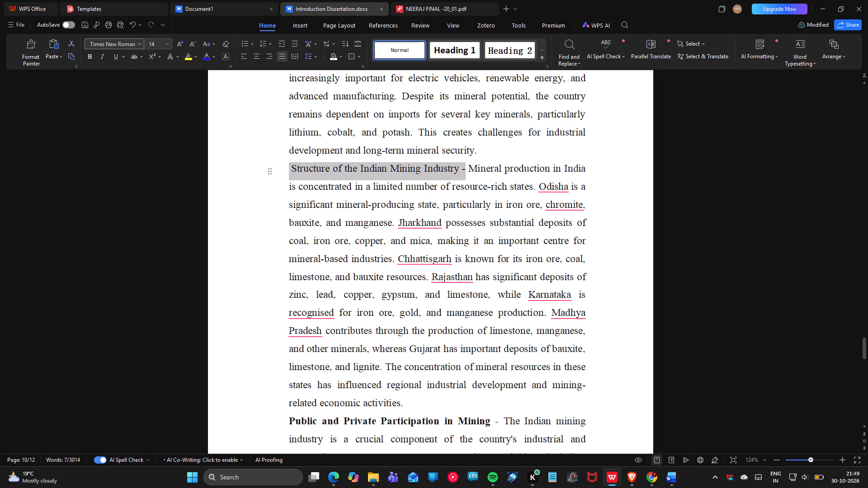
left_click_drag(257, 167, 263, 171)
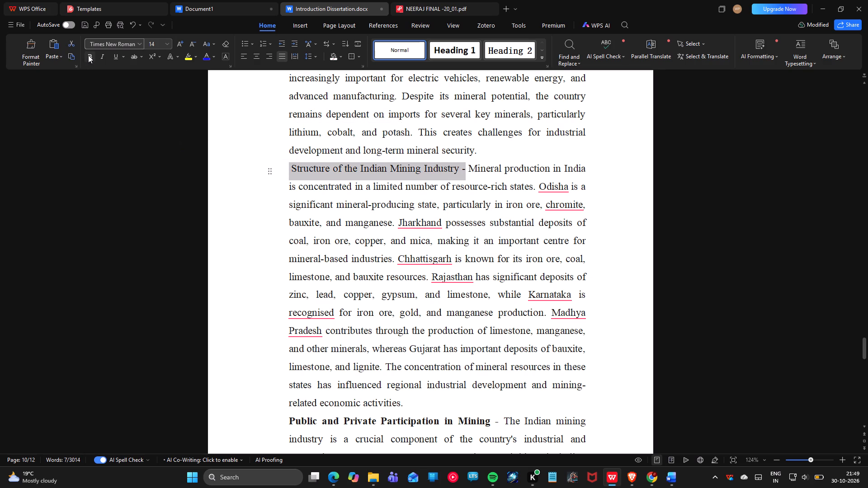
left_click(88, 55)
left_click(285, 238)
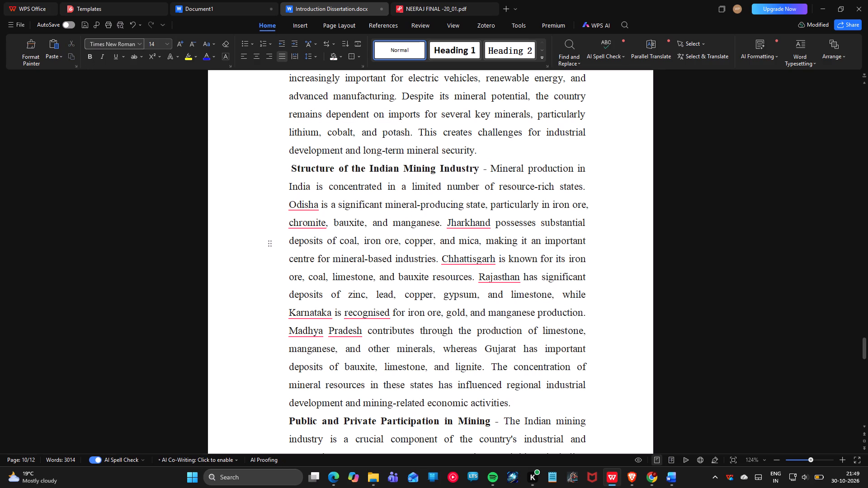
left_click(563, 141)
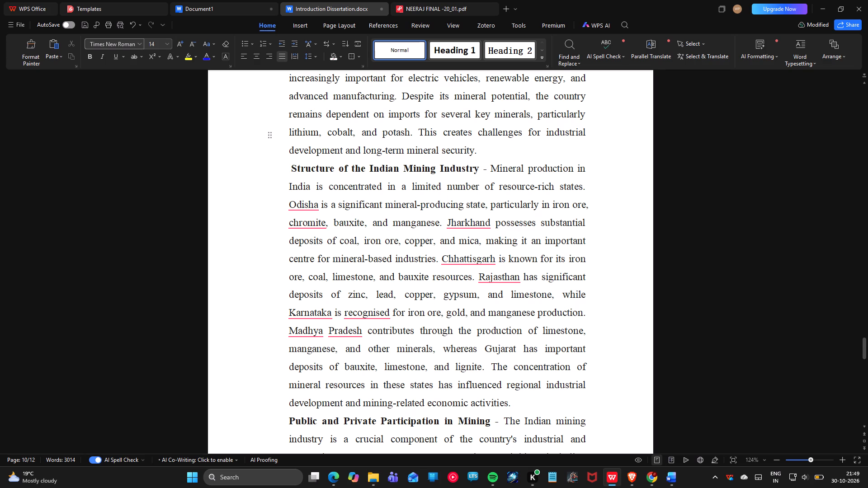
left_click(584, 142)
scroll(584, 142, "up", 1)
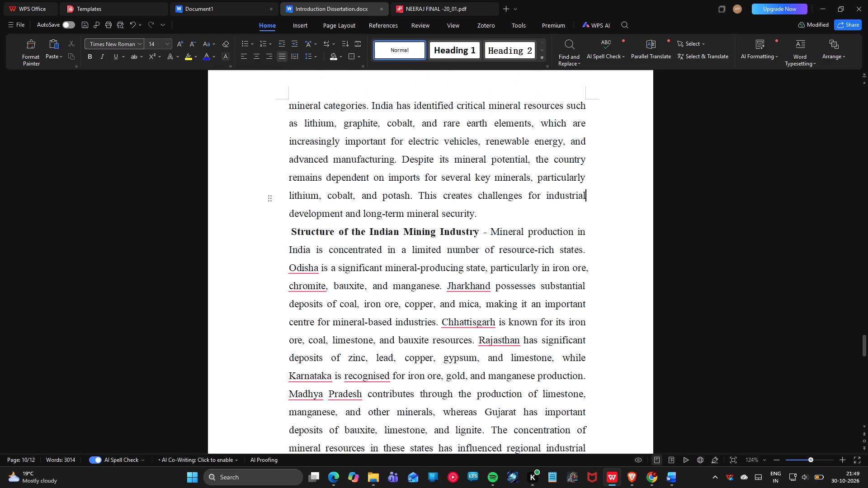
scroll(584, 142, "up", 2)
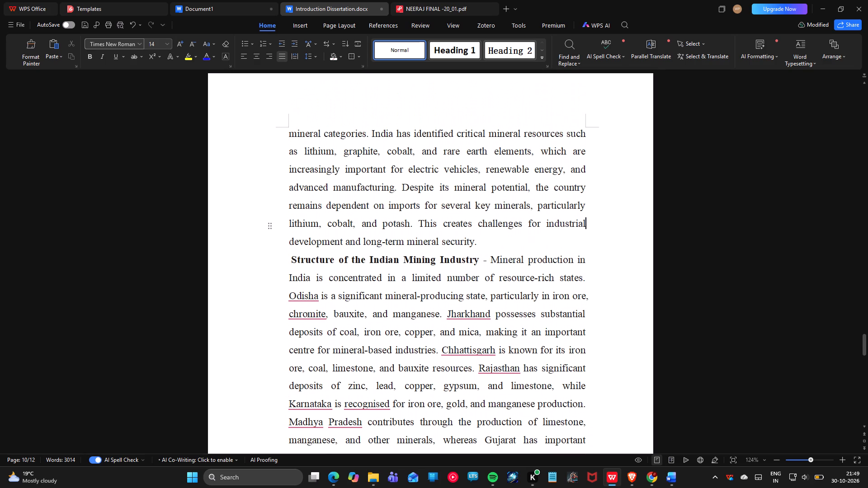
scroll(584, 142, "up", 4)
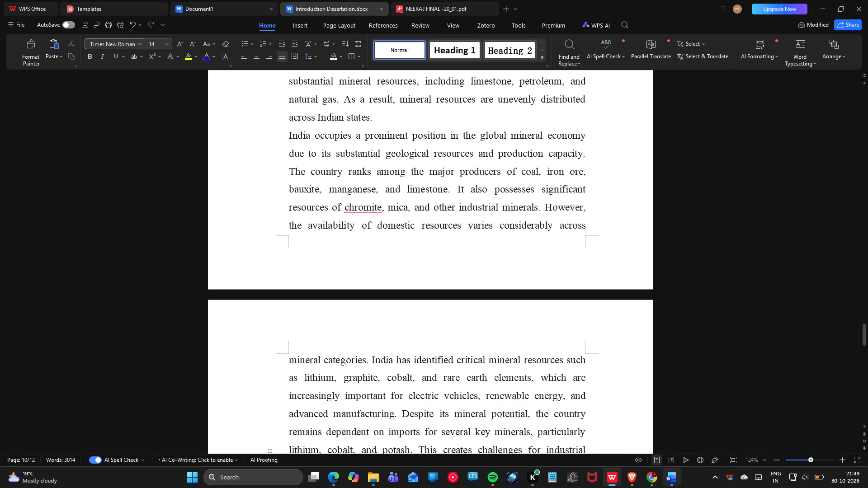
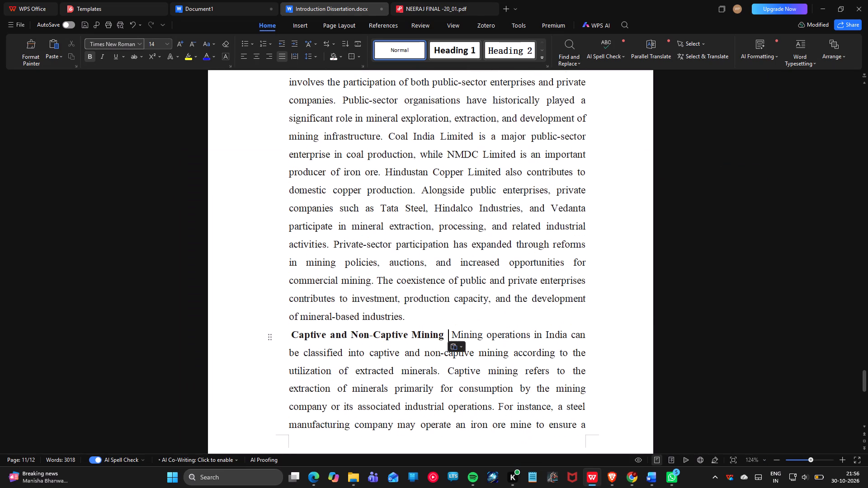
scroll(445, 333, "up", 1)
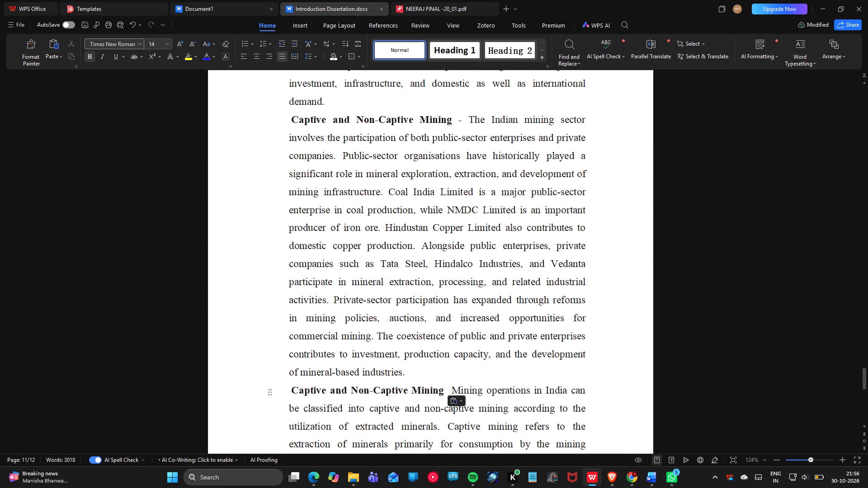
scroll(445, 333, "up", 1)
scroll(445, 333, "down", 1)
scroll(445, 333, "up", 2)
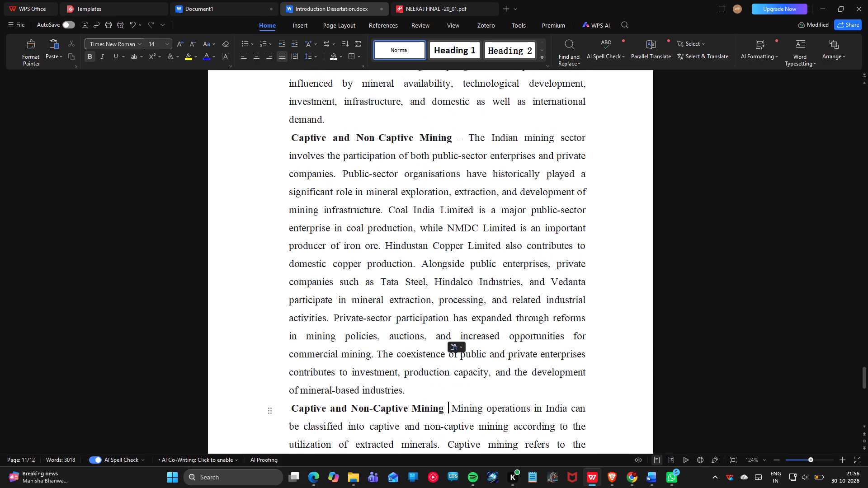
left_click(454, 136)
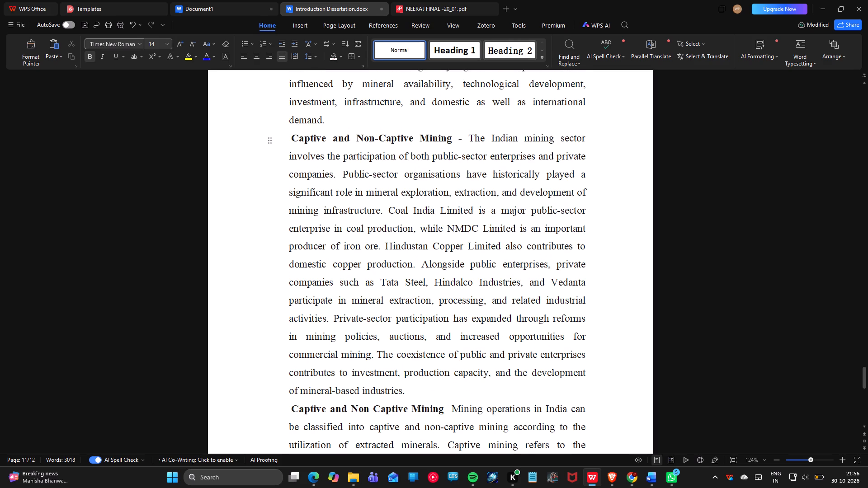
left_click_drag(453, 138, 312, 137)
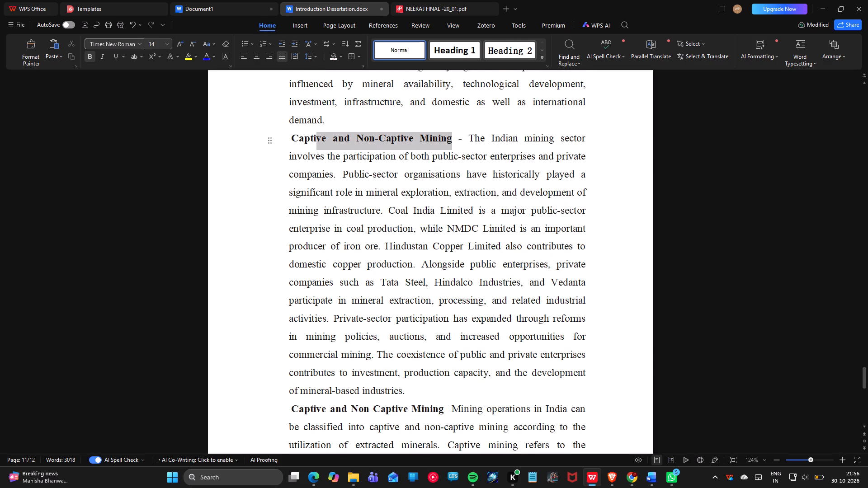
left_click_drag(312, 137, 292, 136)
key("Delete")
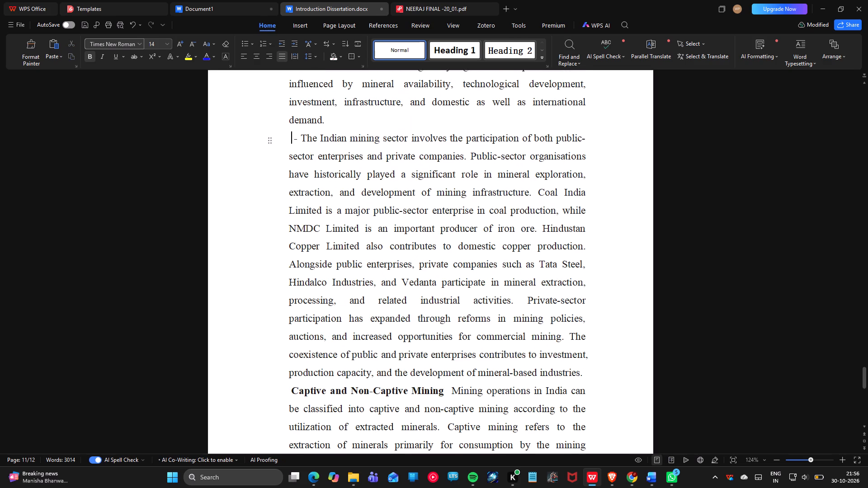
key("ctrl+v")
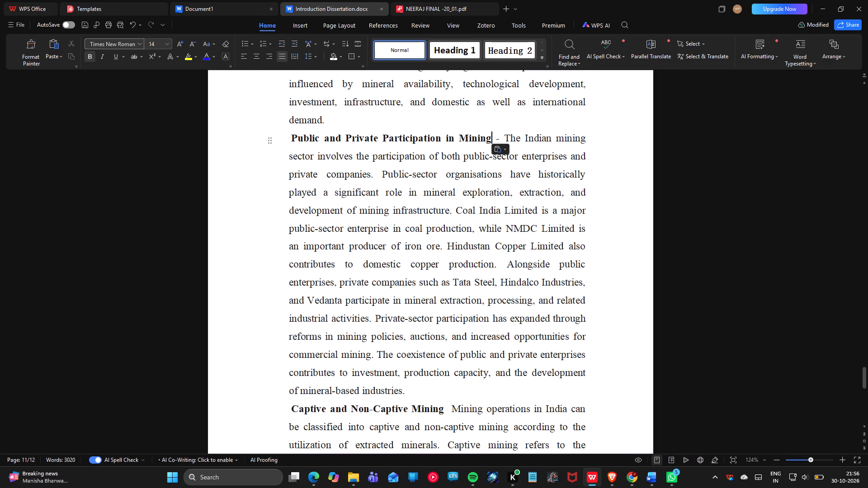
left_click(605, 159)
Review the section headings and page layout throughout the dissertation, from Chapter 1 to the last page, including an overview of all pages.
scroll(605, 159, "up", 9)
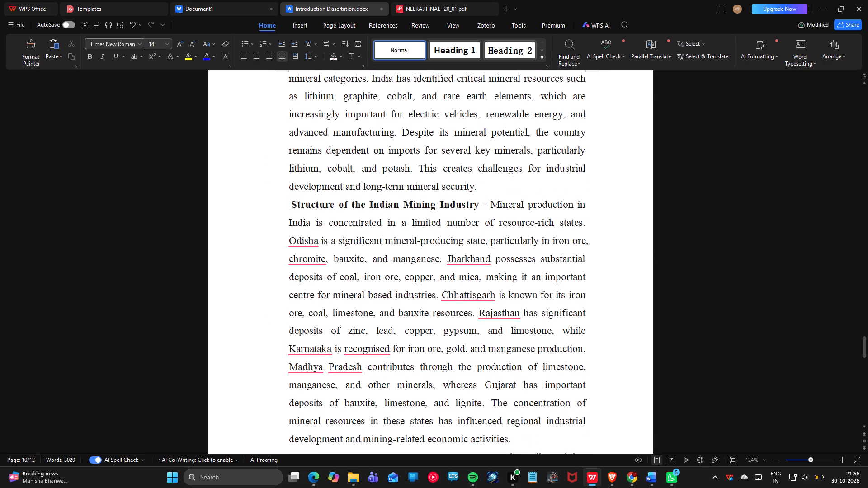
scroll(605, 159, "up", 1)
scroll(605, 159, "down", 5)
scroll(605, 159, "up", 1)
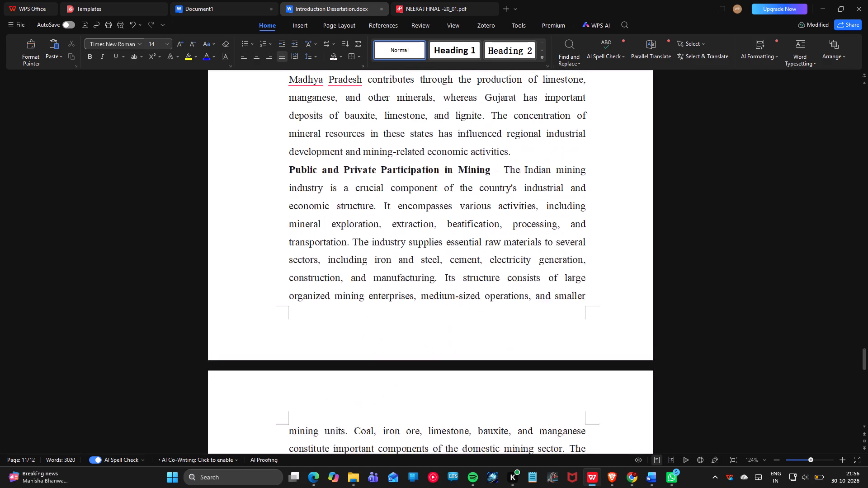
scroll(605, 159, "up", 1)
scroll(605, 159, "down", 10)
scroll(605, 159, "up", 1)
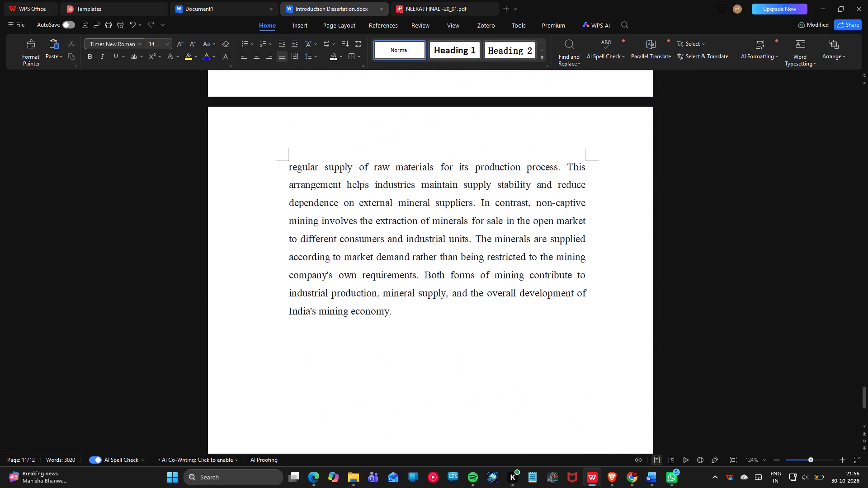
scroll(605, 159, "up", 20)
scroll(605, 159, "up", 12)
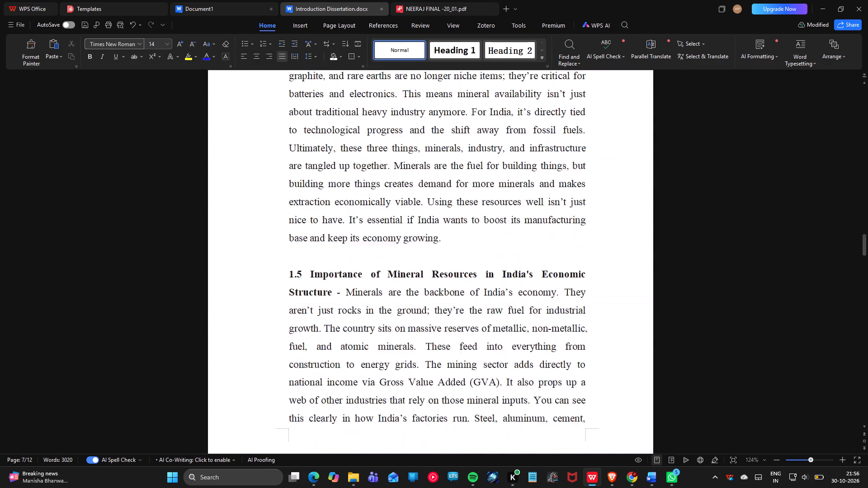
scroll(605, 159, "up", 16)
scroll(605, 159, "down", 8)
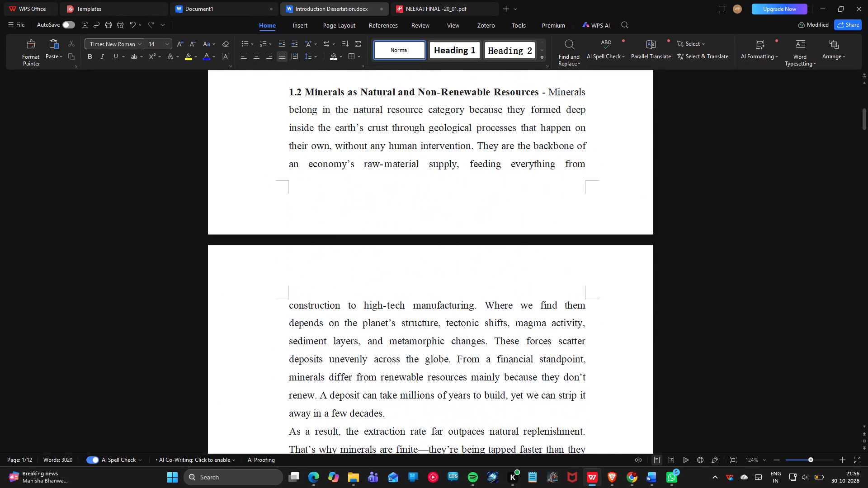
scroll(605, 159, "up", 9)
scroll(605, 159, "down", 3)
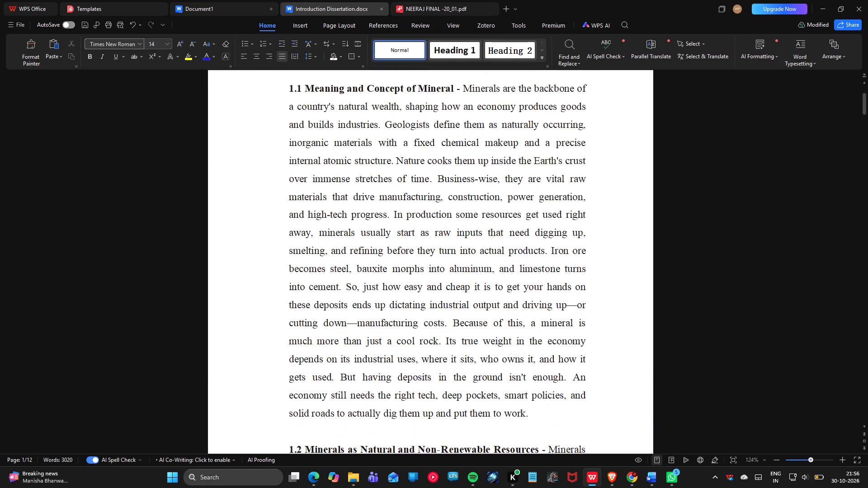
scroll(605, 159, "down", 7)
scroll(605, 159, "up", 10)
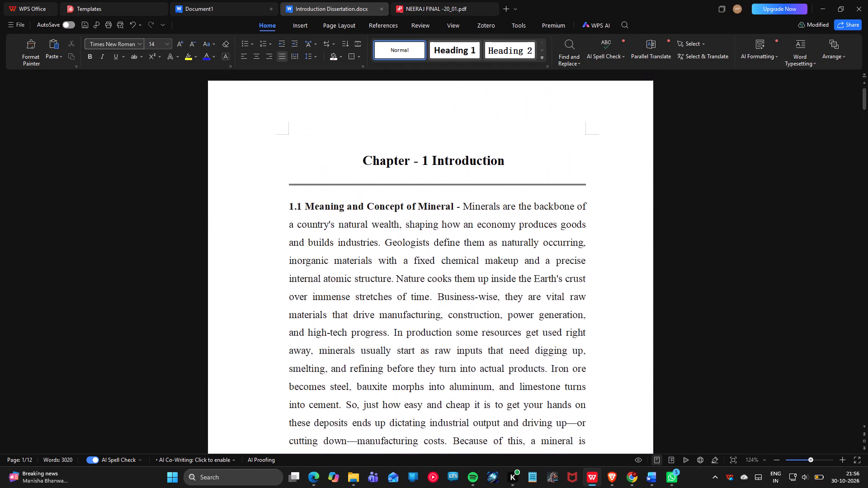
scroll(605, 159, "down", 13)
scroll(605, 159, "up", 4)
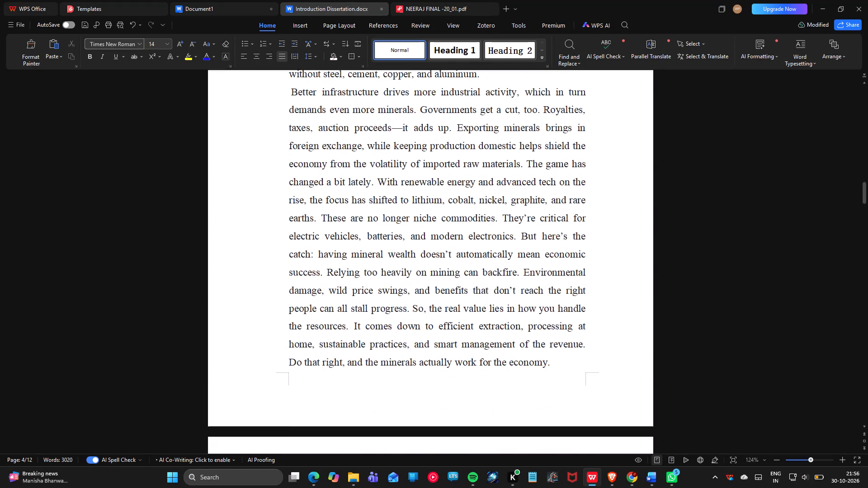
scroll(605, 159, "up", 6)
scroll(605, 159, "down", 2)
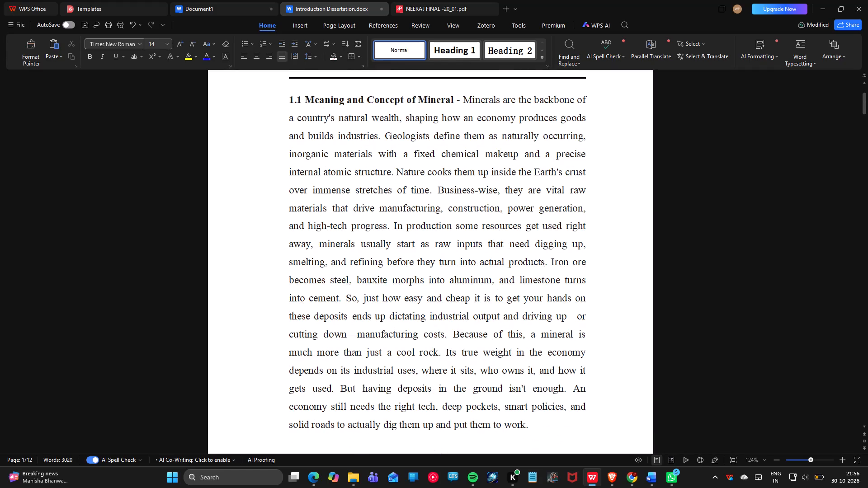
key("Down")
key("Right")
scroll(605, 159, "up", 2)
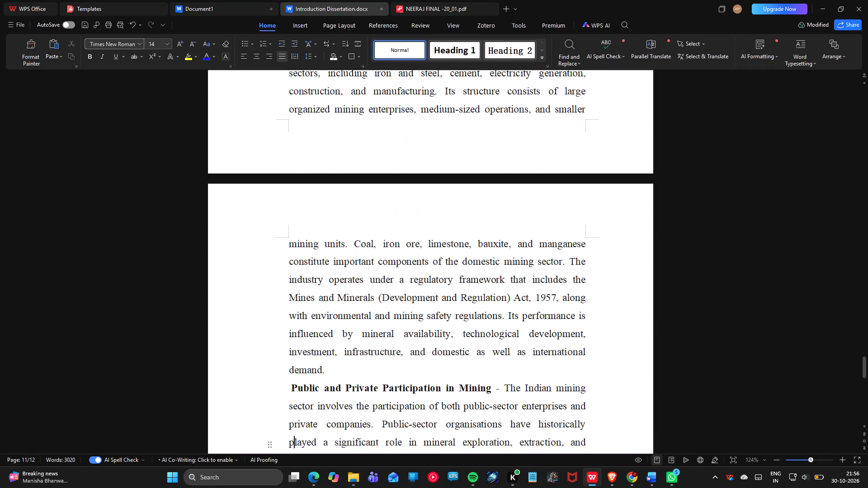
scroll(605, 159, "up", 16)
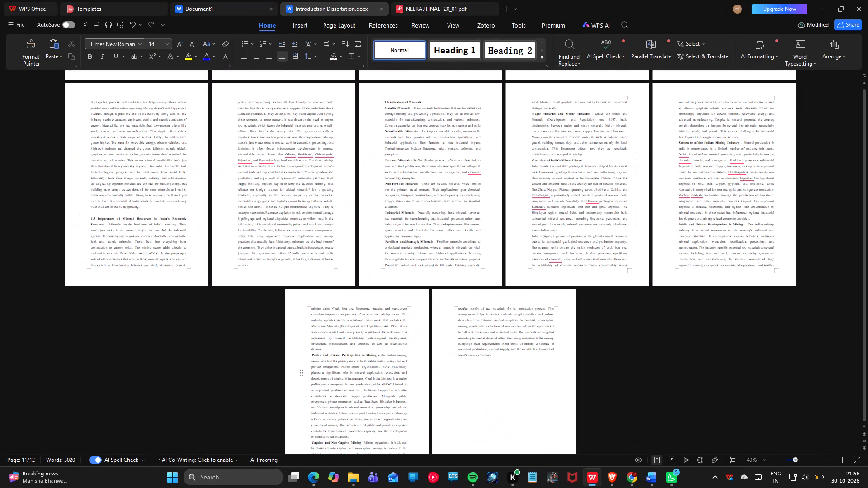
scroll(605, 159, "up", 9)
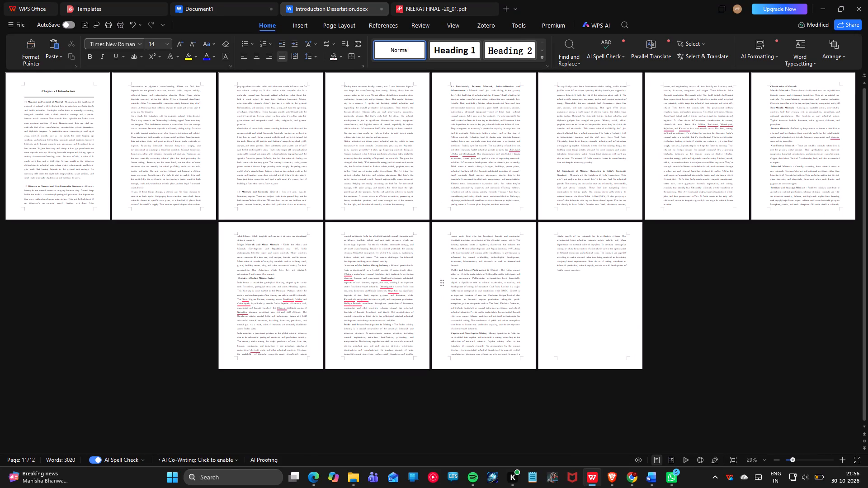
scroll(622, 121, "down", 1)
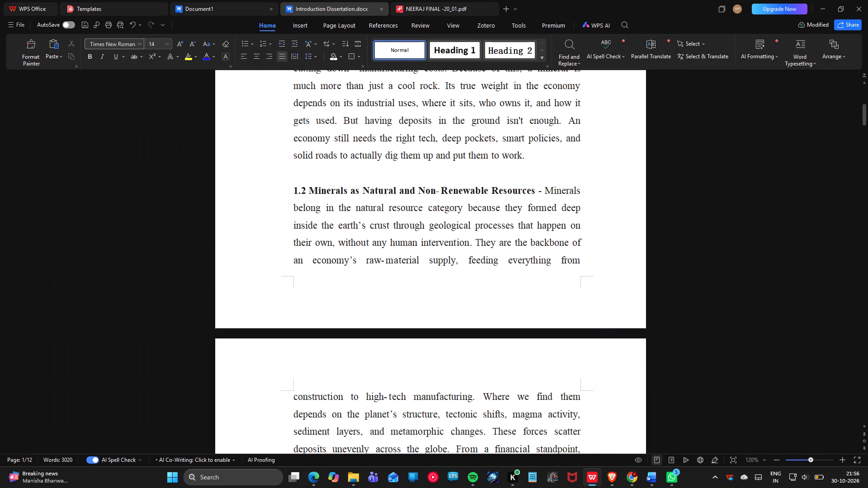
Add a new blank line after the dissertation's final paragraph, which ends with "India's mining economy.".
scroll(555, 188, "down", 12)
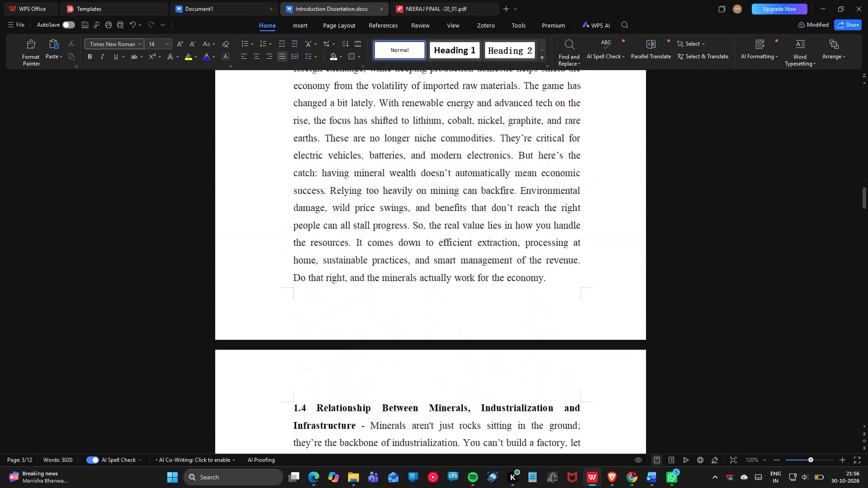
scroll(555, 188, "down", 7)
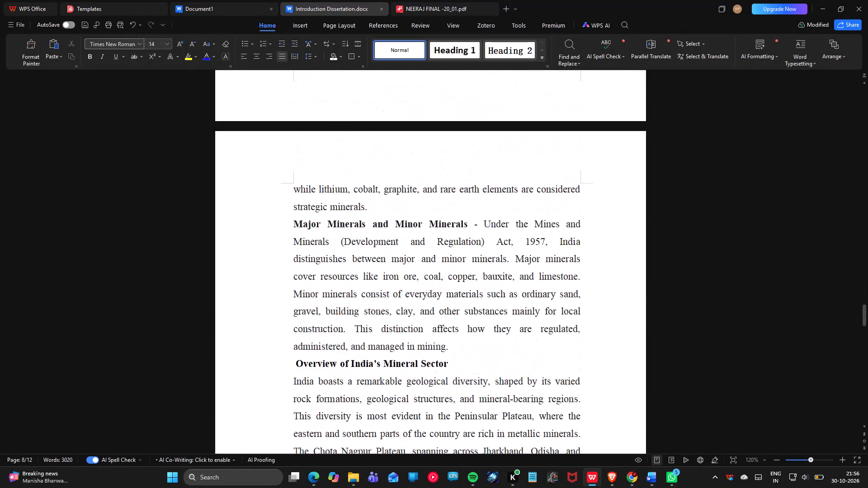
scroll(555, 188, "down", 11)
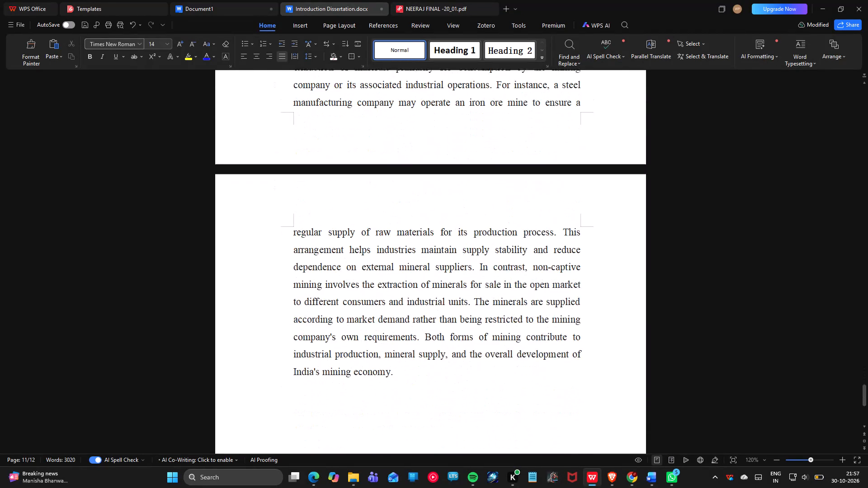
scroll(555, 188, "down", 2)
scroll(509, 179, "up", 3)
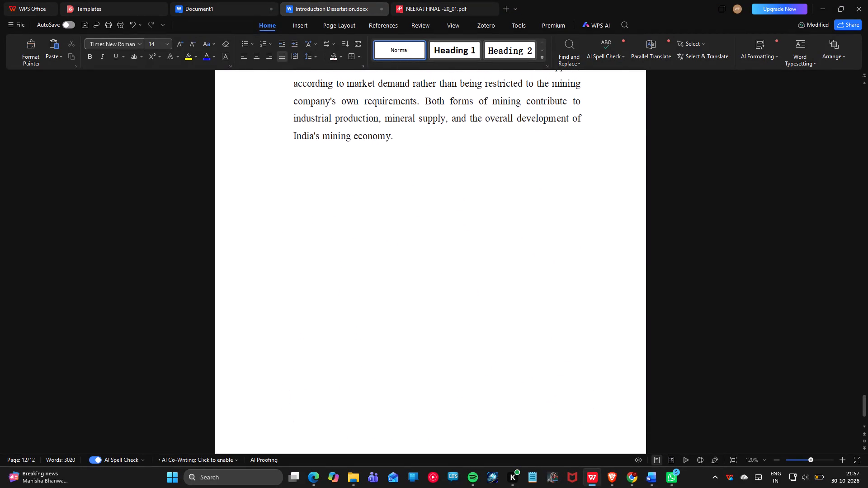
left_click(446, 155)
key("Return")
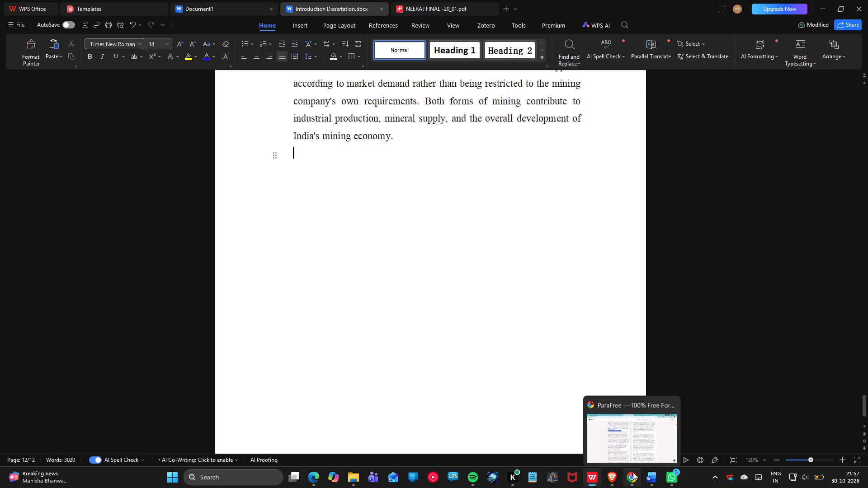
In Chrome, copy the heading "1.4 Economic Importance of the Mineral Sector" and its seven bullet points from the dissertation framework in Google Docs.
left_click(637, 427)
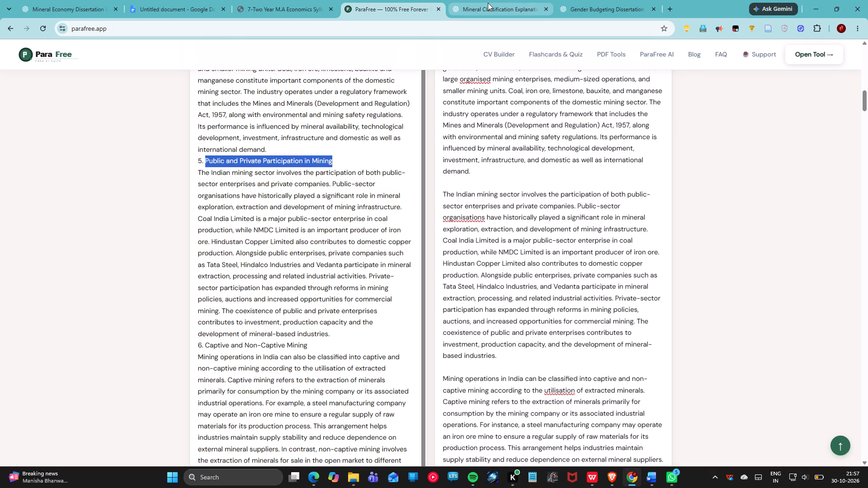
left_click(181, 0)
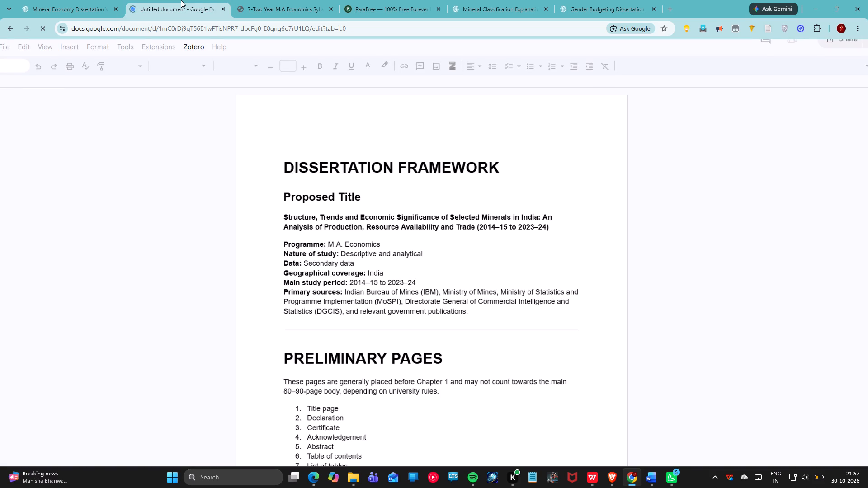
scroll(221, 163, "down", 1)
scroll(363, 244, "down", 6)
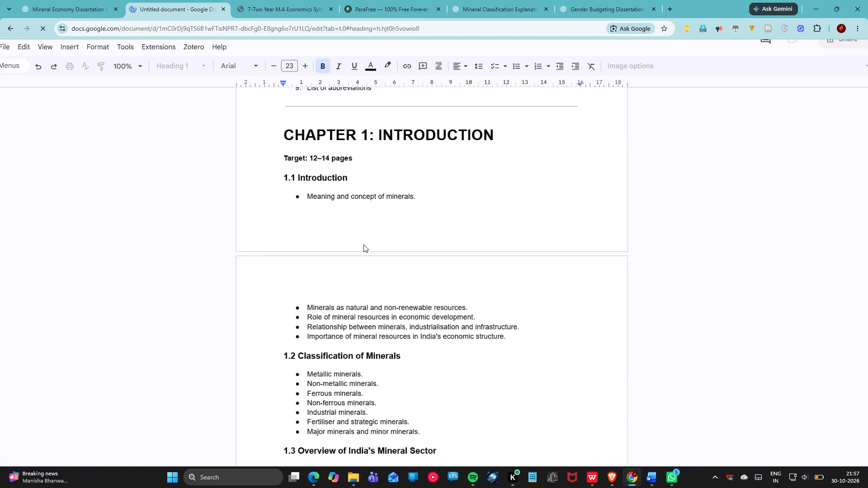
scroll(363, 244, "down", 5)
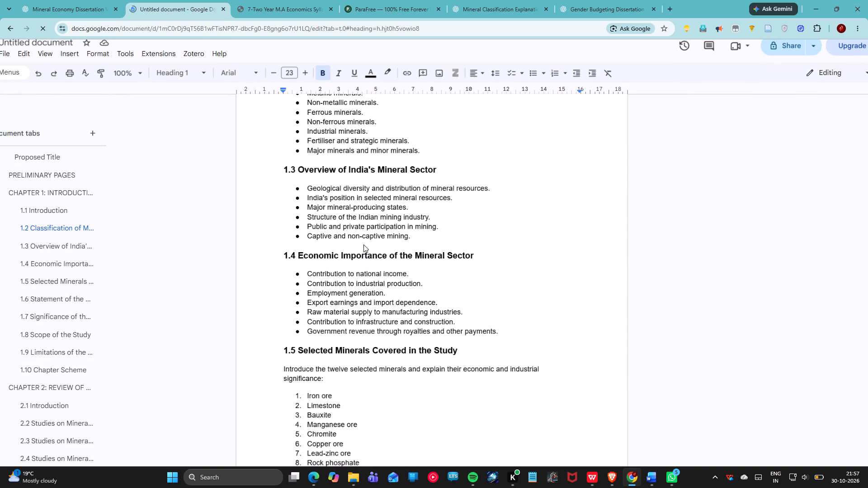
scroll(363, 244, "down", 5)
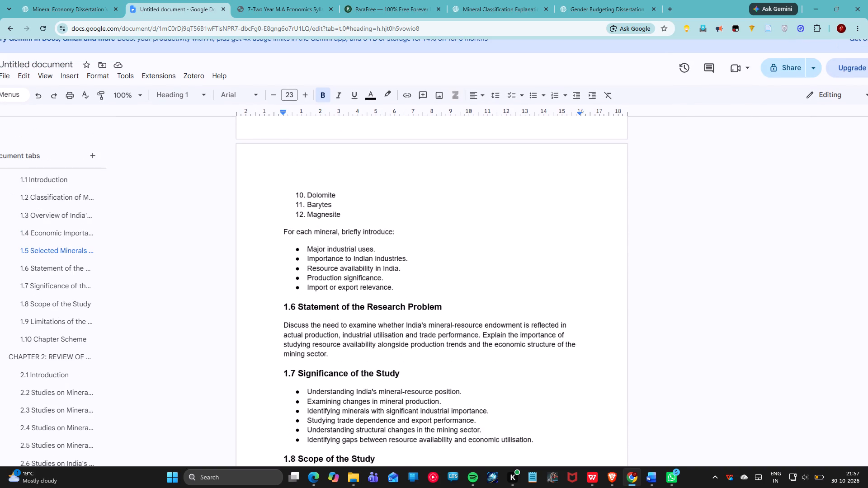
scroll(363, 244, "down", 1)
scroll(363, 244, "up", 2)
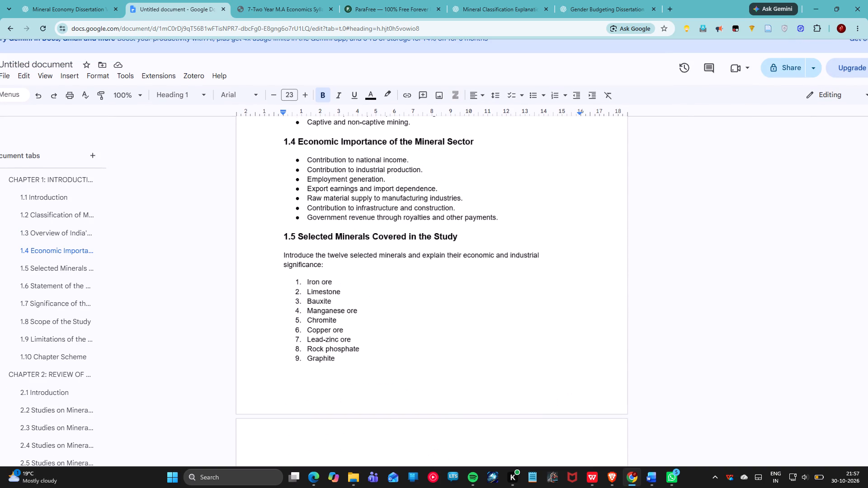
scroll(363, 244, "up", 1)
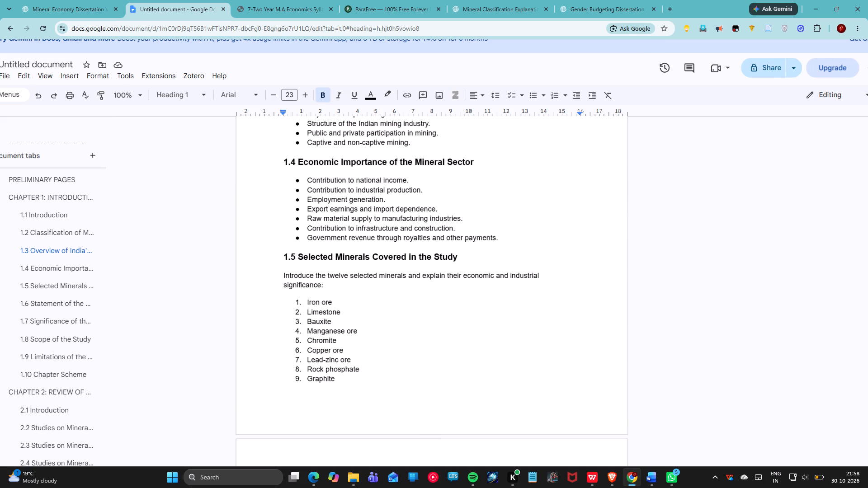
scroll(327, 384, "down", 1)
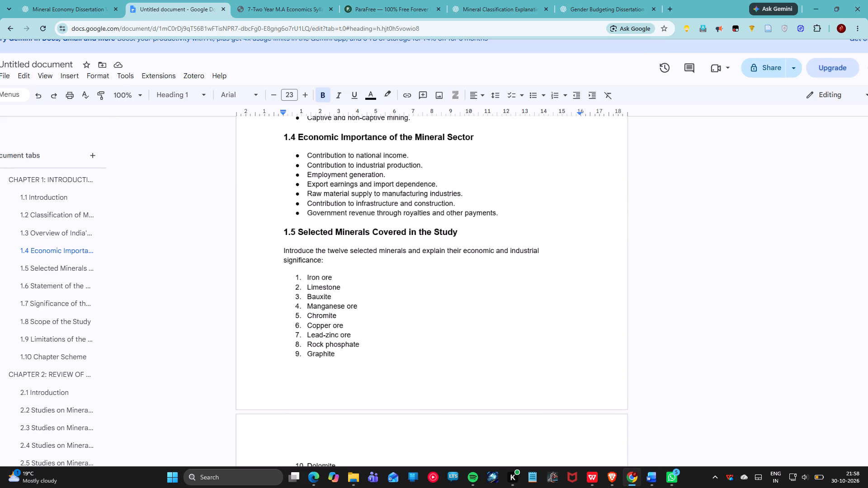
left_click(302, 191)
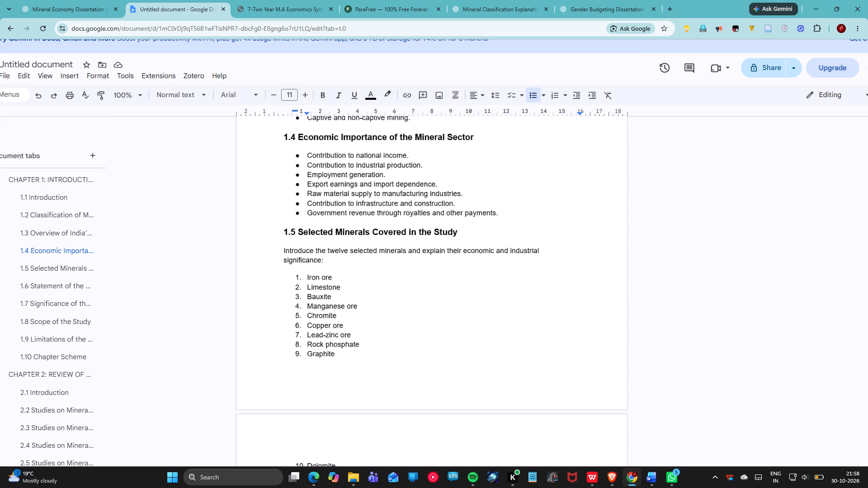
left_click_drag(282, 133, 500, 215)
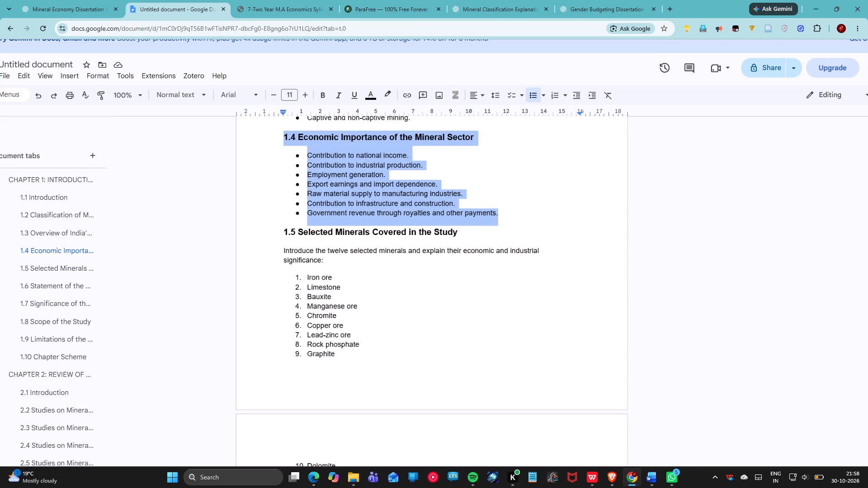
left_click_drag(500, 215, 502, 215)
key("ctrl+c")
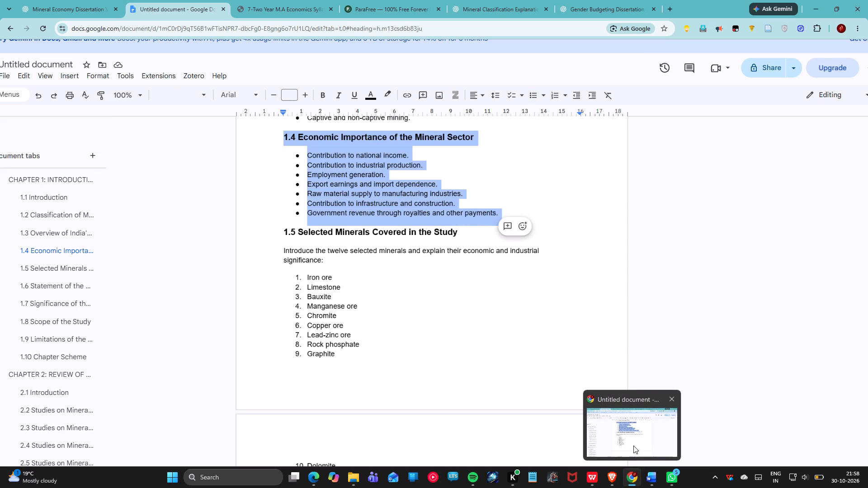
left_click(639, 436)
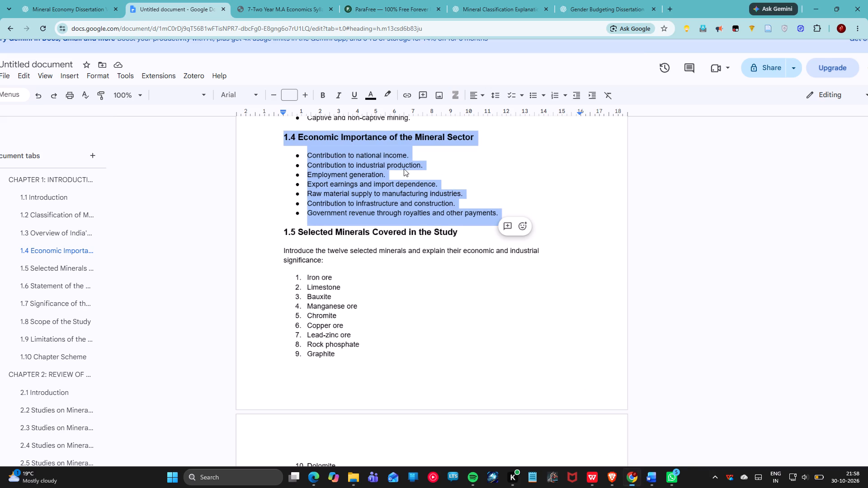
Check the end of the Mineral Classification Explanation chat in ChatGPT and close that page.
left_click(455, 2)
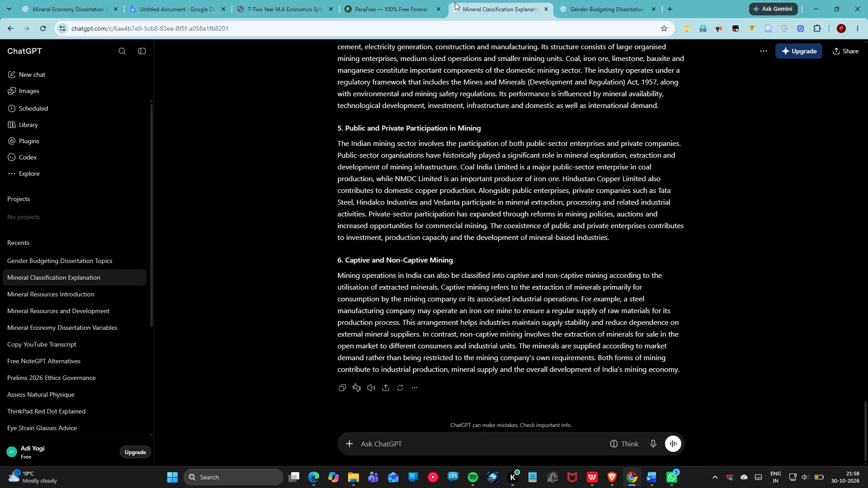
scroll(427, 191, "down", 1)
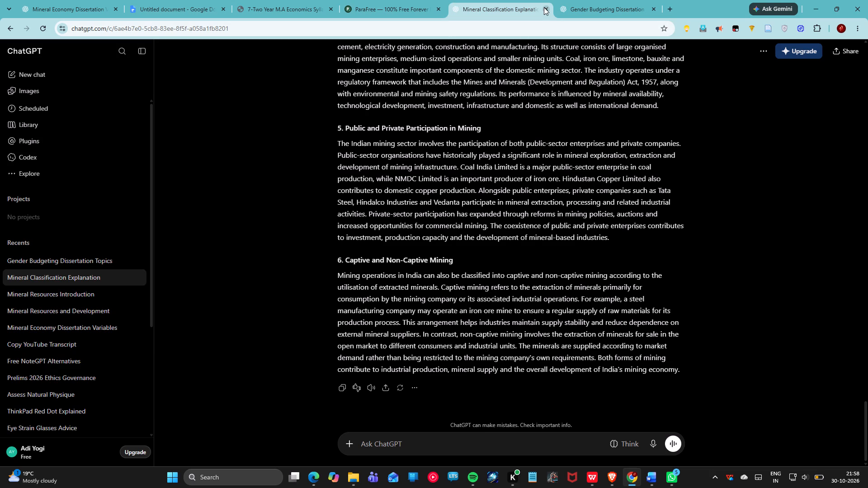
left_click(545, 8)
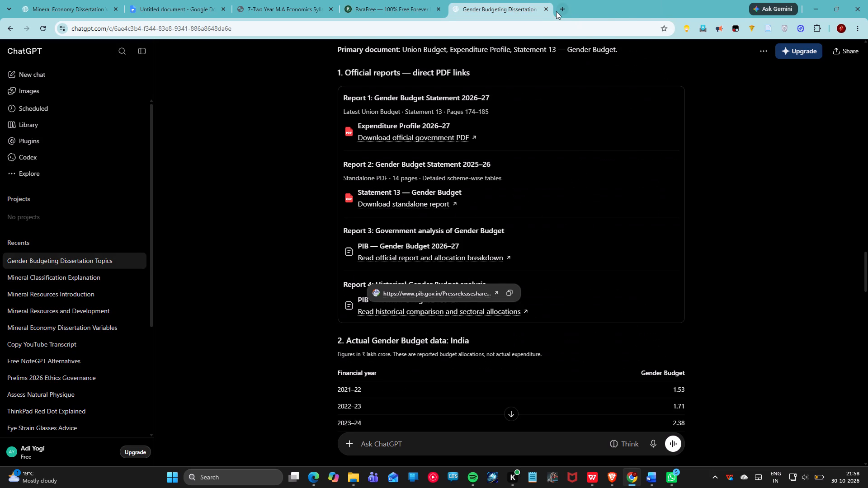
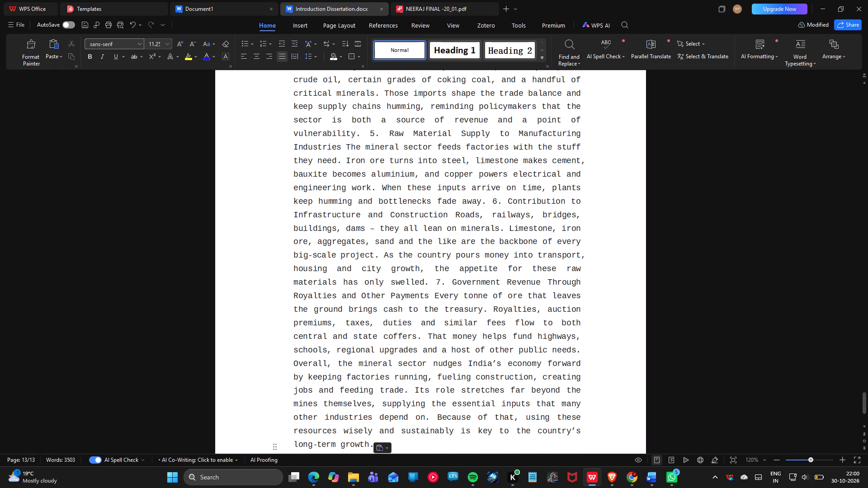
scroll(433, 277, "up", 1)
scroll(484, 218, "up", 7)
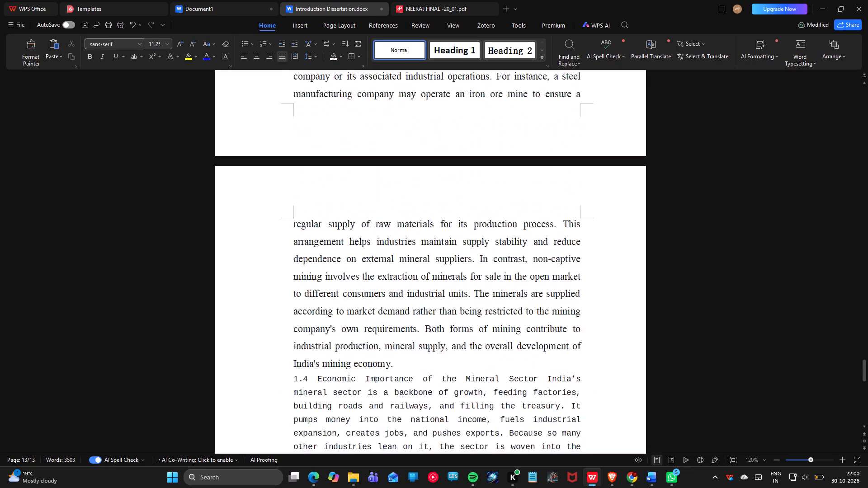
scroll(484, 218, "up", 3)
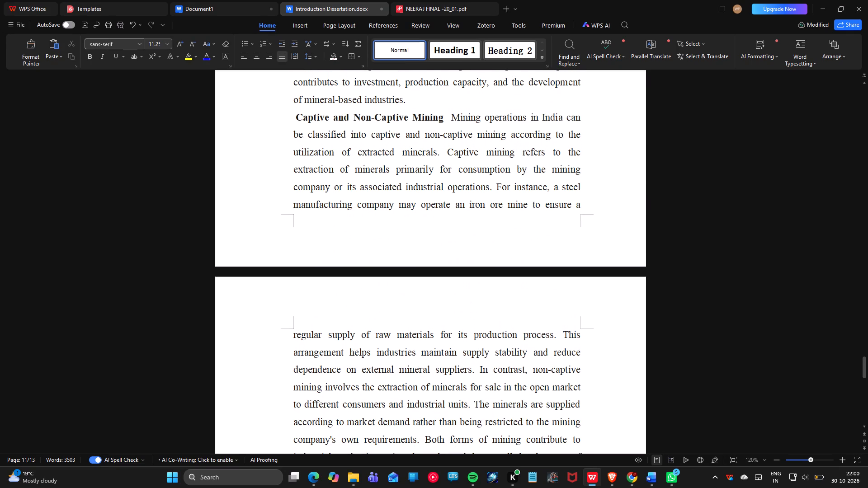
left_click(450, 117)
key("Return")
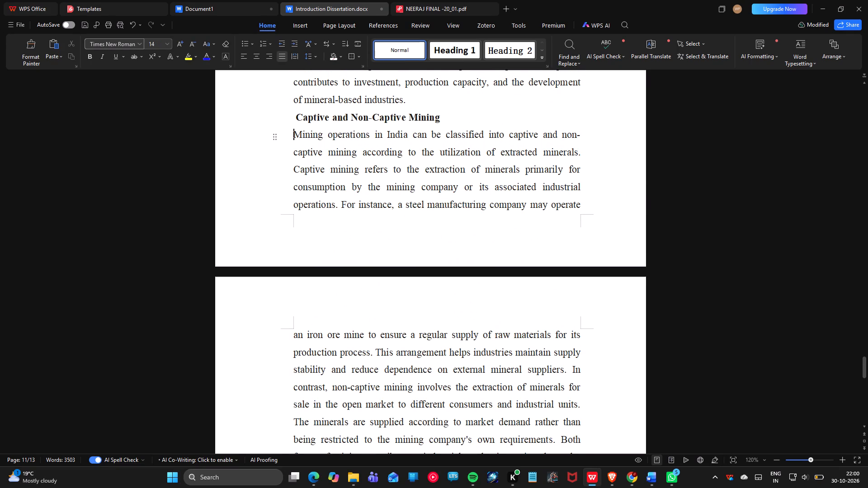
Set the text from "Mining operations in India" to the document's end to size 14, and try applying Times New Roman to it.
left_click_drag(291, 135, 365, 420)
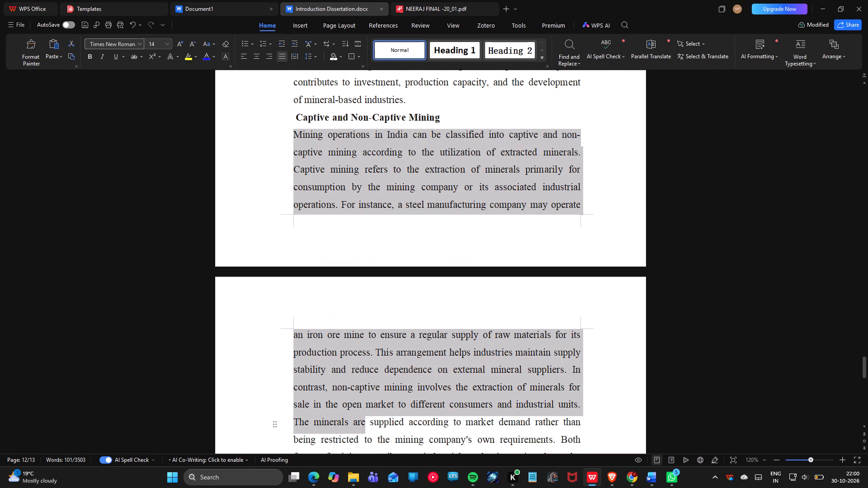
left_click_drag(365, 420, 412, 347)
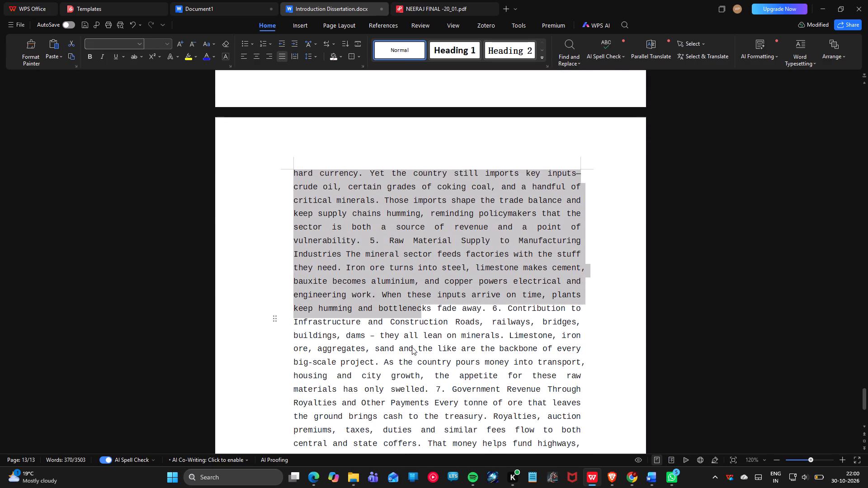
left_click_drag(412, 347, 417, 373)
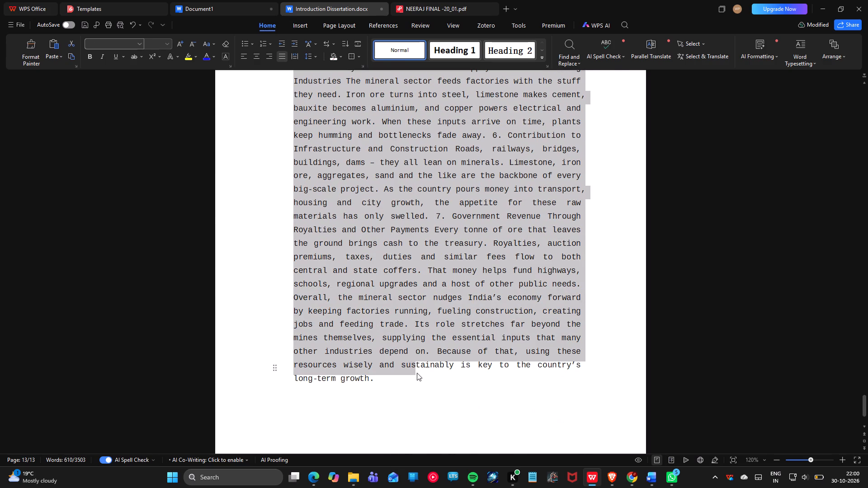
left_click_drag(417, 373, 415, 380)
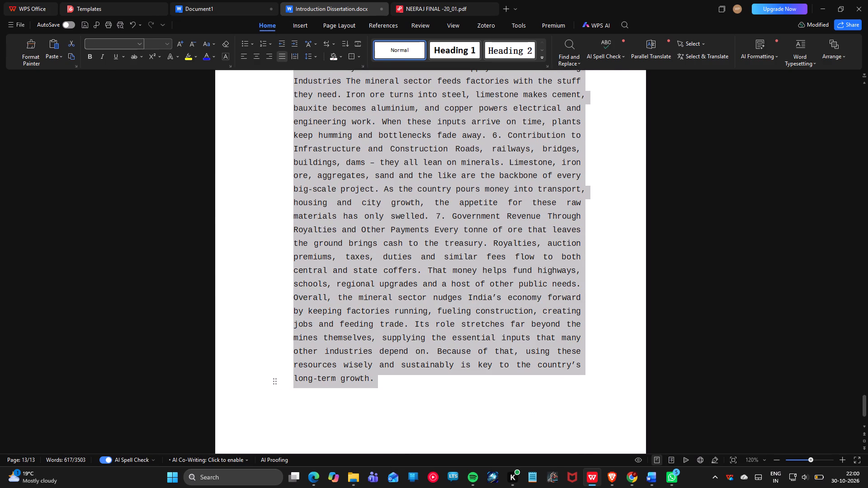
left_click(141, 42)
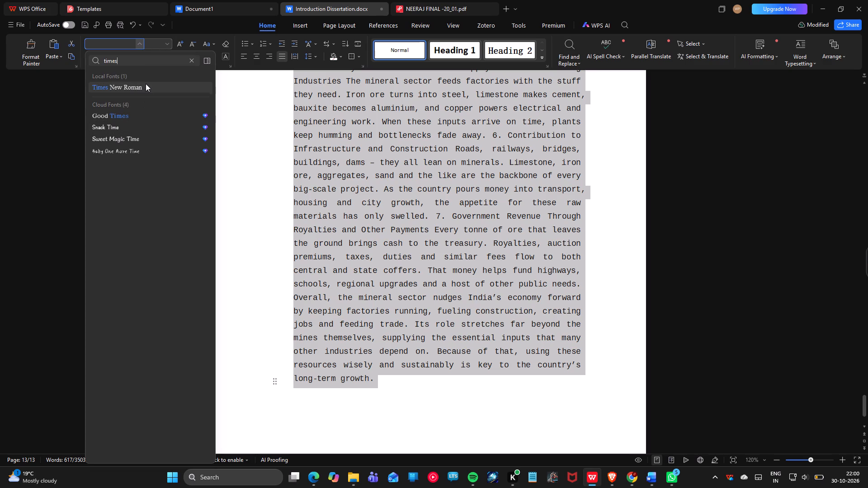
left_click(146, 84)
double_click(164, 47)
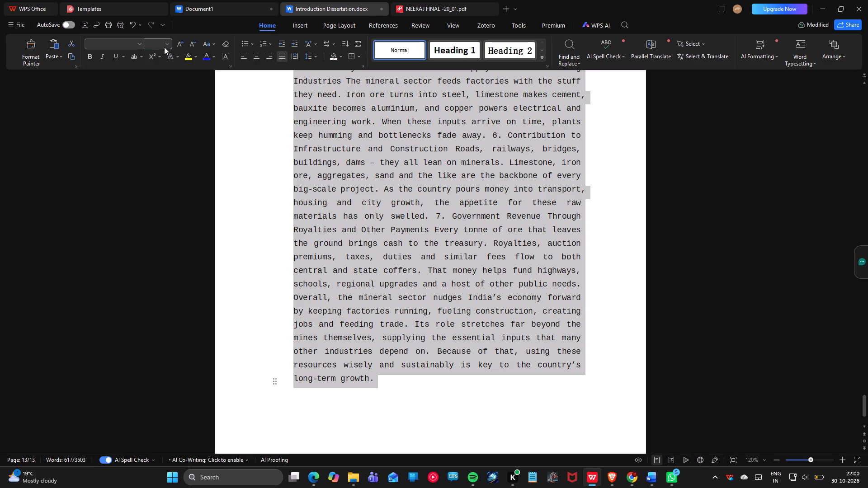
left_click(164, 47)
left_click(158, 225)
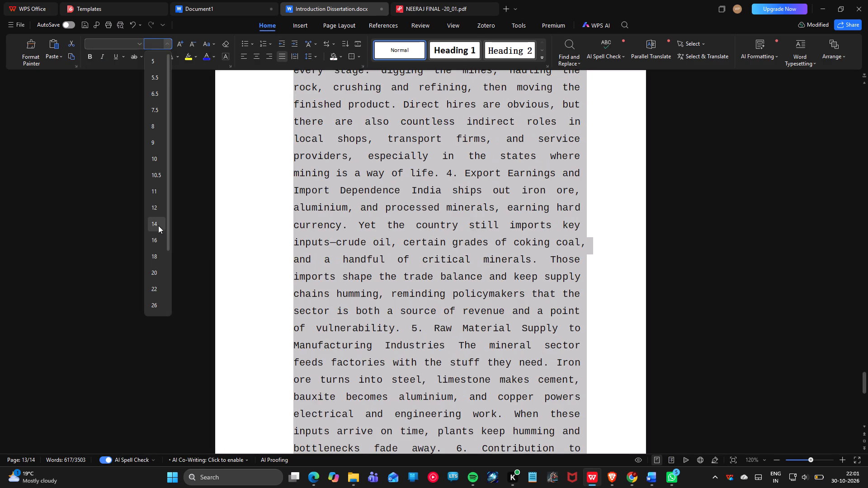
left_click(626, 206)
Set the pasted text from the 1.4 heading to "the country's long-term growth." in Times New Roman.
scroll(626, 206, "up", 2)
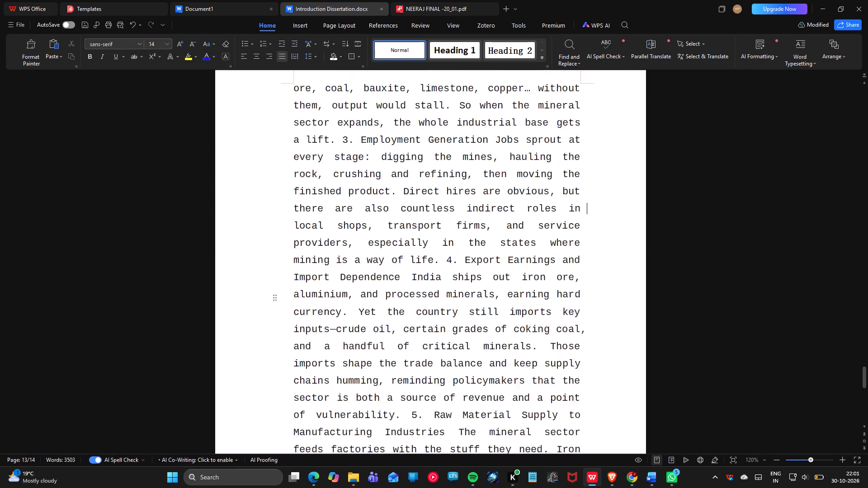
scroll(626, 206, "up", 11)
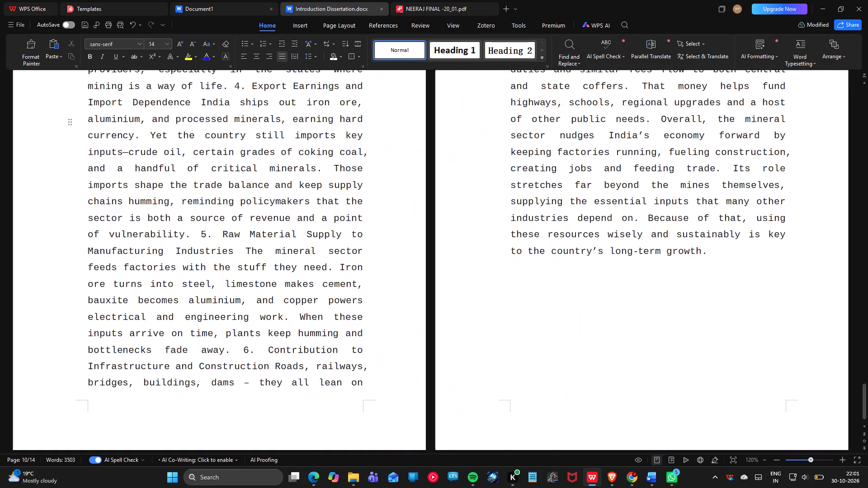
scroll(626, 206, "up", 3)
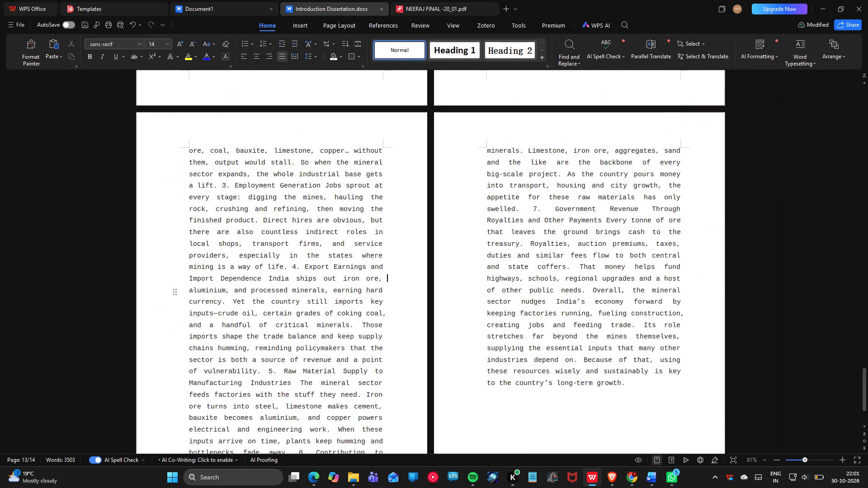
scroll(626, 206, "up", 2)
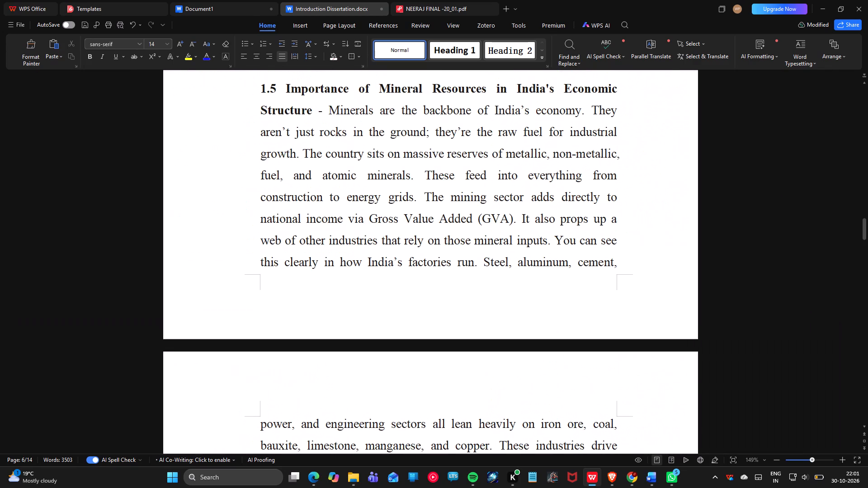
scroll(419, 228, "down", 17)
scroll(419, 228, "down", 5)
scroll(419, 228, "up", 7)
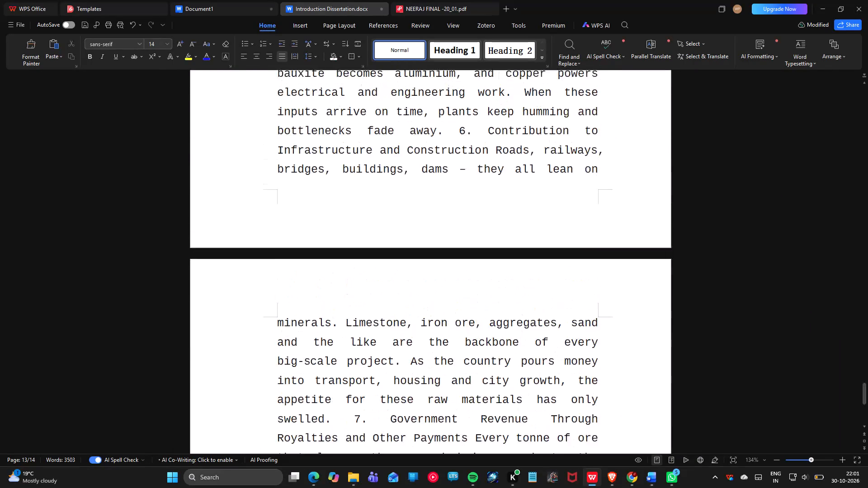
scroll(419, 228, "up", 7)
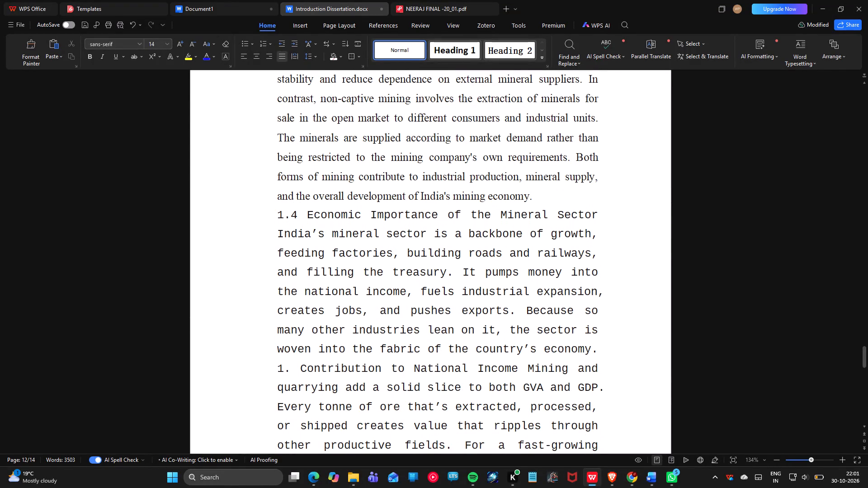
left_click_drag(278, 215, 501, 487)
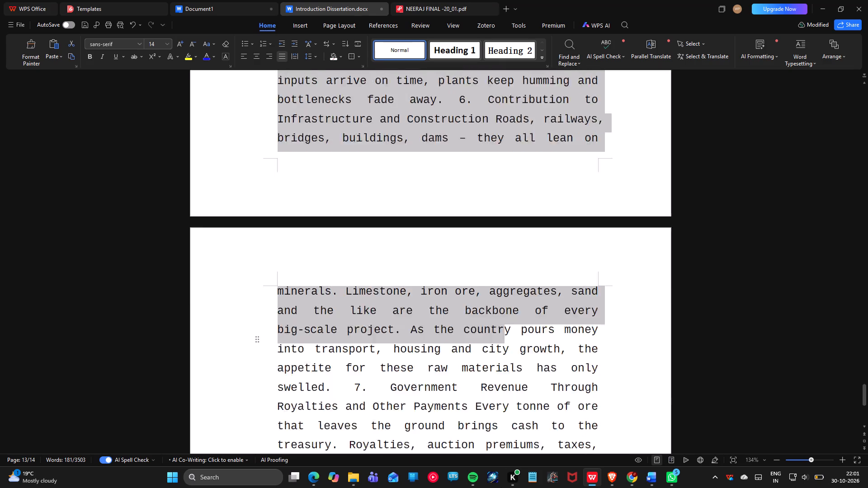
left_click_drag(501, 487, 527, 296)
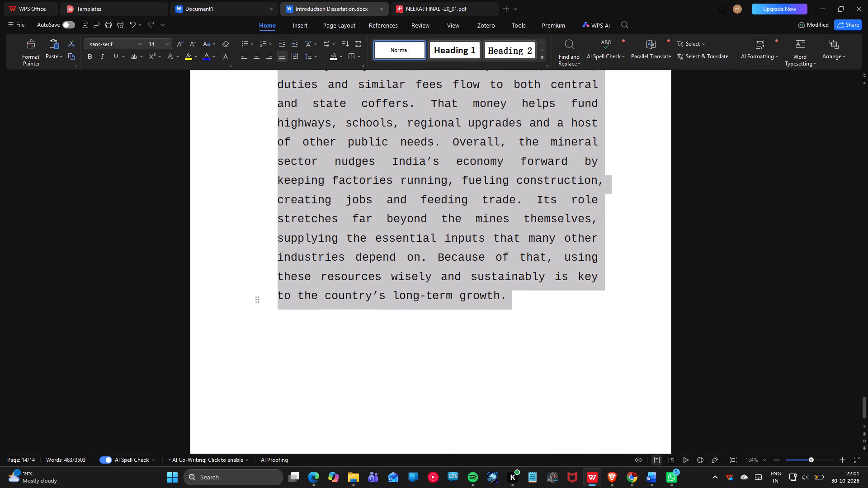
left_click(141, 42)
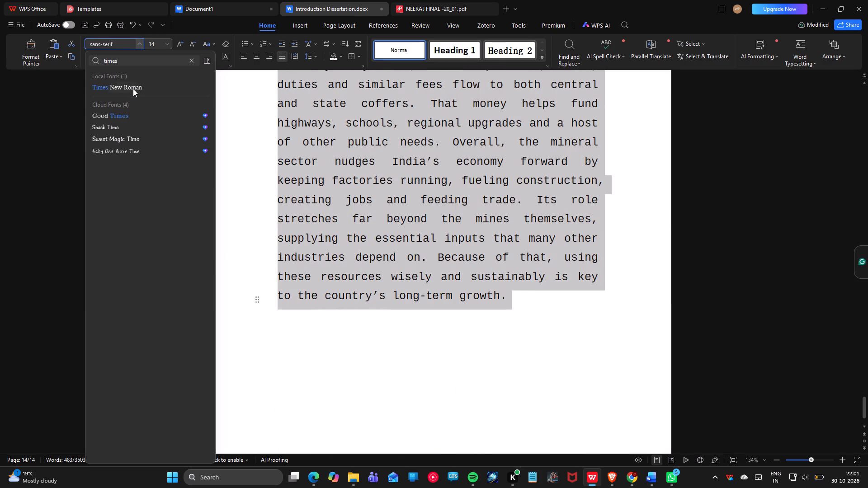
left_click(133, 89)
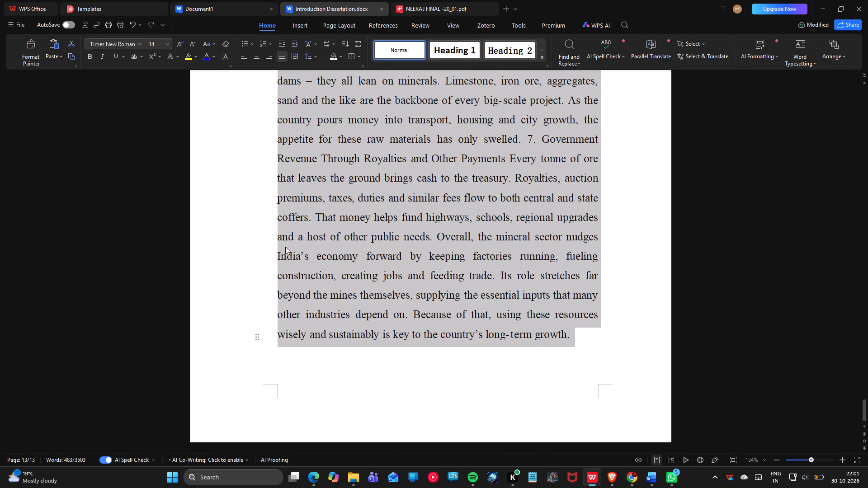
left_click(285, 247)
Check the formatting of the "Captive and Non-Captive Mining" heading and its body text.
scroll(378, 211, "up", 9)
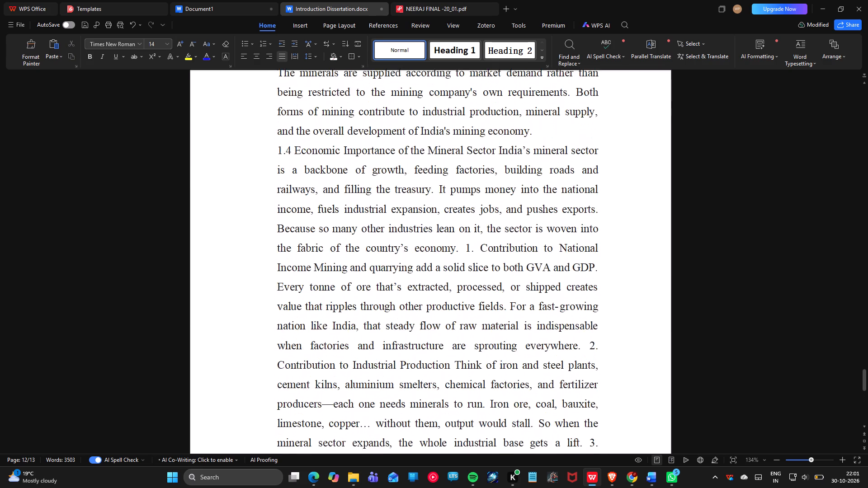
scroll(378, 211, "up", 9)
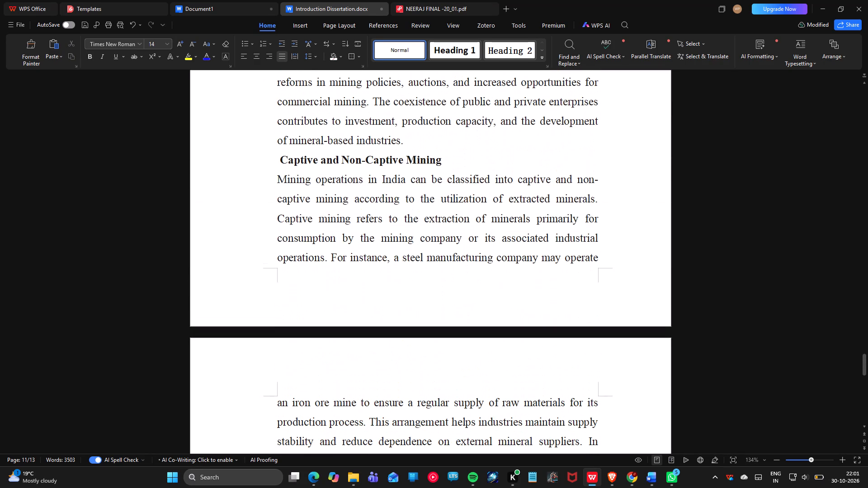
scroll(378, 211, "up", 1)
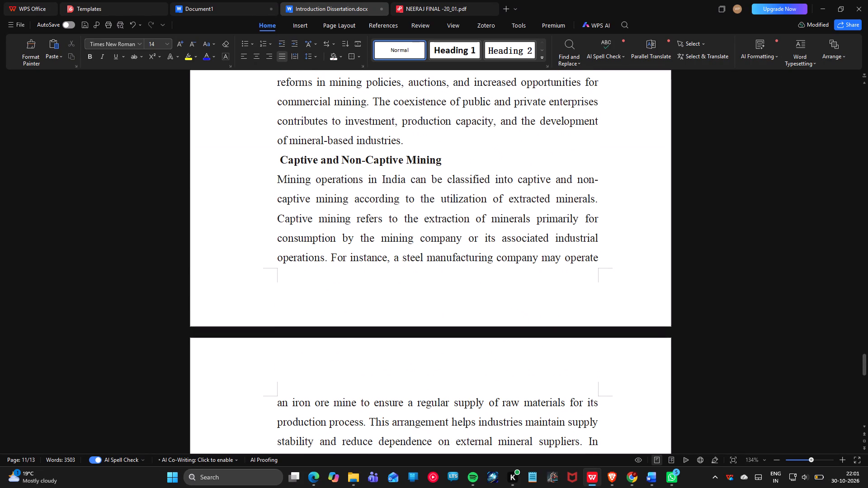
left_click_drag(275, 180, 415, 183)
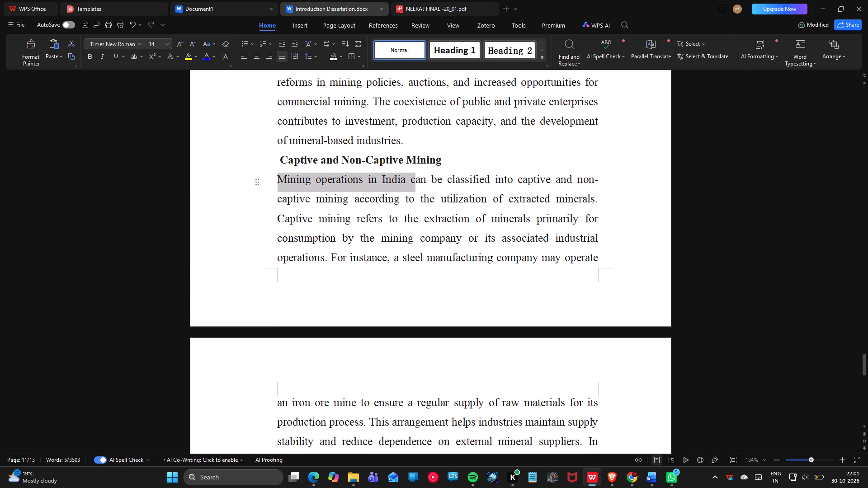
left_click_drag(415, 183, 332, 181)
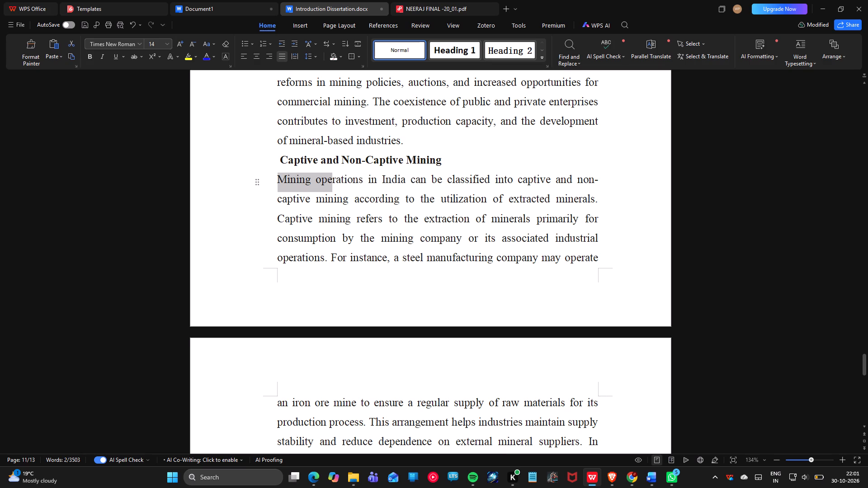
left_click_drag(332, 181, 230, 186)
Delete the number 1.4 in front of "Economic Importance of the Mineral Sector".
scroll(259, 249, "down", 3)
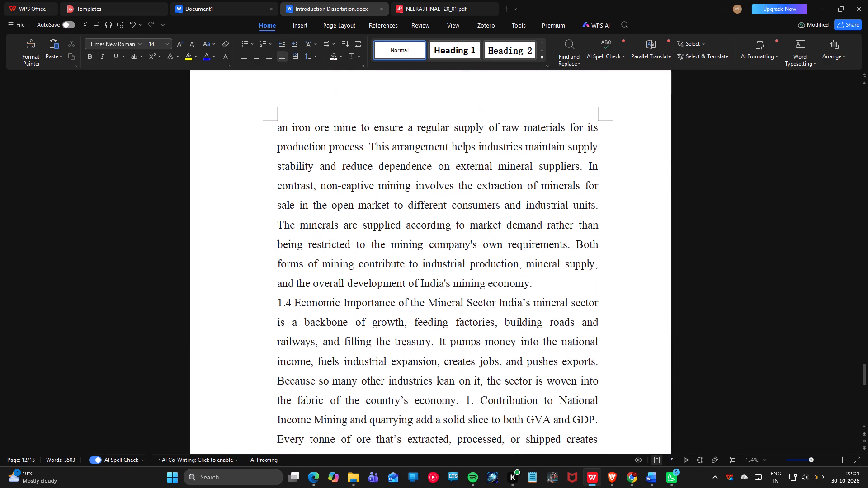
scroll(259, 249, "down", 3)
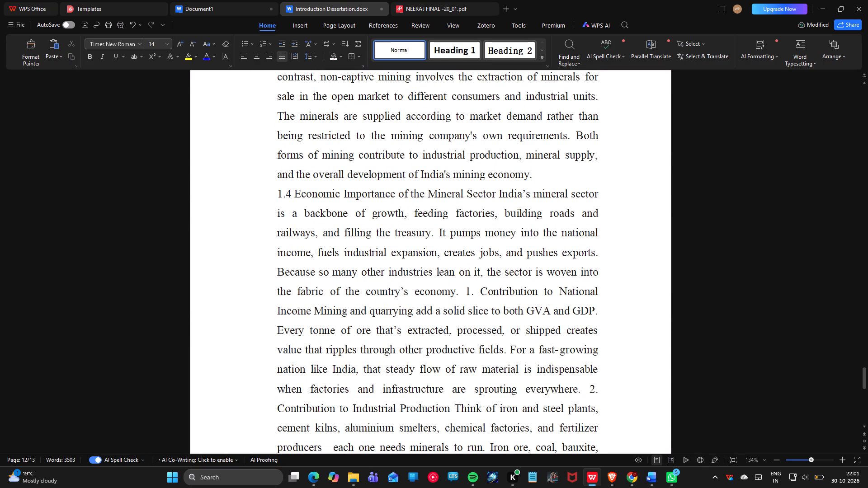
left_click(289, 196)
key("BackSpace")
key("BackSpace")
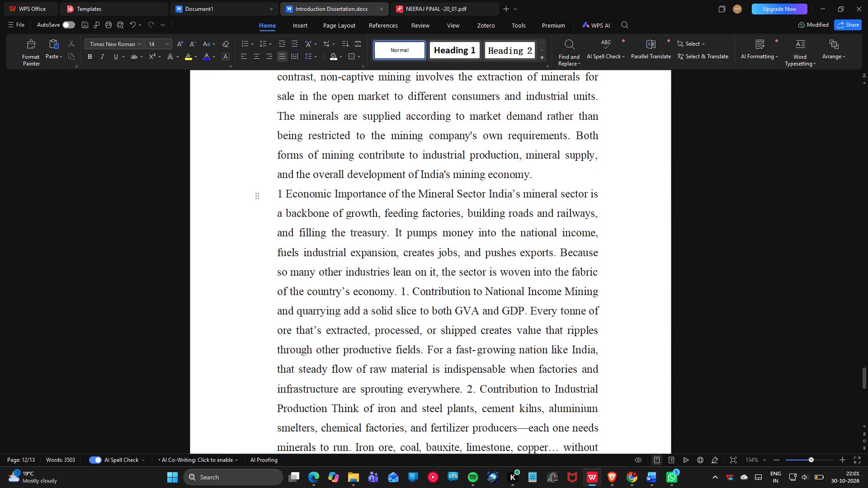
key("BackSpace")
Bold the heading "Economic Importance of the Mineral Sector" and start its body text in a new paragraph.
left_click_drag(280, 194, 429, 191)
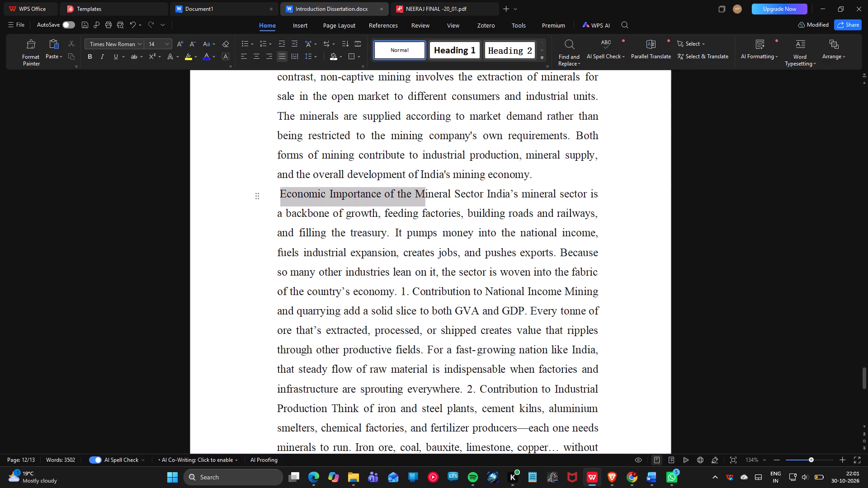
left_click_drag(429, 191, 482, 202)
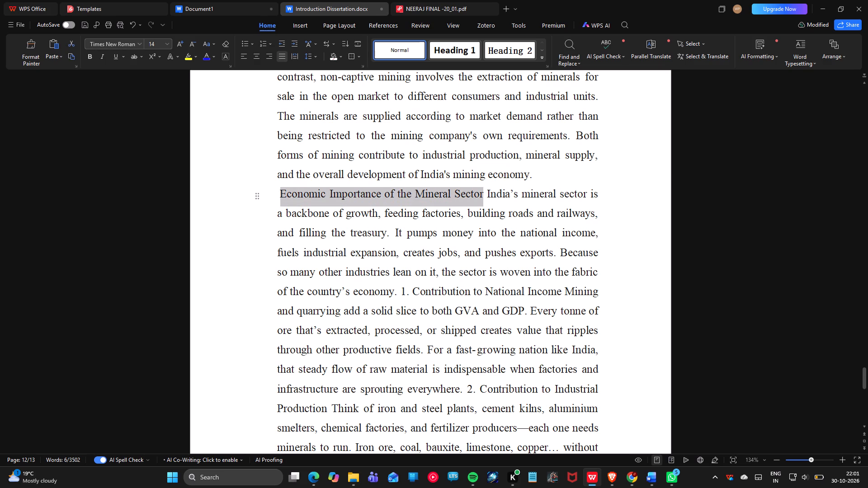
left_click_drag(482, 202, 484, 197)
left_click_drag(484, 197, 484, 197)
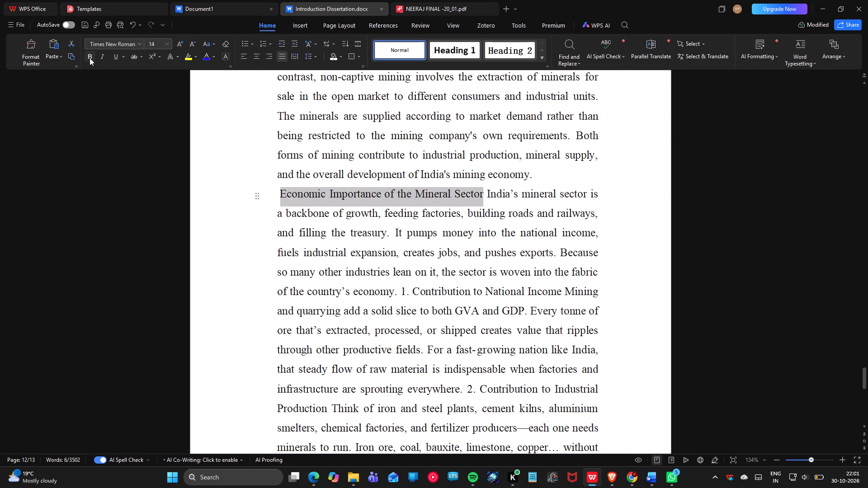
left_click(90, 58)
left_click(269, 227)
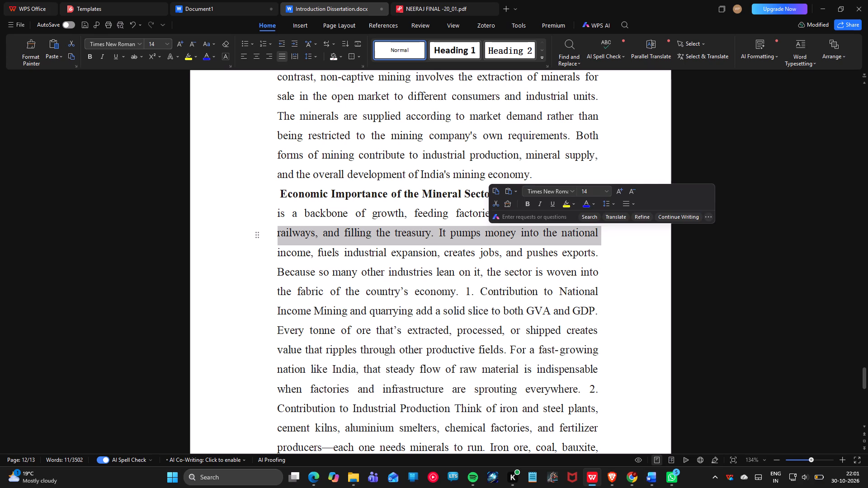
left_click(425, 236)
left_click(496, 196)
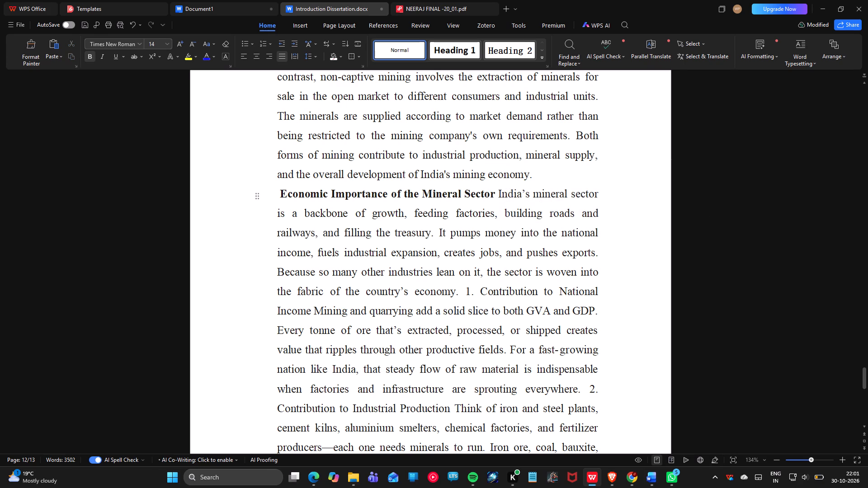
key("Return")
Start point 1 in a new paragraph and bold its title, "Contribution to National Income".
scroll(510, 308, "down", 1)
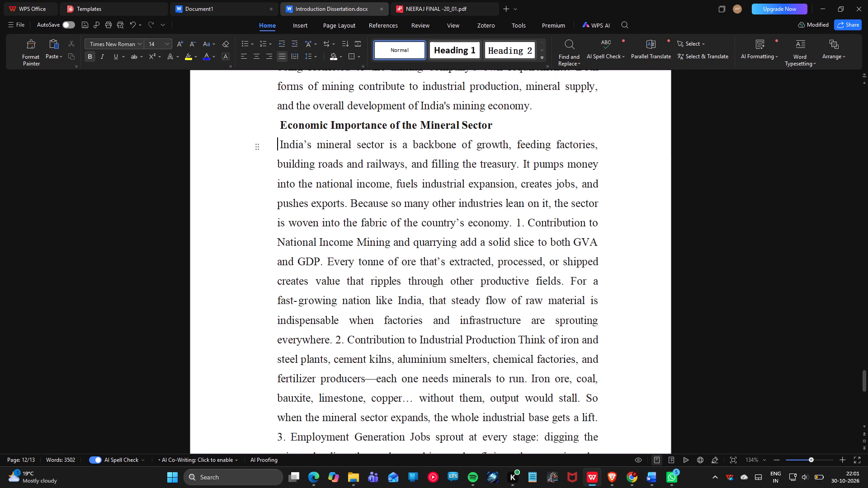
scroll(510, 308, "down", 1)
left_click(513, 216)
key("Return")
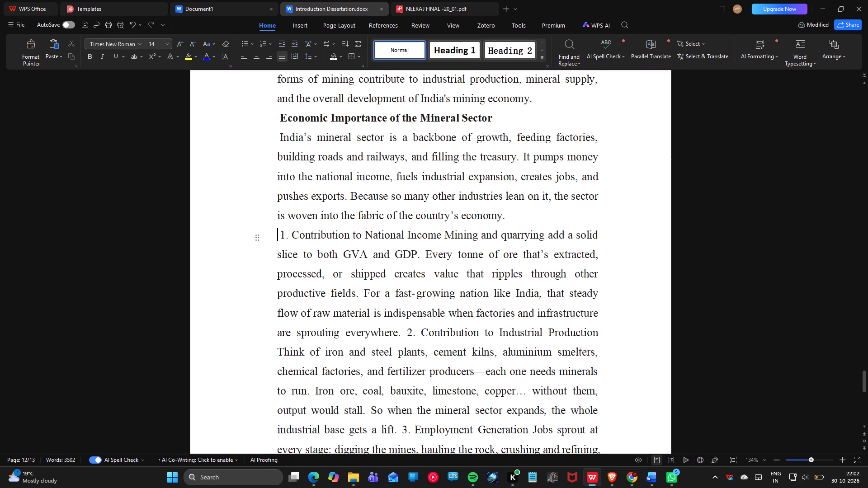
left_click_drag(440, 239, 303, 238)
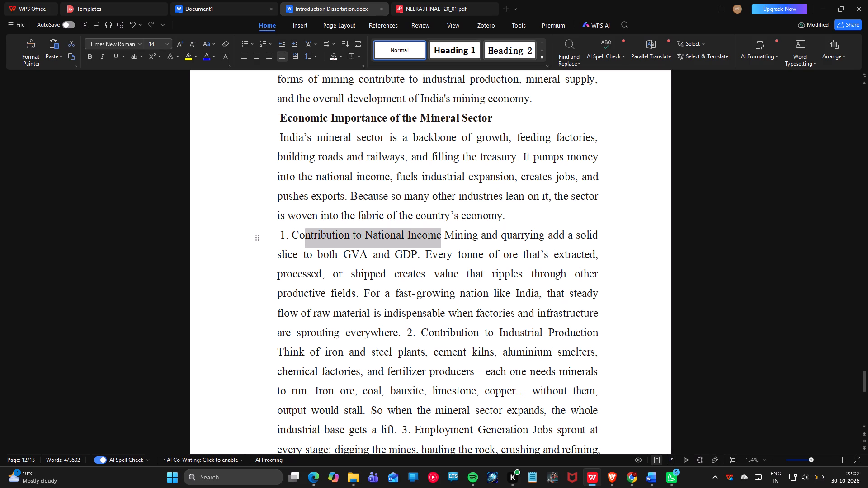
left_click_drag(303, 238, 295, 238)
left_click(90, 56)
Delete the number 1 in front of "Contribution to National Income" and add a spaced hyphen after the title.
left_click(289, 236)
key("BackSpace")
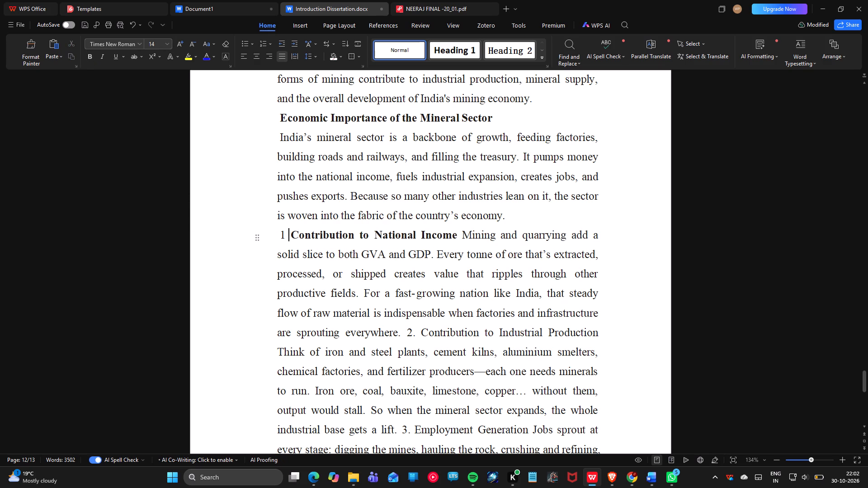
key("BackSpace")
key("BackSpace")
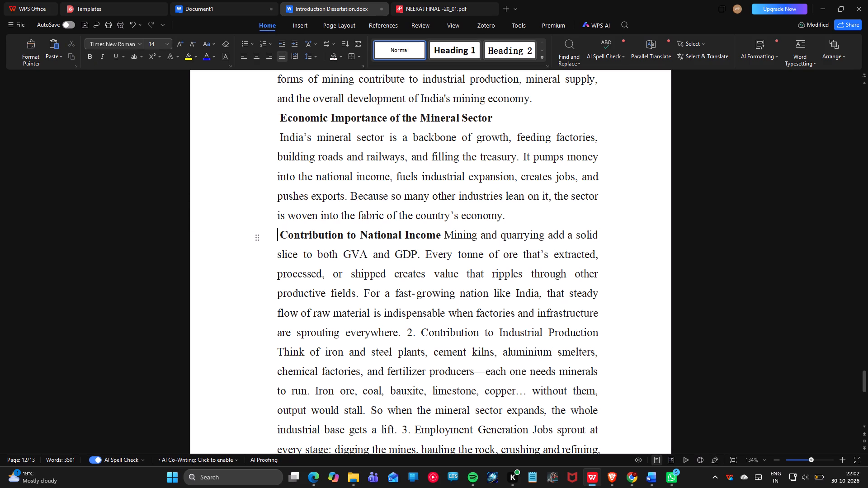
left_click(442, 236)
key("minus")
key("BackSpace")
key("space")
type("-")
Start "Contribution to Industrial Production" in a new paragraph and delete its number 2.
scroll(446, 298, "down", 1)
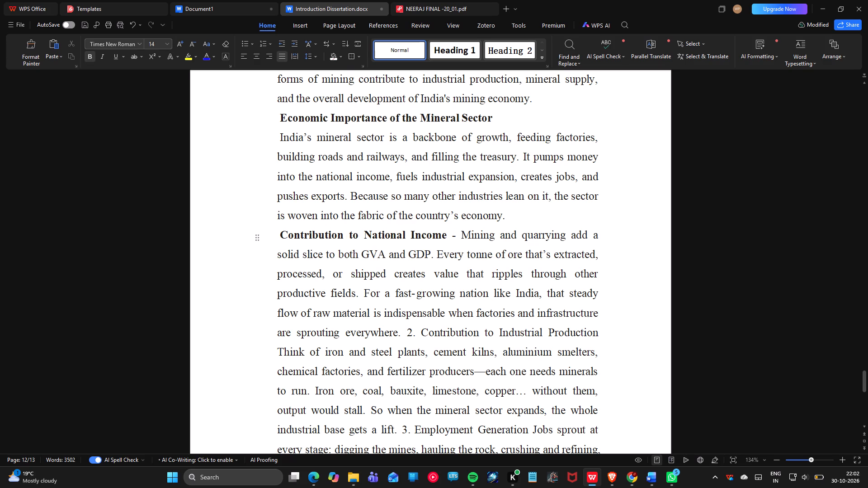
scroll(446, 298, "down", 2)
left_click(416, 244)
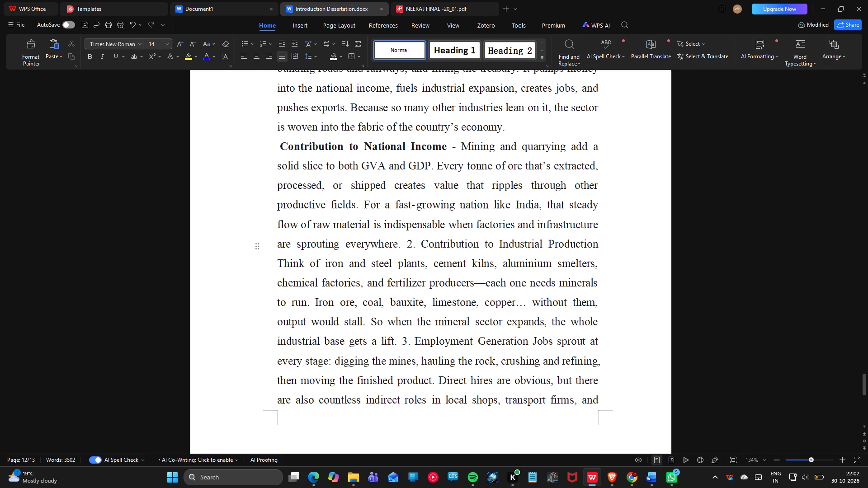
key("Return")
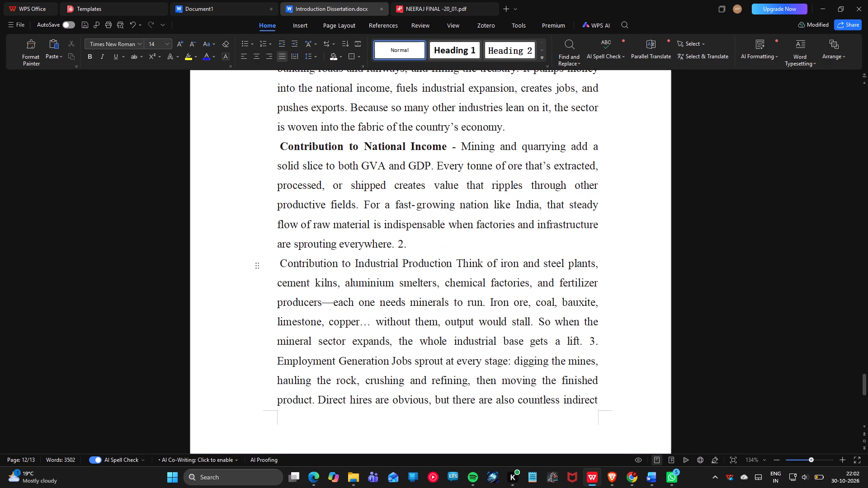
left_click(399, 244)
left_click(401, 244)
key("Right")
key("BackSpace")
key("BackSpace")
Bold the title "Contribution to Industrial Production".
left_click_drag(454, 265, 291, 265)
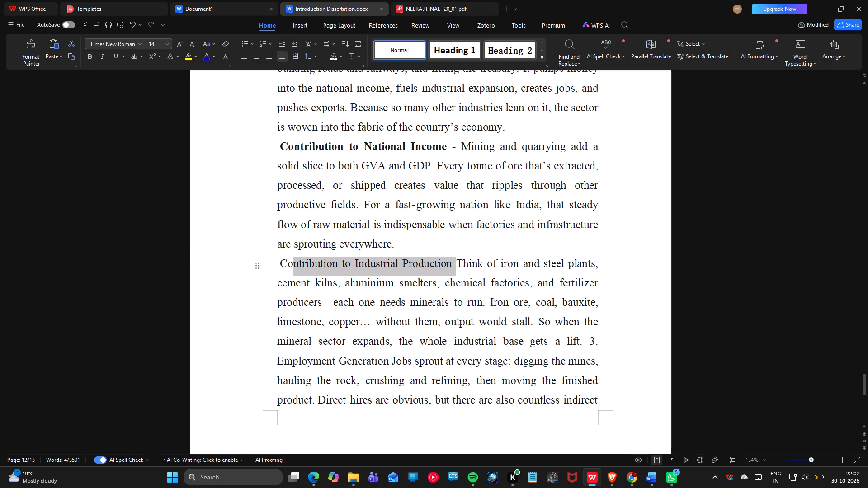
left_click_drag(291, 265, 273, 266)
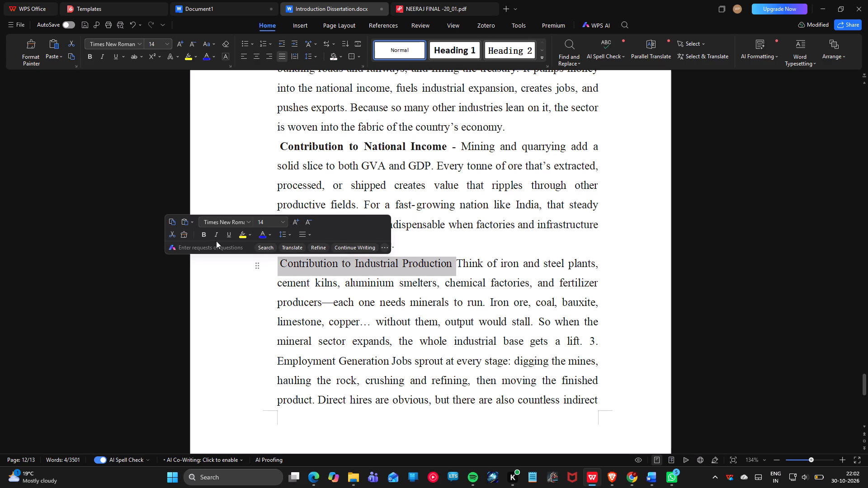
left_click(203, 234)
left_click(264, 338)
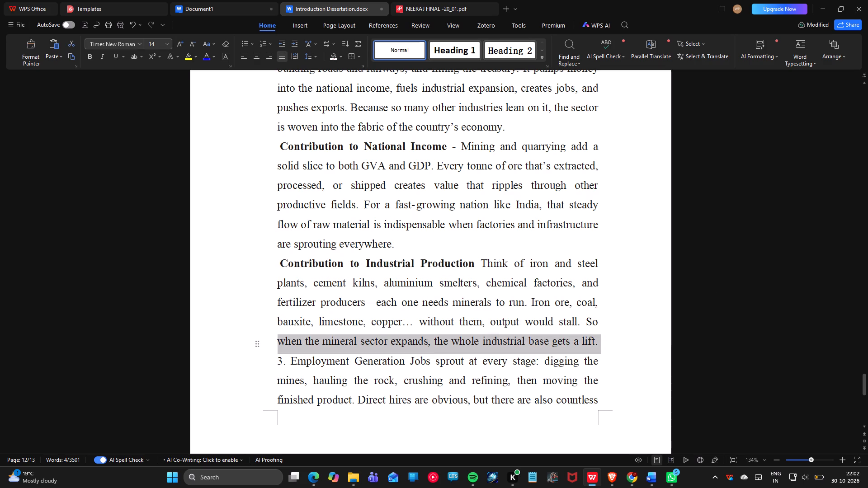
Delete "Think of" after the "Contribution to Industrial Production" title so its text opens with "iron and steel plants".
left_click(509, 262)
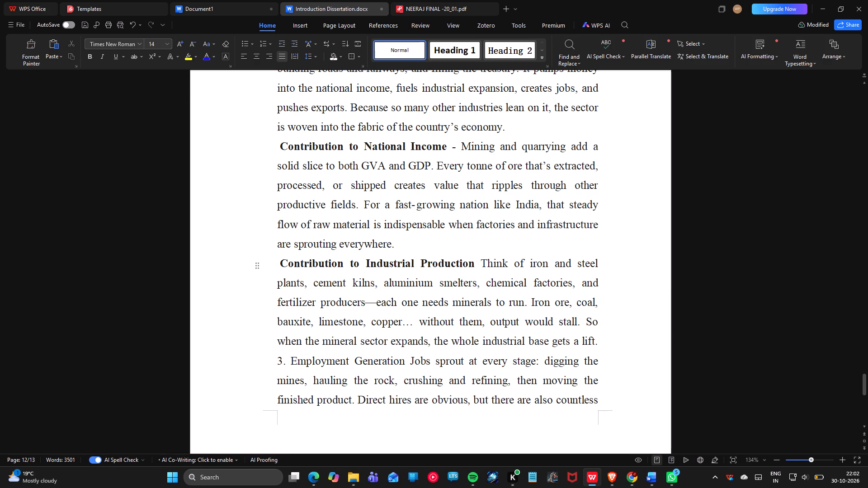
left_click(532, 265)
key("BackSpace")
key("BackSpace")
key("BackSpace")
key("BackSpace")
key("BackSpace")
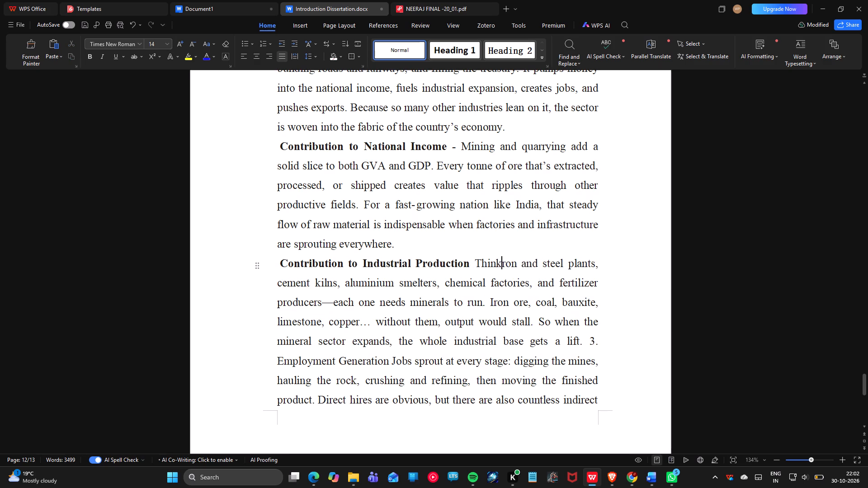
key("BackSpace")
key("BackSpace")
key("BackSpace")
key("BackSpace")
key("BackSpace")
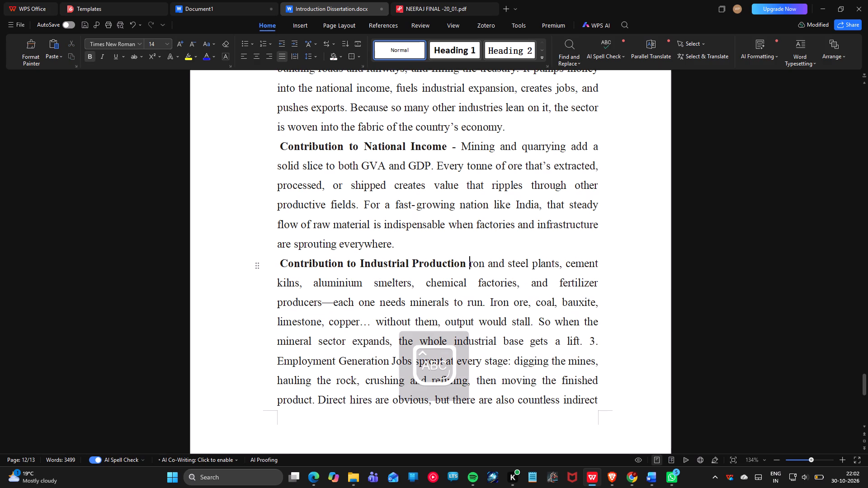
key("i")
key("BackSpace")
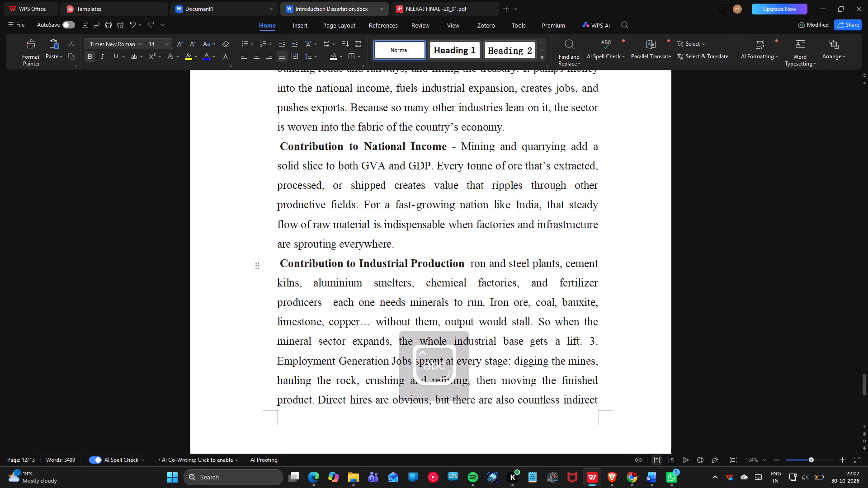
key("i")
Add a spaced hyphen after the title "Contribution to Industrial Production".
key("Left")
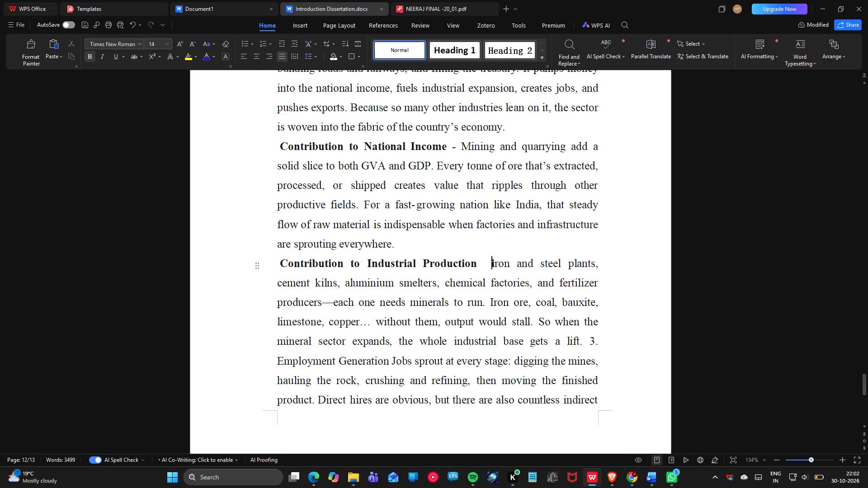
key("Left")
key("Left")
key("space")
type("-")
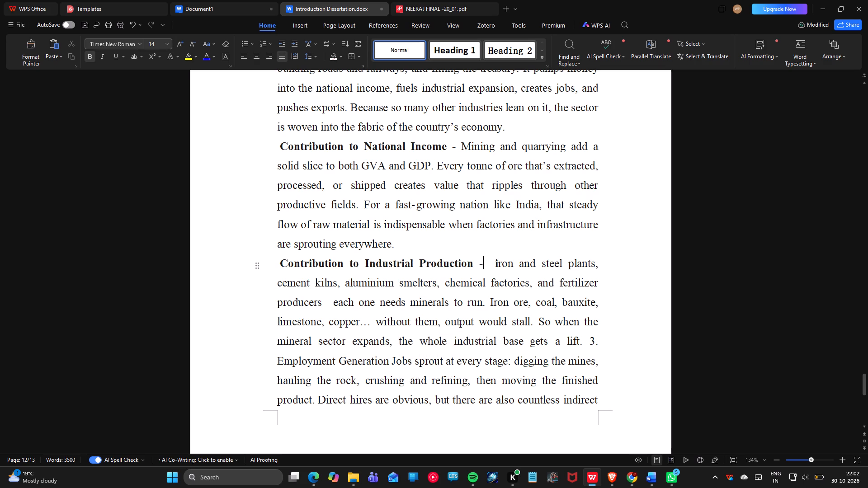
Capitalise the first letter of "Iron" after the hyphen and reduce the gap before it to one space.
left_click(499, 266)
key("BackSpace")
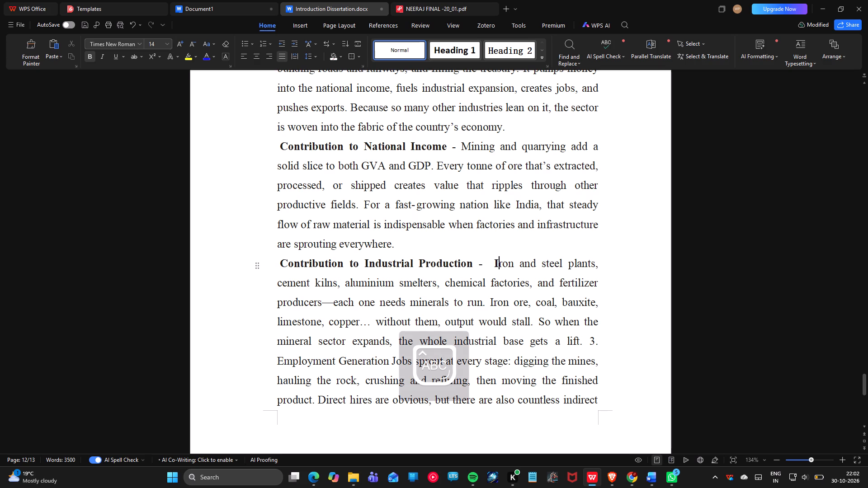
left_click(492, 263)
key("BackSpace")
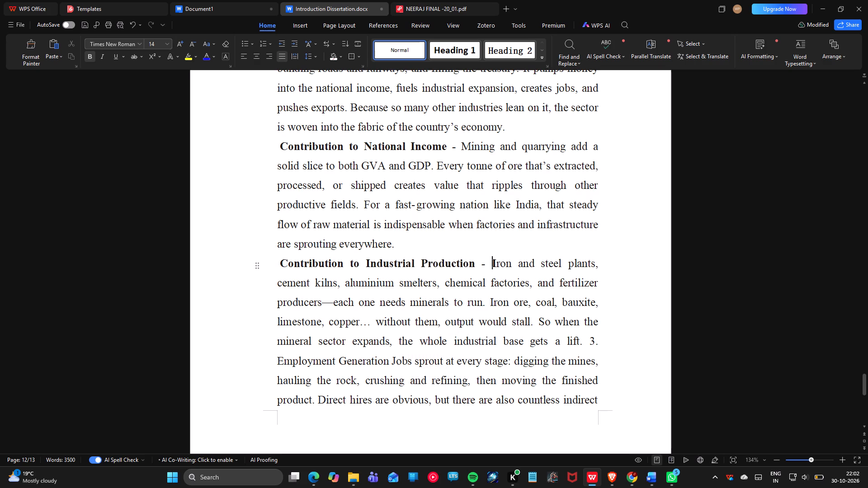
key("BackSpace")
key("space")
Remove the bold formatting from "Iron" at the start of the industrial production text.
left_click_drag(488, 263, 507, 263)
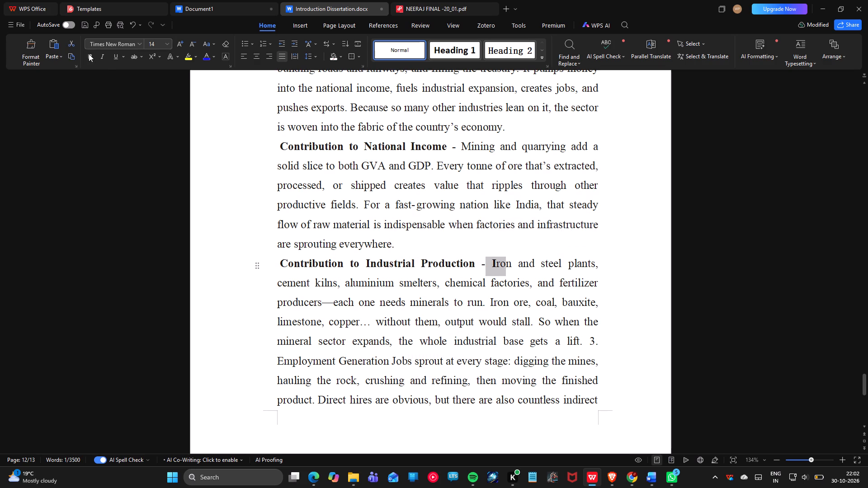
double_click(91, 57)
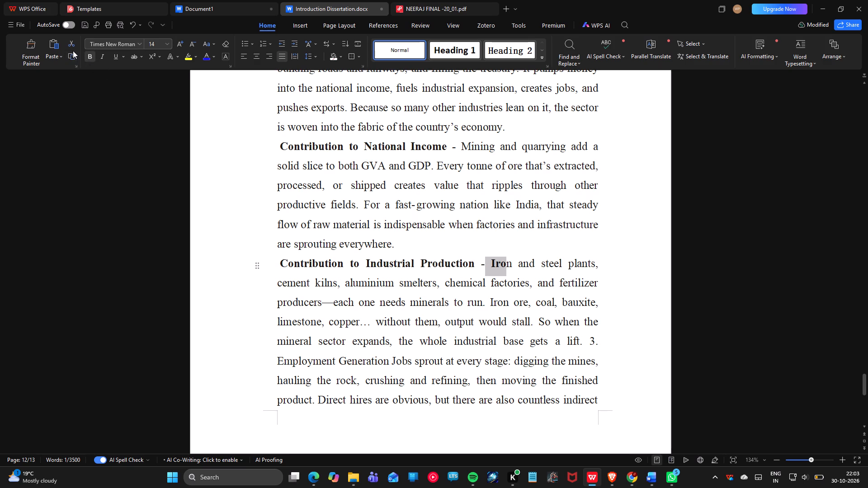
left_click(87, 57)
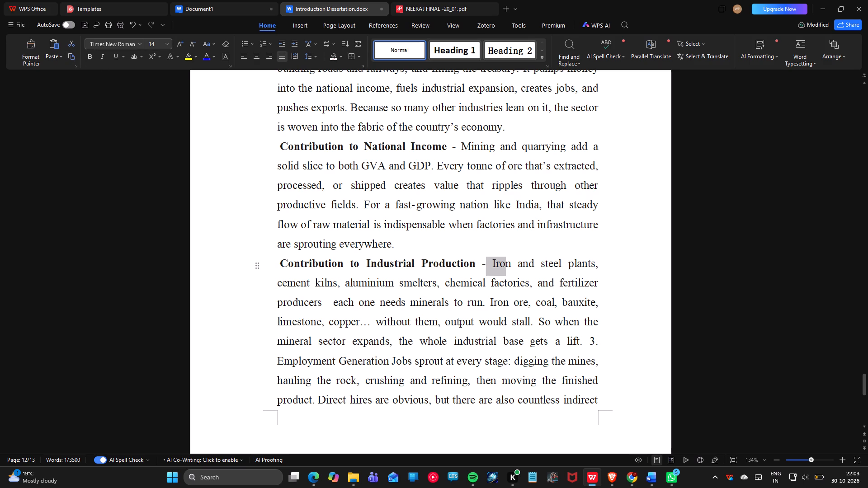
left_click(272, 282)
Start "Employment Generation" in a new paragraph and delete its number 3.
scroll(272, 282, "down", 2)
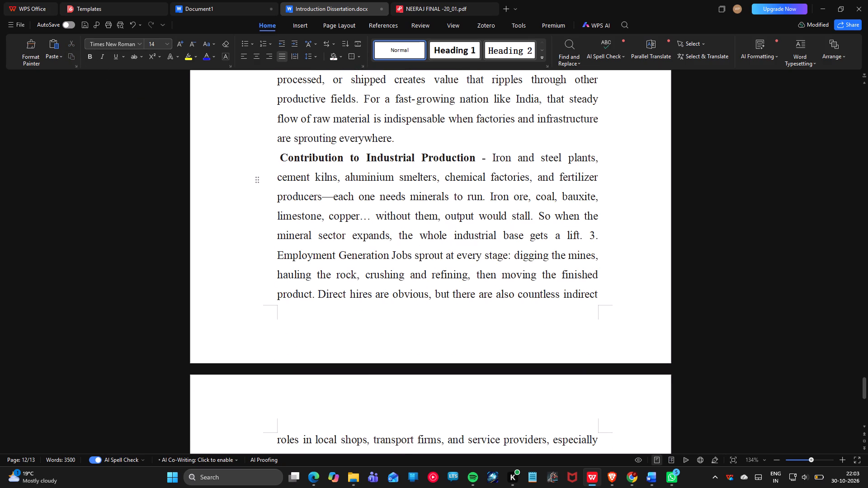
left_click(585, 235)
key("Return")
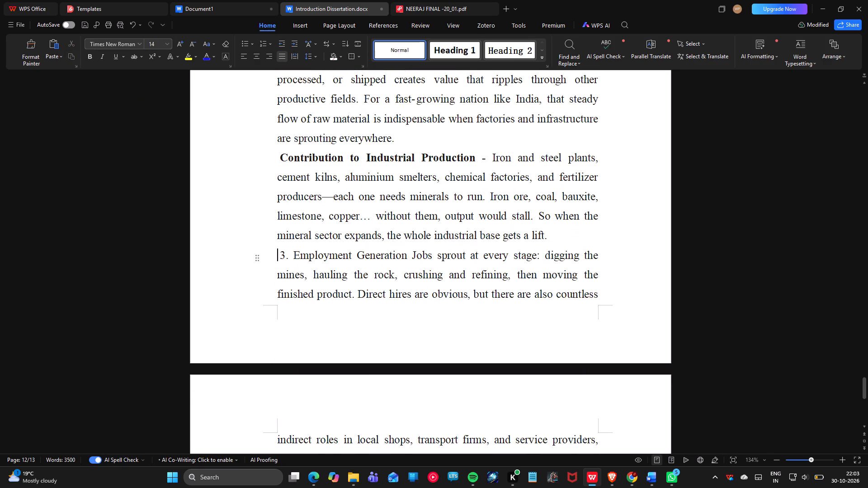
left_click(292, 254)
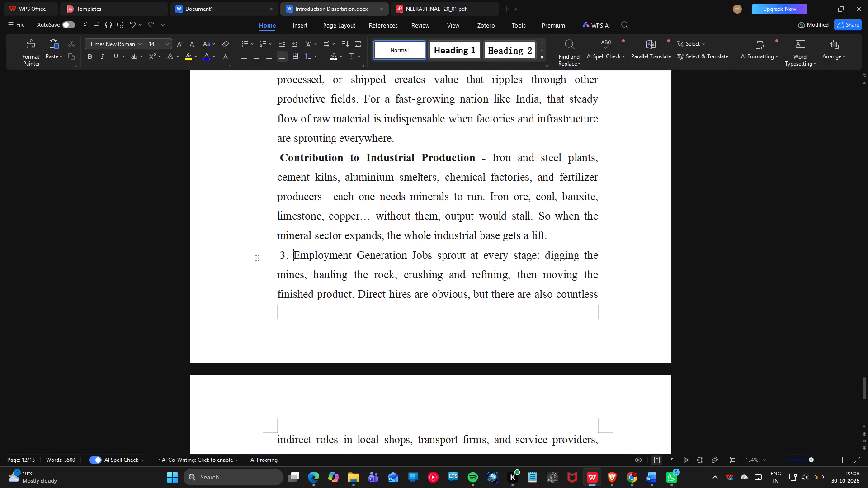
key("BackSpace")
key("BackSpace")
key("BackSpace")
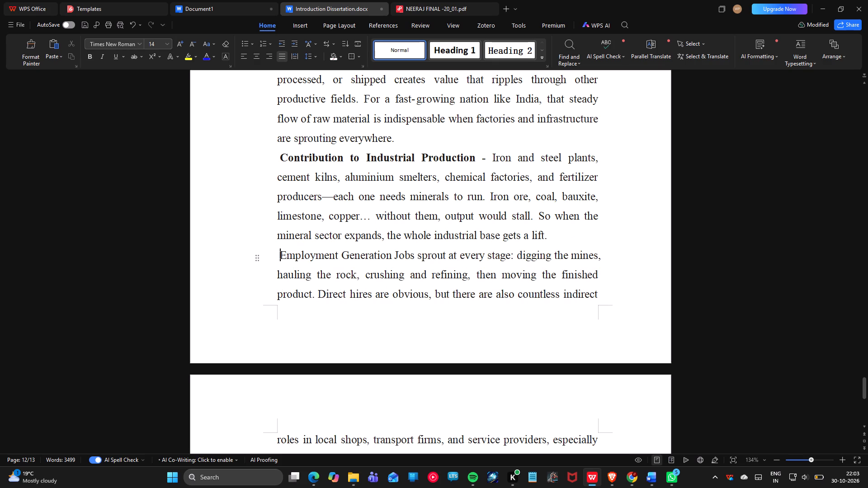
Bold the title "Employment Generation" and separate it from its body text with a spaced hyphen.
left_click_drag(392, 257, 266, 258)
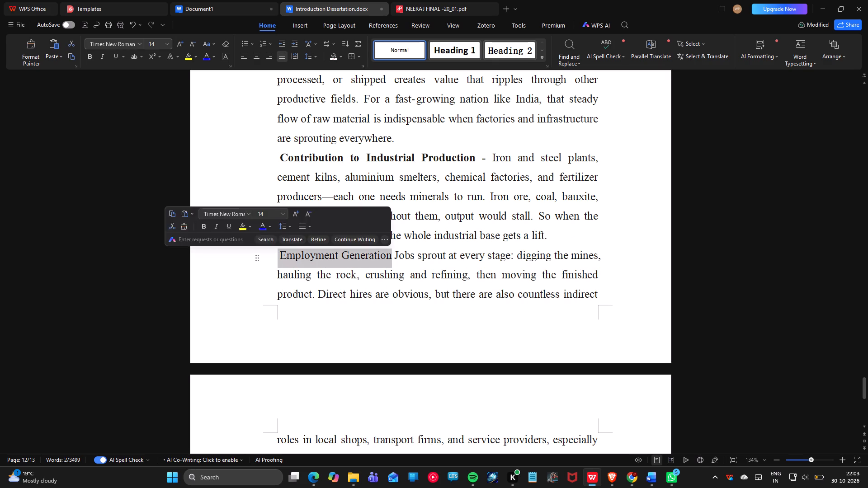
left_click(92, 56)
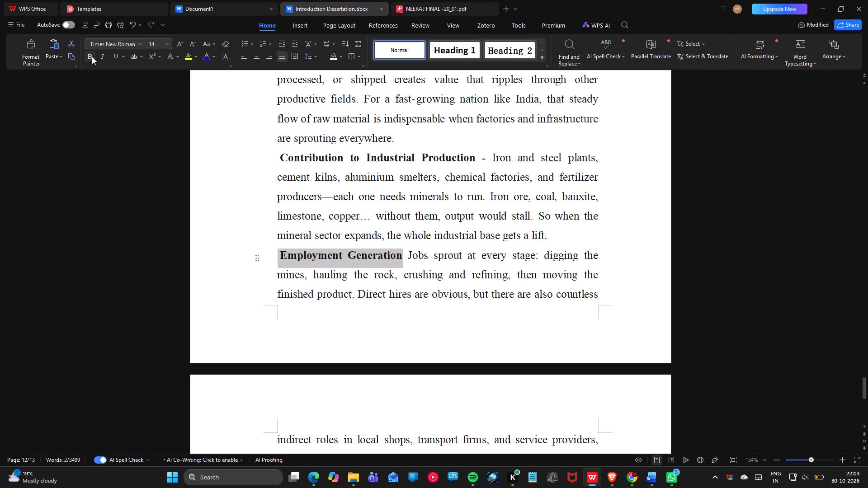
left_click(403, 253)
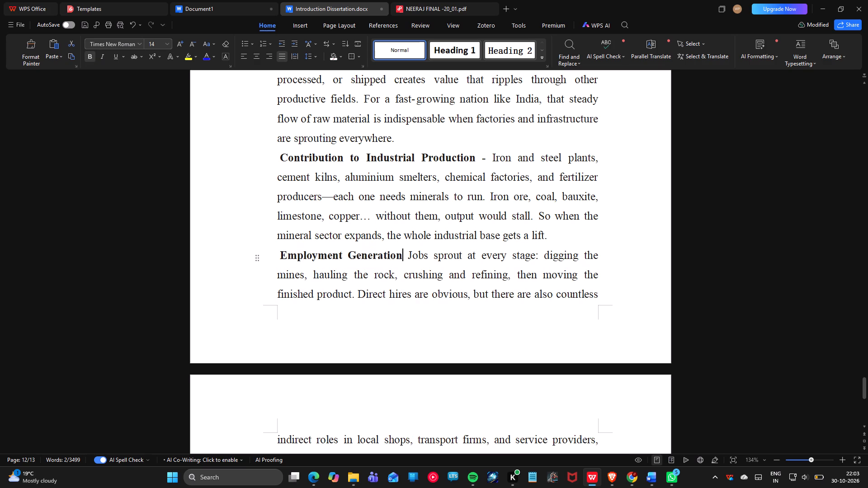
left_click(409, 254)
key("BackSpace")
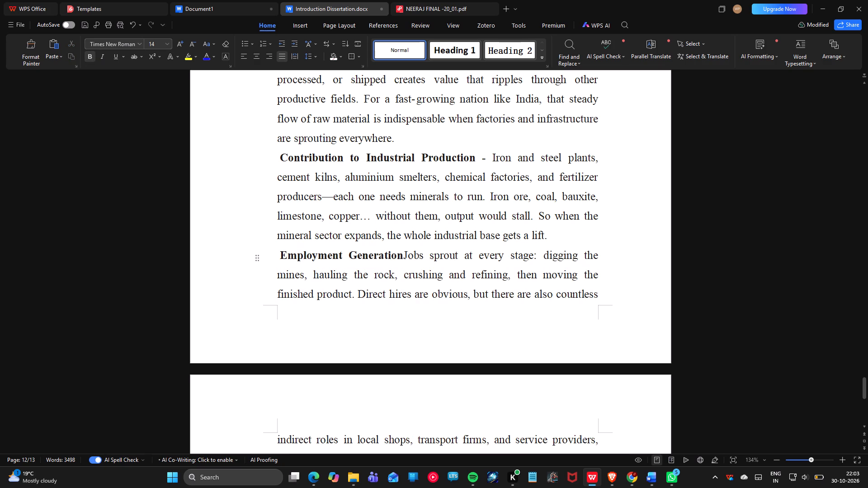
key("space")
type("-")
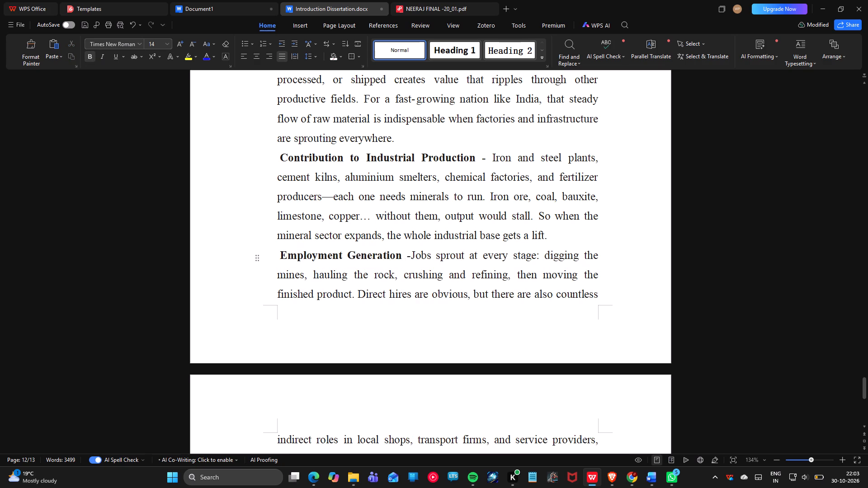
key("space")
scroll(414, 263, "down", 3)
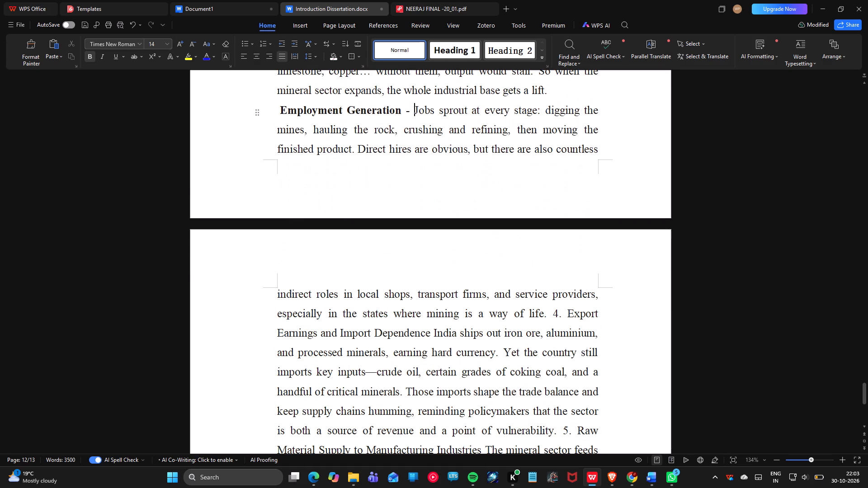
Start "Export Earnings and Import Dependence" in a new paragraph and delete its number 4.
scroll(451, 337, "down", 1)
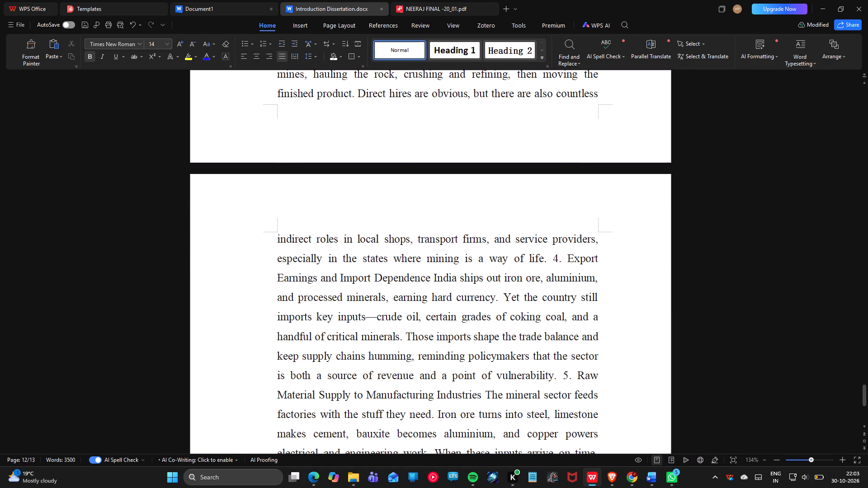
left_click(552, 260)
key("Return")
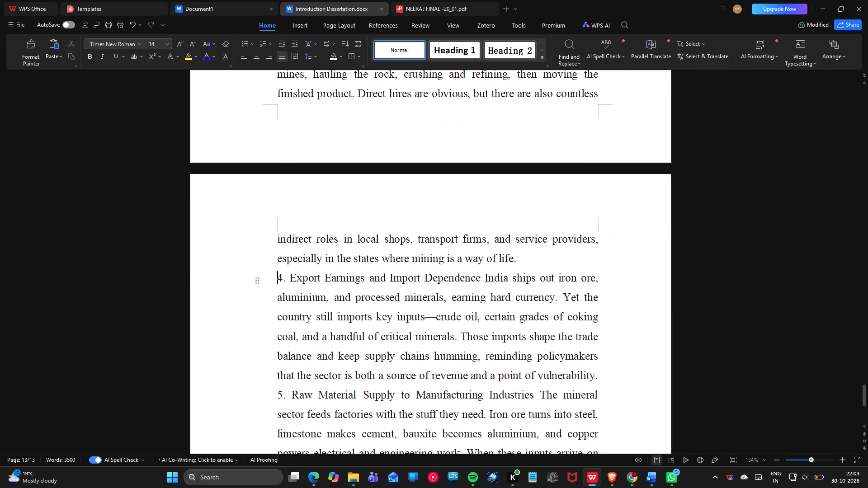
left_click(283, 276)
left_click(283, 276)
key("BackSpace")
key("BackSpace")
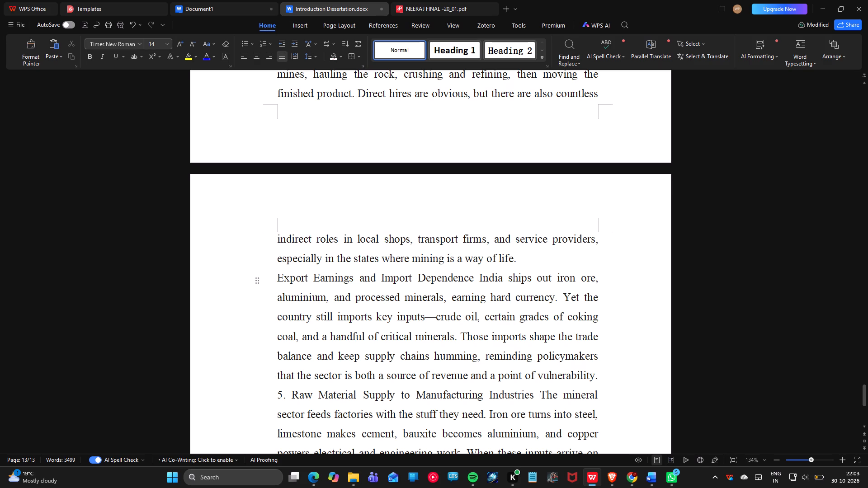
Bold "Export Earnings and Import" and separate it from "Dependence" with a spaced hyphen.
left_click_drag(412, 277, 262, 282)
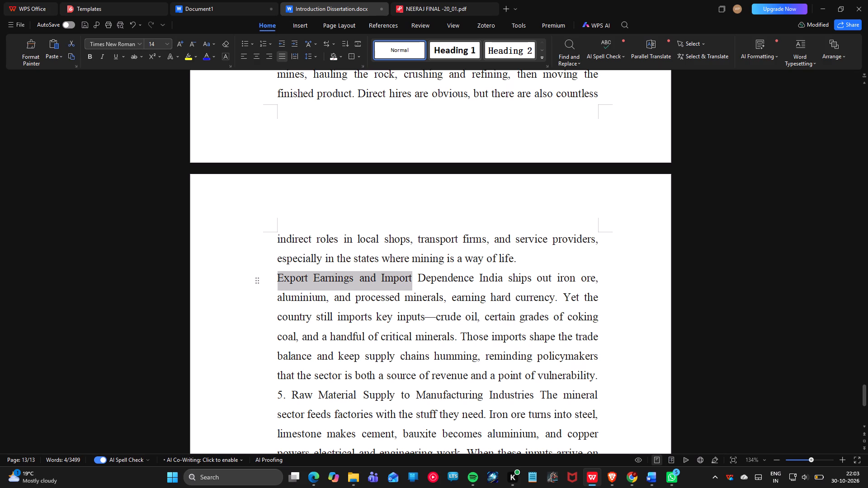
left_click(90, 56)
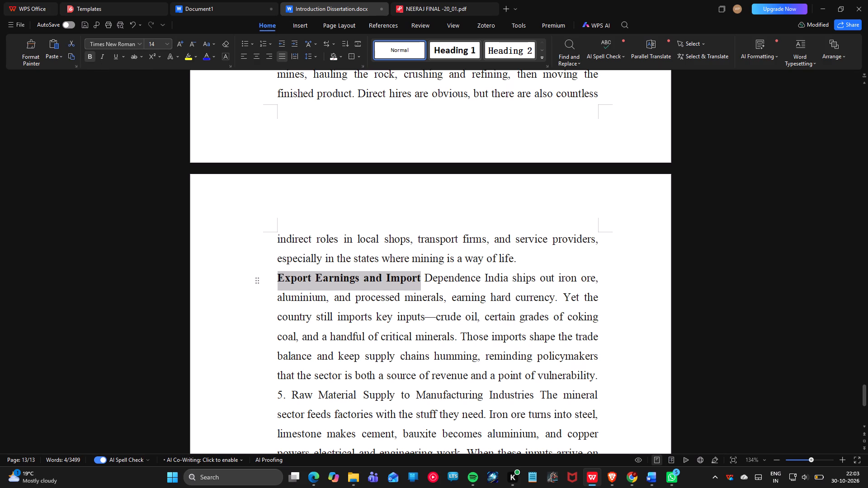
left_click(418, 283)
left_click(421, 280)
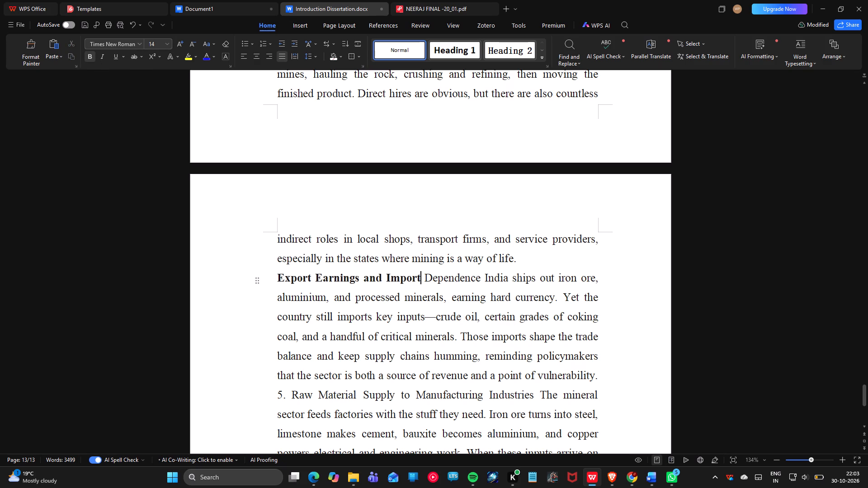
key("space")
type("-")
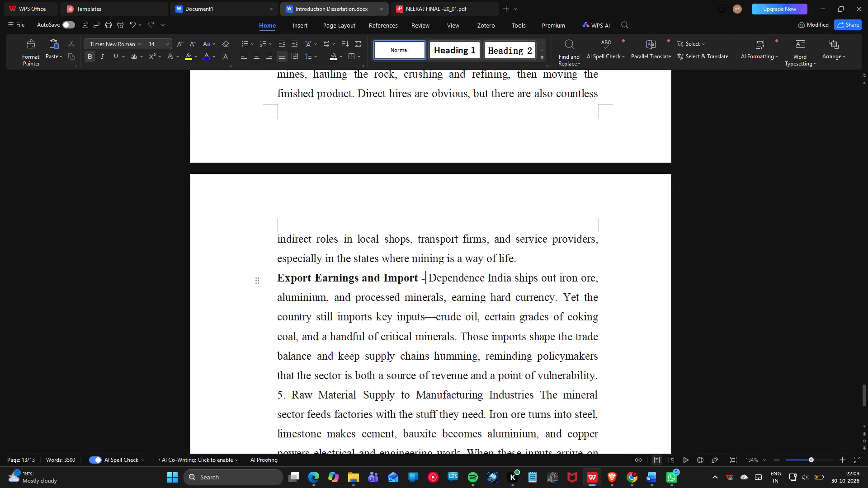
Bold the title "Raw Material Supply to Manufacturing Industries" and delete its number 5.
scroll(452, 296, "down", 2)
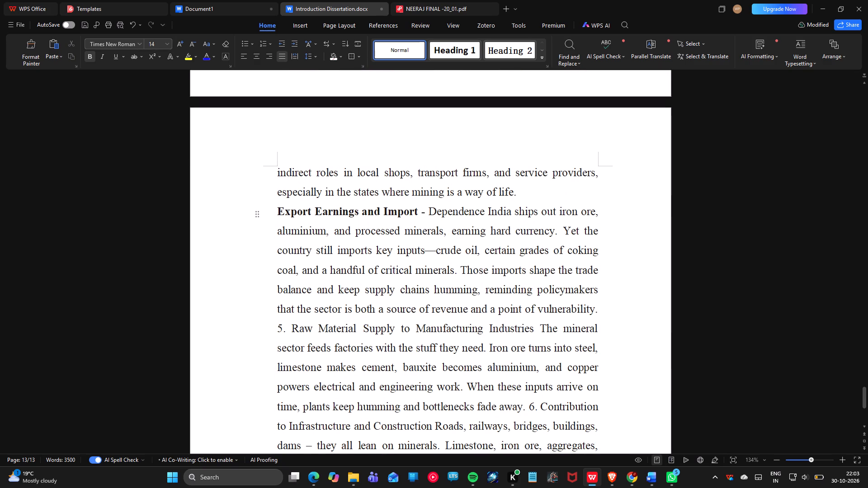
left_click_drag(535, 328, 288, 336)
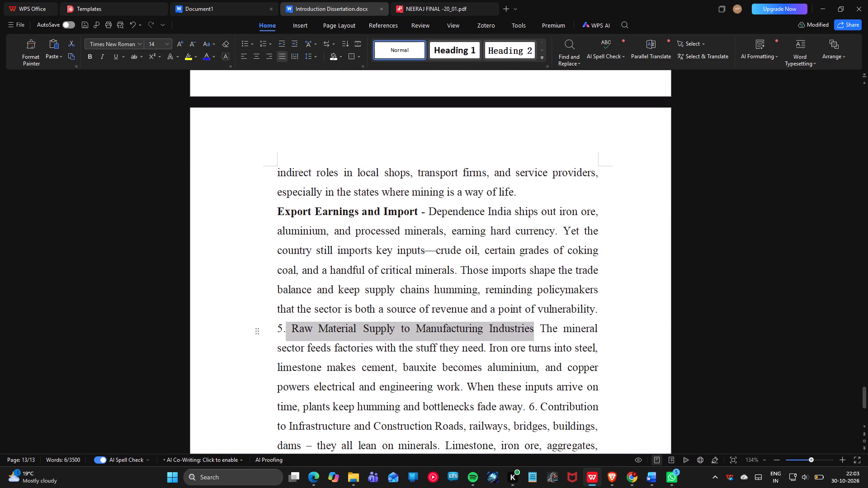
left_click_drag(288, 336, 290, 334)
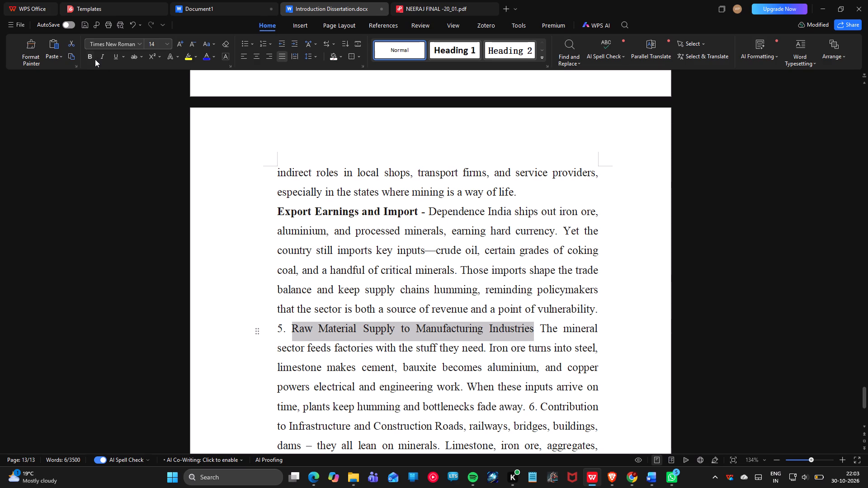
left_click(93, 57)
left_click(287, 335)
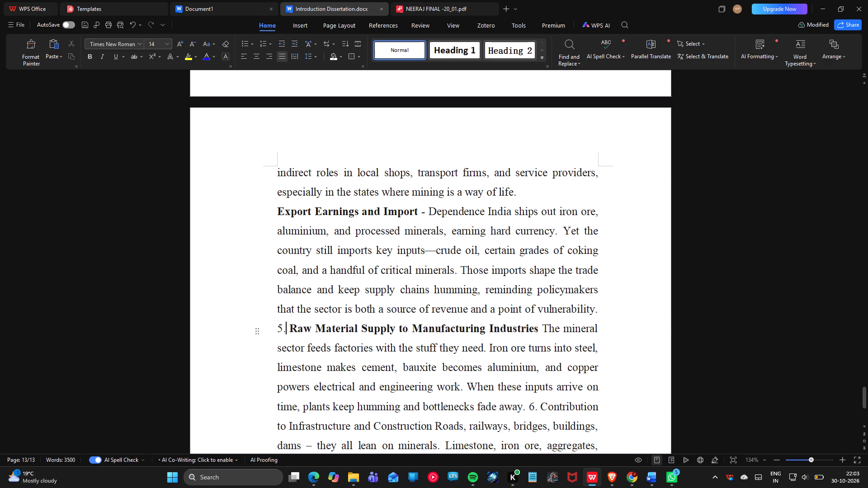
key("BackSpace")
key("BackSpace")
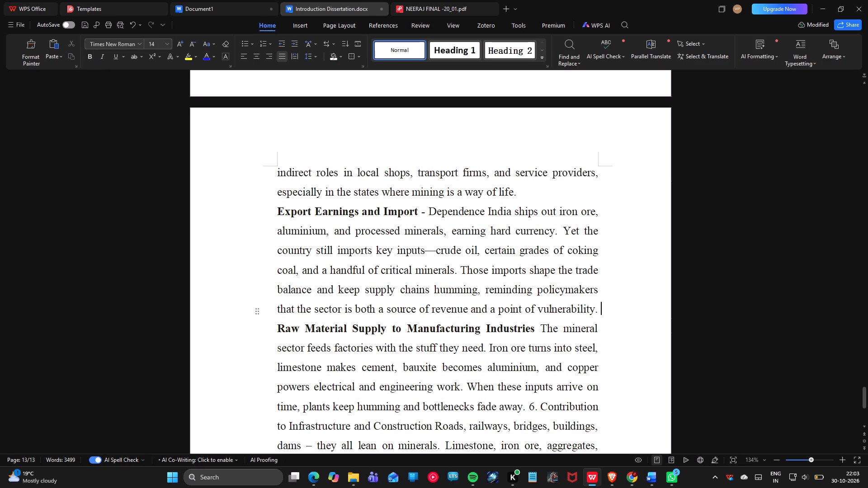
Separate the title "Raw Material Supply to Manufacturing Industries" from its body text with a spaced hyphen.
left_click(537, 337)
key("space")
type("-")
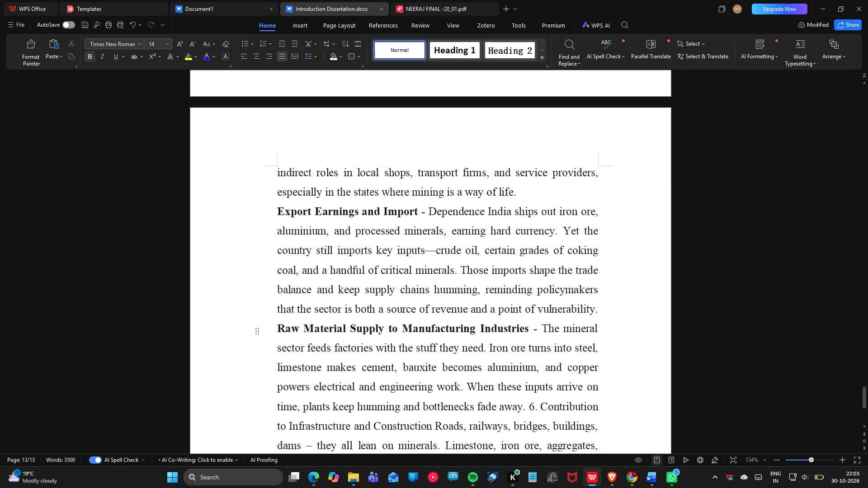
Start point 6, "Contribution to Infrastructure and Construction", in a new paragraph.
scroll(494, 331, "down", 2)
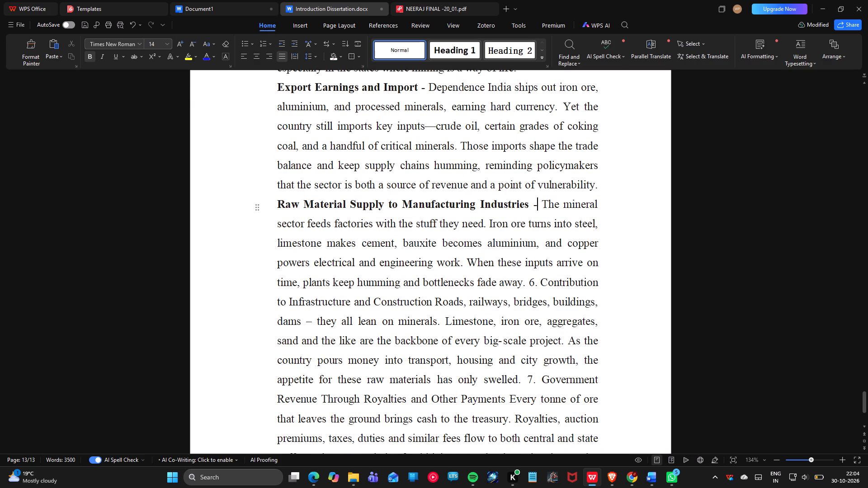
left_click(528, 285)
key("Return")
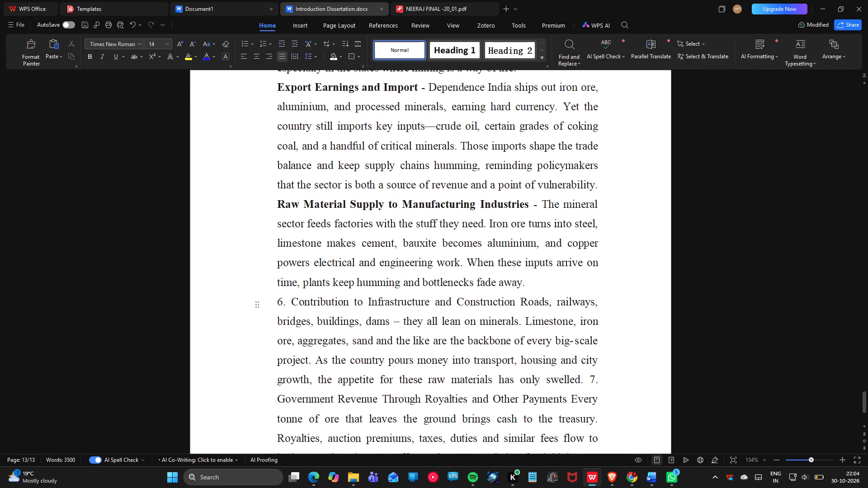
Bold the title "Contribution to Infrastructure and Construction" and delete its number 6.
left_click_drag(515, 303, 292, 297)
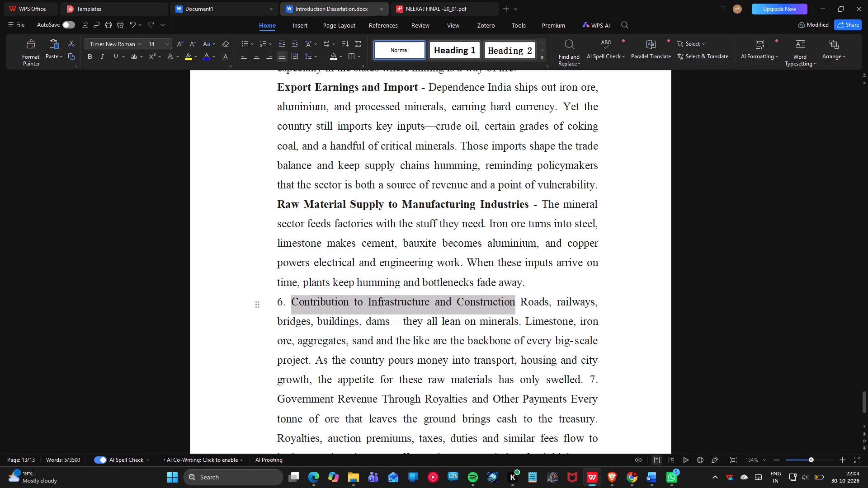
left_click_drag(292, 297, 291, 297)
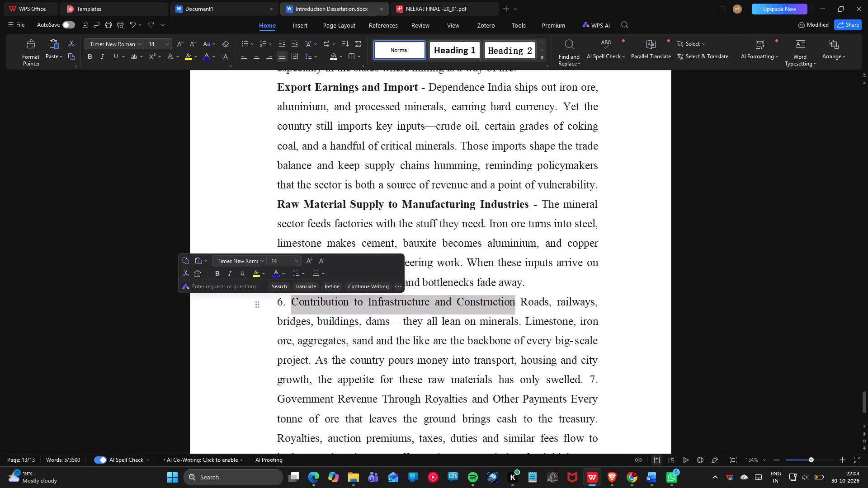
left_click(85, 57)
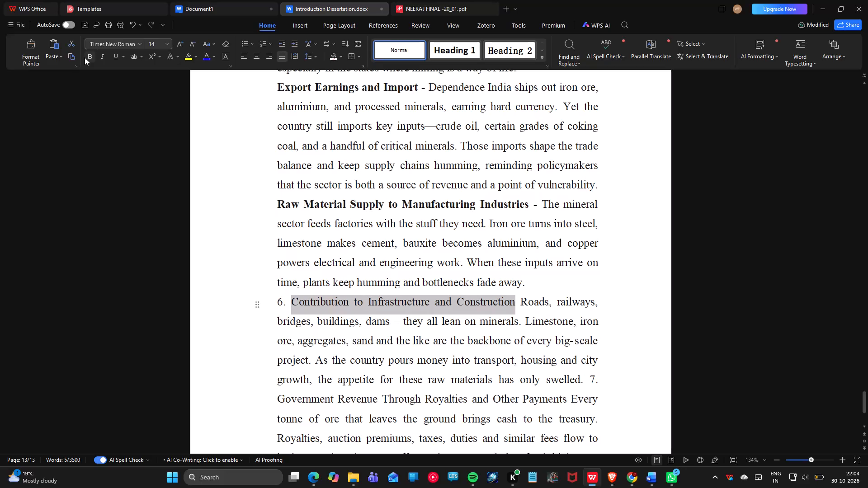
left_click(288, 310)
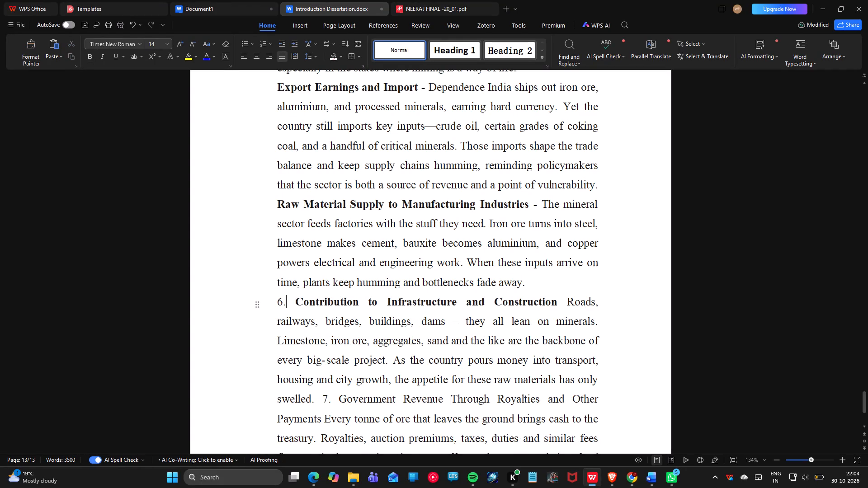
key("BackSpace")
key("BackSpace")
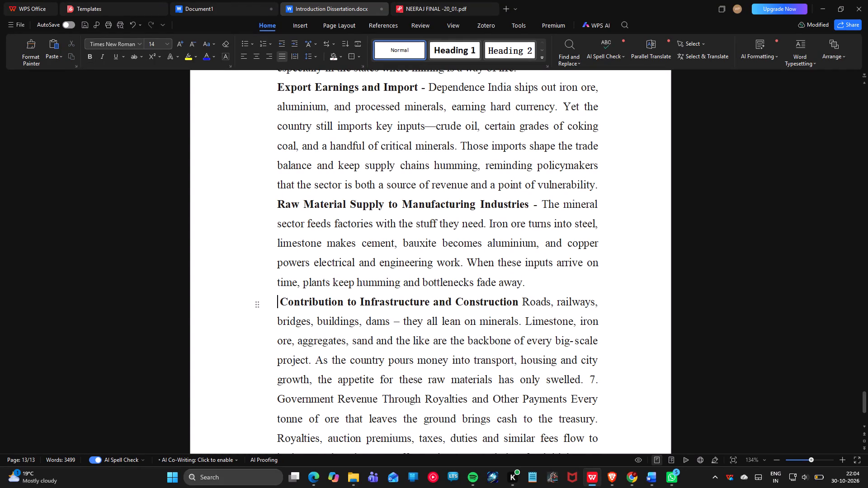
Separate the title "Contribution to Infrastructure and Construction" from its body text with a spaced hyphen.
left_click(521, 303)
type("-")
key("space")
Start "Government Revenue Through Royalties and Other Payments" in a new paragraph and delete its number 7.
scroll(521, 303, "down", 3)
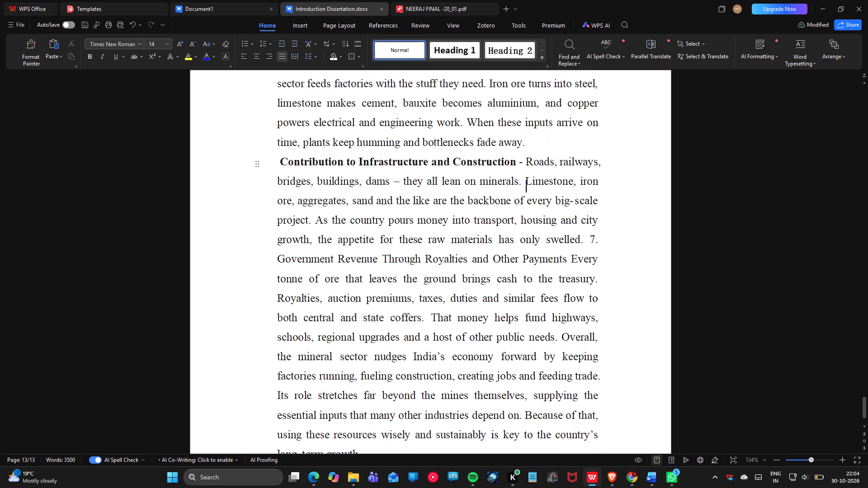
scroll(521, 303, "down", 1)
left_click(585, 213)
key("Return")
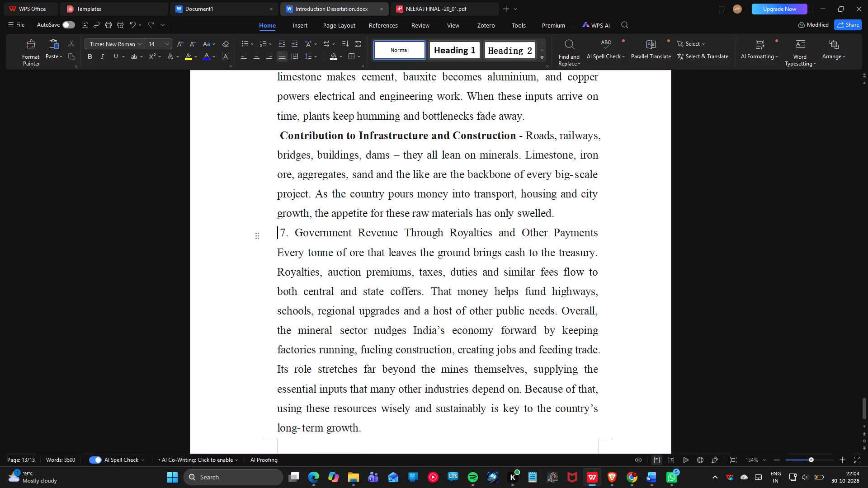
left_click(295, 235)
key("BackSpace")
key("BackSpace")
key("BackSpace")
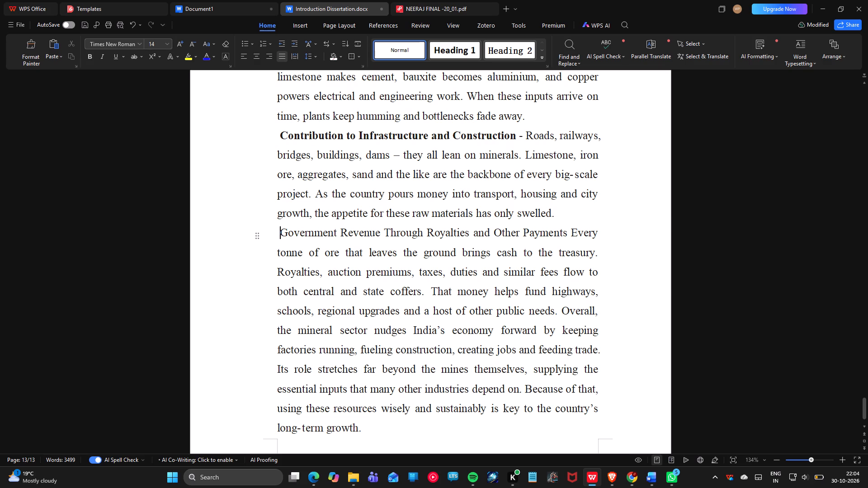
Bold the title "Government Revenue Through Royalties and Other Payments".
left_click_drag(568, 230, 264, 231)
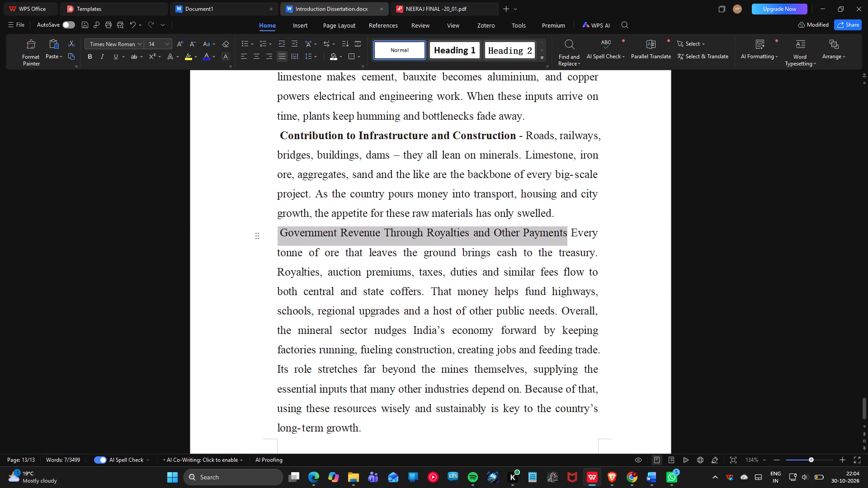
left_click_drag(264, 231, 265, 232)
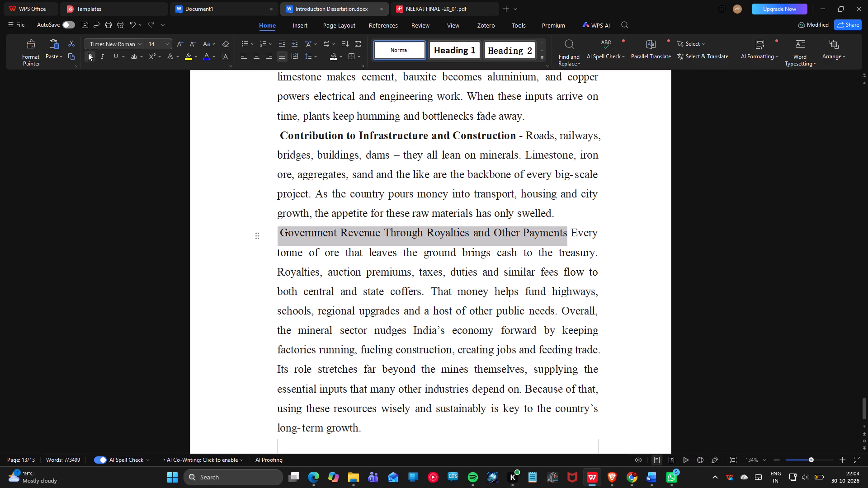
left_click(88, 53)
left_click(609, 244)
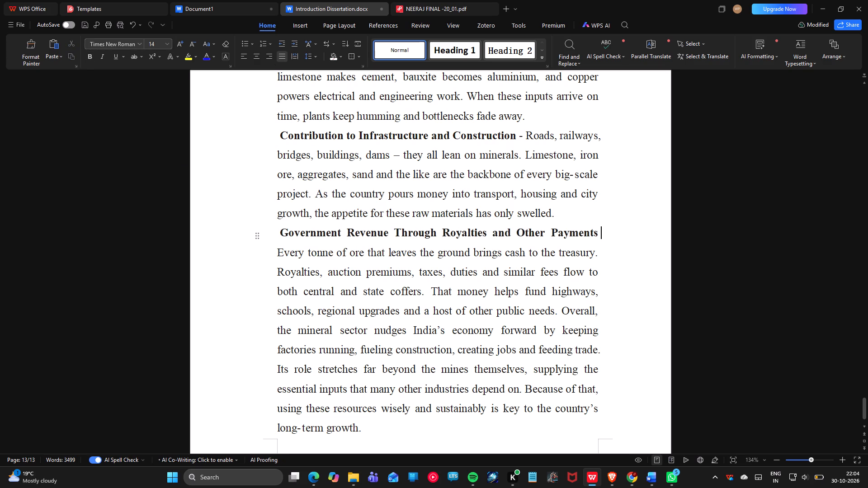
Review the formatting of the "Economic Importance of the Mineral Sector" section from its heading to its closing text.
scroll(491, 310, "down", 1)
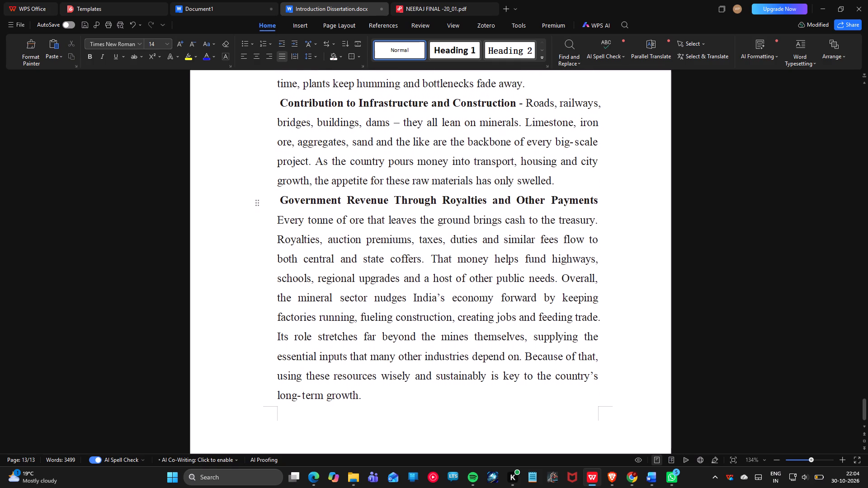
scroll(491, 310, "down", 1)
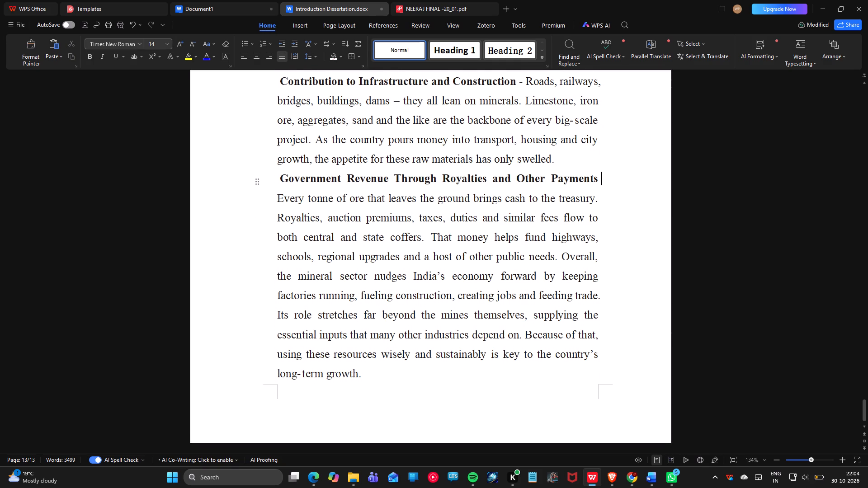
scroll(431, 393, "down", 6)
scroll(431, 393, "up", 3)
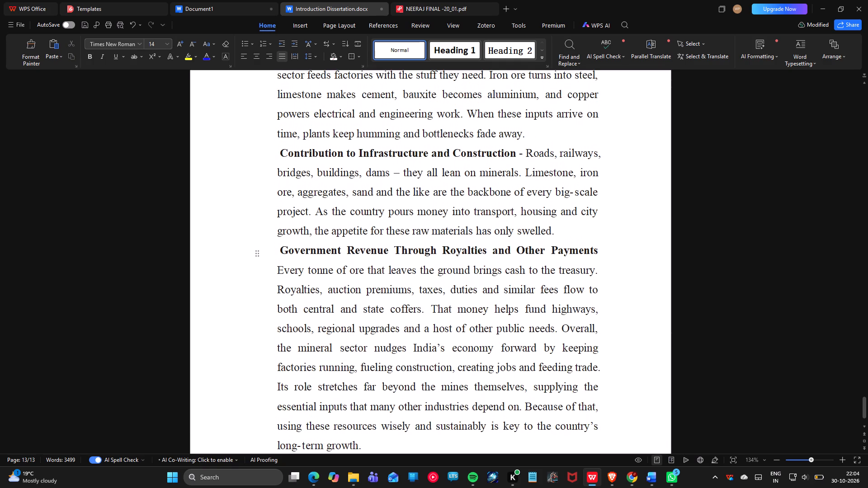
scroll(431, 393, "down", 4)
scroll(431, 393, "up", 12)
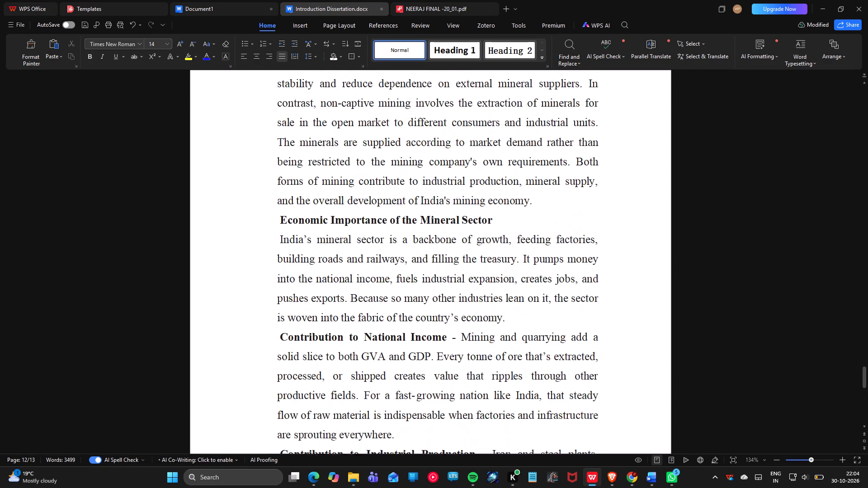
scroll(431, 393, "up", 3)
scroll(431, 393, "down", 7)
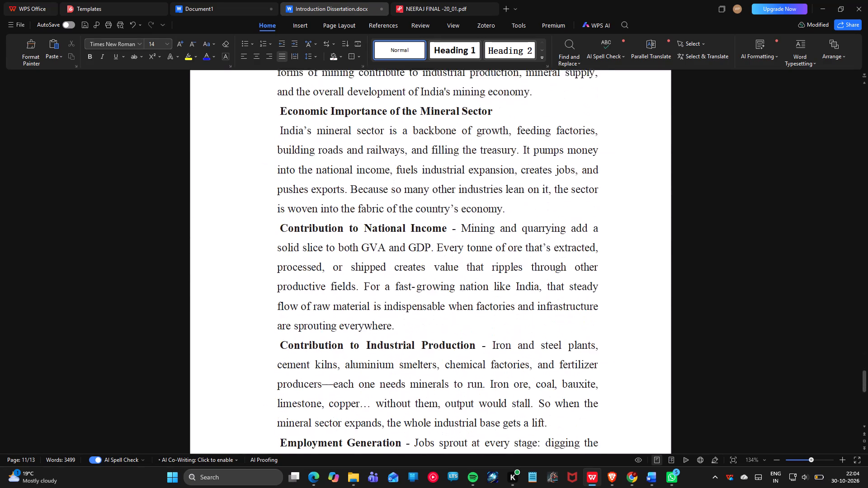
scroll(431, 393, "down", 6)
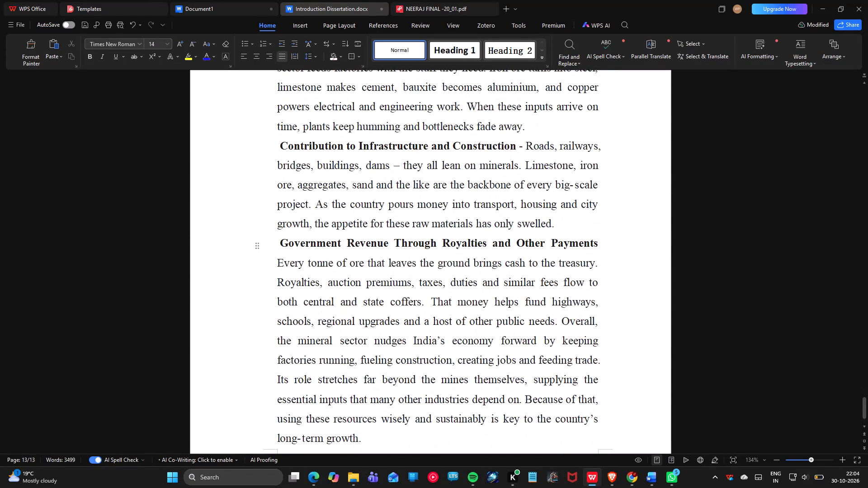
scroll(431, 393, "down", 2)
Add a new empty paragraph after the closing words "long-term growth." at the end of the document.
left_click(396, 381)
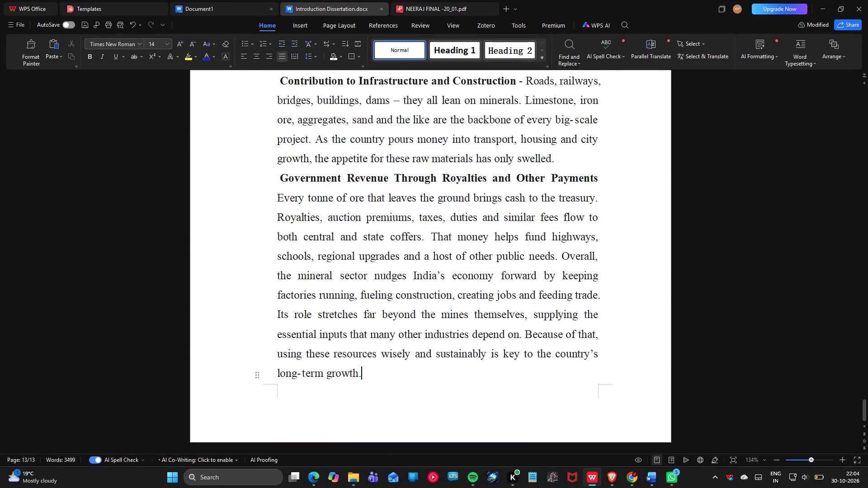
key("Return")
scroll(396, 381, "down", 3)
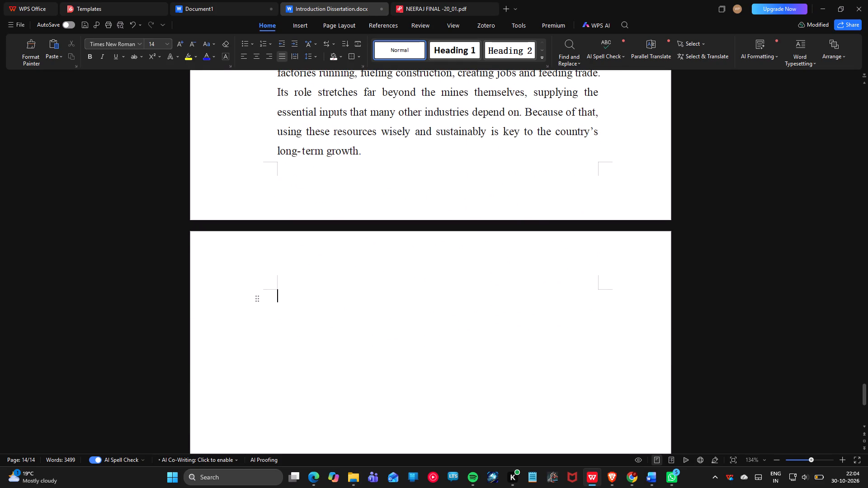
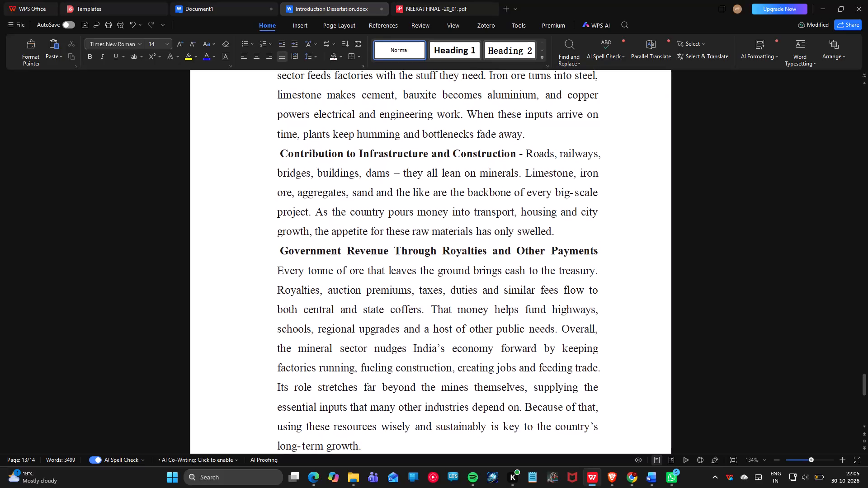
Review the dissertation's closing mineral-sector sections, from Employment Generation to Government Revenue Through Royalties and Other Payments, and the page after them.
scroll(513, 282, "down", 5)
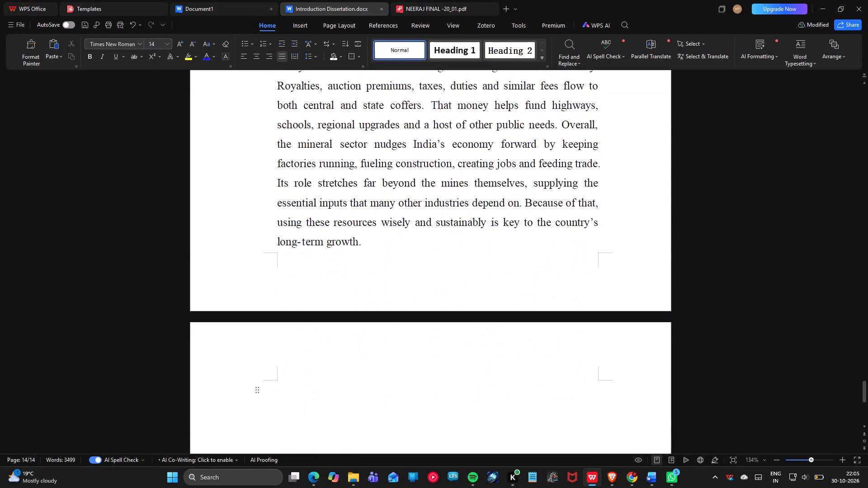
scroll(513, 282, "down", 1)
scroll(440, 308, "up", 6)
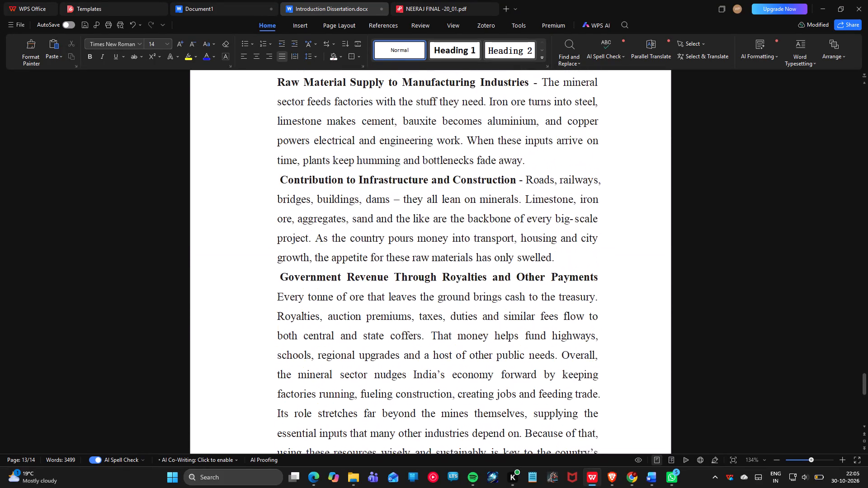
scroll(440, 308, "up", 2)
scroll(440, 308, "down", 1)
scroll(440, 308, "up", 1)
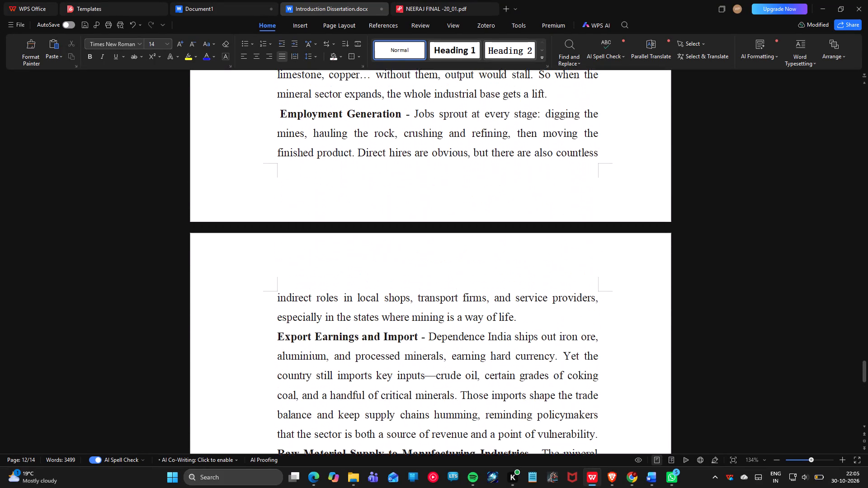
scroll(440, 308, "up", 1)
scroll(440, 308, "down", 3)
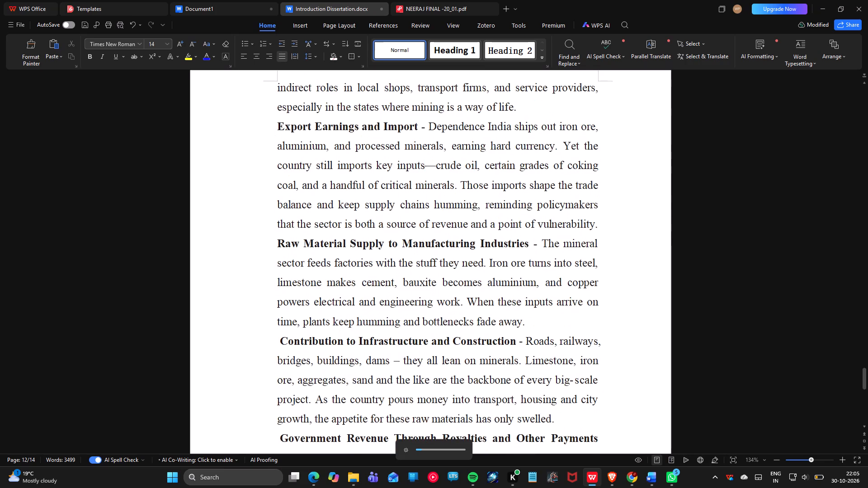
scroll(440, 308, "down", 6)
scroll(440, 308, "up", 2)
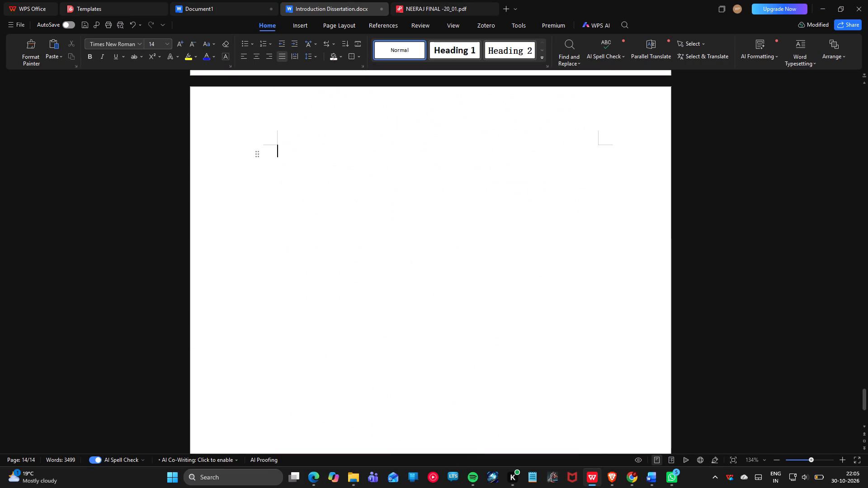
scroll(440, 308, "up", 4)
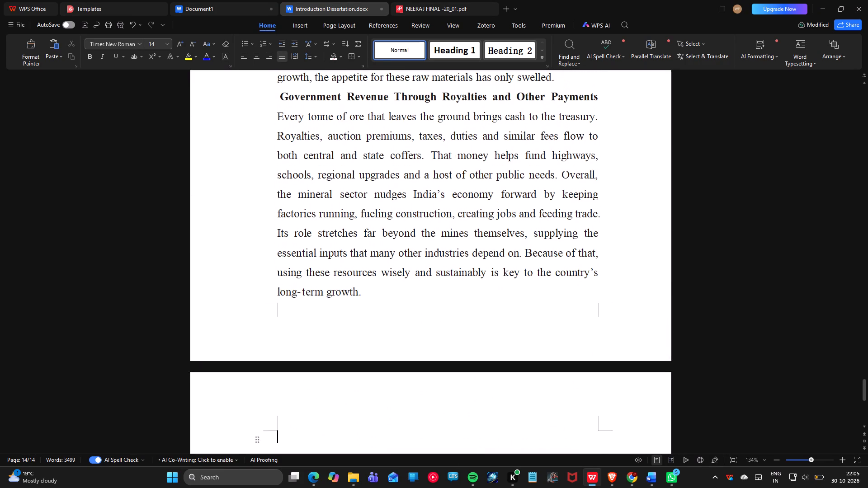
scroll(440, 308, "up", 1)
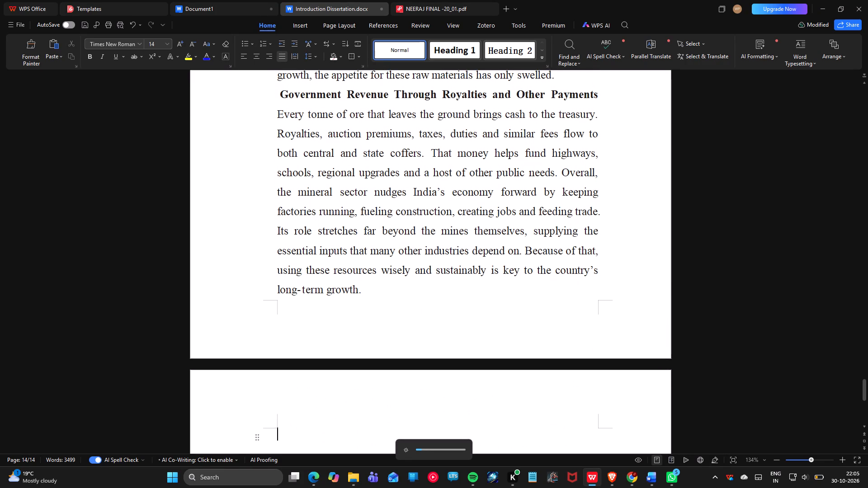
scroll(440, 308, "up", 4)
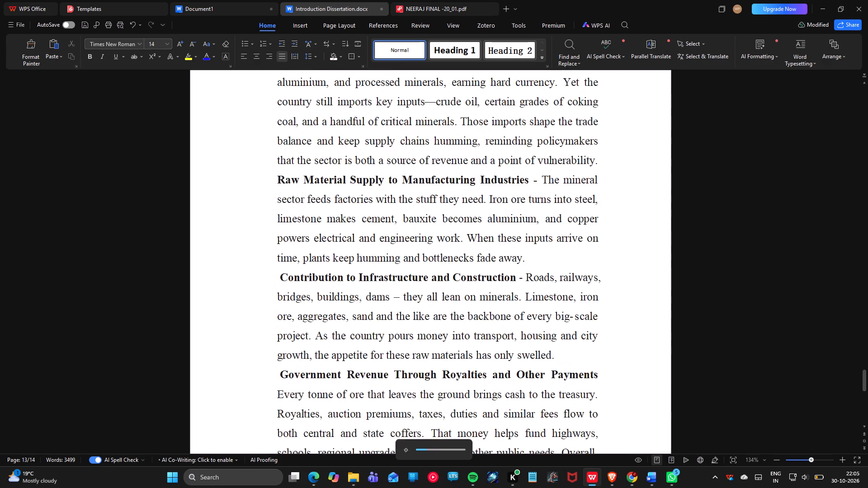
scroll(440, 308, "up", 2)
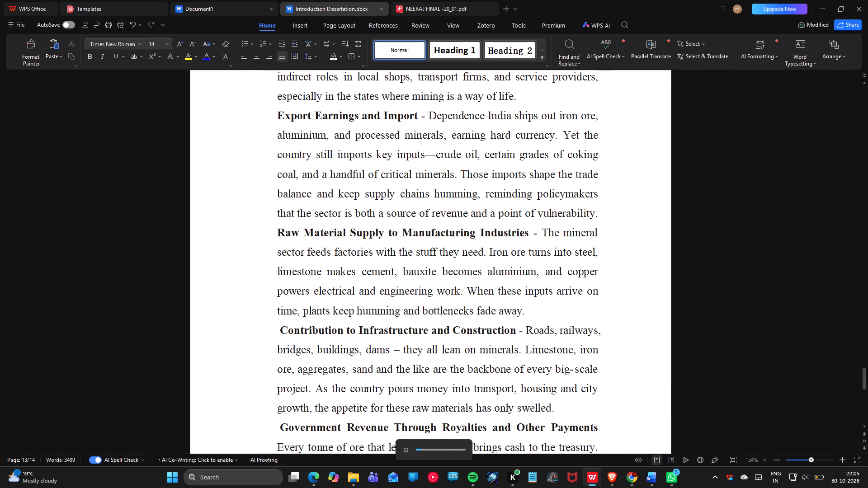
scroll(494, 401, "down", 2)
scroll(504, 342, "down", 2)
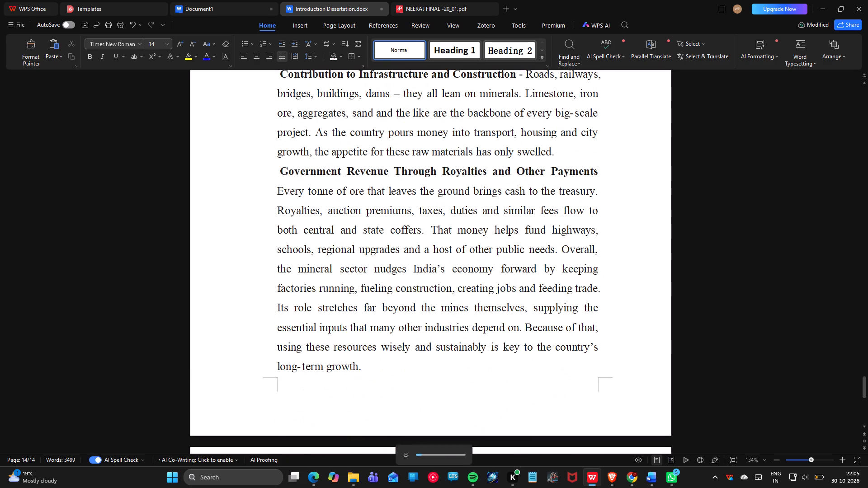
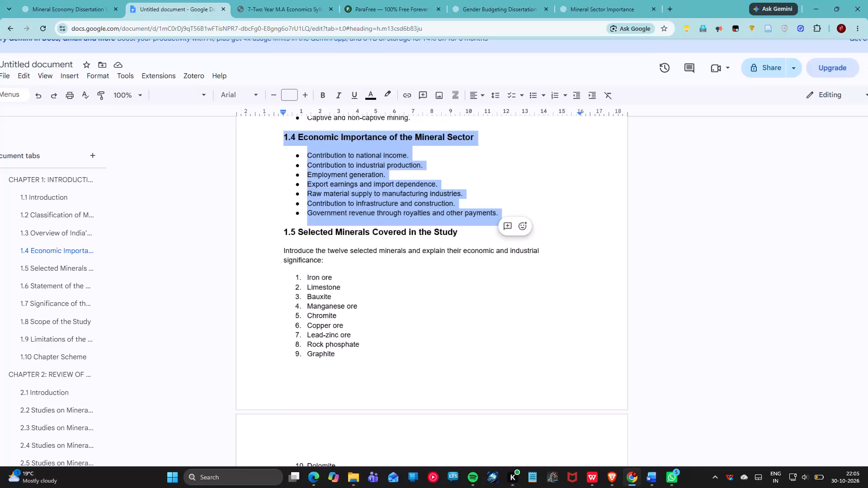
Review the dissertation outline in Chapter 1, from 1.5 Selected Minerals Covered in the Study to 1.10 Chapter Scheme.
left_click(347, 263)
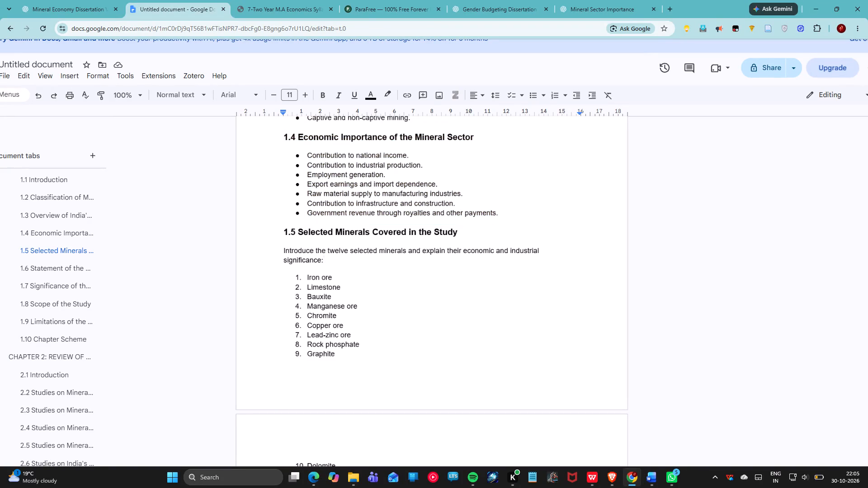
scroll(389, 212, "down", 2)
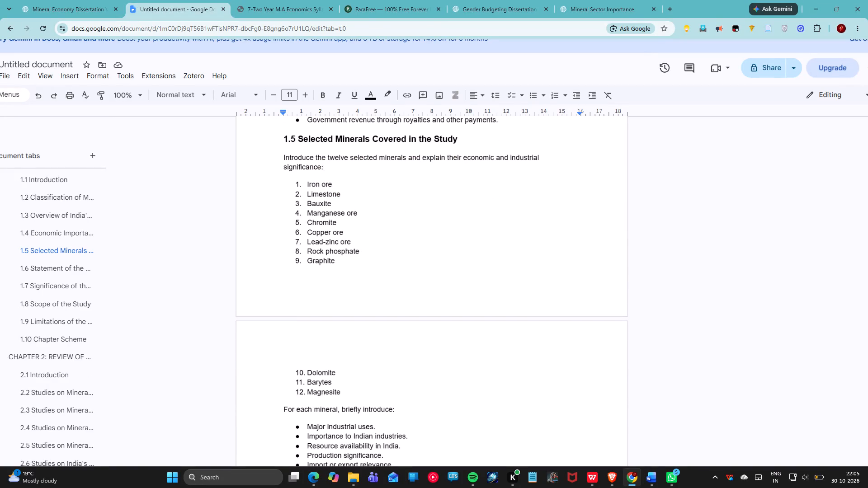
scroll(395, 188, "down", 2)
scroll(395, 188, "up", 2)
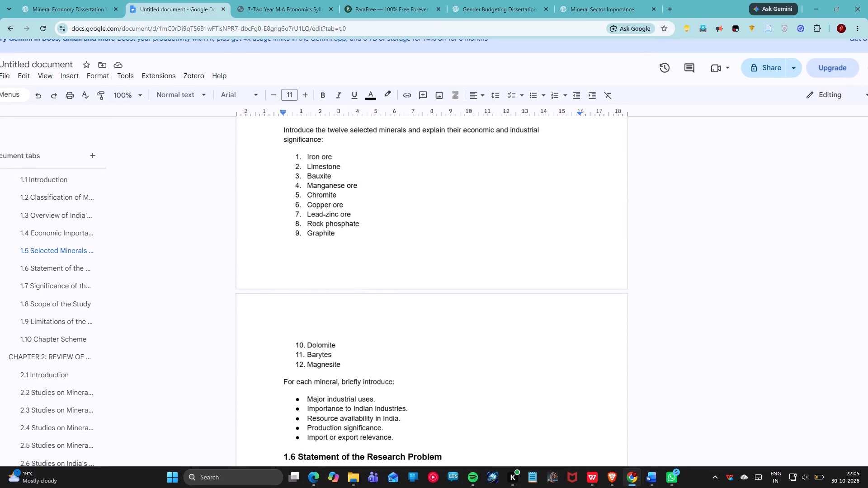
scroll(395, 188, "up", 1)
left_click(449, 136)
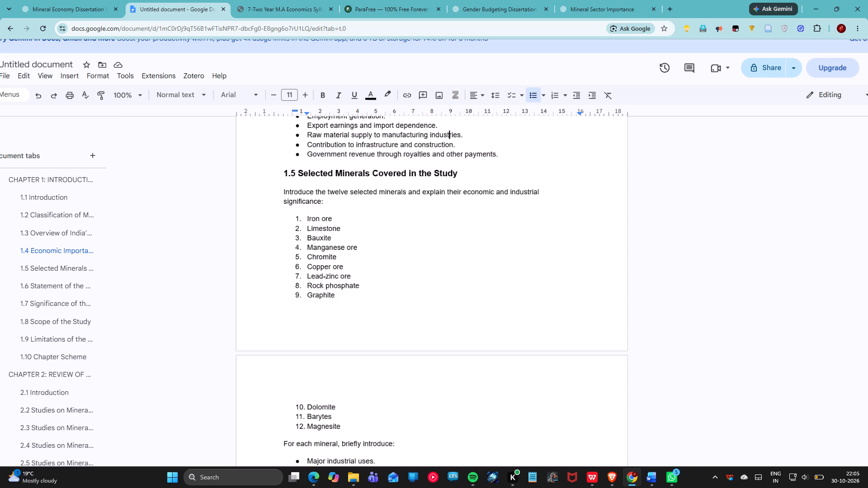
scroll(410, 218, "down", 5)
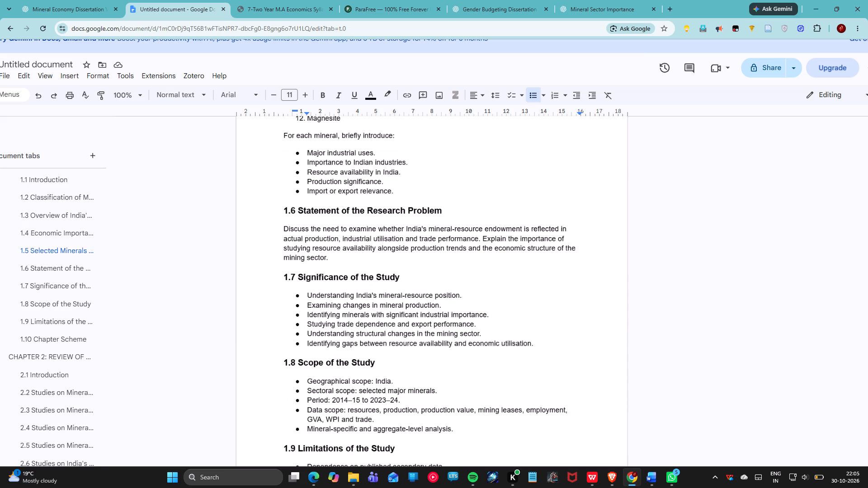
scroll(410, 218, "down", 3)
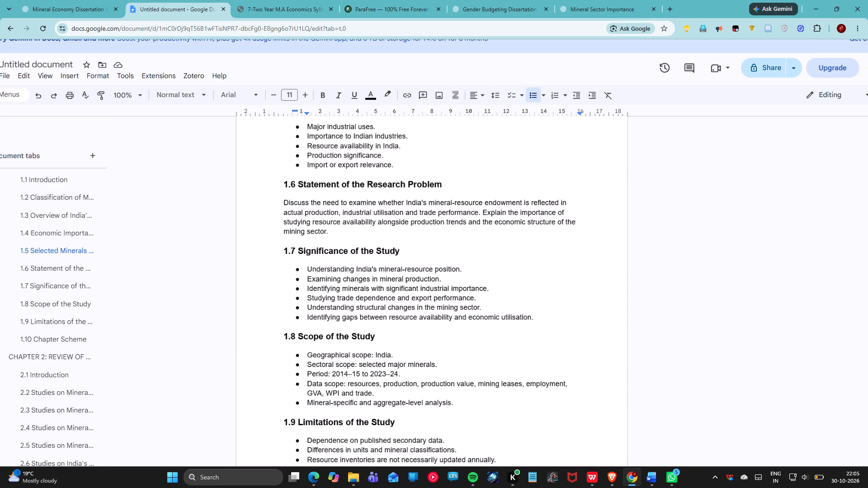
scroll(410, 218, "down", 4)
scroll(410, 218, "up", 1)
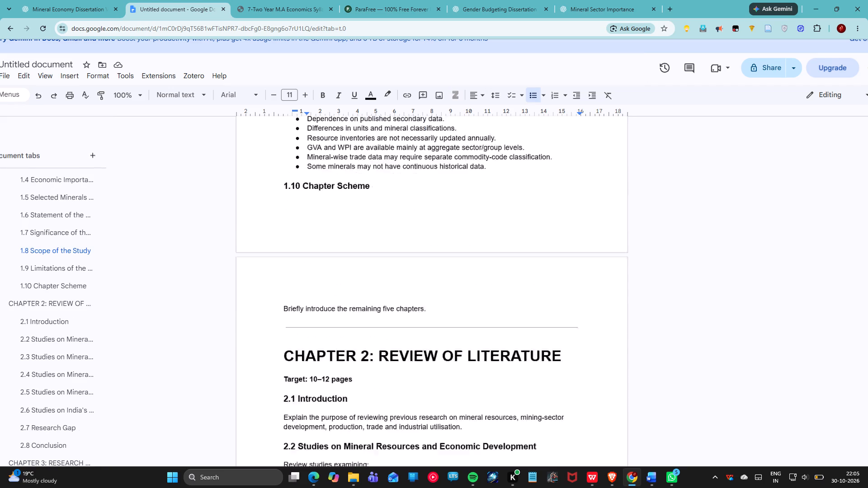
scroll(410, 218, "up", 1)
left_click(363, 201)
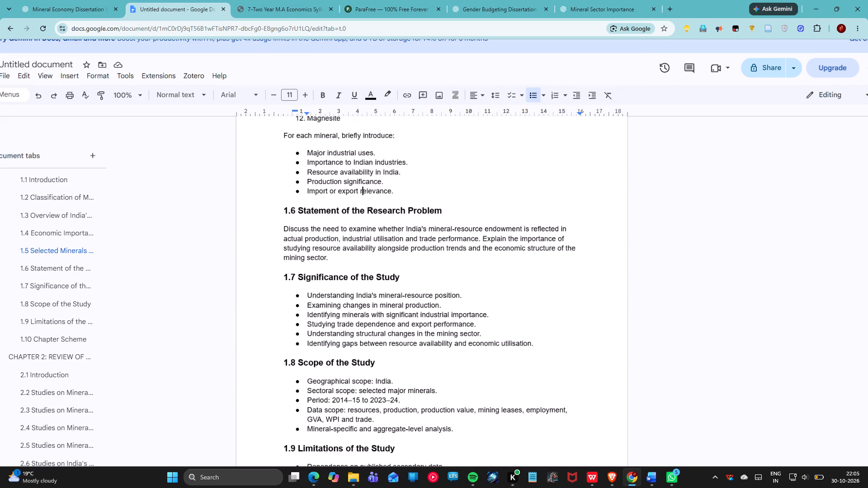
left_click(340, 145)
left_click(306, 201)
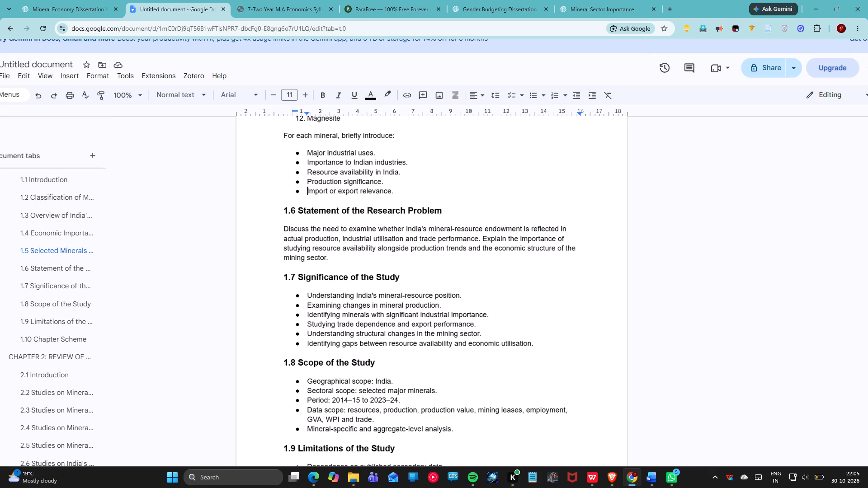
left_click(292, 206)
scroll(279, 150, "up", 1)
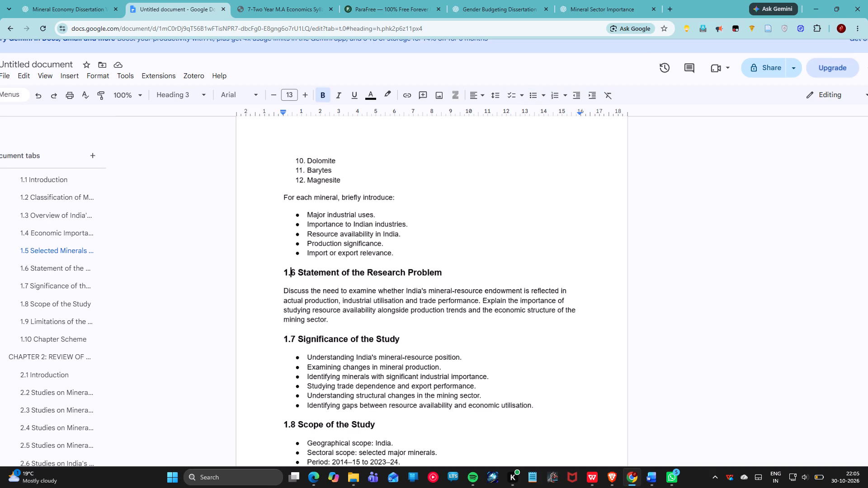
scroll(279, 150, "up", 5)
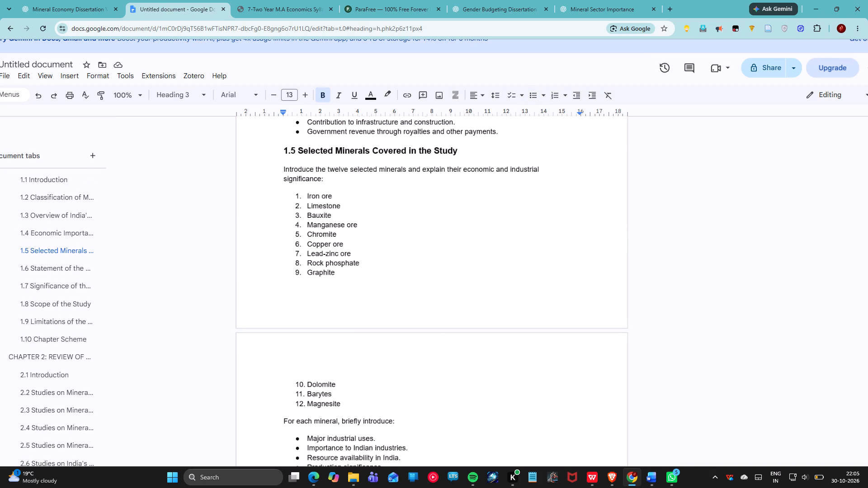
left_click(275, 103)
left_click(295, 151)
left_click_drag(295, 151, 331, 398)
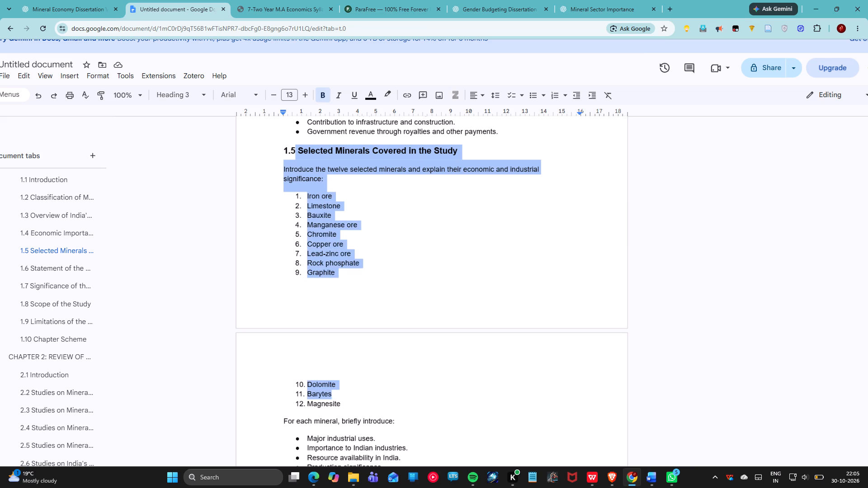
left_click_drag(331, 398, 399, 390)
left_click_drag(399, 390, 452, 423)
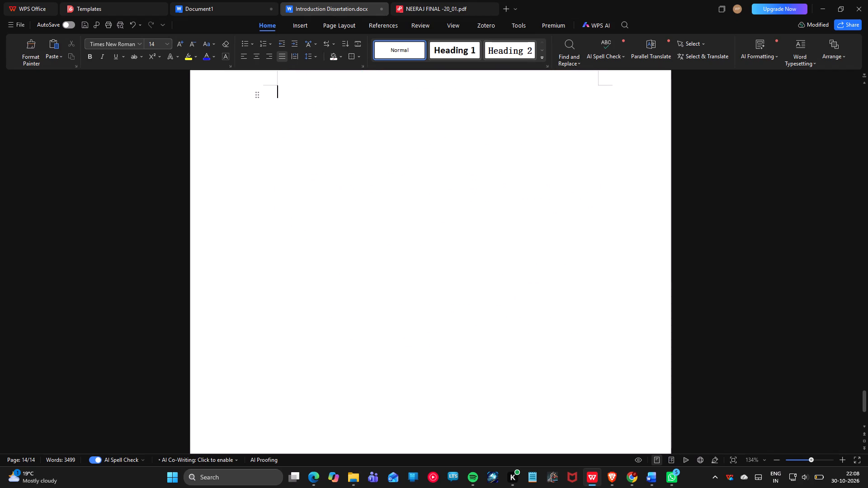
scroll(349, 269, "up", 1)
key("ctrl+v")
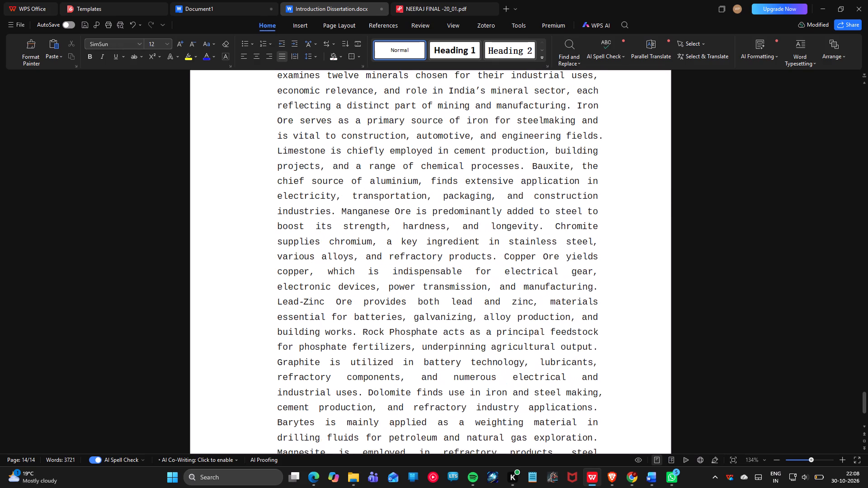
Format the pasted minerals section, from its heading to the Magnesite sentence, as Times New Roman size 14.
scroll(294, 199, "up", 3)
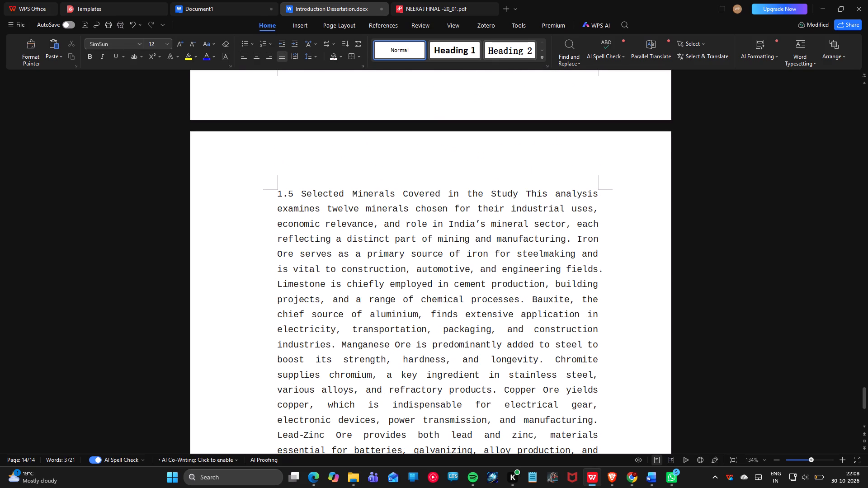
left_click_drag(274, 195, 404, 340)
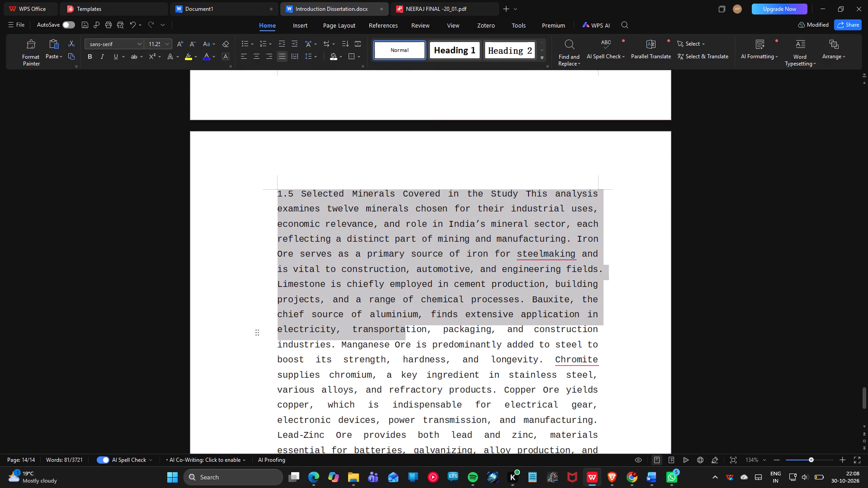
left_click_drag(404, 340, 443, 256)
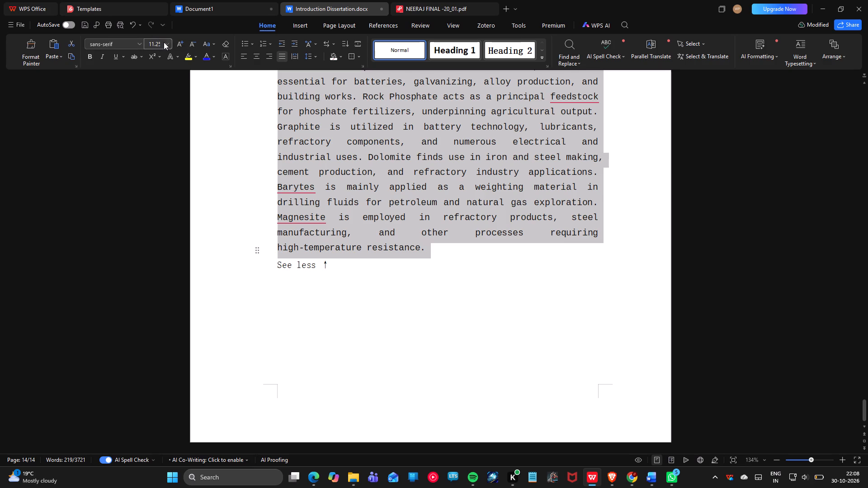
left_click(165, 42)
left_click(157, 221)
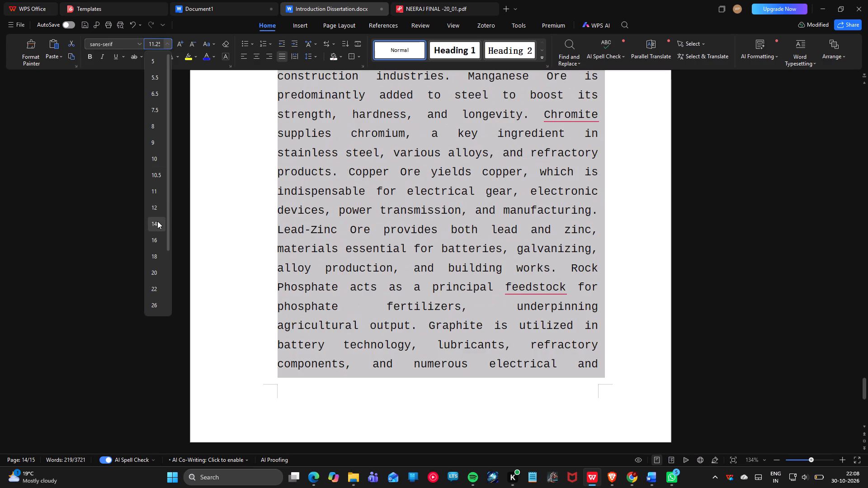
left_click(140, 47)
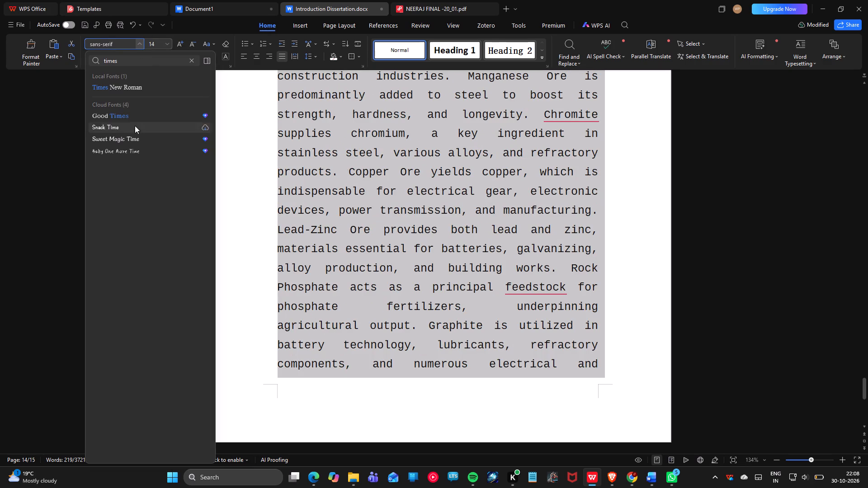
left_click(128, 85)
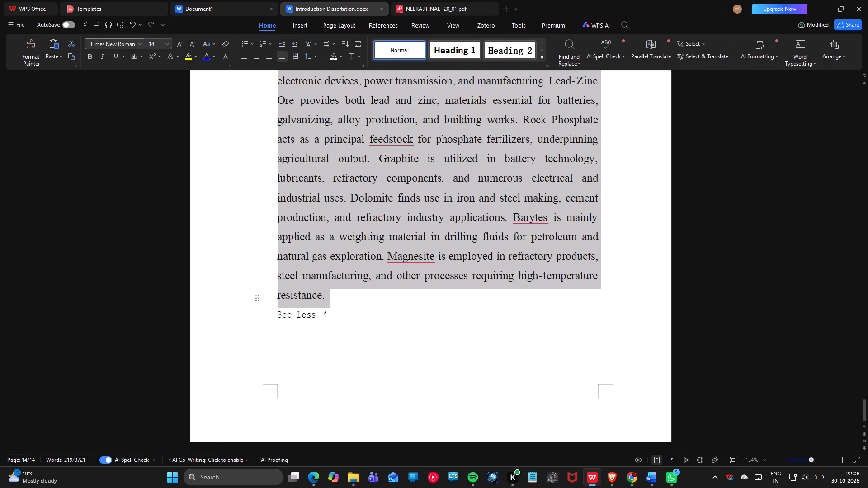
left_click(399, 158)
Put the heading "1.5 Selected Minerals Covered in the Study" on its own line, separate from the body paragraph.
scroll(399, 158, "up", 11)
scroll(399, 158, "down", 2)
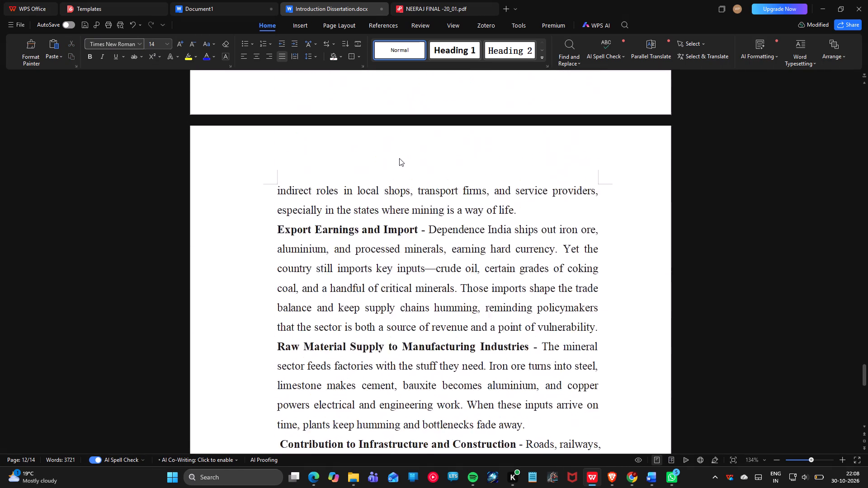
scroll(399, 158, "down", 8)
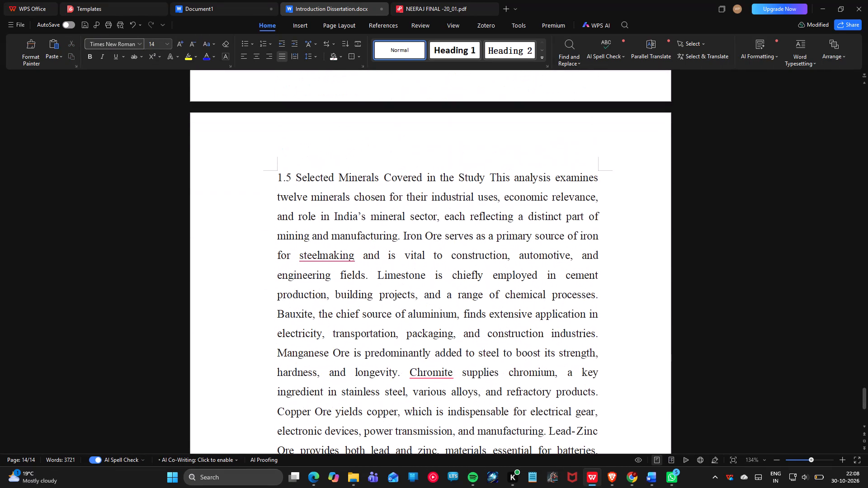
left_click(480, 176)
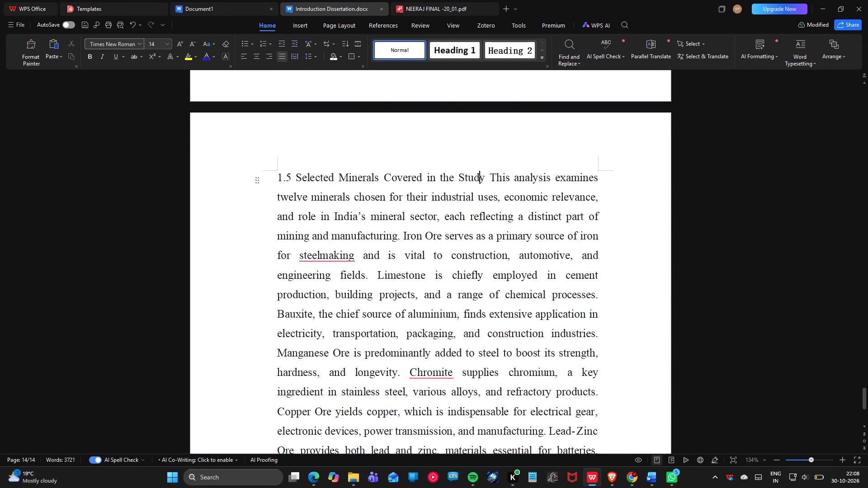
left_click(485, 176)
key("Return")
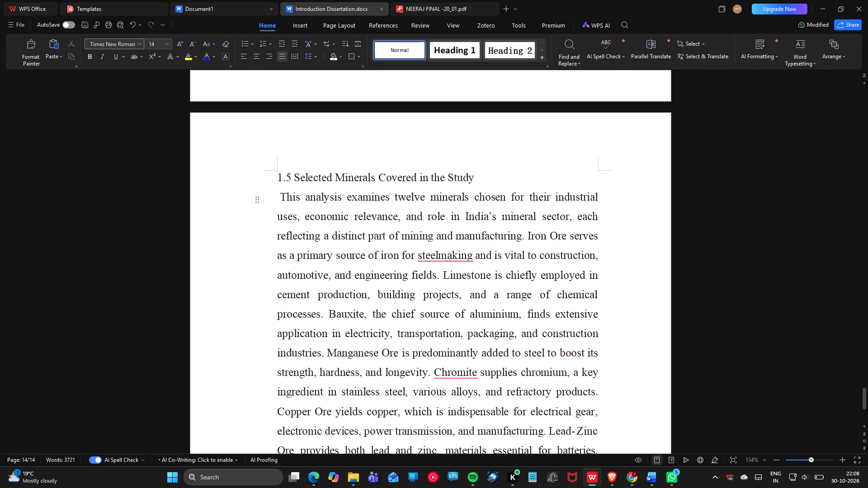
Delete the number 1.5 from the start of the Selected Minerals Covered in the Study heading.
left_click(291, 181)
key("BackSpace")
key("BackSpace")
key("BackSpace")
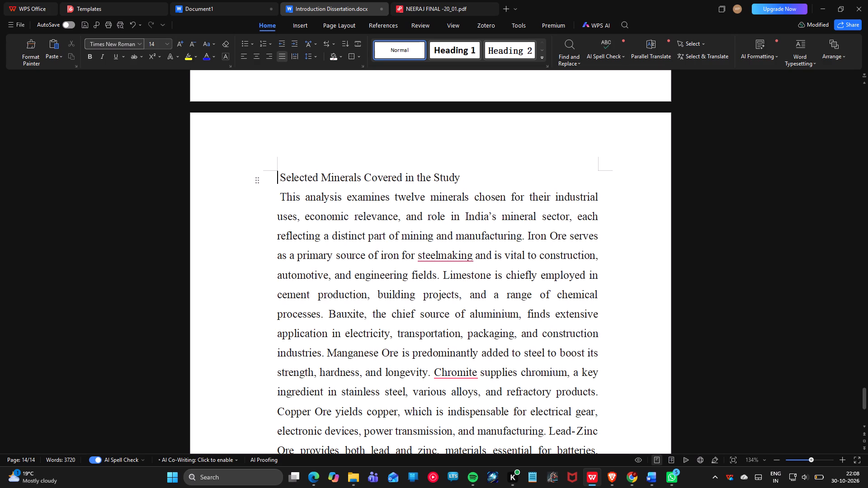
Make the heading "Selected Minerals Covered in the Study" bold.
left_click_drag(283, 177, 442, 186)
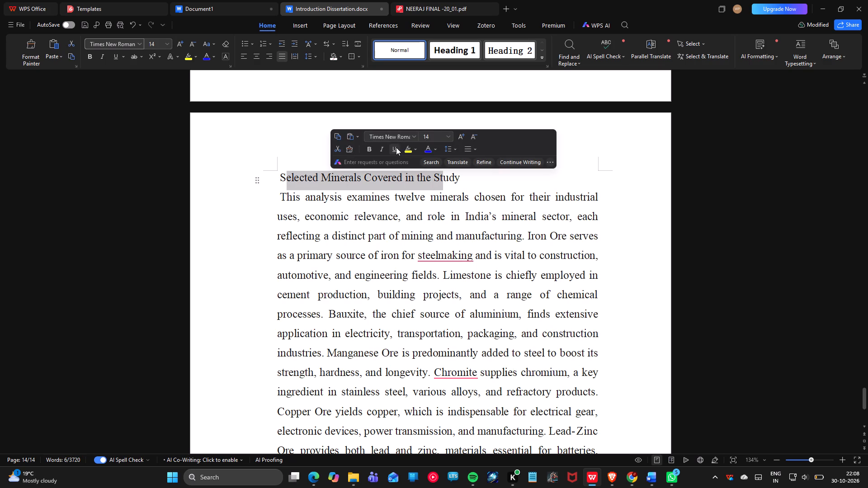
left_click(286, 174)
left_click_drag(279, 176, 298, 177)
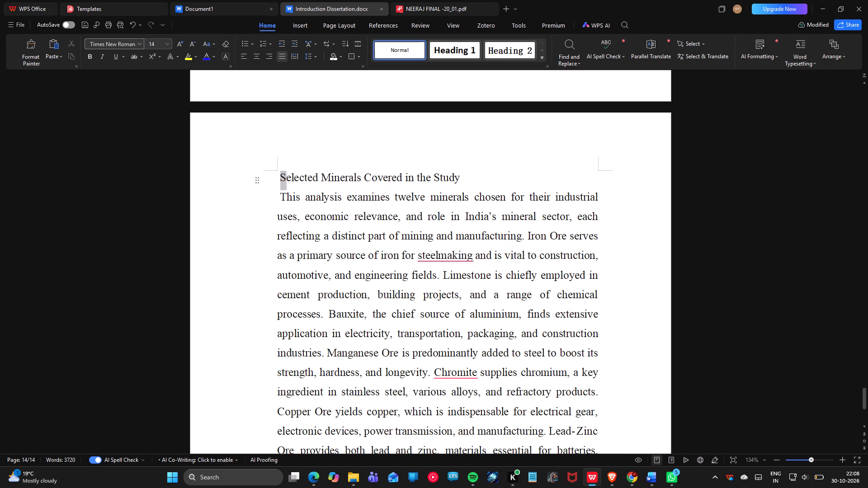
left_click_drag(298, 177, 458, 177)
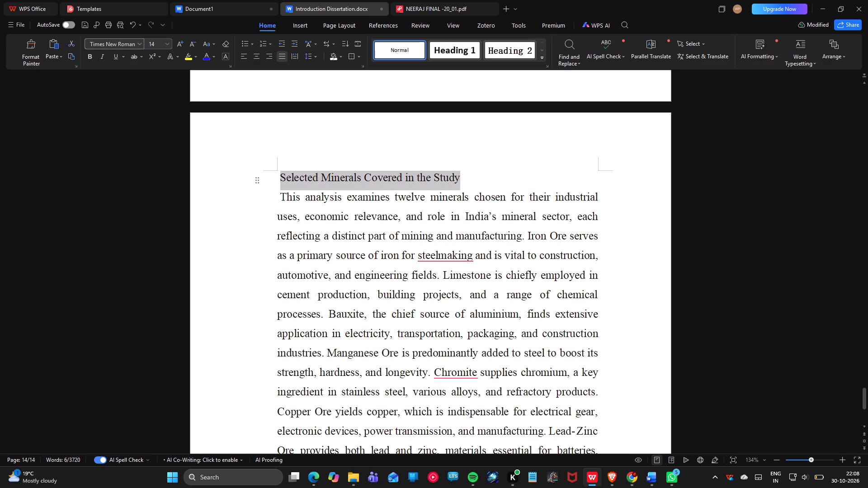
left_click(88, 56)
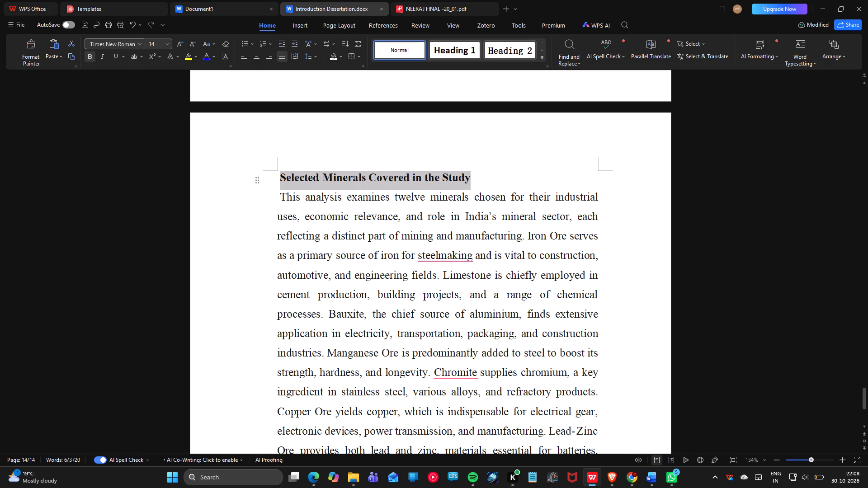
left_click(257, 220)
left_click(273, 225)
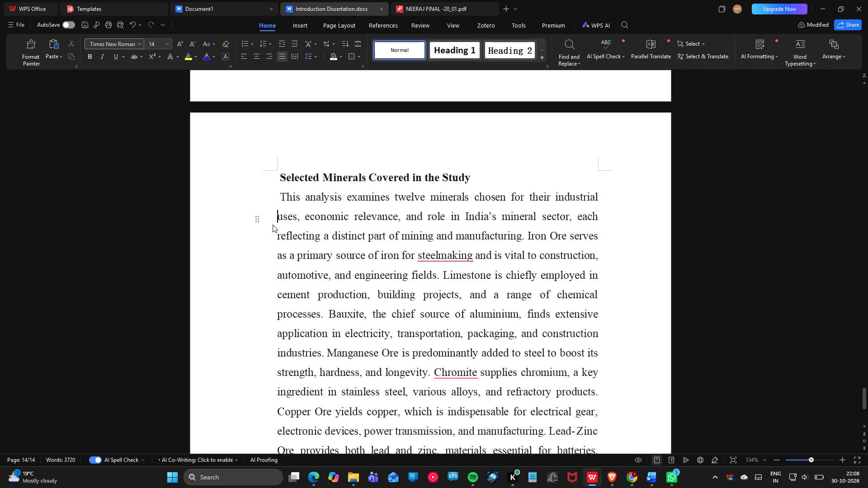
Break the minerals body text into separate paragraphs before Limestone, before Bauxite, after the word Manganese, and before Chromite.
scroll(320, 288, "down", 1)
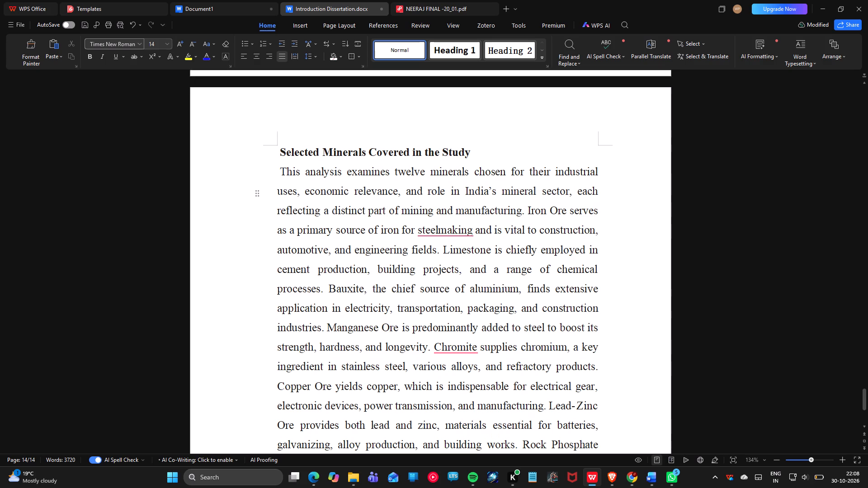
scroll(320, 288, "down", 1)
left_click(440, 244)
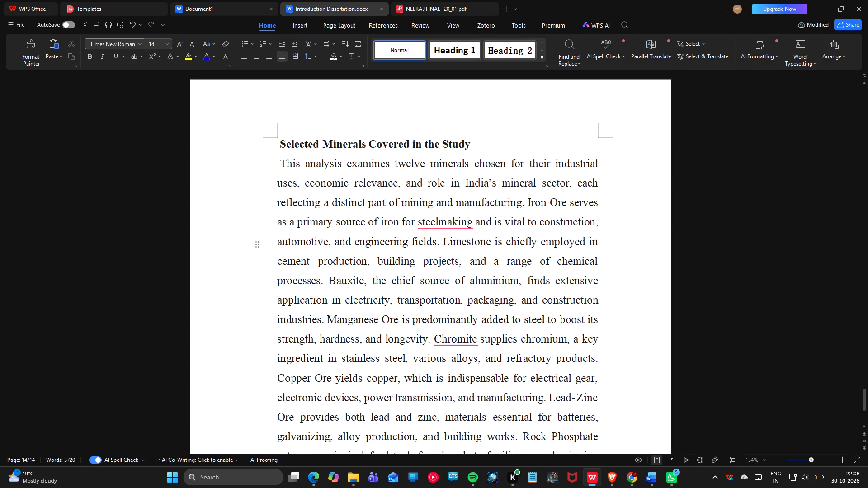
key("Return")
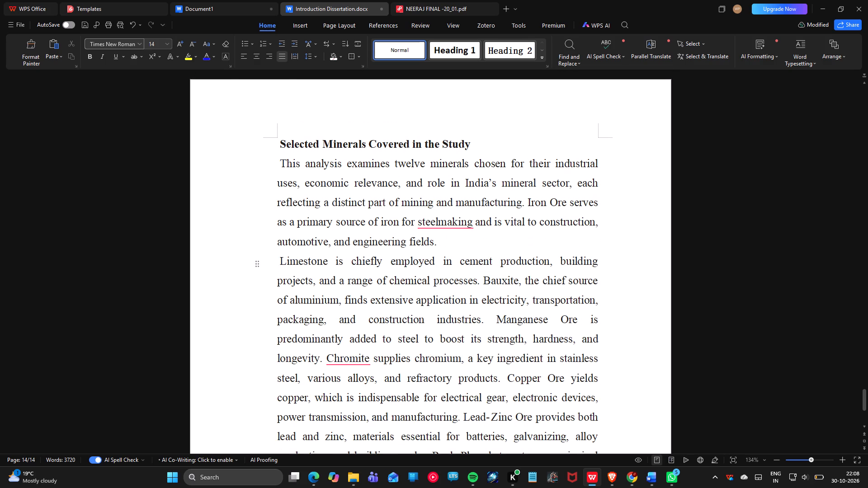
scroll(435, 264, "down", 1)
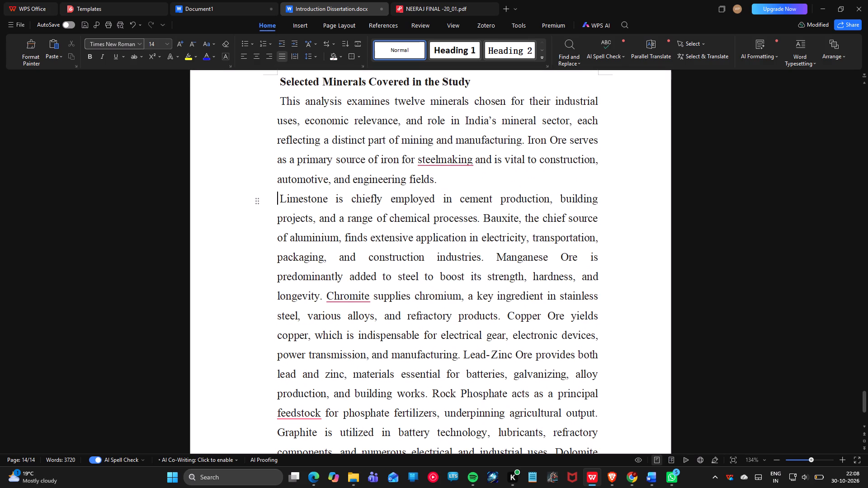
left_click(482, 219)
key("Return")
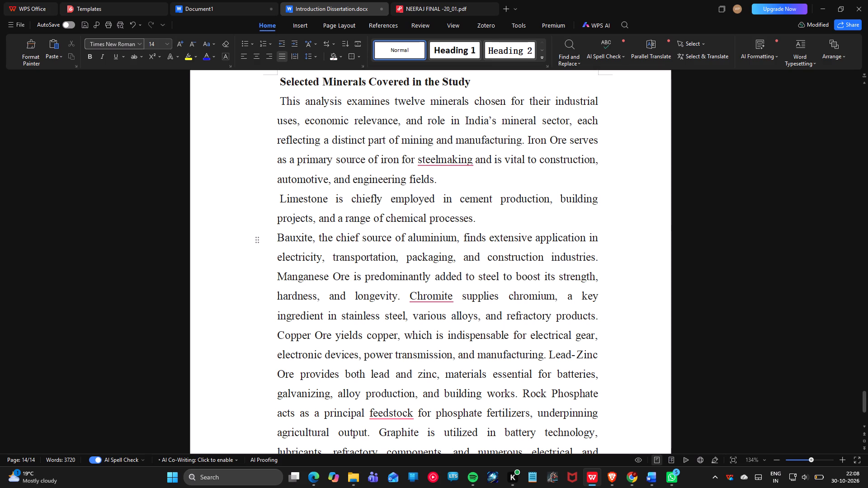
left_click(329, 277)
key("Return")
scroll(329, 277, "down", 2)
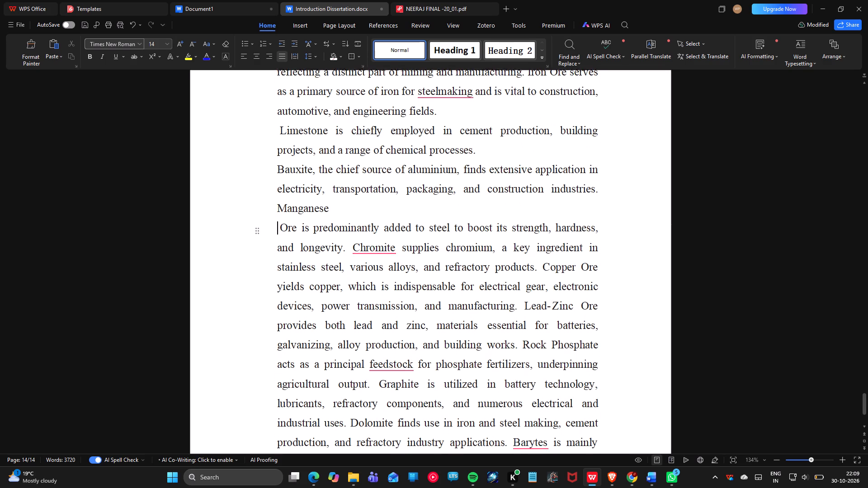
left_click(347, 248)
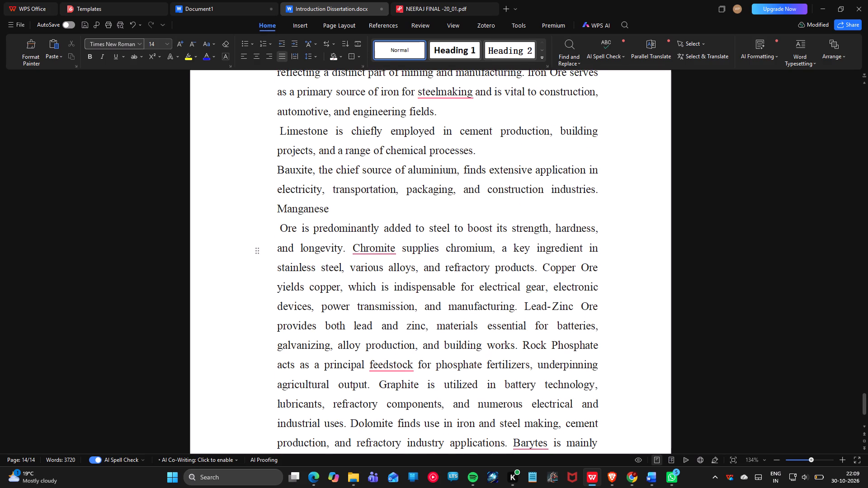
key("Return")
Start new paragraphs at the Copper Ore, Lead-Zinc Ore, Rock Phosphate and Graphite sentences.
scroll(354, 262, "down", 2)
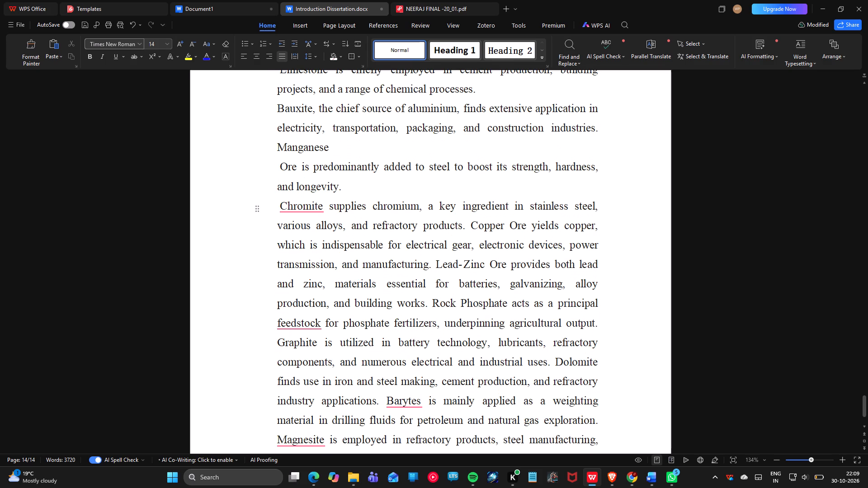
left_click(466, 227)
key("Return")
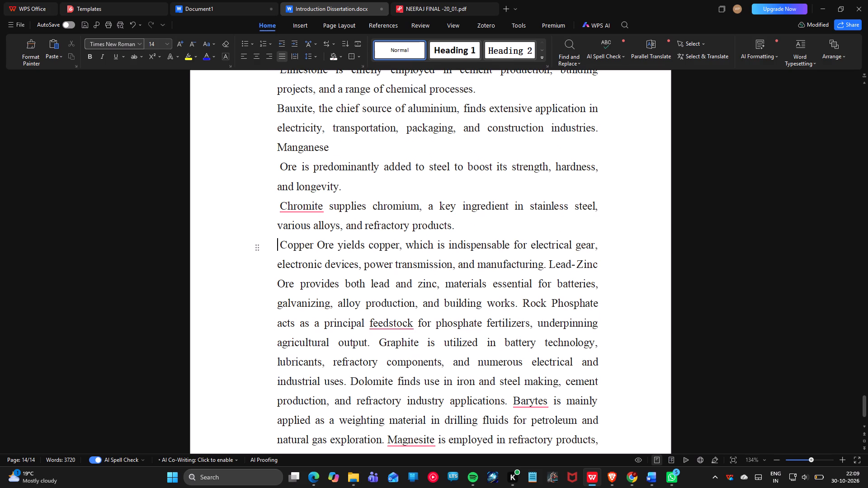
left_click(547, 264)
key("Return")
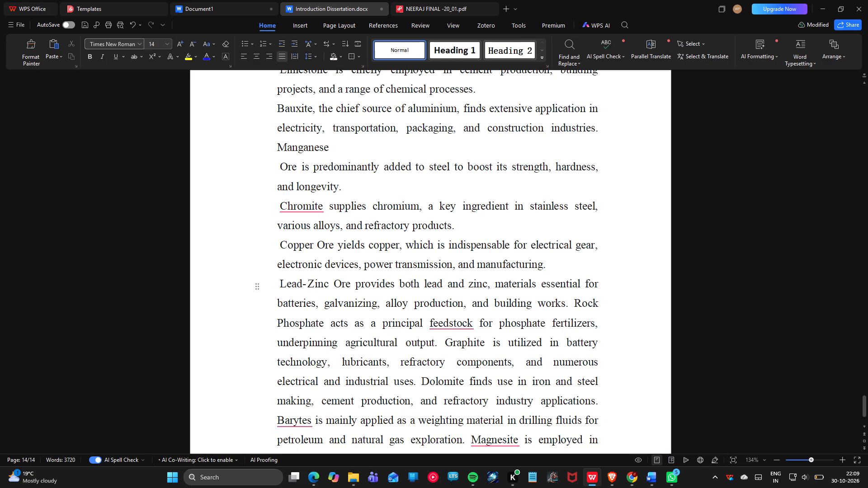
scroll(547, 264, "down", 1)
scroll(405, 281, "down", 1)
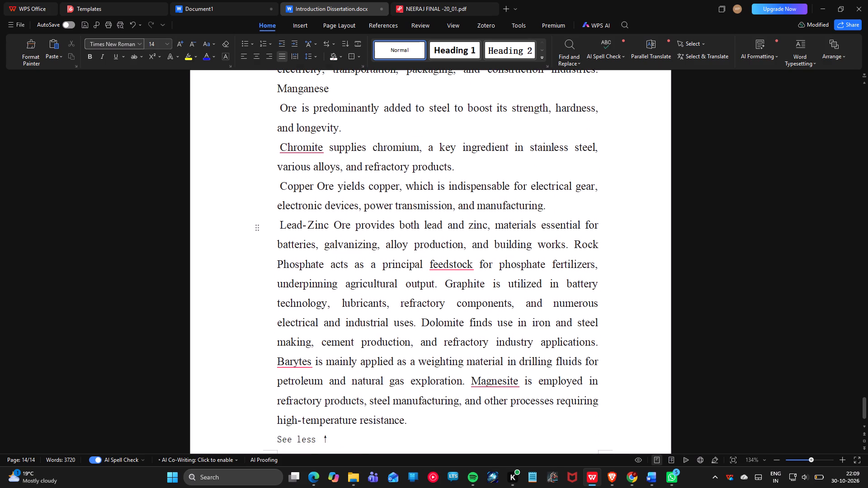
left_click(570, 246)
key("Return")
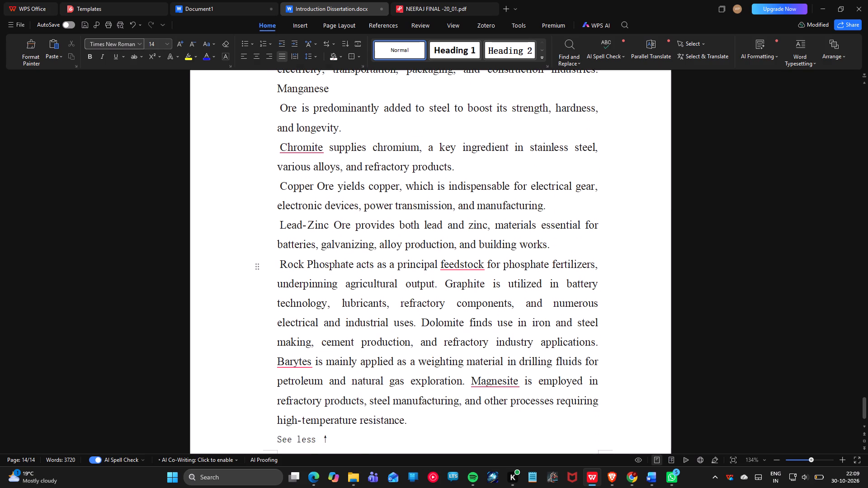
left_click(444, 288)
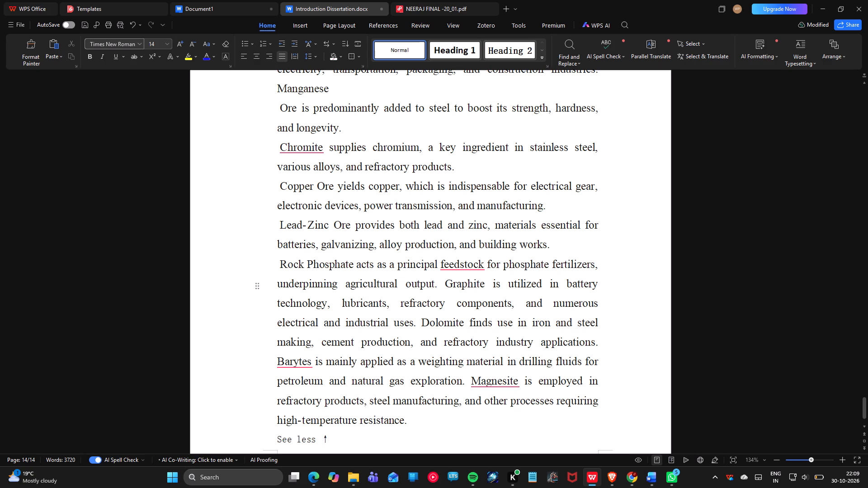
key("Return")
Start new paragraphs at the Dolomite, Barytes and Magnesite sentences, keeping the full stop after "applications".
scroll(444, 288, "down", 2)
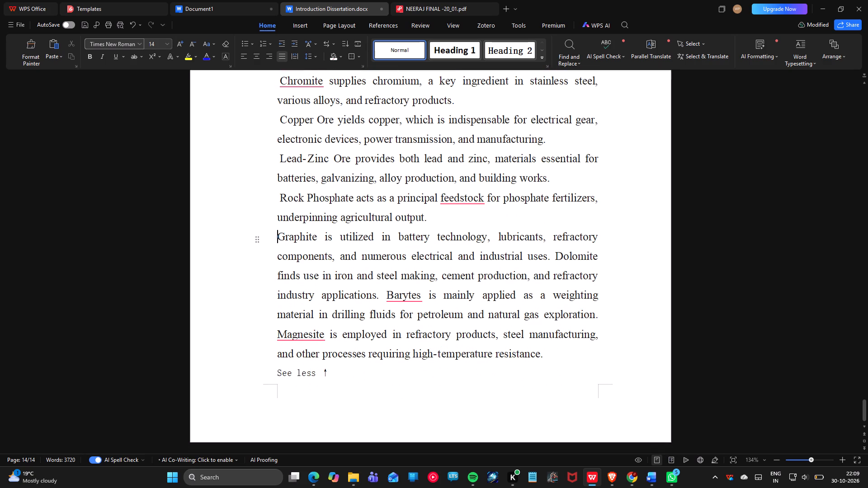
left_click(550, 254)
key("Return")
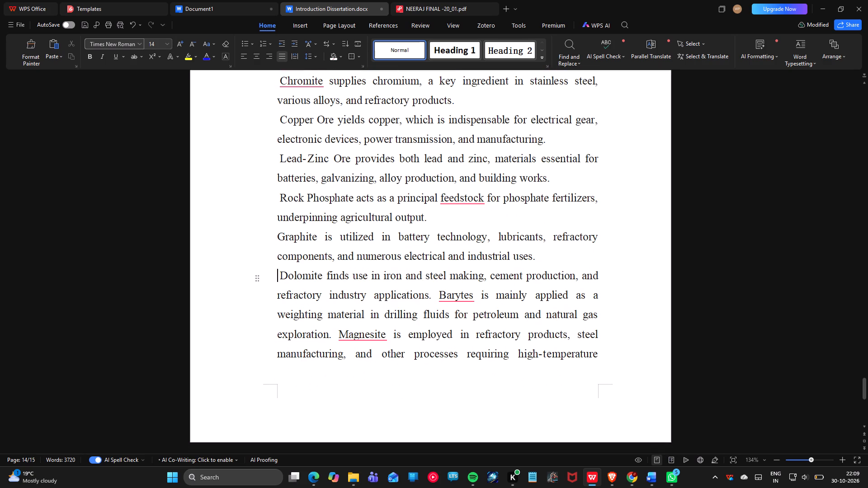
left_click(432, 292)
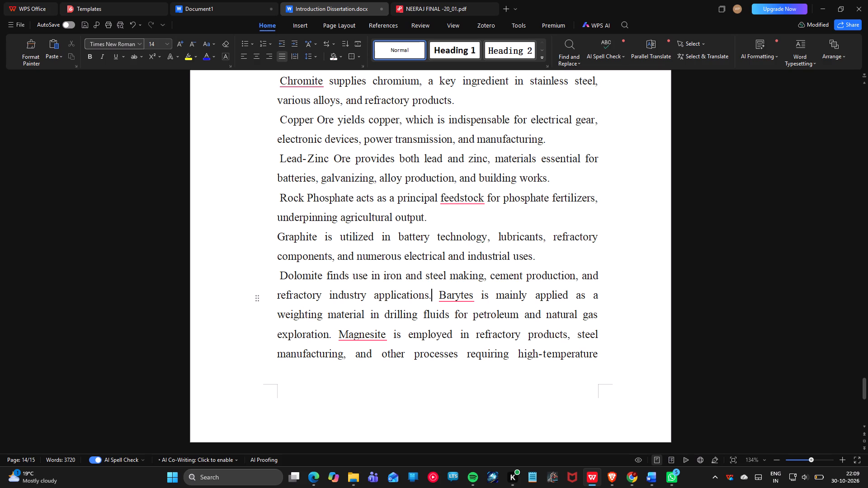
key("BackSpace")
key("period")
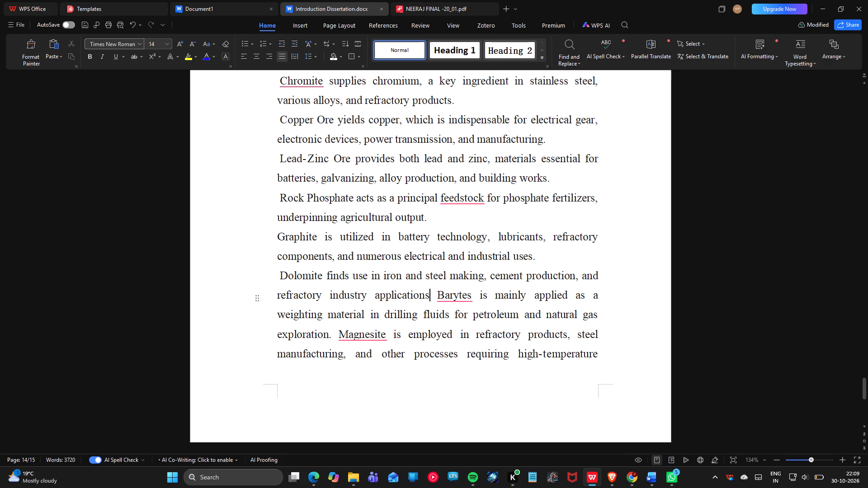
key("Return")
scroll(432, 292, "down", 2)
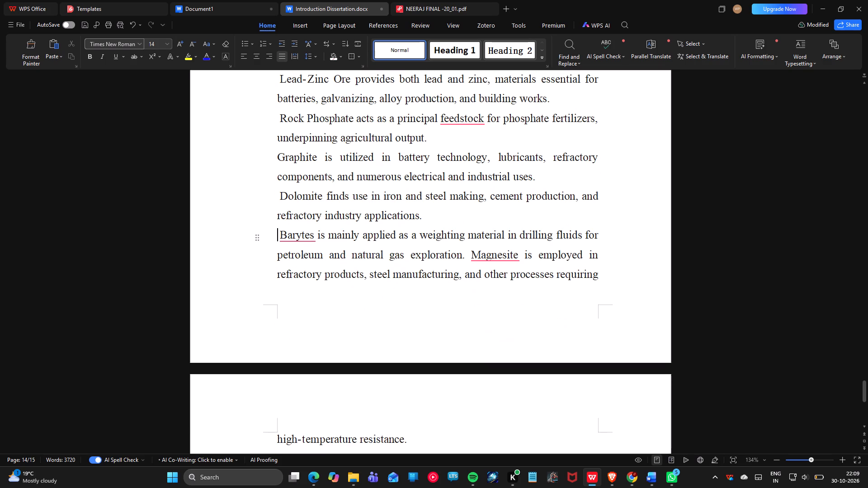
left_click(471, 260)
key("Return")
Delete the leftover "See less ↑" text below the Magnesite paragraph.
scroll(471, 260, "down", 1)
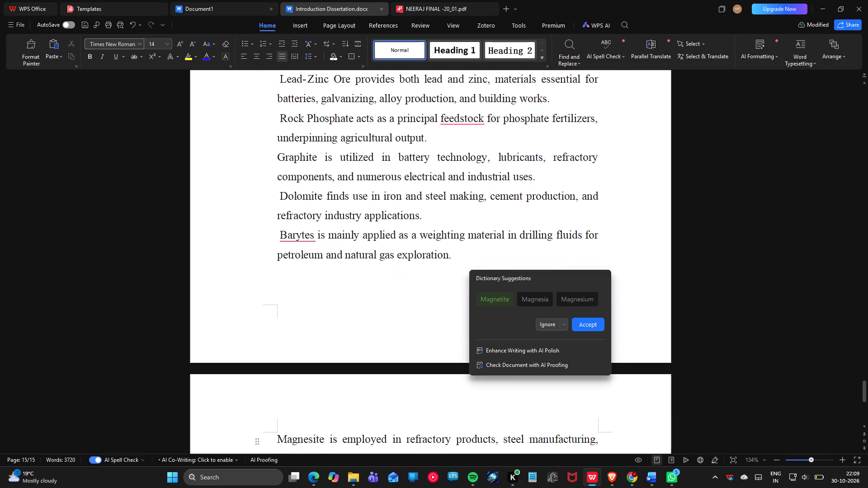
scroll(471, 260, "down", 1)
scroll(354, 328, "down", 2)
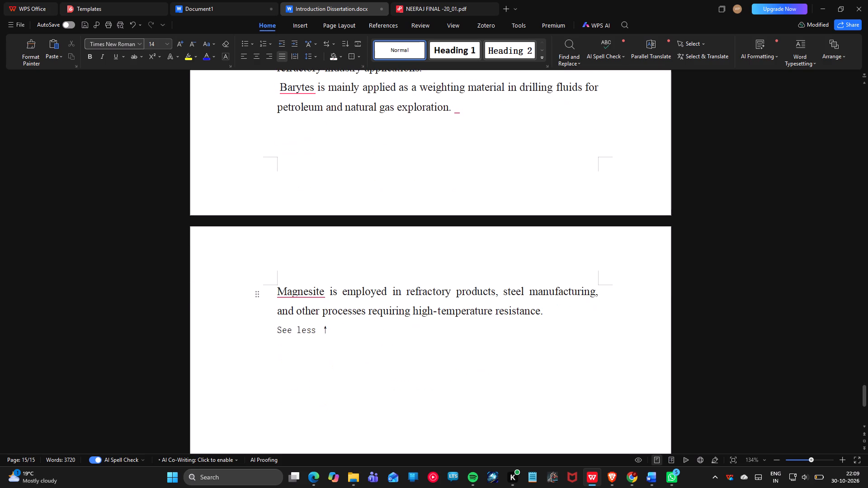
left_click(329, 332)
left_click(327, 332)
key("BackSpace")
key("BackSpace")
key("BackSpace")
key("BackSpace")
key("BackSpace")
key("BackSpace")
key("BackSpace")
key("BackSpace")
key("BackSpace")
key("BackSpace")
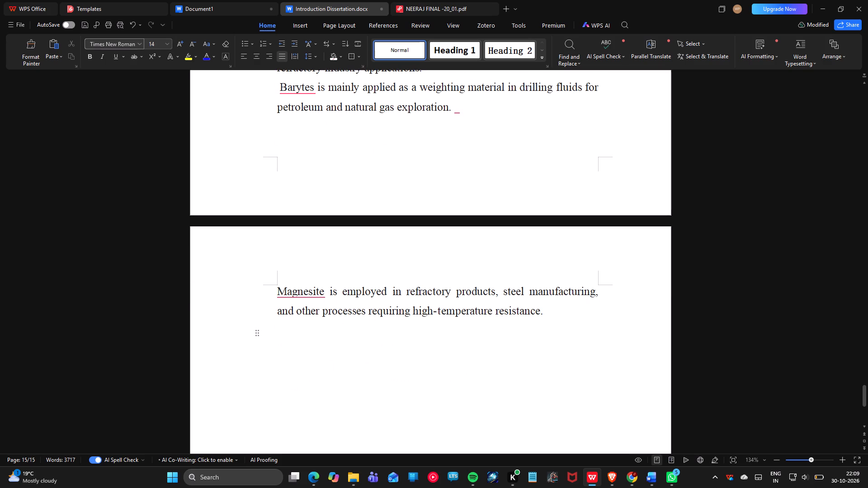
Switch the section's body paragraphs, from the introductory one through Magnesite, from justified to left alignment.
scroll(327, 332, "up", 5)
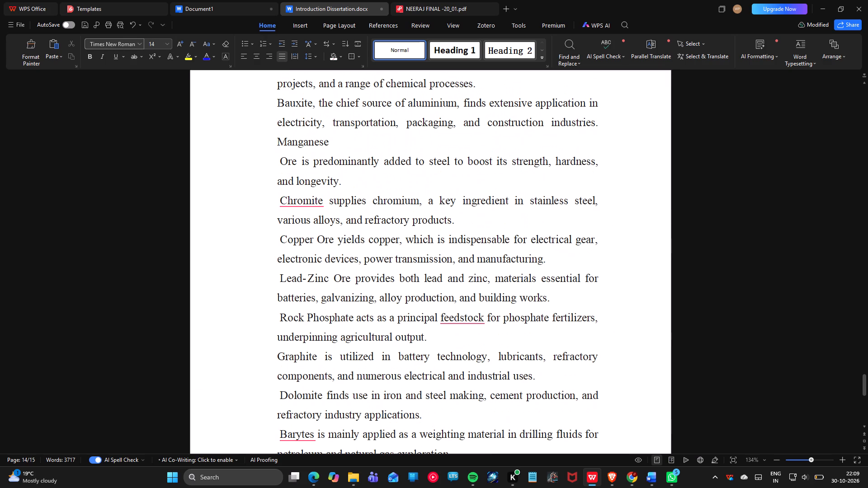
scroll(336, 289, "up", 5)
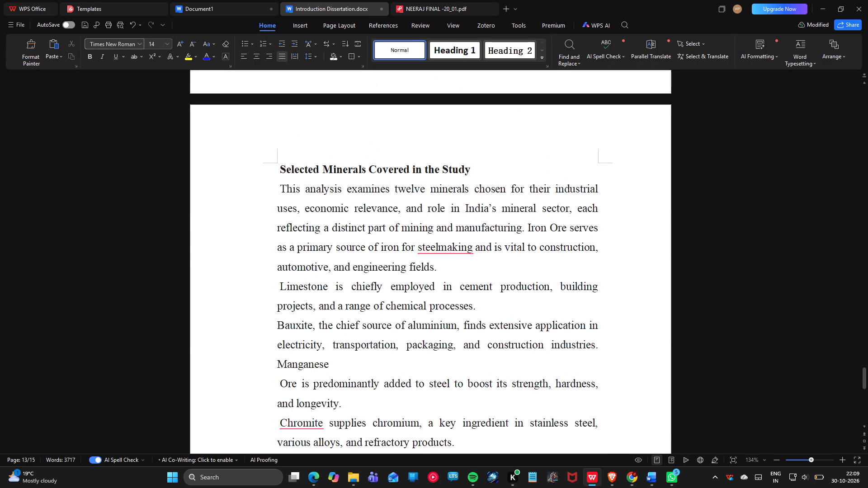
left_click_drag(276, 279, 364, 460)
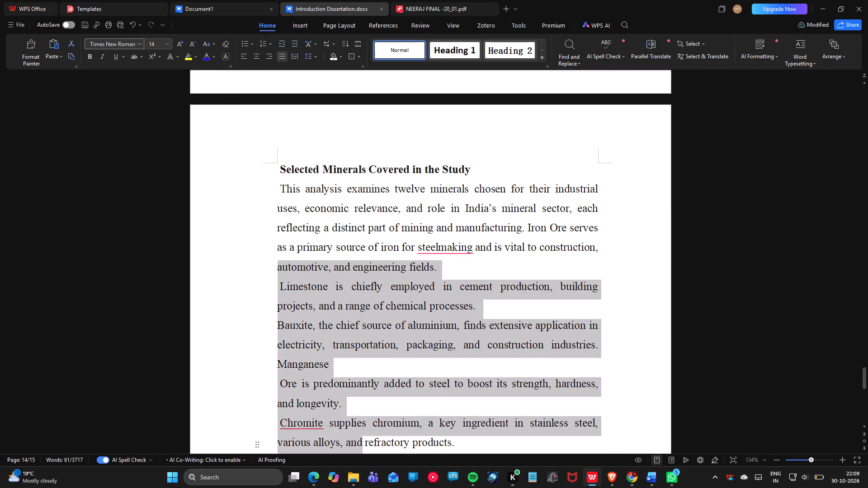
left_click_drag(364, 460, 364, 477)
left_click(361, 464)
scroll(361, 379, "up", 4)
scroll(397, 282, "up", 8)
key("ctrl+j")
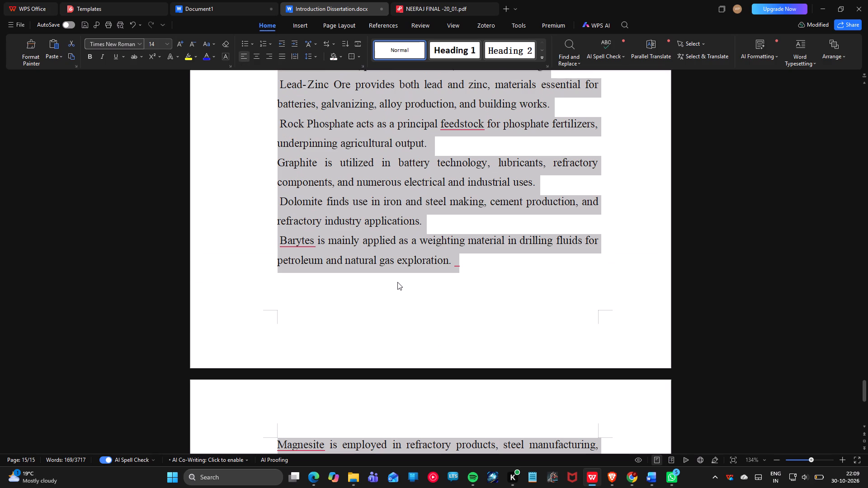
left_click(397, 282)
left_click(397, 282)
Make the mineral names Limestone and Bauxite bold at the start of their paragraphs.
scroll(397, 282, "up", 3)
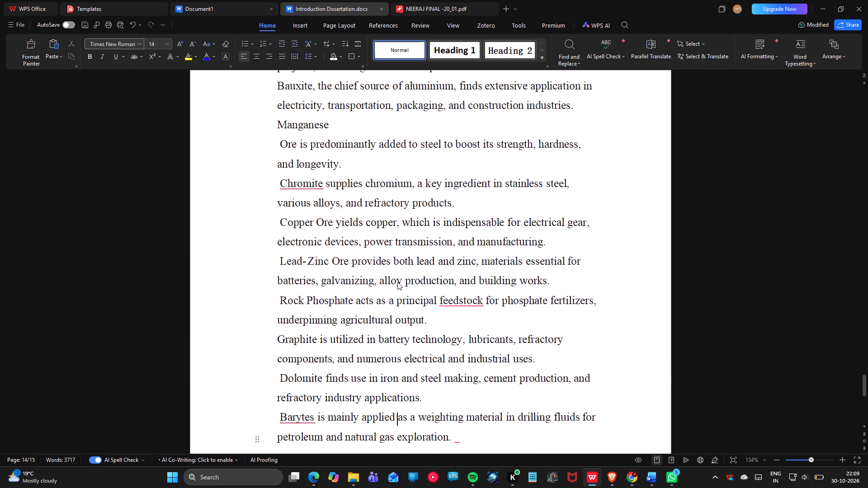
scroll(397, 282, "up", 1)
scroll(255, 249, "up", 2)
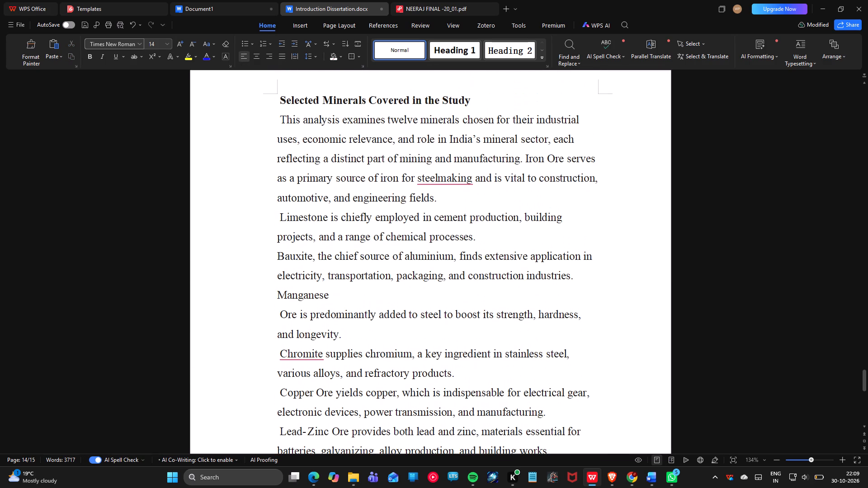
left_click_drag(278, 216, 325, 213)
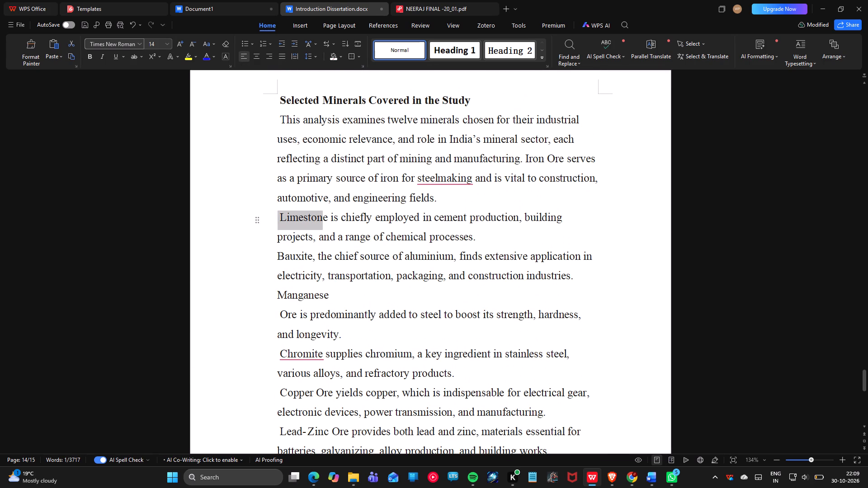
left_click_drag(325, 213, 329, 216)
left_click(91, 58)
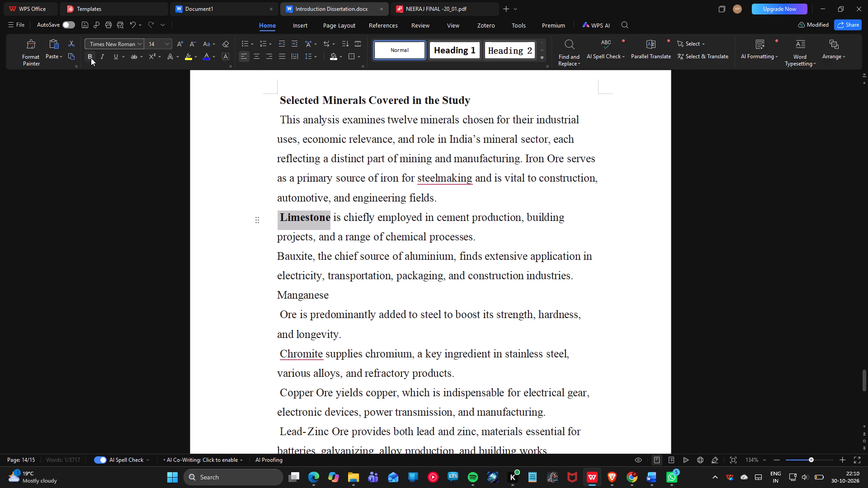
left_click(236, 241)
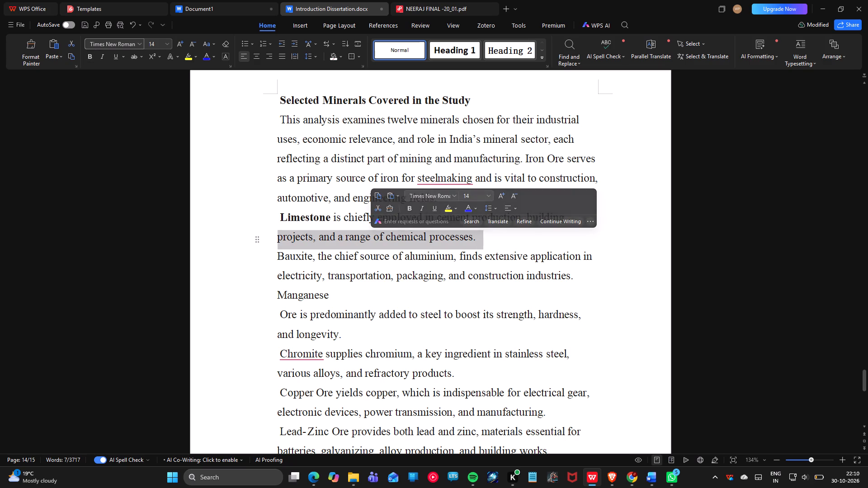
left_click_drag(278, 256, 314, 261)
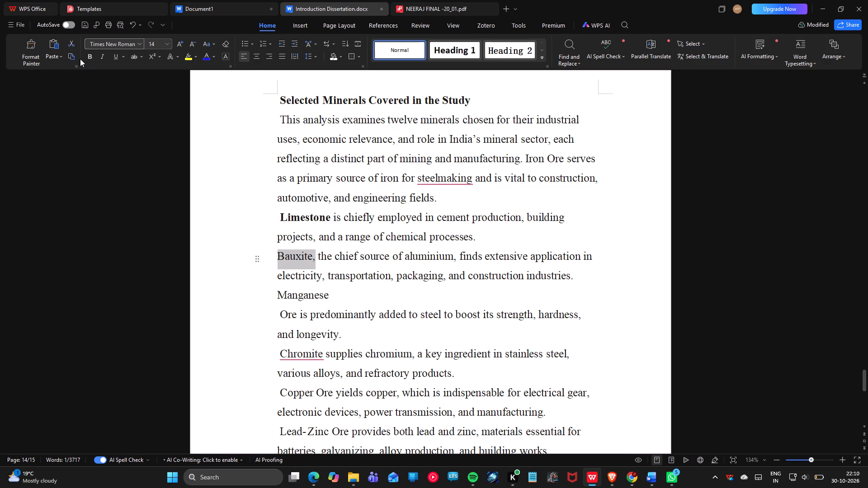
left_click(85, 57)
left_click(92, 149)
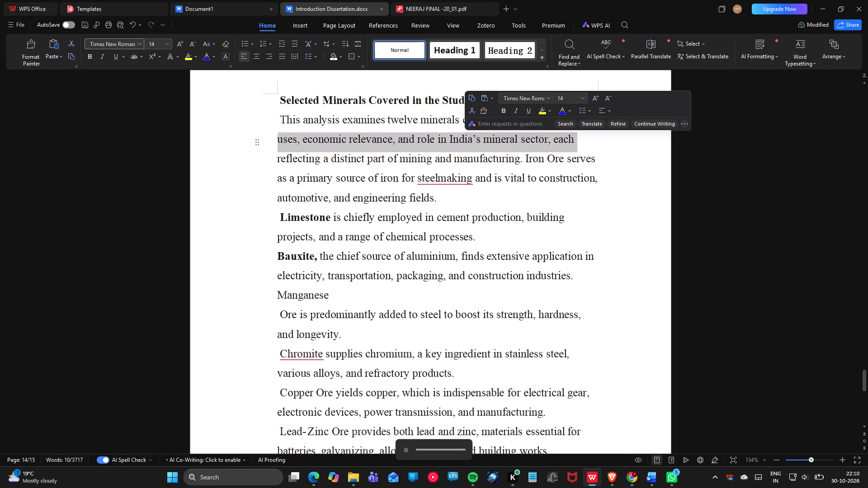
left_click(410, 155)
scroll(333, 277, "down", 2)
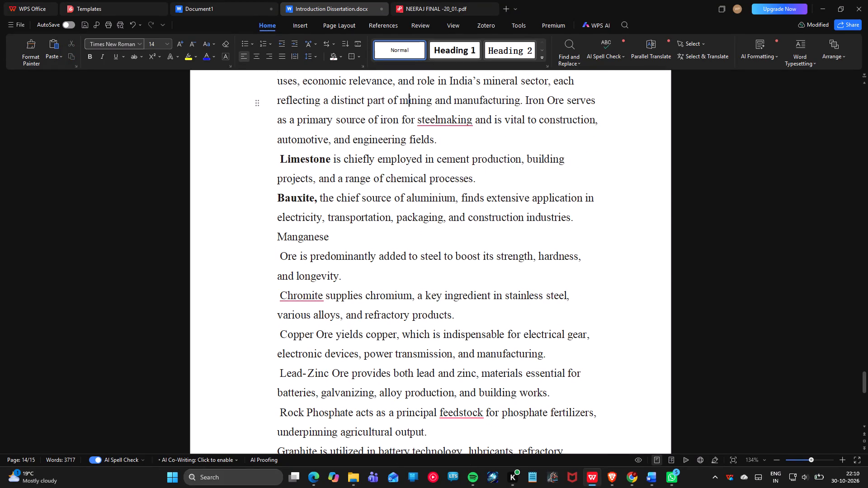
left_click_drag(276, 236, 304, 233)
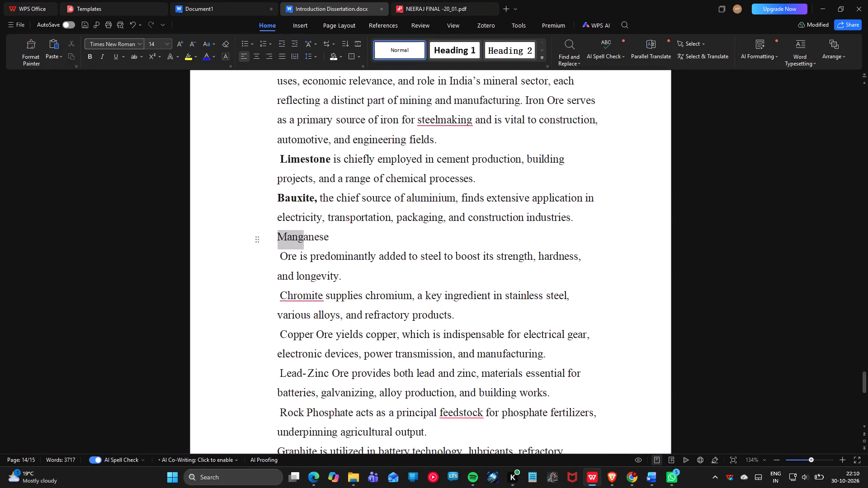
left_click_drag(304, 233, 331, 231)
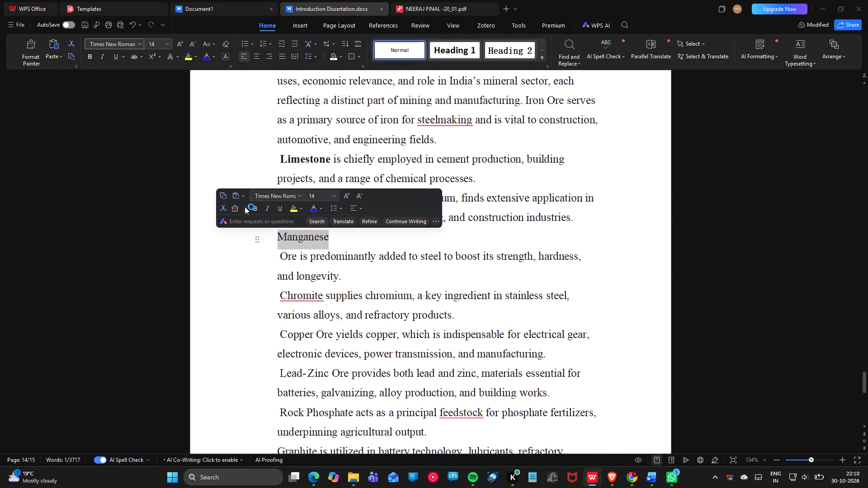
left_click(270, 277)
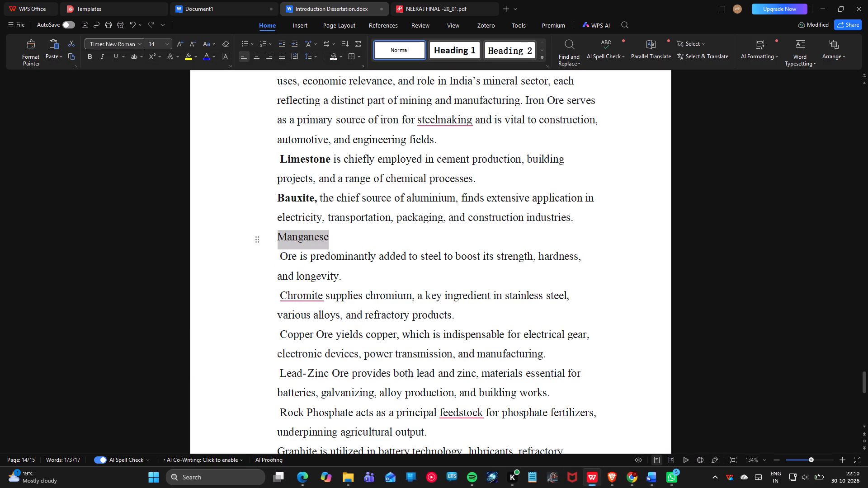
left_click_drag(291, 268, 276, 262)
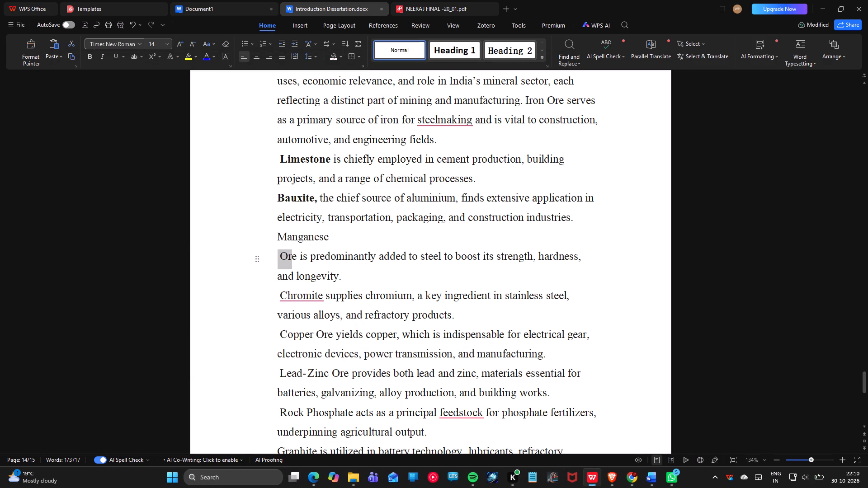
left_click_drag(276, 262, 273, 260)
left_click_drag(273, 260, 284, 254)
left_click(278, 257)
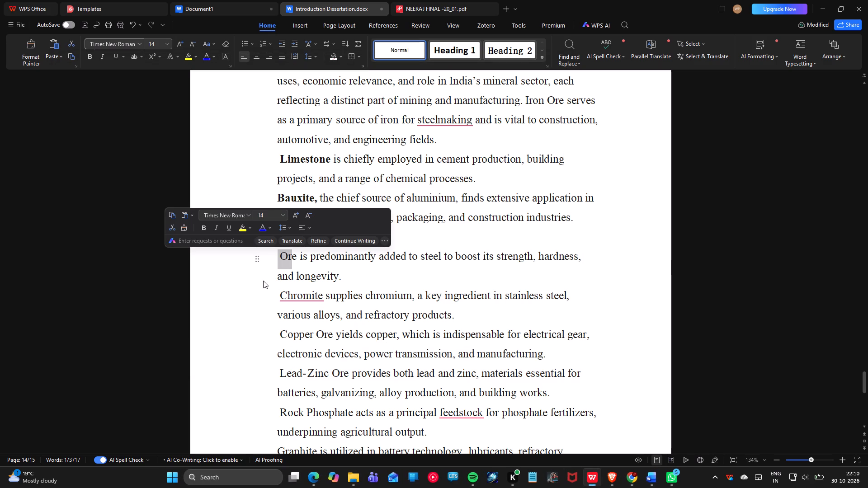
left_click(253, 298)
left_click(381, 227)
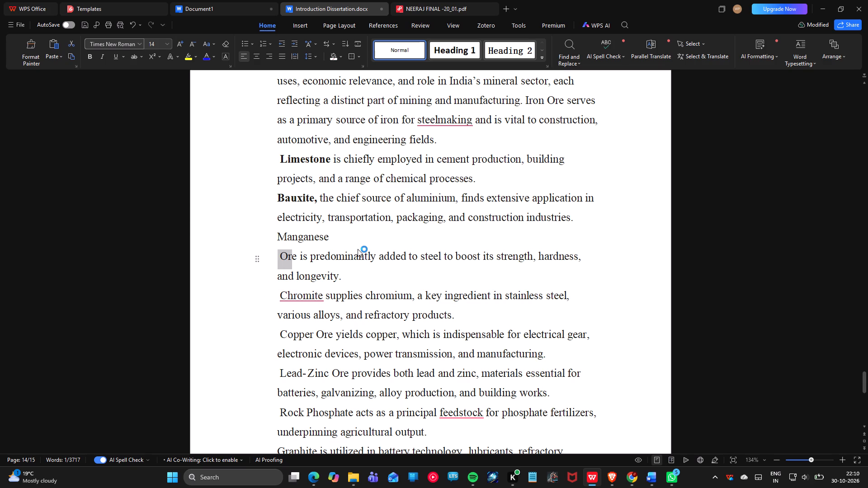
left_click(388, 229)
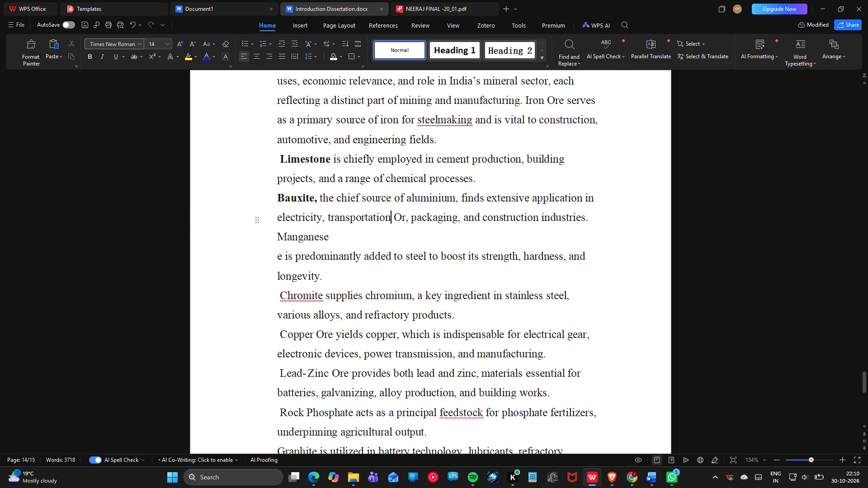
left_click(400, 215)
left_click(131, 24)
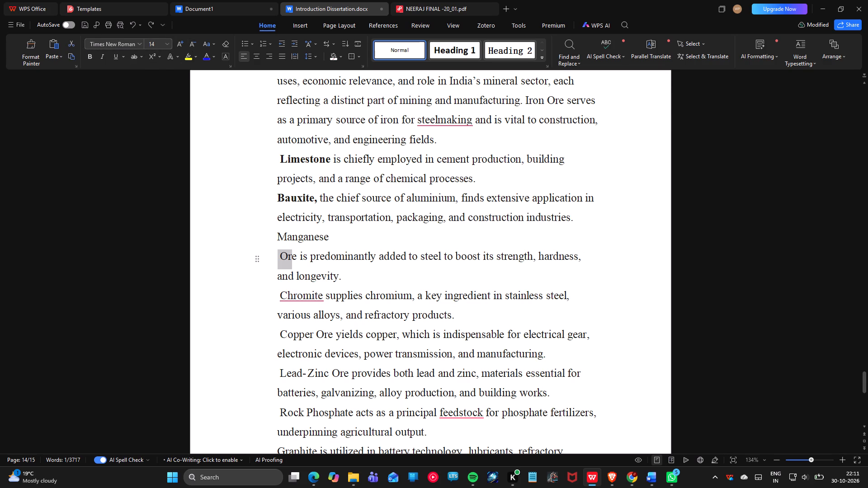
Join the separate "Ore is predominantly added" paragraph onto the Manganese line, with one space between "Manganese" and "Ore".
left_click(229, 254)
left_click(283, 254)
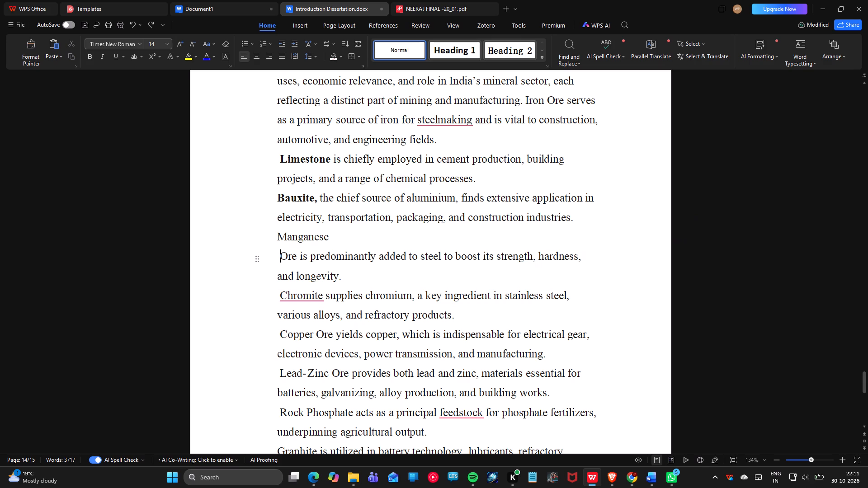
key("BackSpace")
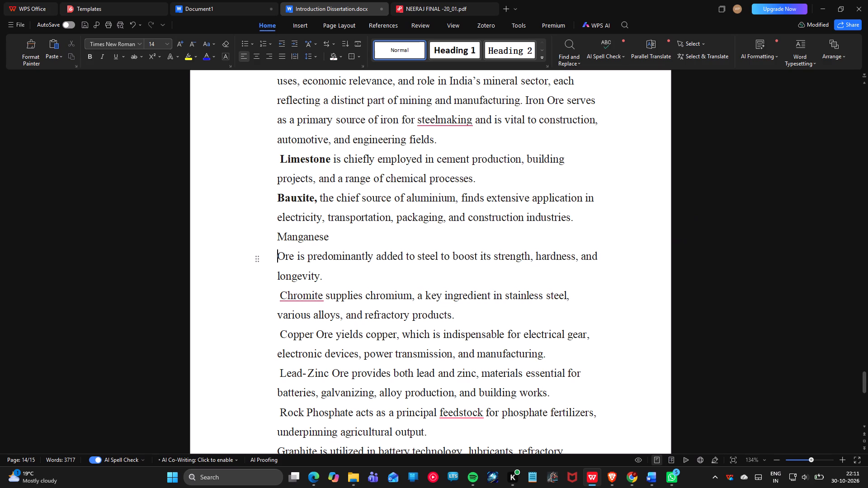
key("BackSpace")
key("space")
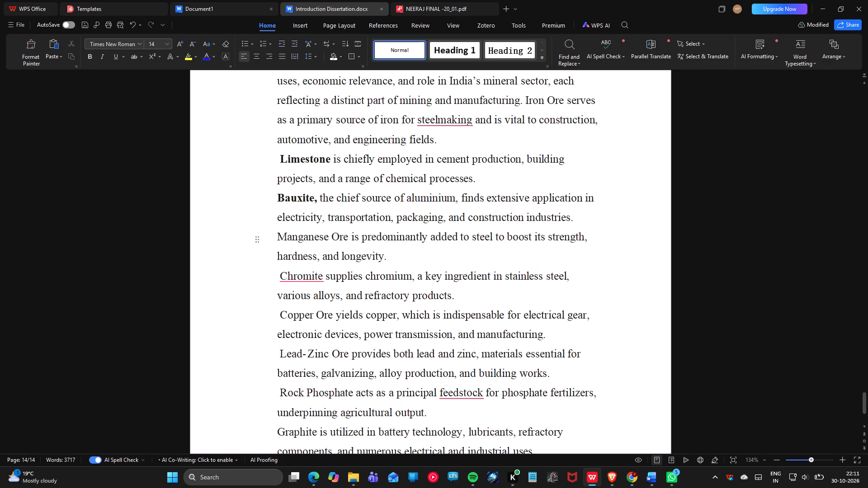
Make the mineral names Manganese Ore and Chromite bold at the start of their paragraphs.
left_click_drag(348, 238, 271, 244)
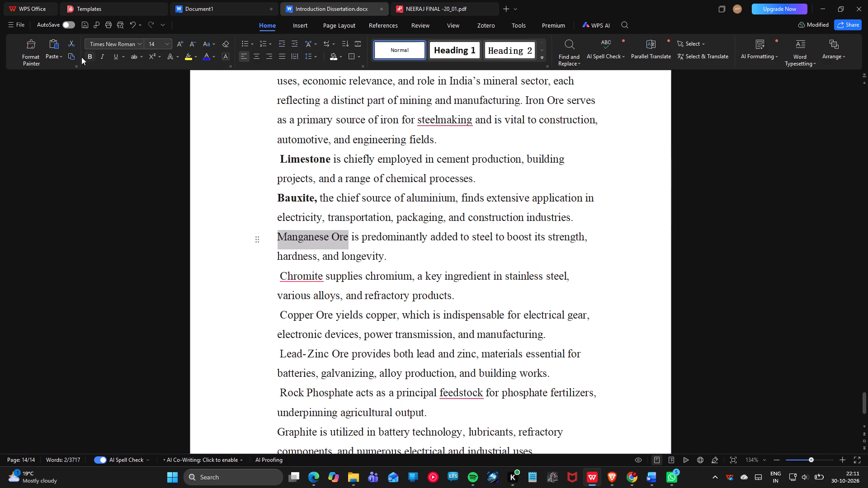
left_click(88, 55)
left_click(274, 218)
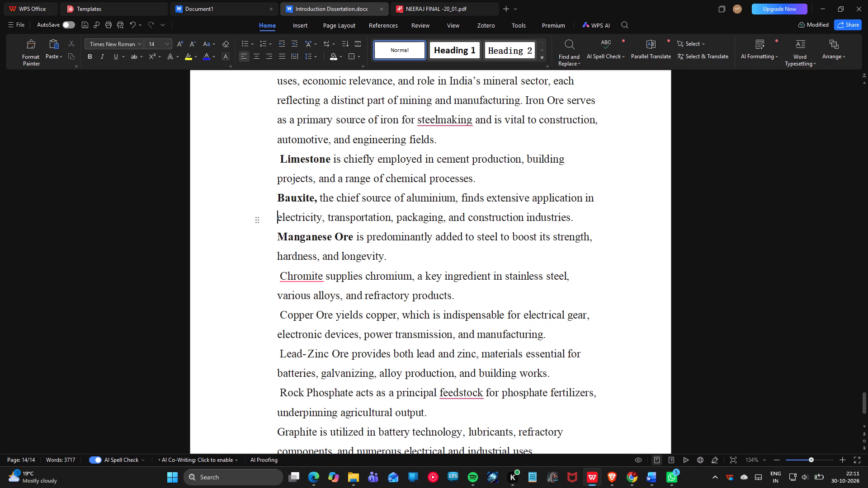
left_click_drag(322, 277, 248, 272)
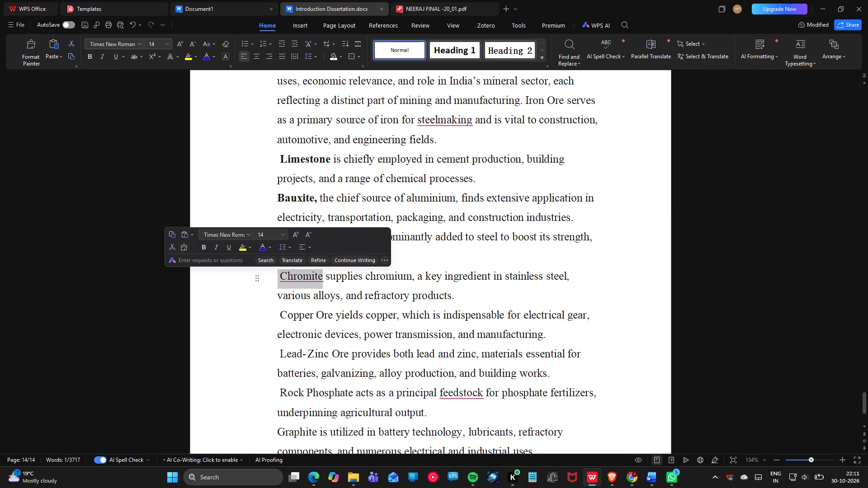
left_click(85, 57)
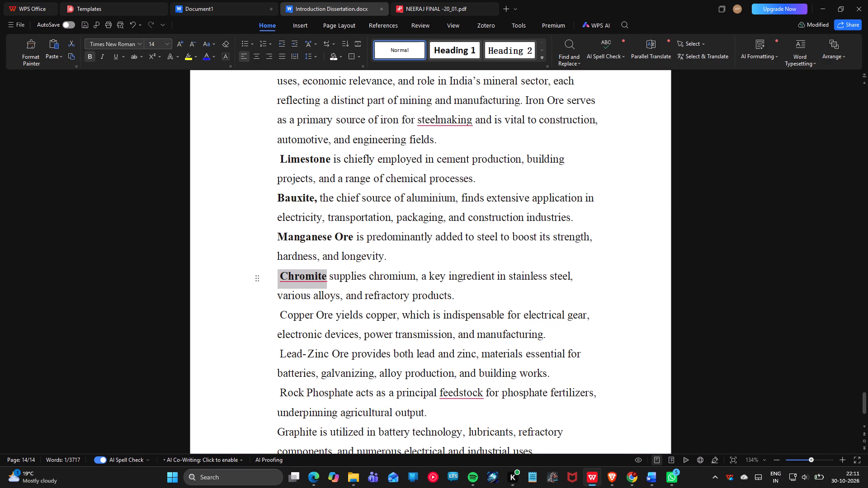
Make the mineral names Copper Ore and Lead-Zinc Ore bold at the start of their paragraphs.
scroll(293, 399, "down", 1)
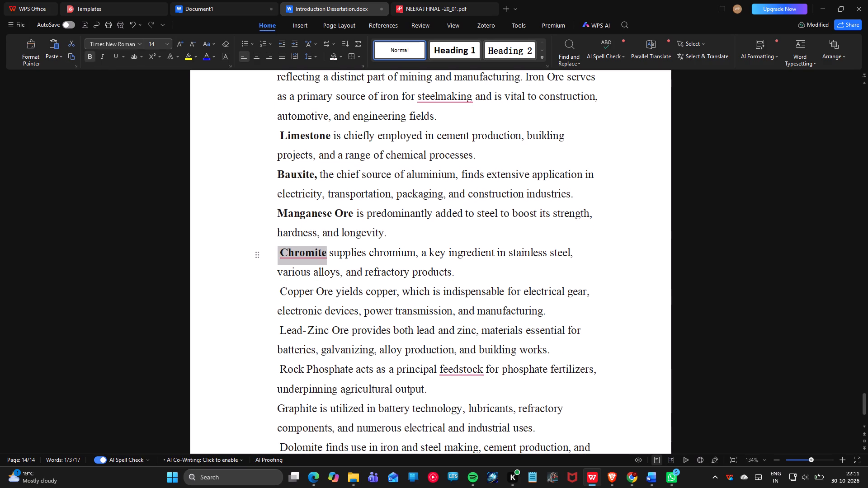
left_click_drag(332, 296, 278, 291)
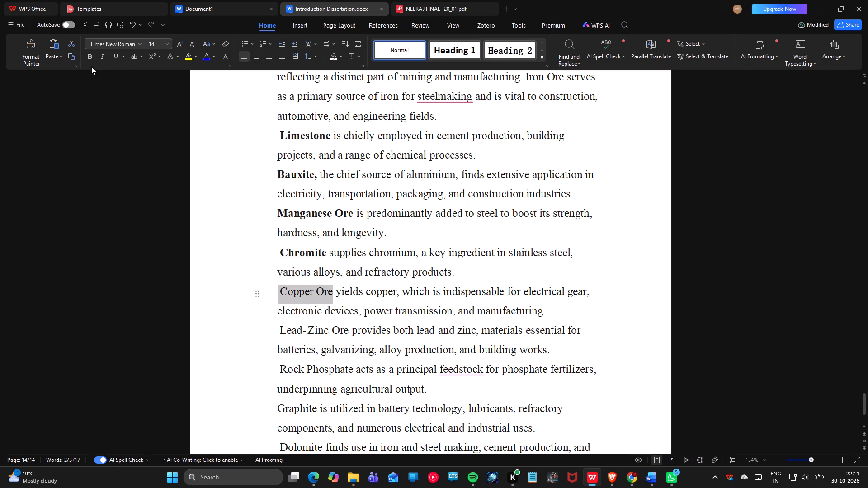
left_click(89, 54)
left_click(245, 328)
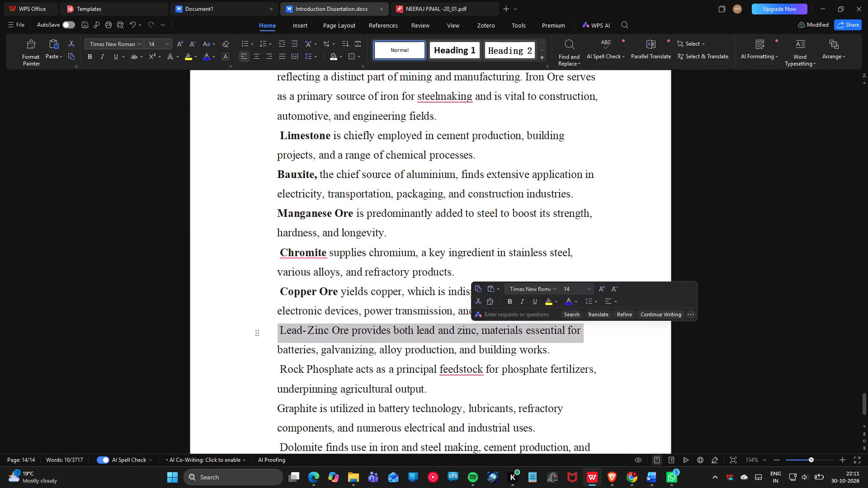
scroll(356, 312, "down", 1)
left_click(264, 296)
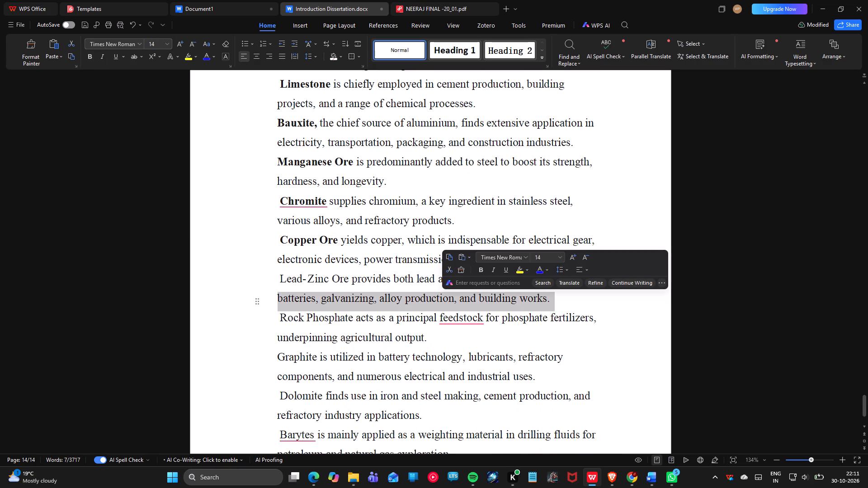
left_click_drag(346, 279, 278, 273)
left_click(84, 56)
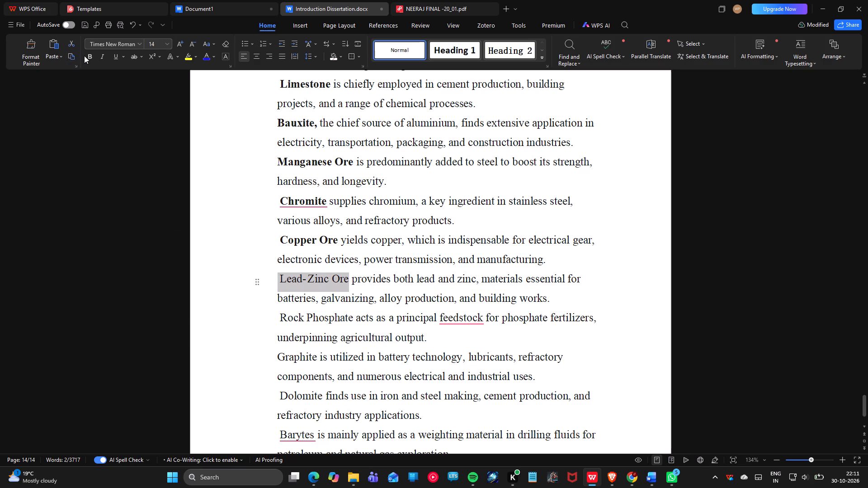
left_click(89, 54)
left_click(214, 156)
left_click(214, 156)
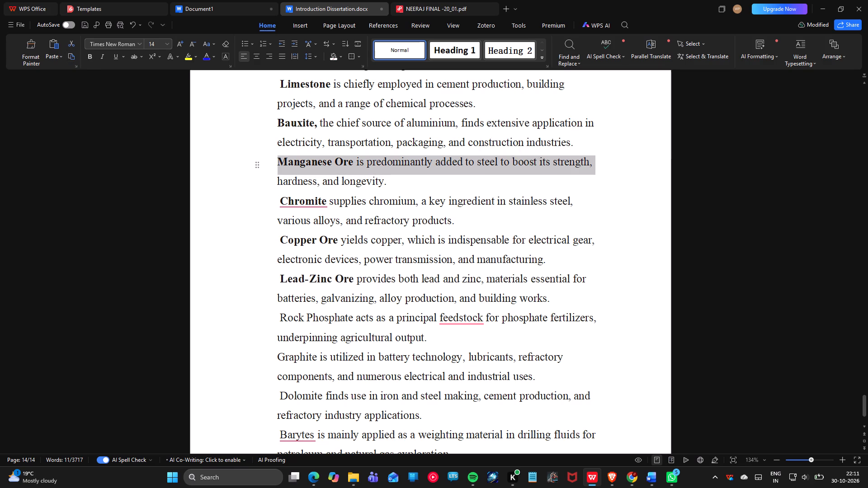
left_click(604, 248)
Make the mineral name Rock Phosphate bold at the start of its paragraph.
scroll(560, 283, "down", 1)
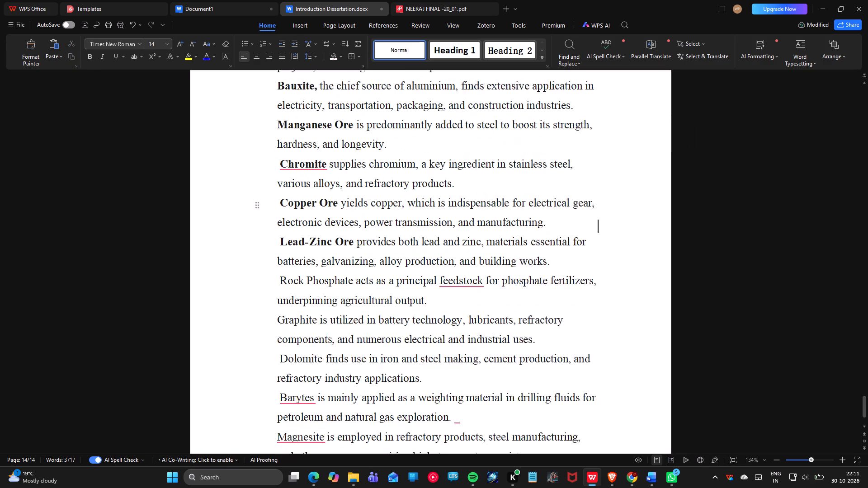
scroll(560, 283, "down", 1)
left_click_drag(354, 257, 269, 258)
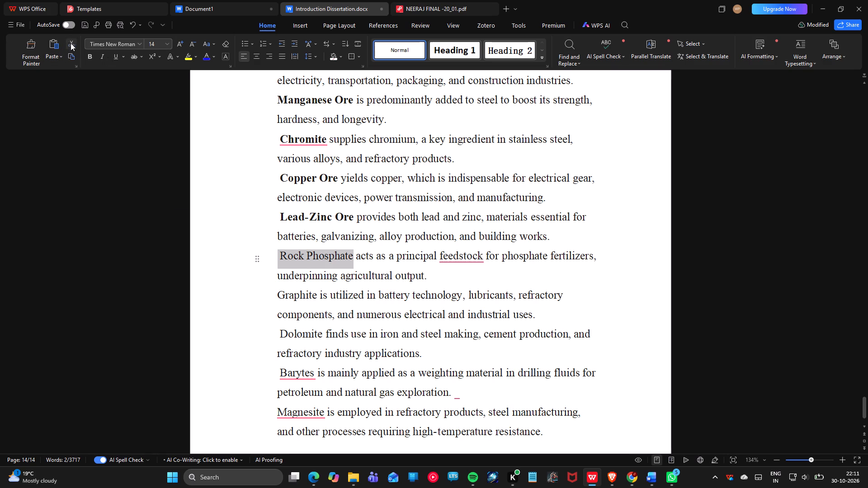
left_click(86, 52)
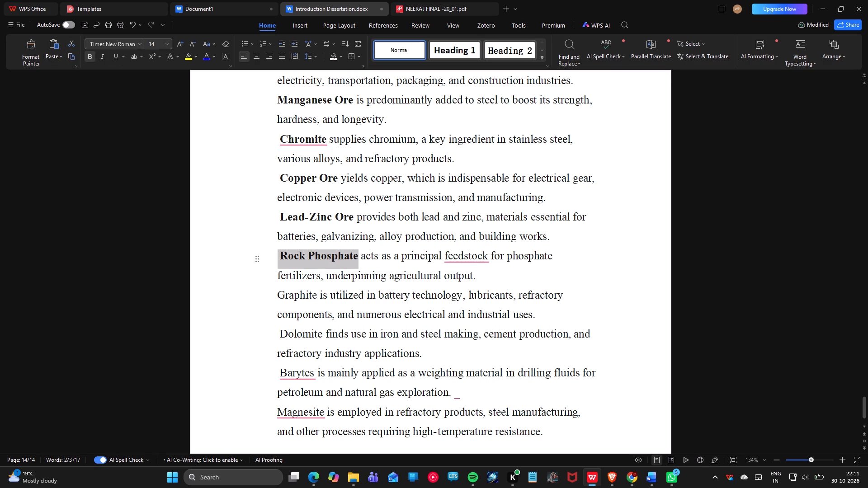
left_click(600, 141)
Make the mineral names Graphite and Dolomite bold at the start of their paragraphs.
scroll(474, 305, "down", 1)
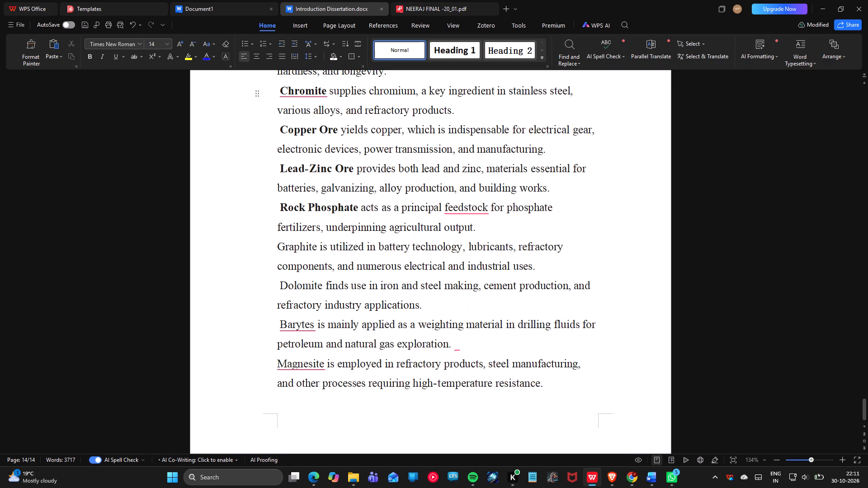
left_click_drag(316, 248, 270, 246)
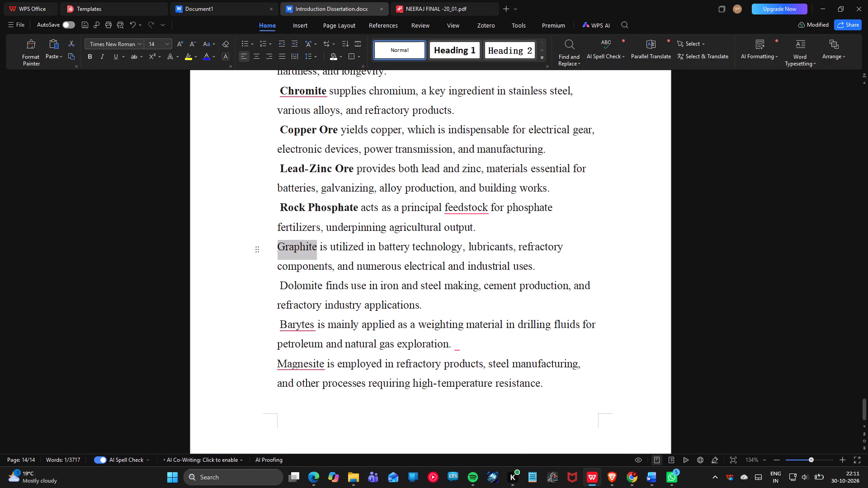
left_click_drag(270, 246, 269, 246)
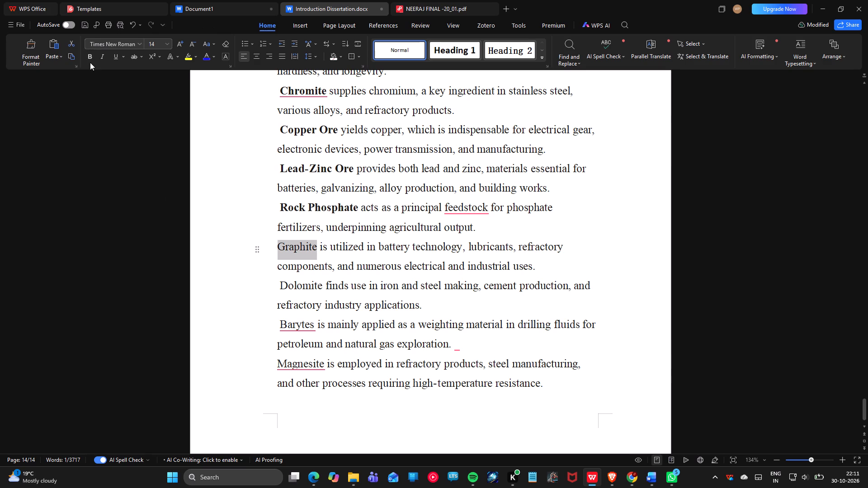
left_click(90, 62)
left_click(87, 58)
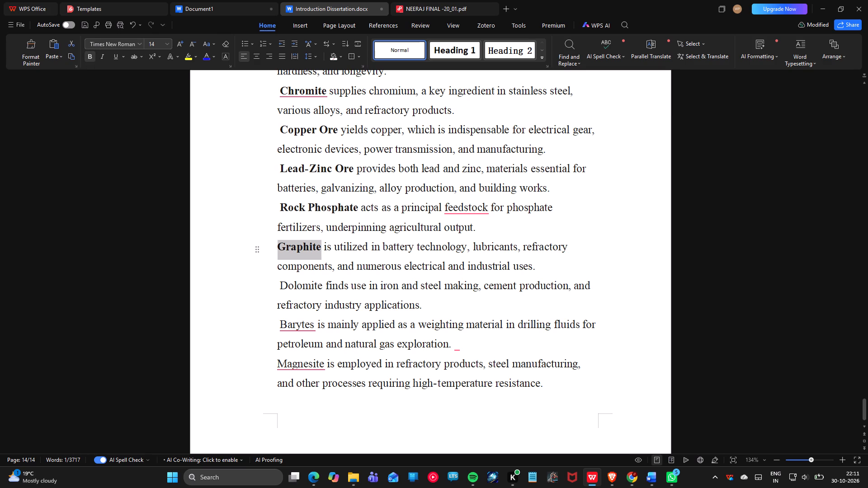
left_click(666, 236)
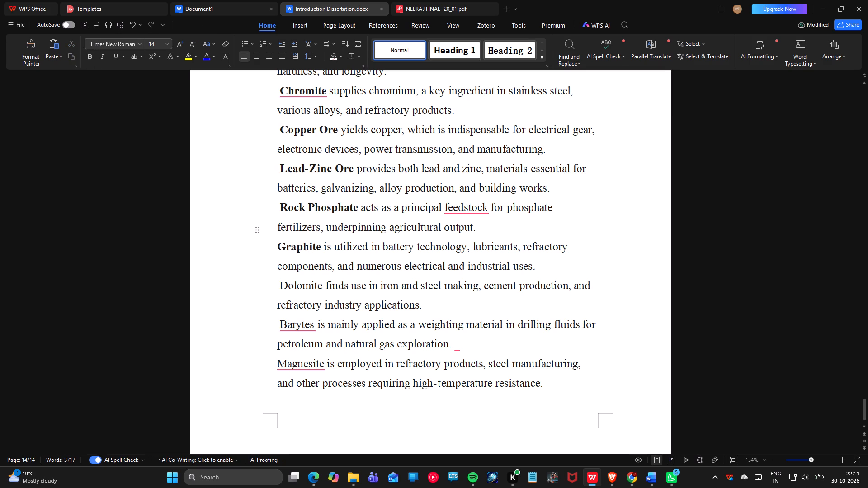
scroll(557, 340, "down", 1)
left_click_drag(322, 258, 213, 254)
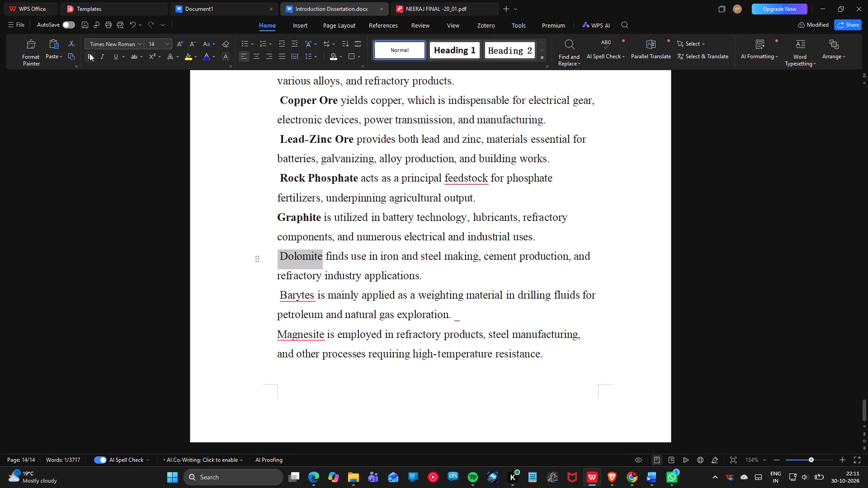
left_click(90, 53)
left_click(623, 189)
scroll(572, 254, "down", 1)
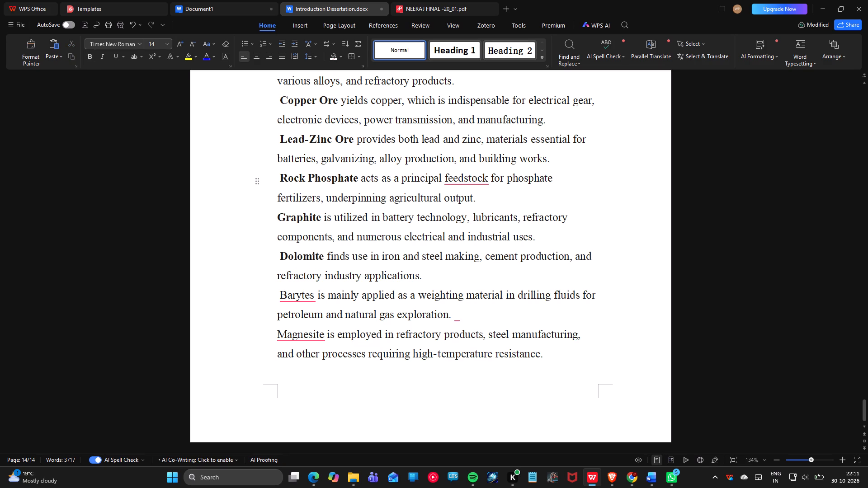
Make the mineral names Barytes and Magnesite bold at the start of their paragraphs.
scroll(572, 254, "down", 1)
left_click_drag(313, 296, 253, 291)
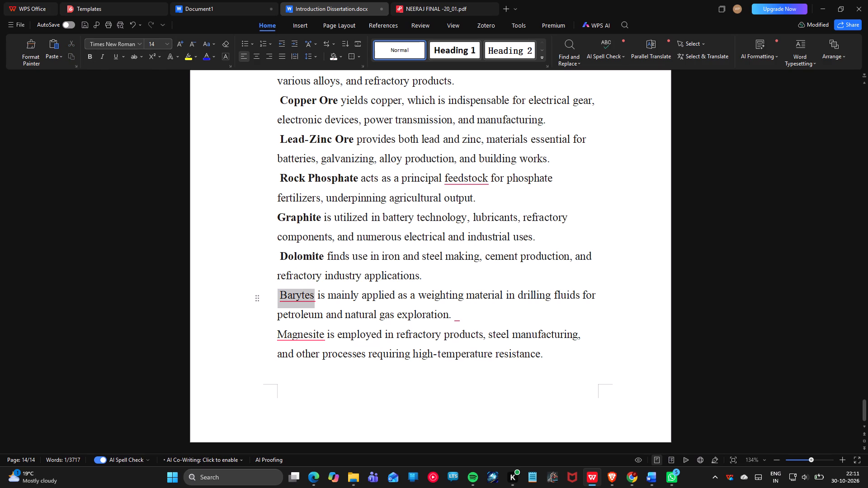
left_click_drag(253, 291, 239, 291)
left_click(90, 52)
left_click_drag(324, 338, 260, 336)
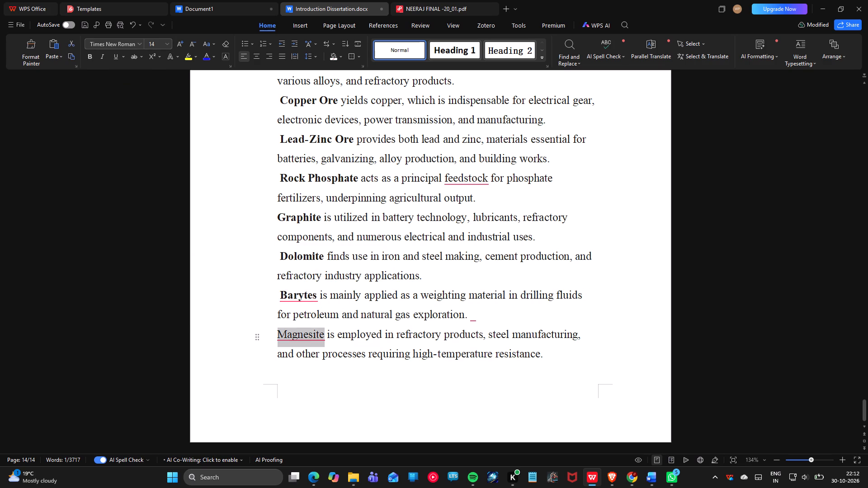
left_click_drag(260, 336, 259, 336)
left_click(90, 55)
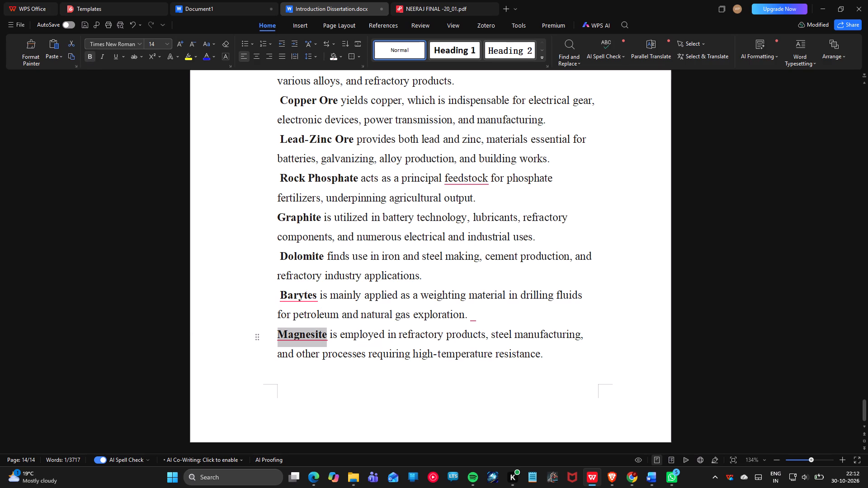
scroll(371, 399, "down", 3)
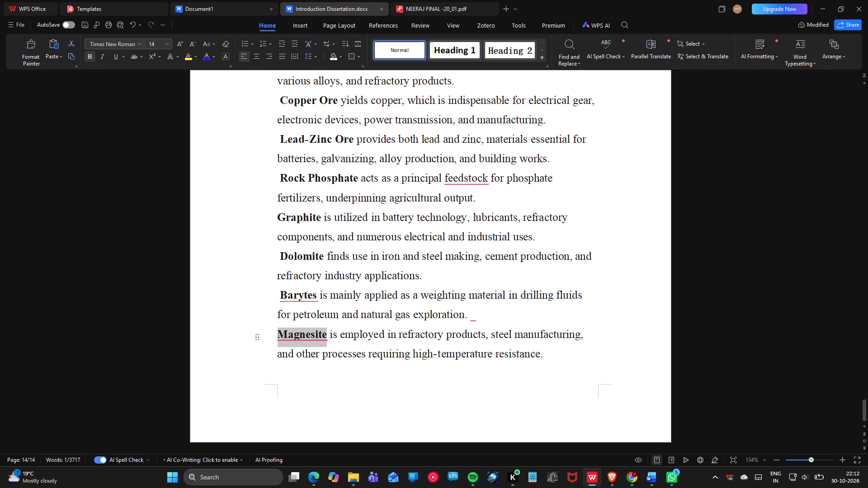
left_click(580, 275)
Start a new paragraph at "Iron Ore serves" in the introduction under Selected Minerals Covered in the Study.
scroll(580, 275, "down", 3)
scroll(580, 275, "up", 1)
scroll(580, 275, "down", 2)
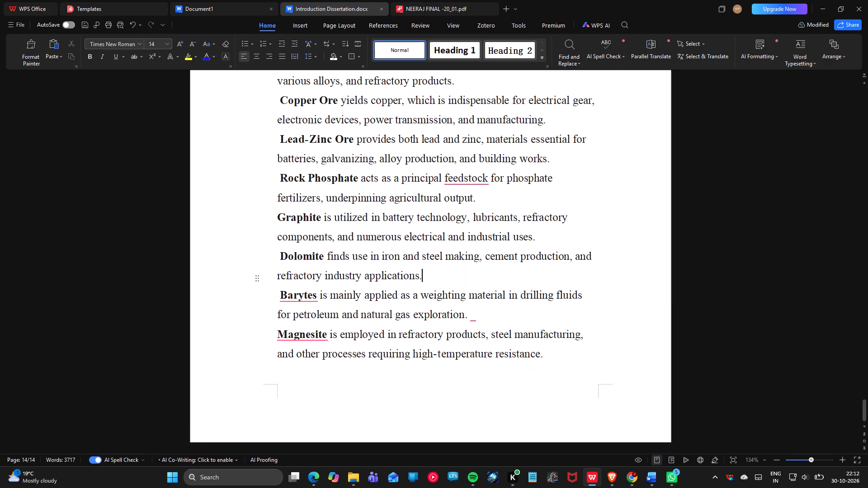
scroll(580, 275, "down", 2)
scroll(580, 275, "up", 3)
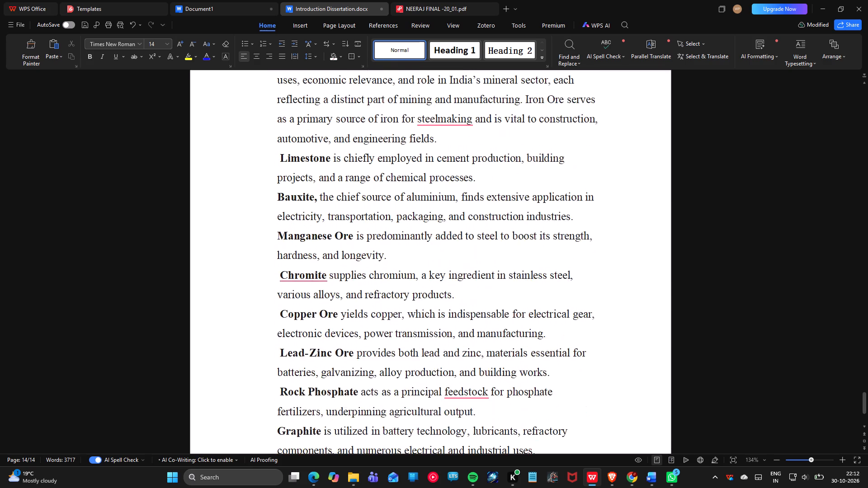
scroll(580, 275, "up", 3)
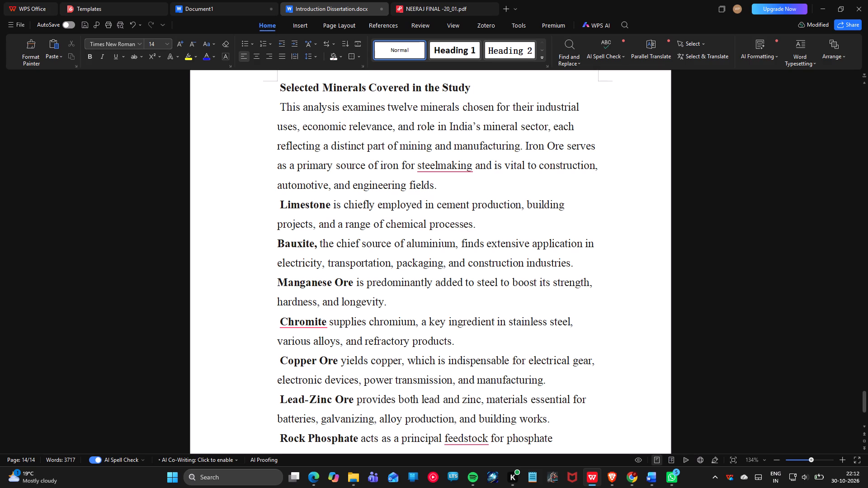
left_click(522, 150)
key("Return")
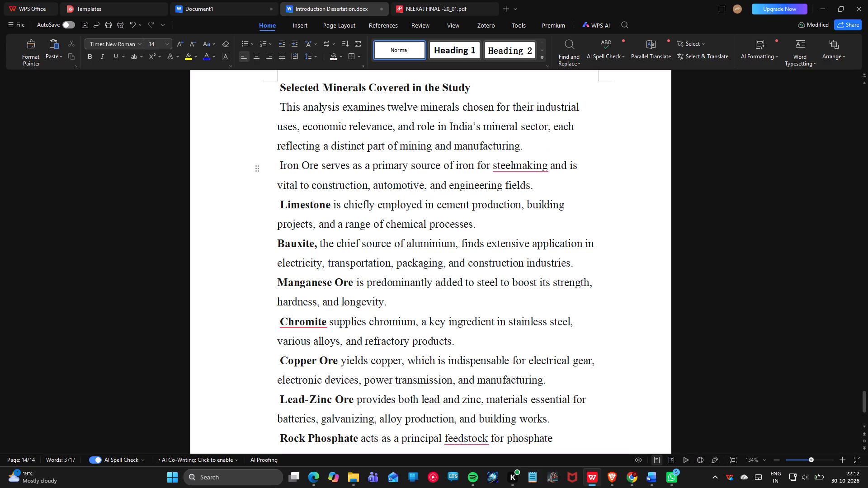
Make the mineral name Iron Ore bold at the start of its paragraph.
left_click_drag(317, 166, 279, 161)
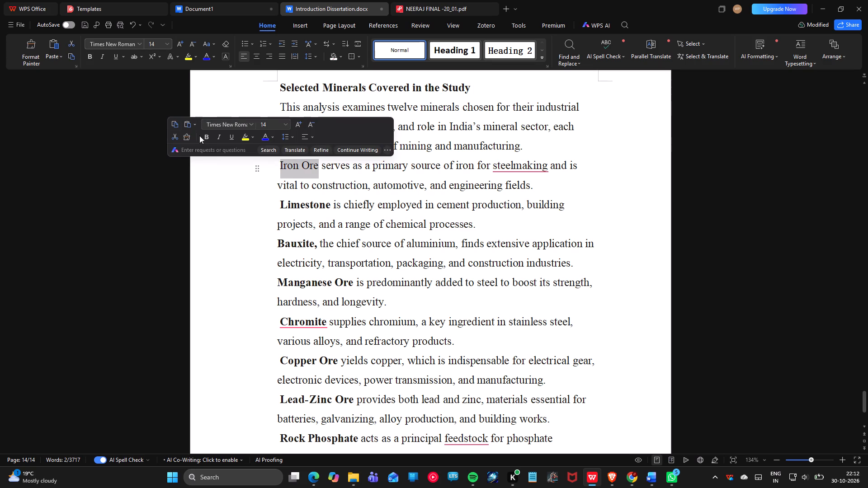
left_click(91, 56)
left_click(565, 178)
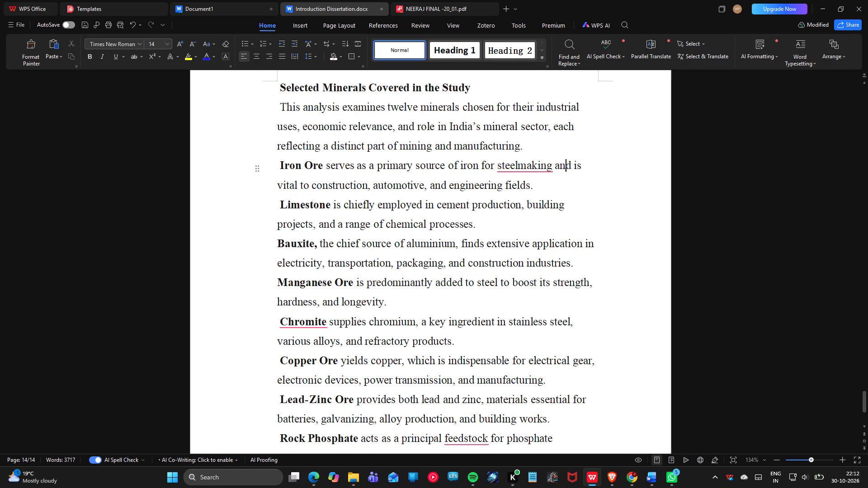
Replace the flagged word "steelmaking" in the Iron Ore paragraph with the spelling suggestion "steel making".
scroll(282, 236, "down", 1)
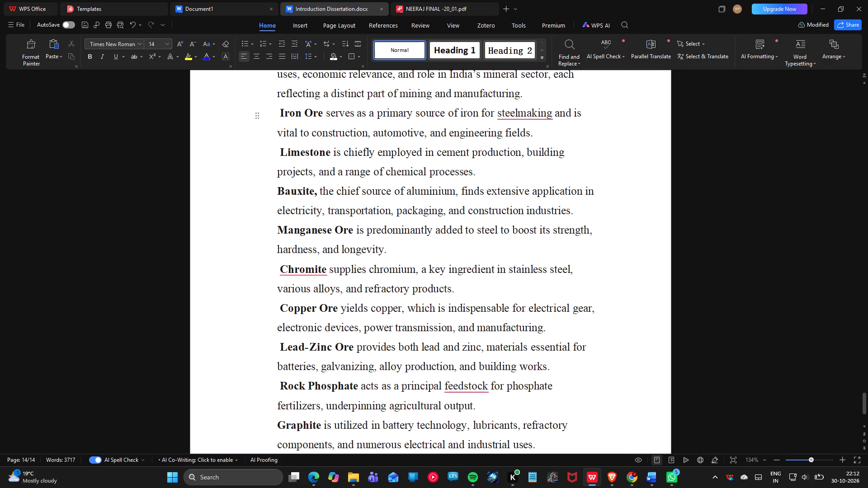
scroll(299, 273, "down", 3)
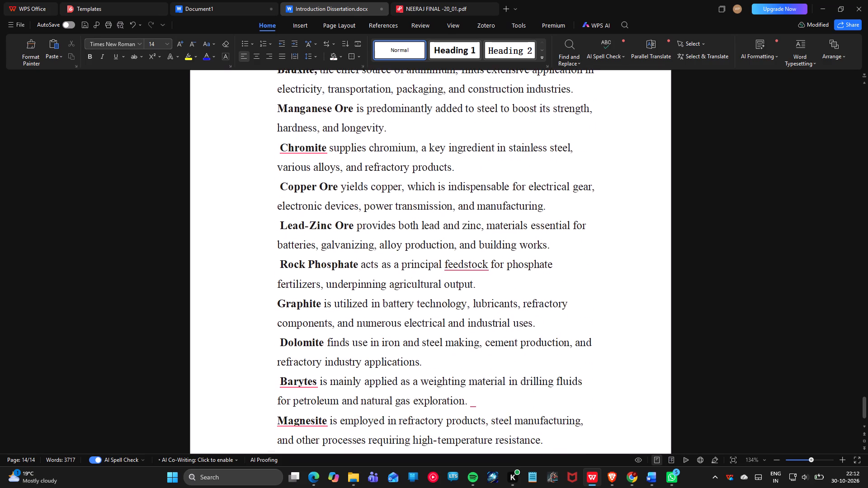
scroll(299, 273, "down", 3)
scroll(299, 273, "up", 3)
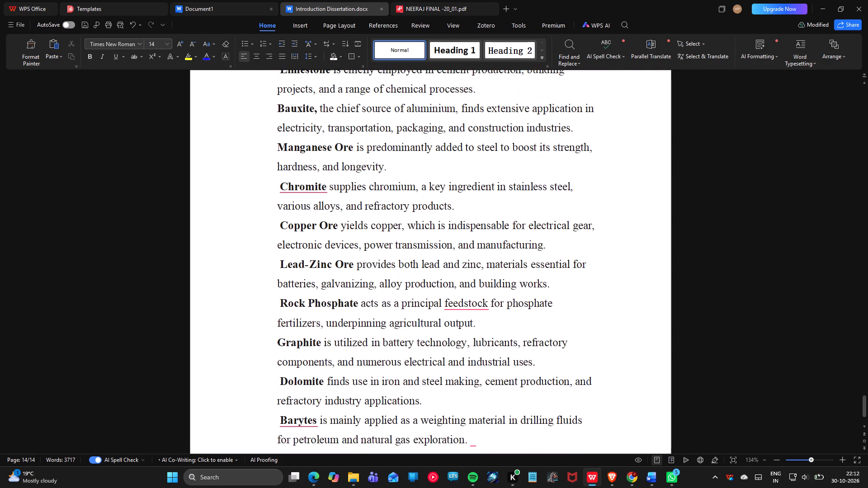
scroll(299, 273, "up", 4)
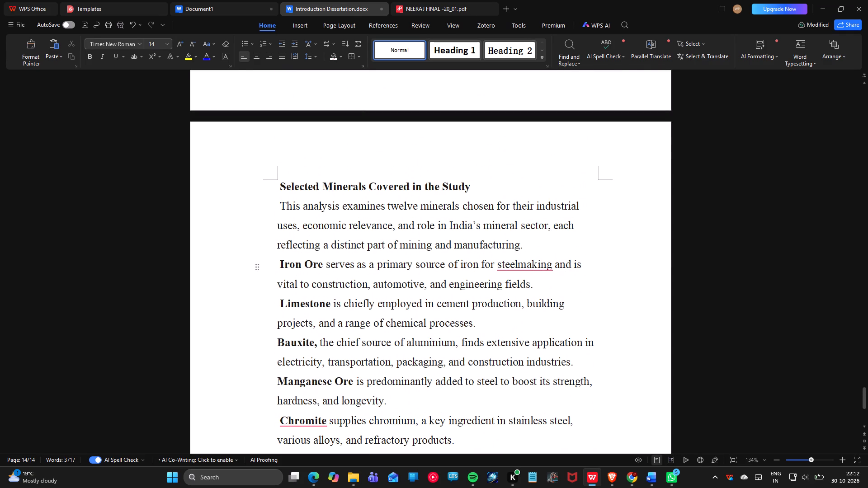
left_click(531, 244)
scroll(531, 244, "down", 1)
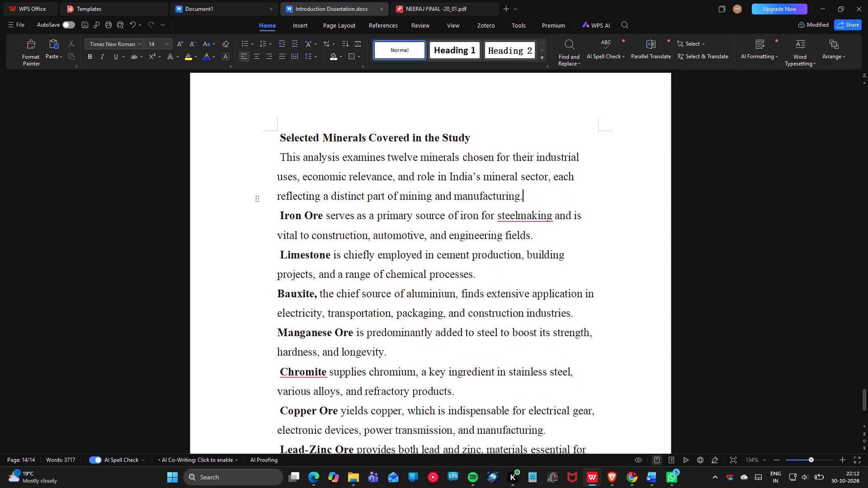
left_click(523, 216)
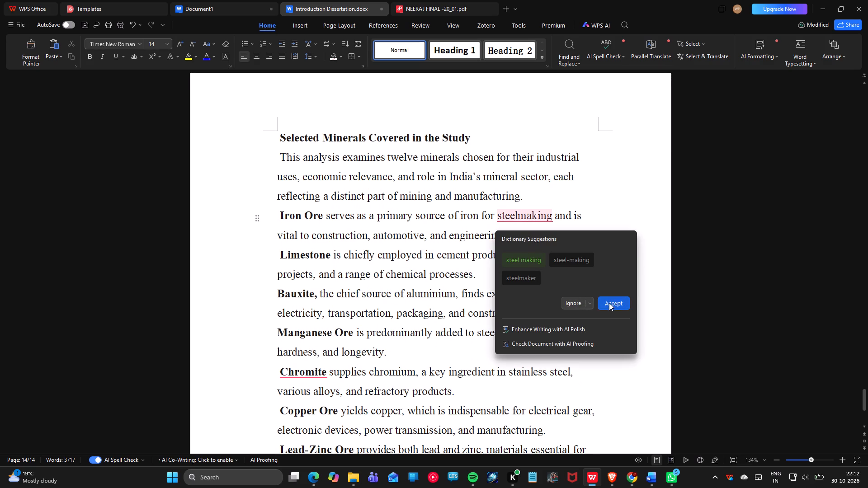
left_click(610, 303)
left_click(597, 248)
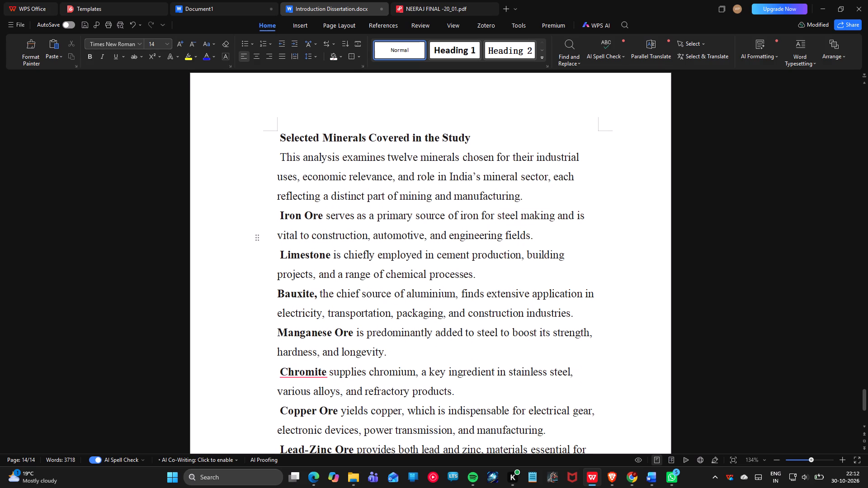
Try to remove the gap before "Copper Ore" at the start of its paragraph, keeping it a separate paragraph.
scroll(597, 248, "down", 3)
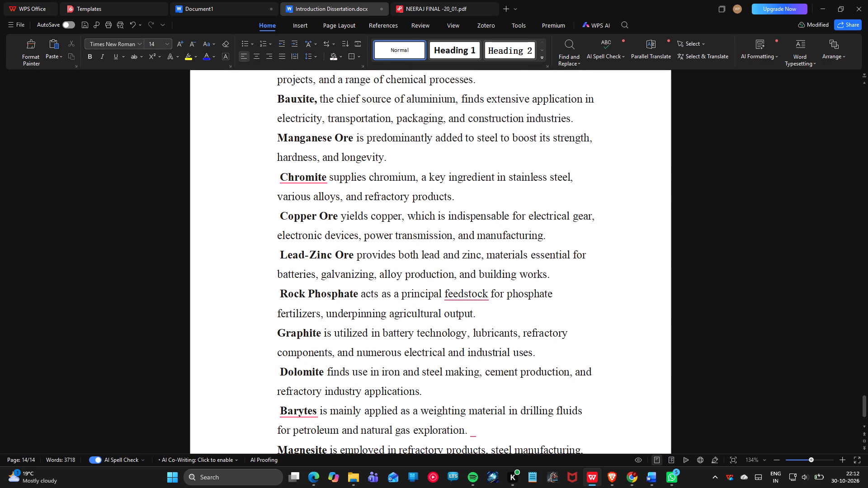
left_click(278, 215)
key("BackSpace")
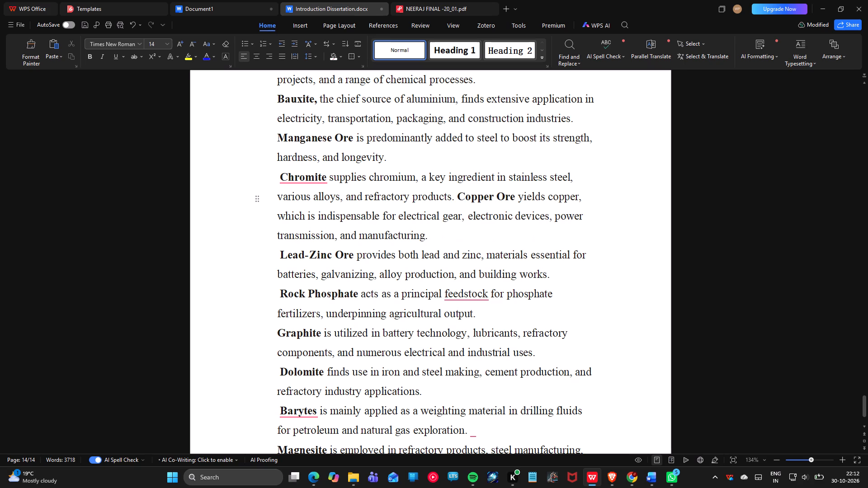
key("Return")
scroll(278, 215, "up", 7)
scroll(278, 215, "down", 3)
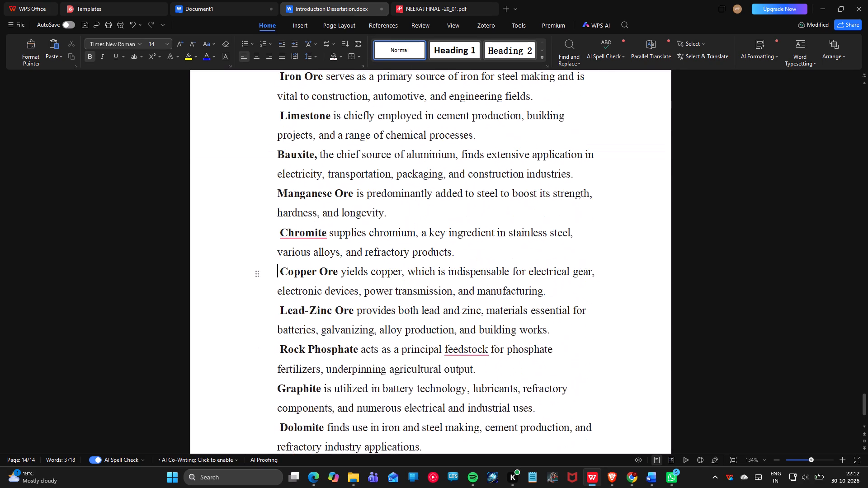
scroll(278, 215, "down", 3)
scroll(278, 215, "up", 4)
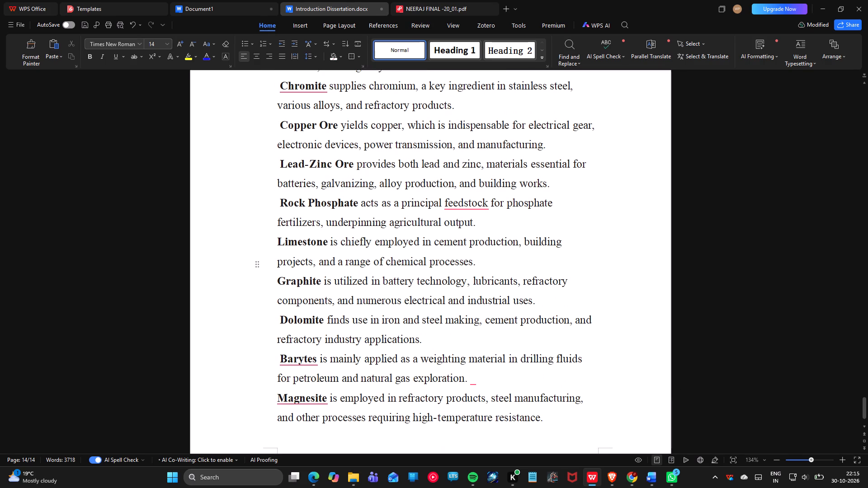
key("Return")
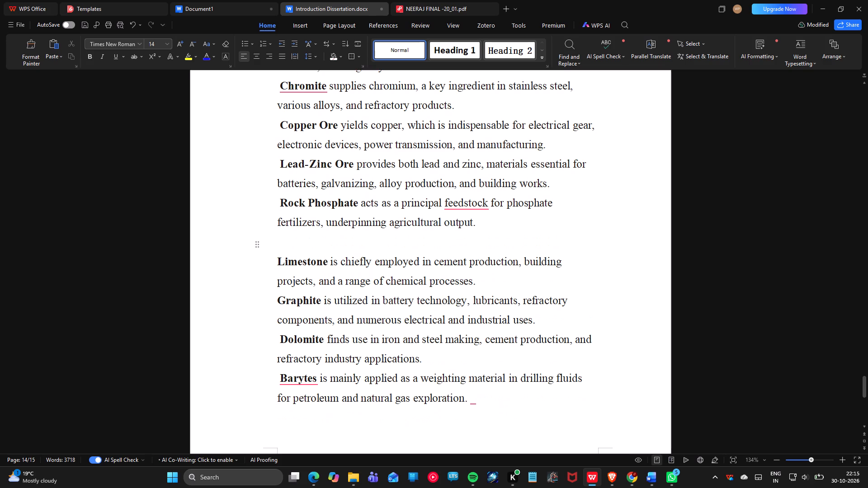
left_click(88, 61)
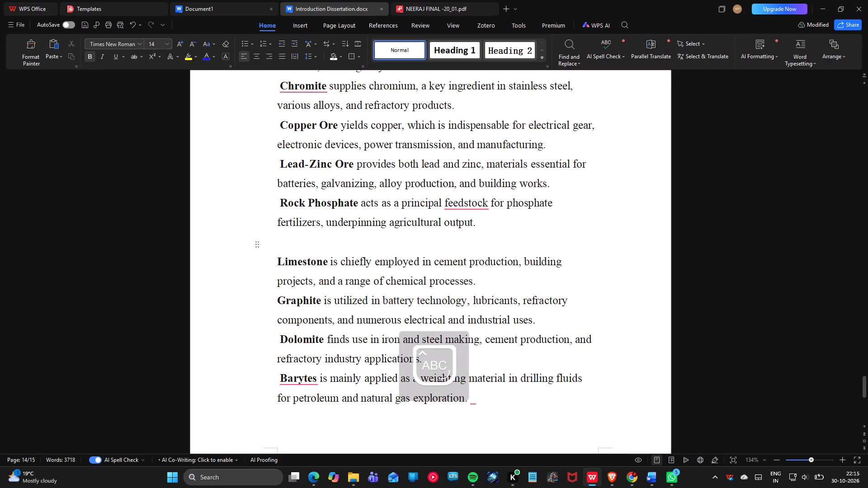
key("BackSpace")
key("BackSpace")
type("on")
key("space")
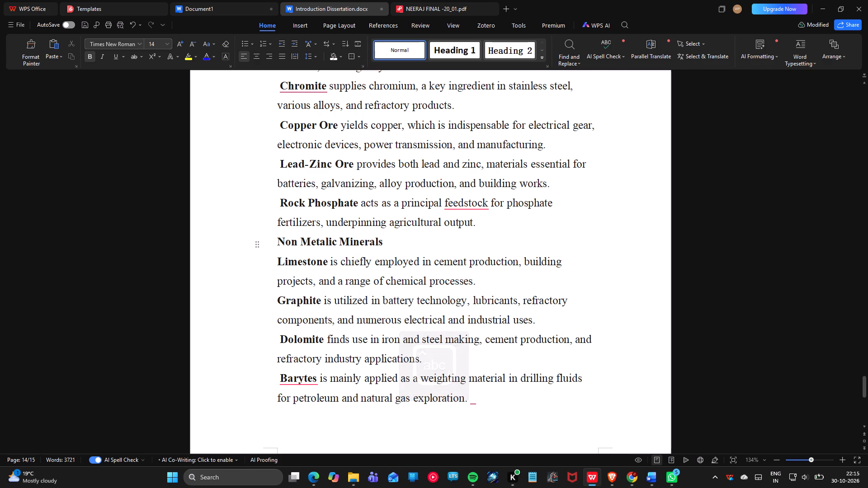
Add the bold heading "Metallic Minerals" on its own line between the introductory paragraph and the Iron Ore paragraph.
scroll(246, 279, "up", 3)
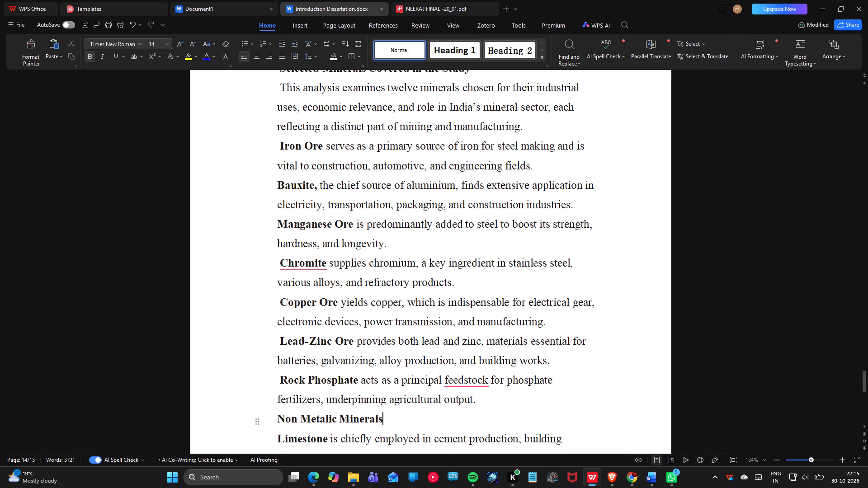
scroll(439, 259, "up", 1)
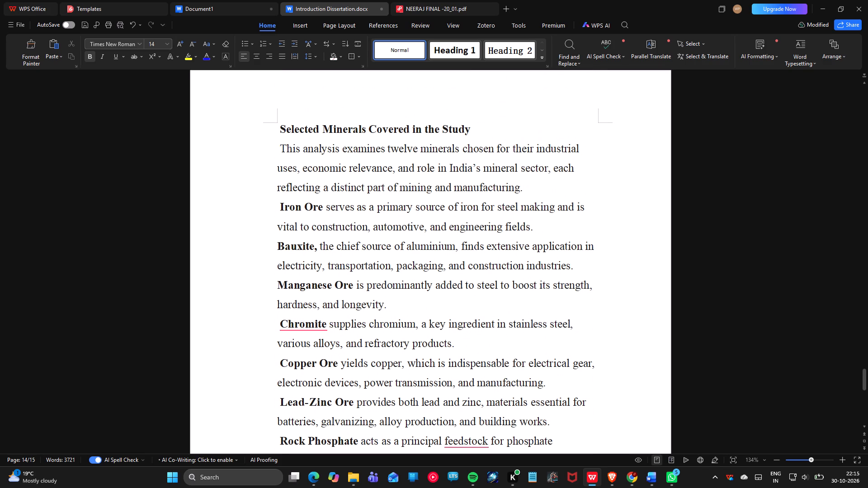
left_click(527, 182)
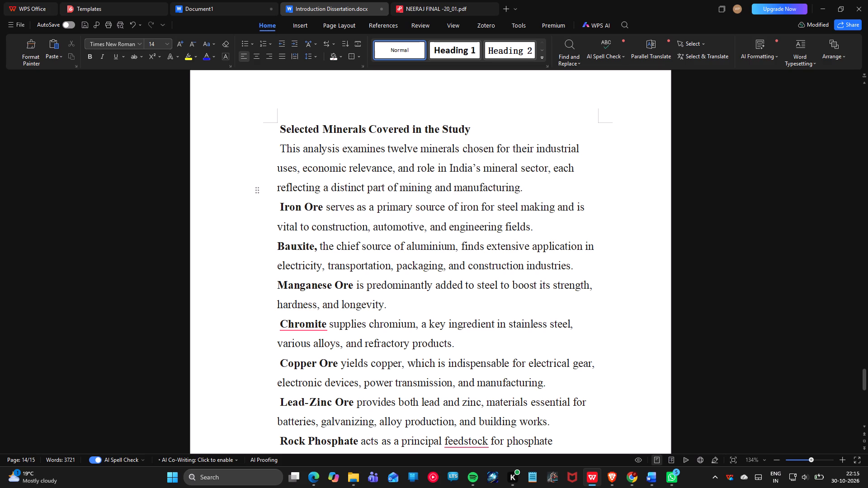
key("Return")
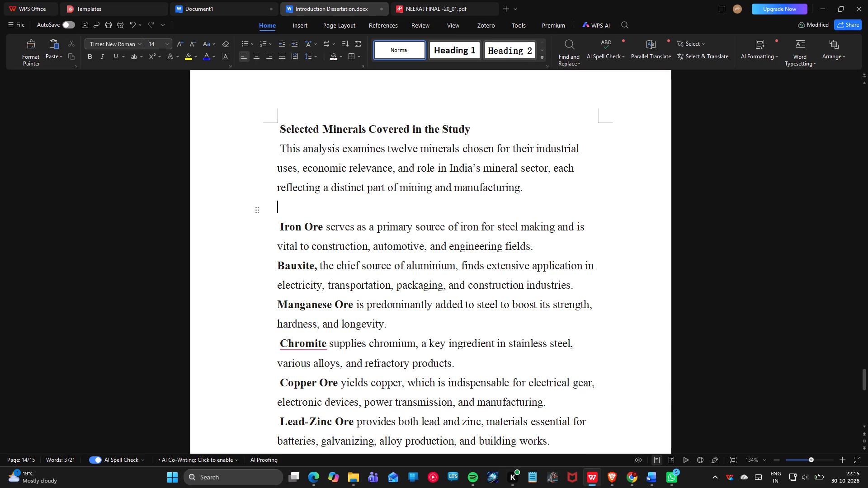
type("erta")
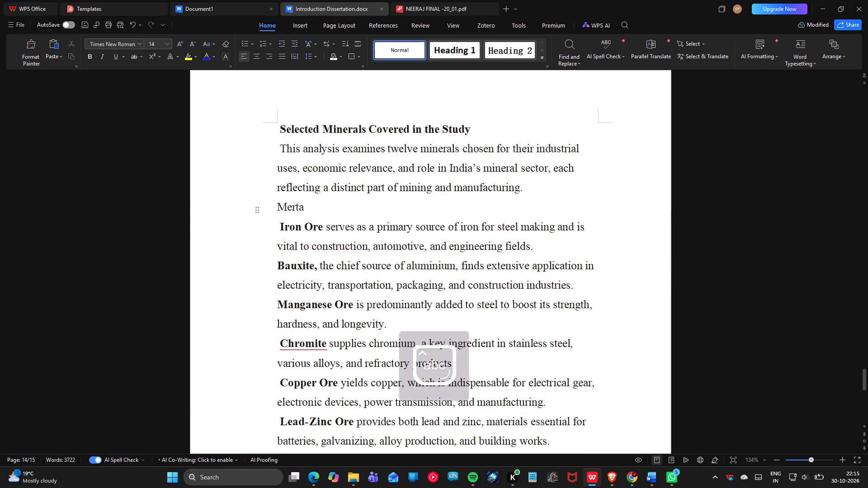
key("BackSpace")
key("BackSpace")
key("BackSpace")
key("BackSpace")
key("BackSpace")
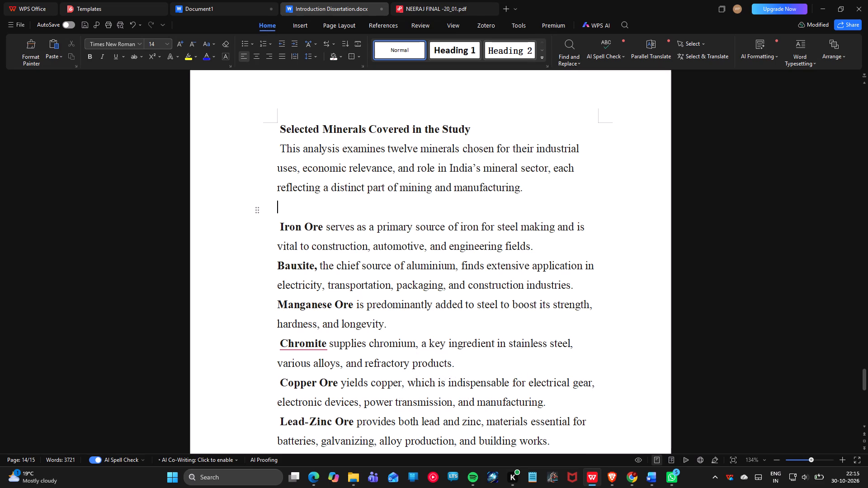
left_click(90, 56)
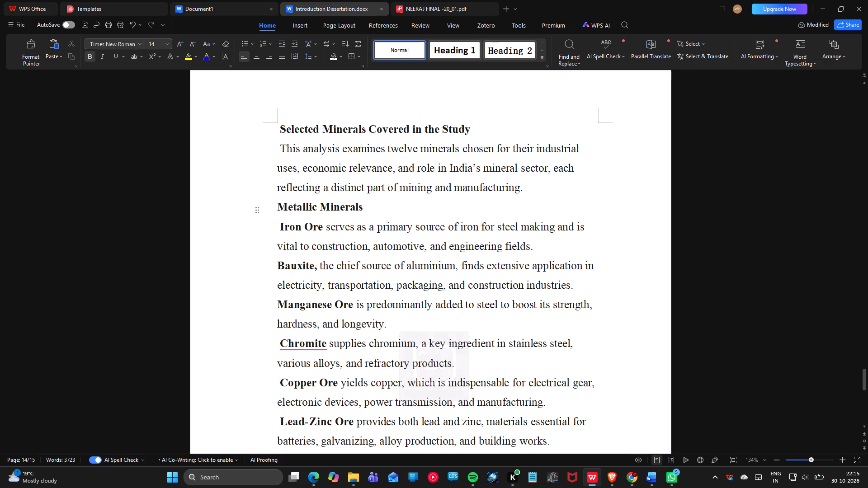
Correct the spelling of the heading above Limestone to "Non Metallic Minerals".
scroll(329, 220, "down", 4)
scroll(323, 300, "down", 1)
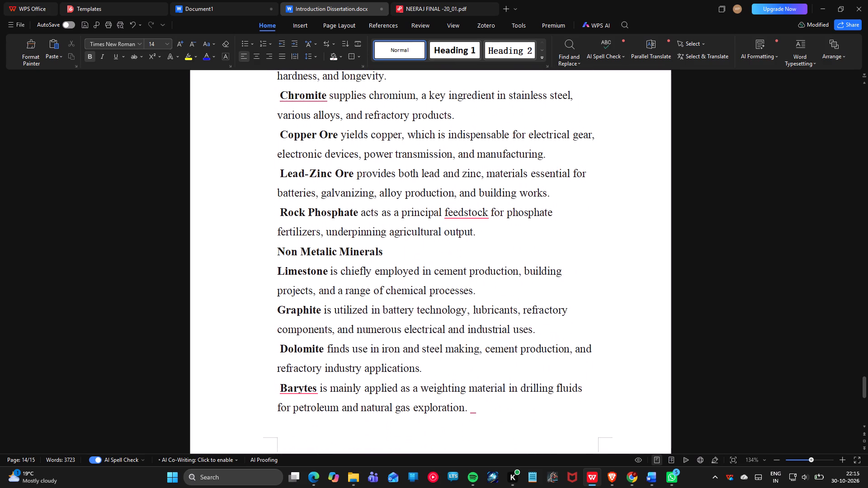
left_click(324, 250)
key("l")
Move the "Non Metallic Minerals" heading from above Limestone to between the Lead-Zinc Ore and Rock Phosphate paragraphs.
scroll(421, 305, "down", 1)
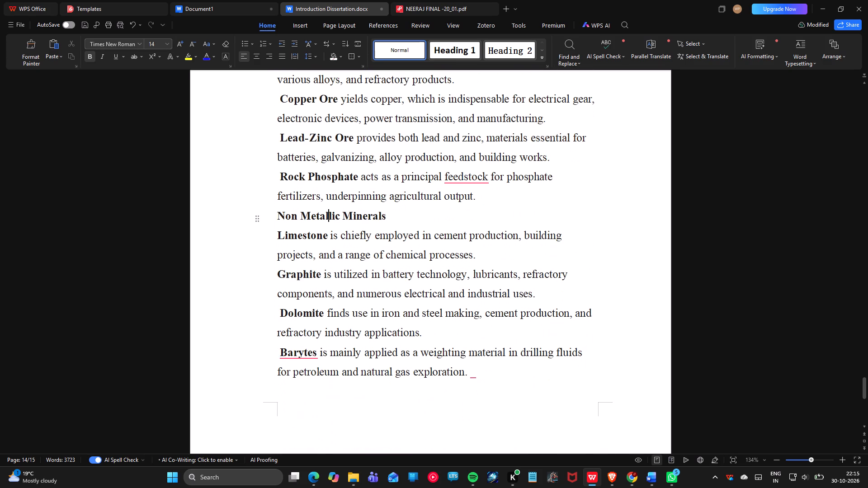
scroll(488, 315, "down", 3)
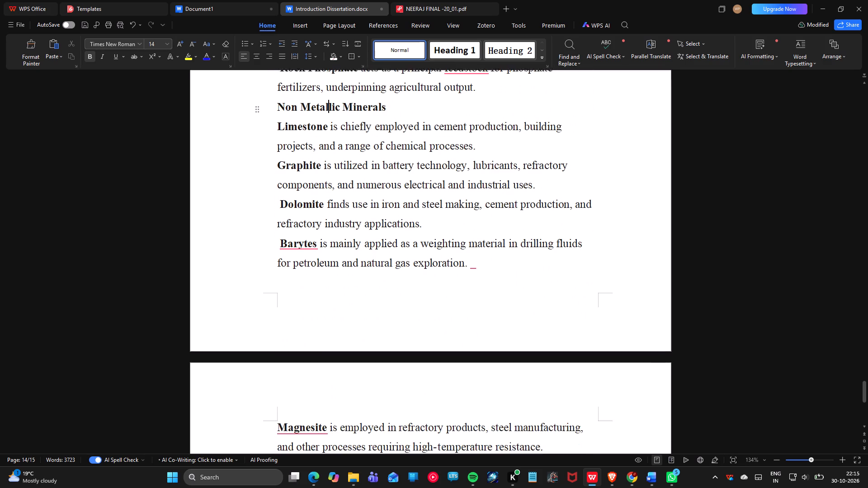
scroll(488, 315, "down", 2)
scroll(488, 315, "up", 2)
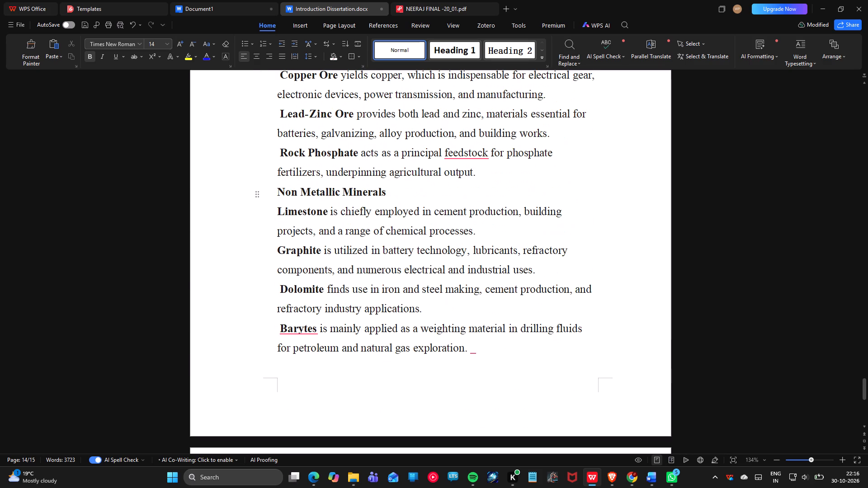
scroll(488, 315, "up", 2)
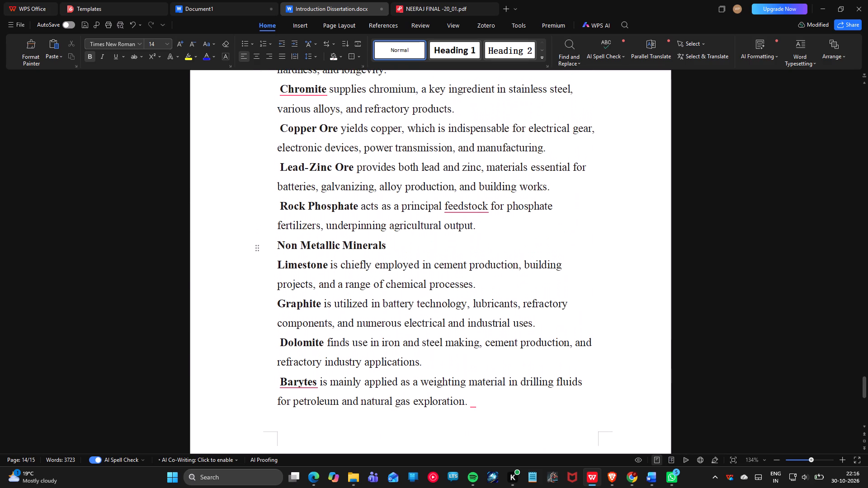
scroll(483, 282, "up", 2)
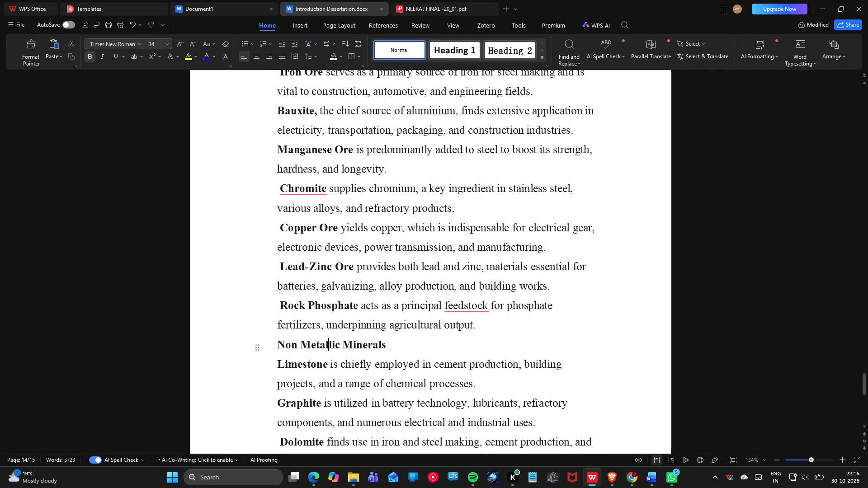
scroll(492, 280, "down", 1)
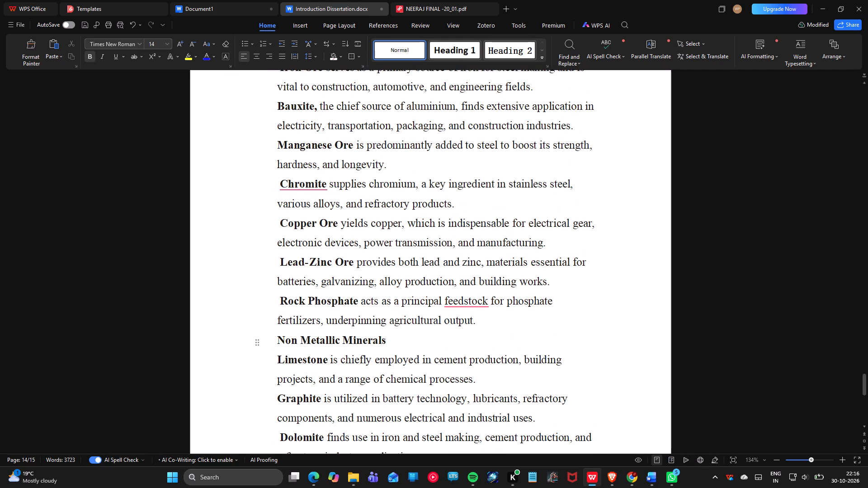
left_click(273, 329)
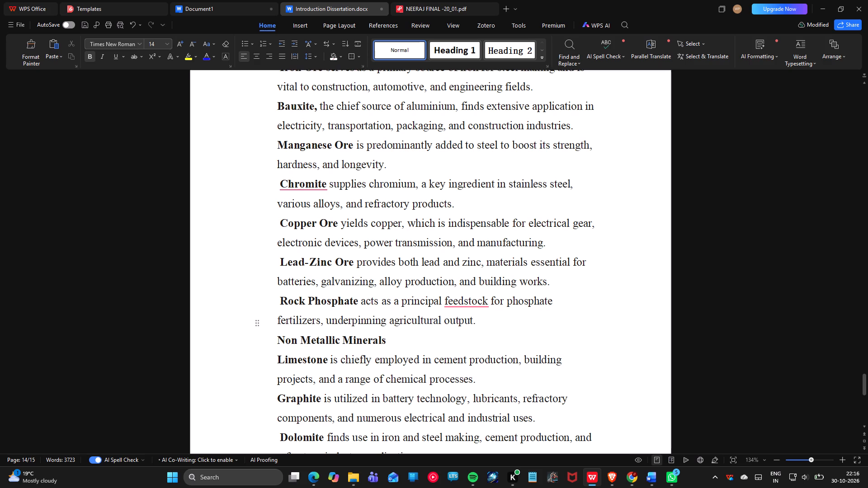
left_click_drag(276, 340, 397, 339)
key("ctrl+c")
key("Delete")
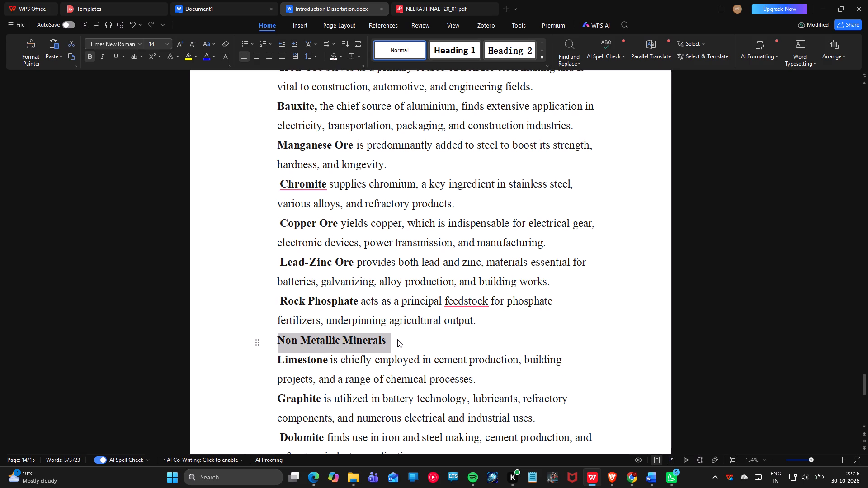
left_click(556, 282)
key("Return")
key("ctrl+v")
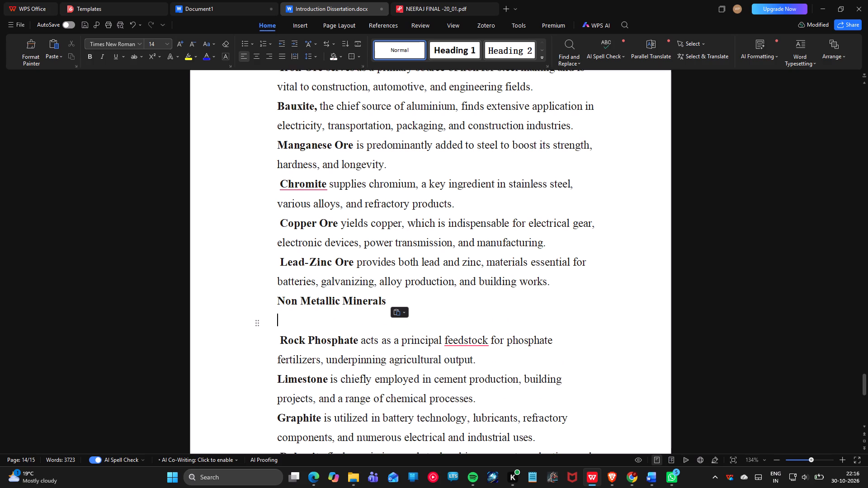
Remove the blank line and leading space between the "Non Metallic Minerals" heading and the Rock Phosphate paragraph.
left_click(280, 347)
key("BackSpace")
key("BackSpace")
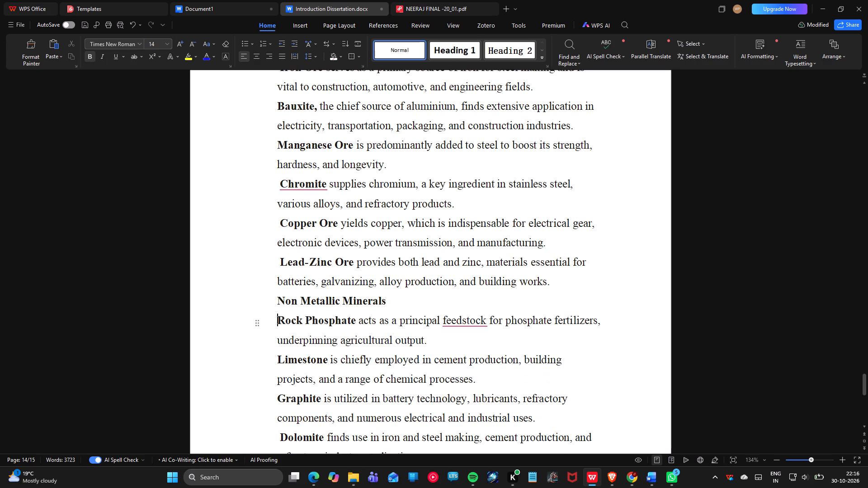
Review the regrouped mineral paragraphs under the "Metallic Minerals" and "Non Metallic Minerals" headings, from Iron Ore to Magnesite.
scroll(454, 314, "down", 5)
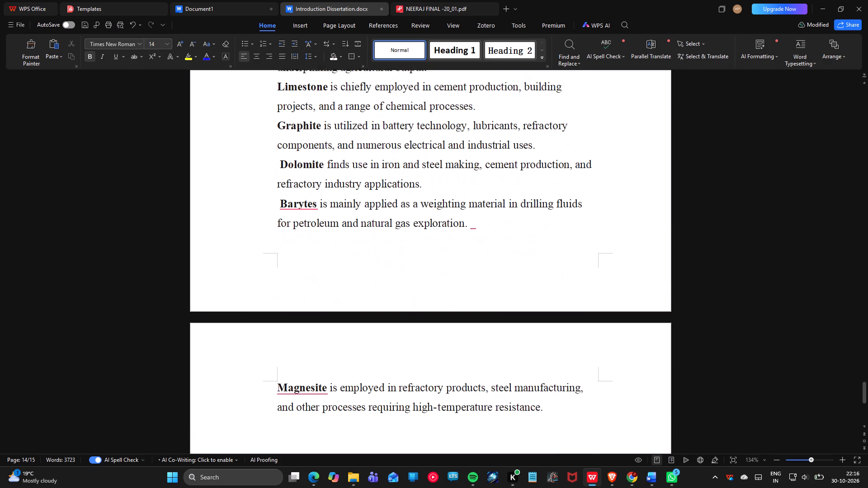
scroll(454, 314, "down", 4)
scroll(454, 314, "up", 1)
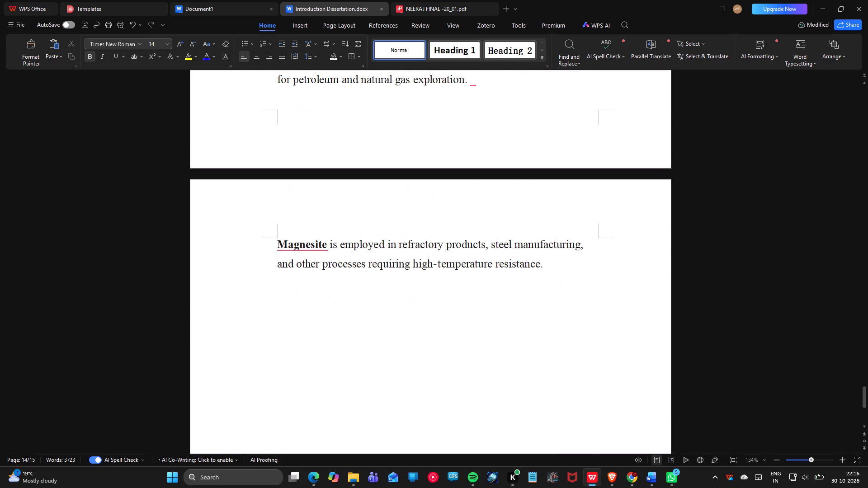
left_click(308, 249)
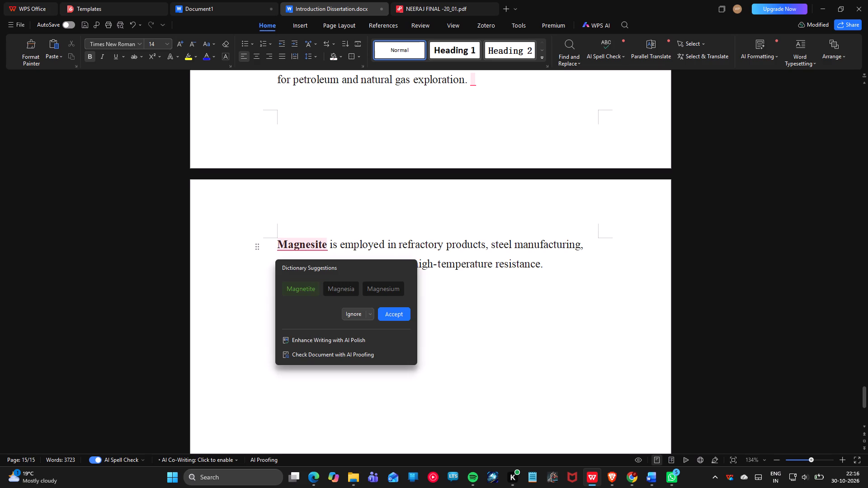
left_click(461, 305)
scroll(461, 305, "up", 2)
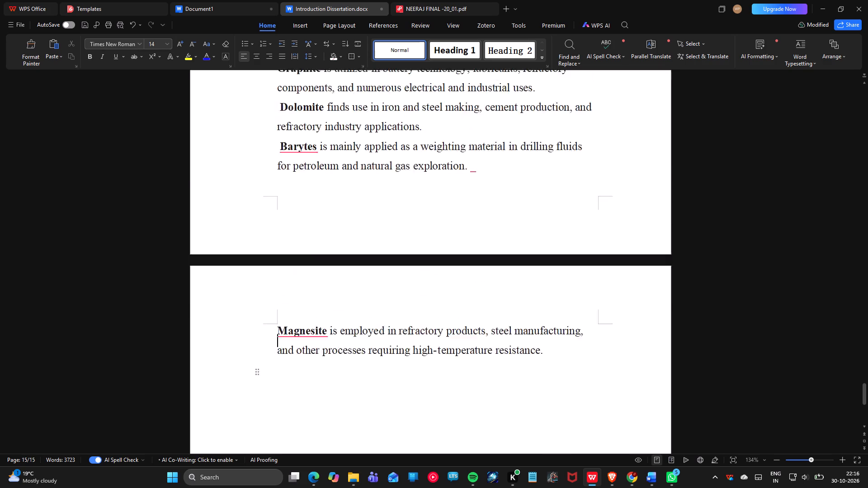
scroll(461, 305, "up", 4)
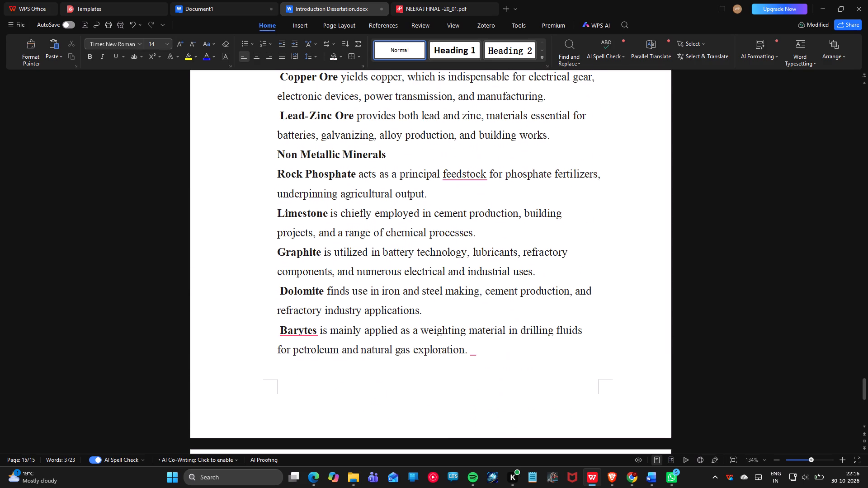
scroll(362, 228, "up", 5)
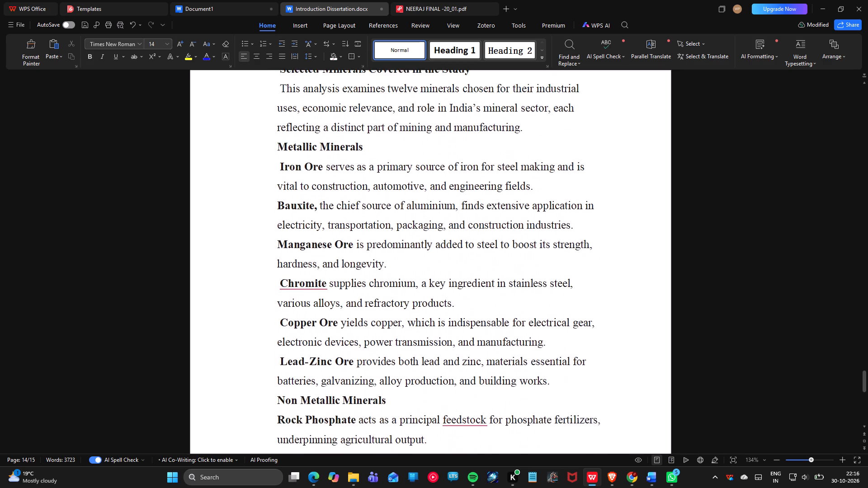
scroll(362, 228, "up", 4)
scroll(362, 228, "down", 7)
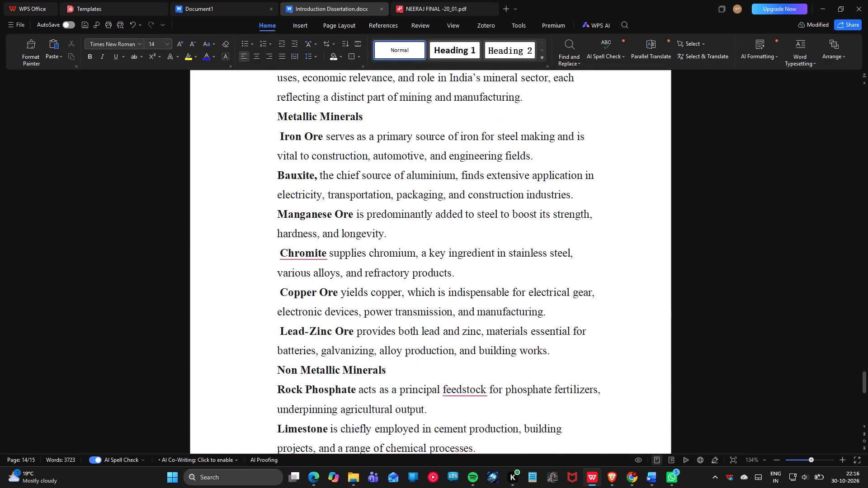
scroll(362, 228, "up", 3)
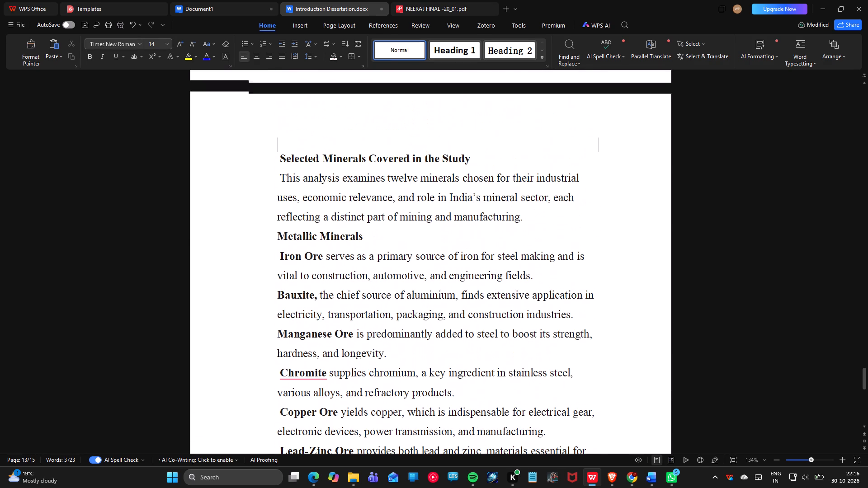
scroll(362, 228, "up", 1)
scroll(362, 228, "down", 2)
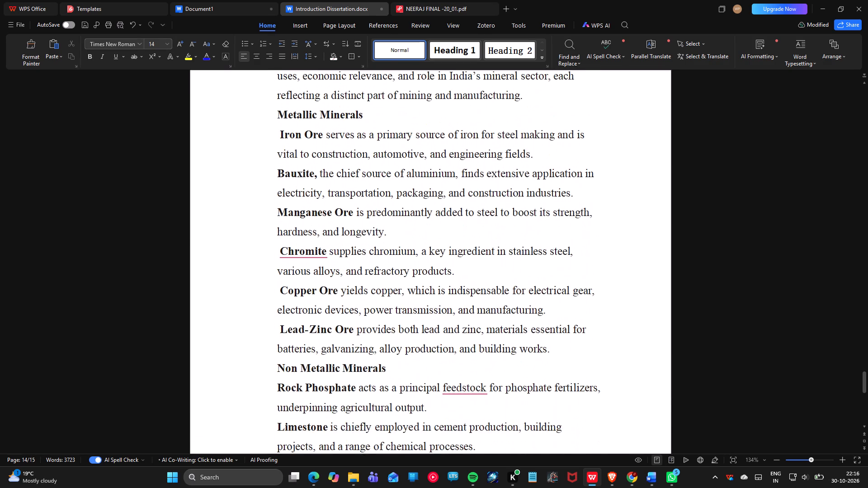
scroll(362, 228, "down", 2)
scroll(362, 228, "up", 1)
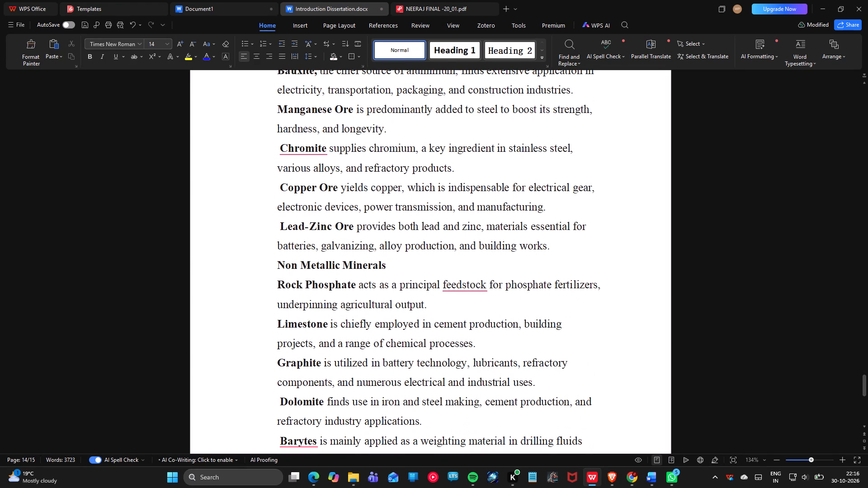
scroll(362, 228, "up", 1)
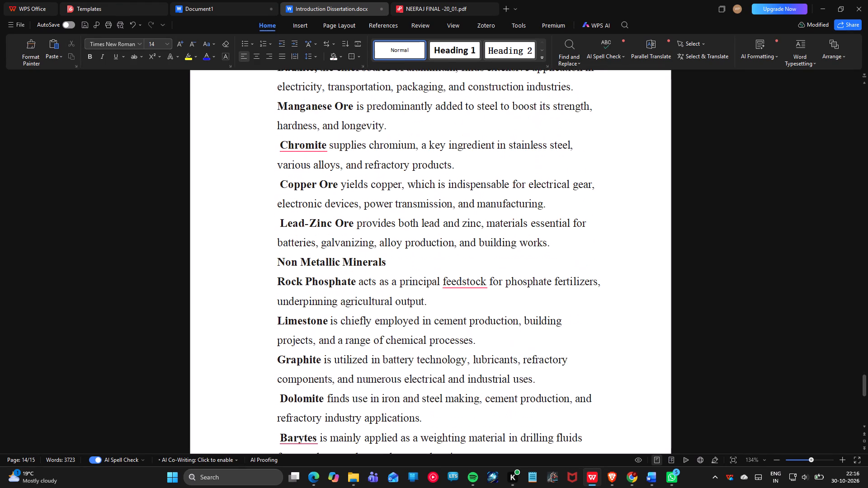
Look back over the earlier sections from "Overview of India's Mineral Sector" through government revenue, returning to the closing Magnesite paragraph.
scroll(362, 228, "up", 9)
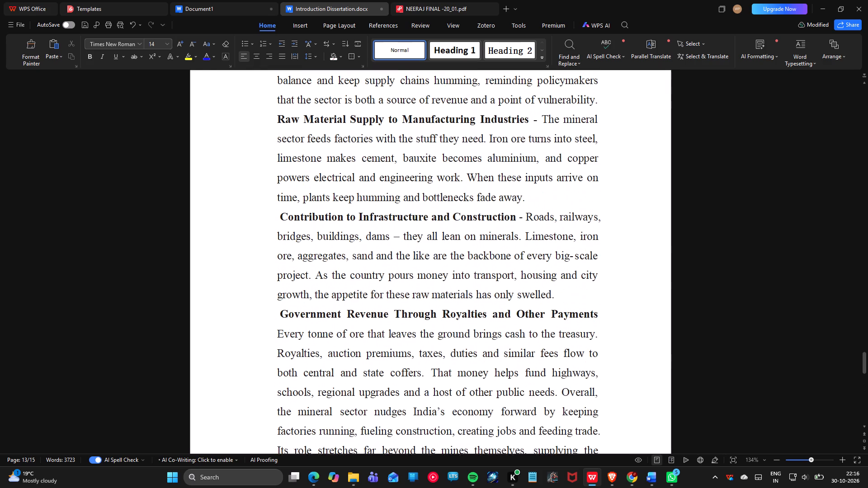
scroll(362, 228, "up", 5)
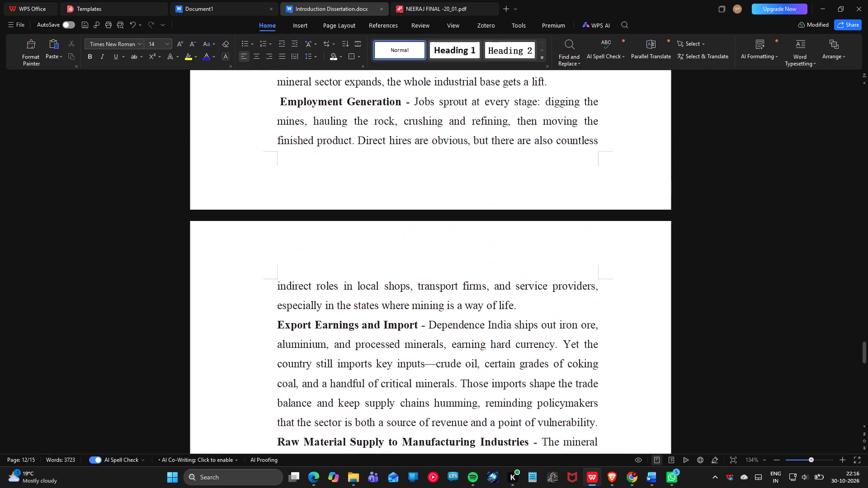
scroll(362, 228, "up", 11)
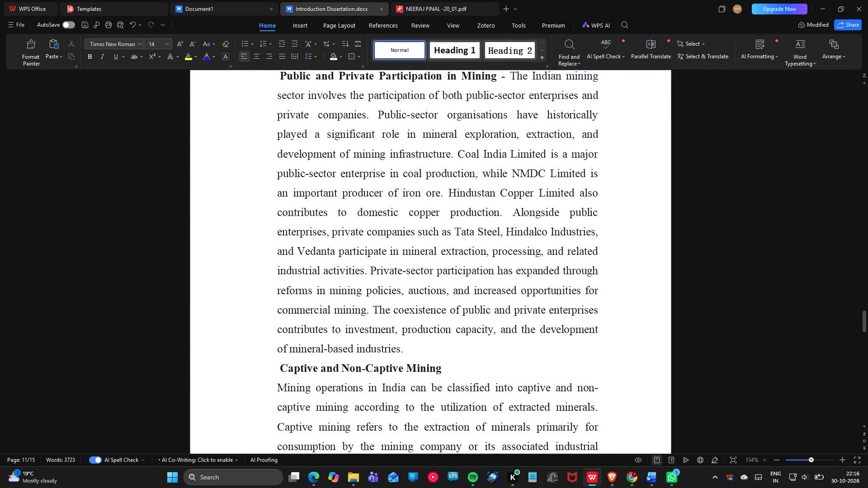
scroll(362, 228, "up", 5)
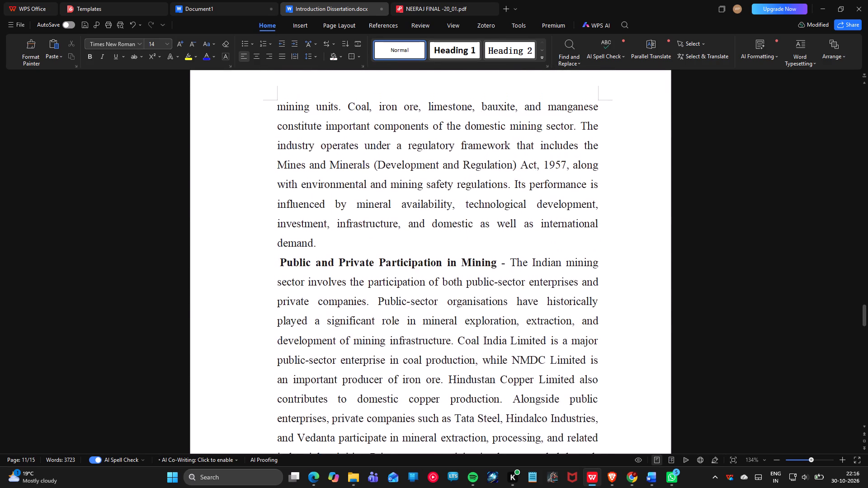
scroll(362, 228, "up", 7)
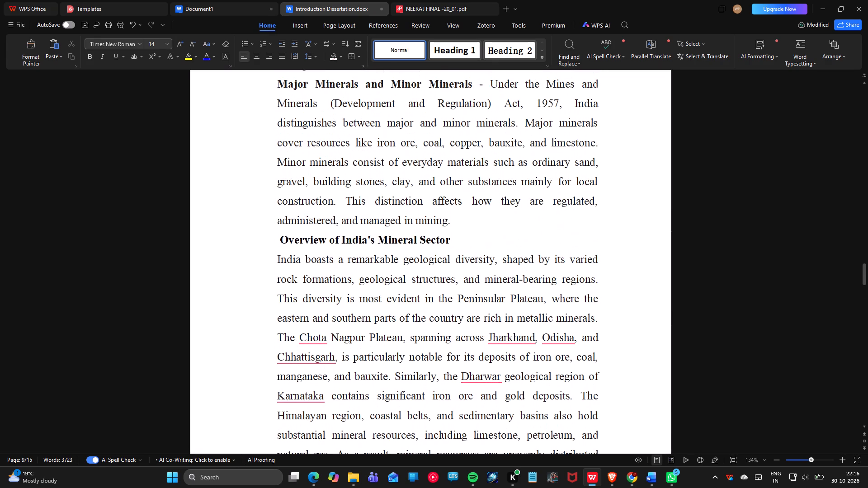
scroll(362, 228, "down", 2)
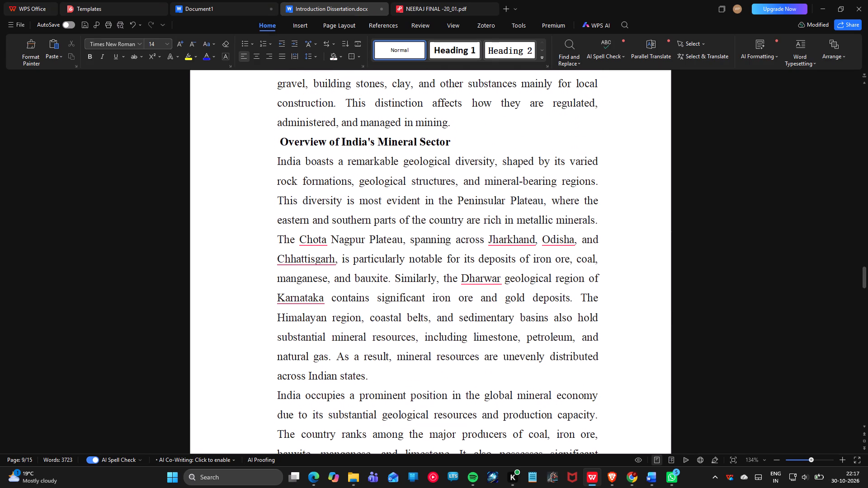
scroll(388, 257, "down", 2)
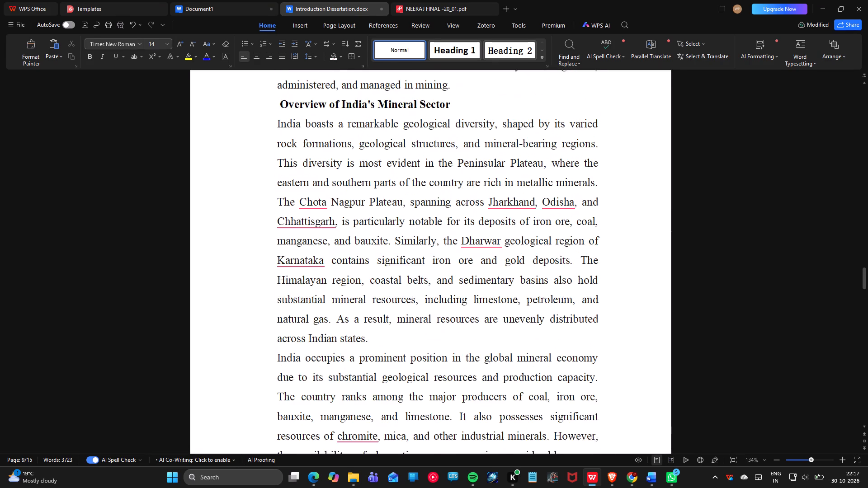
scroll(363, 386, "down", 8)
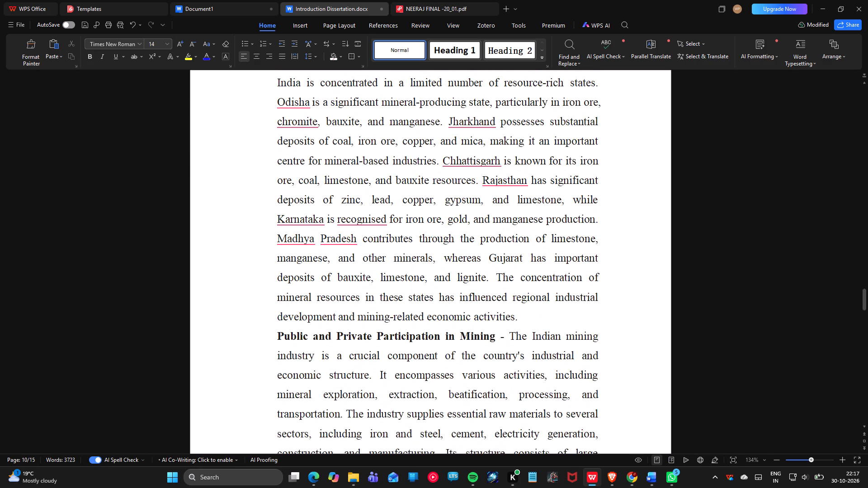
scroll(363, 386, "down", 6)
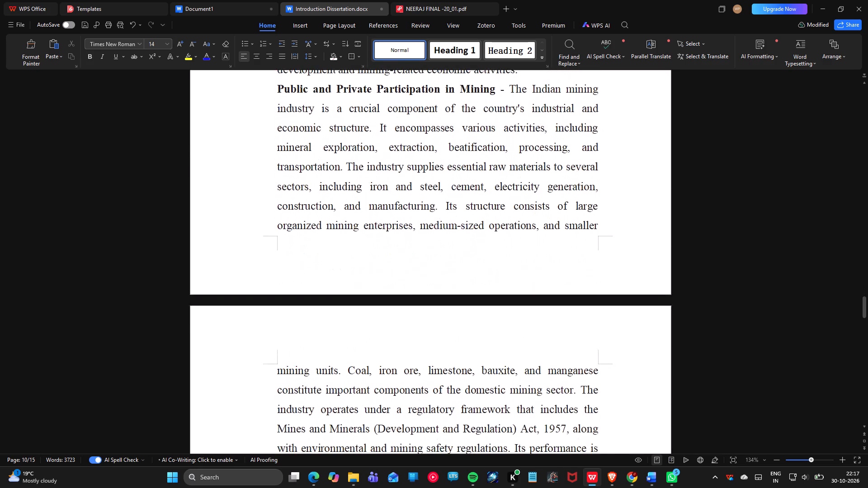
scroll(363, 386, "down", 10)
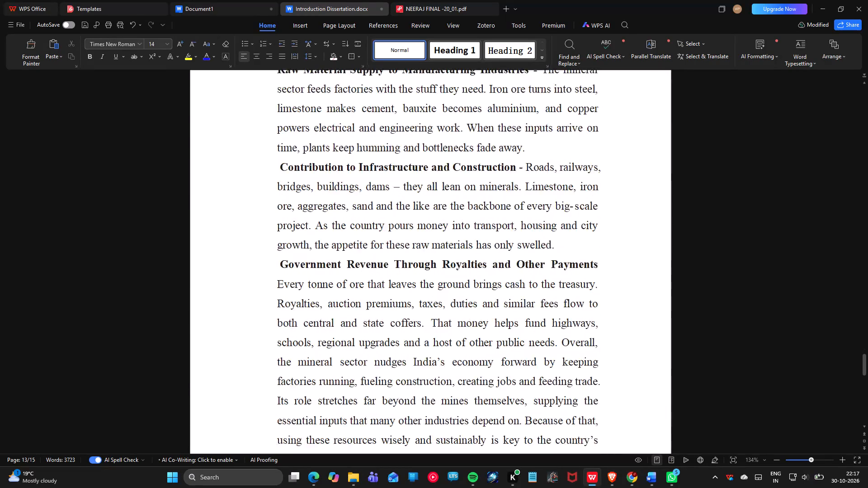
scroll(363, 386, "down", 3)
scroll(363, 386, "up", 4)
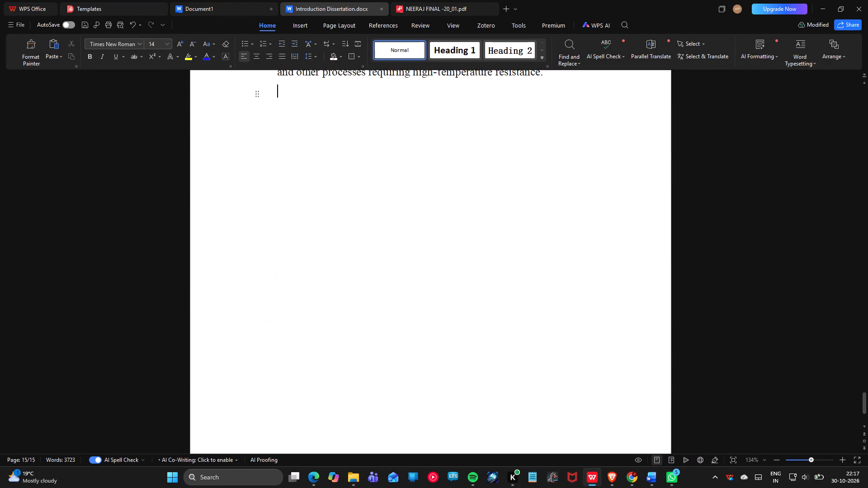
scroll(363, 386, "up", 1)
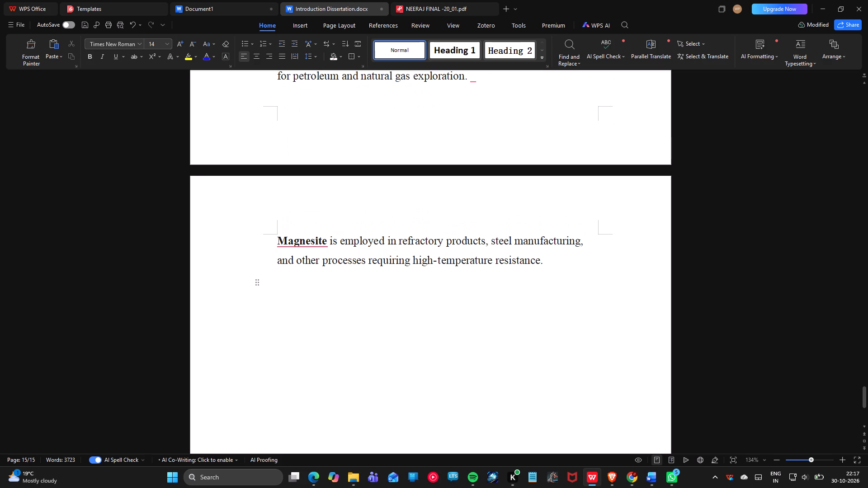
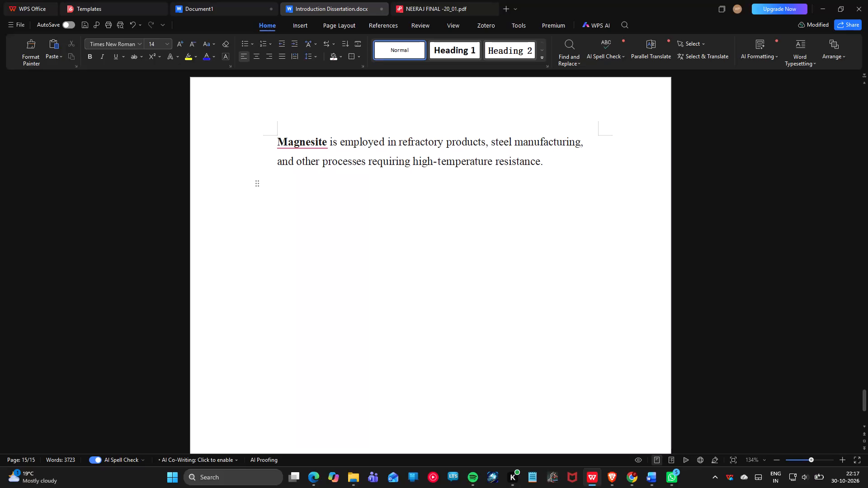
Switch to Document1 and check the outline from "1.2 Classification of Minerals" to "1.4 Economic Importance of the Mineral Sector".
scroll(463, 426, "down", 1)
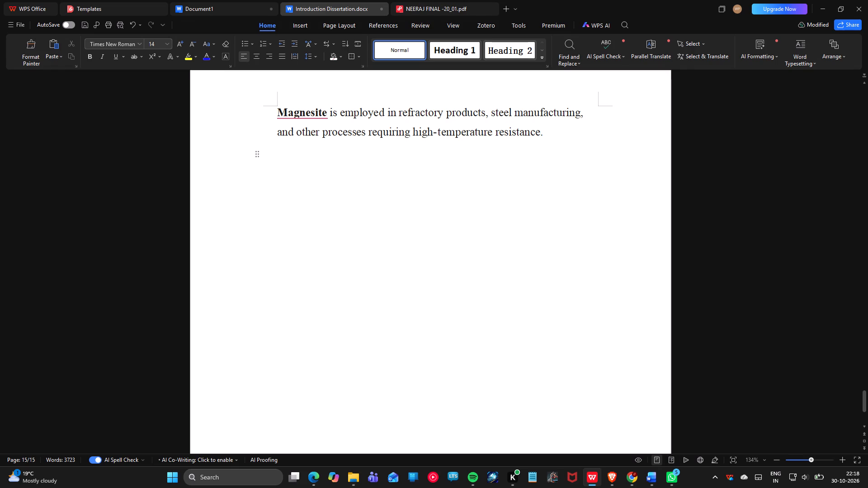
left_click(210, 0)
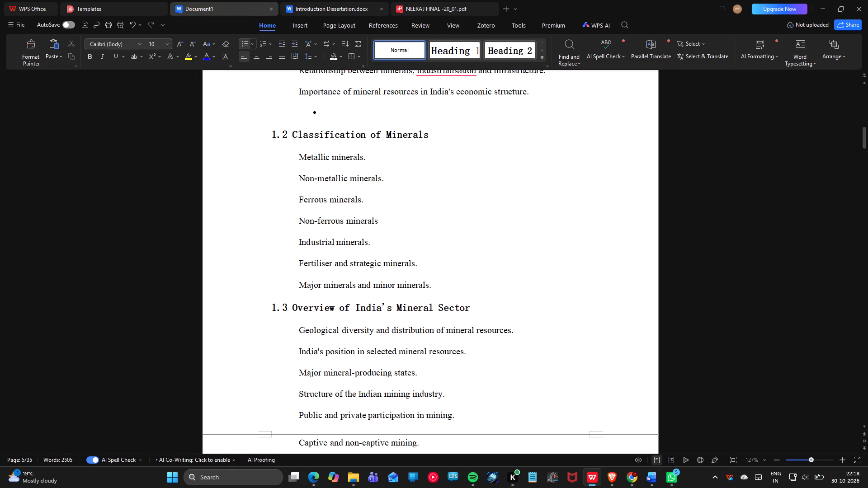
scroll(365, 256, "down", 1)
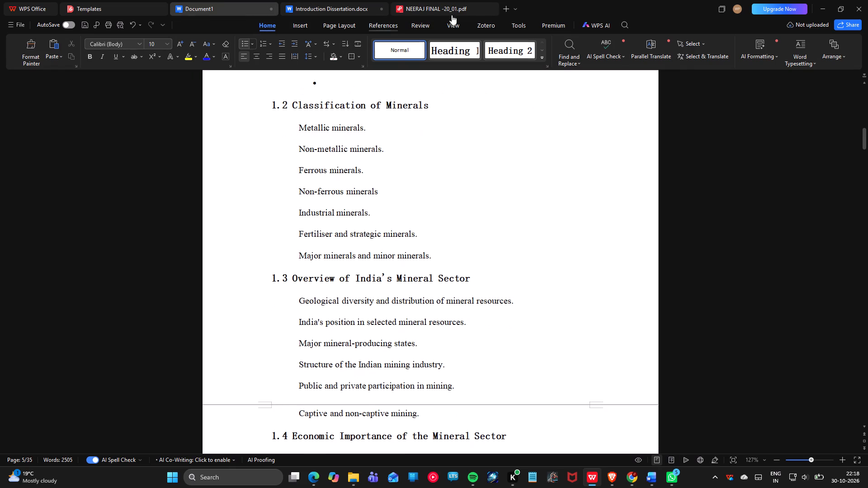
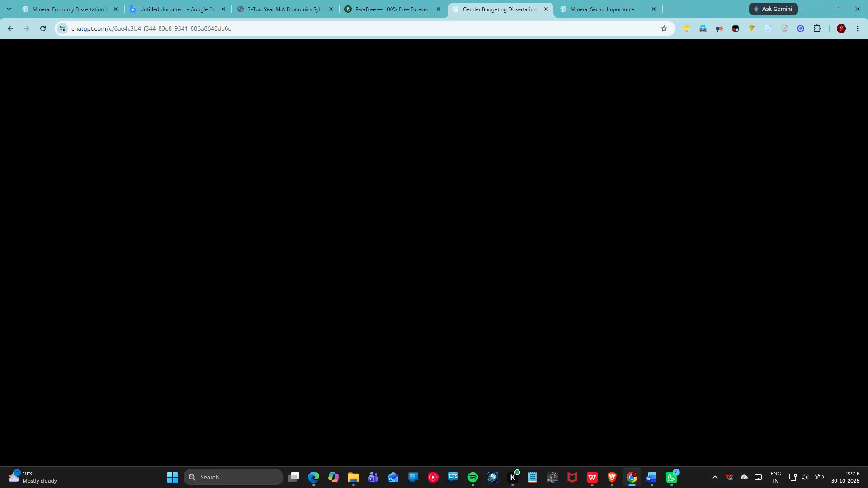
Switch to the Google Docs outline and review Chapter 1 from "1.1 Introduction" to "1.5 Selected Minerals Covered in the Study".
left_click(196, 0)
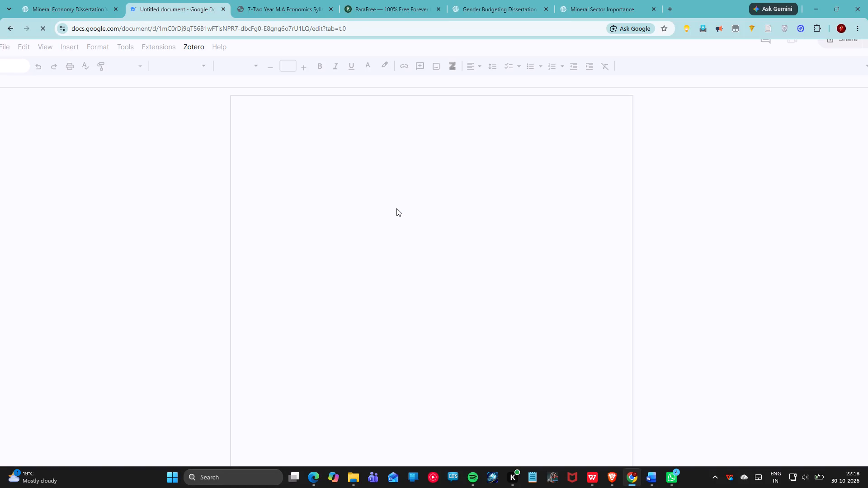
scroll(449, 262, "down", 5)
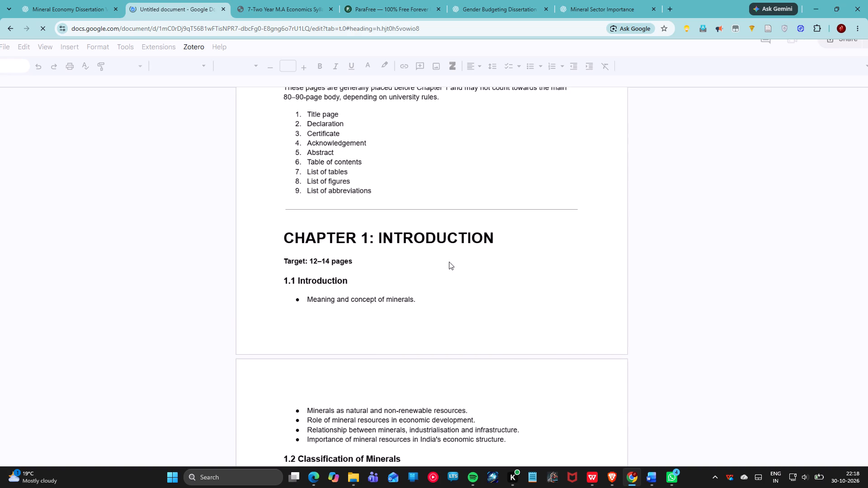
scroll(449, 262, "down", 3)
scroll(425, 371, "down", 1)
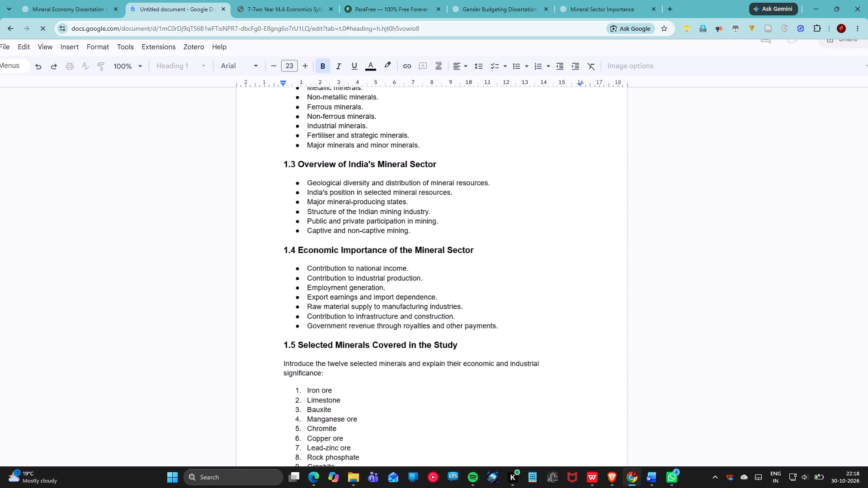
scroll(459, 235, "down", 1)
scroll(420, 278, "down", 2)
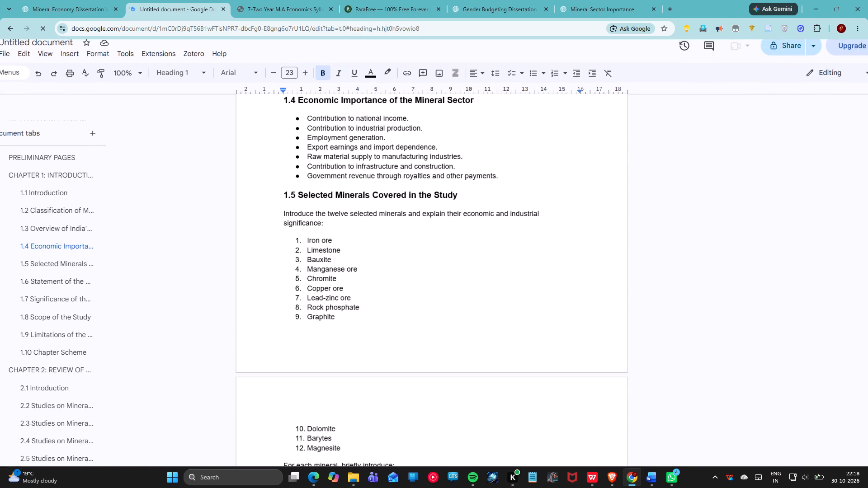
scroll(425, 359, "down", 4)
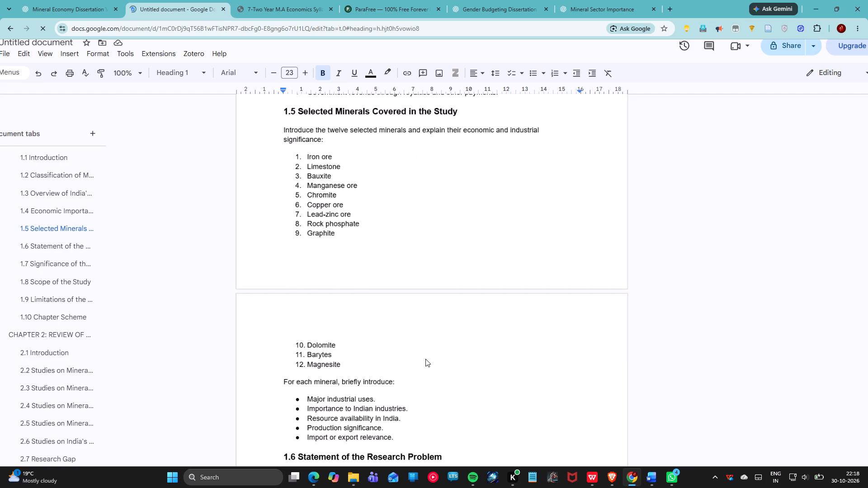
Read the outline points from the end of section 1.5 through "1.6 Statement of the Research Problem" to "1.9 Limitations of the Study".
scroll(425, 359, "down", 3)
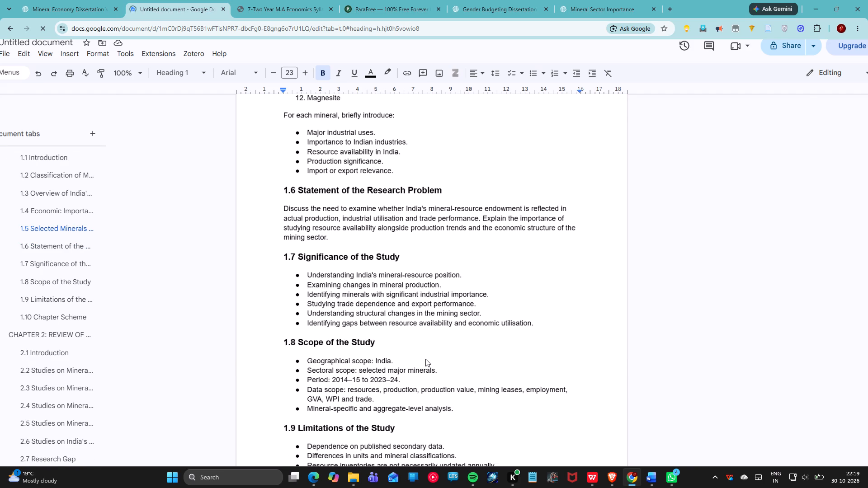
scroll(425, 359, "up", 5)
scroll(425, 359, "down", 1)
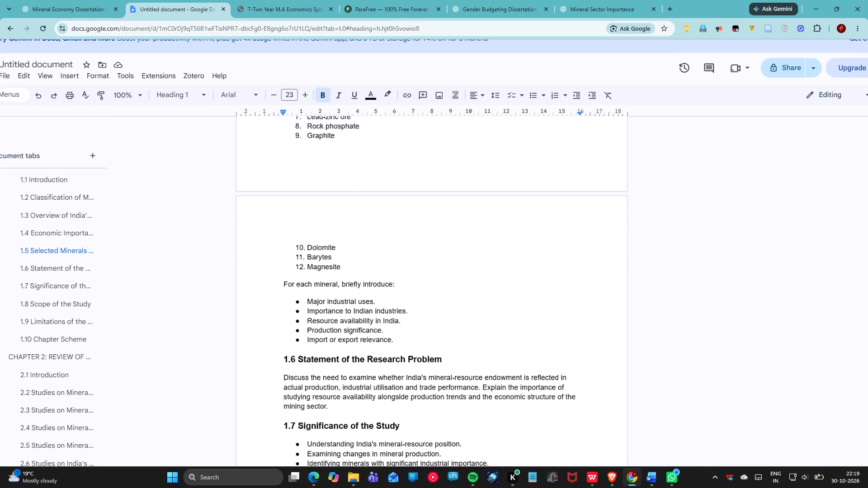
scroll(425, 359, "down", 3)
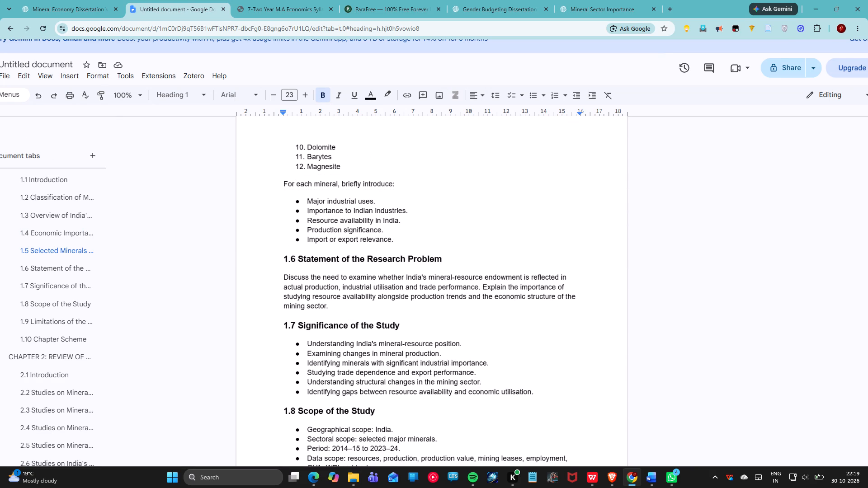
scroll(425, 359, "down", 2)
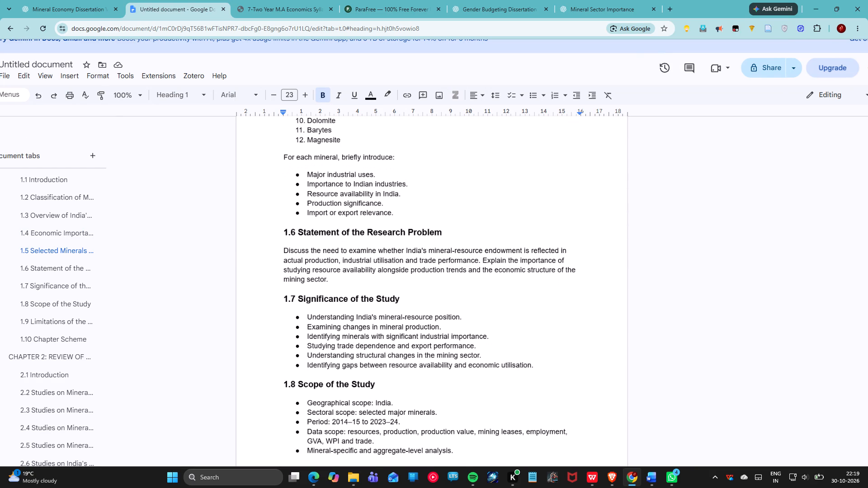
scroll(425, 359, "down", 1)
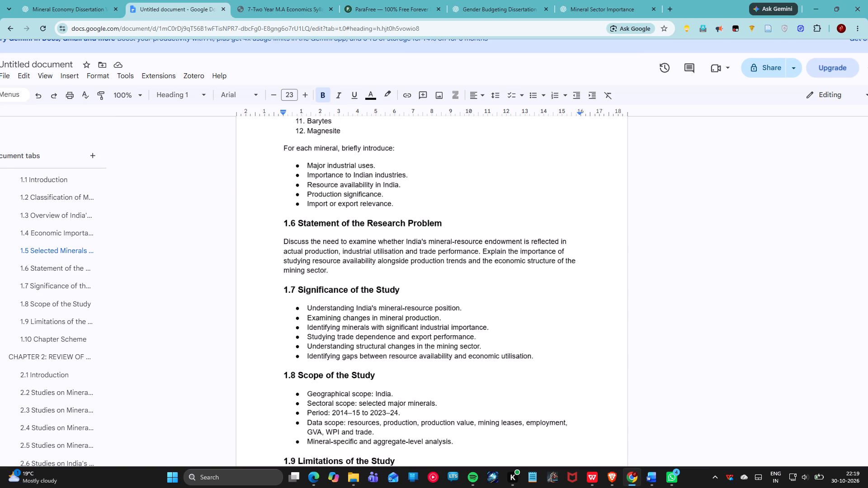
scroll(346, 428, "down", 1)
scroll(346, 428, "up", 1)
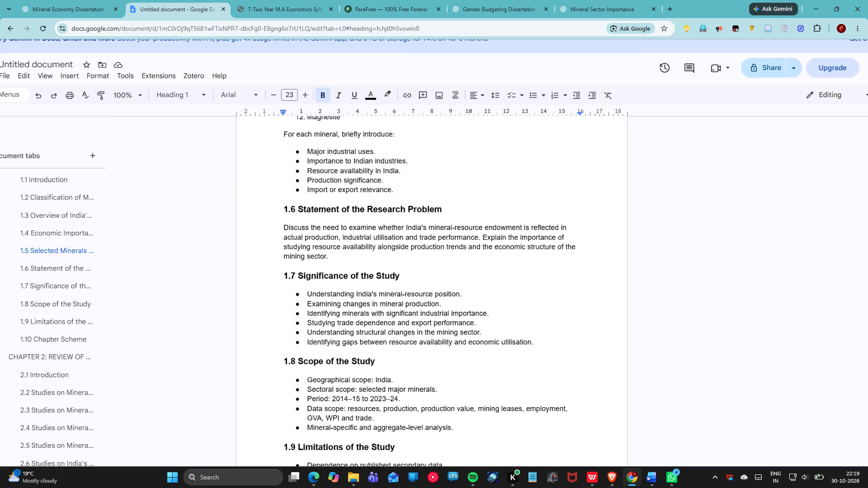
scroll(346, 428, "down", 1)
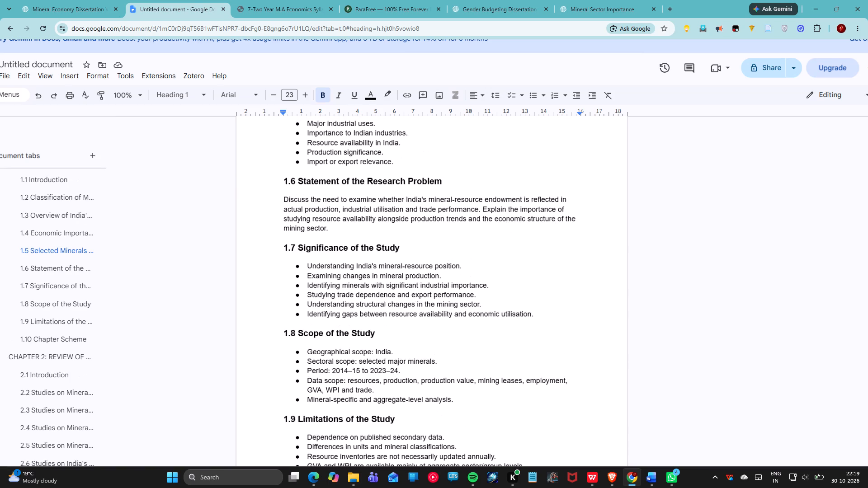
scroll(346, 428, "up", 1)
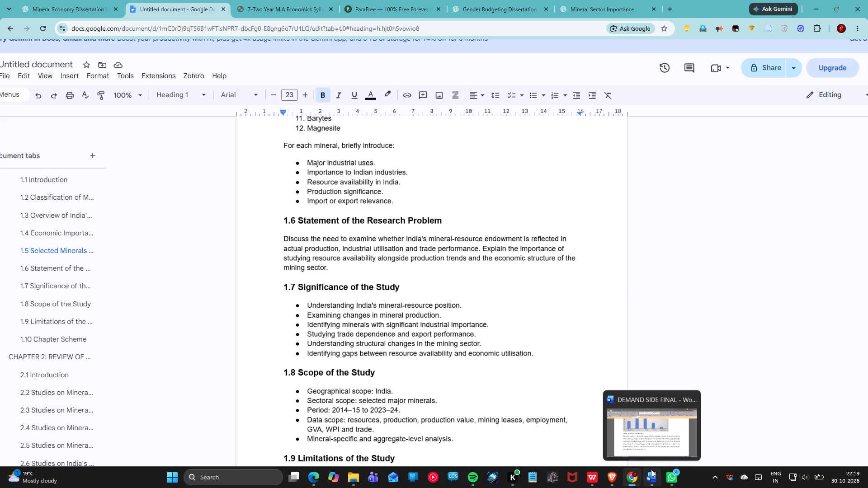
Switch to WPS Office, open the NEERAJ FINAL -20_01 PDF and examine its lists of figures and tables and its chapter contents.
left_click(653, 435)
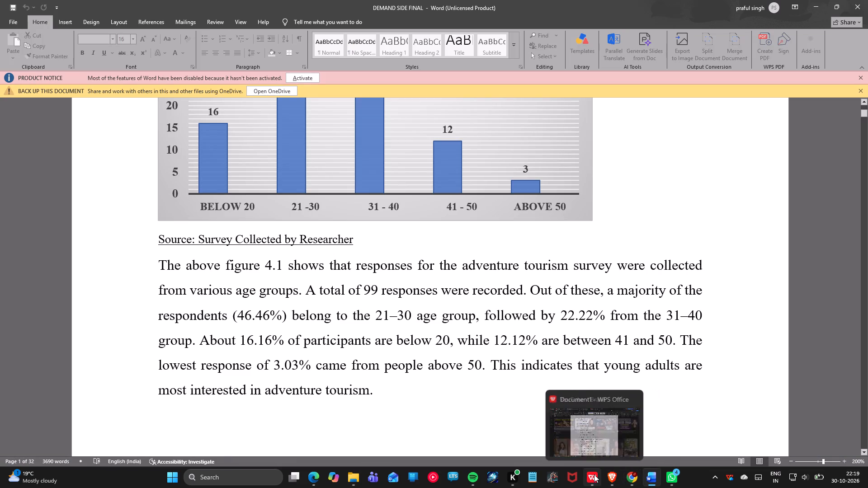
left_click(594, 445)
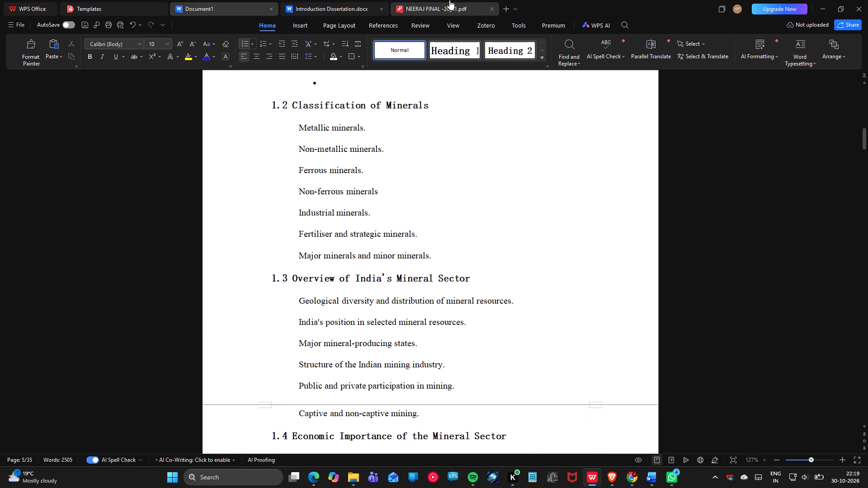
left_click(449, 0)
scroll(443, 200, "up", 1)
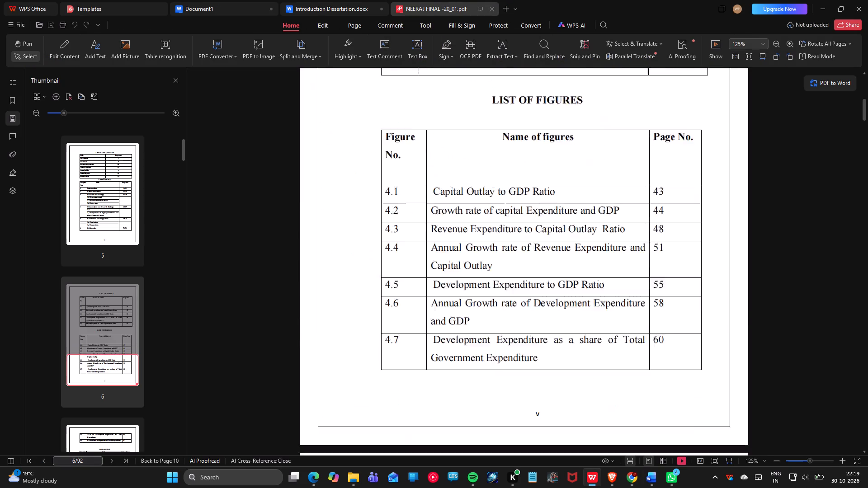
scroll(443, 200, "up", 1)
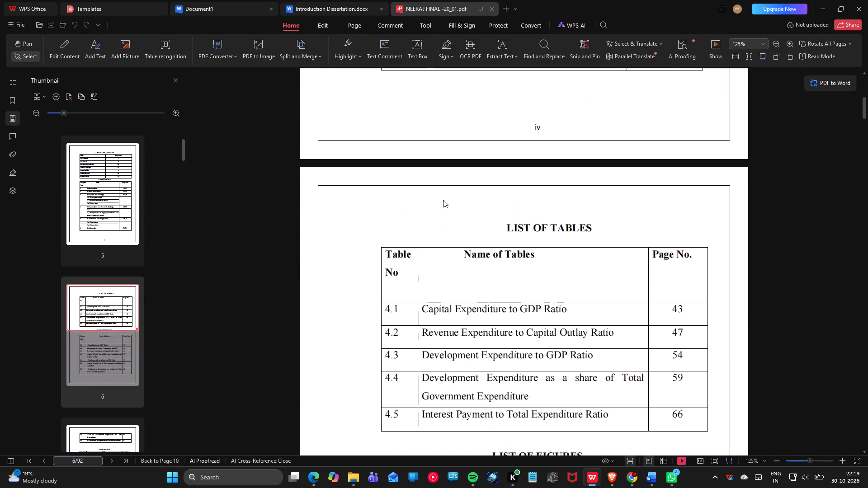
scroll(443, 200, "up", 4)
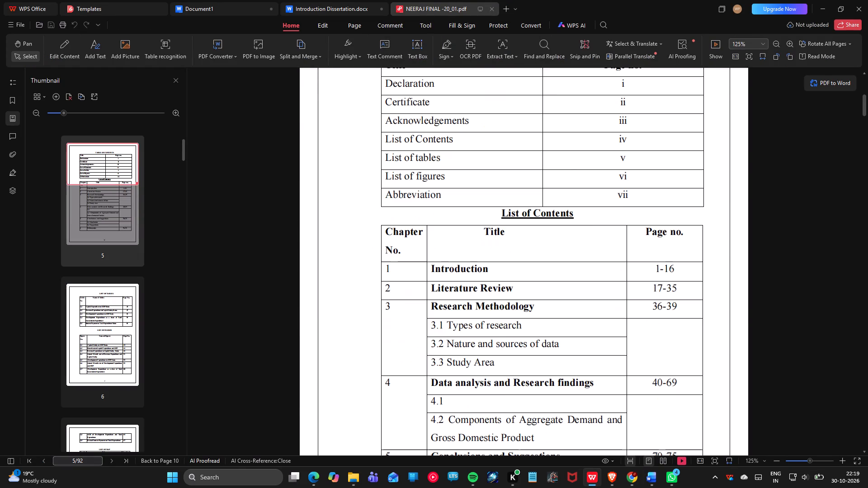
scroll(443, 200, "up", 1)
scroll(443, 200, "down", 2)
scroll(443, 200, "up", 1)
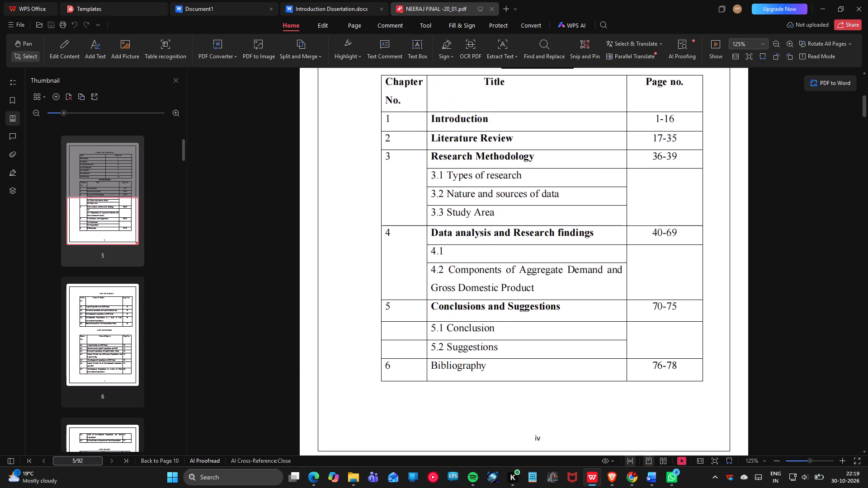
scroll(443, 200, "down", 1)
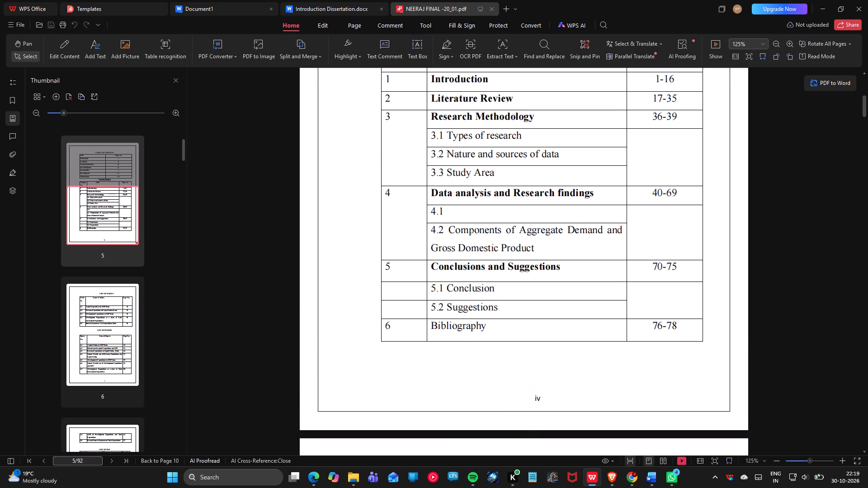
scroll(443, 200, "down", 1)
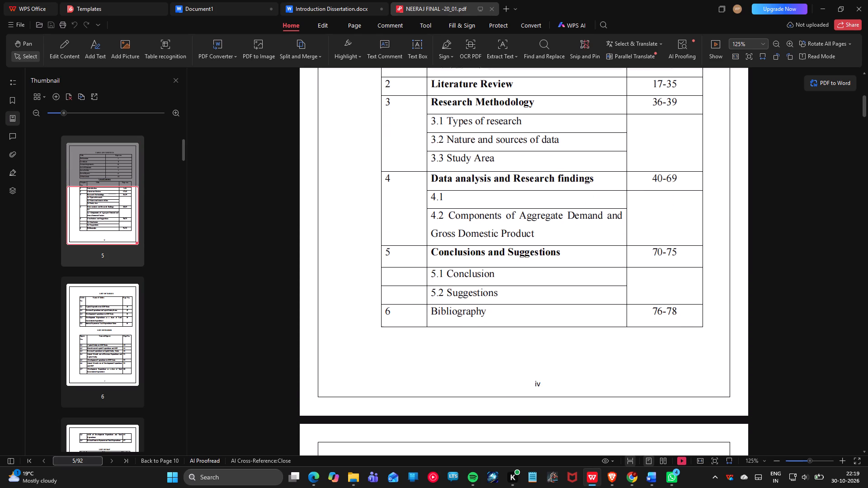
scroll(443, 200, "down", 3)
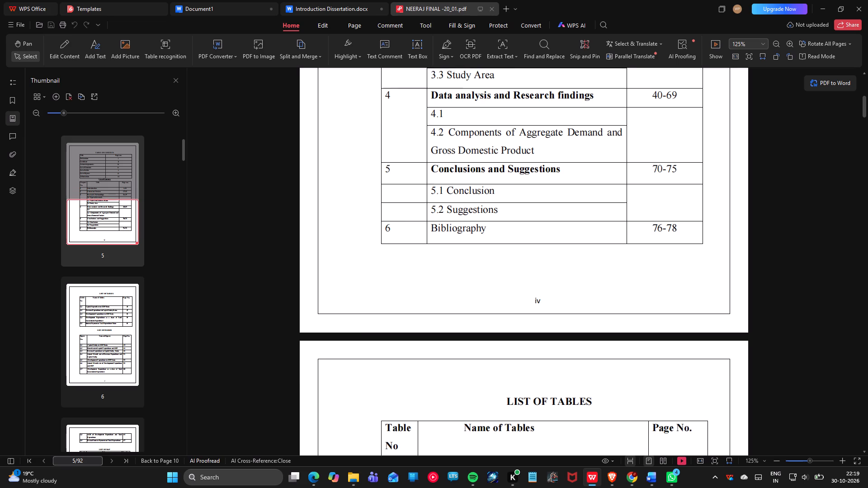
scroll(443, 200, "down", 1)
scroll(443, 200, "right", 1)
scroll(443, 200, "down", 1)
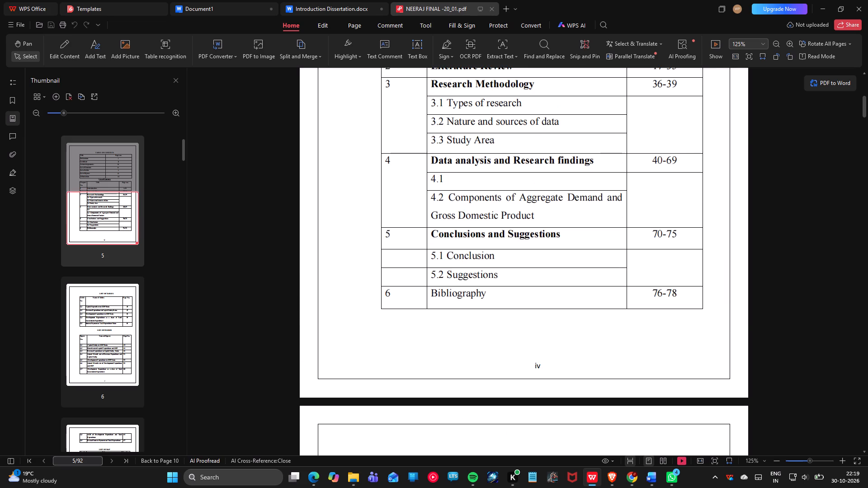
Skim the sample dissertation PDF from the contents through the introduction, literature review and methodology to the start of Chapter 4.
scroll(443, 200, "down", 13)
scroll(443, 200, "down", 14)
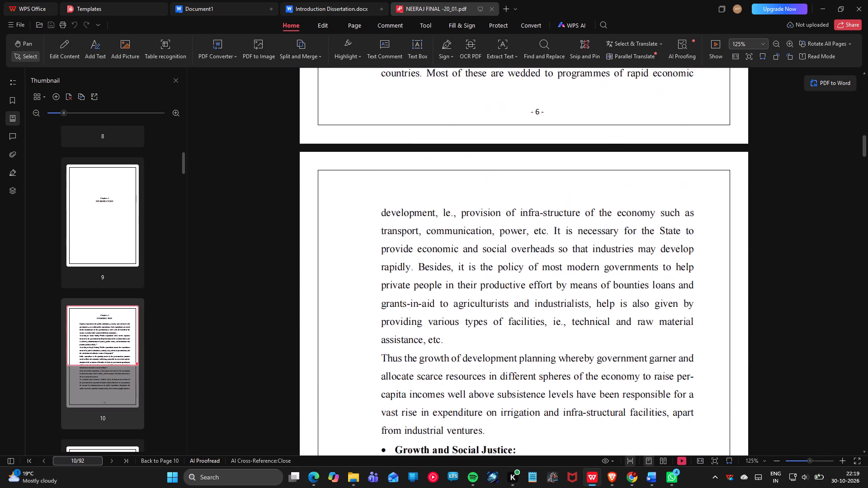
scroll(443, 200, "down", 12)
scroll(443, 200, "up", 5)
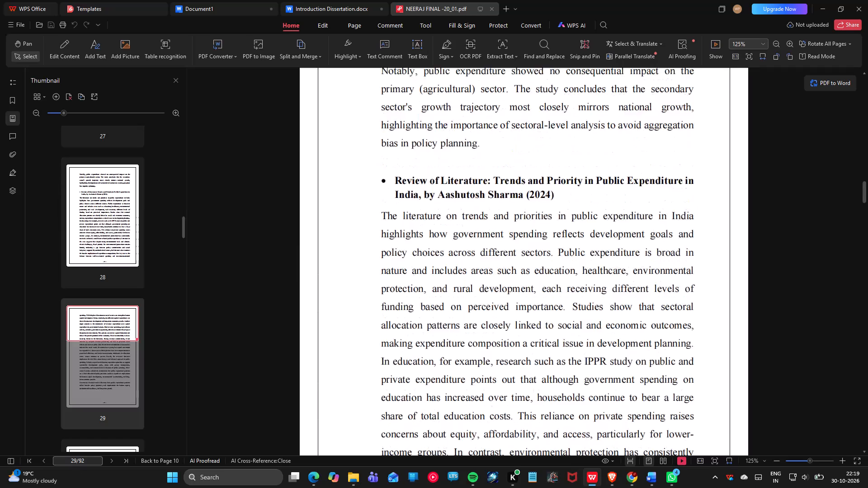
scroll(443, 200, "up", 9)
scroll(443, 200, "down", 3)
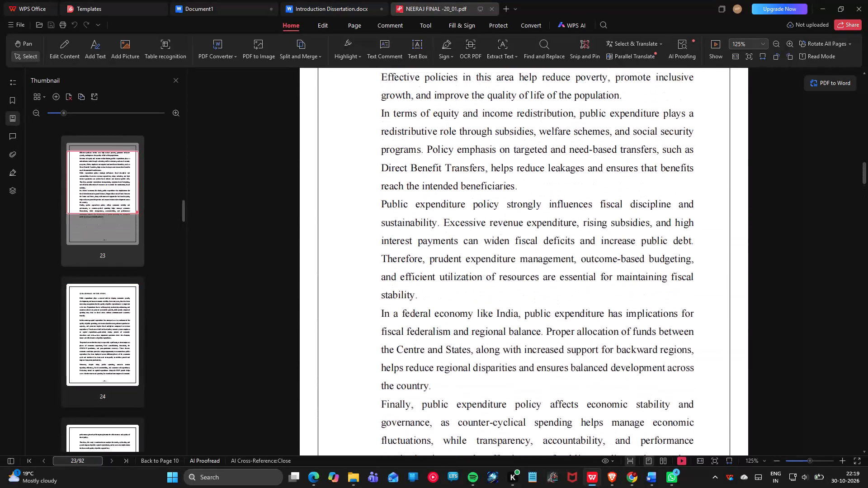
scroll(443, 200, "down", 11)
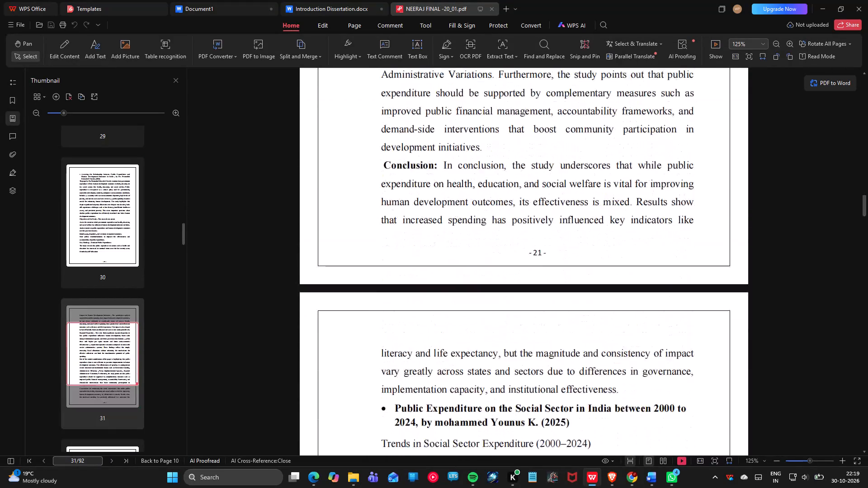
scroll(443, 200, "down", 11)
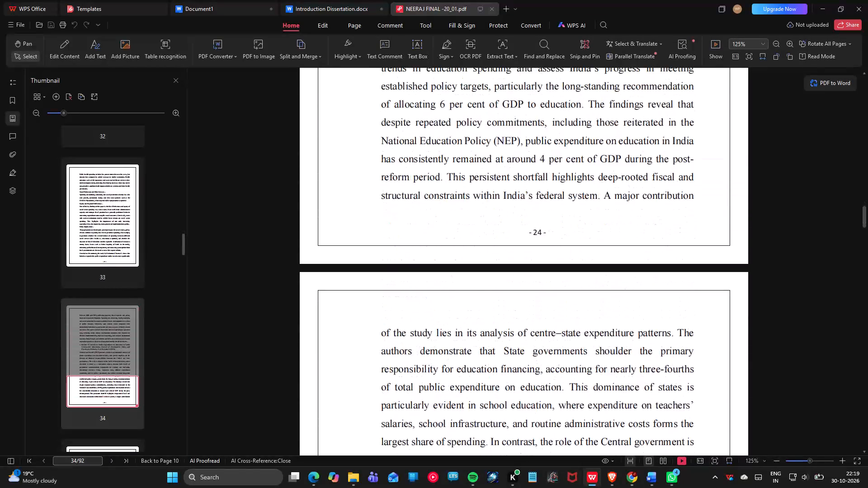
scroll(443, 200, "down", 11)
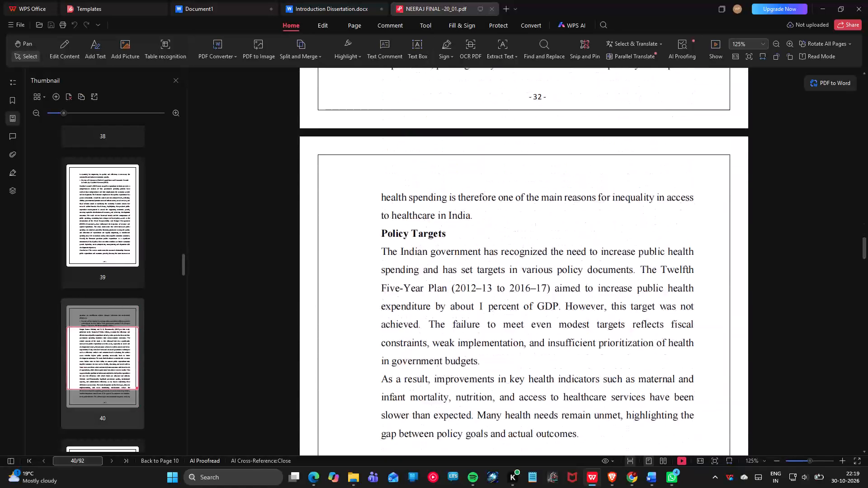
scroll(443, 200, "down", 3)
scroll(443, 200, "up", 1)
scroll(443, 200, "down", 1)
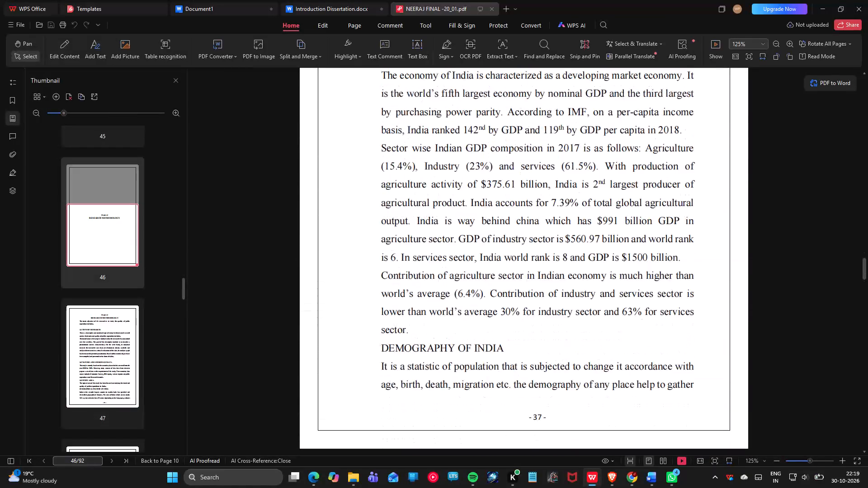
scroll(443, 200, "down", 5)
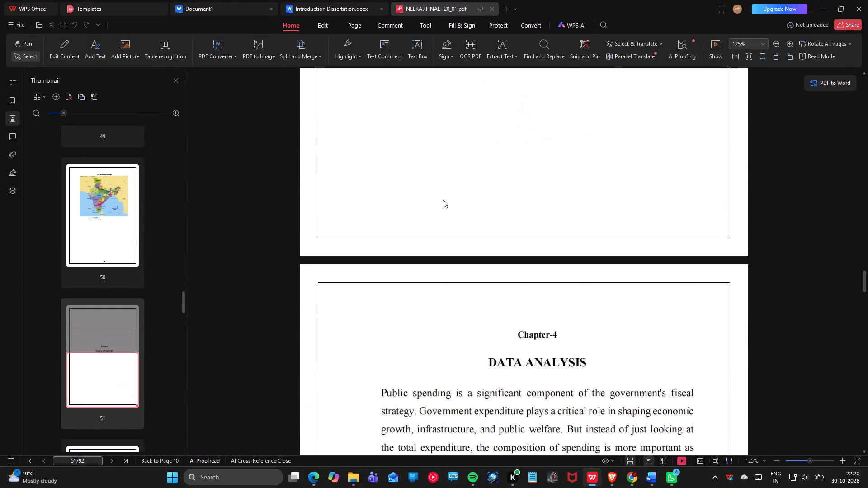
Examine the start of Chapter 4 "Data Analysis" in the sample PDF, including its indicator list and the Capital Expenditure to GDP table.
scroll(443, 200, "down", 2)
scroll(443, 200, "up", 2)
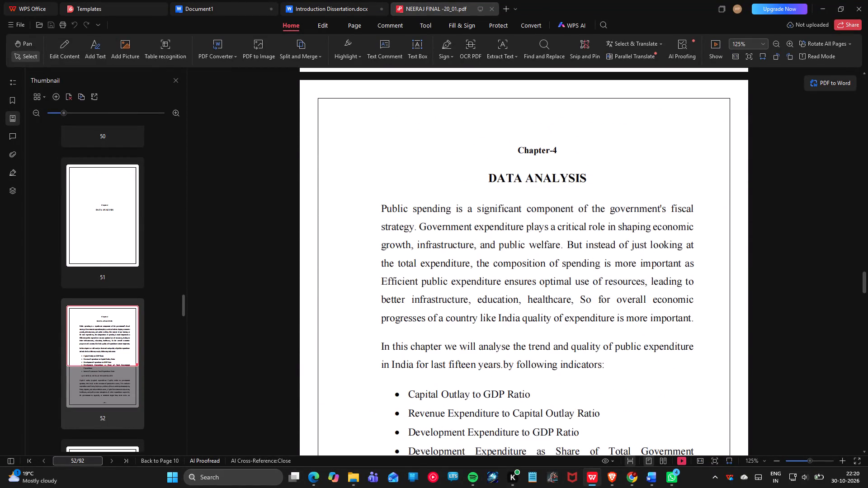
scroll(443, 200, "up", 1)
scroll(443, 200, "down", 1)
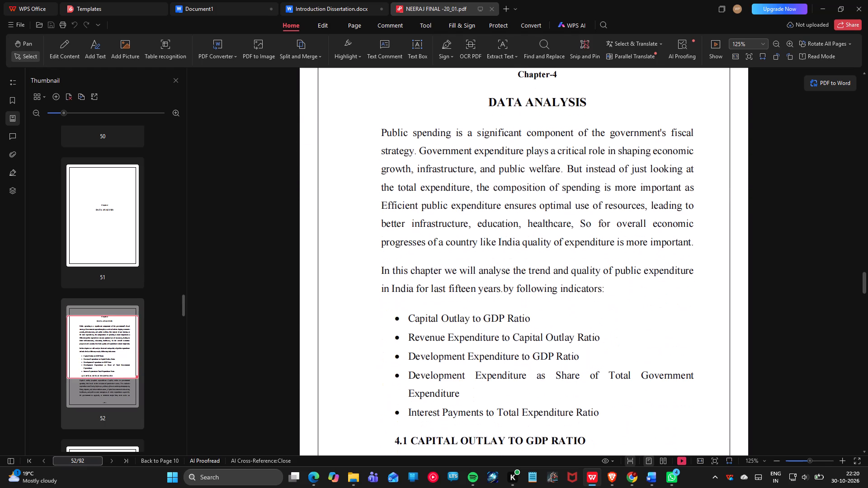
scroll(443, 200, "down", 1)
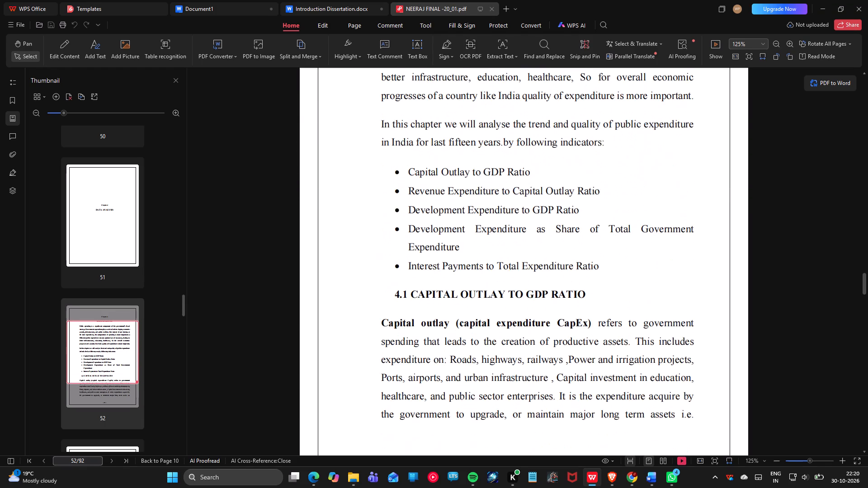
scroll(443, 200, "down", 3)
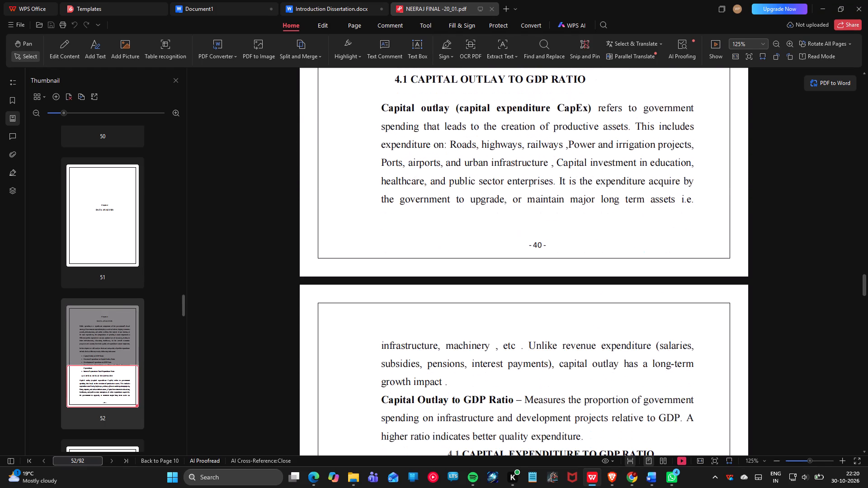
scroll(443, 200, "down", 3)
scroll(443, 200, "up", 1)
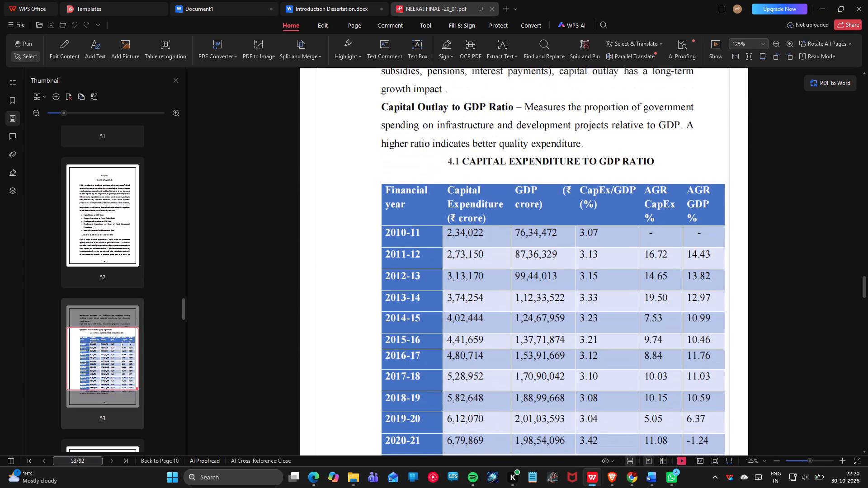
scroll(443, 200, "up", 1)
scroll(443, 200, "down", 2)
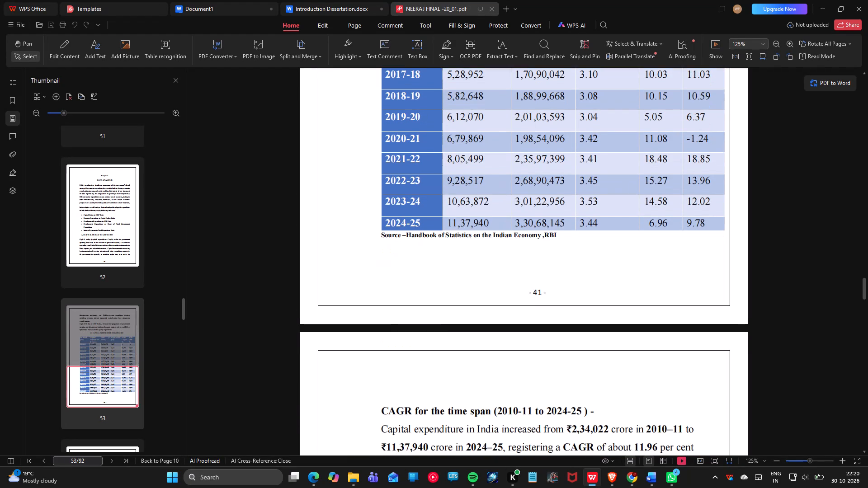
scroll(443, 200, "up", 1)
scroll(443, 200, "down", 2)
scroll(443, 200, "up", 2)
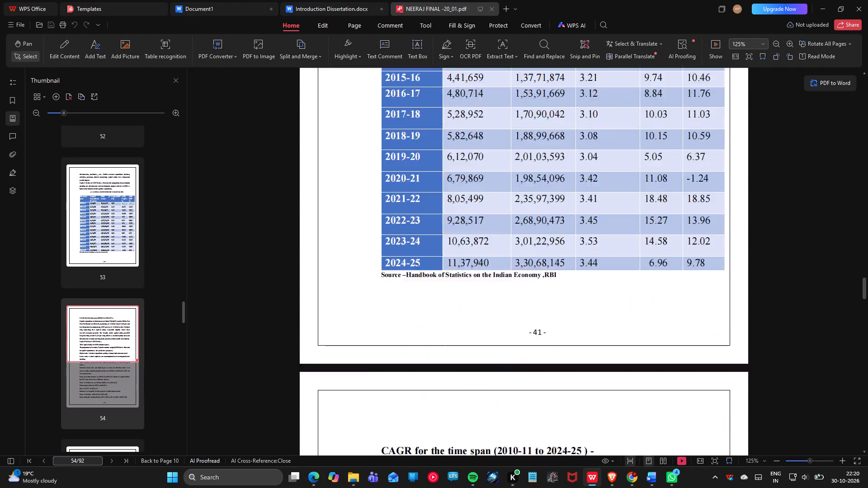
scroll(443, 200, "up", 6)
scroll(443, 200, "down", 1)
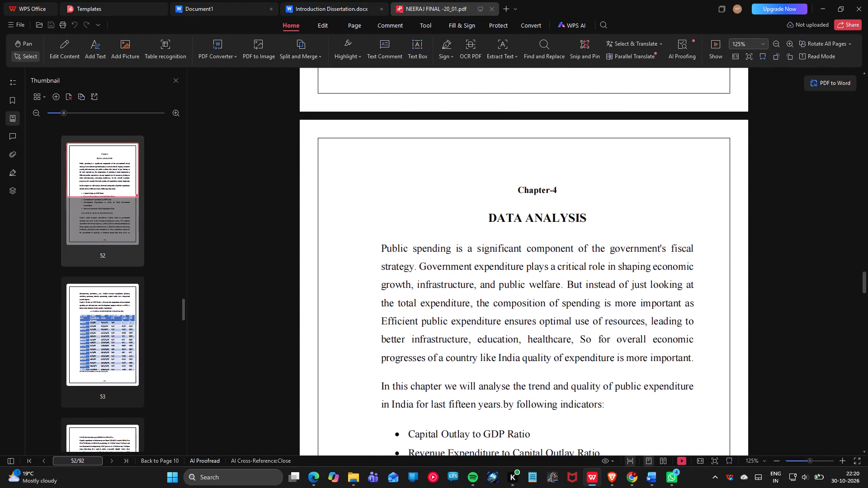
Skim the sample dissertation from section 4.1 through its analysis and charts to the last page, and return to the Map of India.
scroll(443, 200, "down", 4)
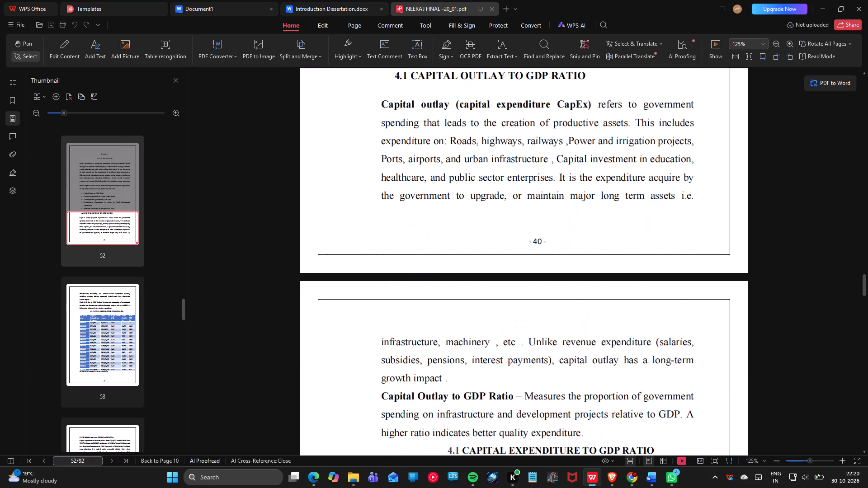
scroll(443, 200, "down", 7)
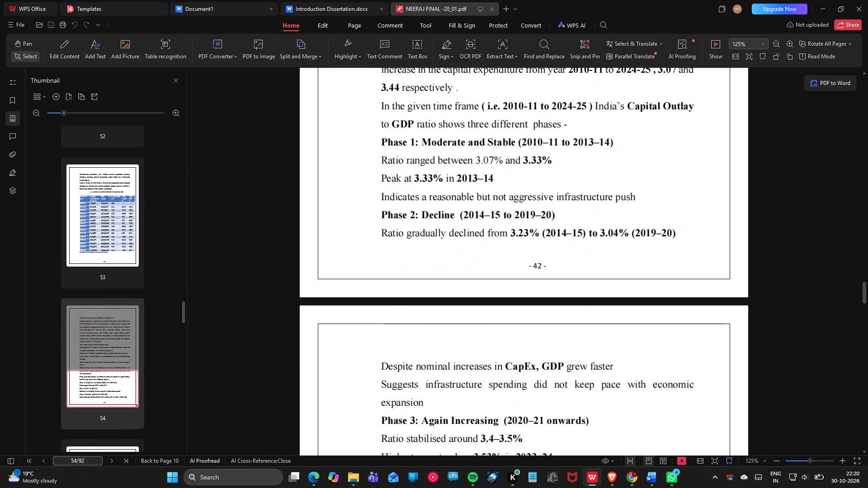
scroll(443, 200, "down", 4)
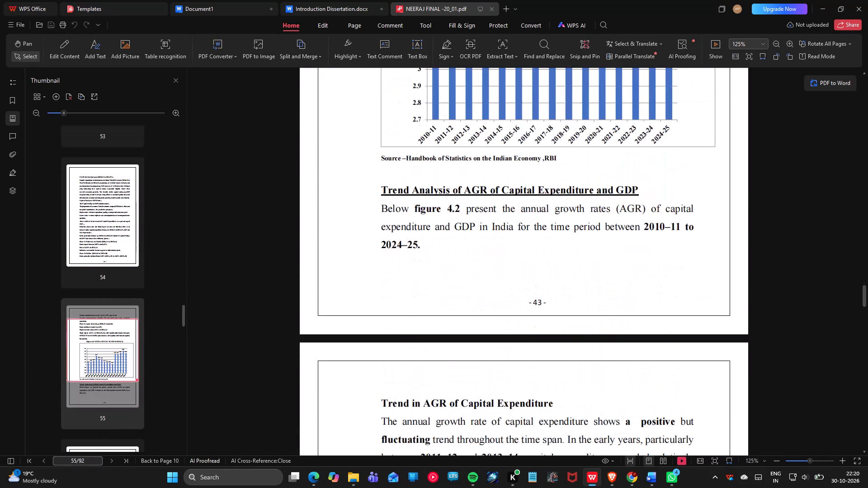
scroll(443, 200, "down", 4)
scroll(443, 200, "up", 3)
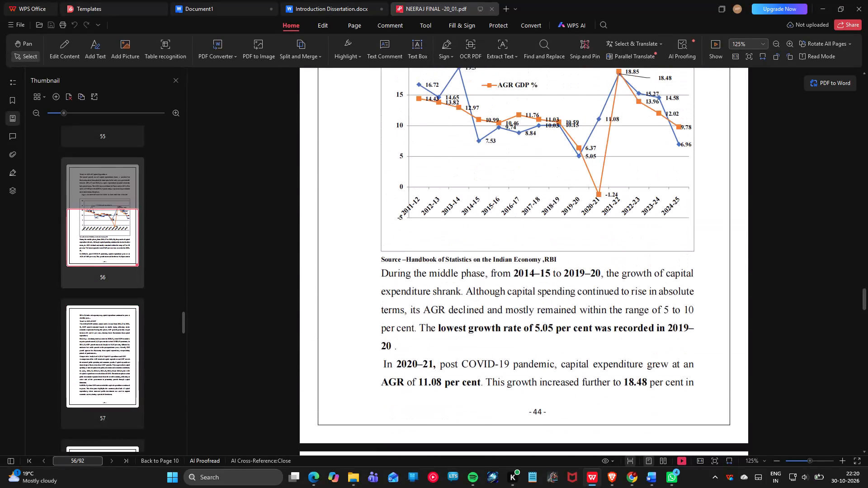
scroll(443, 200, "down", 6)
left_click(443, 200)
scroll(443, 200, "down", 20)
scroll(443, 200, "down", 10)
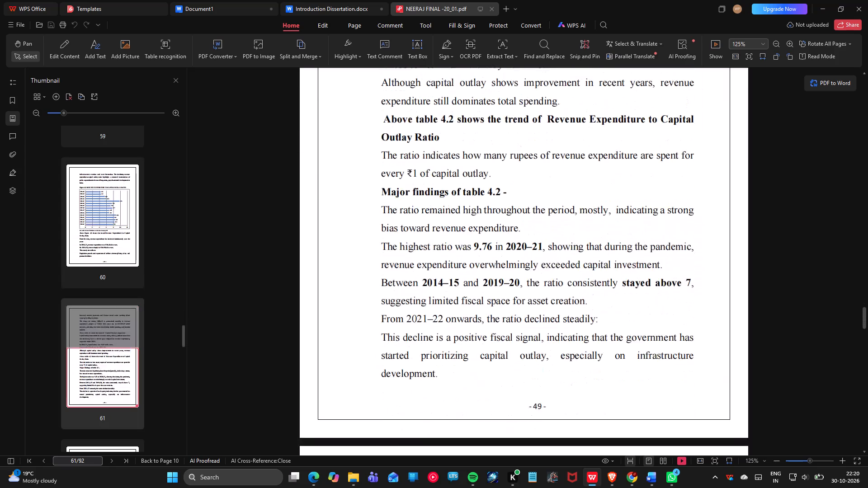
scroll(443, 200, "down", 15)
scroll(443, 200, "down", 15)
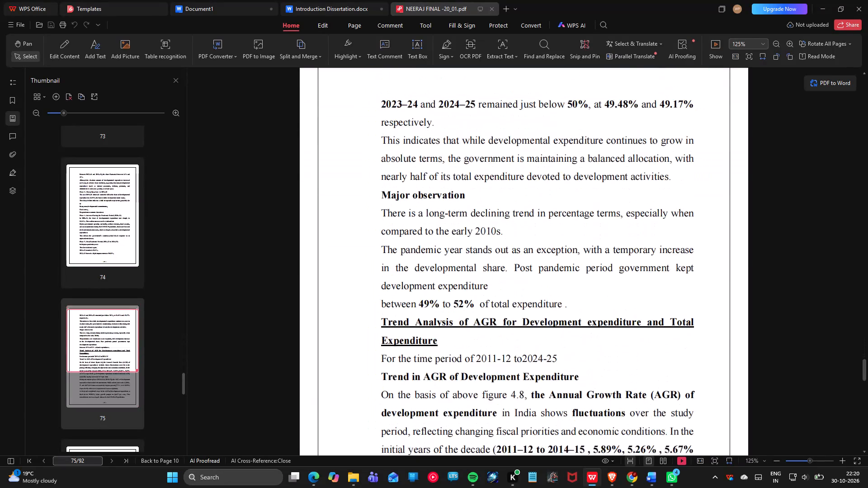
scroll(443, 200, "down", 19)
scroll(443, 200, "down", 7)
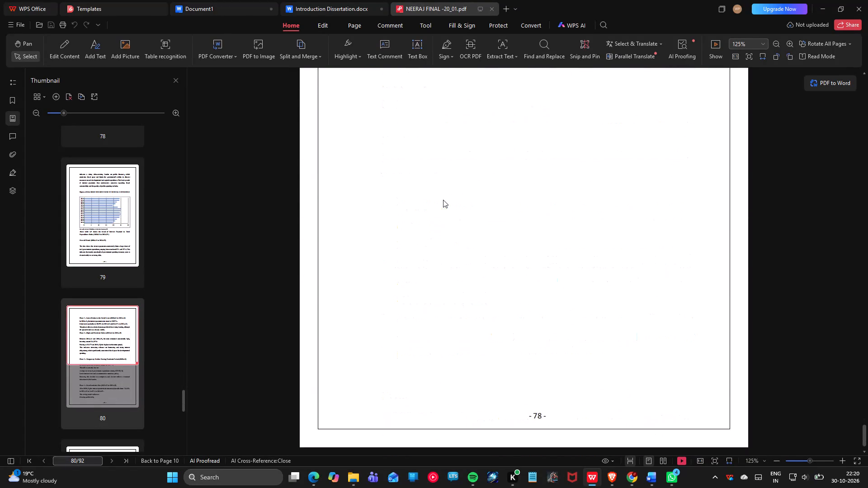
scroll(443, 200, "down", 20)
scroll(443, 200, "down", 2)
scroll(443, 200, "up", 20)
scroll(443, 200, "up", 20)
scroll(443, 200, "up", 18)
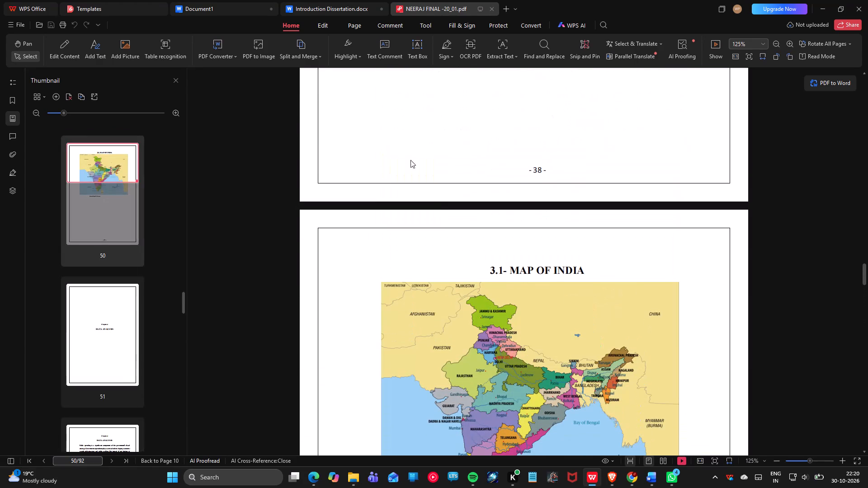
Switch to Introduction Dissertation.docx and review the draft from "Captive and Non-Captive Mining" to the closing Magnesite entry.
left_click(402, 0)
left_click(339, 0)
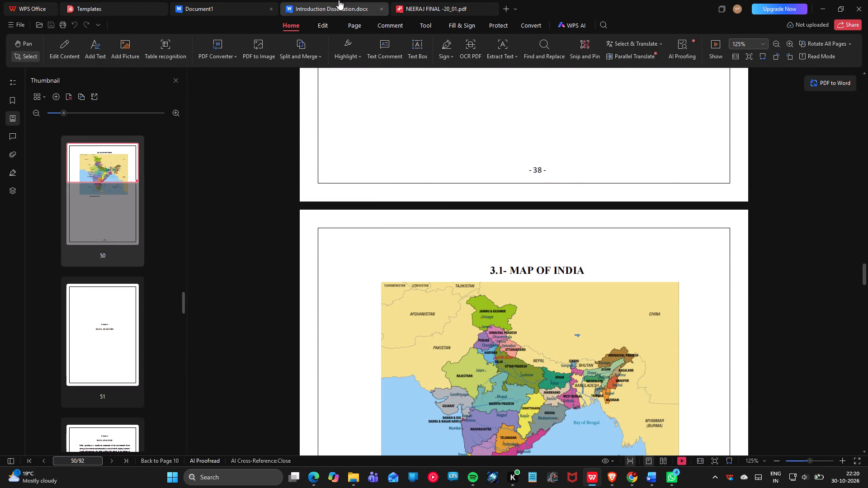
scroll(372, 206, "up", 12)
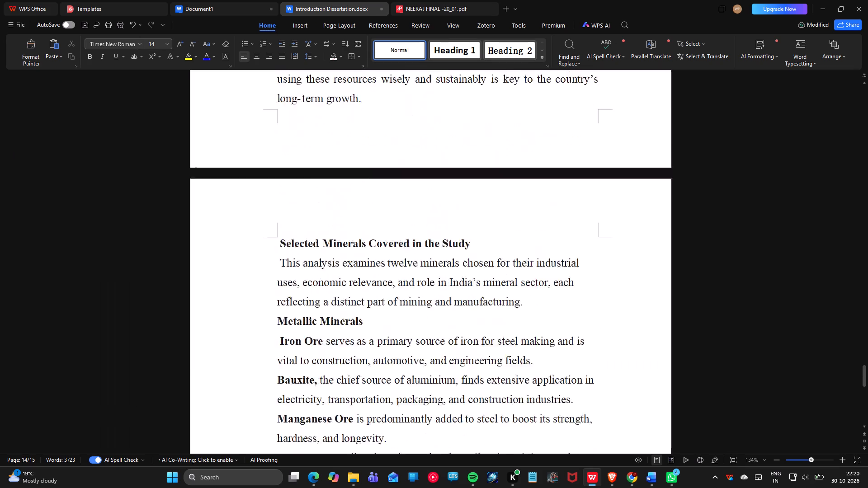
scroll(372, 206, "up", 15)
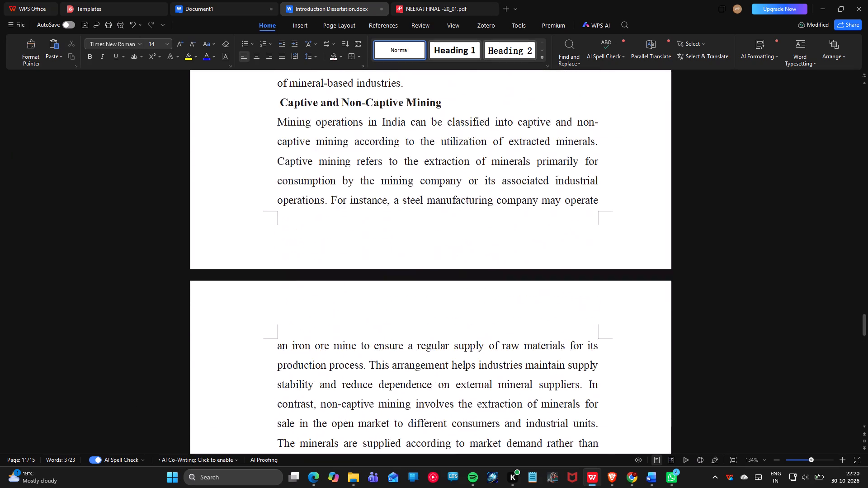
scroll(372, 206, "down", 13)
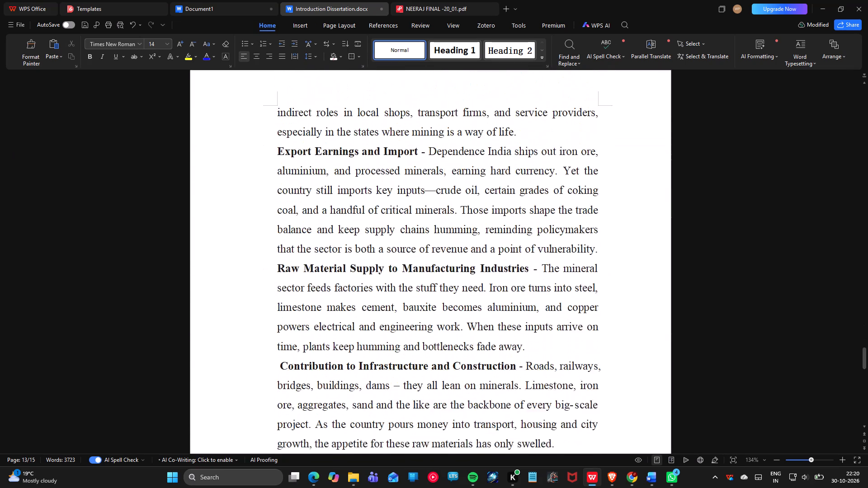
scroll(372, 206, "down", 6)
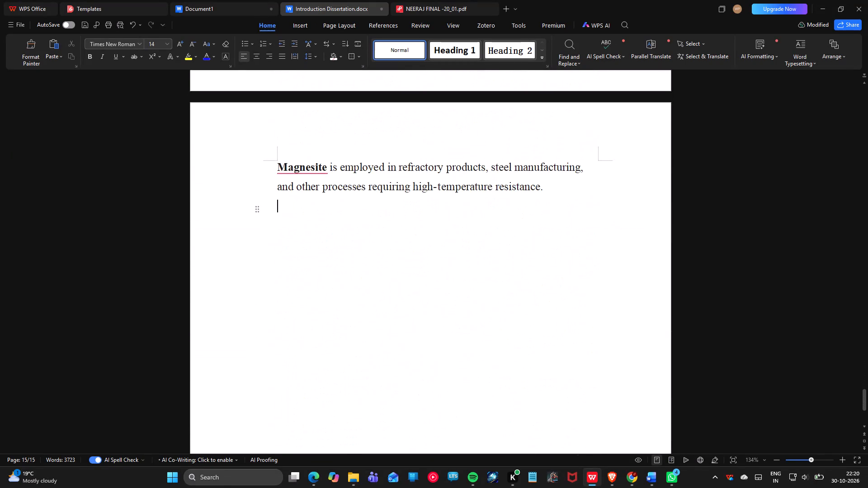
scroll(383, 181, "up", 7)
scroll(383, 181, "down", 1)
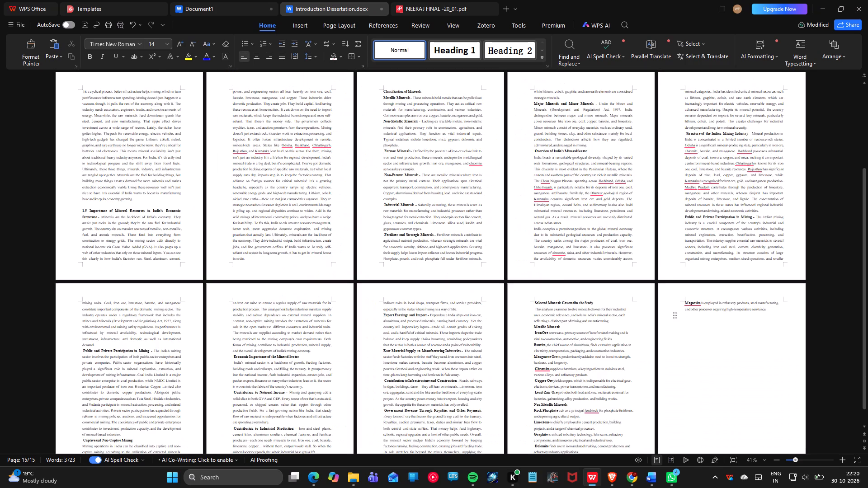
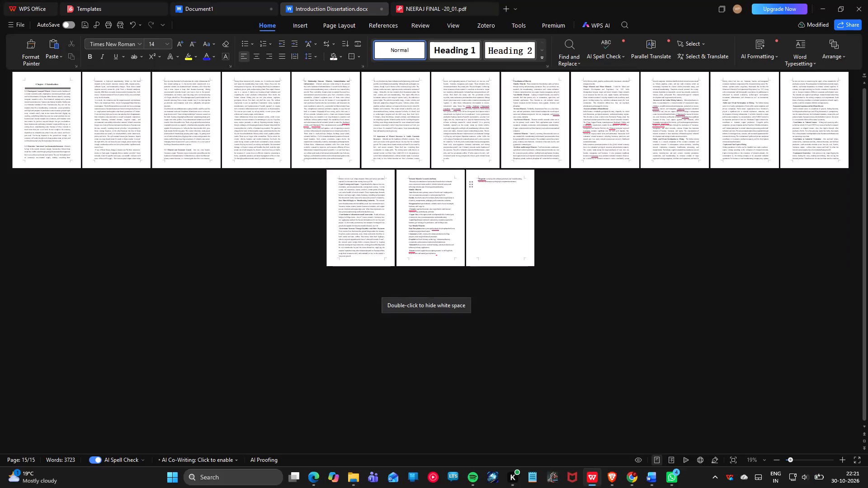
Skim Introduction Dissertation.docx from the opening sections through mineral classification and India's mineral sector to "Government Revenue Through Royalties and Other Payments".
scroll(381, 290, "up", 2)
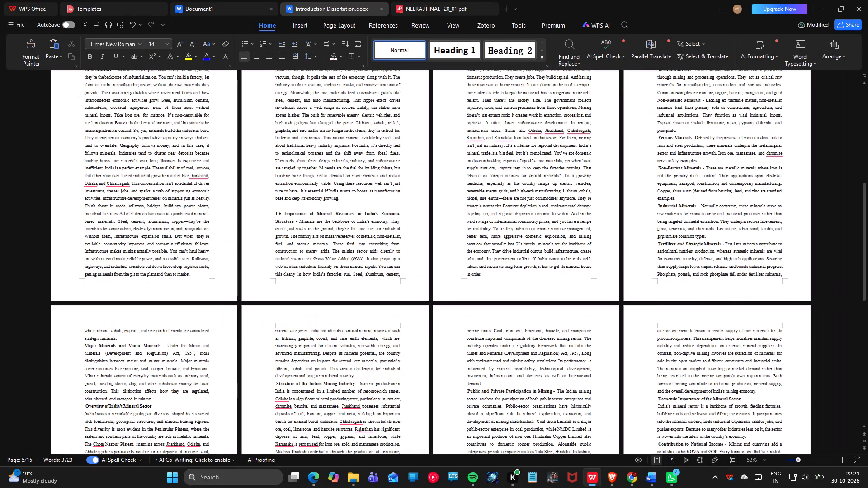
scroll(381, 290, "up", 4)
scroll(381, 290, "down", 4)
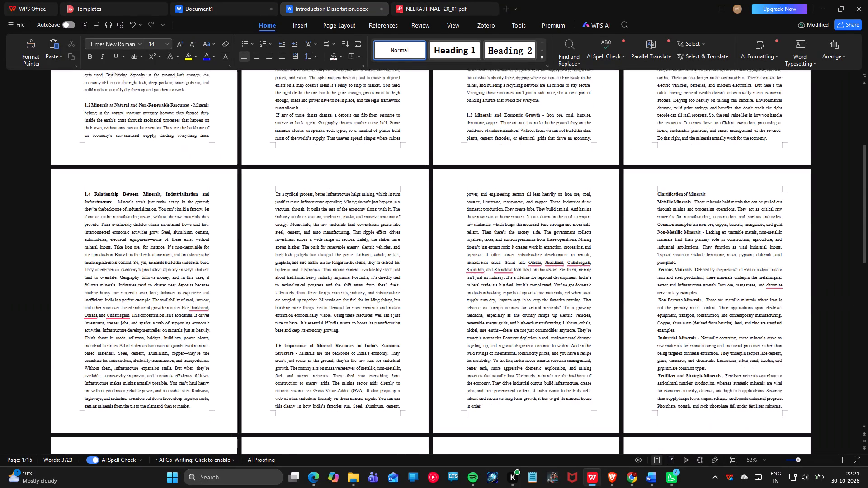
scroll(381, 290, "down", 8)
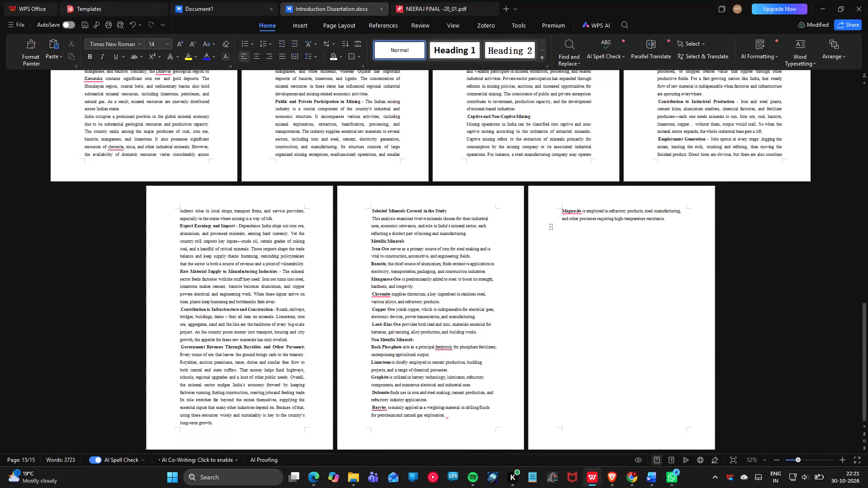
scroll(413, 256, "down", 5)
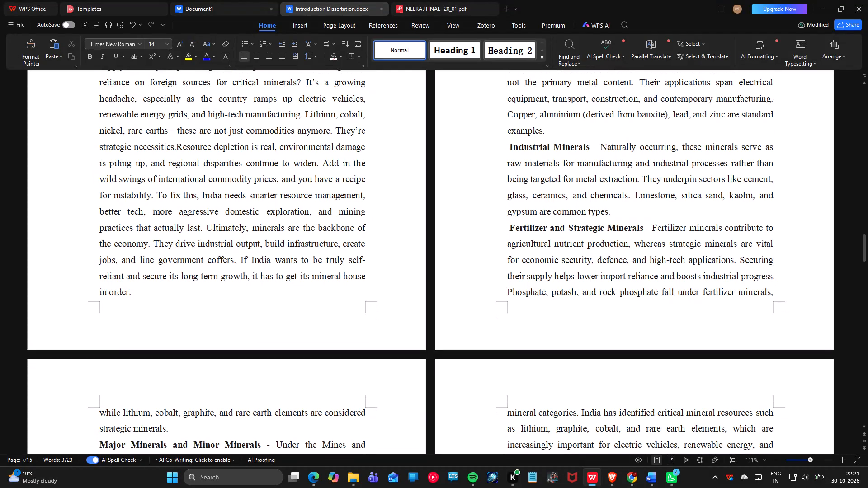
scroll(545, 202, "down", 4)
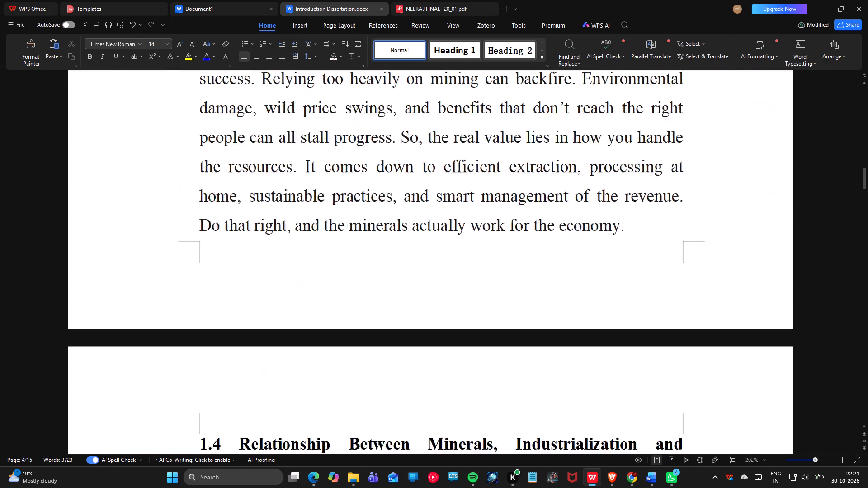
scroll(545, 202, "down", 17)
scroll(545, 202, "down", 4)
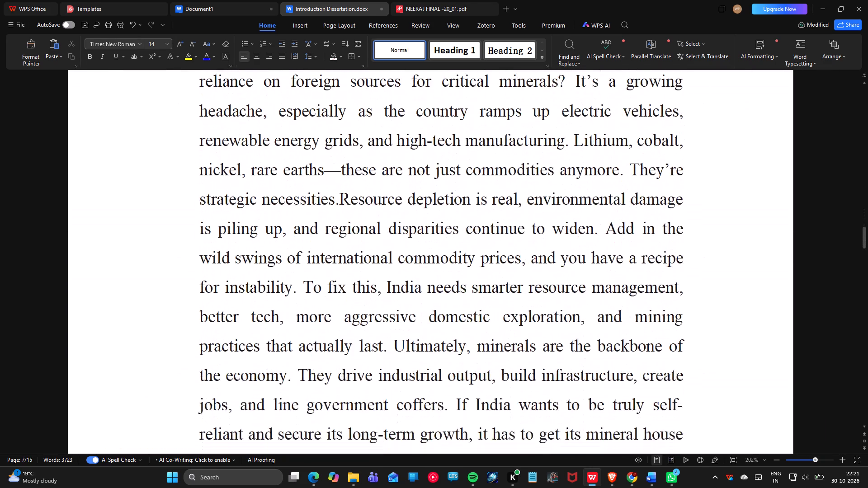
scroll(545, 202, "down", 13)
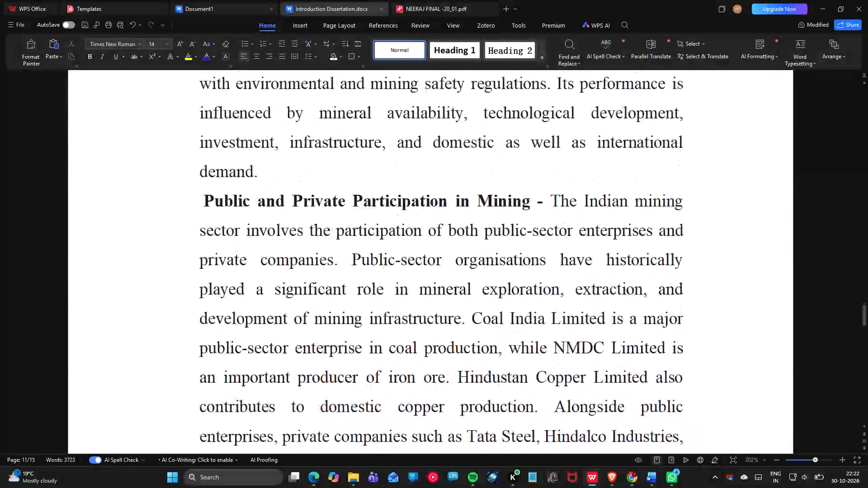
scroll(545, 202, "down", 13)
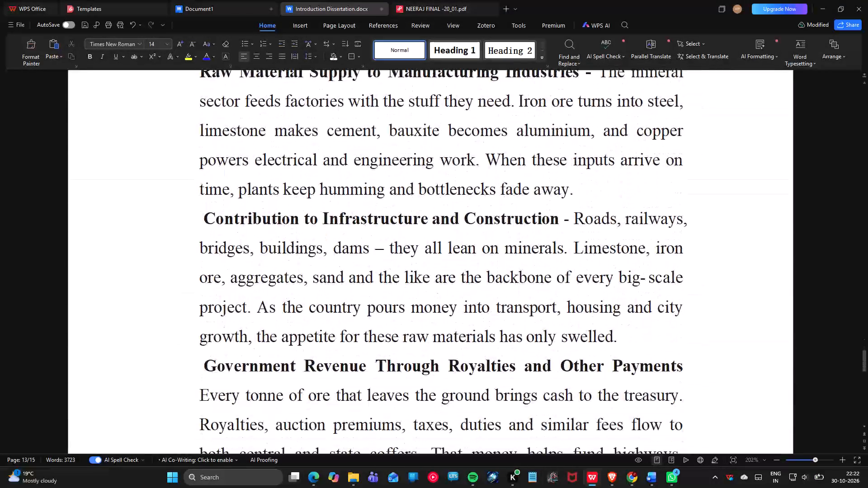
scroll(545, 202, "down", 14)
scroll(545, 202, "down", 7)
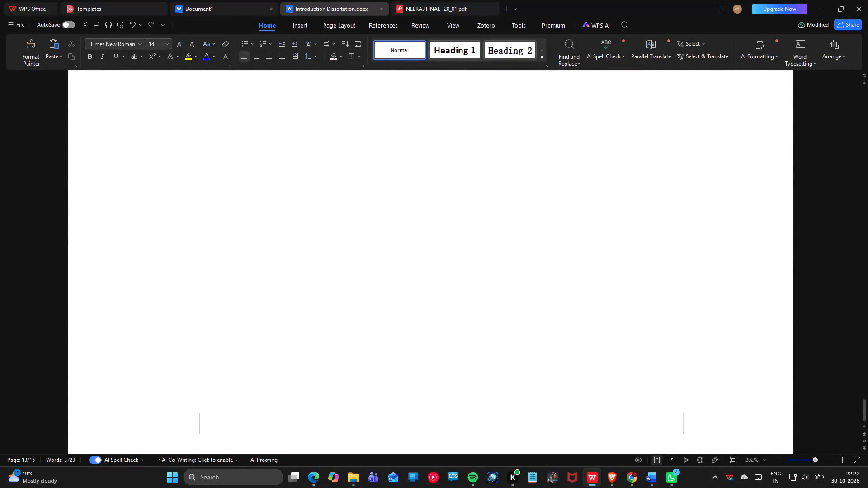
Review the "Selected Minerals Covered in the Study" section of the draft, covering the metallic and non-metallic mineral entries.
scroll(545, 202, "up", 13)
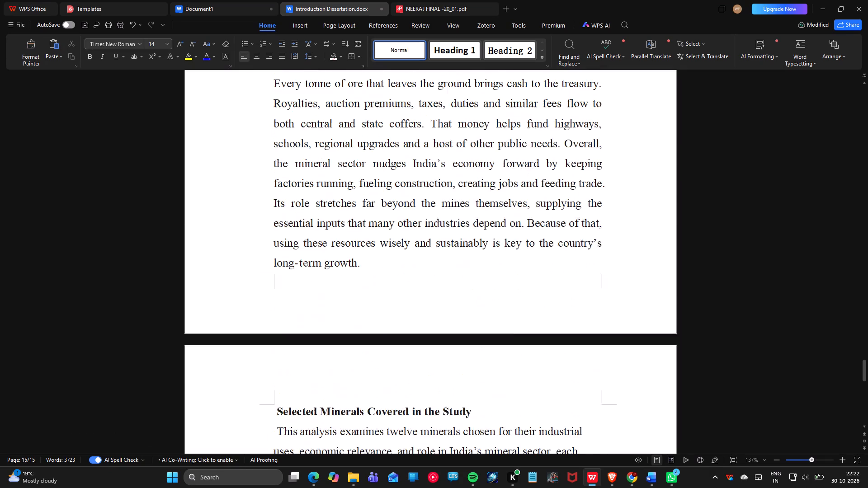
scroll(545, 202, "down", 2)
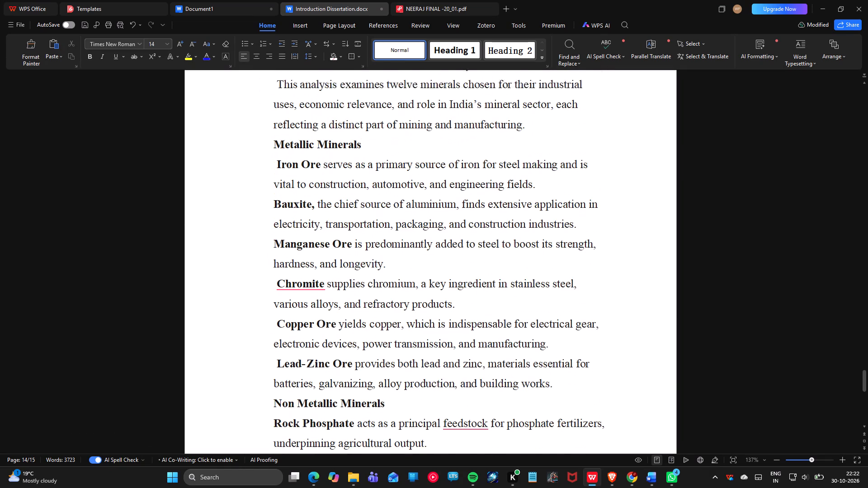
scroll(545, 202, "down", 5)
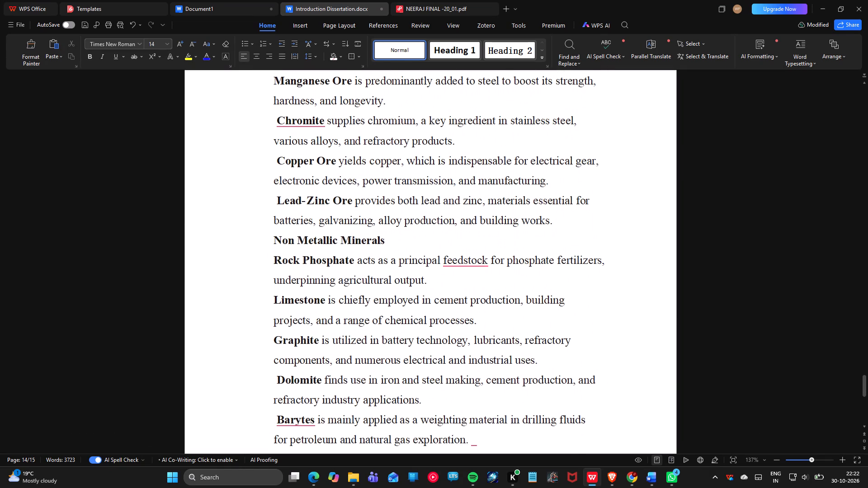
scroll(545, 202, "down", 2)
scroll(545, 202, "up", 2)
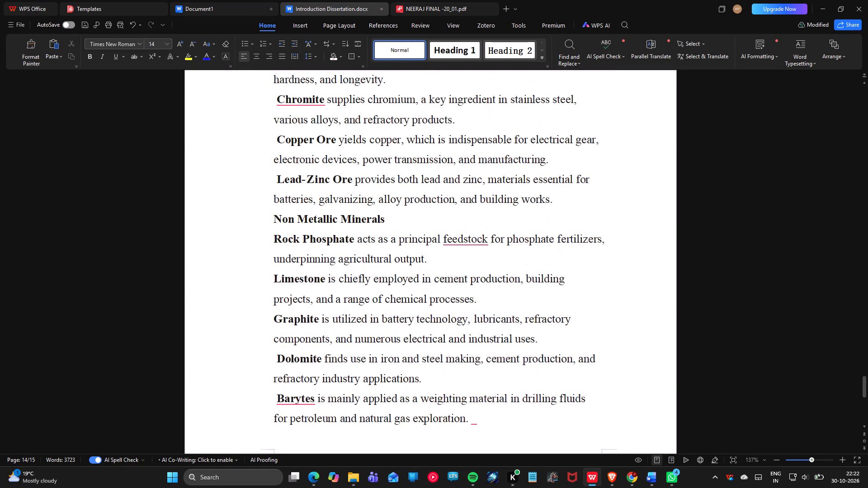
scroll(545, 202, "up", 3)
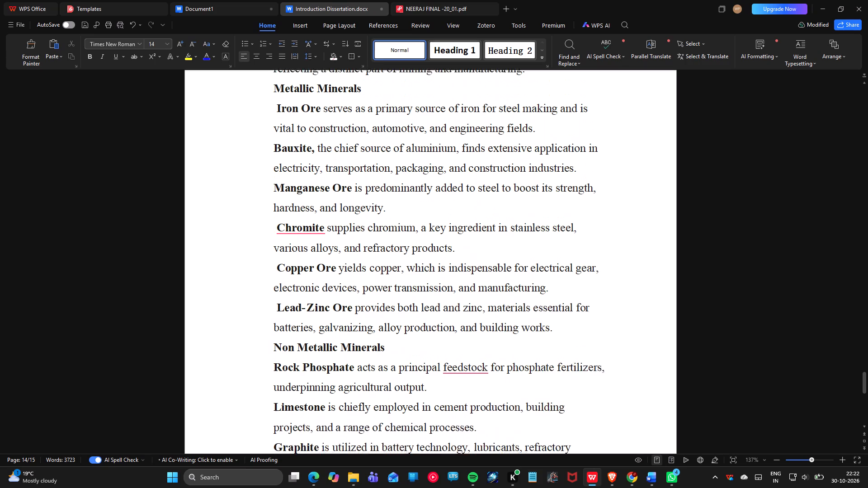
scroll(545, 202, "up", 1)
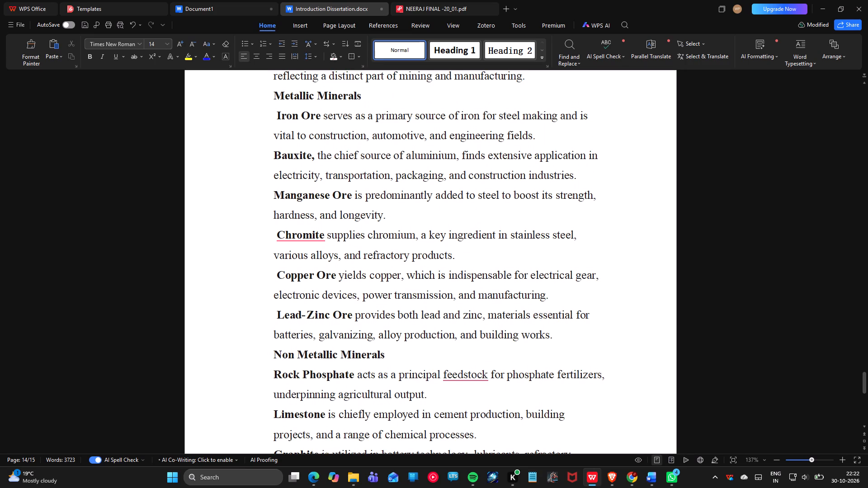
left_click(338, 0)
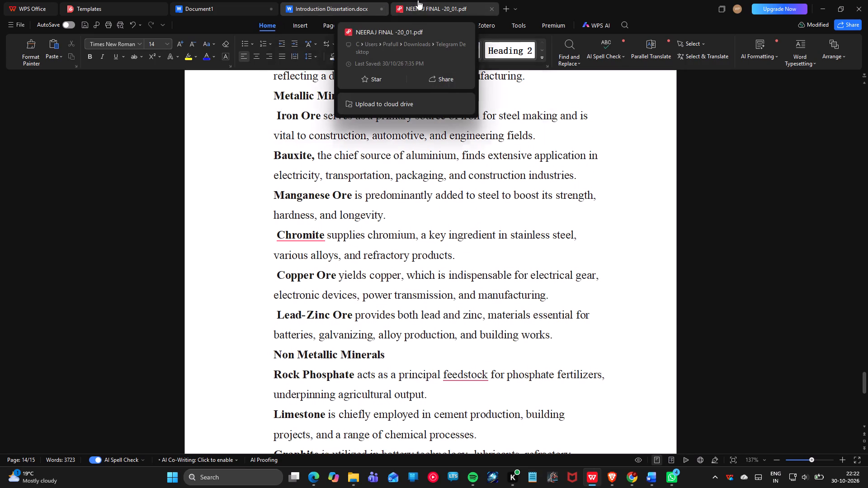
left_click(823, 3)
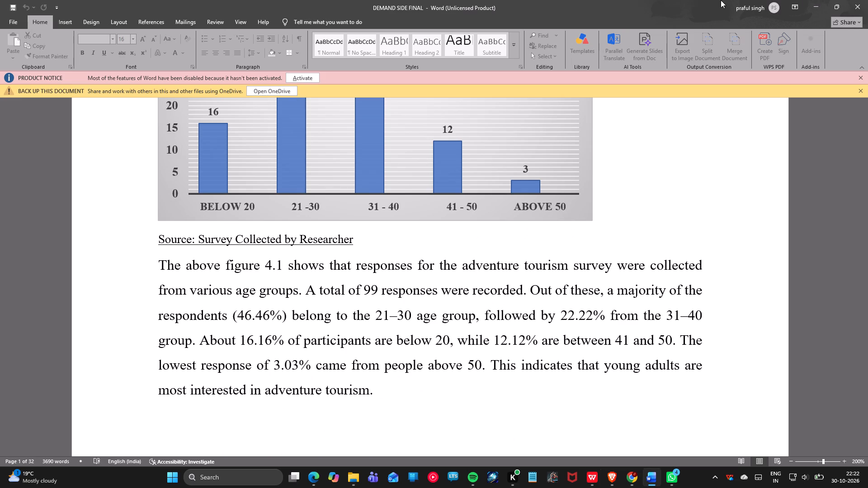
left_click(821, 8)
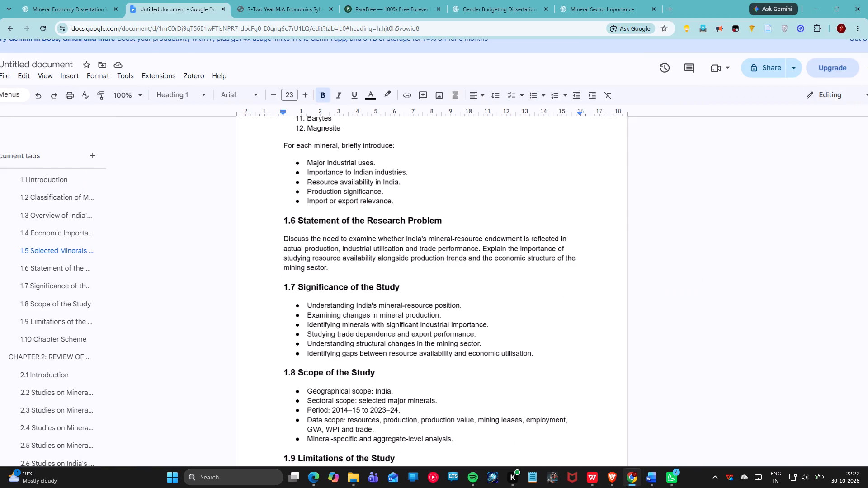
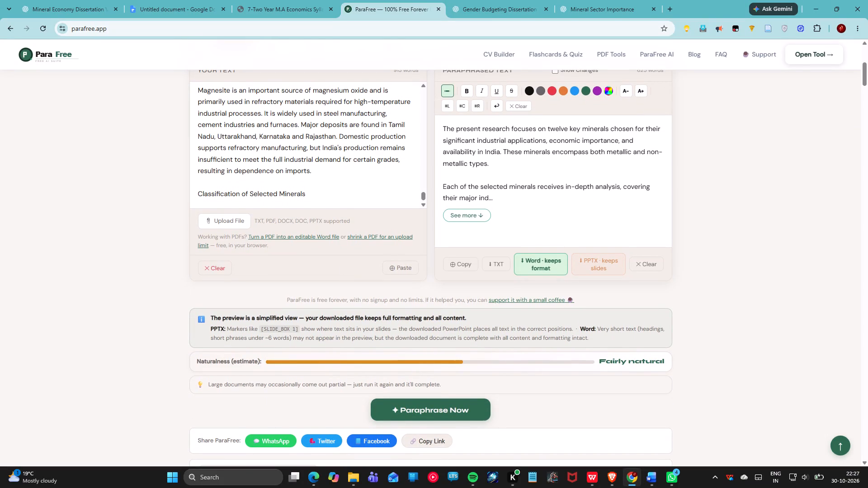
Expand the full paraphrased text and read it through to the "Classification of Selected Minerals" heading.
left_click(473, 215)
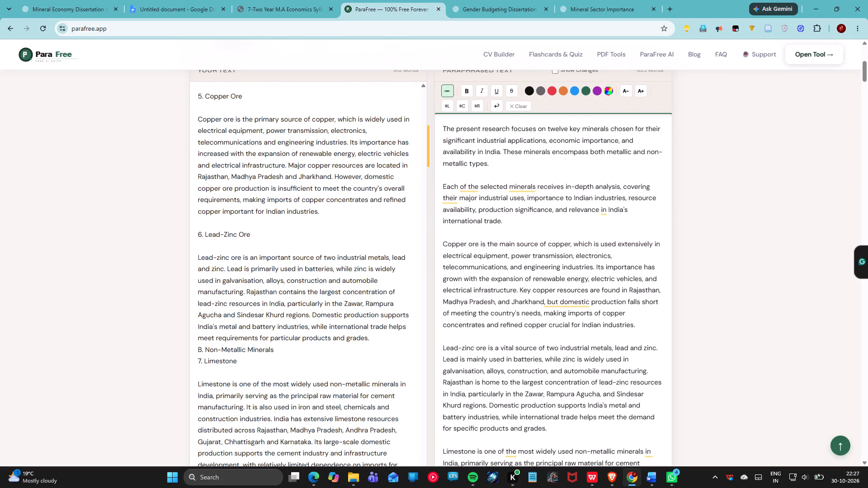
left_click(440, 133)
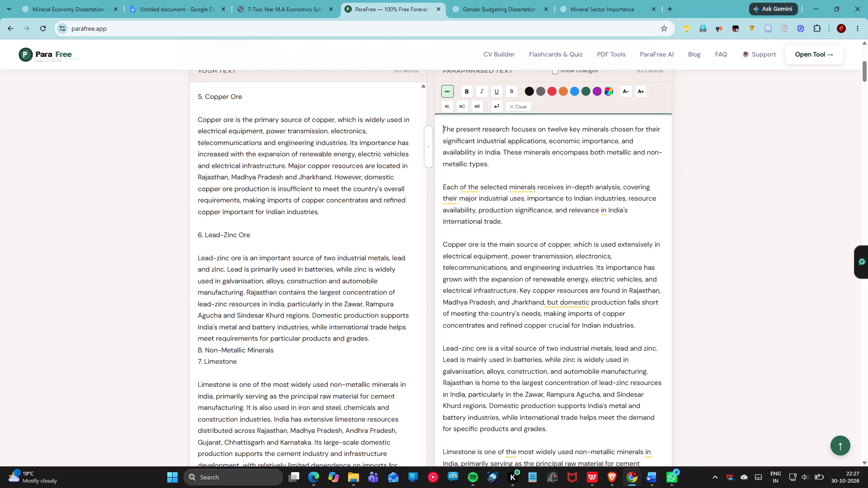
scroll(253, 242, "up", 5)
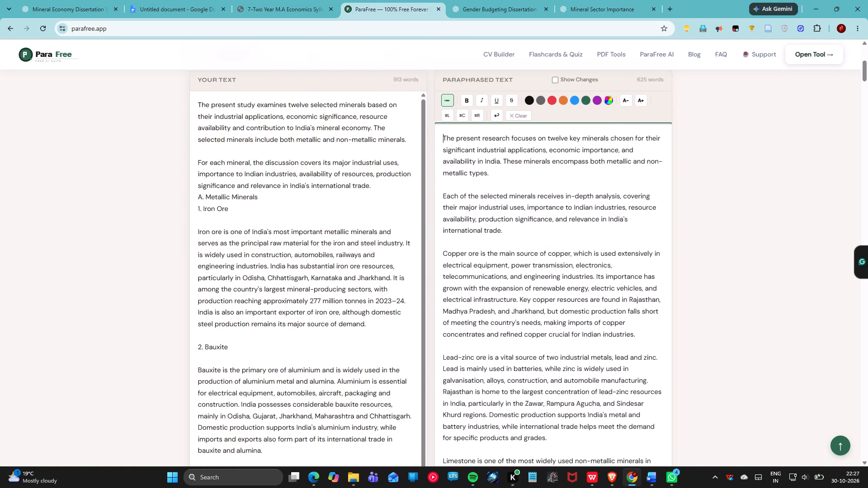
scroll(401, 330, "down", 1)
scroll(465, 370, "down", 7)
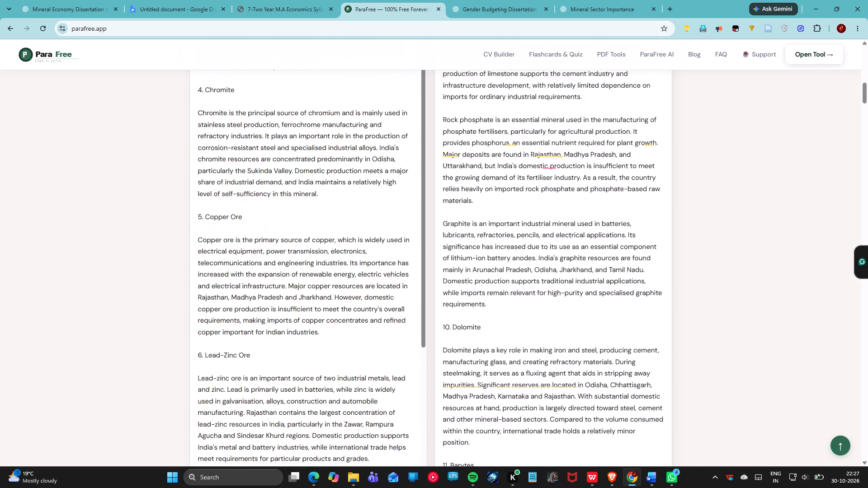
scroll(465, 370, "down", 9)
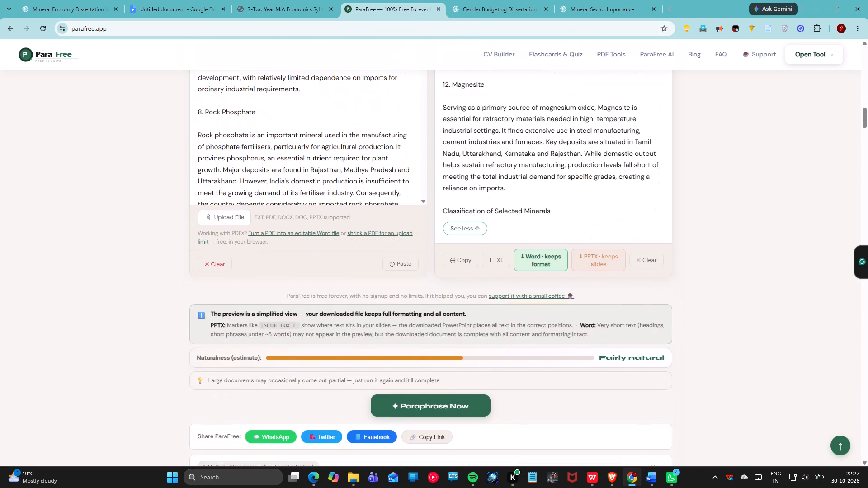
Compare the source text's mineral entries, from Iron Ore through Chromite, with the paraphrased version for missing entries.
scroll(465, 370, "up", 13)
scroll(465, 370, "up", 9)
scroll(465, 370, "down", 4)
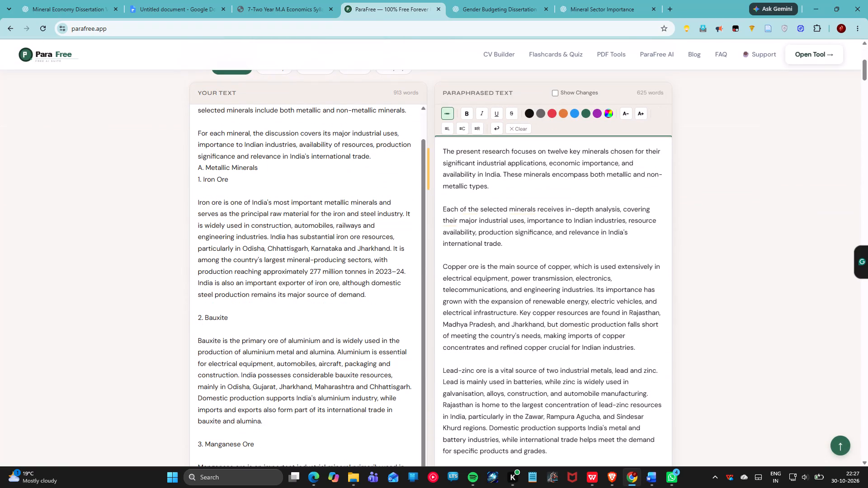
scroll(453, 295, "up", 1)
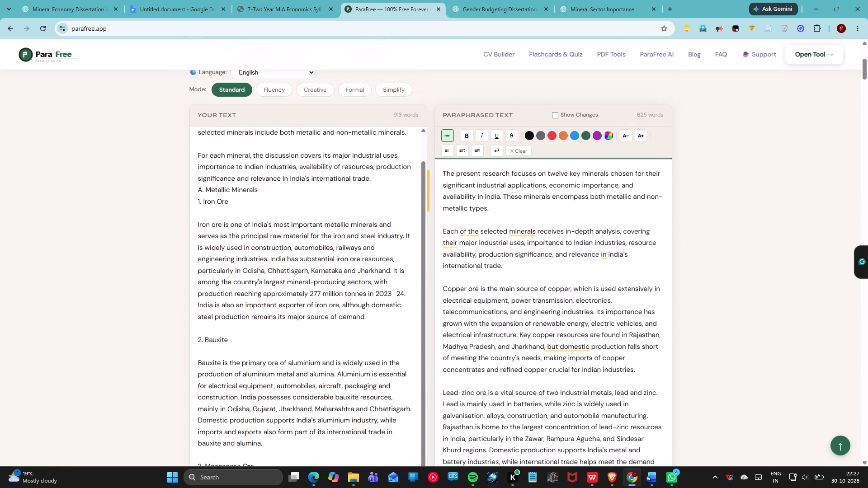
scroll(276, 428, "up", 2)
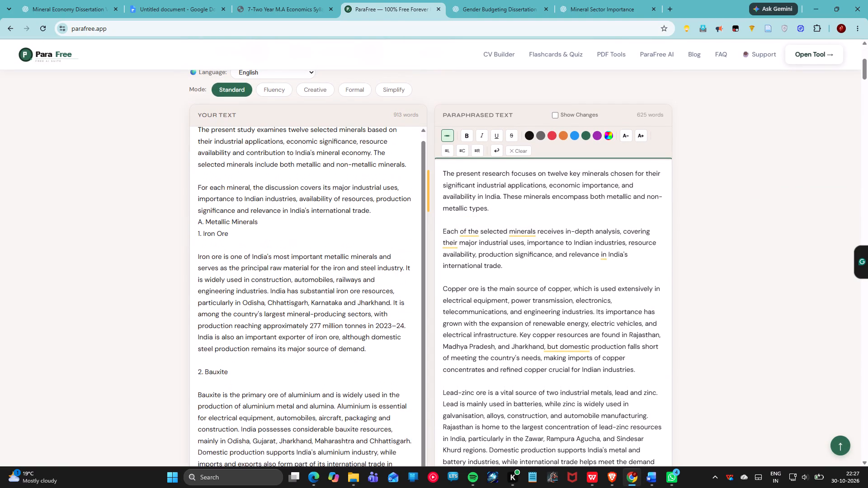
scroll(276, 428, "up", 2)
scroll(276, 428, "down", 4)
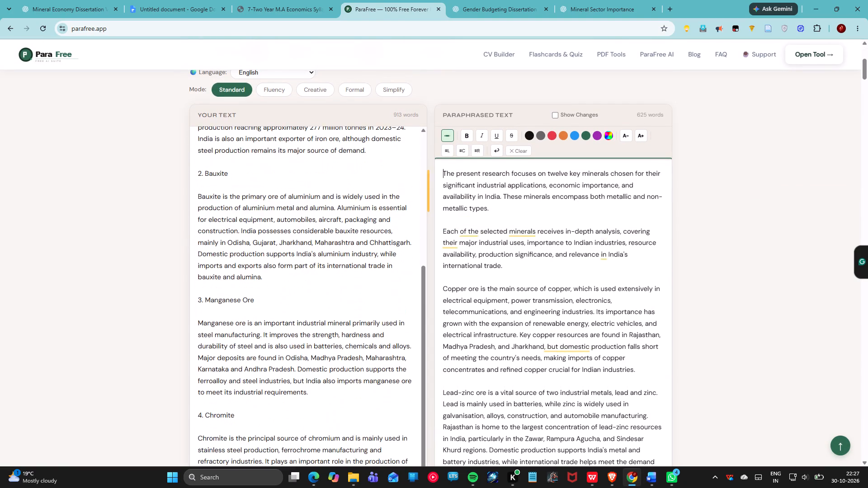
scroll(276, 428, "down", 3)
scroll(276, 428, "up", 2)
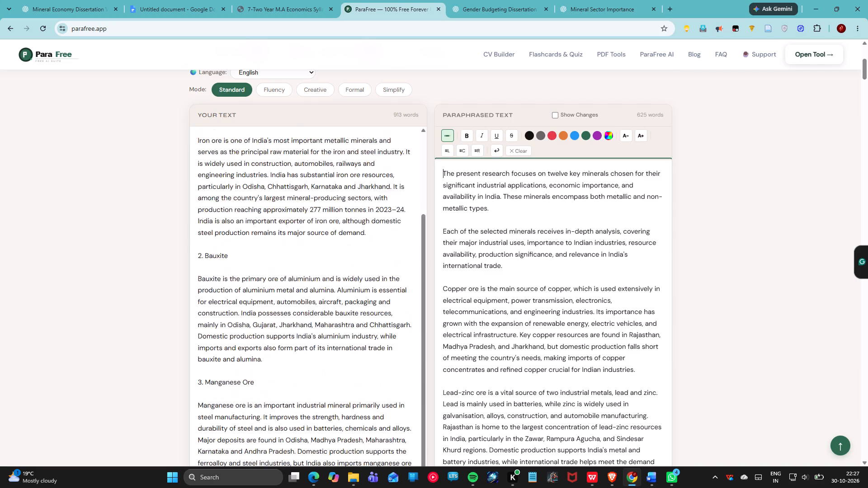
scroll(276, 428, "up", 4)
scroll(276, 428, "down", 3)
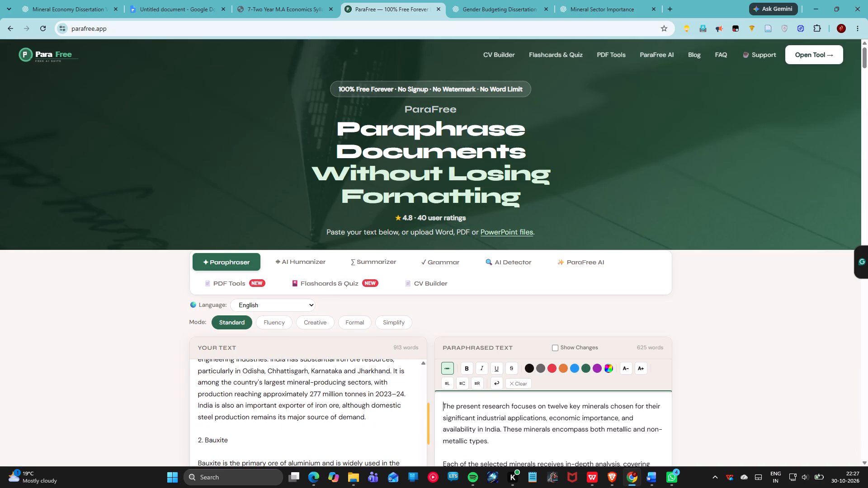
scroll(332, 360, "down", 5)
scroll(189, 479, "up", 8)
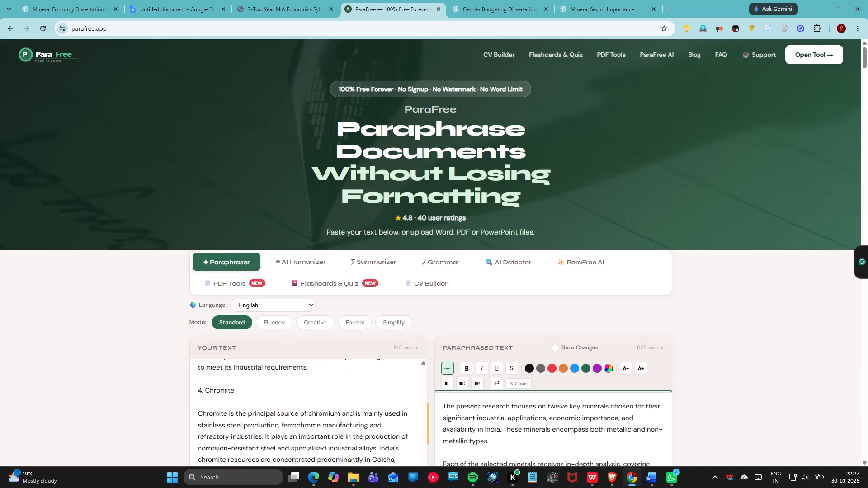
scroll(231, 454, "up", 12)
scroll(362, 277, "down", 2)
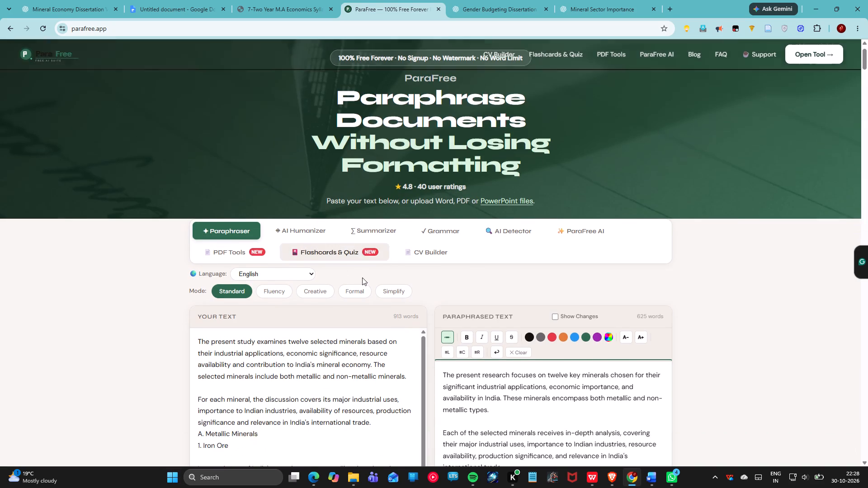
Run the paraphrase again on the same source text in Standard mode.
scroll(362, 277, "down", 8)
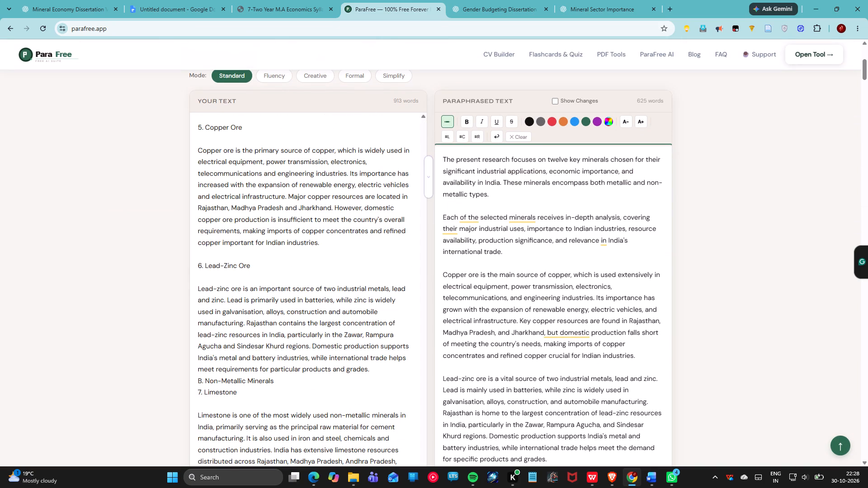
scroll(451, 198, "down", 6)
scroll(468, 153, "down", 4)
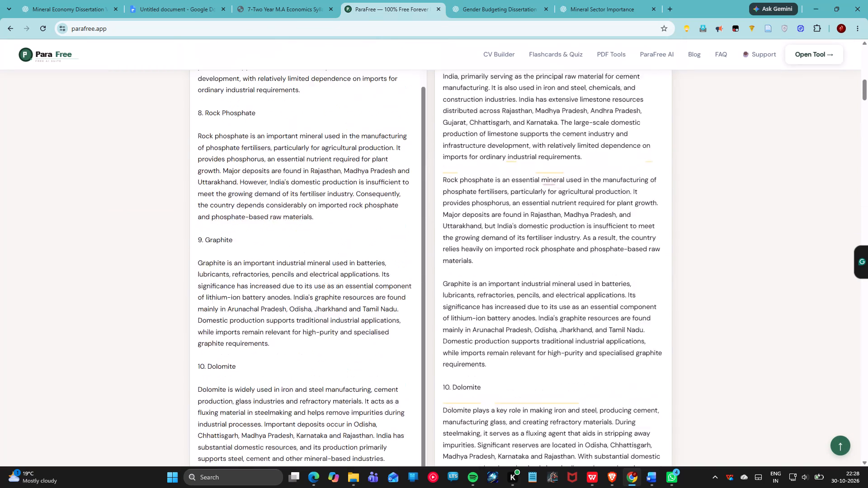
scroll(468, 153, "down", 6)
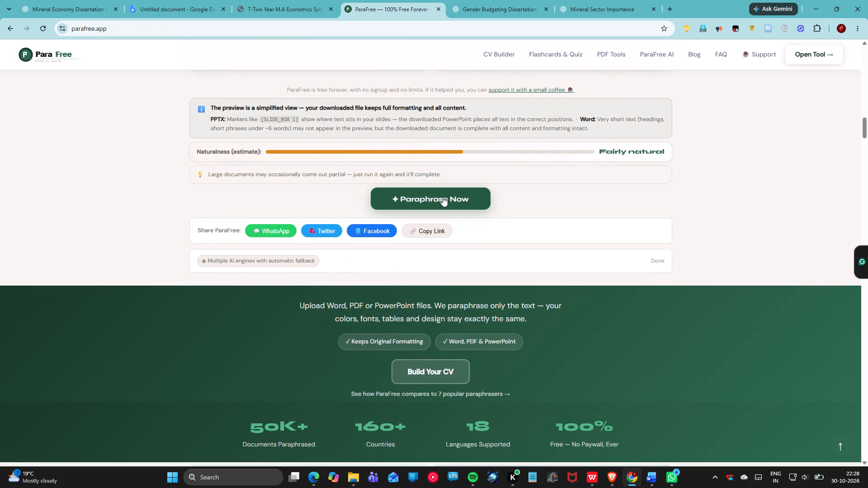
left_click(443, 197)
scroll(443, 197, "up", 10)
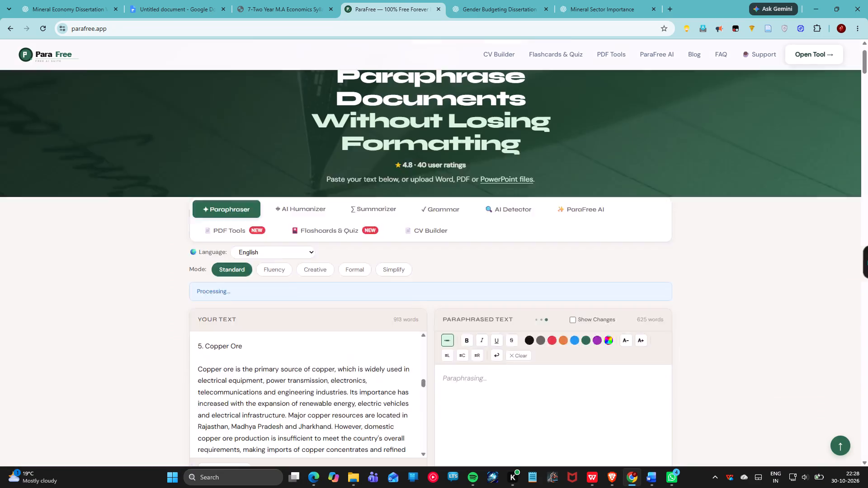
scroll(443, 197, "down", 4)
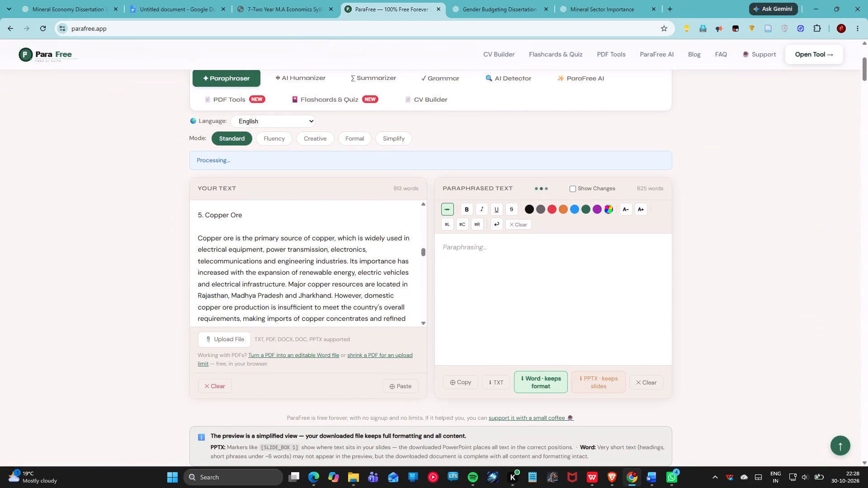
scroll(321, 209, "up", 7)
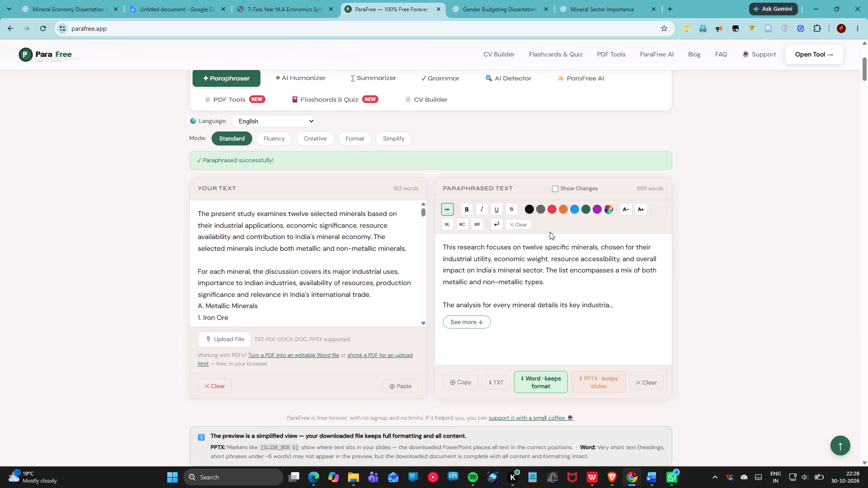
Expand the new paraphrase and copy it from "This research focuses on twelve specific minerals" through "Classification of Selected Minerals".
left_click(466, 324)
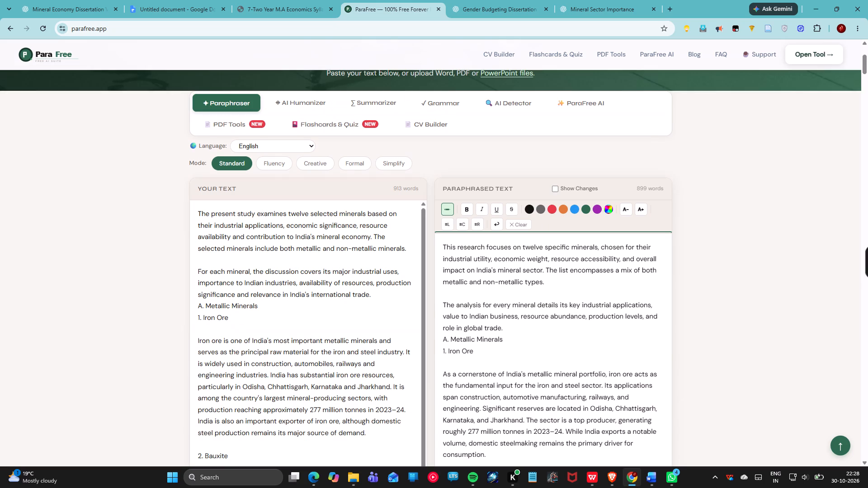
scroll(495, 310, "down", 1)
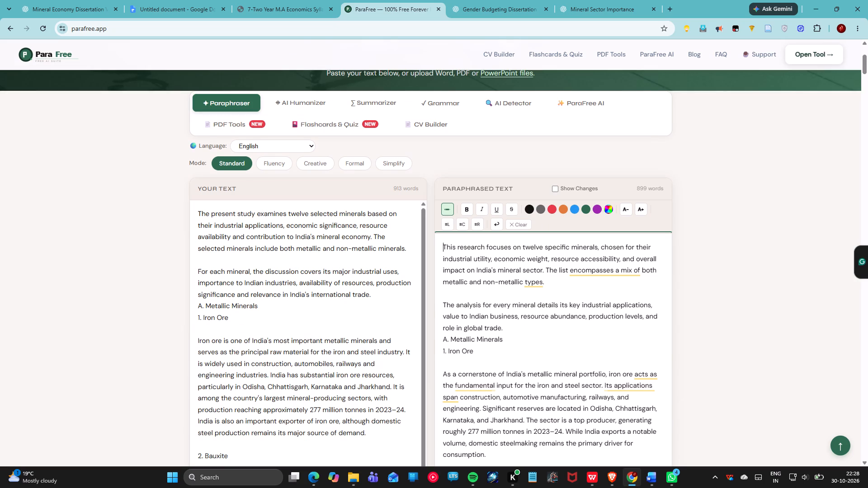
left_click_drag(462, 249, 486, 273)
left_click_drag(462, 257, 461, 257)
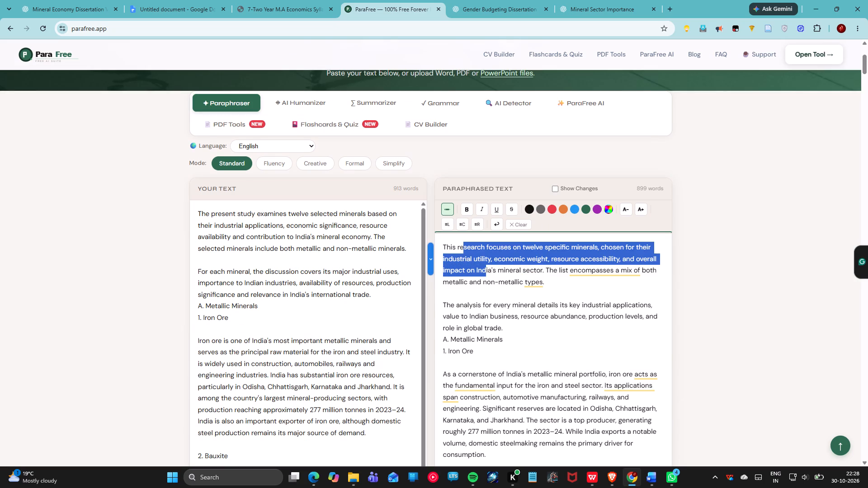
left_click_drag(461, 257, 442, 247)
left_click_drag(442, 247, 518, 340)
left_click(518, 340)
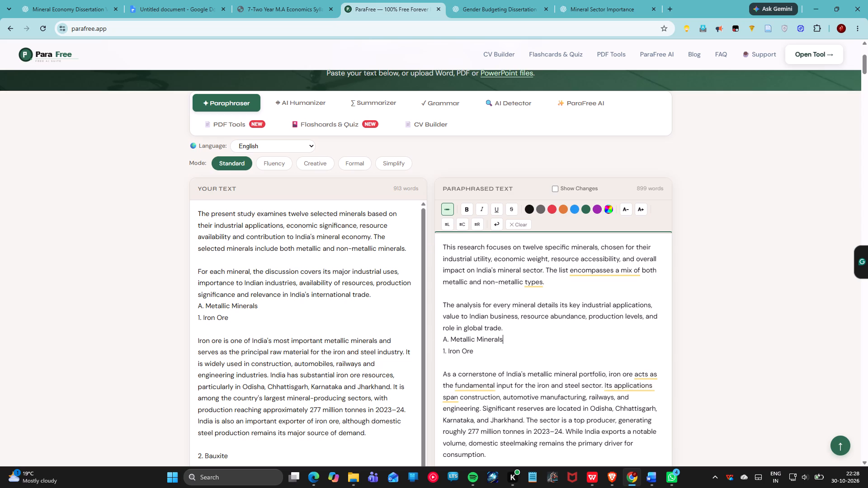
left_click_drag(441, 248, 445, 248)
left_click_drag(445, 248, 579, 486)
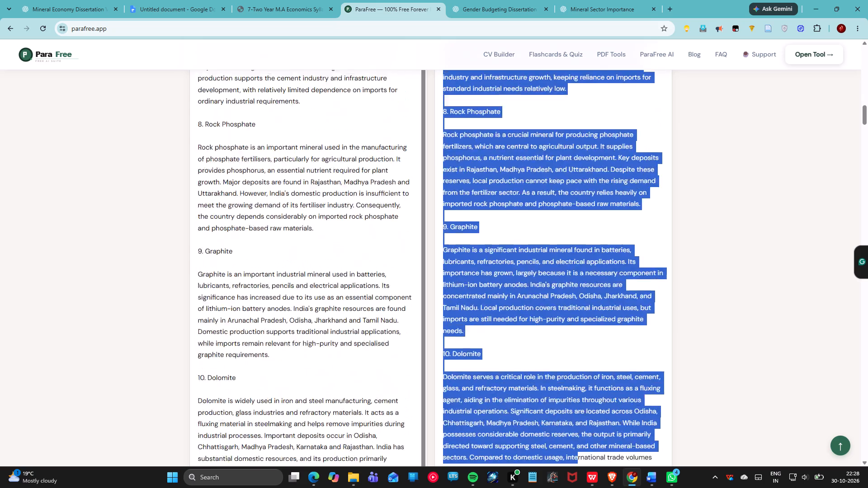
left_click_drag(579, 486, 586, 83)
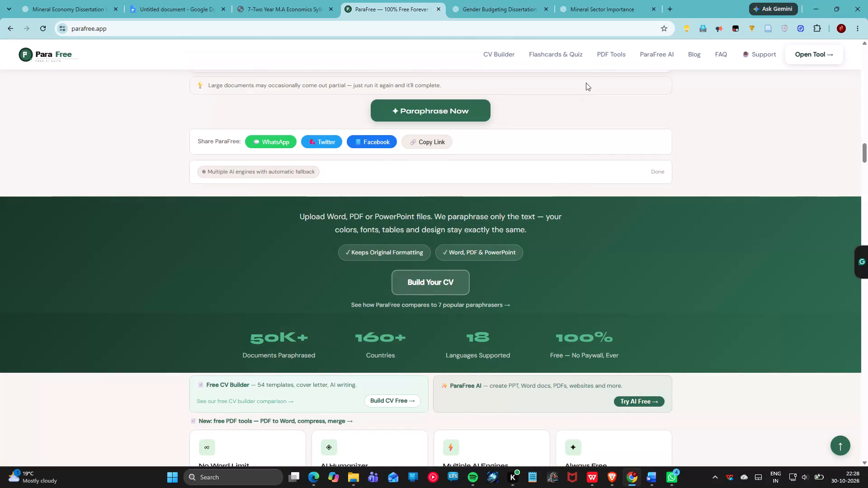
left_click_drag(586, 83, 584, 157)
scroll(584, 157, "up", 5)
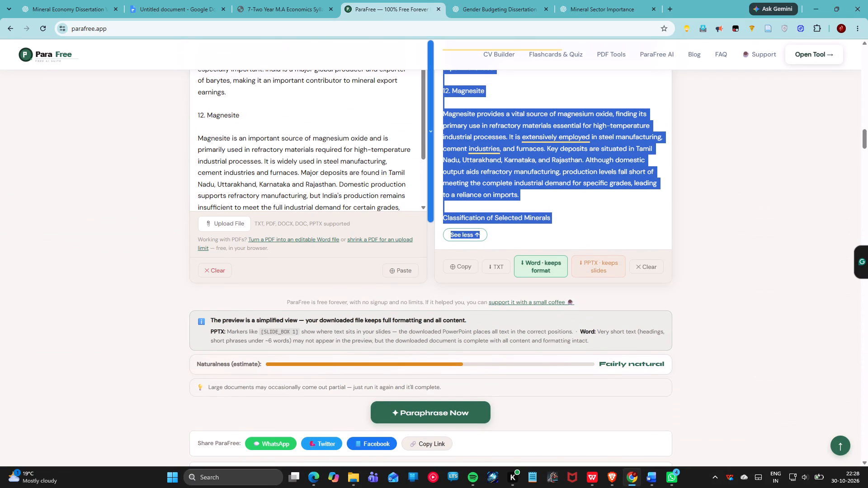
scroll(540, 138, "up", 1)
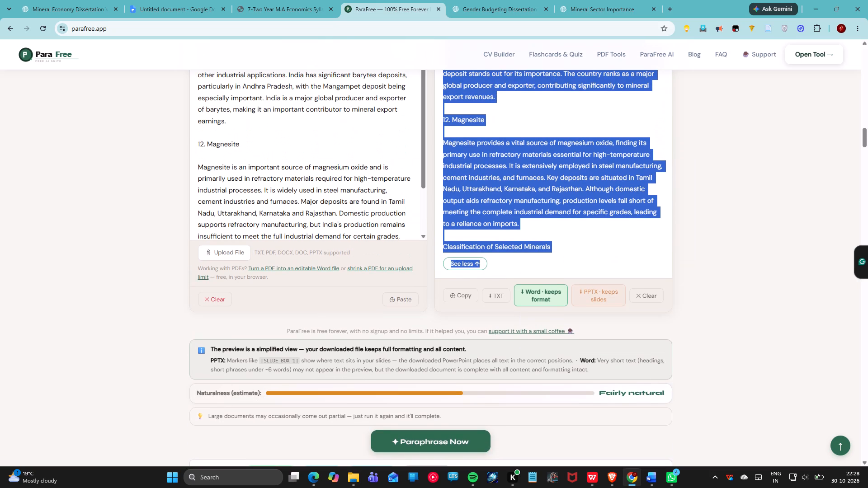
key("ctrl+c")
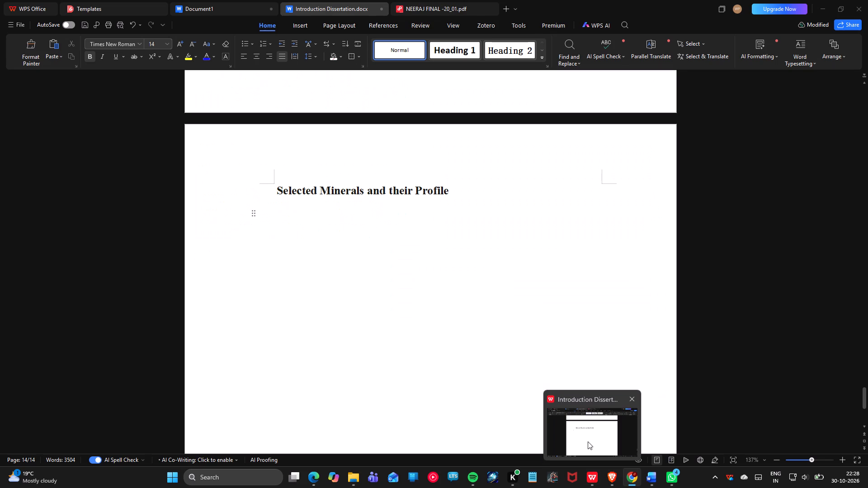
Switch to the Introduction Dissertation document in WPS Office and paste the paraphrased profile below "Selected Minerals and their Profile".
left_click(588, 441)
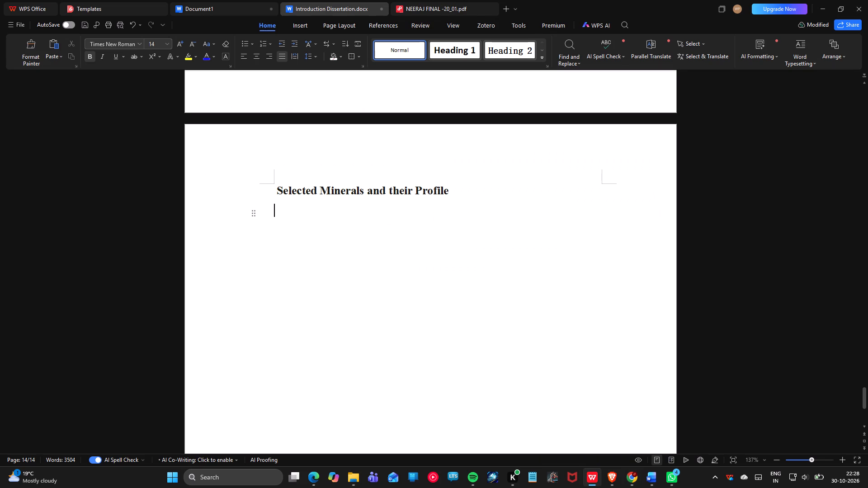
key("ctrl+v")
Check the formatting and paragraph layout of the pasted mineral profile back up to its opening paragraph.
scroll(456, 316, "up", 4)
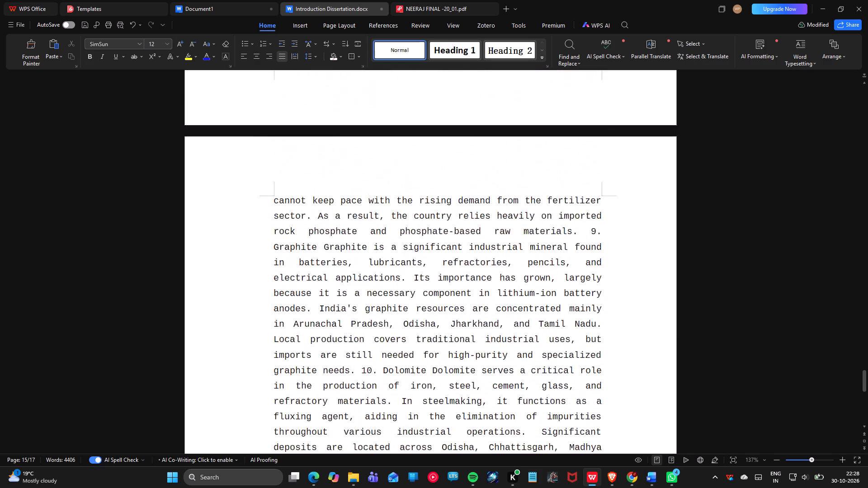
scroll(456, 316, "up", 6)
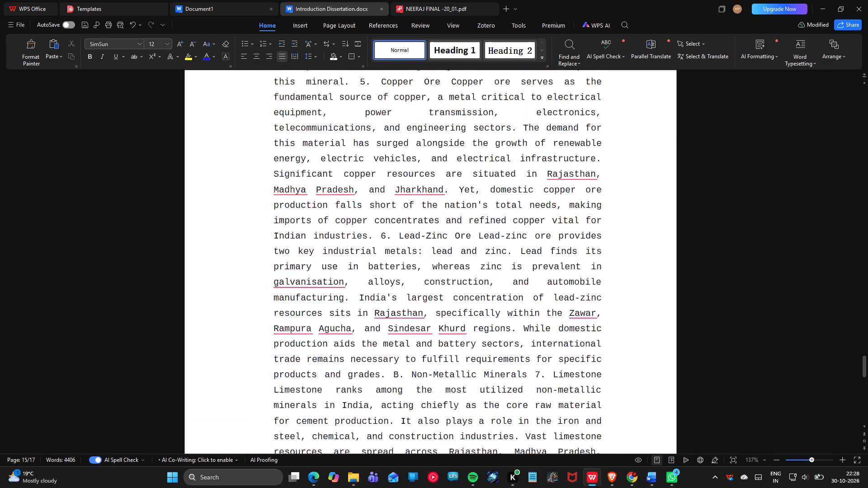
scroll(456, 316, "up", 1)
scroll(456, 316, "down", 1)
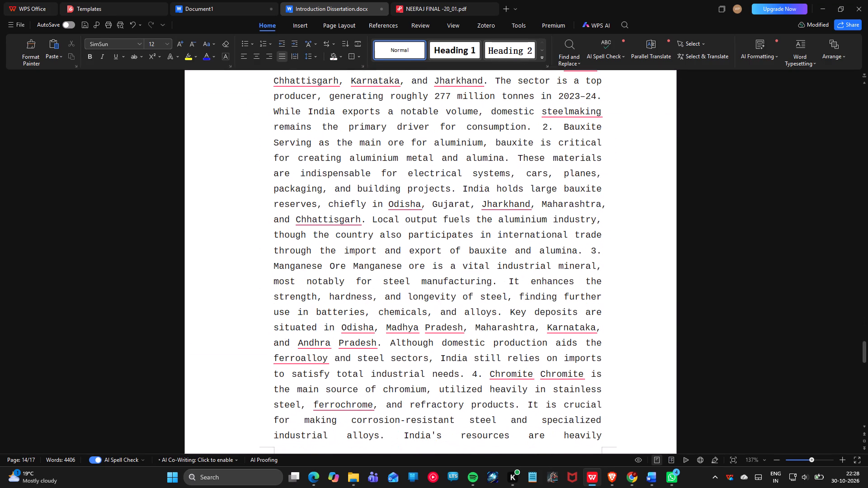
scroll(340, 239, "up", 3)
scroll(291, 156, "up", 1)
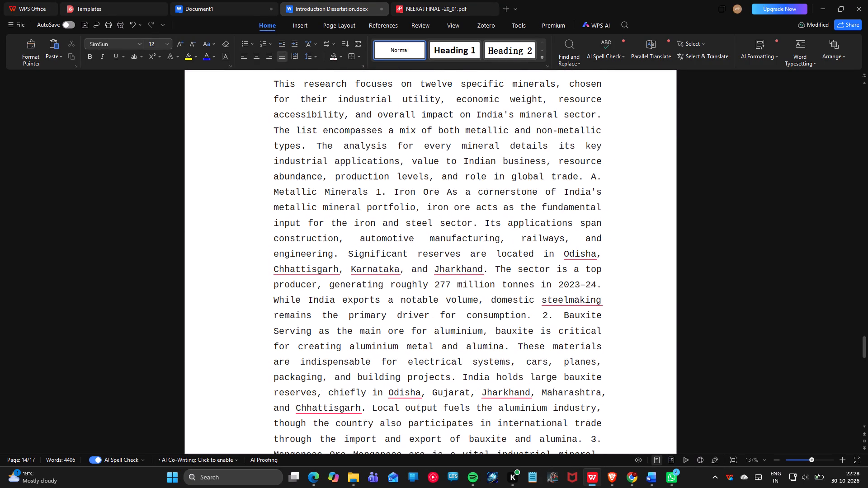
Format the whole pasted mineral profile, from "This research focuses on twelve specific minerals" to its end, as 14-point Times New Roman.
scroll(256, 124, "up", 1)
left_click_drag(271, 126, 368, 280)
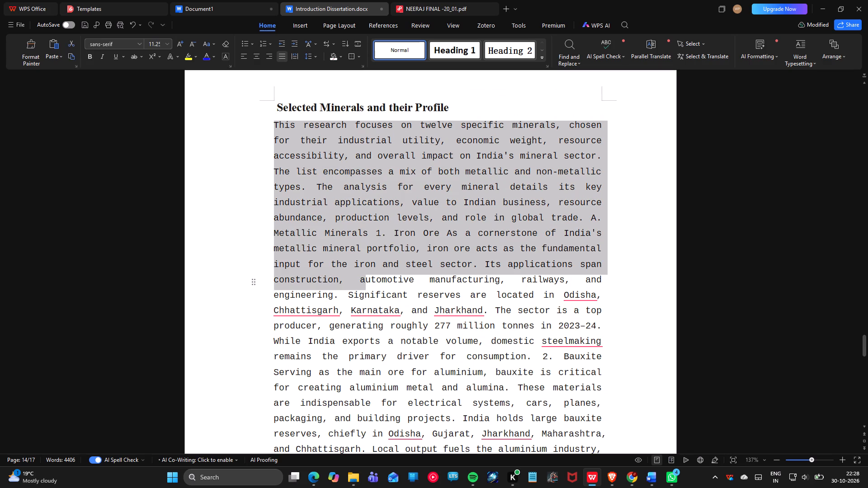
left_click_drag(368, 280, 468, 285)
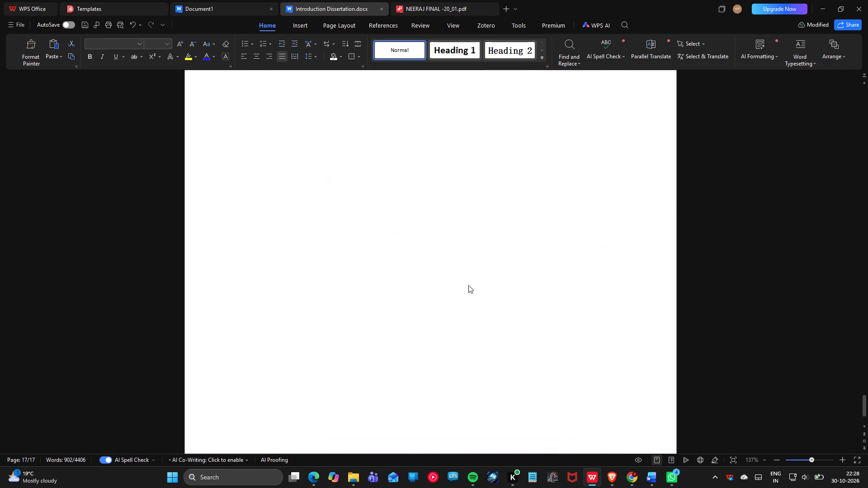
left_click_drag(468, 285, 429, 487)
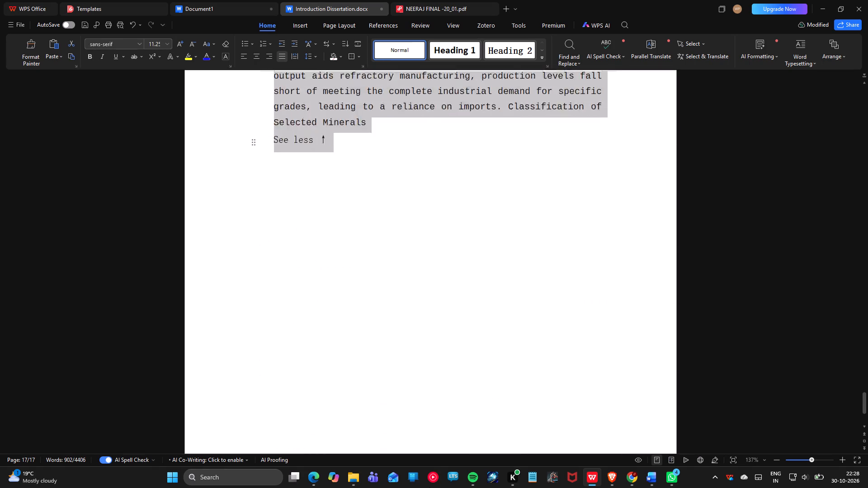
left_click_drag(429, 487, 527, 85)
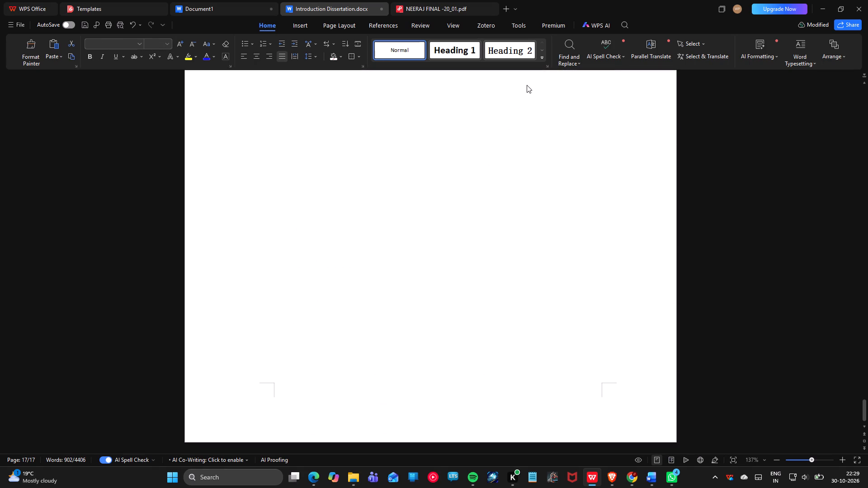
left_click_drag(527, 85, 456, 487)
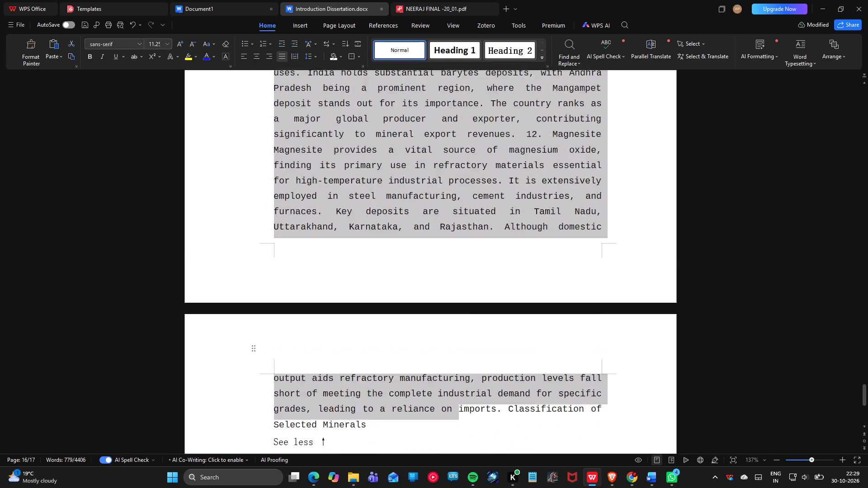
left_click_drag(456, 487, 485, 295)
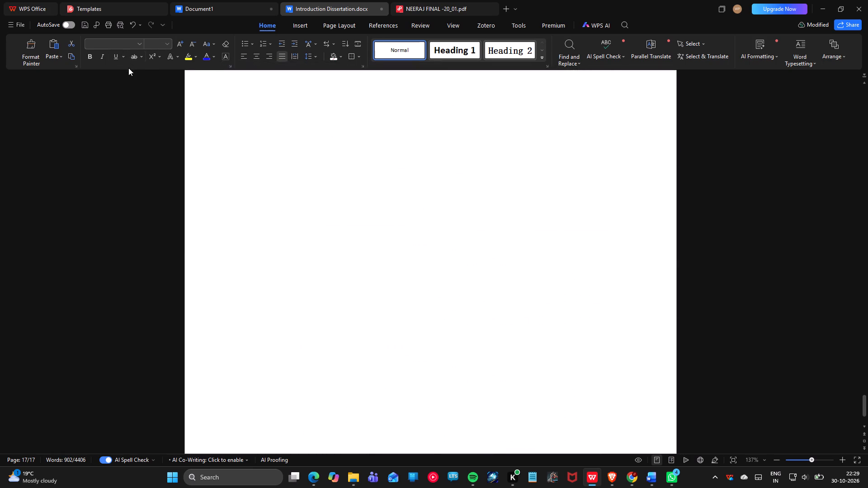
left_click(168, 41)
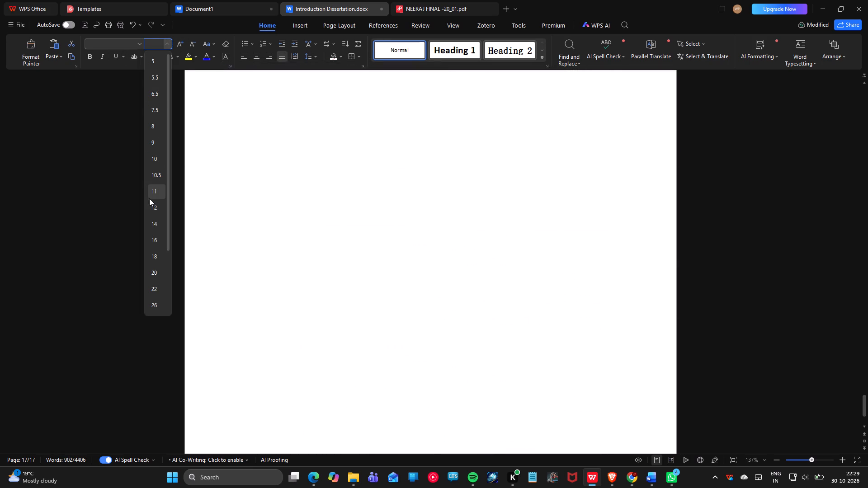
left_click(152, 221)
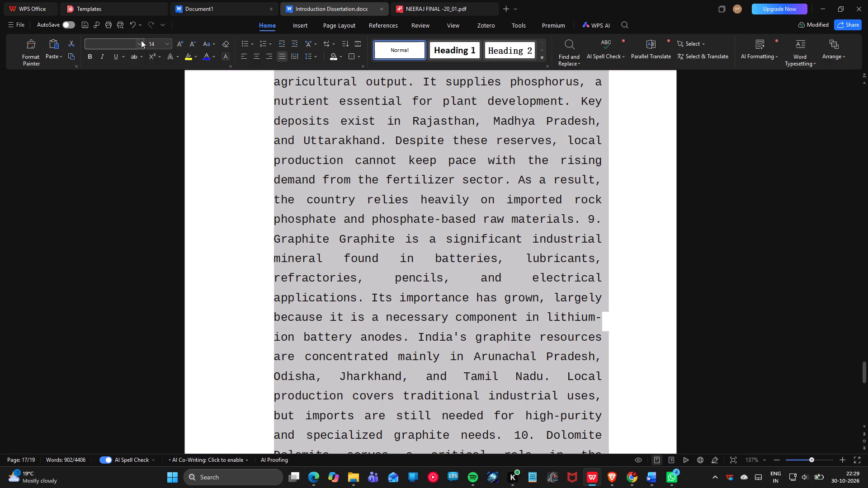
left_click(137, 46)
left_click(151, 85)
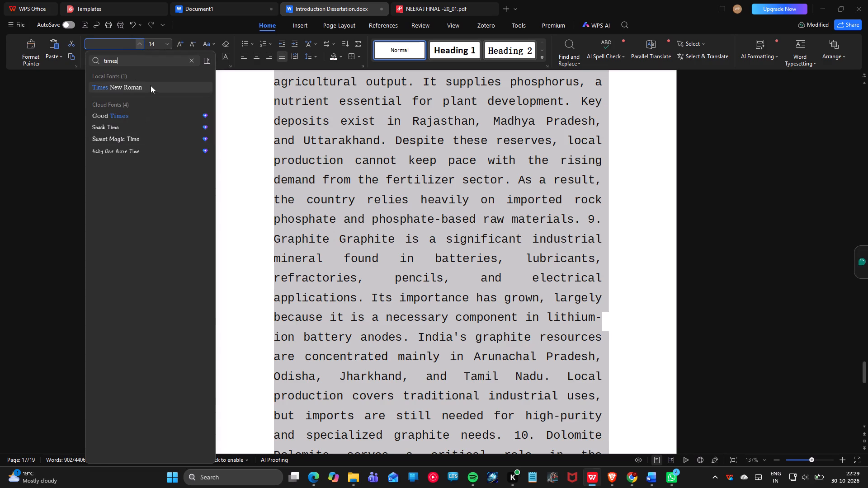
Delete the leftover "Classification of Selected Minerals" and "See less ↑" text from the end of the mineral profile.
left_click(369, 253)
scroll(369, 253, "up", 1)
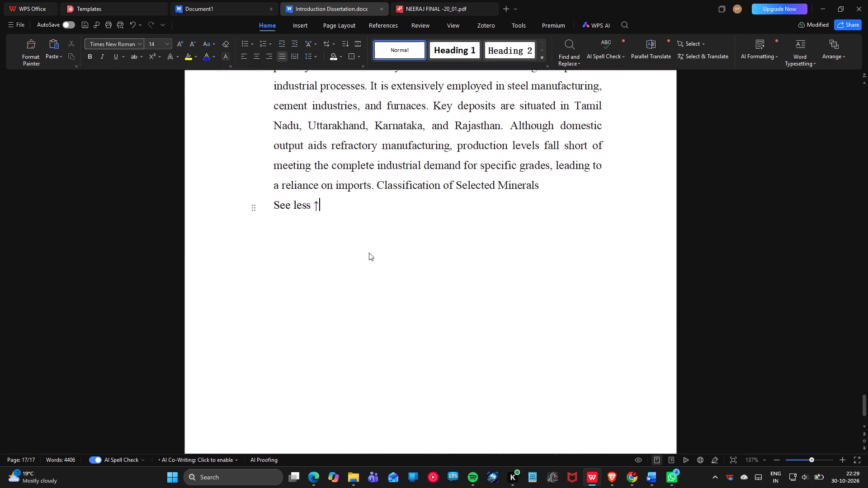
key("BackSpace")
key("BackSpace")
key("BackSpace")
key("BackSpace")
key("BackSpace")
key("BackSpace")
key("BackSpace")
key("BackSpace")
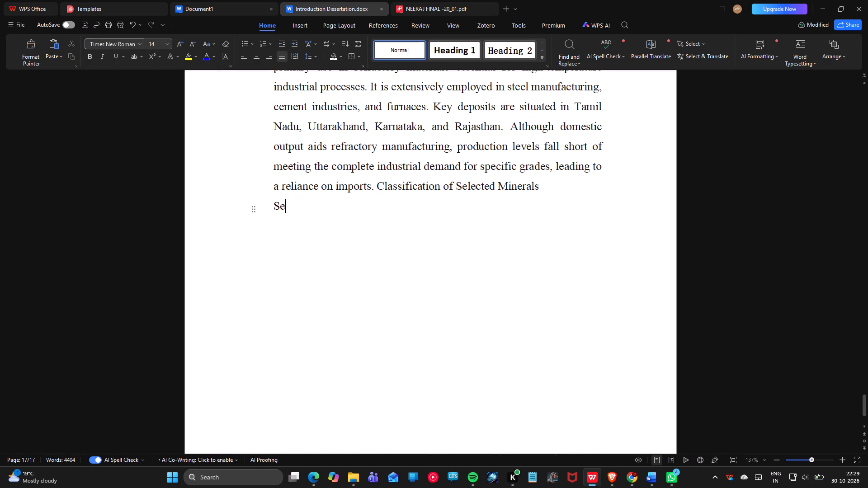
key("BackSpace")
key("BackSpace")
key("BackSpace")
key("BackSpace")
key("BackSpace")
key("BackSpace")
key("BackSpace")
key("BackSpace")
key("BackSpace")
key("BackSpace")
key("BackSpace")
key("BackSpace")
key("BackSpace")
key("BackSpace")
key("BackSpace")
key("BackSpace")
key("BackSpace")
key("BackSpace")
key("BackSpace")
key("BackSpace")
key("BackSpace")
key("BackSpace")
key("BackSpace")
key("BackSpace")
key("BackSpace")
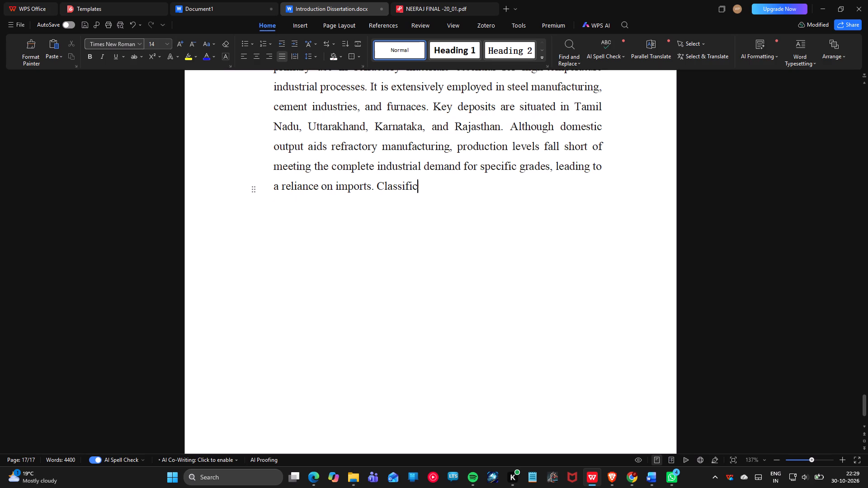
key("BackSpace")
key("BackSpace")
key("BackSpace")
key("BackSpace")
key("BackSpace")
Review the formatting of the earlier sections, from the mining industry structure through "Government Revenue Through Royalties and Other Payments".
scroll(373, 245, "up", 7)
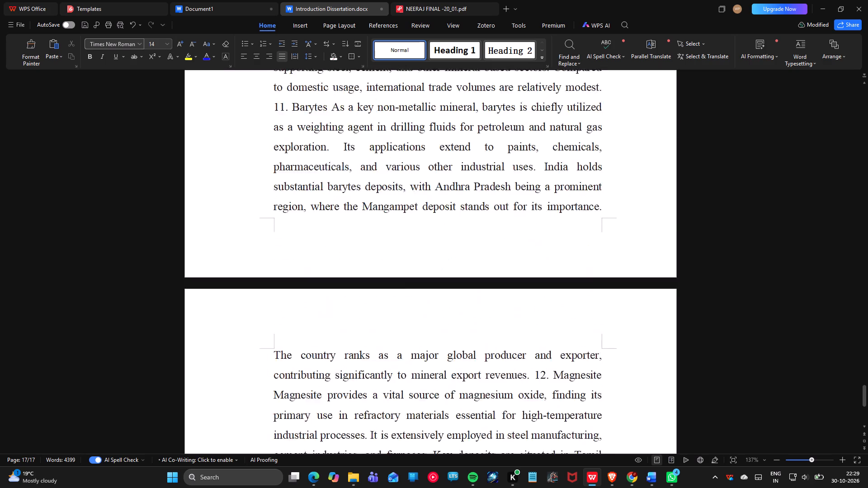
scroll(373, 245, "up", 20)
scroll(373, 245, "down", 2)
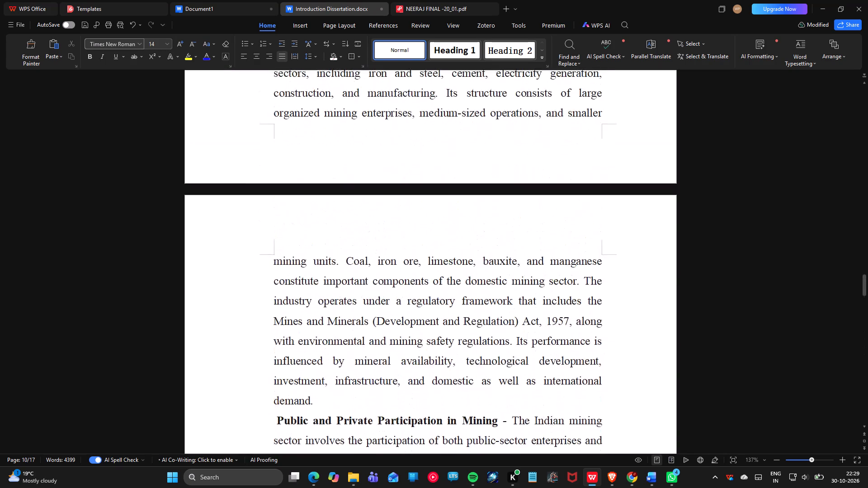
scroll(373, 245, "down", 5)
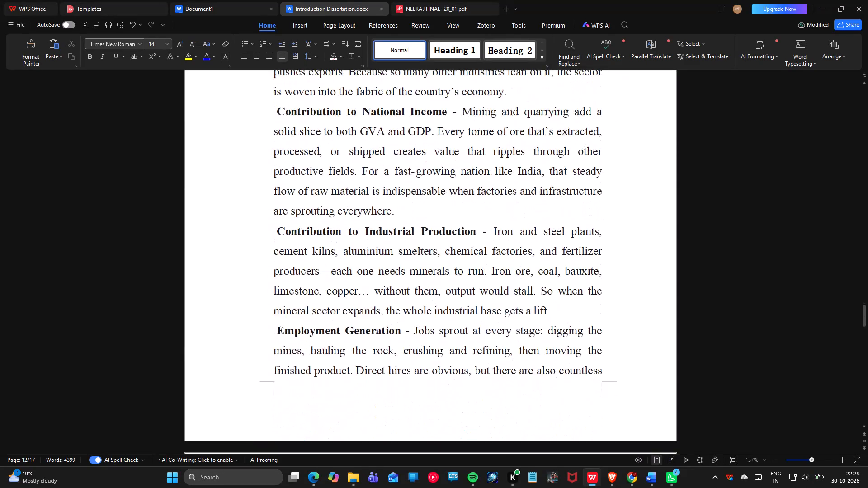
scroll(373, 245, "down", 6)
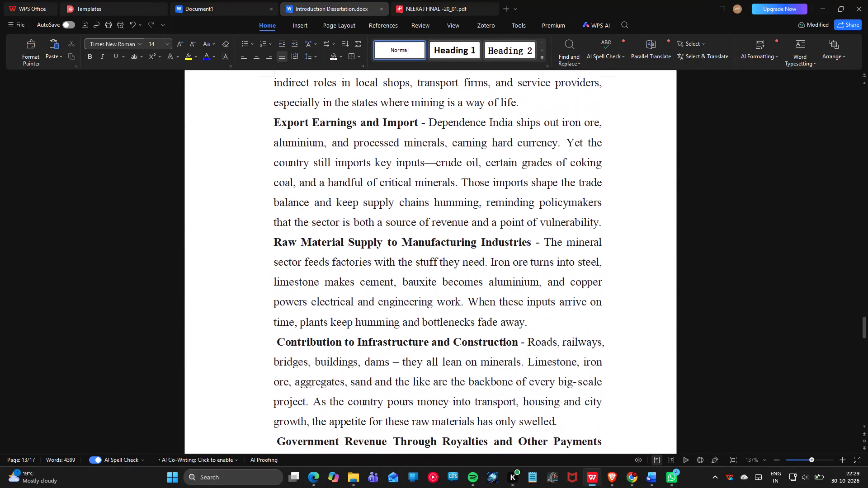
scroll(373, 245, "down", 1)
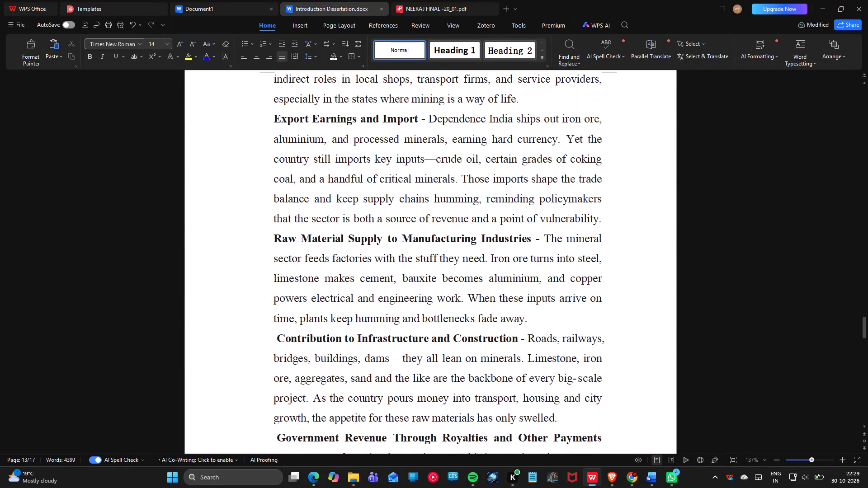
scroll(373, 245, "down", 1)
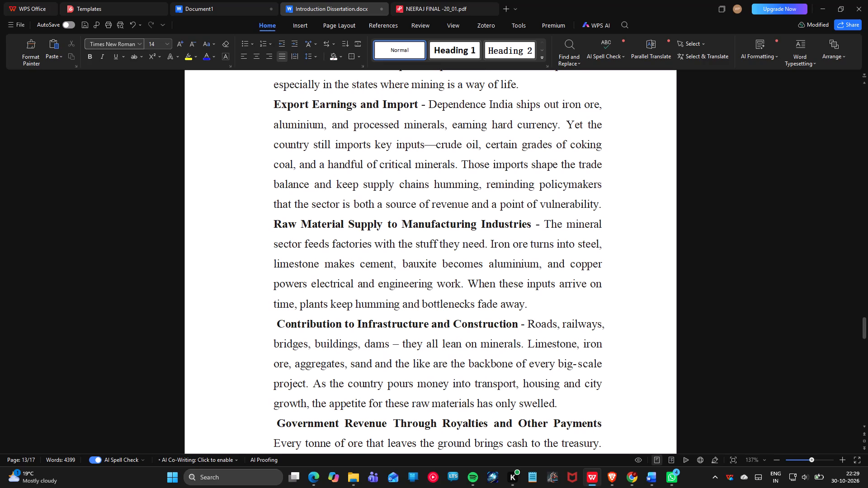
scroll(373, 245, "down", 1)
scroll(403, 271, "down", 1)
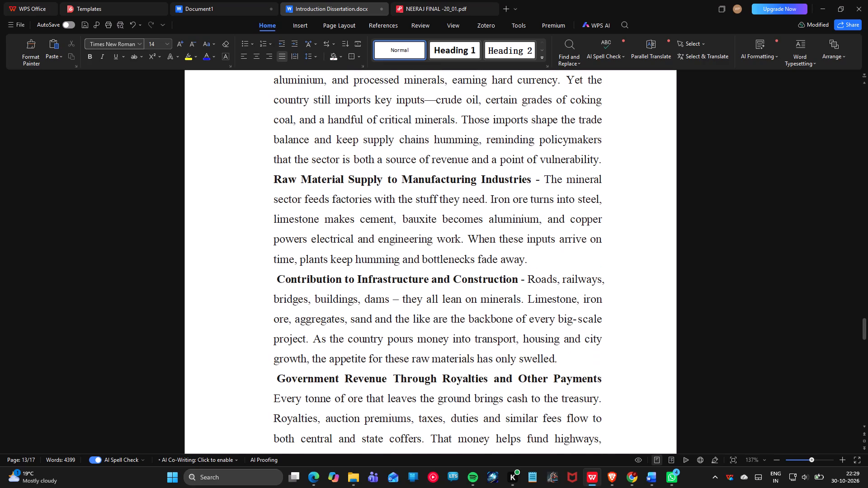
scroll(403, 271, "down", 4)
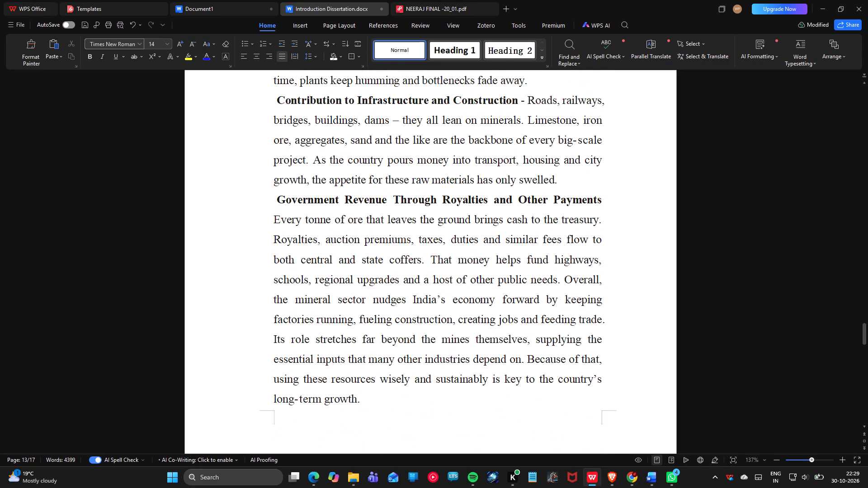
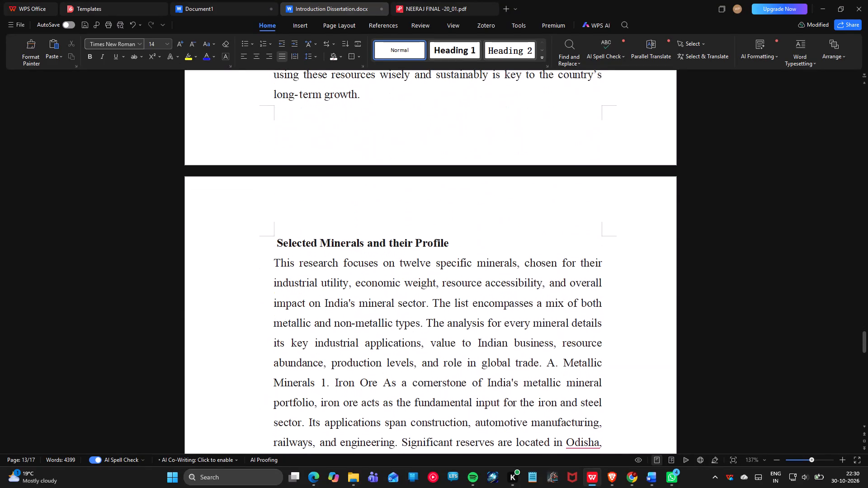
Start a new paragraph at "A. Metallic Minerals" after "role in global trade." and remove its leading letter "A".
scroll(431, 276, "down", 2)
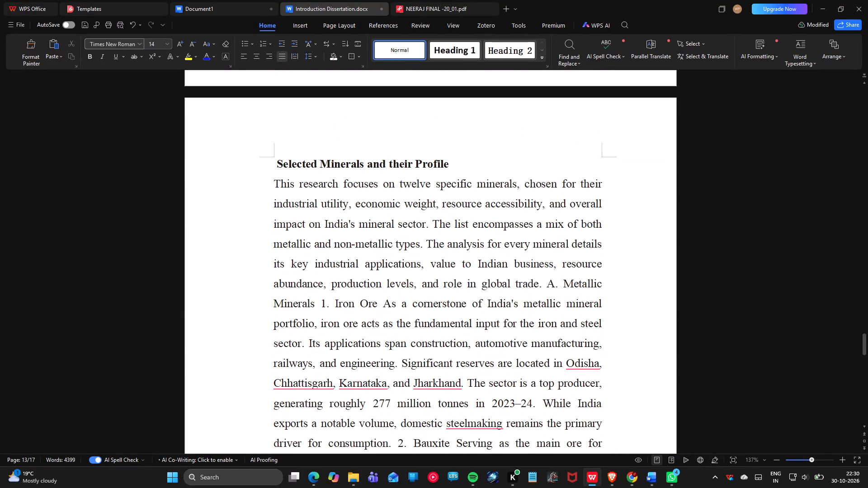
scroll(383, 222, "up", 1)
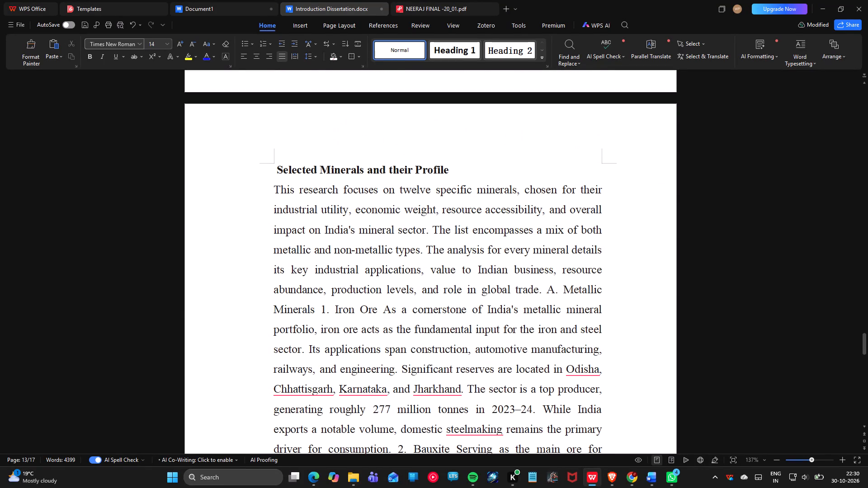
scroll(416, 225, "down", 1)
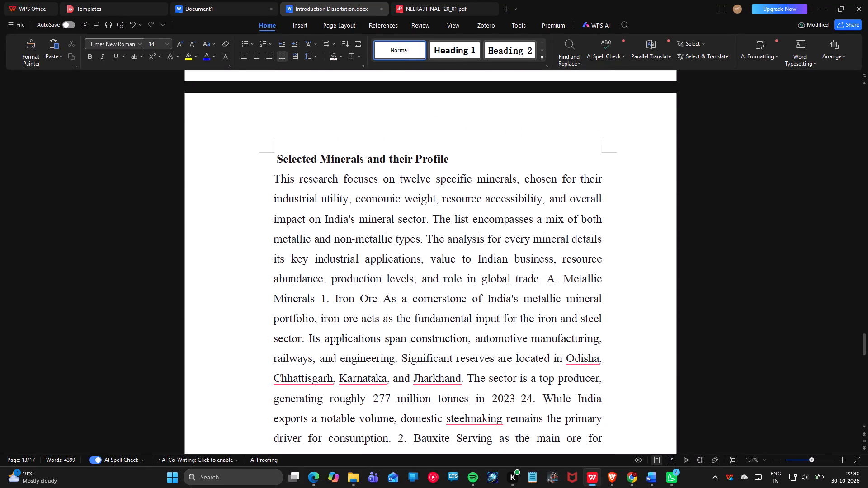
scroll(416, 225, "down", 1)
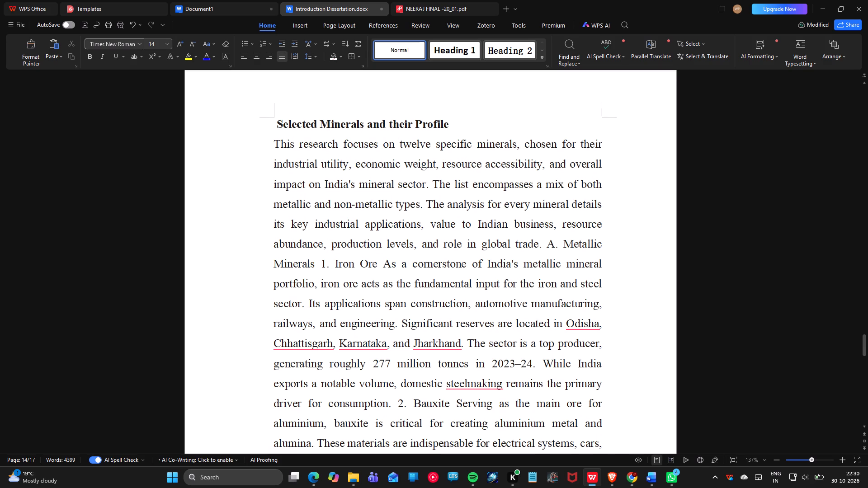
scroll(443, 208, "down", 1)
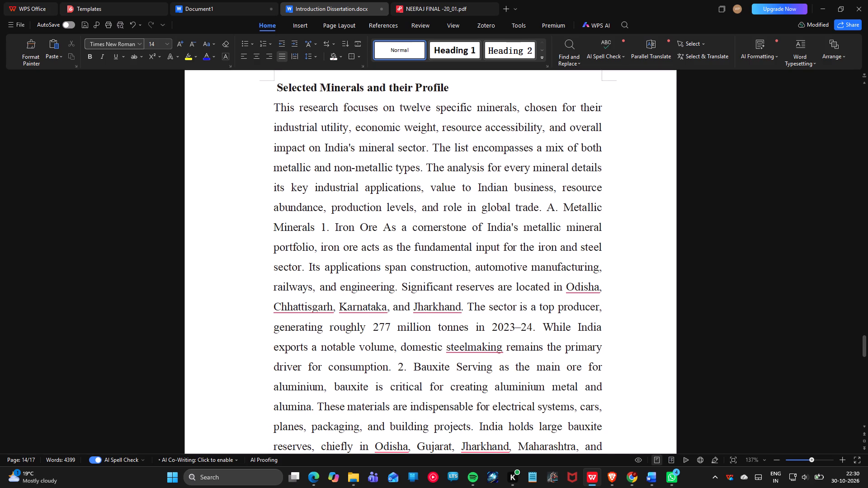
left_click(316, 224)
left_click(542, 206)
key("Return")
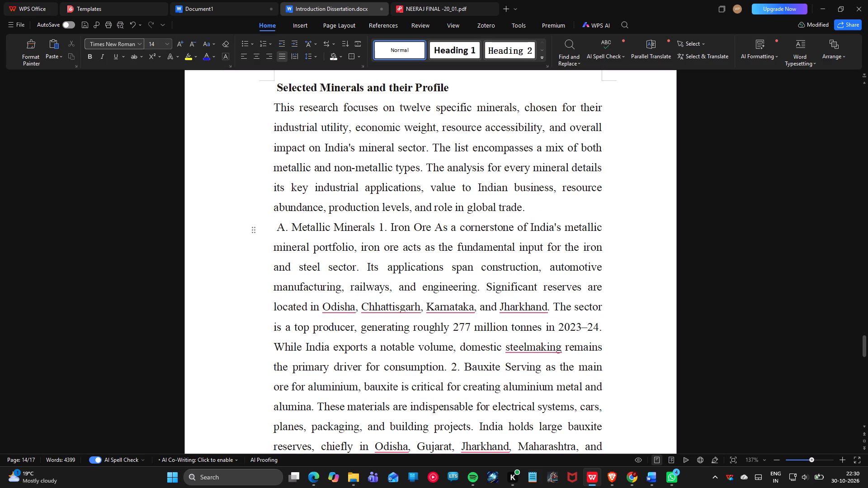
left_click(286, 230)
key("BackSpace")
key("BackSpace")
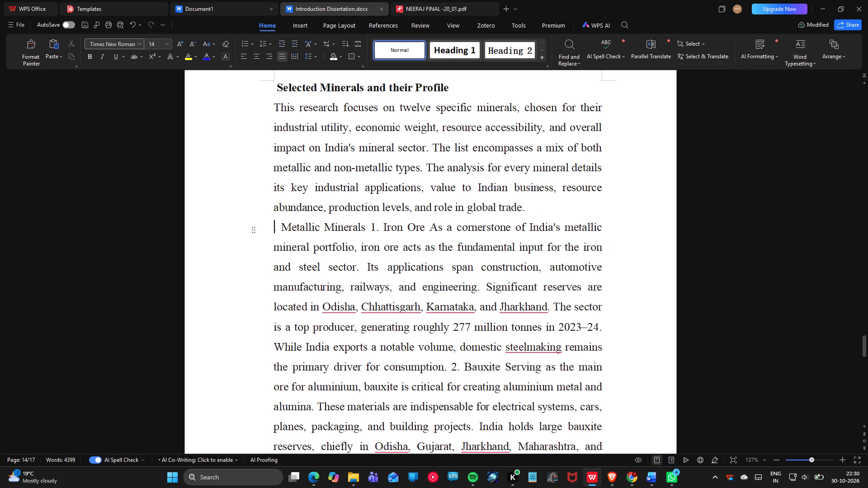
Move the text starting with "Iron Ore" to its own paragraph and remove the number "1." after "Metallic Minerals".
left_click(378, 230)
key("Return")
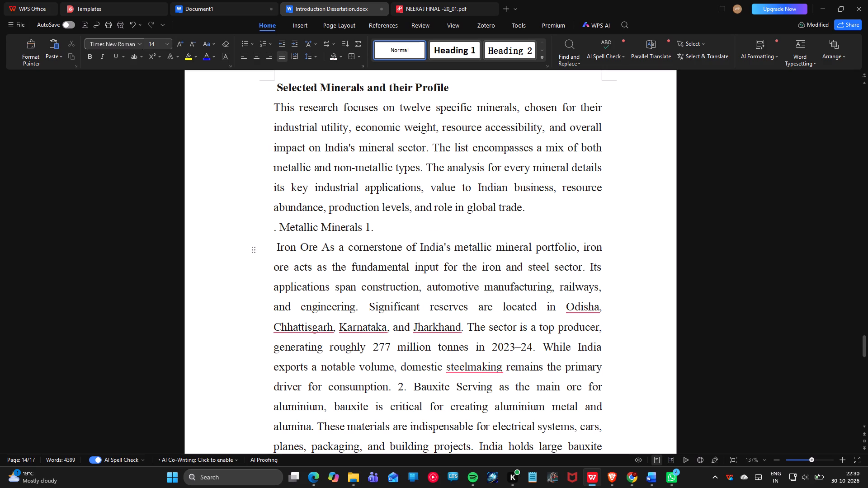
left_click(376, 229)
key("BackSpace")
key("BackSpace")
key("BackSpace")
Delete the space between the leading period and "Metallic Minerals".
left_click_drag(376, 229, 298, 239)
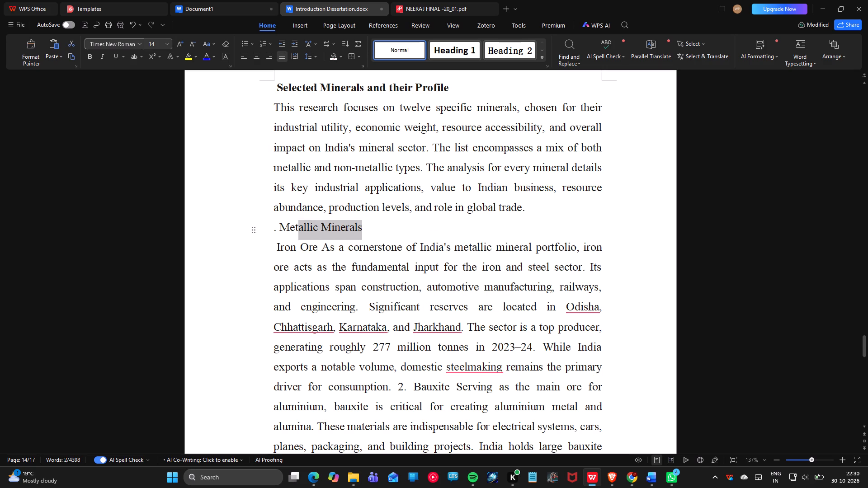
left_click_drag(298, 239, 294, 223)
left_click_drag(294, 223, 278, 223)
left_click(278, 223)
left_click_drag(261, 229, 274, 229)
left_click(274, 229)
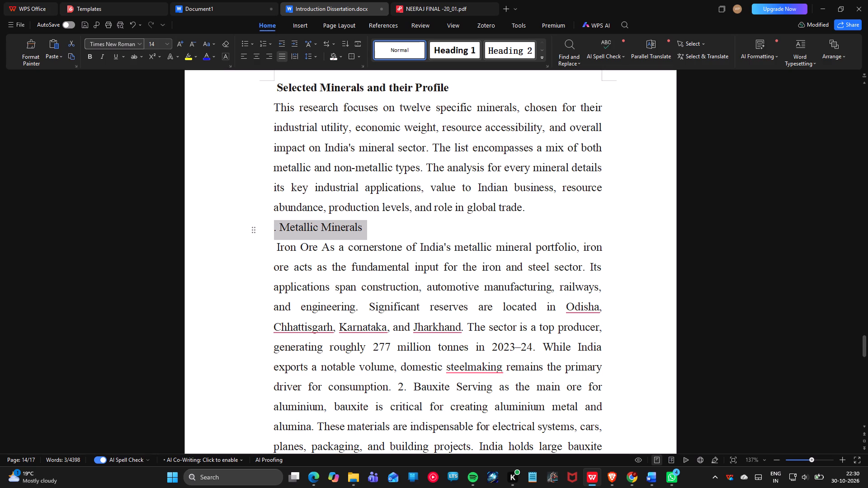
left_click(279, 229)
key("BackSpace")
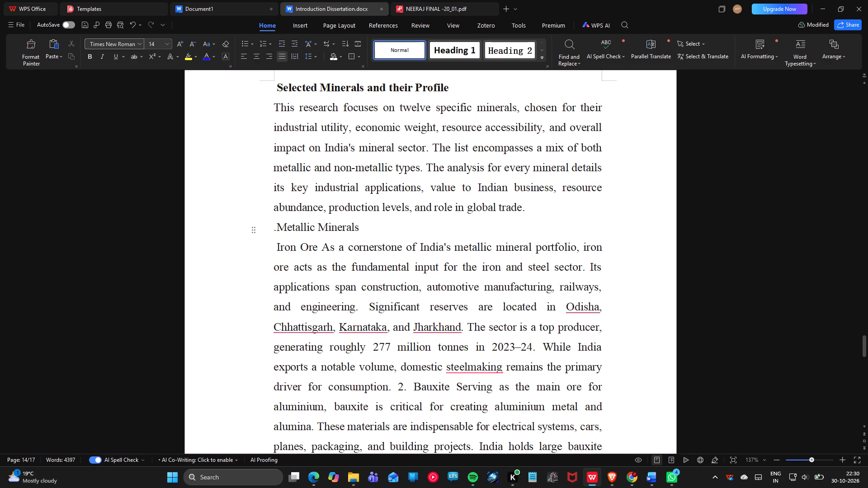
Make the "Metallic Minerals" line and the words "Iron Ore" below it bold.
left_click_drag(274, 224, 298, 256)
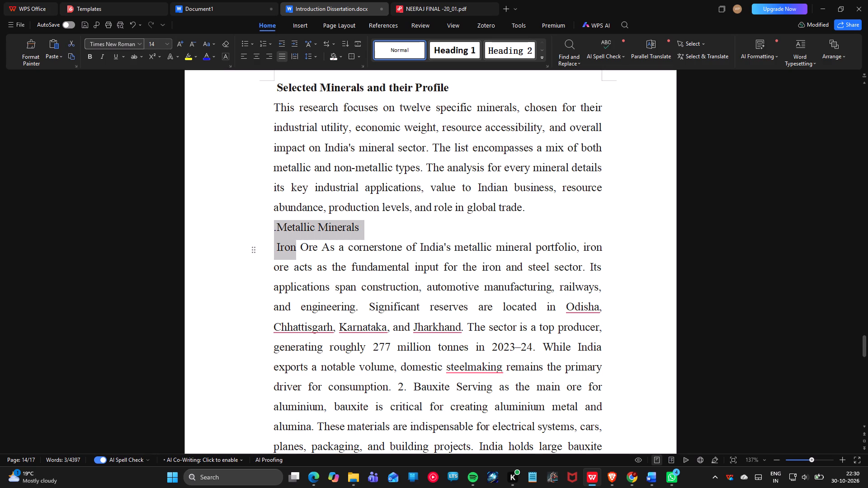
left_click_drag(298, 256, 316, 244)
key("minus")
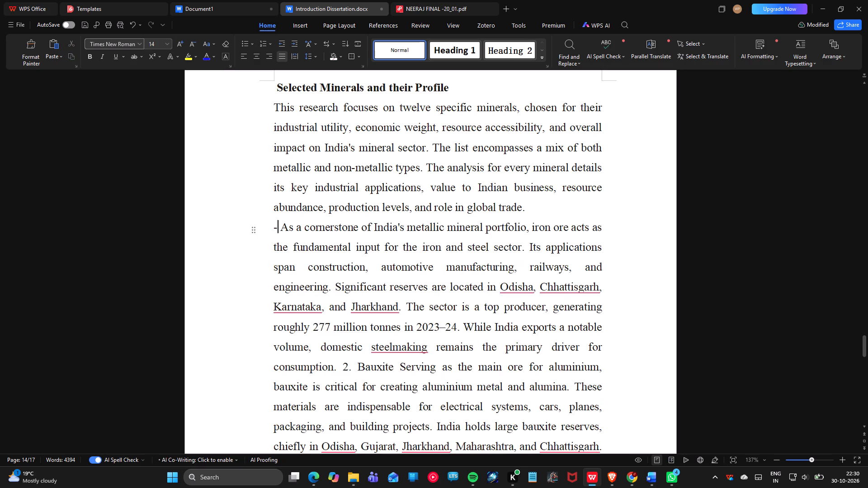
key("BackSpace")
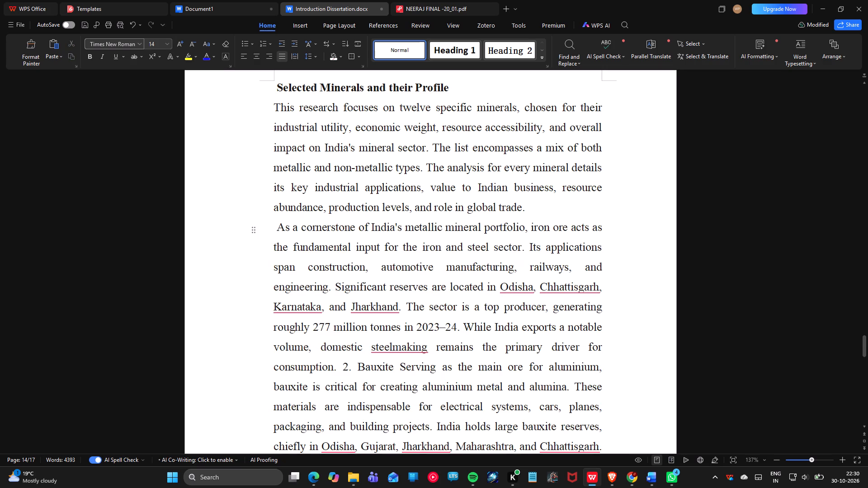
key("ctrl+z")
key("ctrl+z")
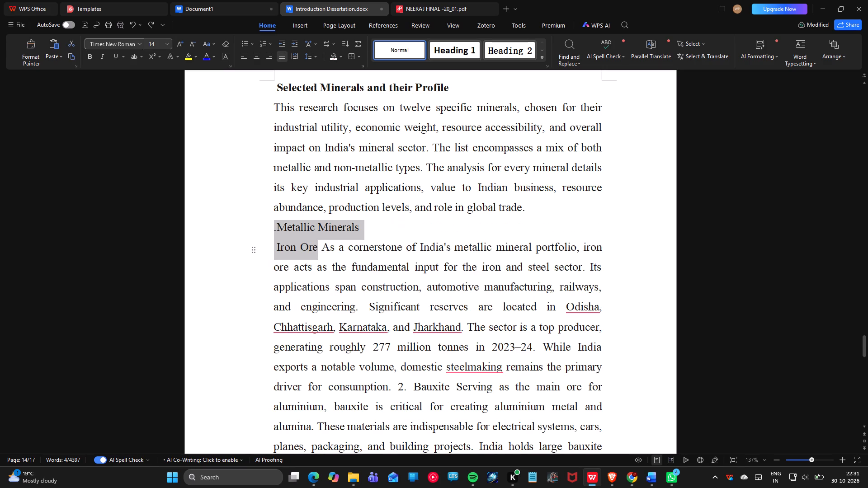
left_click(92, 55)
Delete the stray period in front of the "Metallic Minerals" heading.
left_click(278, 230)
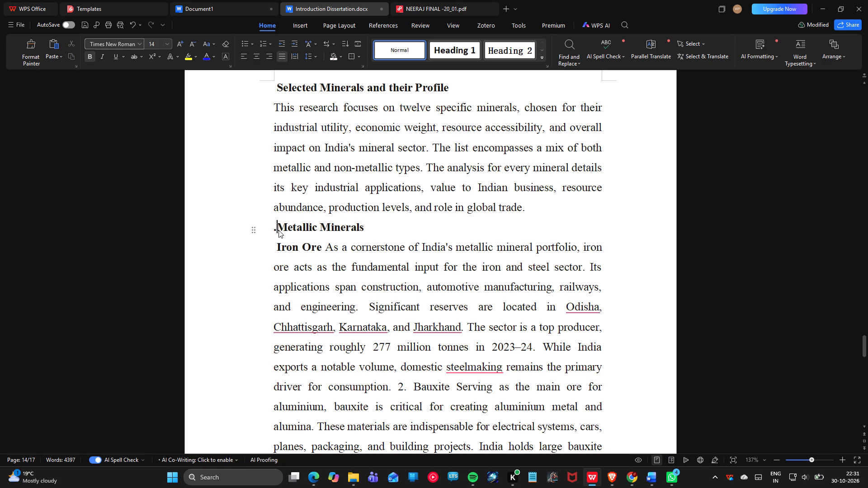
key("equal")
key("BackSpace")
key("BackSpace")
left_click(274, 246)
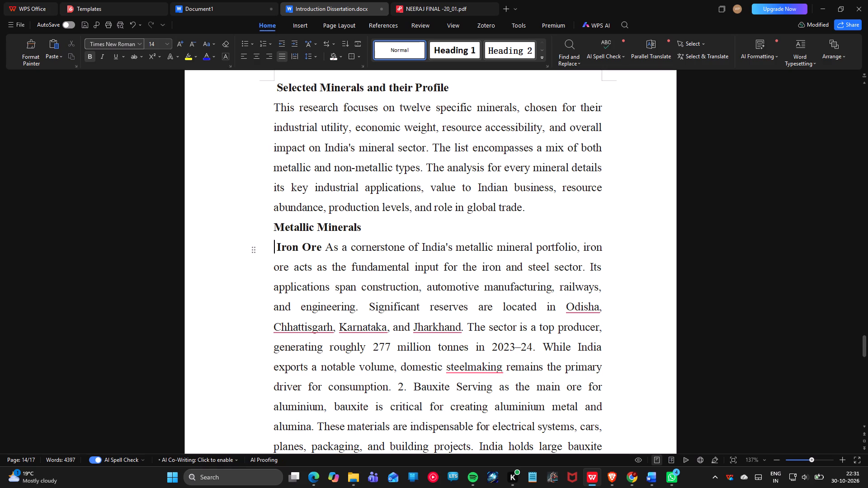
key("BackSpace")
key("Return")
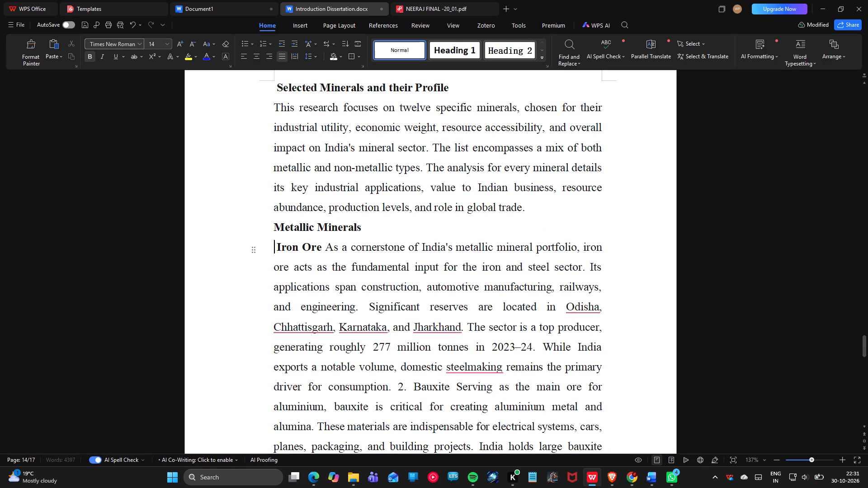
Insert a spaced hyphen after "Iron Ore" to separate the mineral name from its description.
left_click(321, 249)
key("space")
type("-")
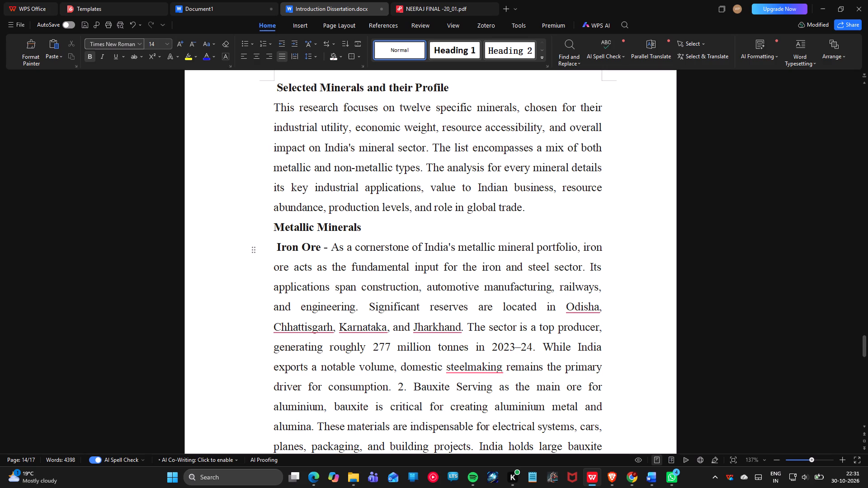
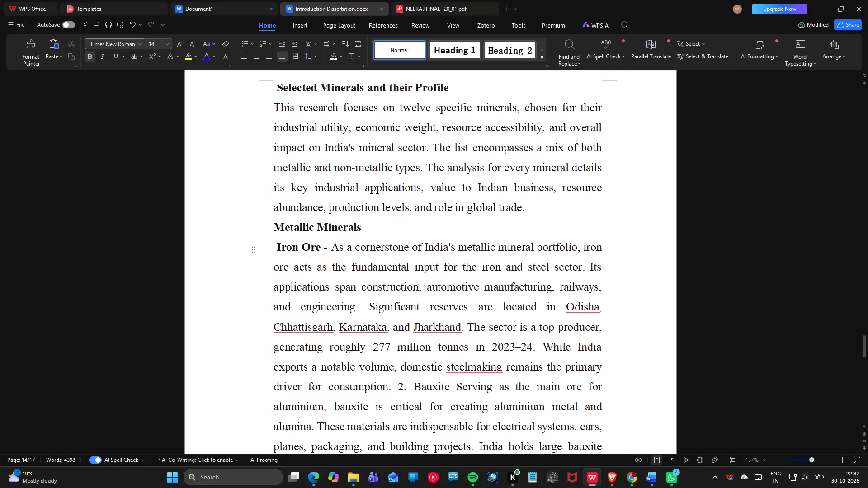
Remove the number "2." before "Bauxite" and start the Bauxite text as a new paragraph.
scroll(342, 312, "down", 1)
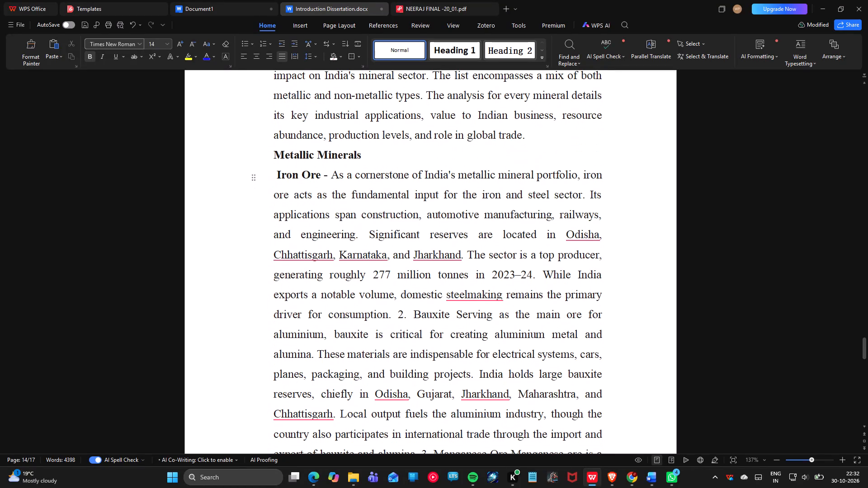
scroll(409, 328, "down", 1)
left_click(408, 291)
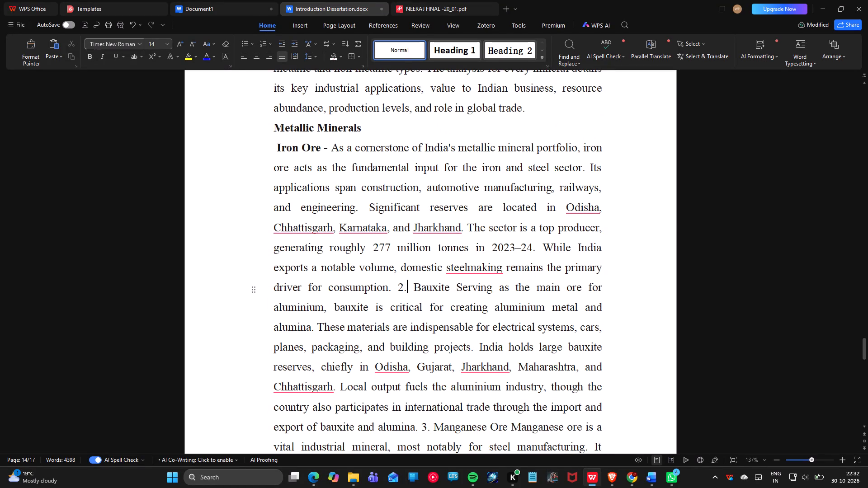
key("BackSpace")
key("BackSpace")
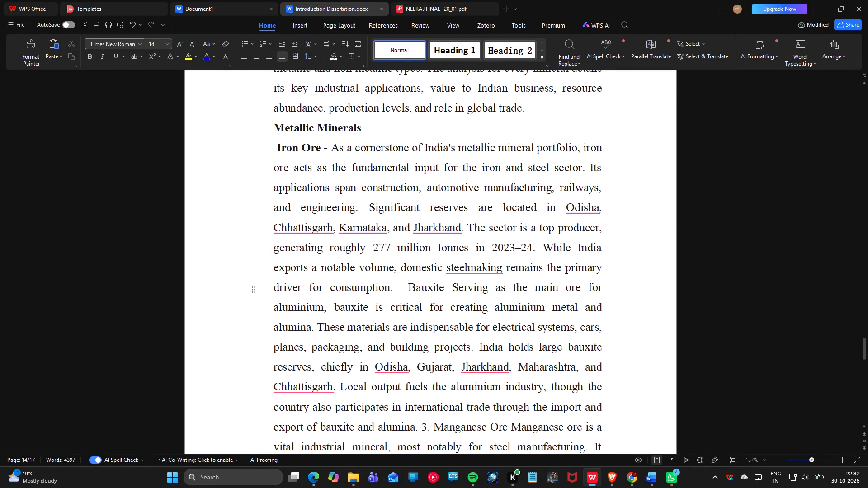
key("BackSpace")
key("Return")
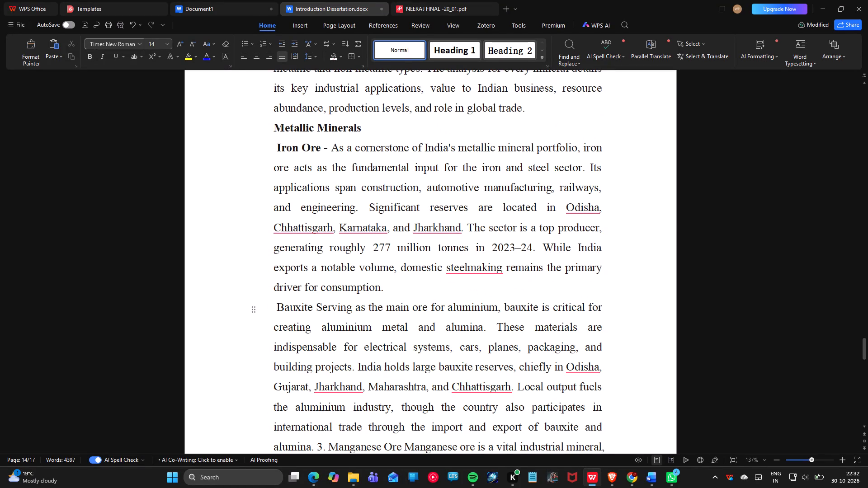
Make the word "Bauxite" at the start of its paragraph bold and add a spaced hyphen after it.
left_click_drag(311, 308, 278, 303)
scroll(278, 303, "down", 1)
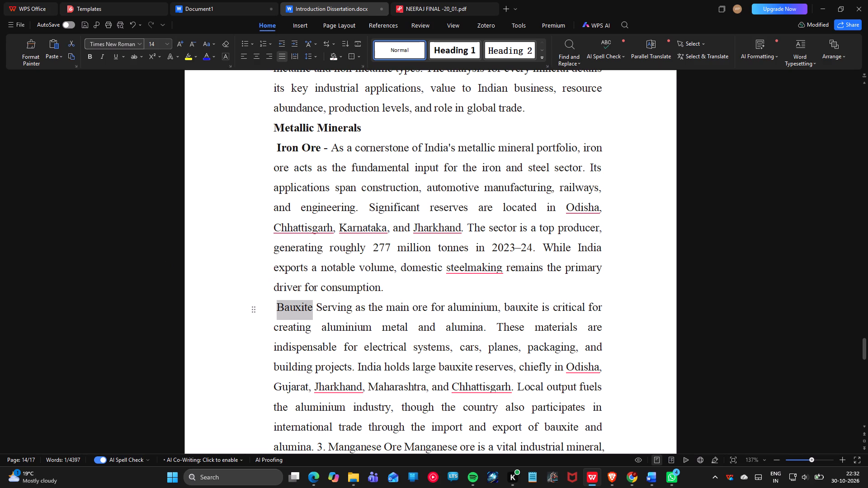
left_click(87, 56)
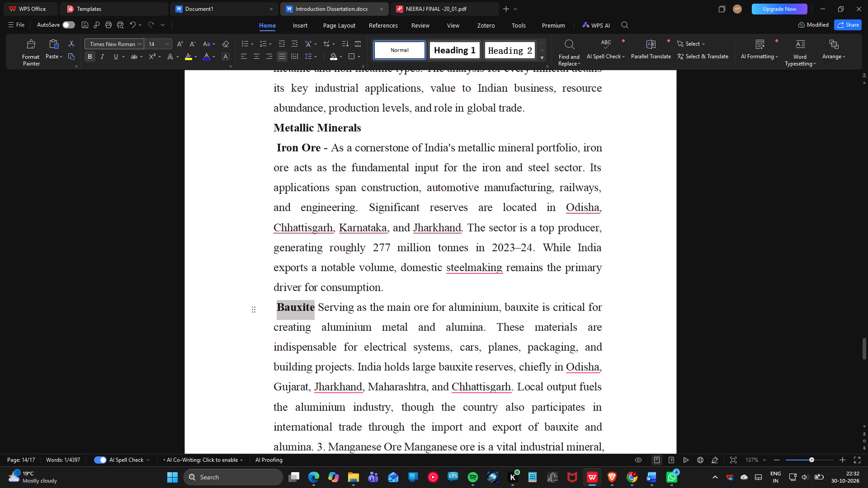
key("space")
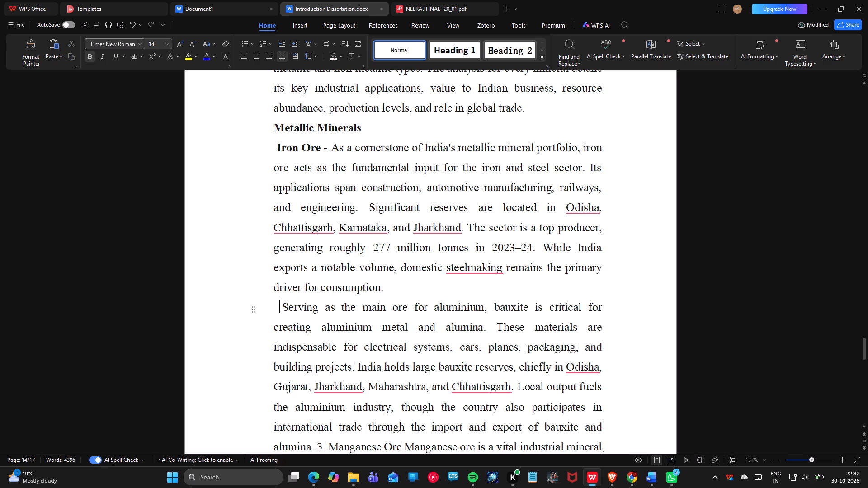
key("ctrl+z")
left_click_drag(421, 297, 315, 308)
left_click(315, 308)
key("space")
type("-")
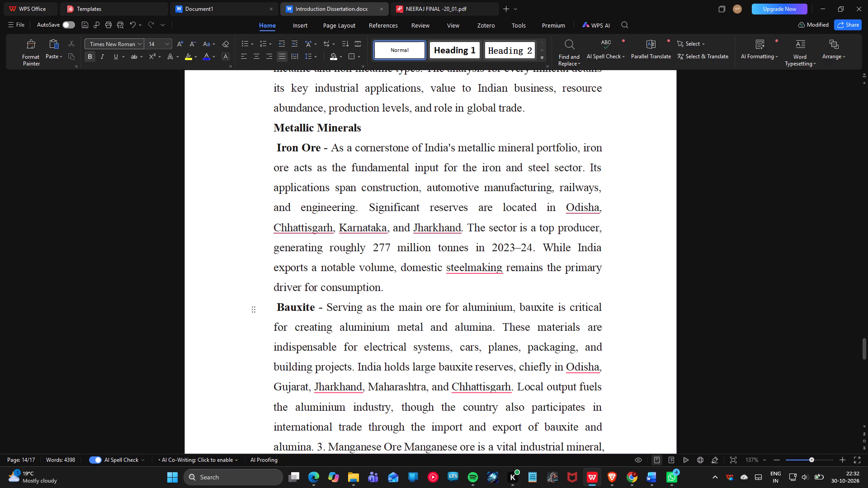
Remove the number "3." before "Manganese Ore" and start its text as a new paragraph without leading characters.
scroll(343, 316, "down", 2)
scroll(354, 269, "down", 1)
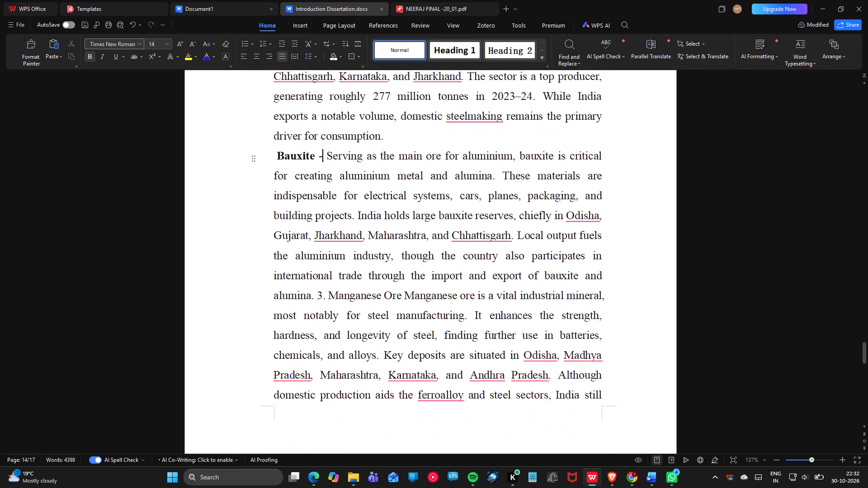
left_click(322, 297)
key("BackSpace")
key("Return")
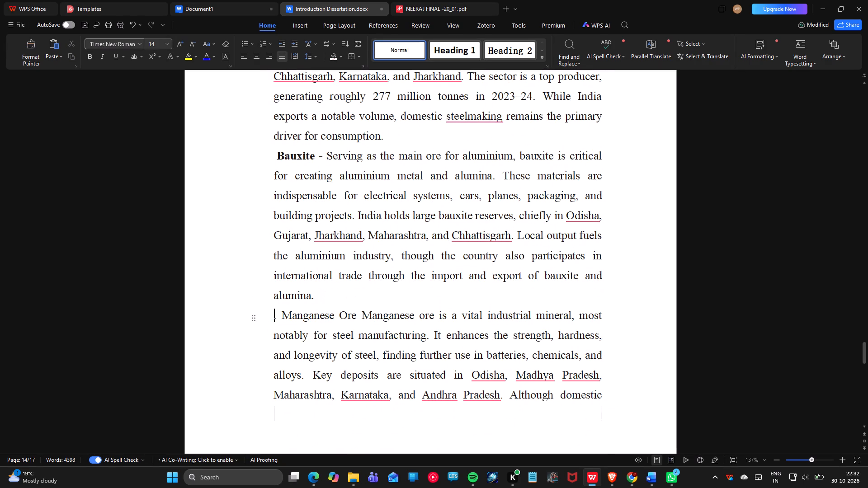
left_click(282, 319)
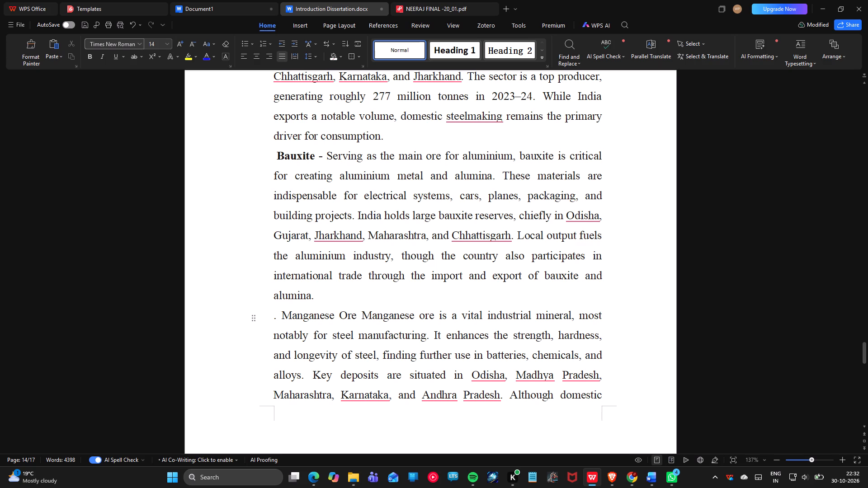
key("BackSpace")
key("BackSpace")
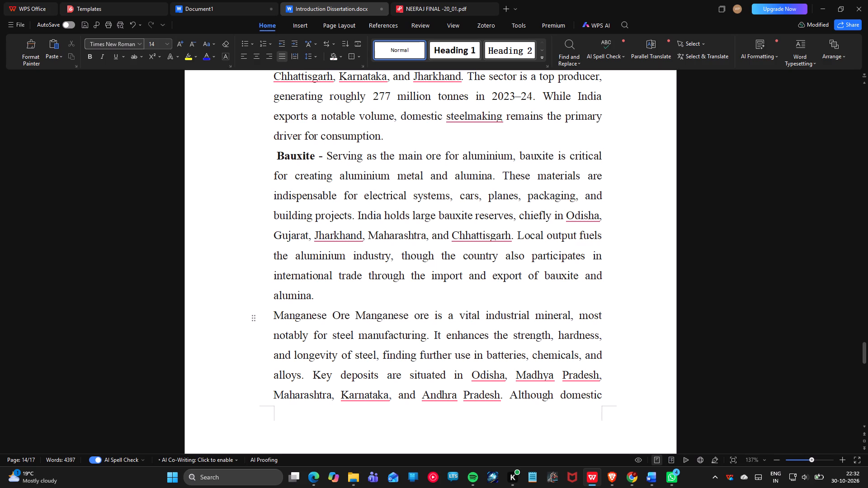
Add a spaced hyphen after the leading "Manganese Ore" and make the mineral name and hyphen bold.
left_click(353, 317)
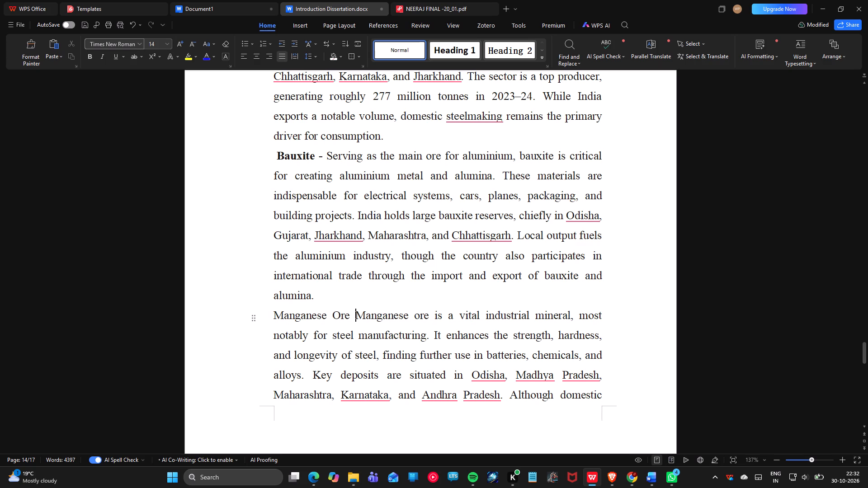
left_click(349, 317)
key("space")
type("-")
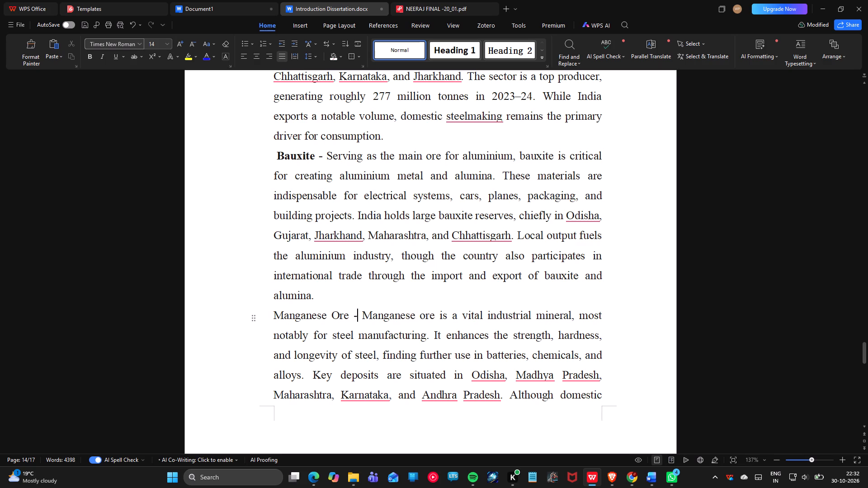
left_click_drag(356, 318, 273, 320)
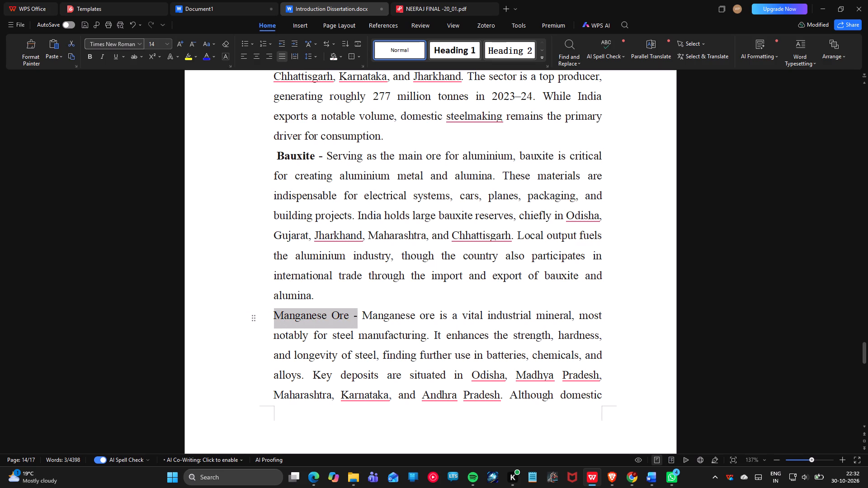
left_click(86, 52)
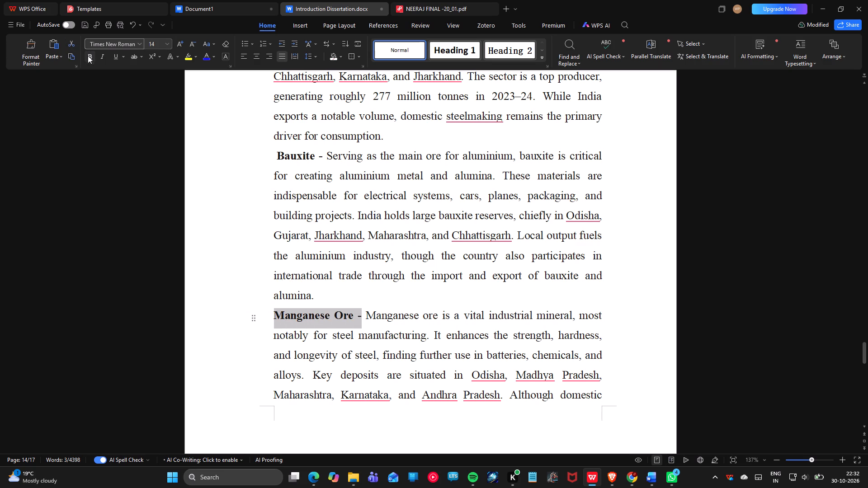
left_click(203, 224)
left_click(236, 278)
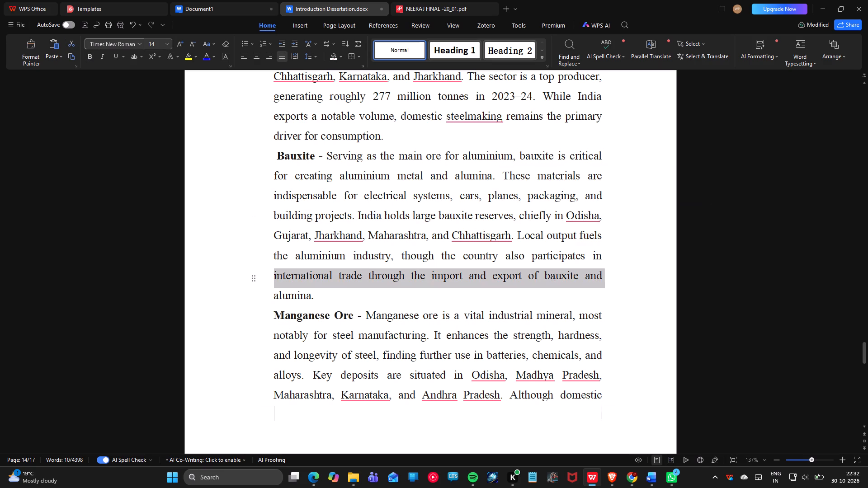
left_click(373, 288)
Start the Chromite text as a new paragraph and remove the number "4." and the space in front of it.
scroll(373, 288, "down", 4)
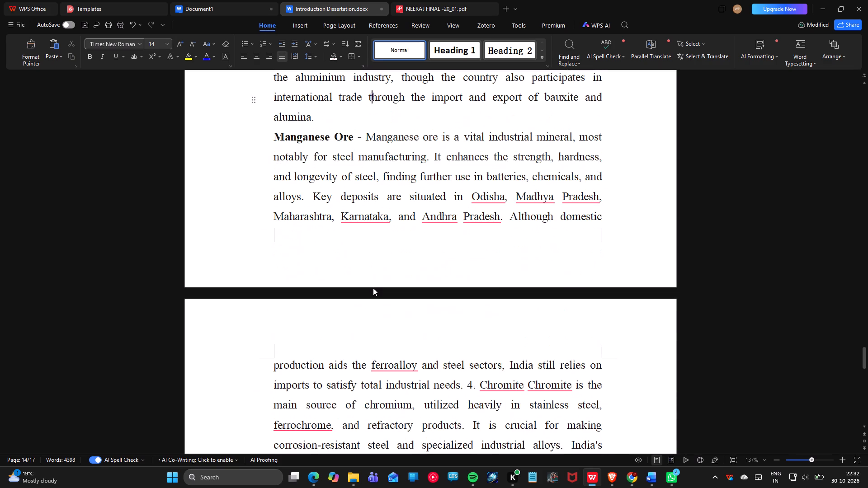
scroll(406, 245, "down", 2)
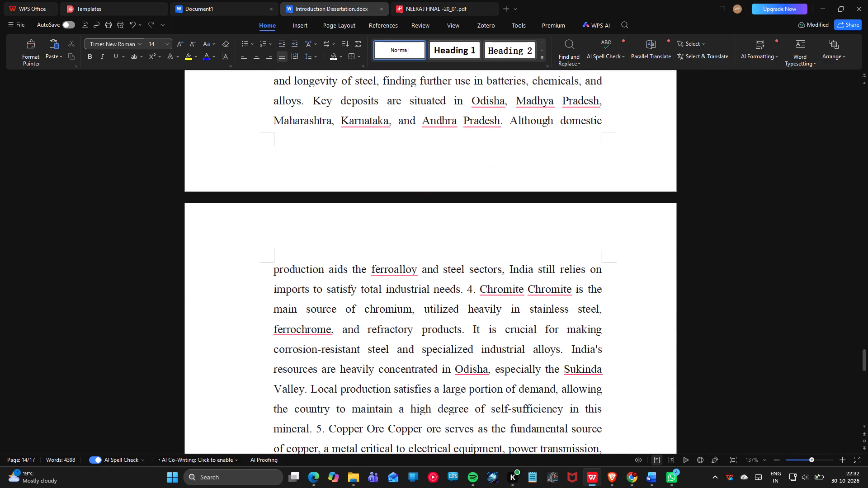
left_click(467, 296)
key("Return")
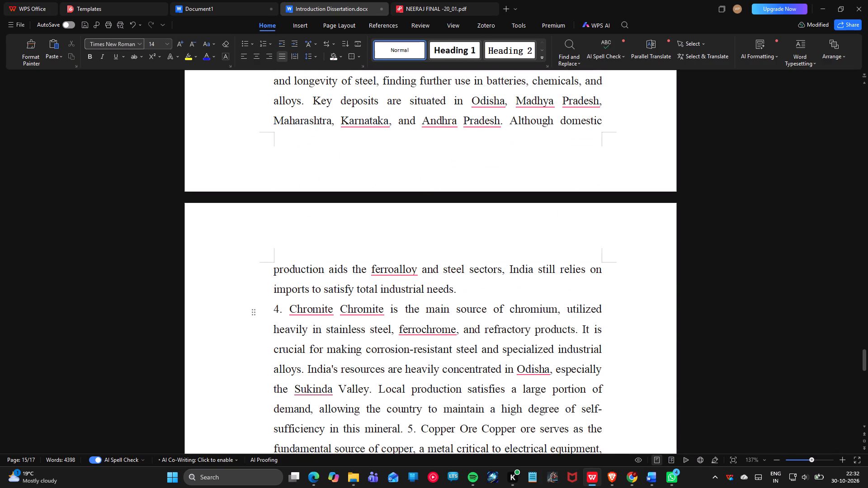
left_click(283, 314)
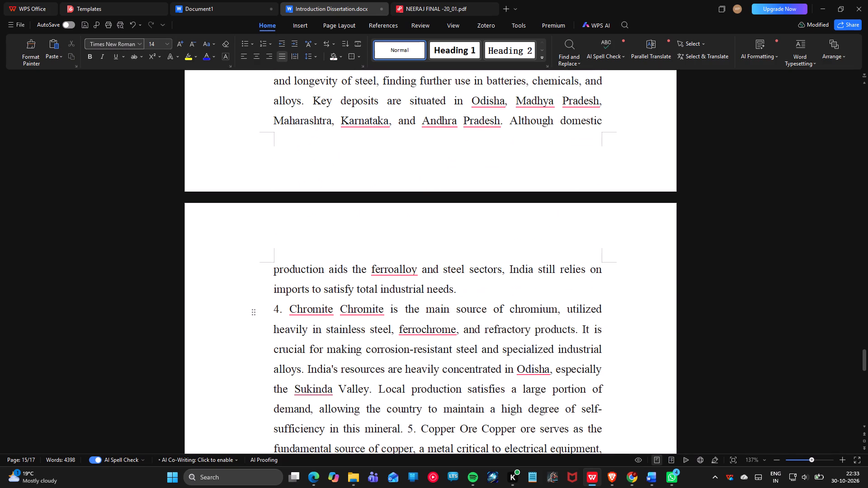
left_click(285, 314)
left_click(288, 313)
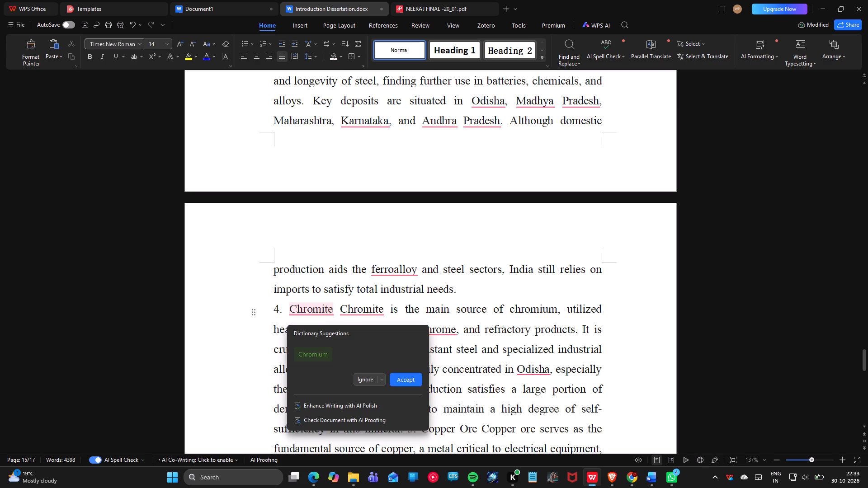
key("BackSpace")
key("BackSpace")
key("BackSpace")
Add a spaced hyphen after the first "Chromite" and make the mineral name and hyphen bold.
left_click(303, 306)
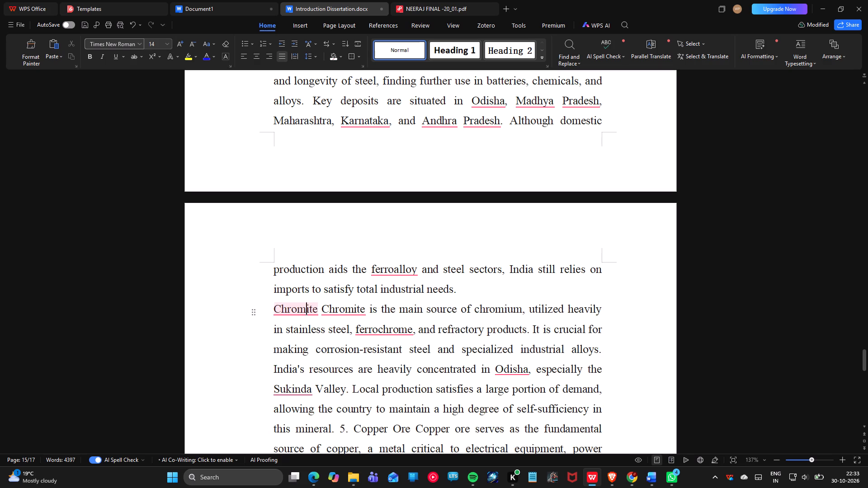
left_click(369, 312)
left_click(322, 309)
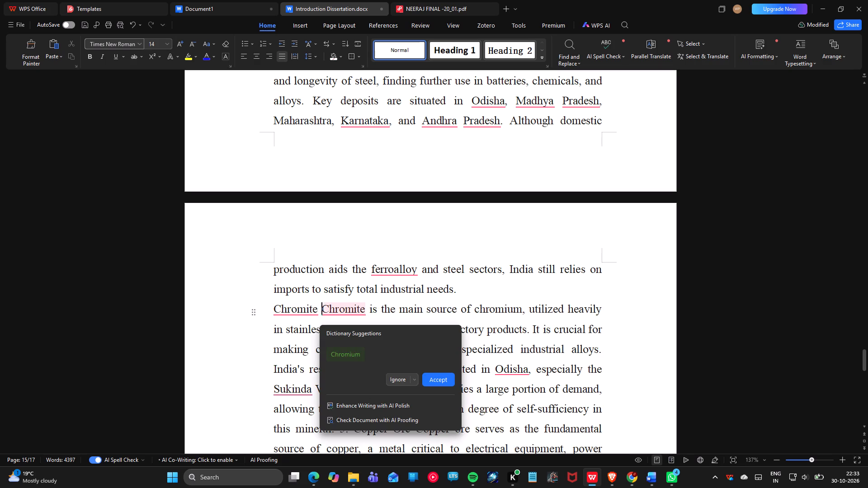
left_click(322, 309)
left_click(322, 309)
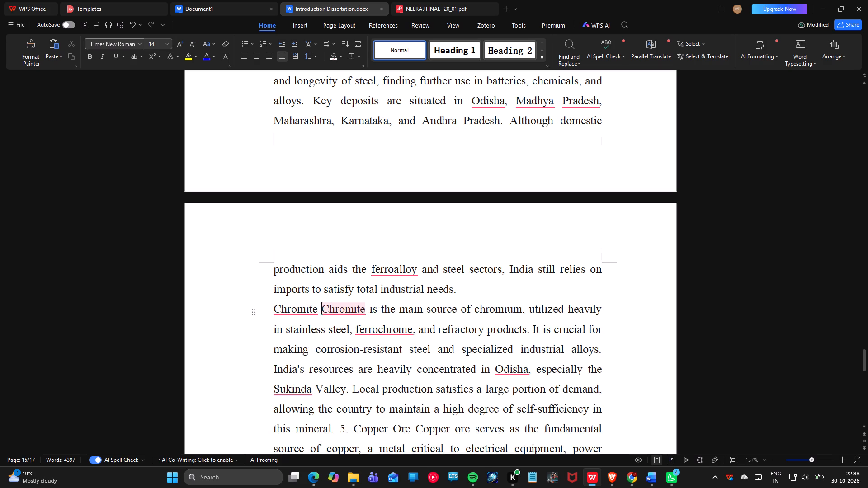
left_click(318, 310)
key("space")
type("-")
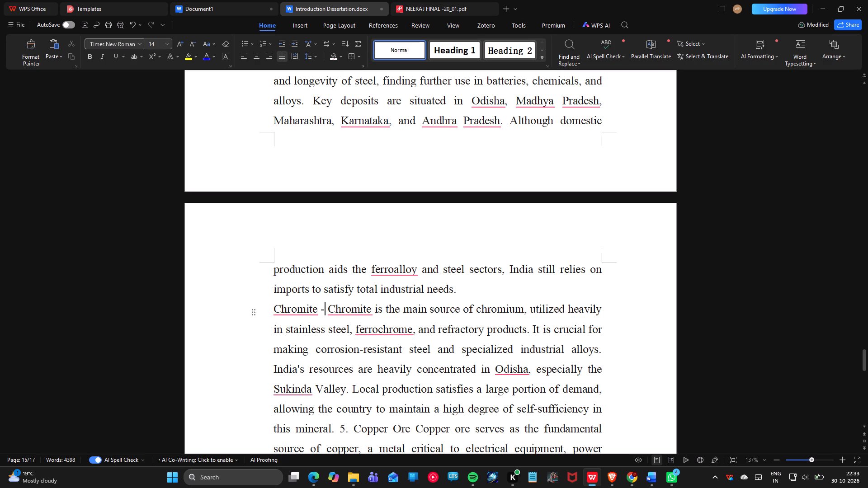
left_click_drag(325, 310, 292, 308)
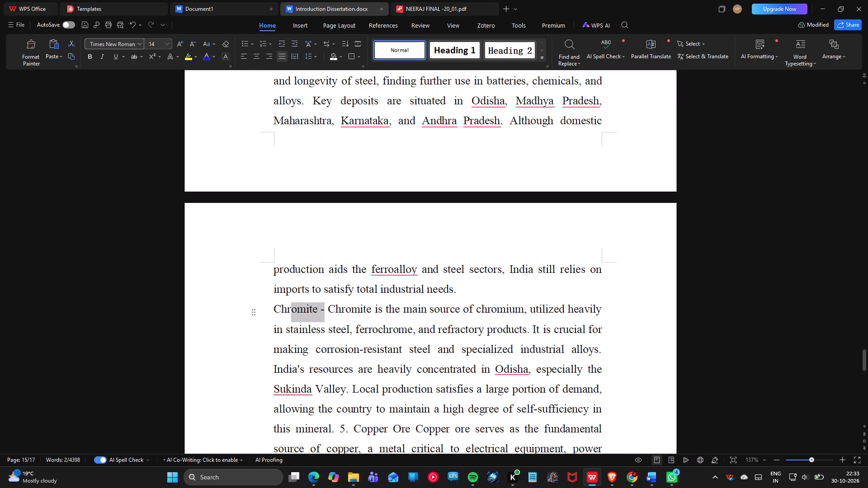
left_click_drag(292, 308, 274, 305)
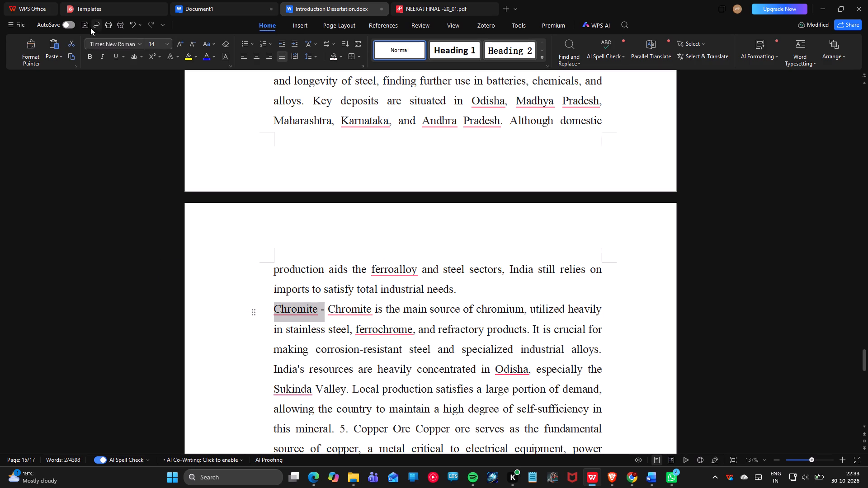
left_click(87, 56)
left_click(264, 266)
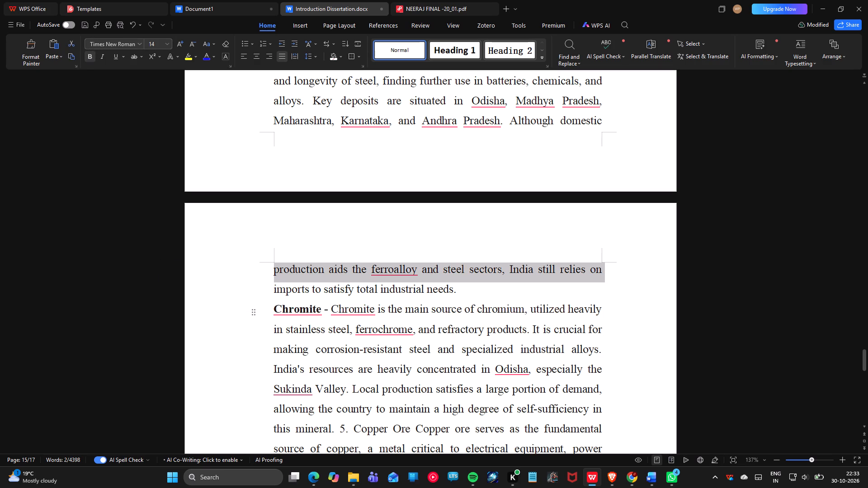
Remove the number "5." before "Copper Ore" and start the Copper Ore text as a new paragraph.
scroll(264, 266, "down", 1)
left_click(247, 321)
scroll(247, 321, "down", 1)
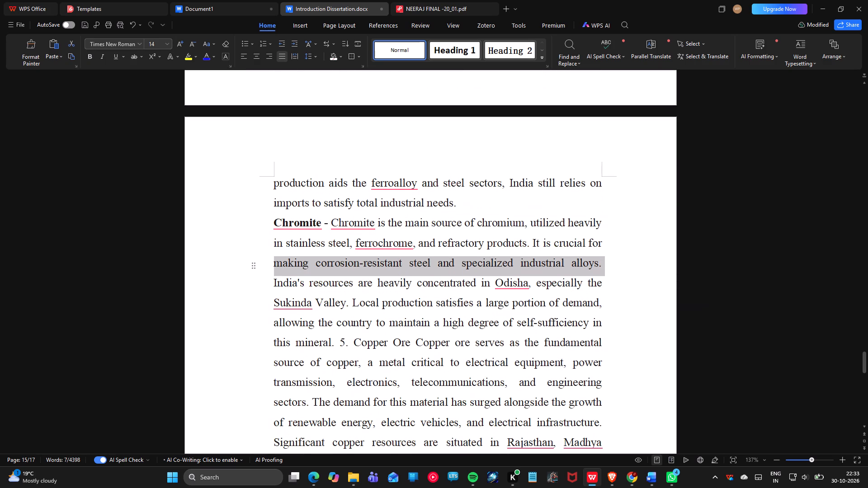
left_click(343, 310)
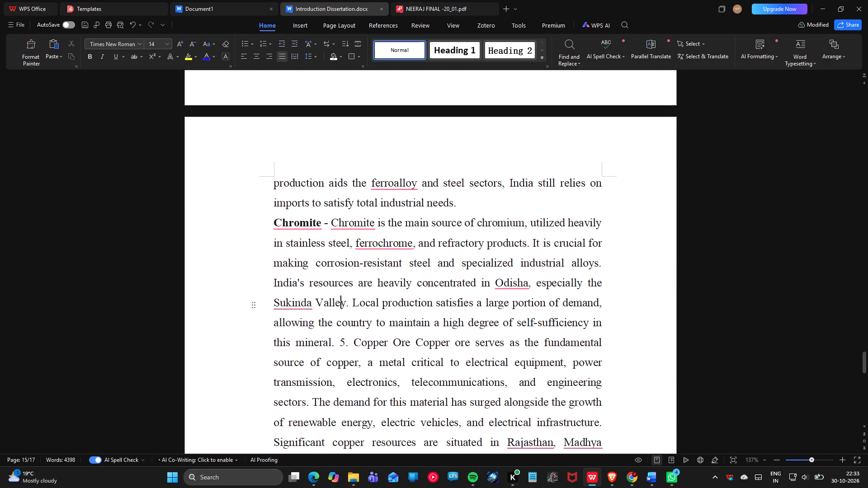
left_click(349, 343)
key("BackSpace")
key("BackSpace")
key("Return")
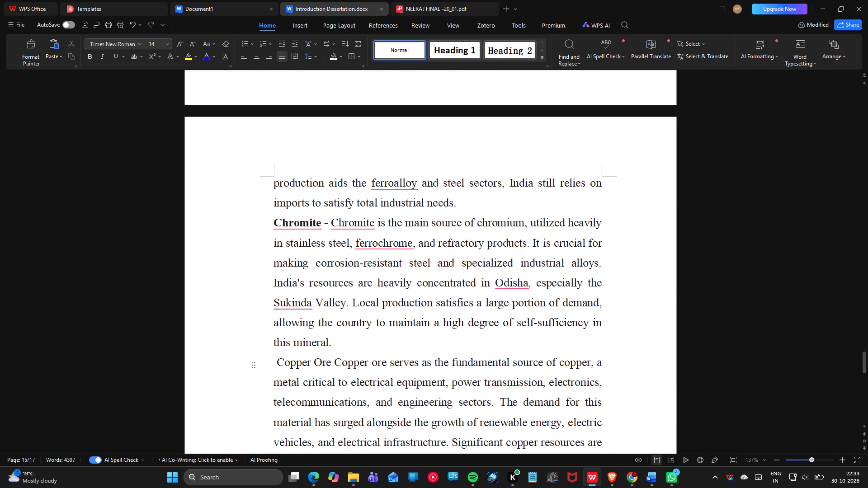
Add a spaced hyphen after the leading "Copper Ore" and make the mineral name and hyphen bold.
left_click(326, 363)
left_click(330, 363)
key("space")
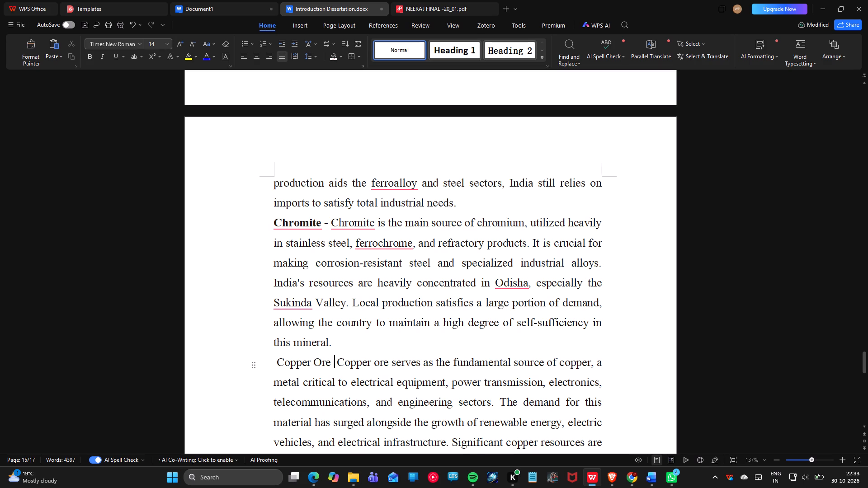
type("-")
left_click_drag(341, 362, 333, 362)
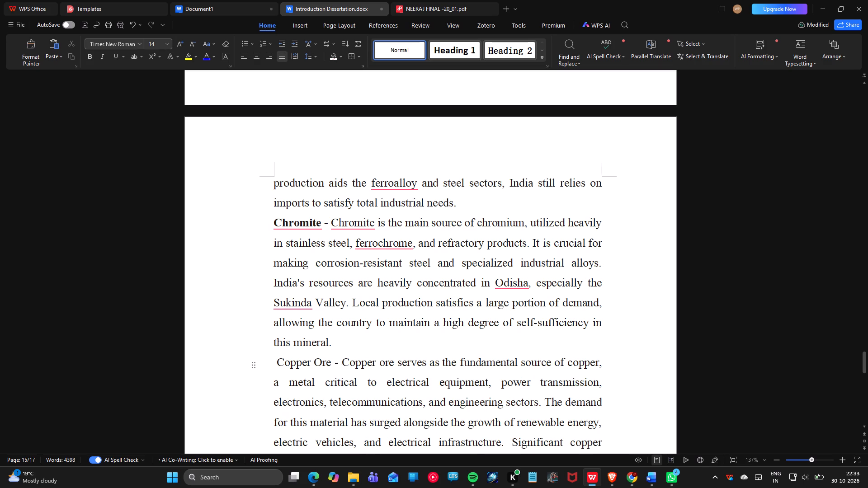
left_click_drag(333, 362, 279, 357)
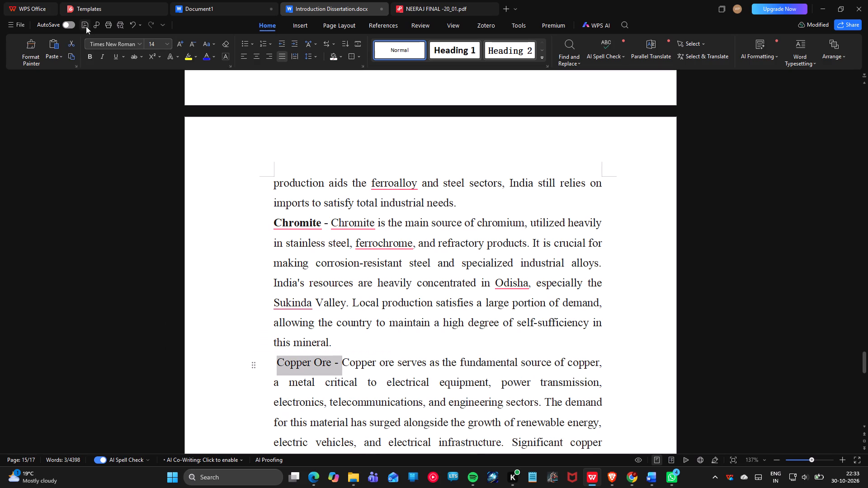
left_click(90, 54)
left_click(283, 121)
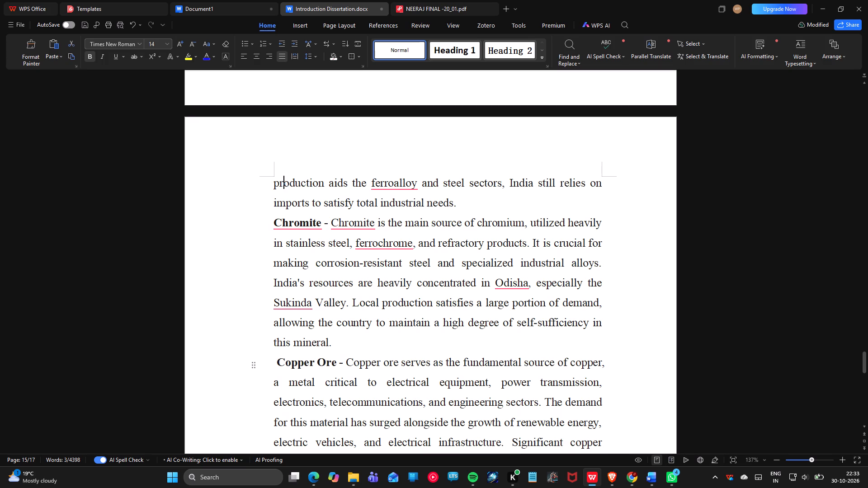
Start the Lead-Zinc Ore text as a new paragraph and remove the number "6." left after "Indian industries.".
scroll(386, 371, "down", 4)
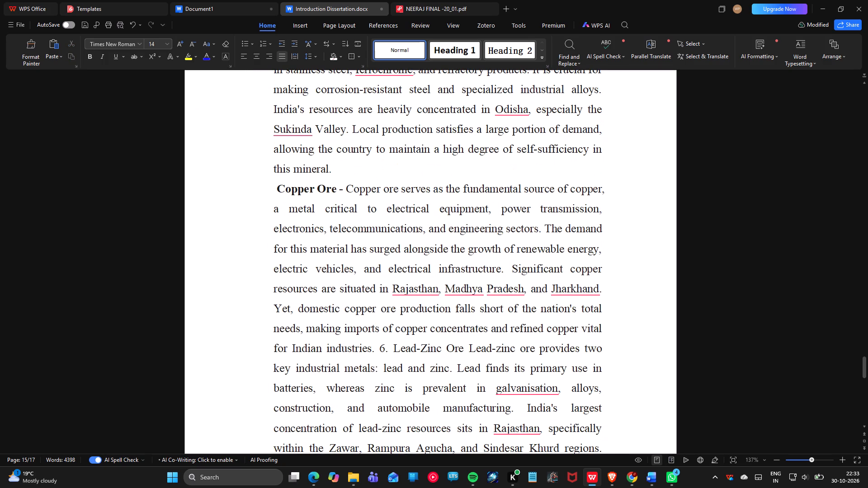
scroll(420, 395, "down", 1)
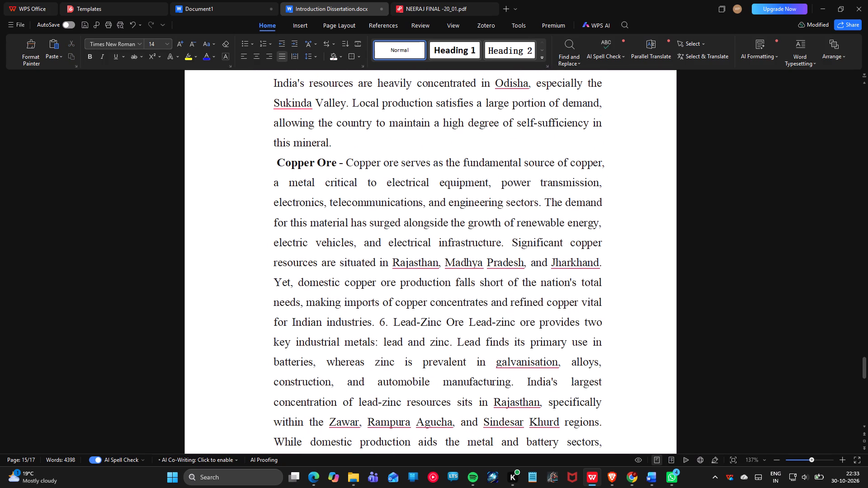
left_click(390, 322)
key("Return")
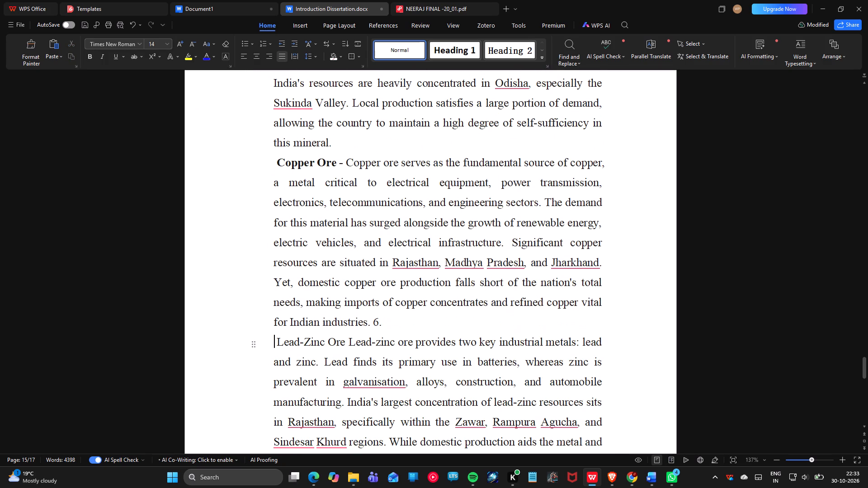
left_click(386, 323)
key("BackSpace")
key("BackSpace")
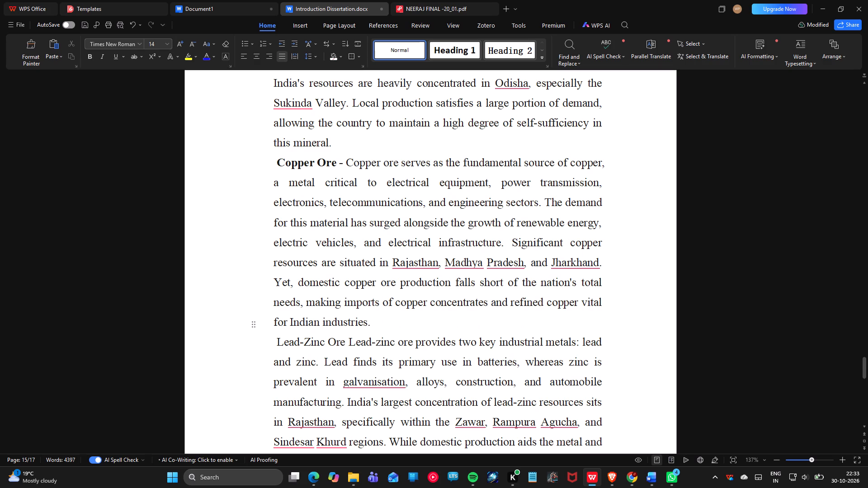
Make the leading mineral name "Lead-Zinc Ore" bold.
left_click_drag(349, 339, 287, 335)
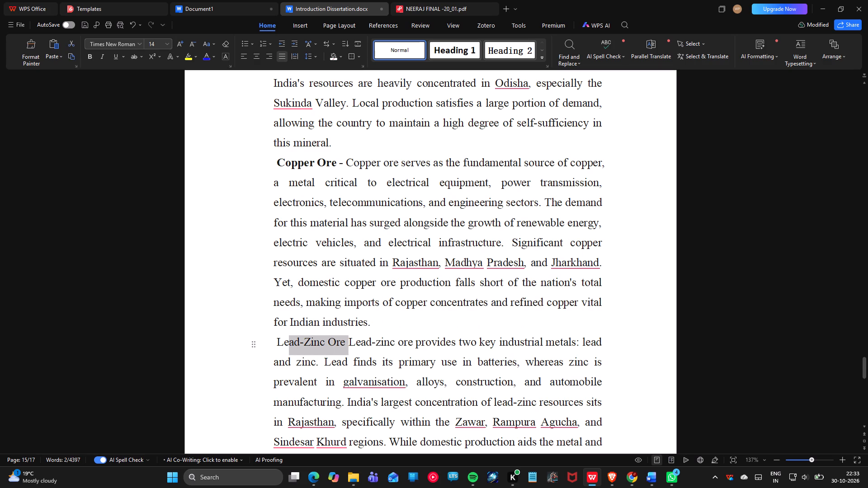
left_click_drag(287, 335, 277, 336)
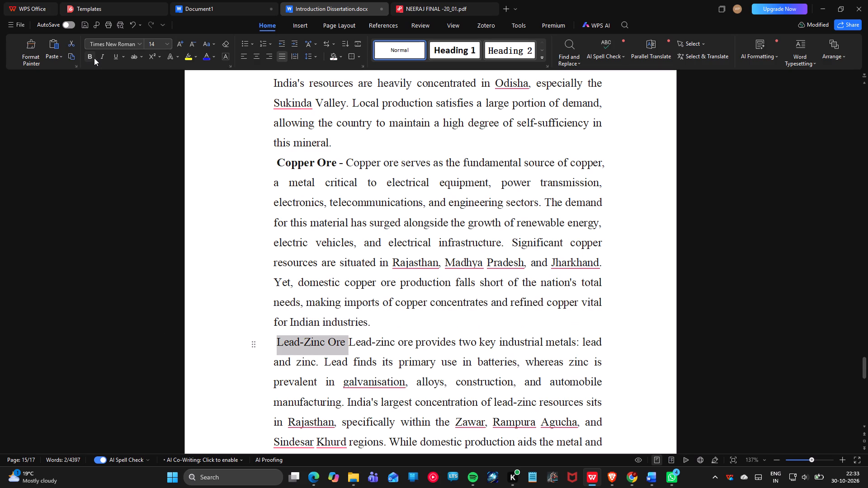
left_click(92, 56)
left_click(300, 381)
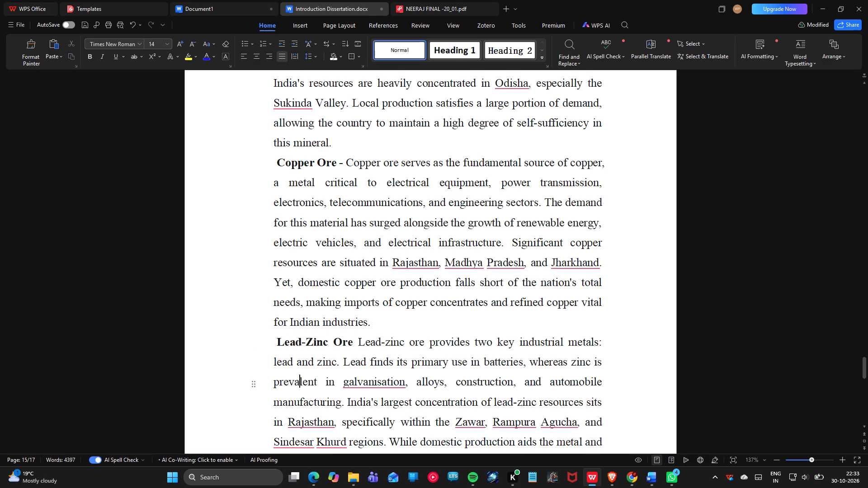
Remove the letter "B.", start "Non-Metallic Minerals" on a new line and make that heading bold.
scroll(300, 381, "down", 5)
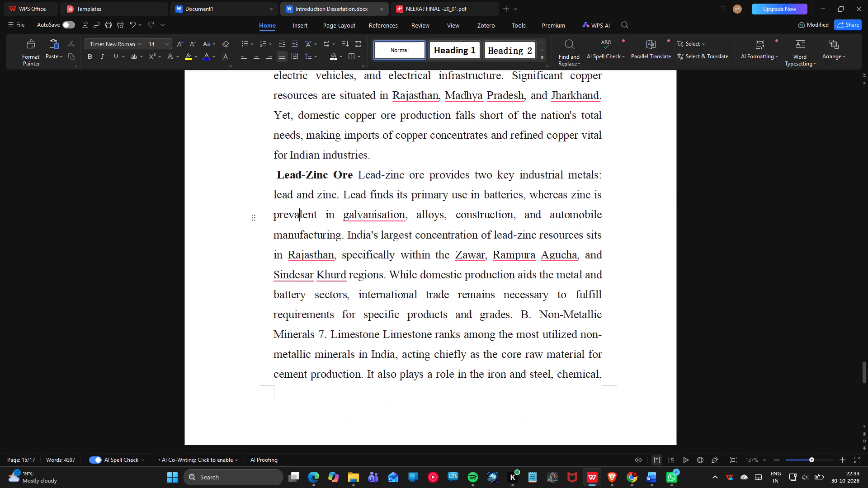
left_click(532, 314)
key("BackSpace")
key("BackSpace")
key("Return")
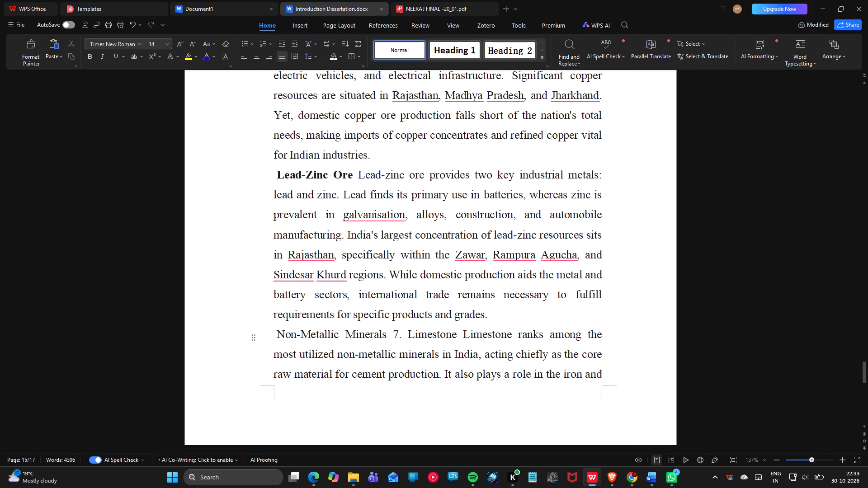
left_click_drag(392, 334, 273, 333)
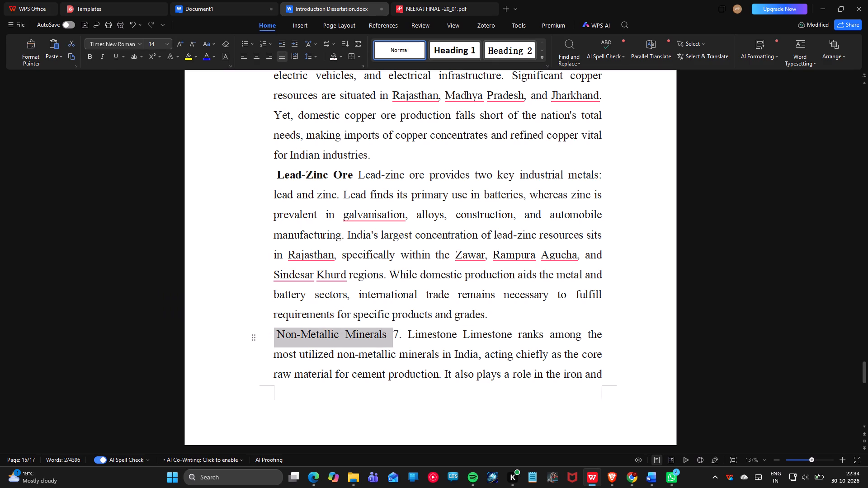
left_click(88, 58)
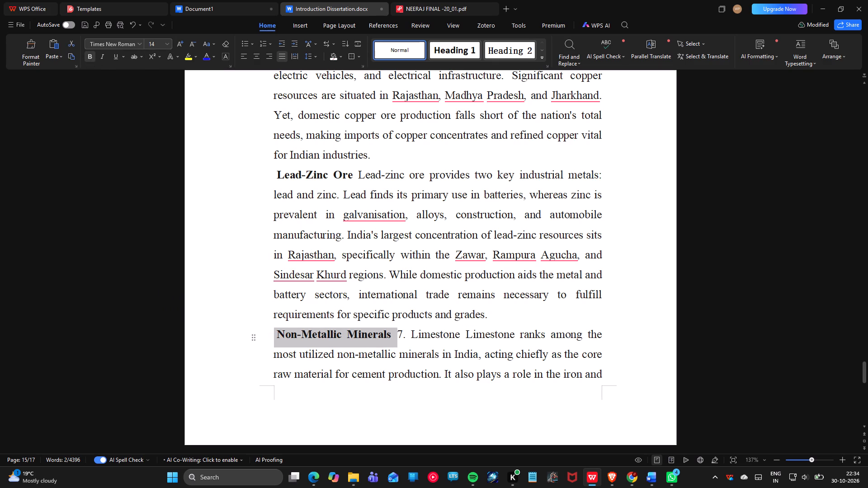
Remove the number "7." after "Non-Metallic Minerals" and start the Limestone text as a new paragraph without a leading space.
left_click(404, 337)
key("BackSpace")
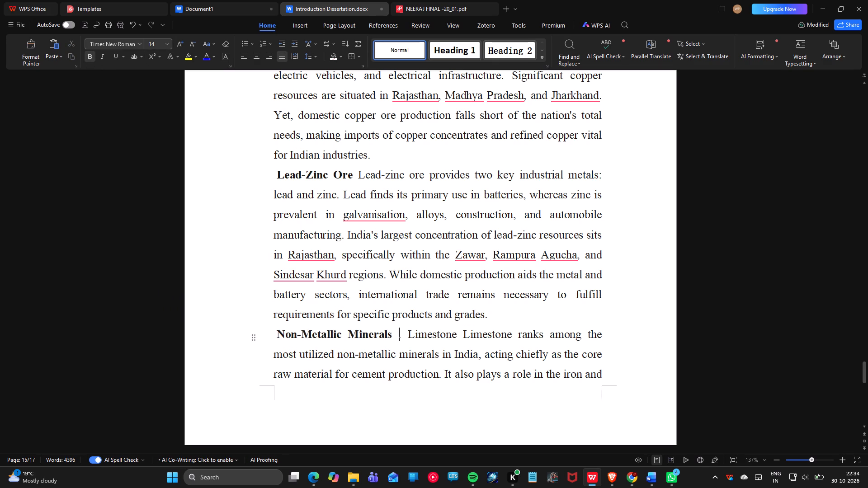
key("Return")
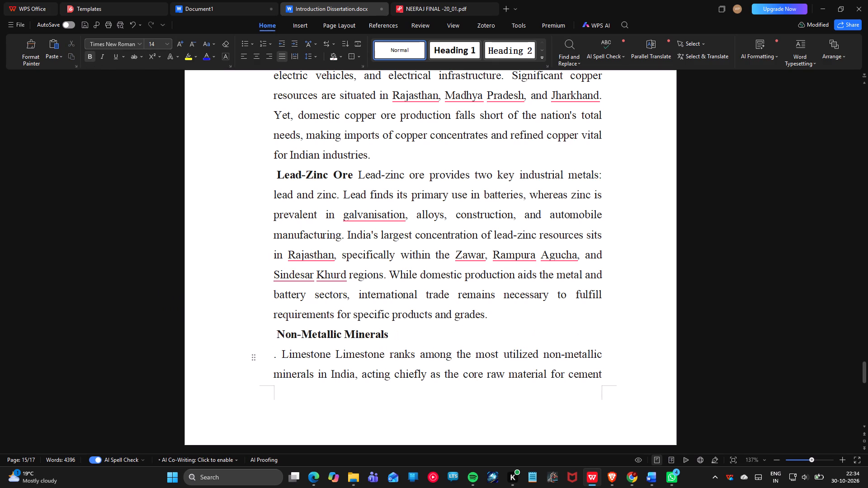
left_click(279, 361)
key("BackSpace")
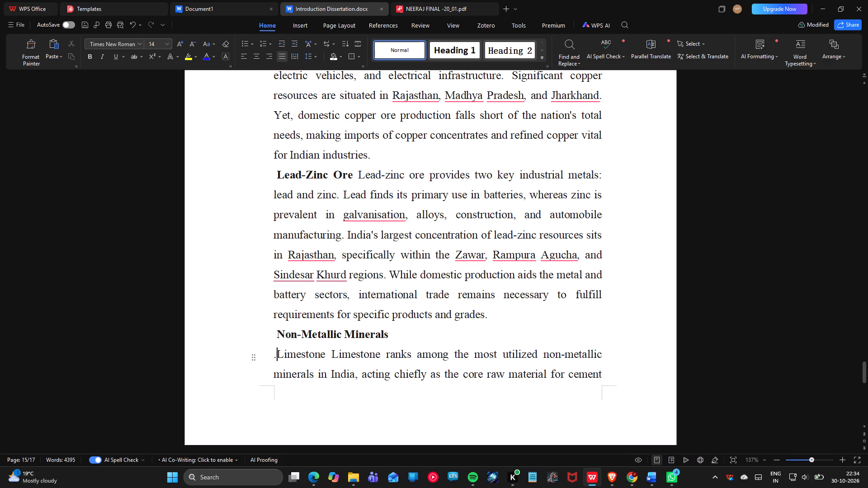
key("BackSpace")
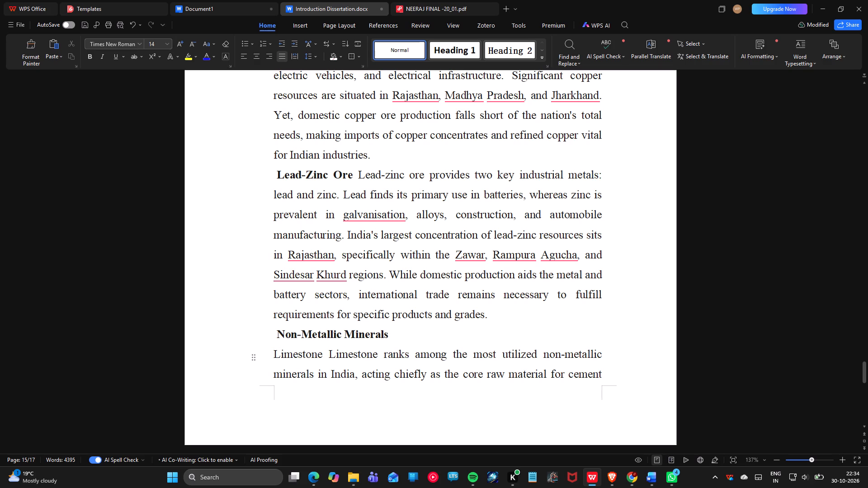
Add a spaced hyphen after the first "Limestone" and make the mineral name and hyphen bold.
left_click(322, 355)
key("minus")
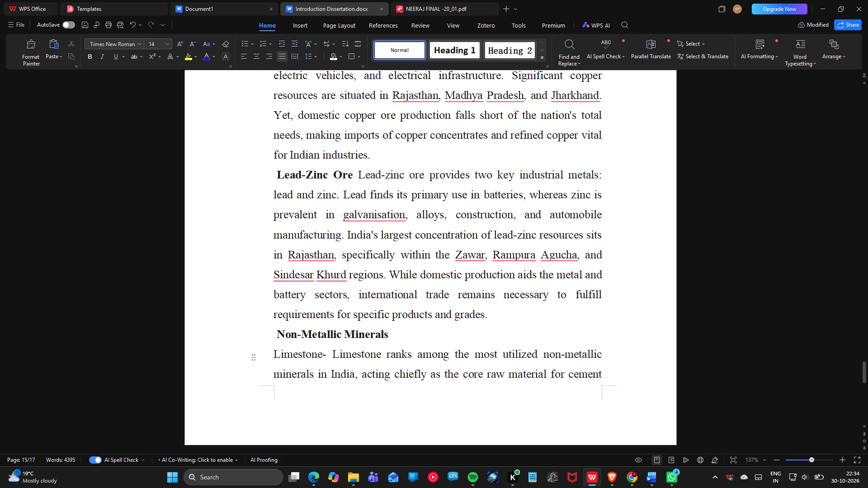
key("BackSpace")
key("space")
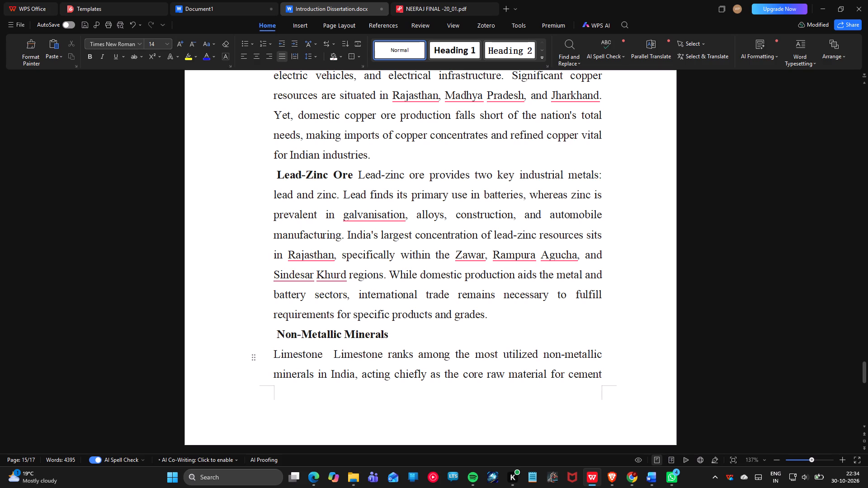
type("-")
left_click_drag(336, 354, 317, 357)
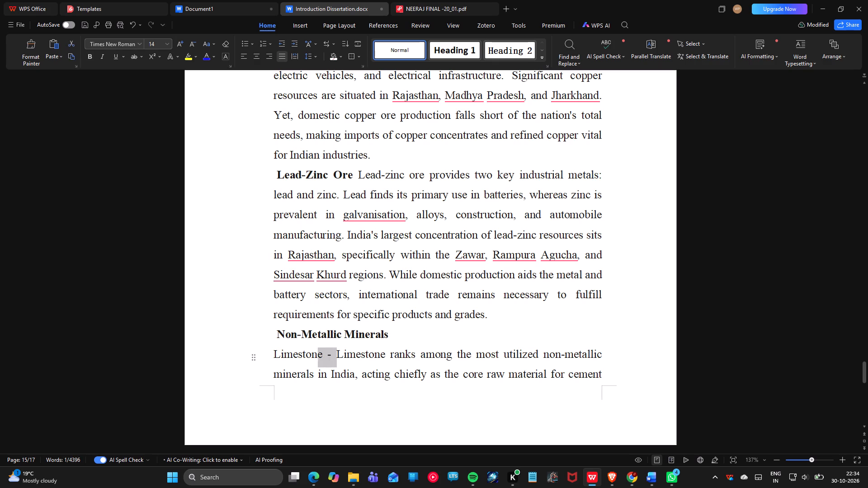
left_click_drag(317, 357, 275, 355)
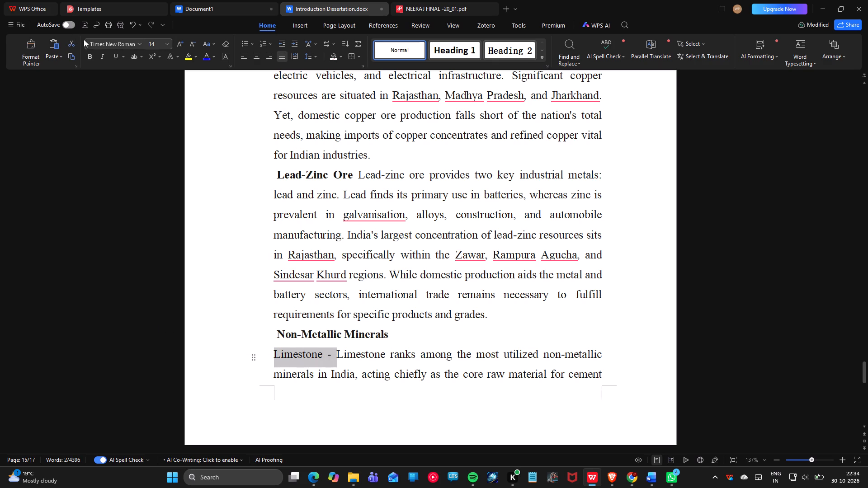
left_click(89, 55)
left_click(216, 311)
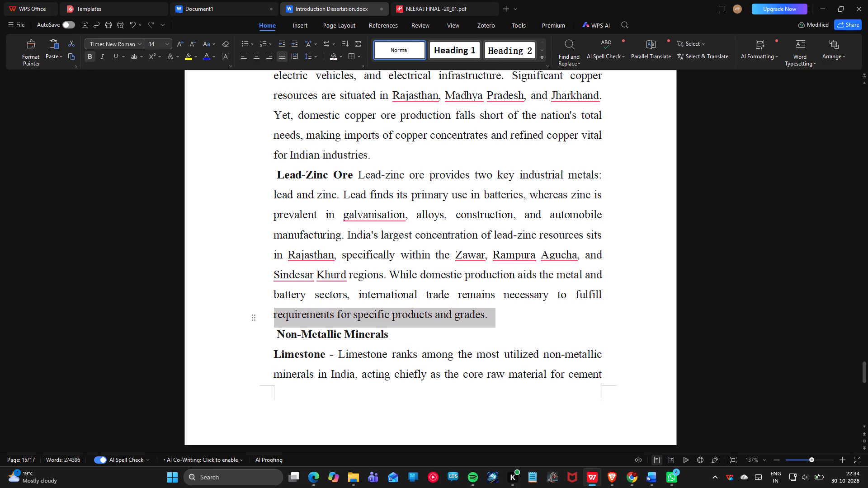
left_click(239, 381)
Start the Rock Phosphate text as a new paragraph and remove the number "8." in front of it.
scroll(239, 381, "down", 2)
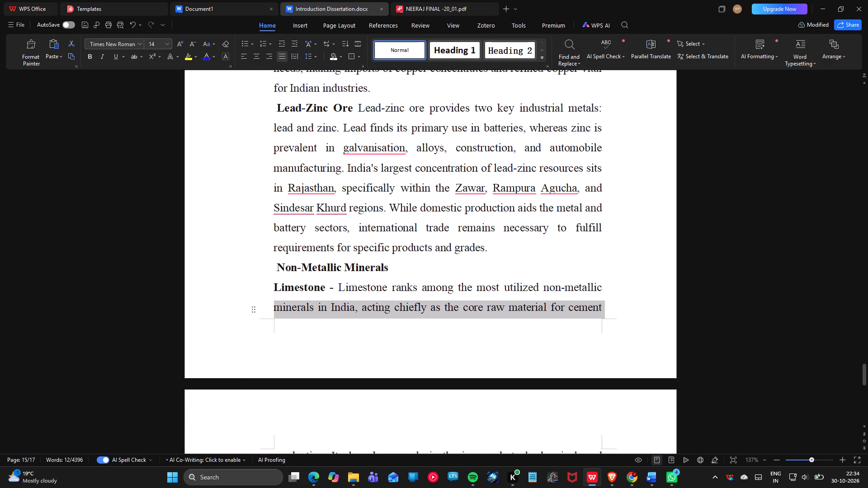
scroll(239, 381, "down", 1)
left_click(300, 364)
scroll(300, 364, "down", 2)
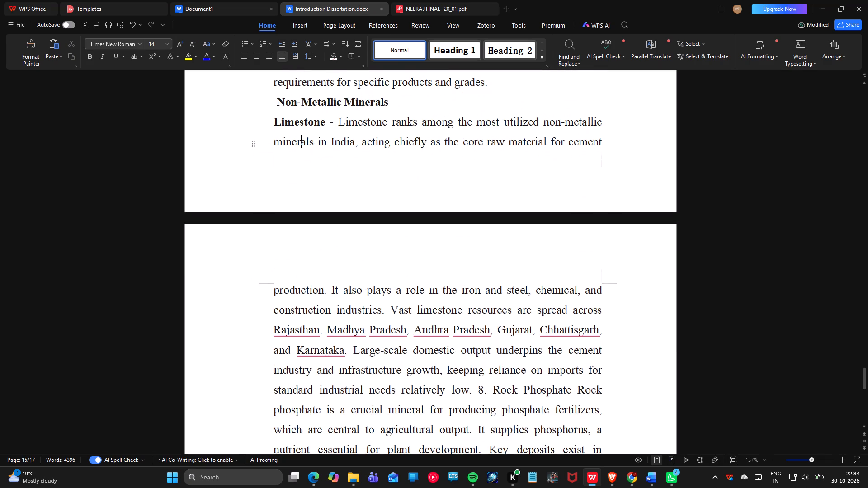
scroll(300, 364, "down", 1)
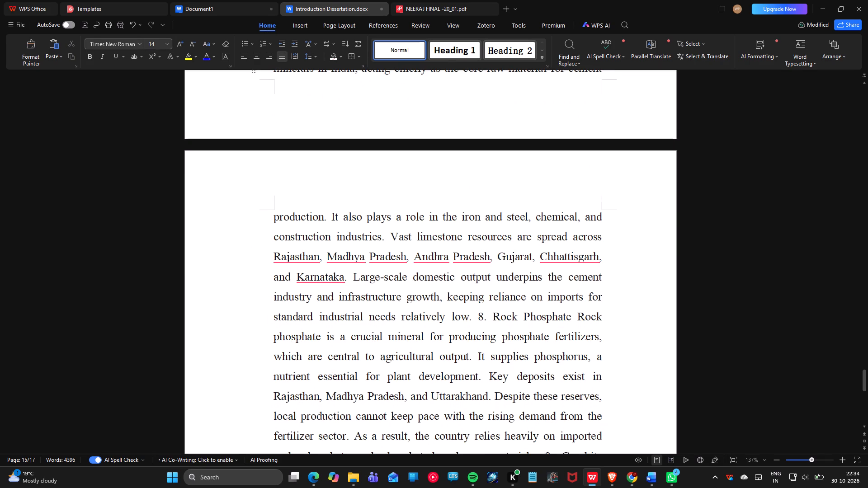
scroll(414, 352, "down", 1)
left_click(475, 282)
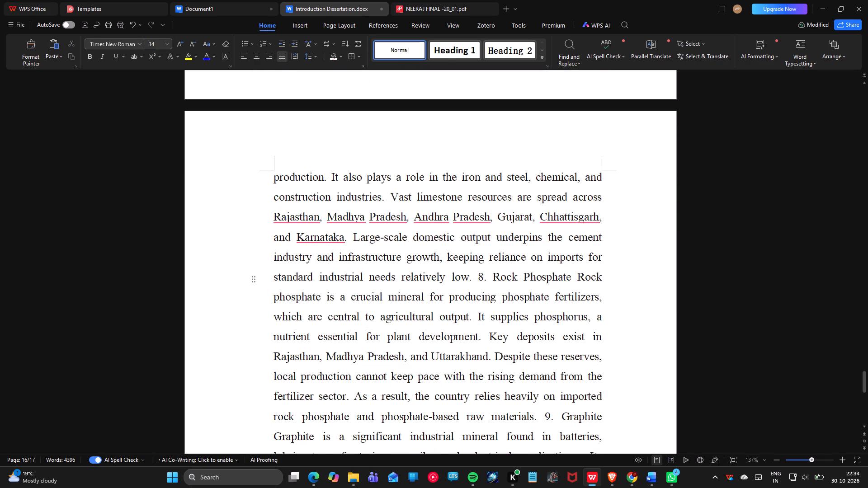
key("Return")
left_click(280, 298)
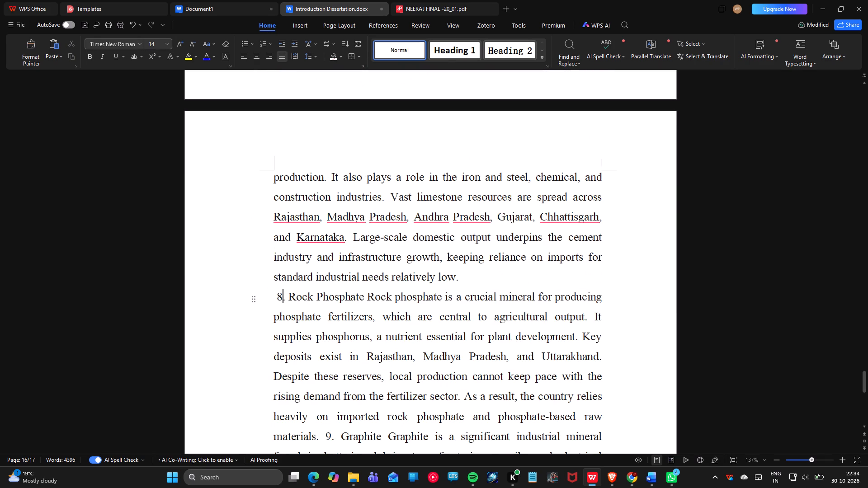
left_click(283, 298)
left_click(284, 298)
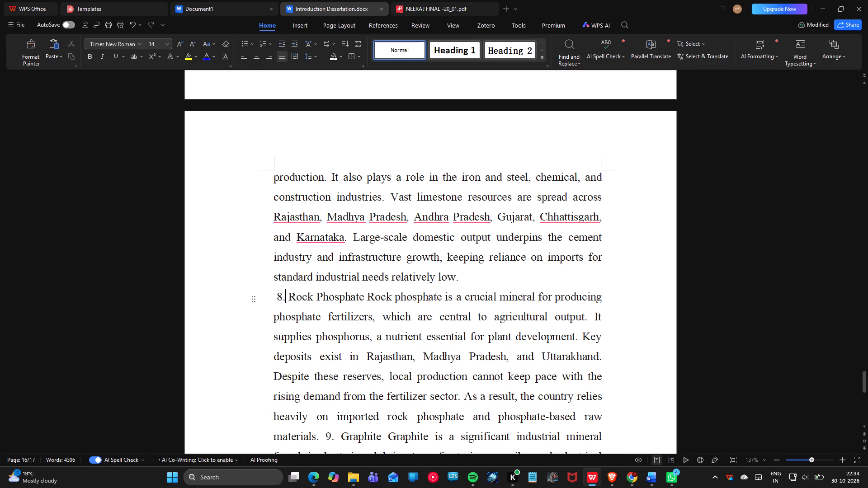
key("BackSpace")
key("BackSpace")
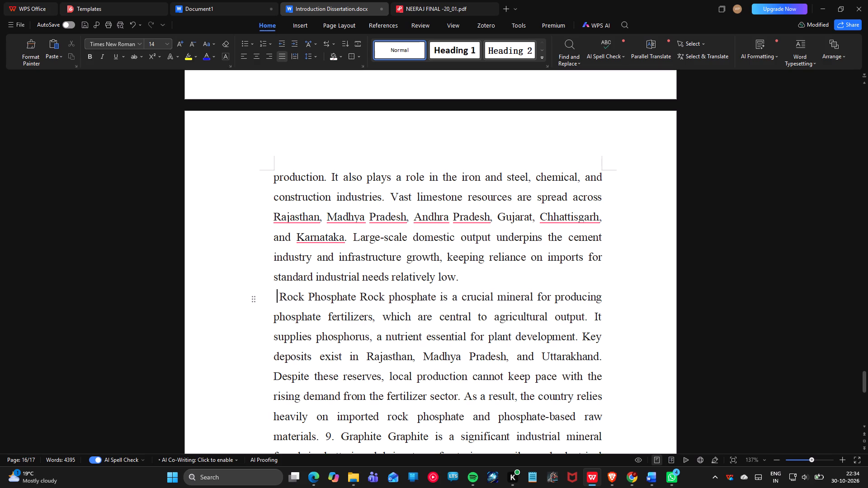
key("BackSpace")
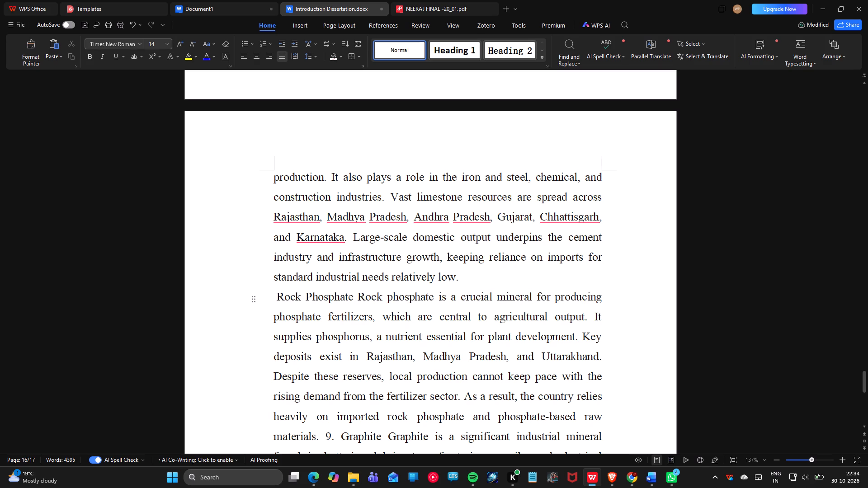
Add a spaced hyphen after the first "Rock Phosphate" and make the mineral name and hyphen bold.
left_click(355, 298)
key("space")
type("-")
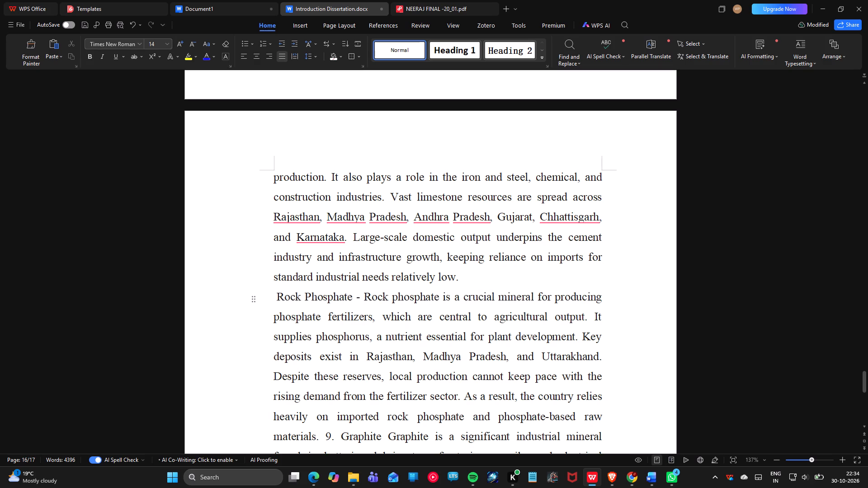
left_click_drag(361, 299, 275, 289)
left_click(290, 296)
left_click_drag(361, 298, 270, 306)
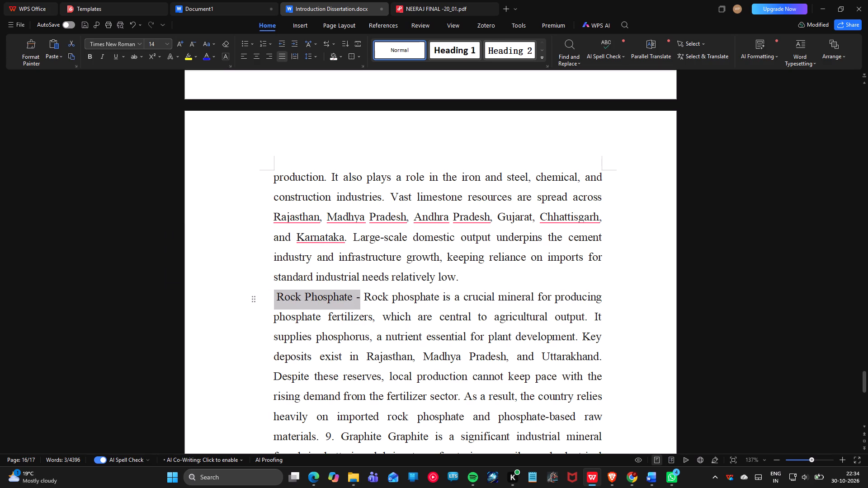
left_click(90, 57)
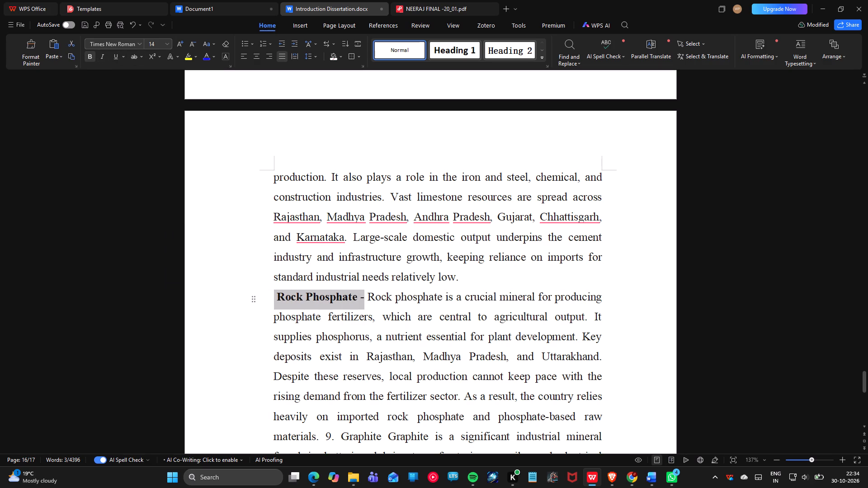
left_click(214, 150)
left_click(248, 396)
Remove the number "9." before the Graphite text and start that text as a new paragraph.
scroll(248, 396, "down", 2)
left_click(491, 181)
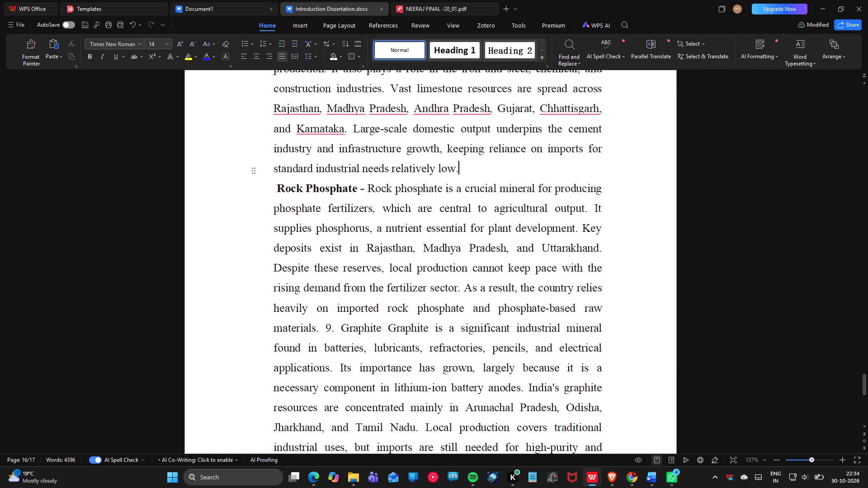
scroll(491, 181, "down", 1)
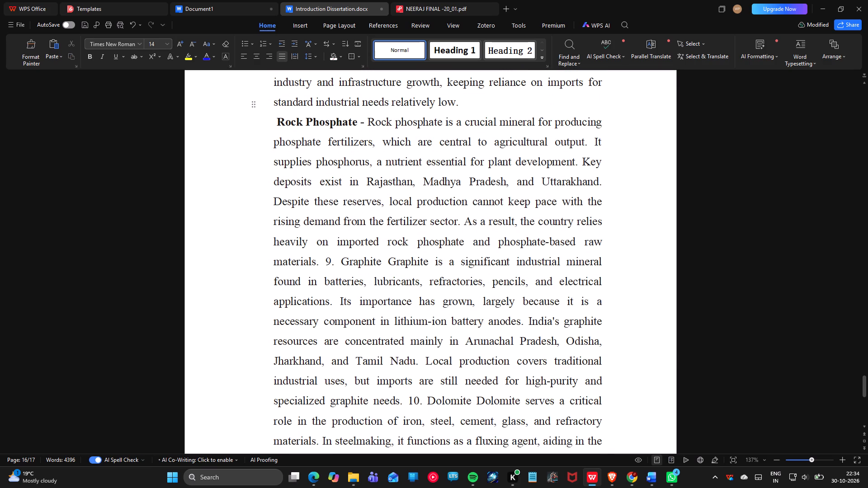
left_click(335, 260)
key("BackSpace")
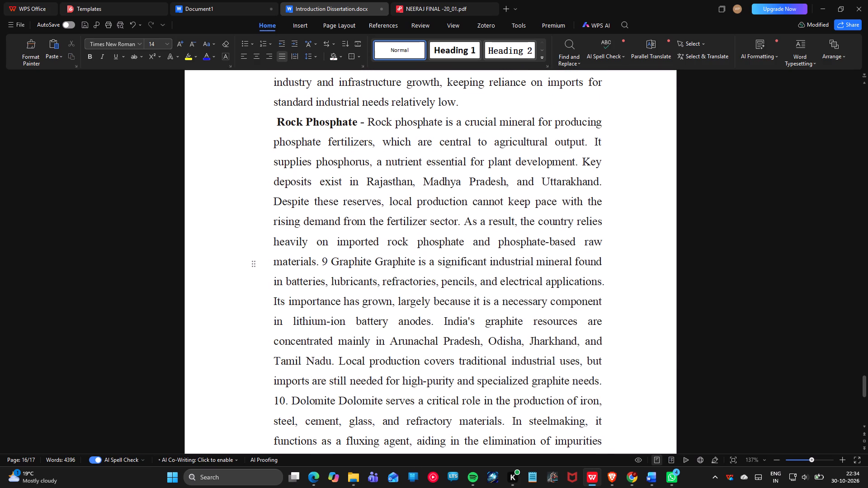
key("BackSpace")
key("Return")
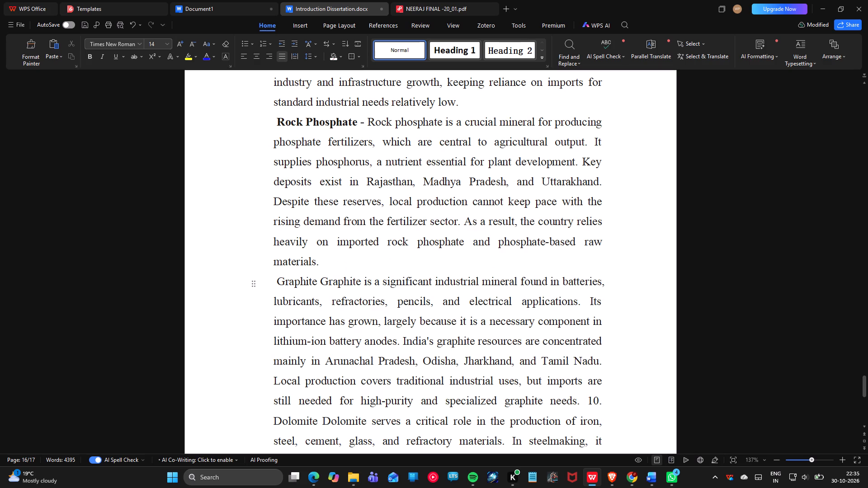
Add a spaced hyphen after the first "Graphite" and make the mineral name and hyphen bold.
left_click(315, 281)
left_click(321, 282)
key("BackSpace")
key("minus")
key("BackSpace")
key("space")
key("space")
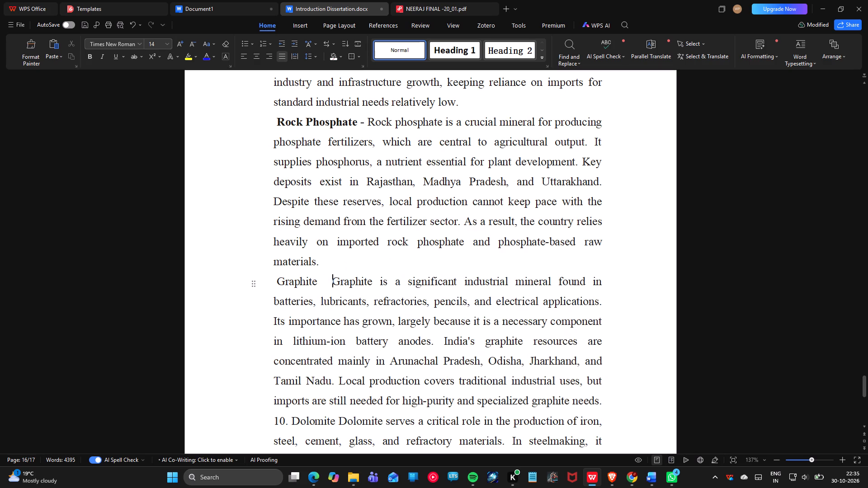
key("minus")
key("BackSpace")
key("BackSpace")
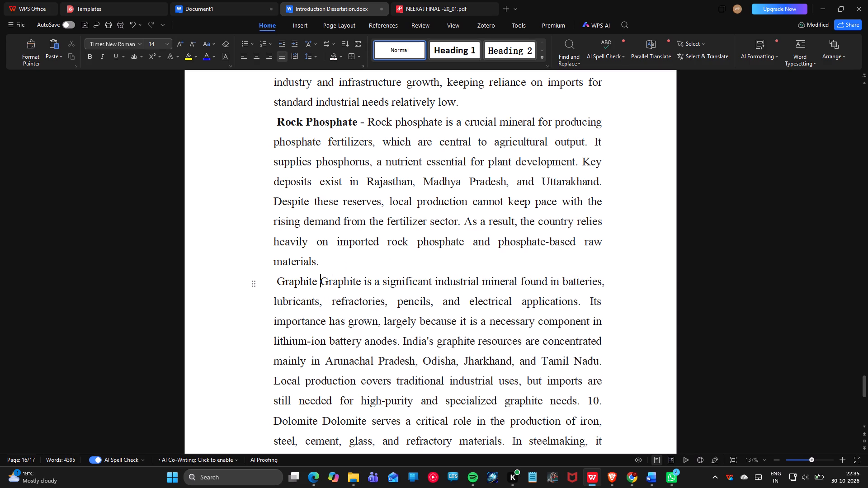
key("minus")
key("space")
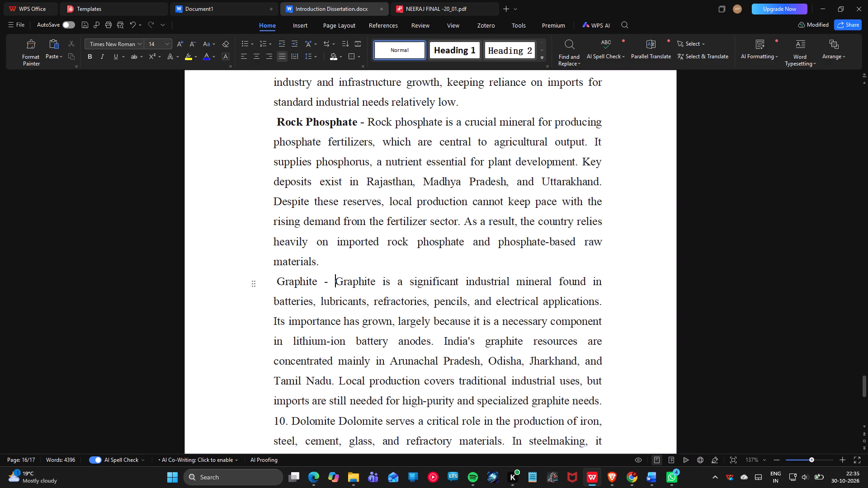
left_click_drag(330, 288, 297, 288)
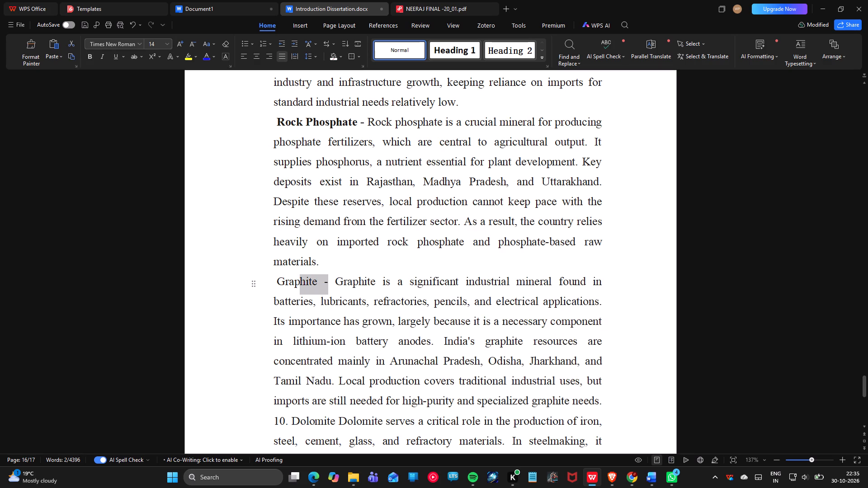
left_click_drag(297, 288, 276, 288)
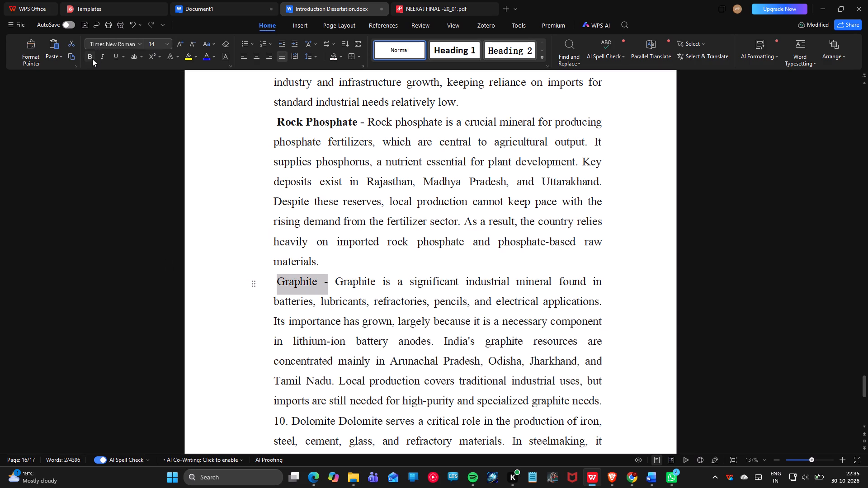
left_click(92, 60)
left_click(231, 189)
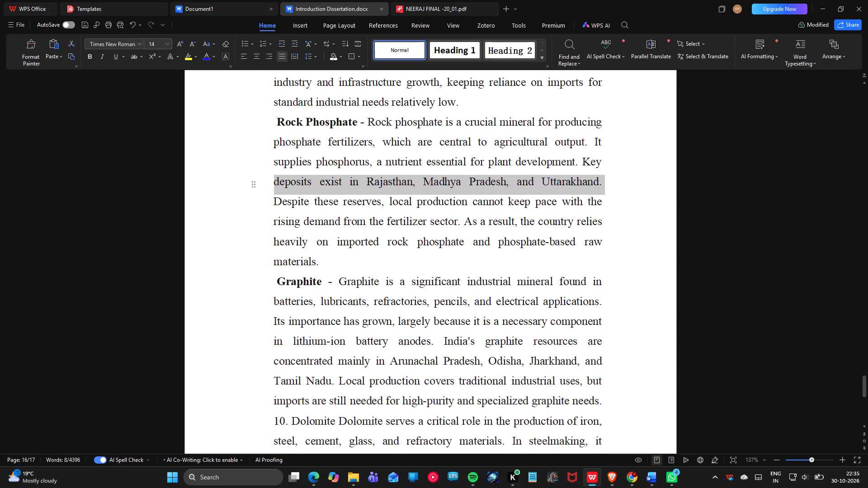
Remove the number "10." in front of the Dolomite text.
scroll(231, 189, "down", 1)
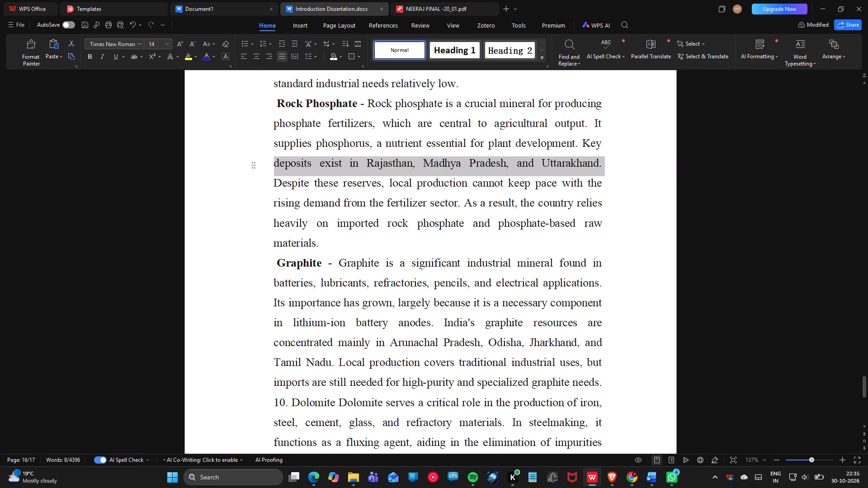
scroll(300, 325, "down", 2)
scroll(471, 247, "down", 1)
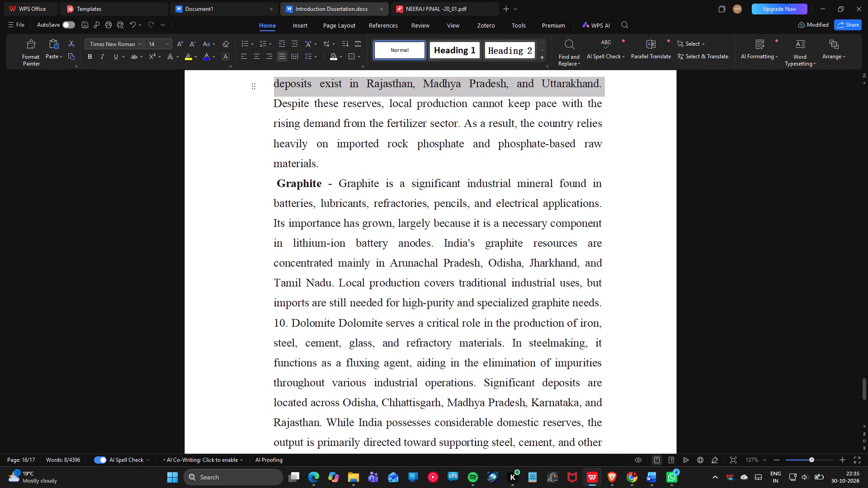
scroll(471, 247, "down", 1)
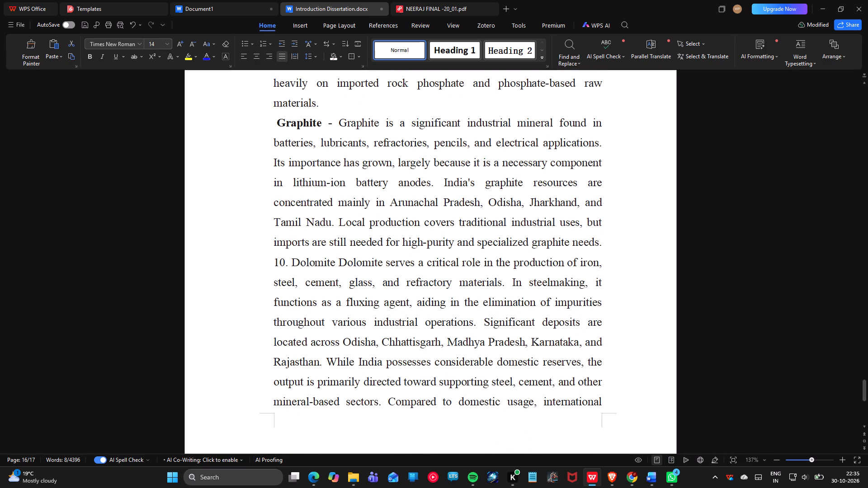
scroll(443, 166, "up", 1)
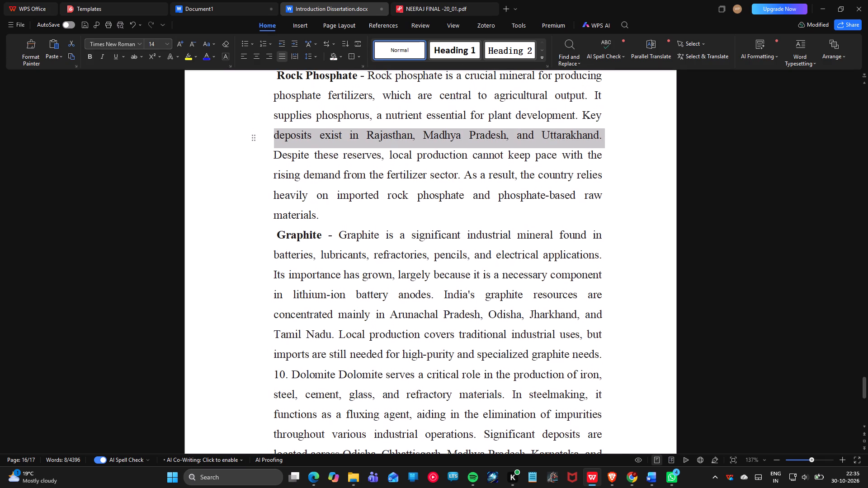
scroll(443, 166, "up", 1)
left_click(479, 150)
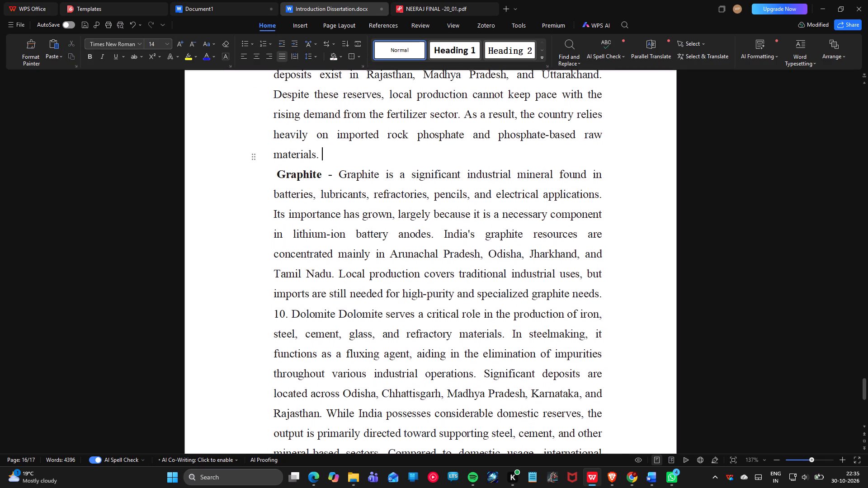
scroll(360, 298, "down", 1)
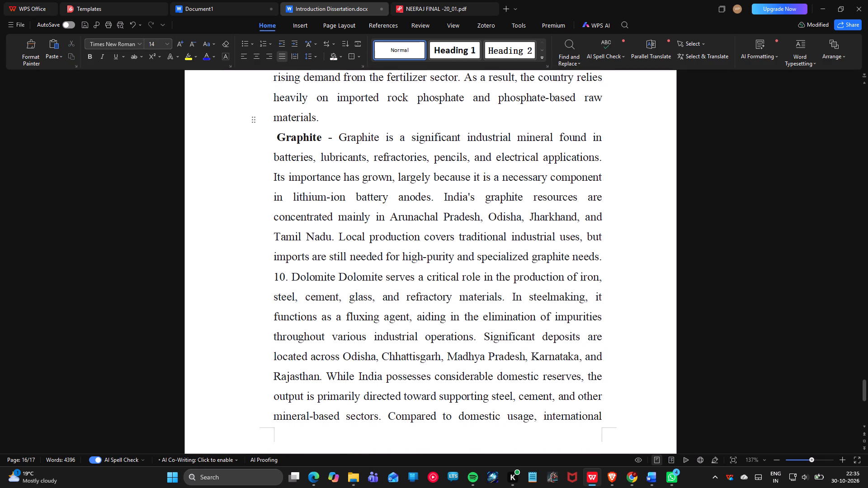
left_click(291, 273)
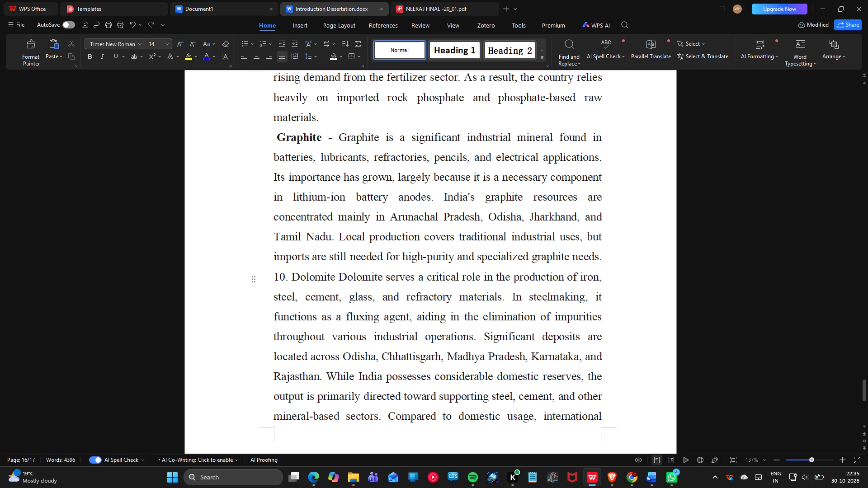
key("backslash")
key("BackSpace")
key("BackSpace")
key("BackSpace")
key("BackSpace")
key("BackSpace")
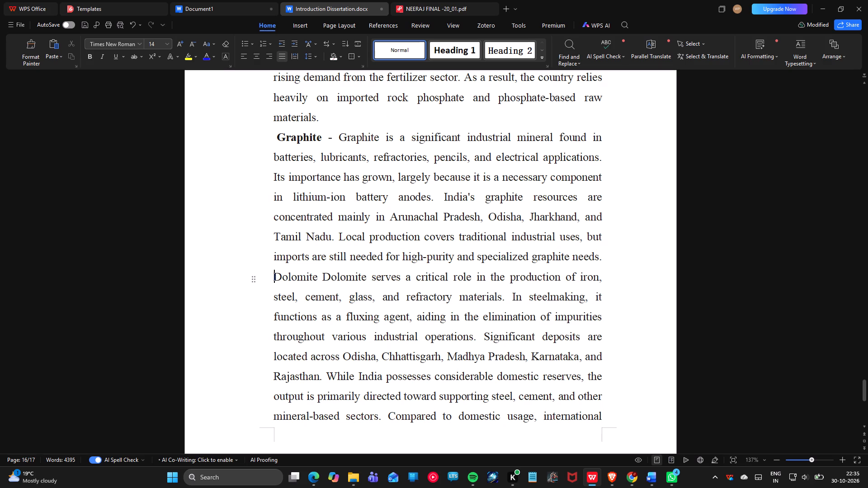
Add a spaced hyphen after the first "Dolomite" and make the mineral name and hyphen bold.
left_click(318, 278)
key("space")
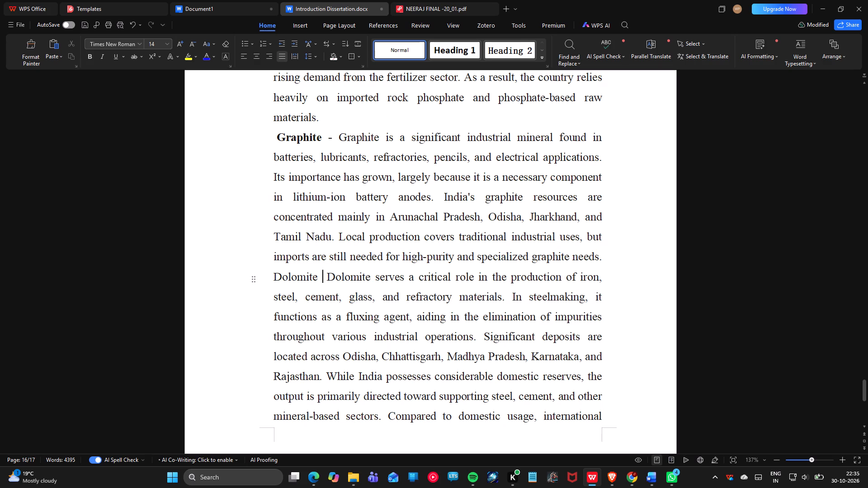
type("-")
left_click_drag(328, 277, 271, 280)
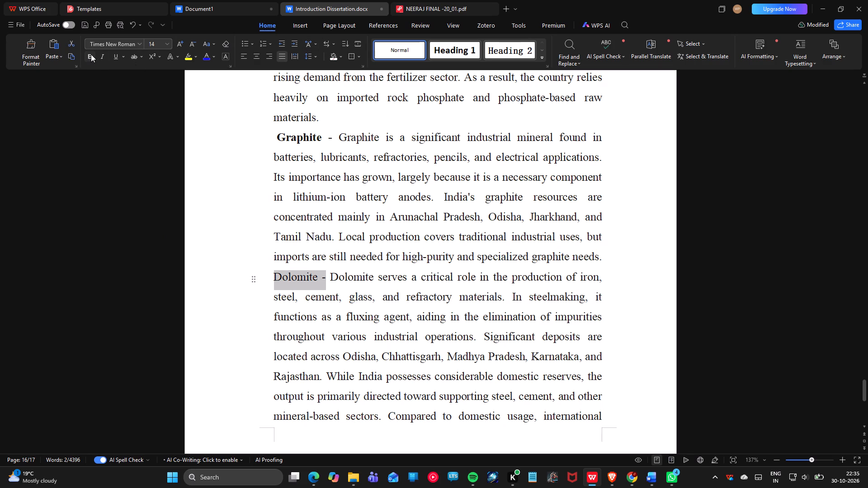
left_click(88, 54)
left_click(263, 282)
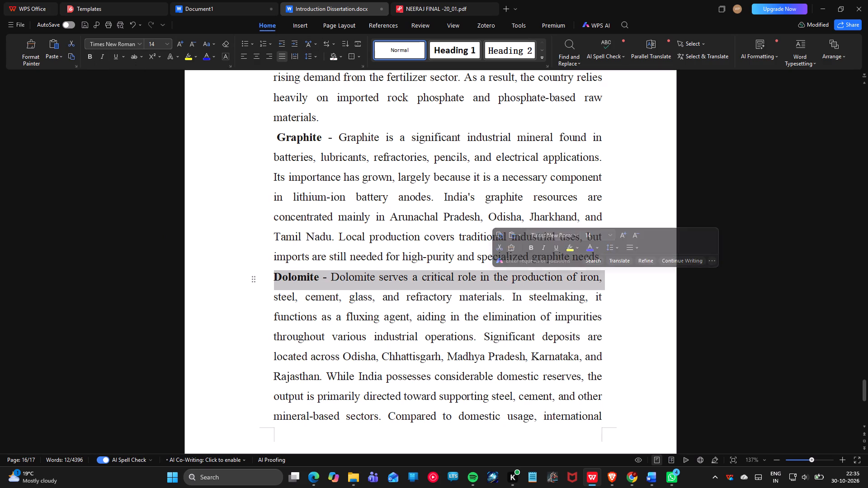
left_click(244, 318)
left_click(623, 206)
Start the Barytes text as a new paragraph and remove the number "11." left at the end of the preceding paragraph.
scroll(623, 206, "down", 1)
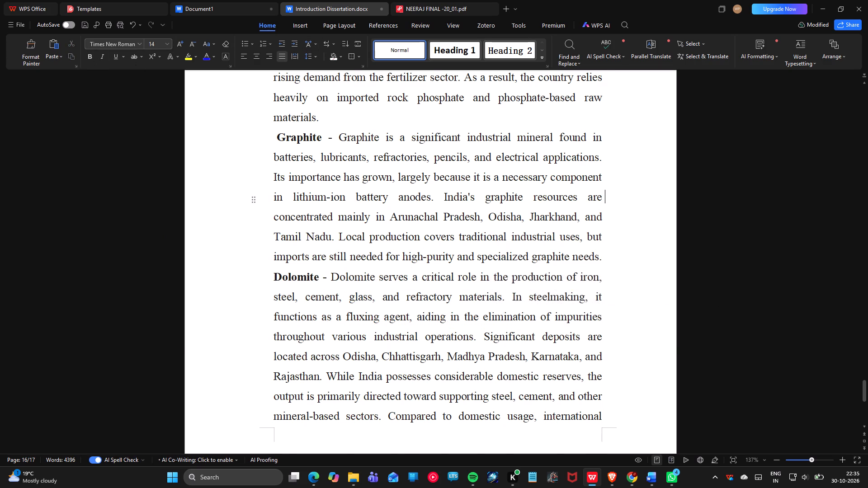
scroll(623, 206, "down", 3)
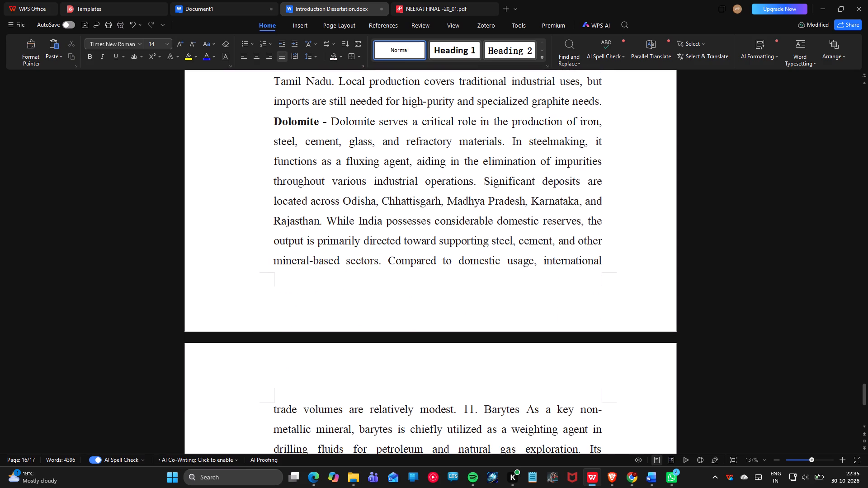
scroll(410, 274, "down", 3)
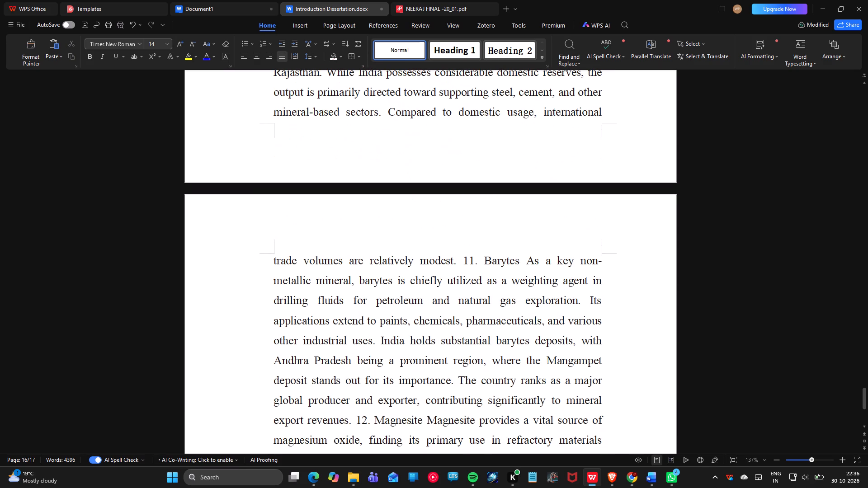
left_click(479, 264)
key("Return")
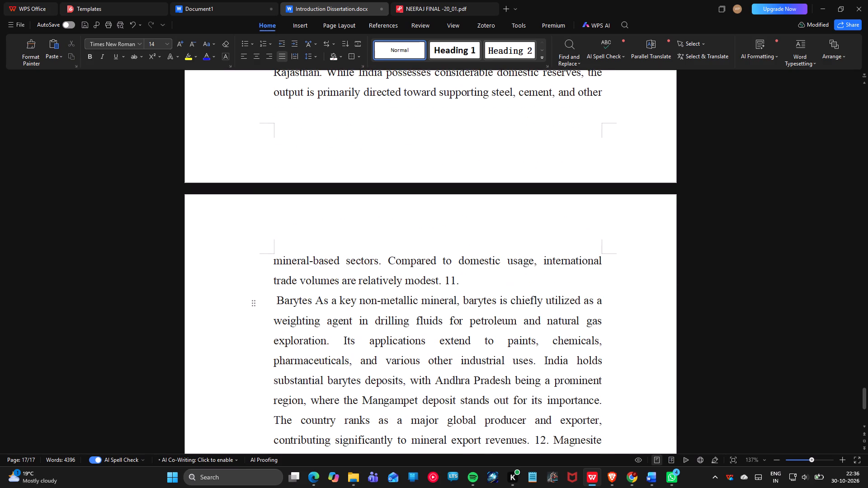
left_click(462, 281)
key("BackSpace")
key("BackSpace")
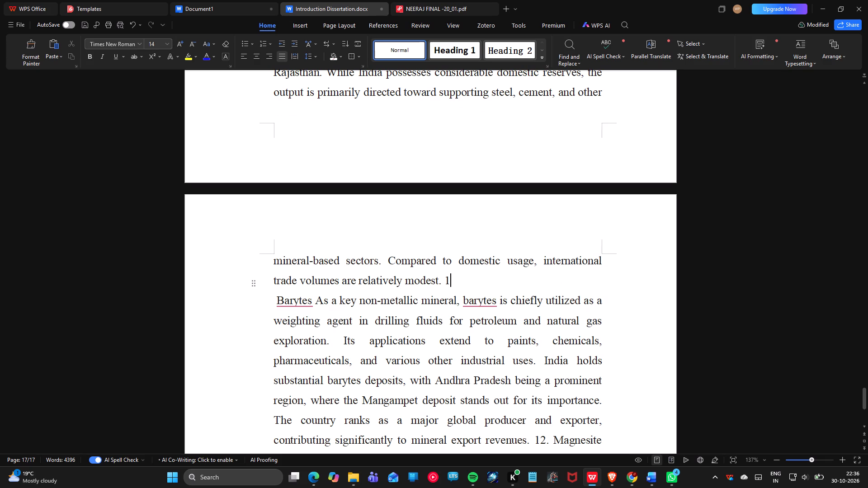
key("BackSpace")
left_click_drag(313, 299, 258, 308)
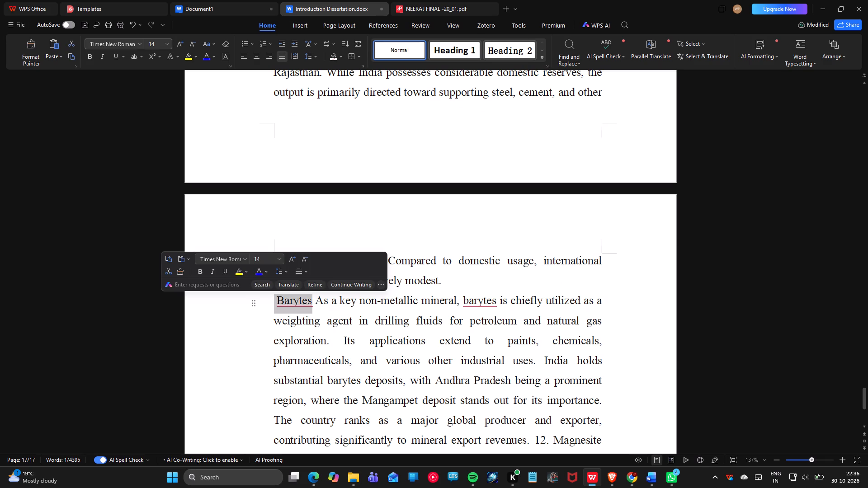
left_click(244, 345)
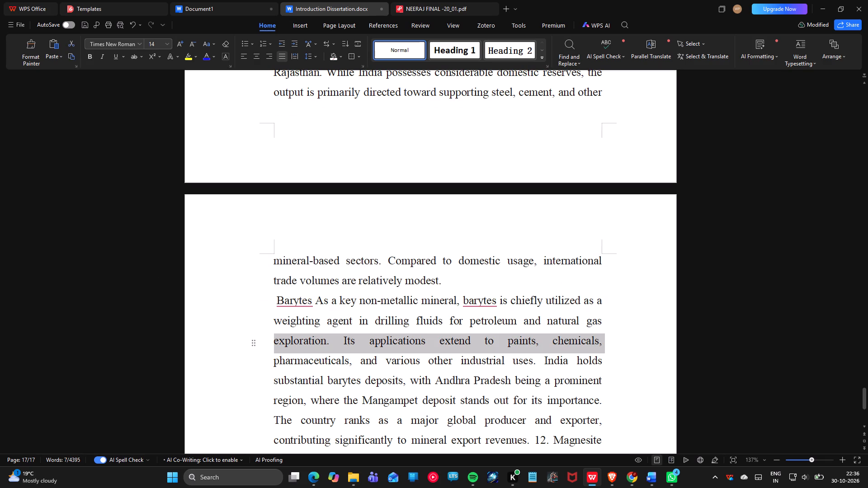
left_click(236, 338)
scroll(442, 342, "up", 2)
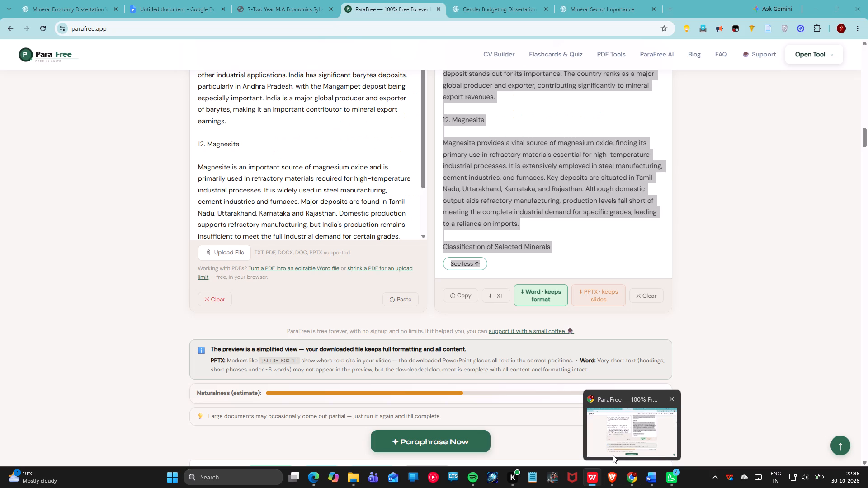
Switch to the ParaFree page in Chrome to check the Barytes section of the paraphrased text, and return to the dissertation.
left_click(613, 455)
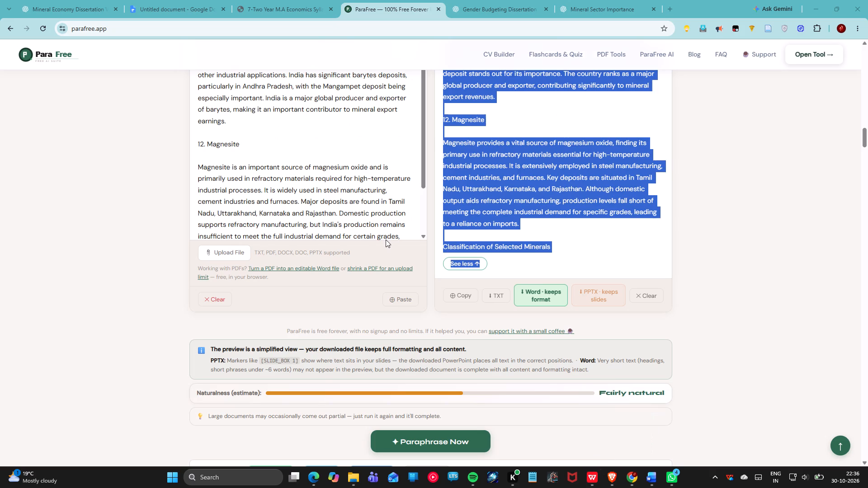
scroll(377, 190, "up", 2)
scroll(350, 156, "up", 1)
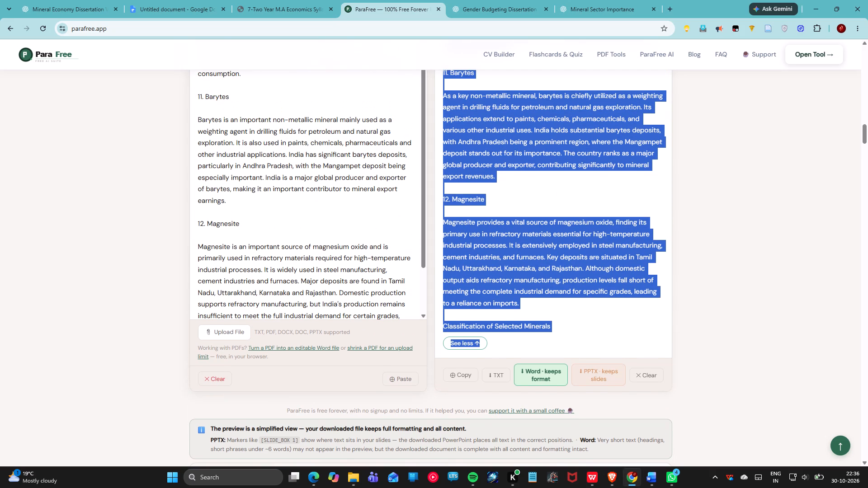
left_click(812, 2)
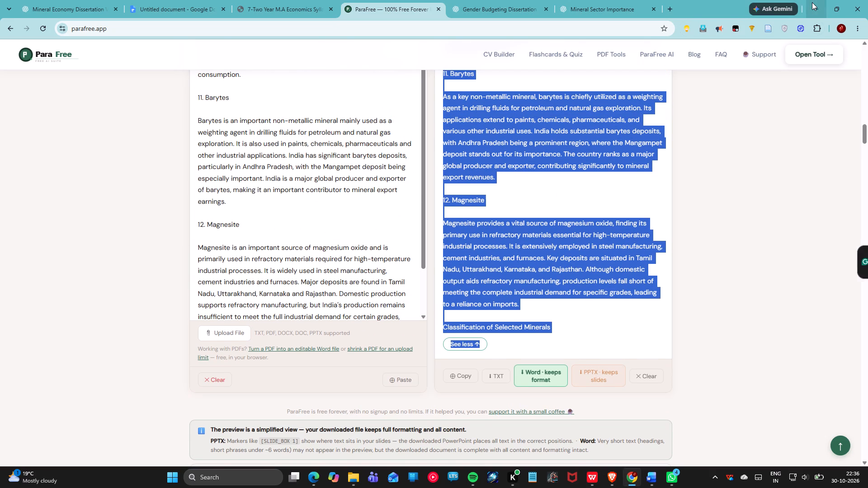
Add a spaced hyphen after the first "Barytes" and make the mineral name and hyphen bold.
scroll(340, 291, "down", 1)
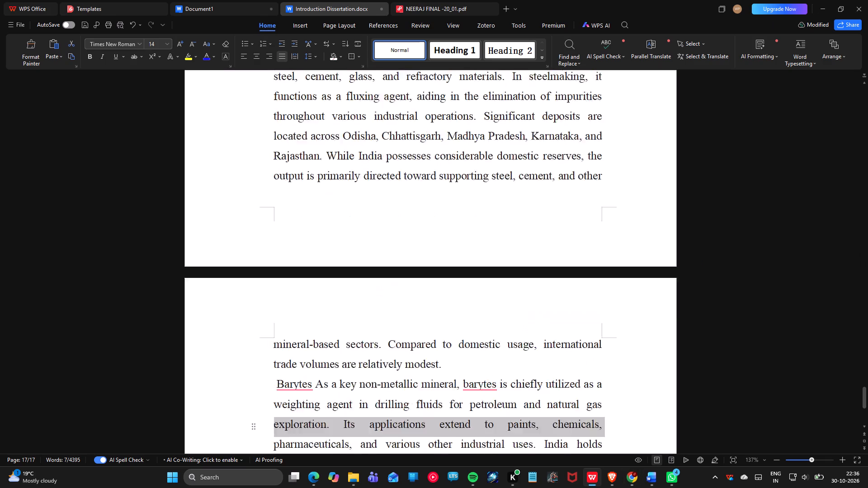
scroll(340, 291, "down", 1)
left_click(281, 297)
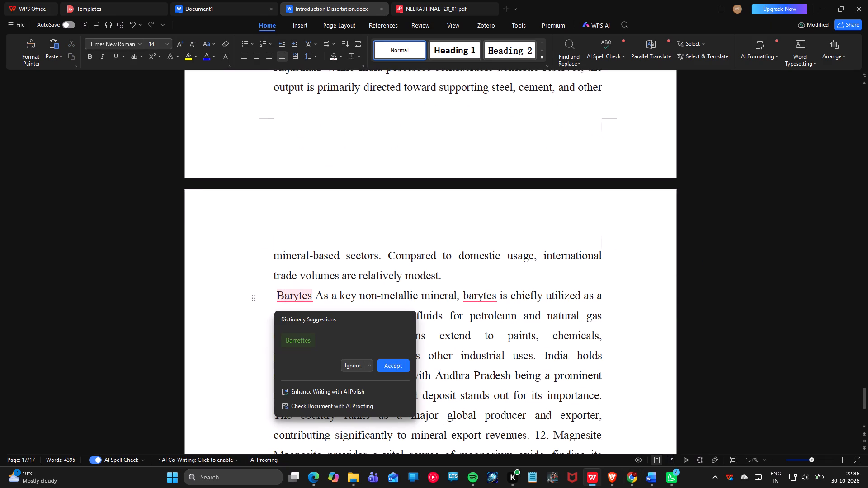
left_click(310, 297)
key("space")
type("-")
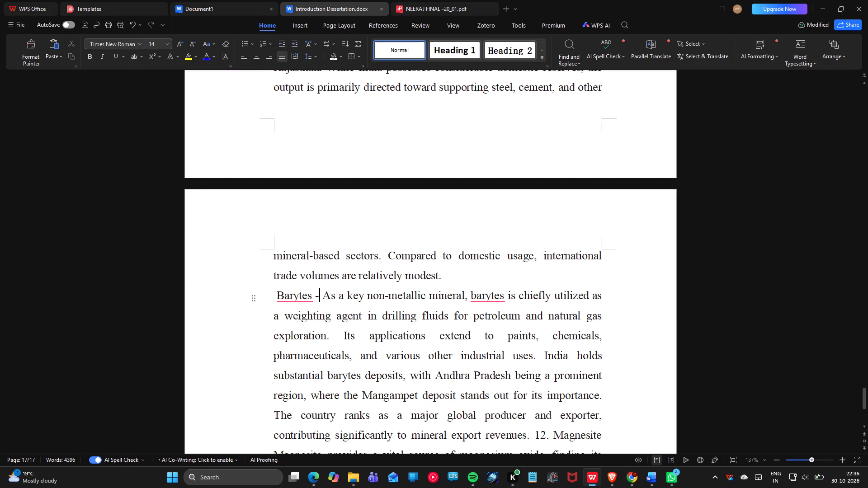
left_click_drag(321, 296, 274, 296)
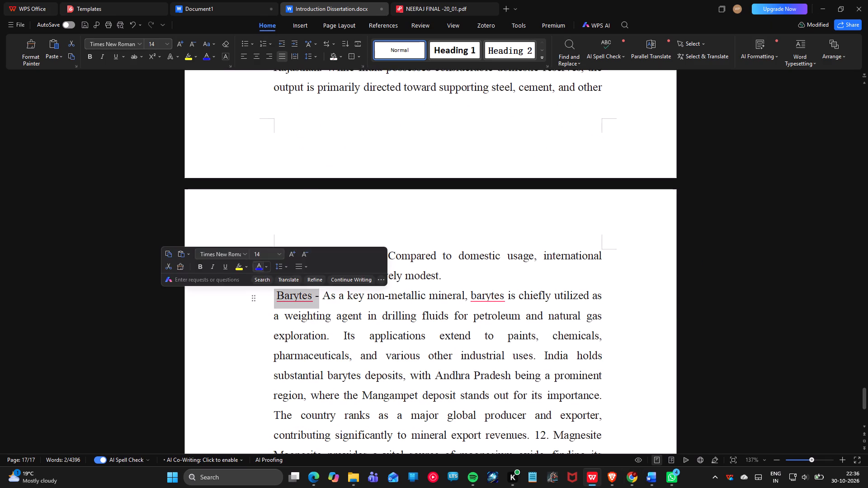
left_click(87, 56)
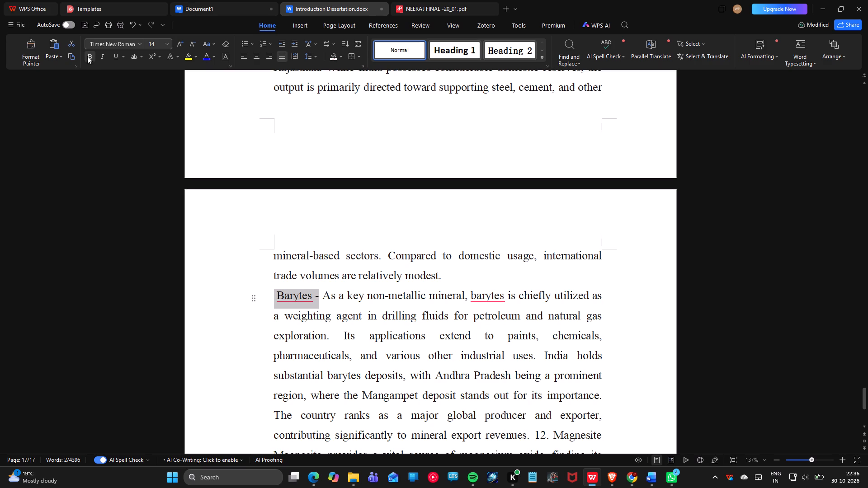
left_click(251, 175)
Start the Magnesite text as a new paragraph and remove the number "12." in front of it.
scroll(251, 175, "down", 3)
scroll(285, 229, "down", 2)
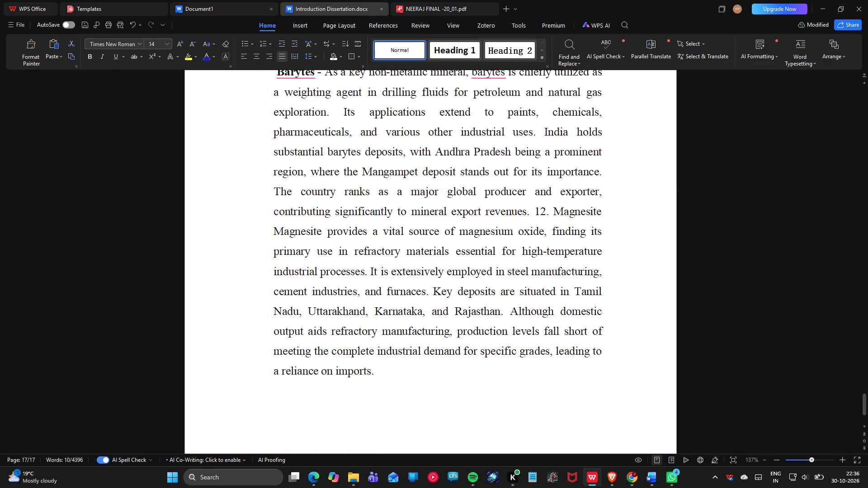
left_click(535, 212)
key("Return")
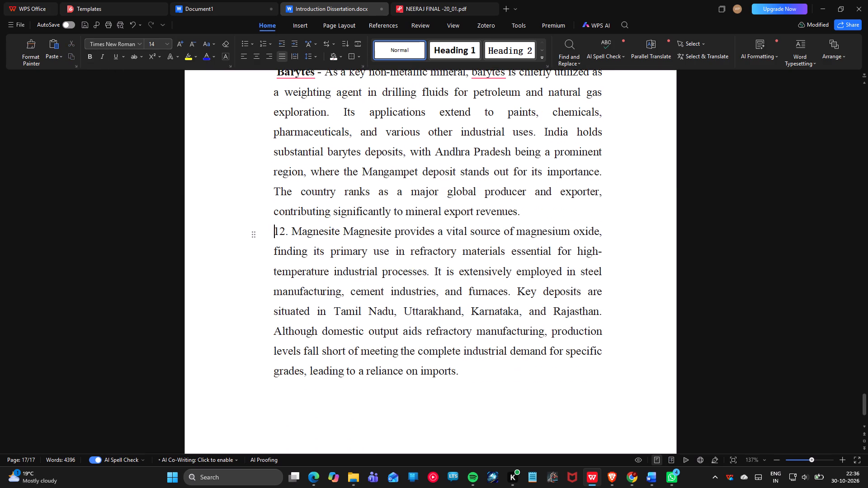
left_click(291, 231)
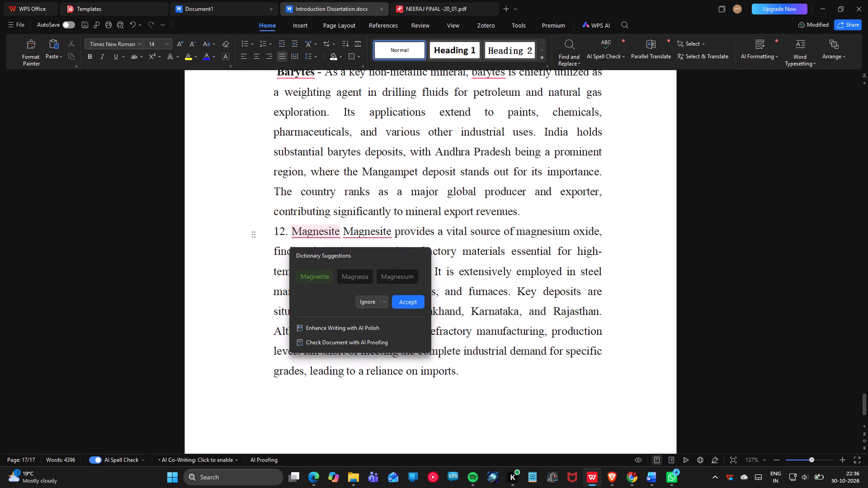
key("BackSpace")
key("BackSpace")
key("BackSpace")
key("BackSpace")
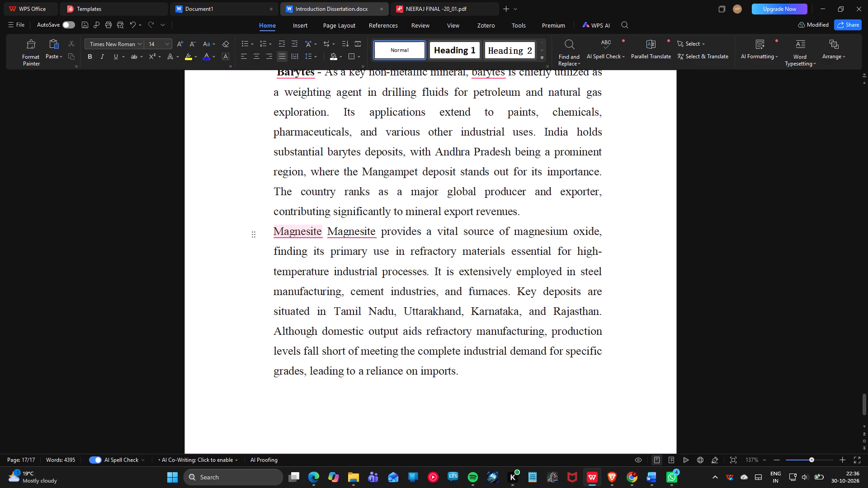
Add a spaced hyphen after the first "Magnesite" and make the mineral name and hyphen bold.
left_click(318, 217)
left_click(325, 236)
key("space")
type("-")
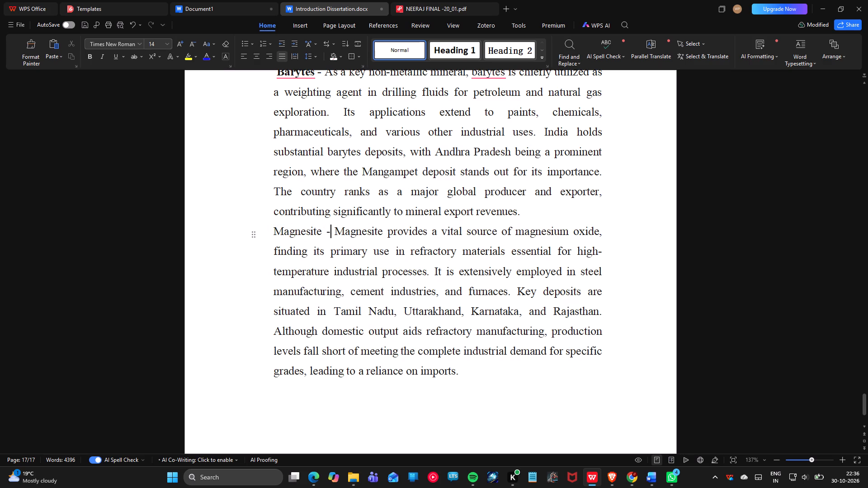
left_click_drag(331, 234, 268, 235)
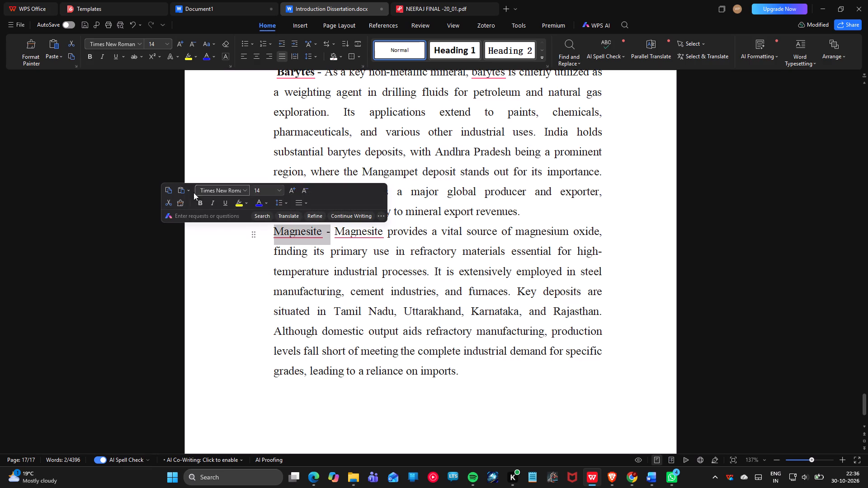
left_click(199, 203)
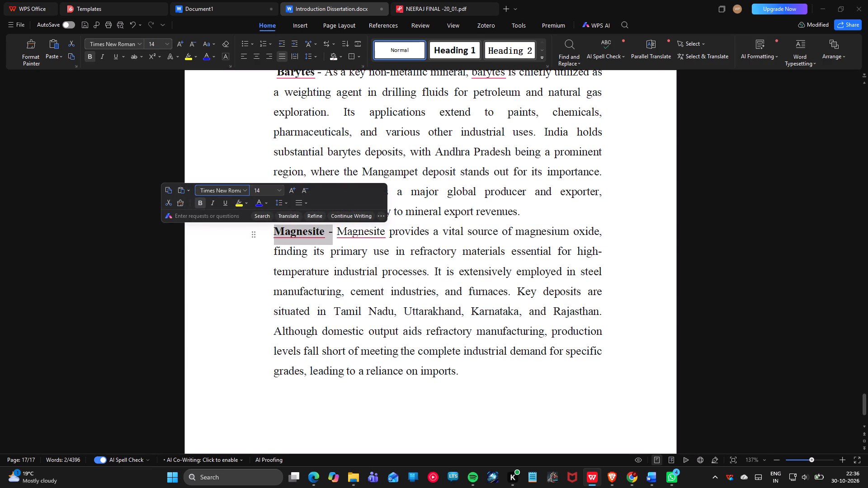
left_click(577, 202)
Review the whole introduction, including a multi-page overview, and read closely the page 2 discussion of mineral resources and reserves.
scroll(577, 202, "down", 2)
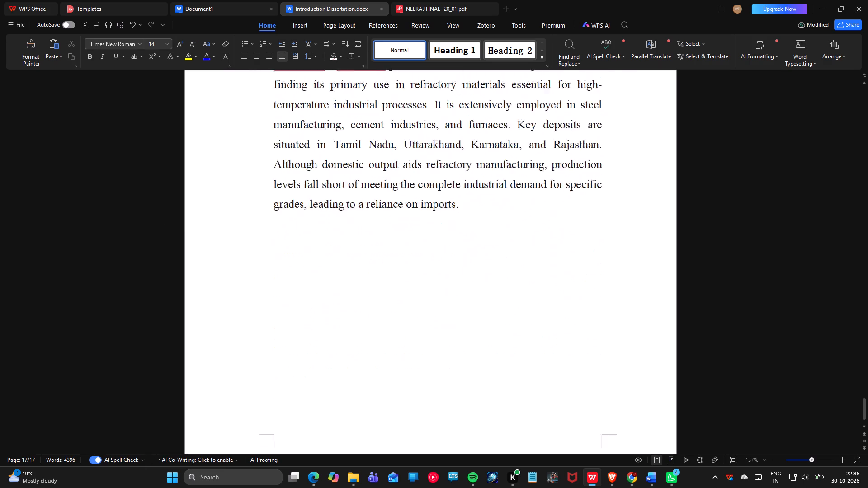
scroll(577, 202, "down", 1)
scroll(577, 202, "up", 20)
scroll(577, 202, "up", 14)
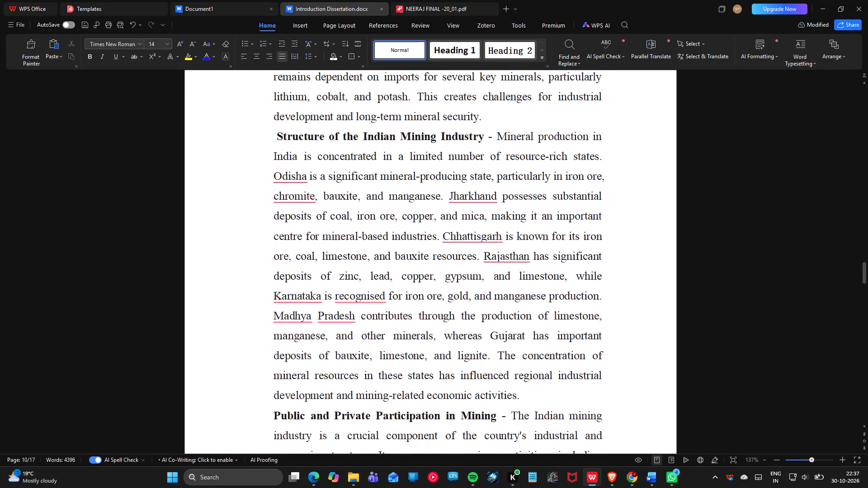
scroll(577, 202, "up", 4)
scroll(577, 202, "up", 20)
scroll(577, 202, "up", 14)
scroll(577, 202, "up", 8)
scroll(577, 202, "down", 6)
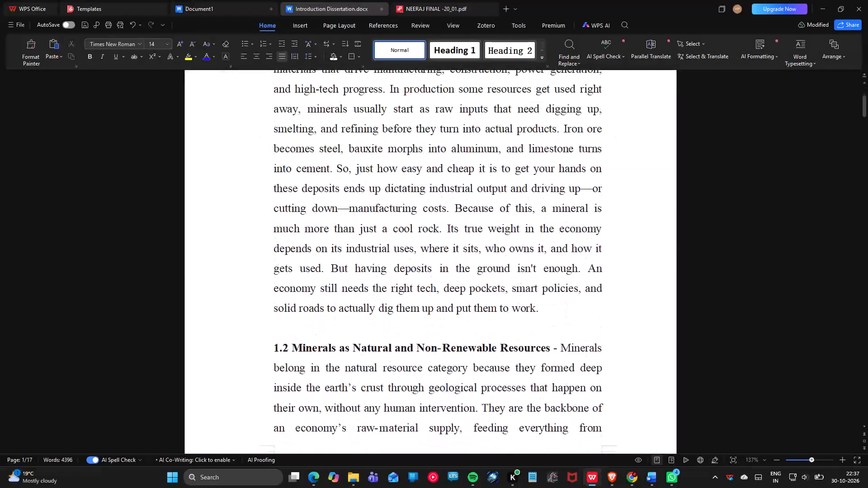
scroll(577, 202, "down", 20)
scroll(577, 202, "down", 11)
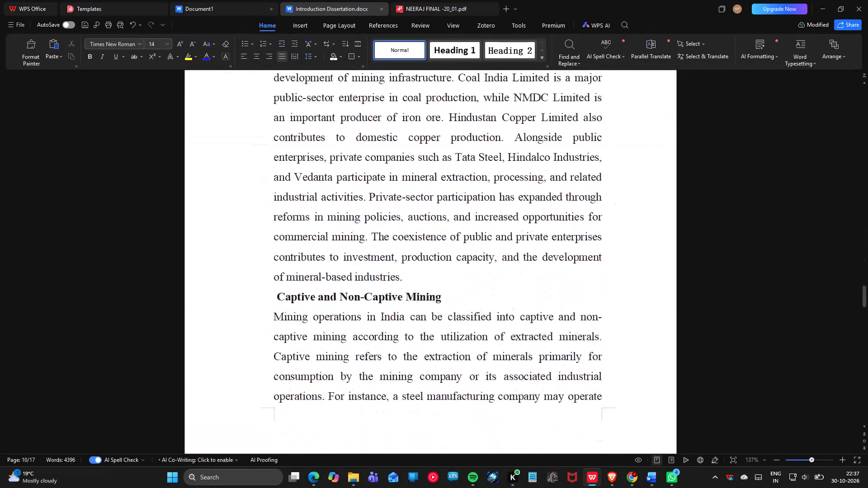
scroll(577, 202, "down", 15)
scroll(577, 202, "up", 3)
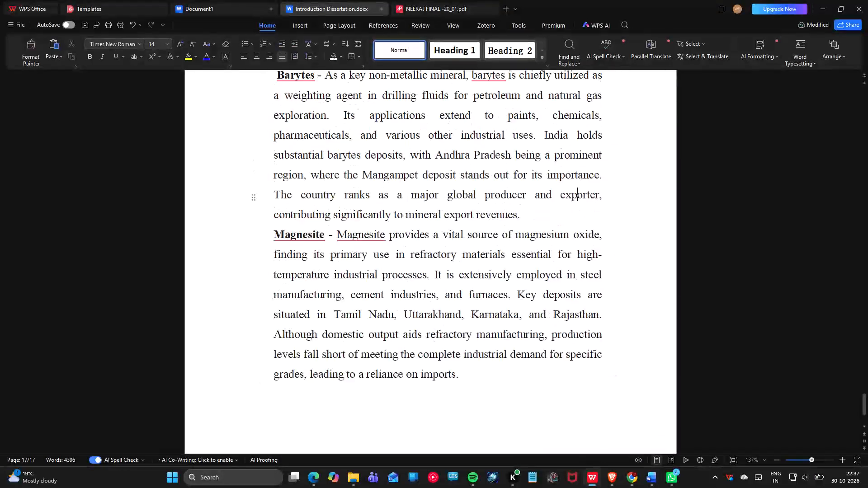
scroll(577, 202, "up", 4)
scroll(577, 202, "down", 4)
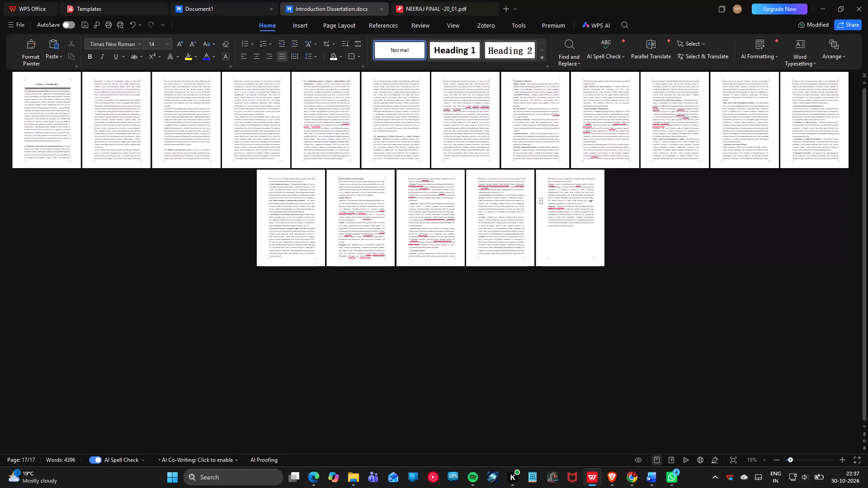
scroll(577, 202, "up", 2)
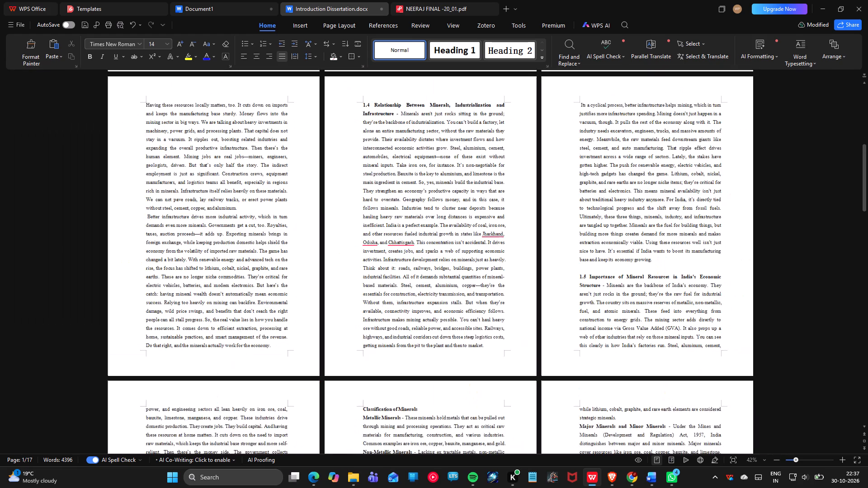
scroll(679, 223, "down", 3)
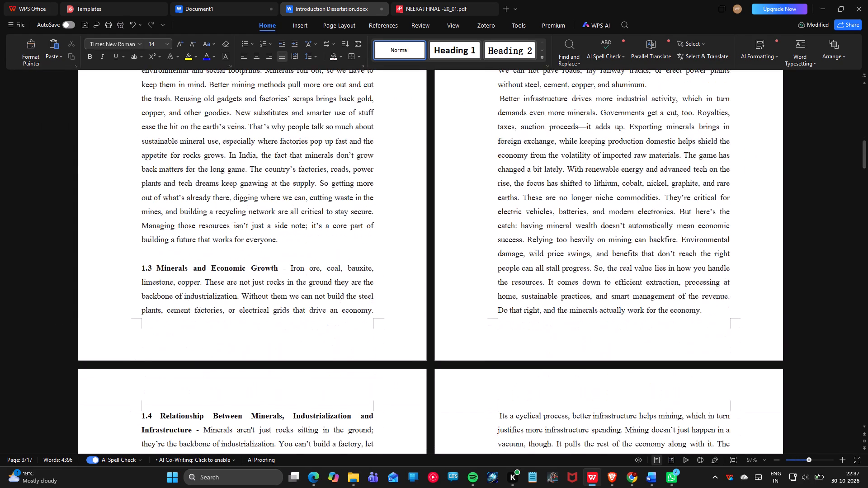
scroll(679, 223, "down", 7)
scroll(679, 223, "up", 8)
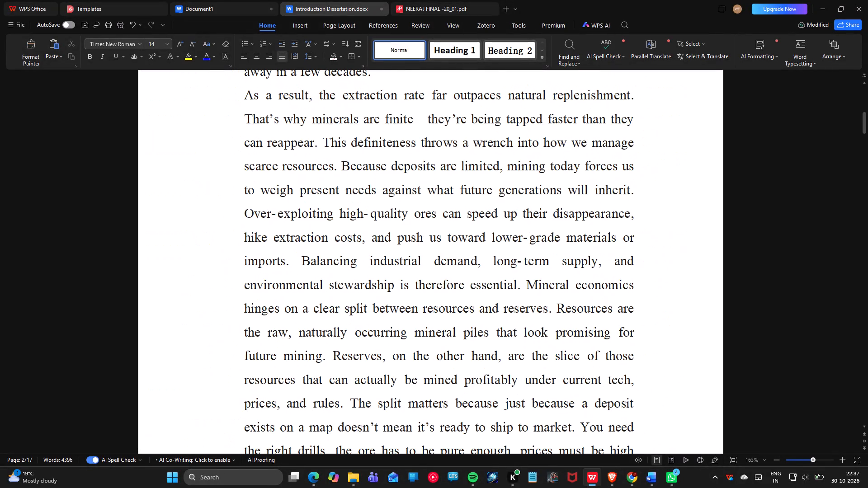
scroll(376, 219, "down", 2)
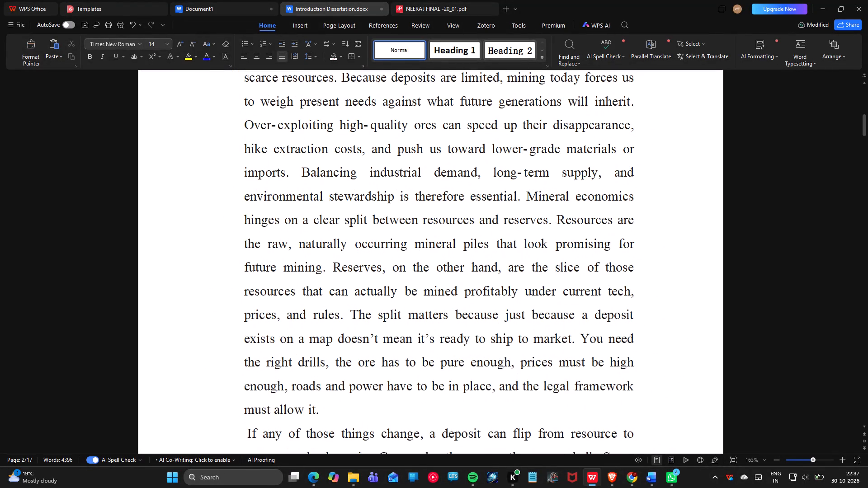
scroll(429, 279, "down", 1)
scroll(395, 305, "down", 2)
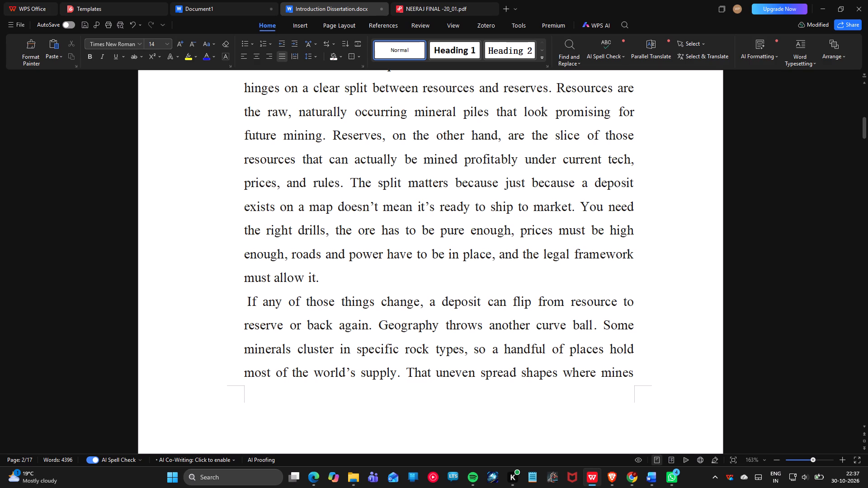
Delete the sentence "Geography throws another curve ball." from the paragraph on page 2 beginning "If any of those things change".
left_click(378, 329)
left_click_drag(396, 331, 499, 326)
left_click(499, 326)
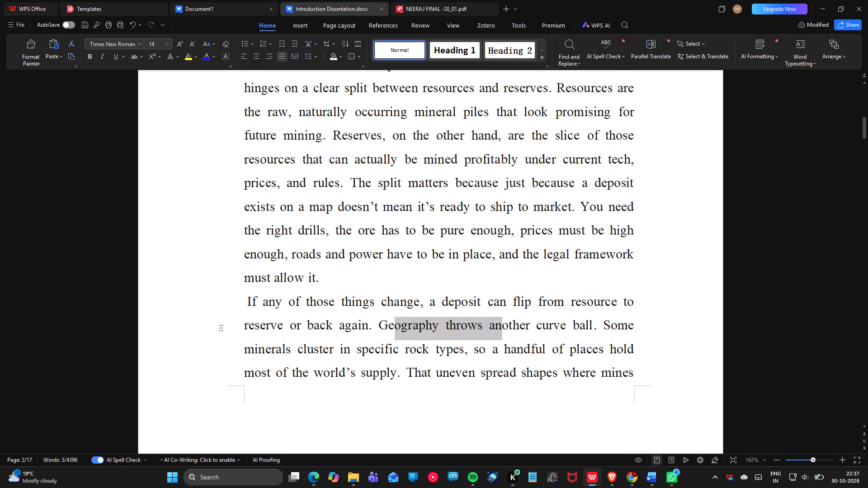
left_click_drag(376, 326, 573, 317)
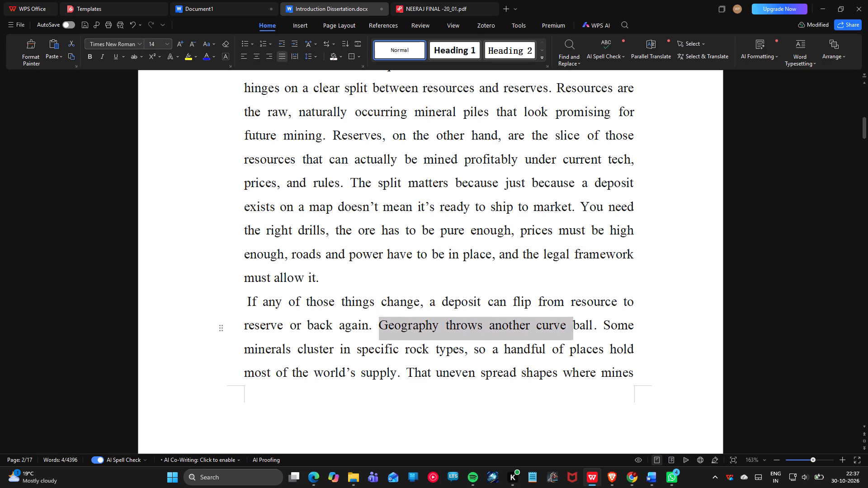
left_click_drag(573, 317, 593, 324)
key("Delete")
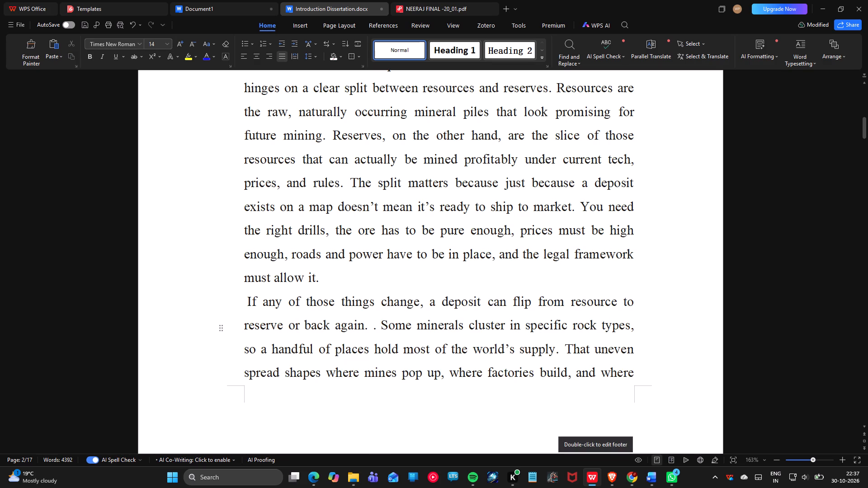
key("Right")
key("BackSpace")
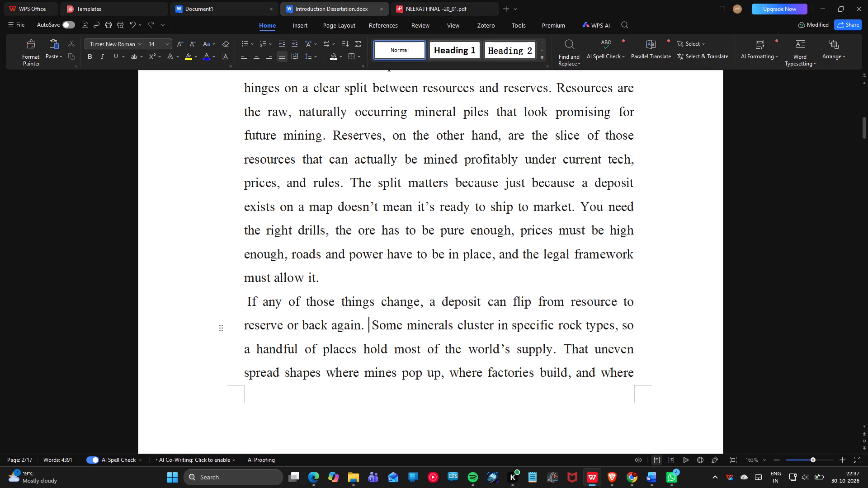
Tidy the join between "back again" and "Some minerals cluster" so that a single period and space separate the two sentences.
key("BackSpace")
key("BackSpace")
left_click(484, 416)
key("BackSpace")
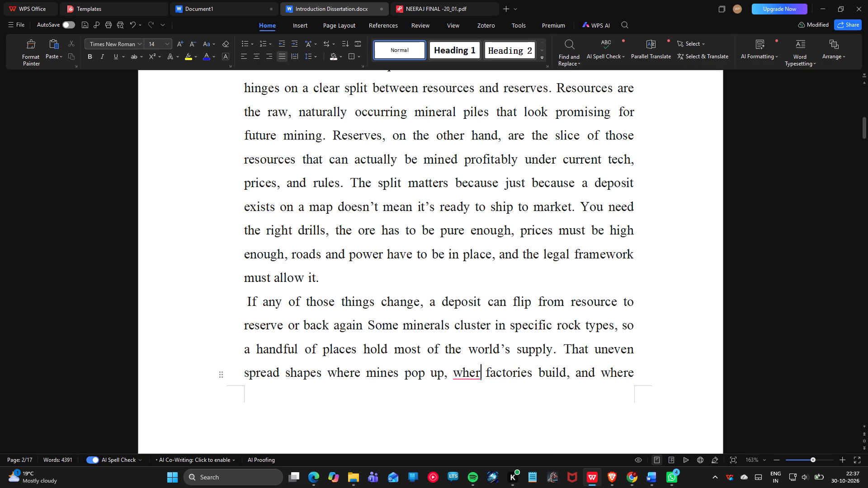
key("ctrl+z")
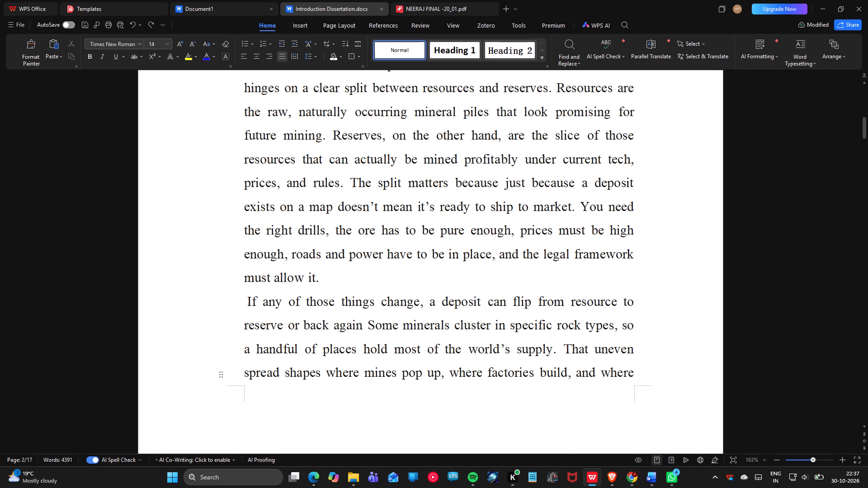
left_click(366, 326)
key("BackSpace")
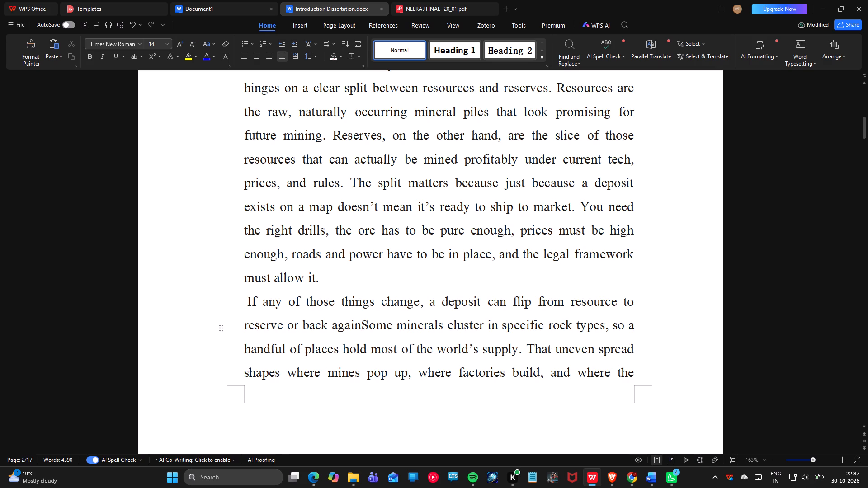
key("period")
key("space")
Look through the rest of the introduction, from page 3 through the mineral classification to the selected mineral profiles.
scroll(366, 326, "down", 7)
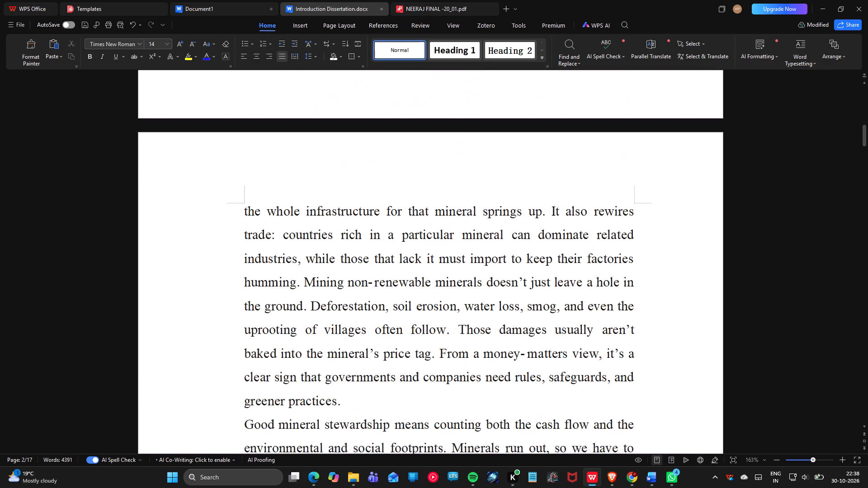
scroll(366, 326, "down", 19)
scroll(366, 326, "down", 17)
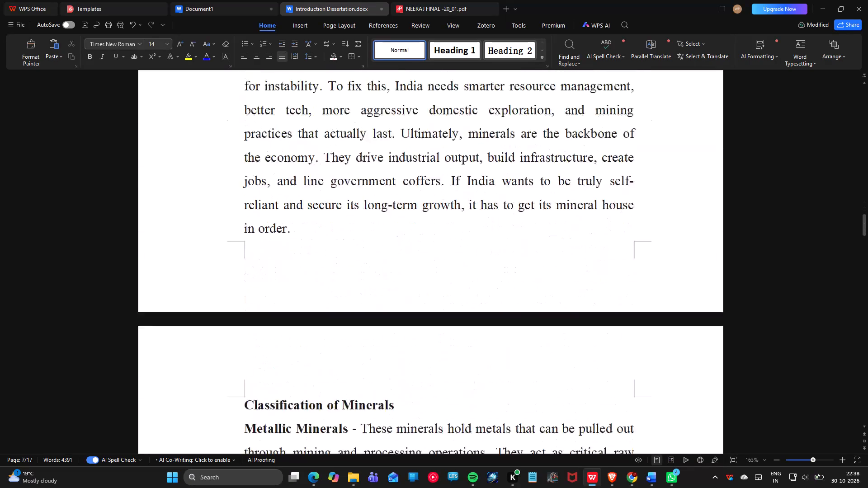
scroll(366, 326, "down", 13)
scroll(366, 326, "down", 12)
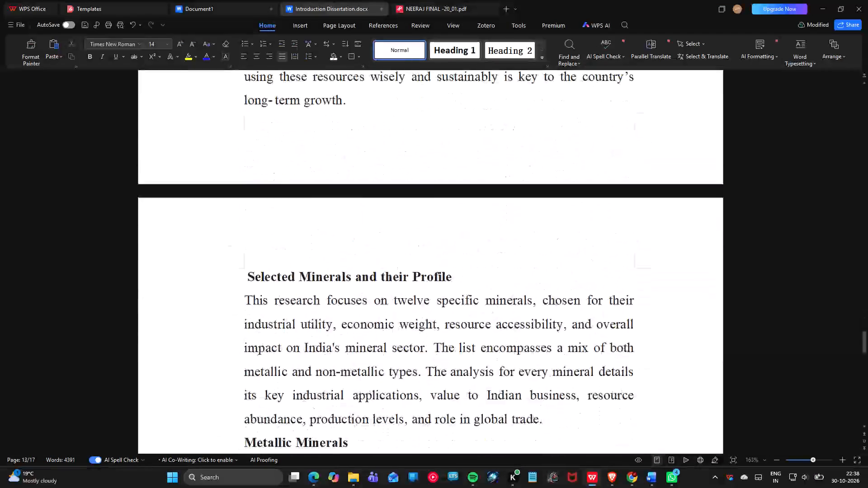
scroll(366, 326, "down", 14)
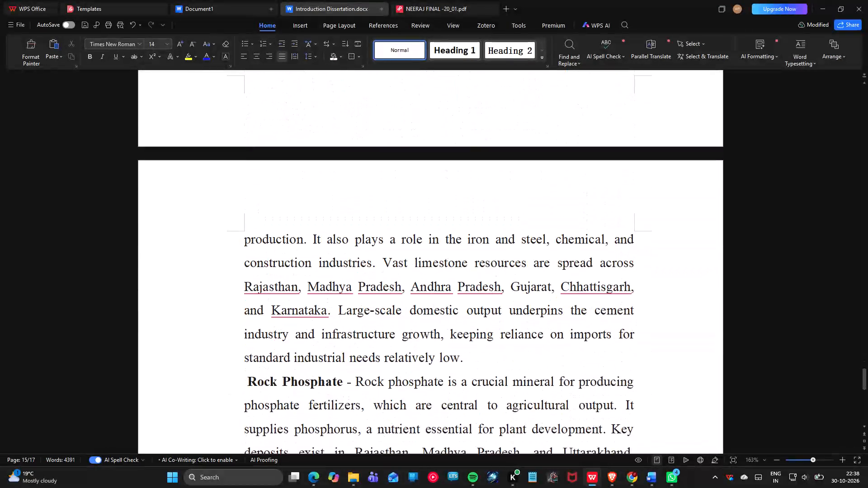
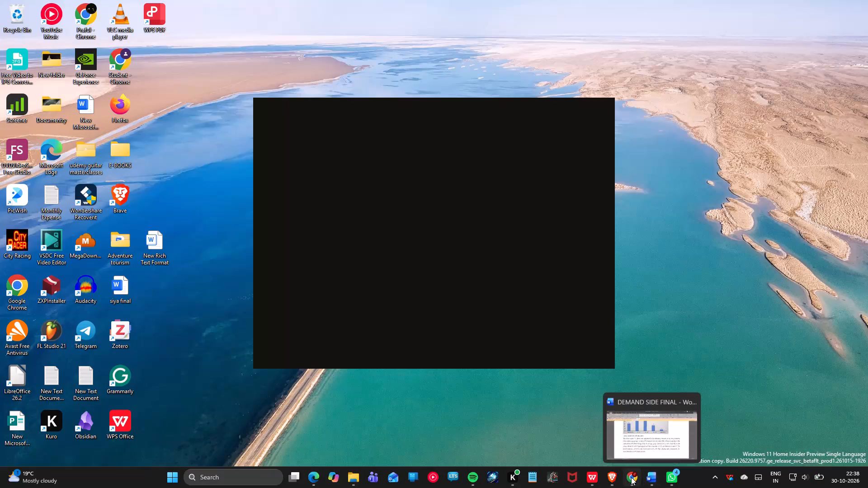
left_click(635, 444)
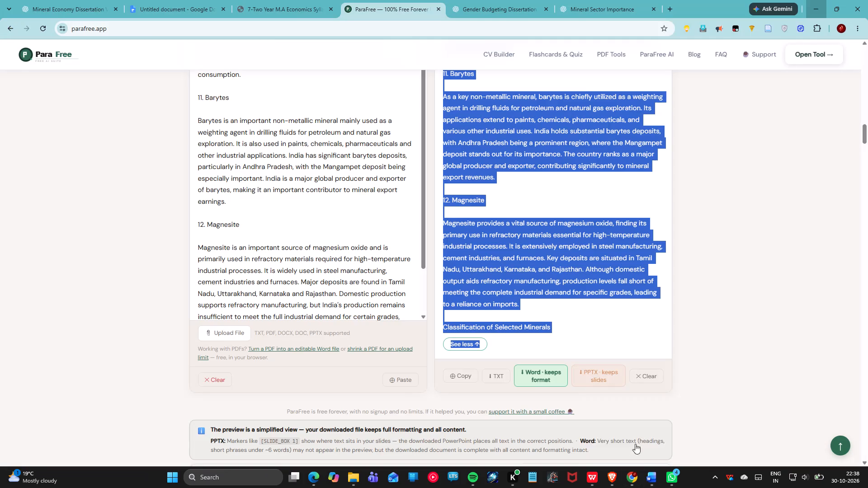
left_click(141, 0)
left_click(297, 223)
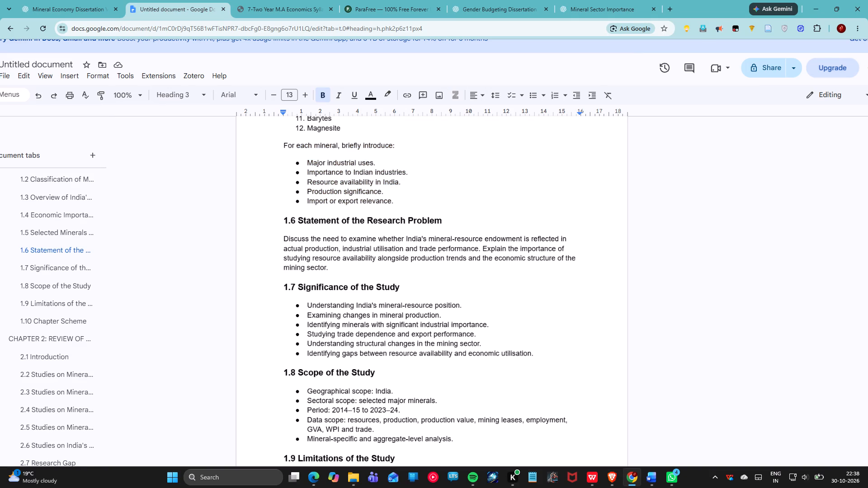
scroll(355, 270, "down", 1)
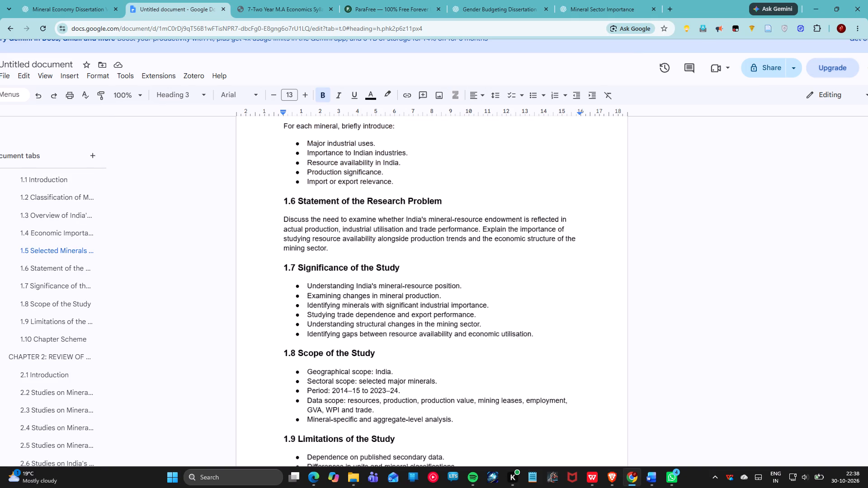
left_click_drag(275, 246, 321, 328)
left_click(403, 255)
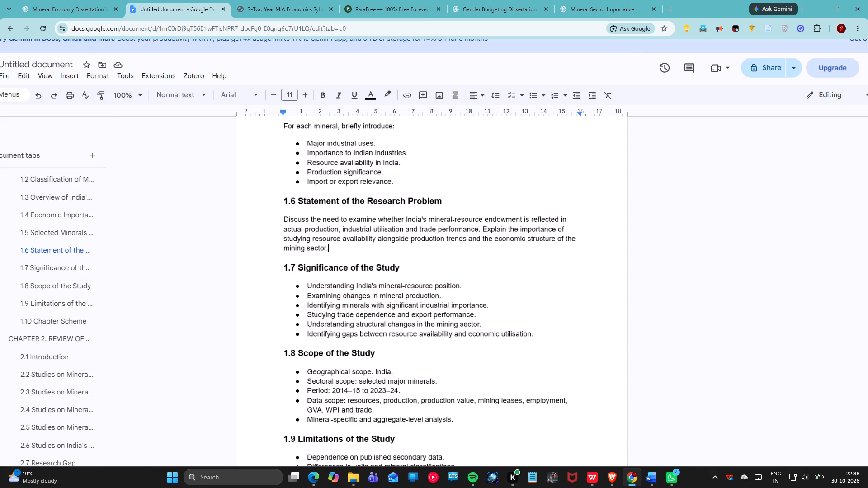
scroll(393, 282, "down", 1)
scroll(342, 294, "down", 1)
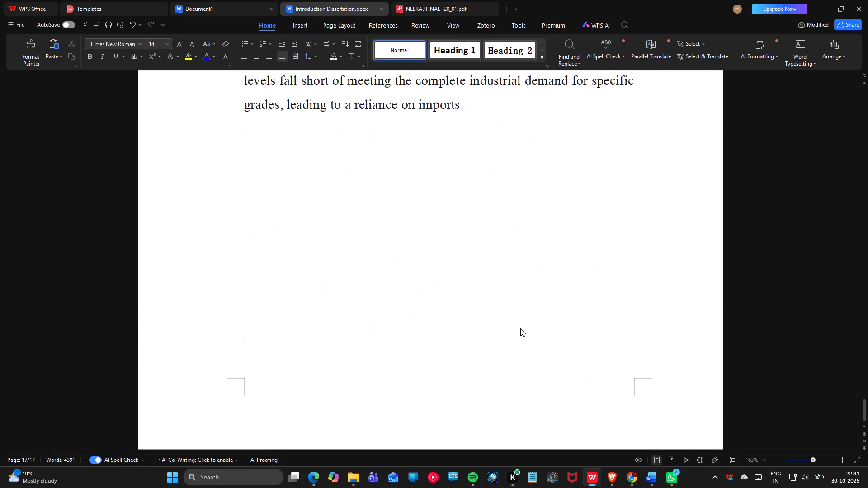
scroll(520, 328, "down", 3)
left_click(491, 357)
double_click(491, 357)
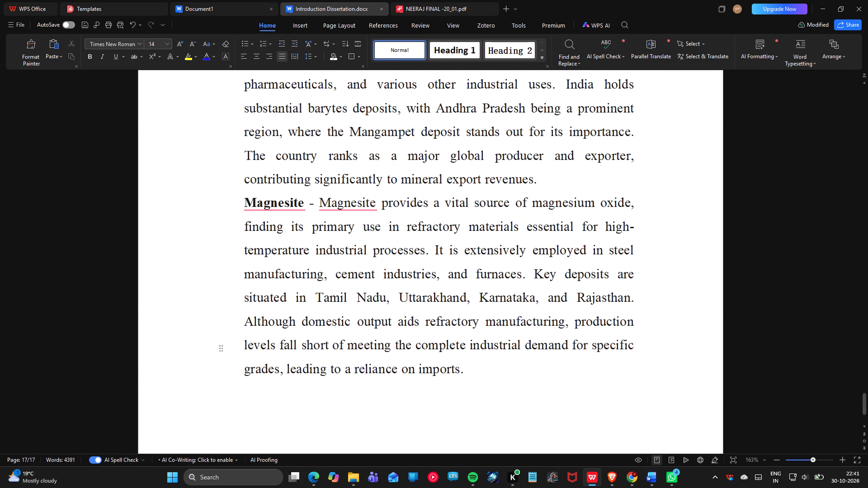
left_click(484, 366)
key("Return")
key("Return")
key("BackSpace")
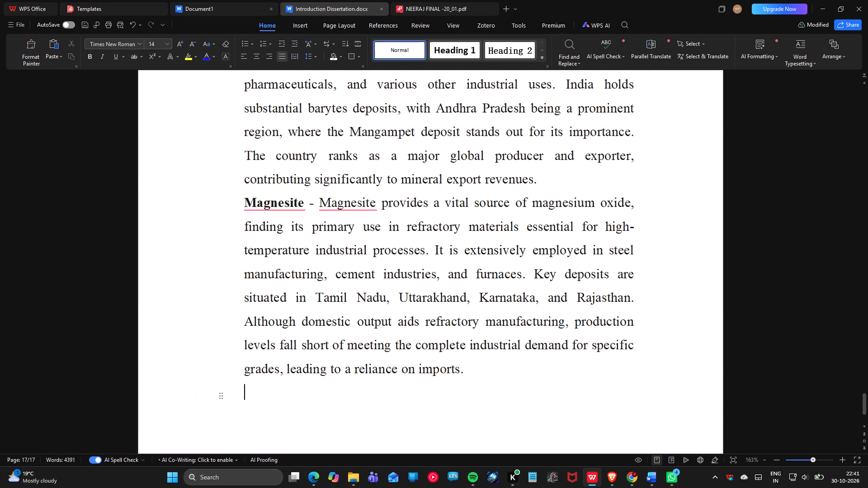
key("ctrl+v")
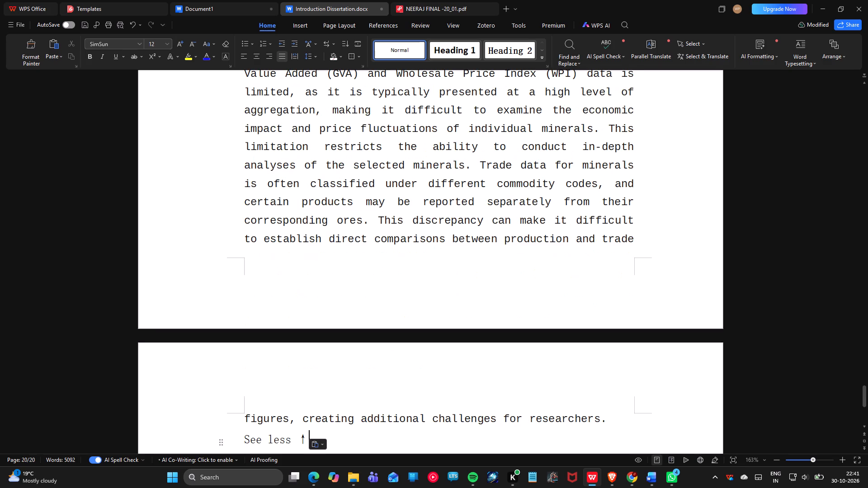
Delete the stray "See less ↑" text at the end of the pasted content.
key("BackSpace")
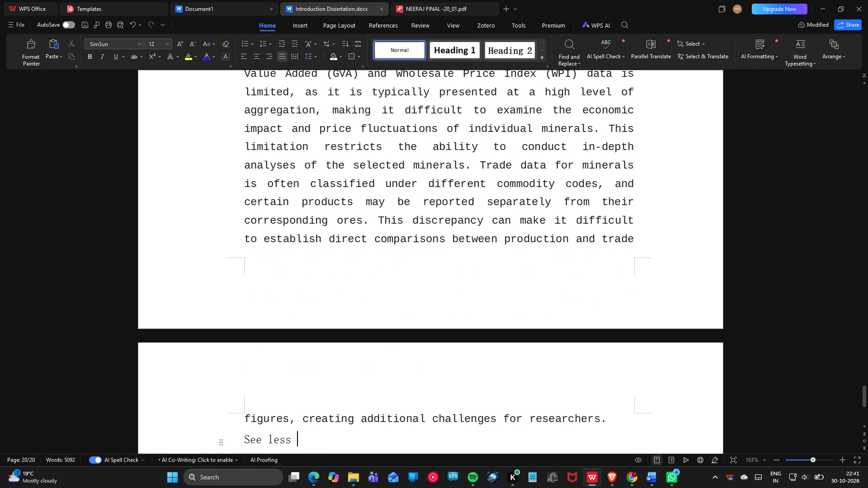
key("BackSpace")
key("BackSpace")
key("BackSpace")
key("BackSpace")
key("BackSpace")
key("BackSpace")
key("BackSpace")
key("BackSpace")
key("BackSpace")
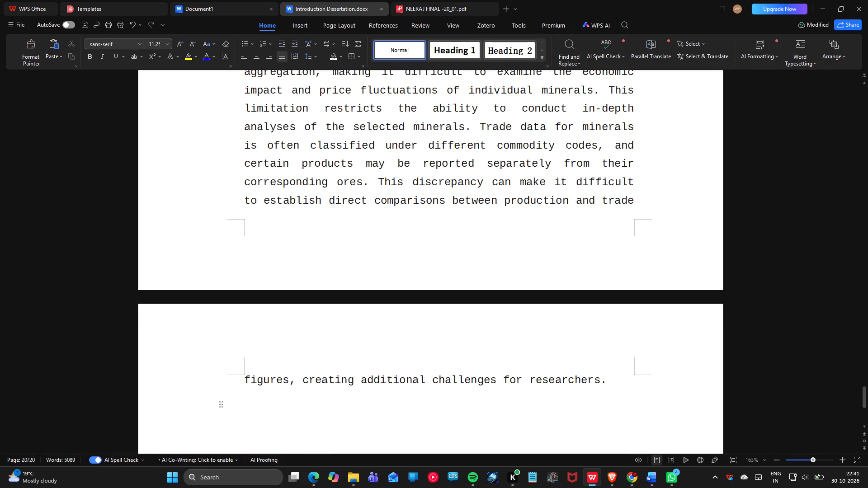
Format the whole pasted text, from "India has a significant amount" through "challenges for researchers.", as Times New Roman, size 14.
scroll(484, 366, "up", 4)
scroll(543, 304, "up", 4)
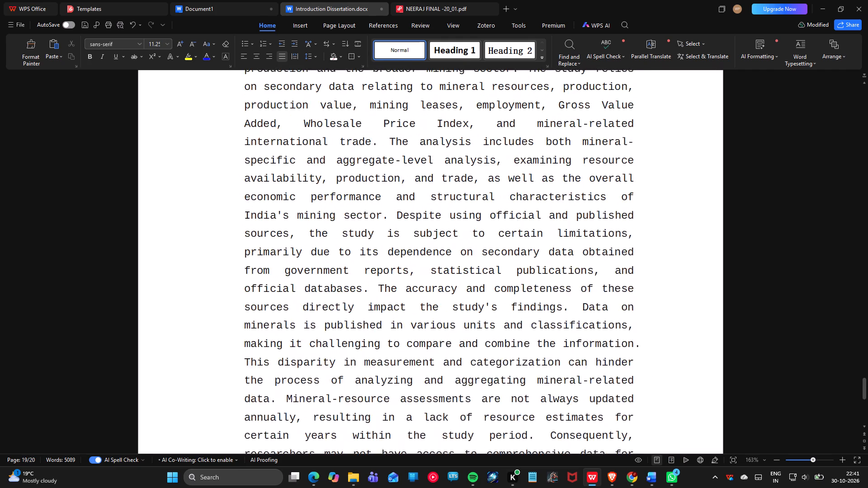
scroll(543, 304, "up", 11)
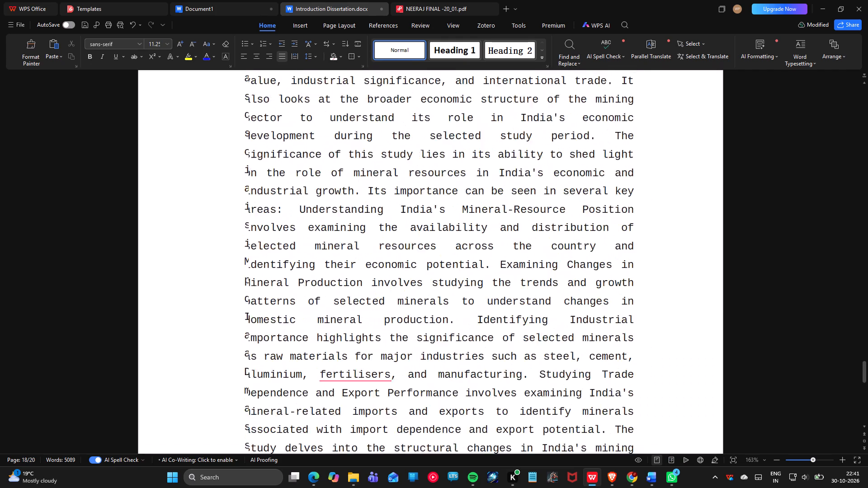
scroll(543, 304, "up", 5)
scroll(543, 304, "down", 1)
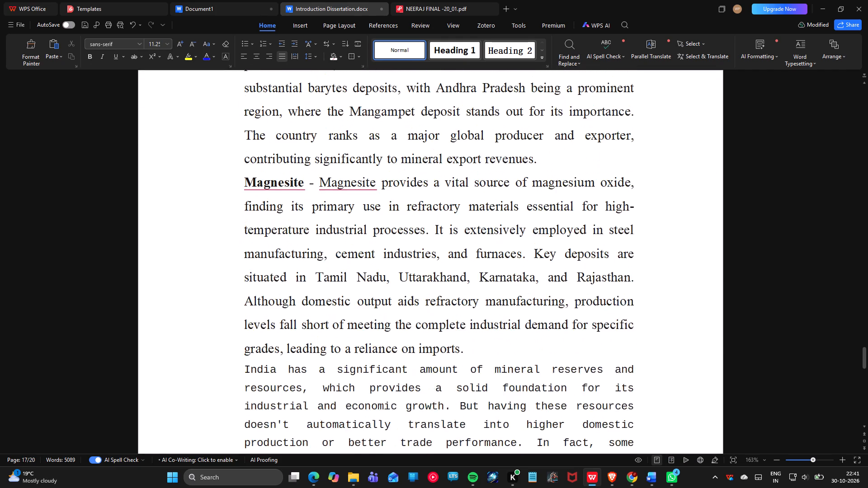
scroll(543, 304, "down", 1)
scroll(494, 254, "up", 2)
scroll(348, 197, "up", 1)
left_click_drag(247, 113, 375, 199)
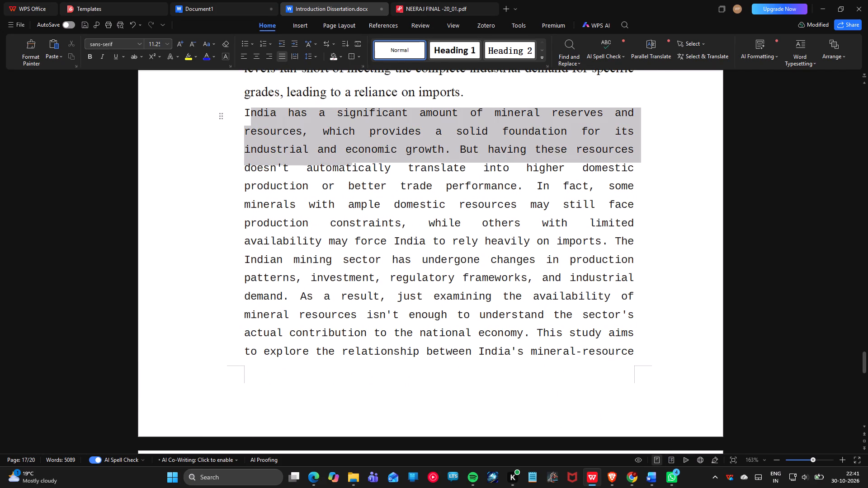
left_click_drag(375, 199, 493, 254)
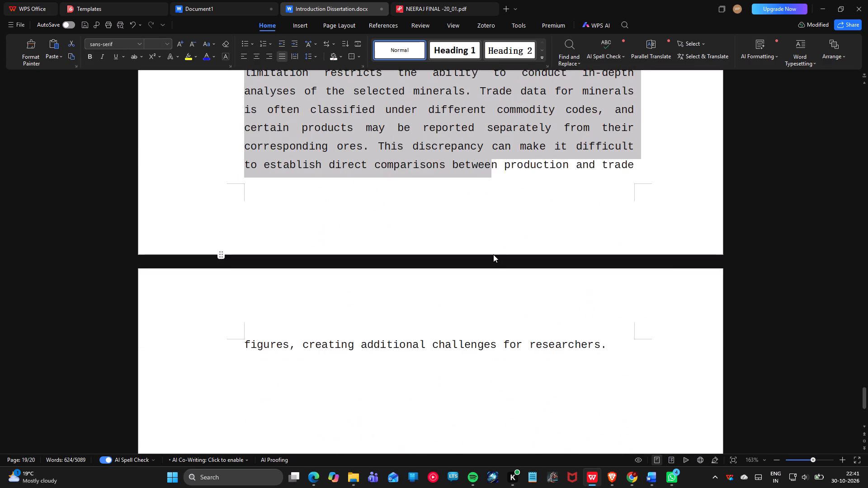
left_click_drag(493, 254, 608, 341)
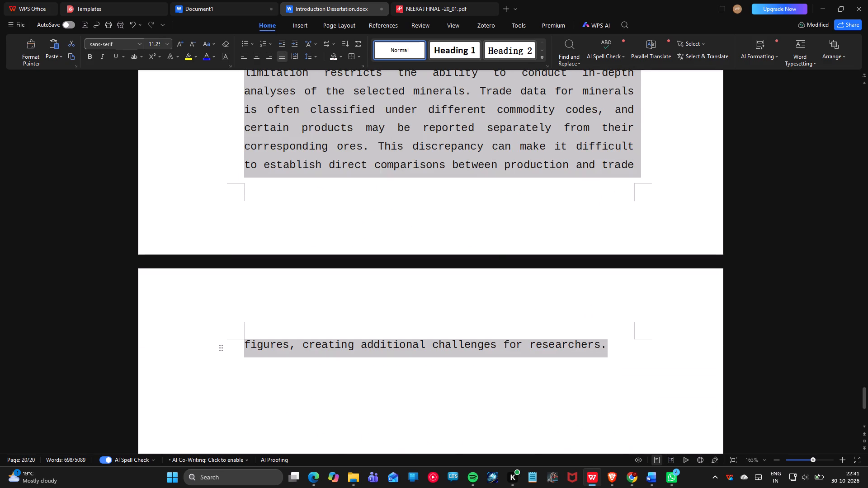
left_click(138, 44)
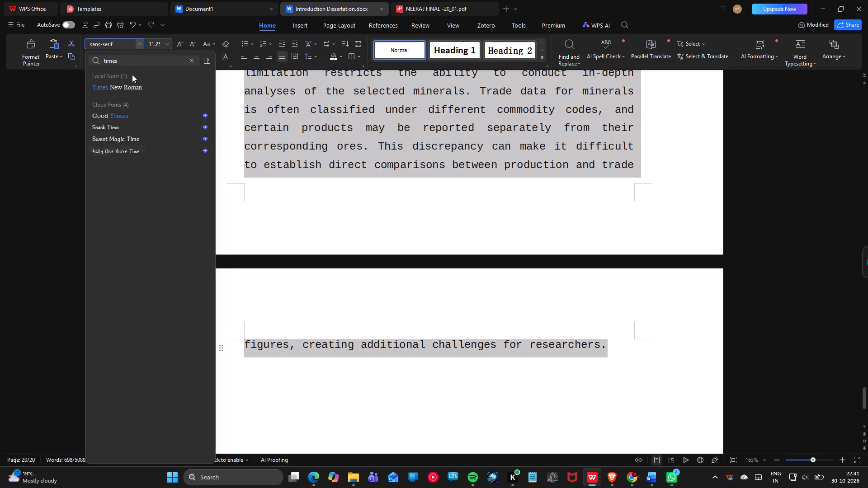
left_click(131, 87)
left_click(169, 43)
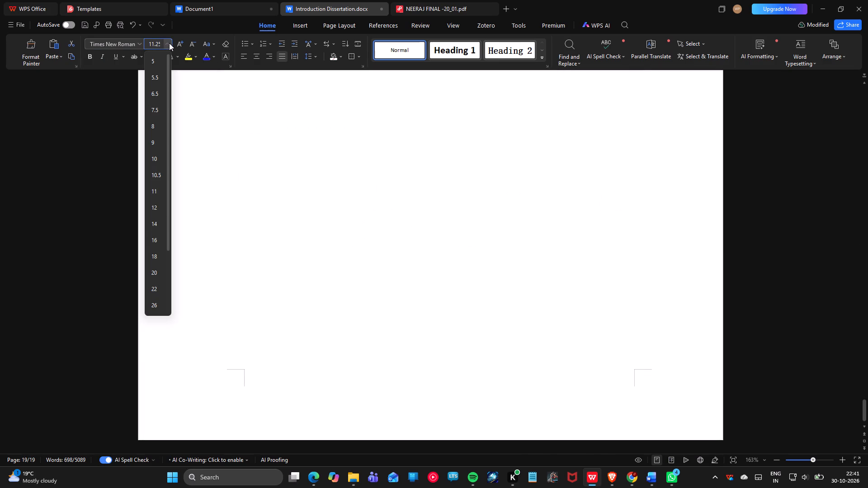
left_click(159, 226)
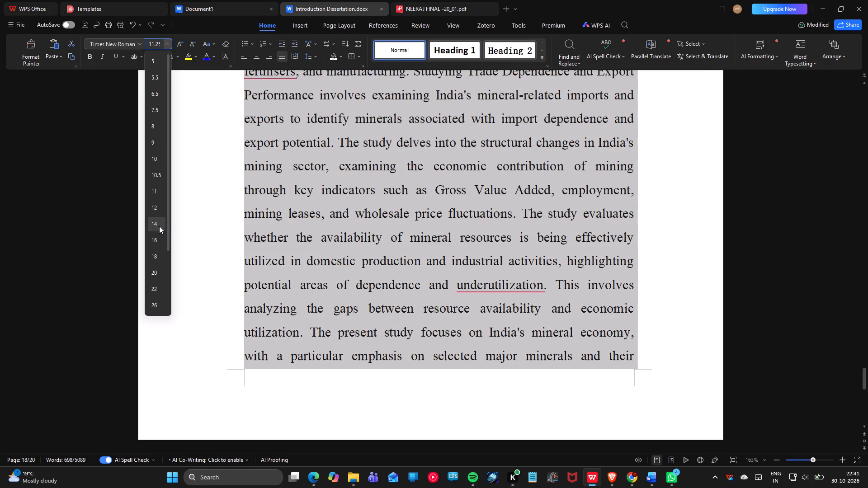
left_click(404, 266)
Replace the flagged word "underutilization" with the dictionary suggestion "under utilization".
left_click(501, 291)
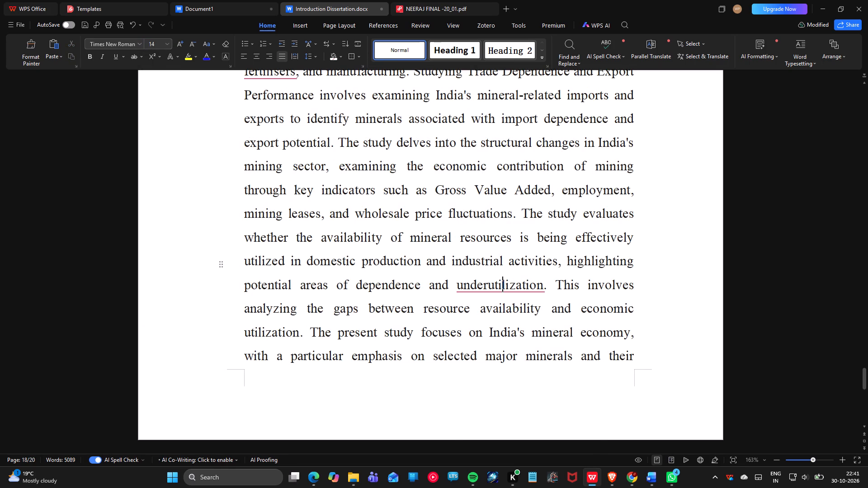
left_click(488, 333)
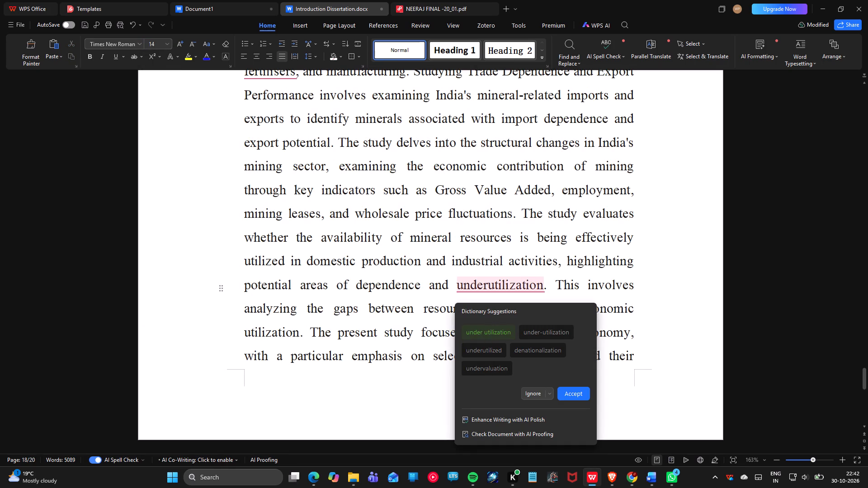
left_click(584, 400)
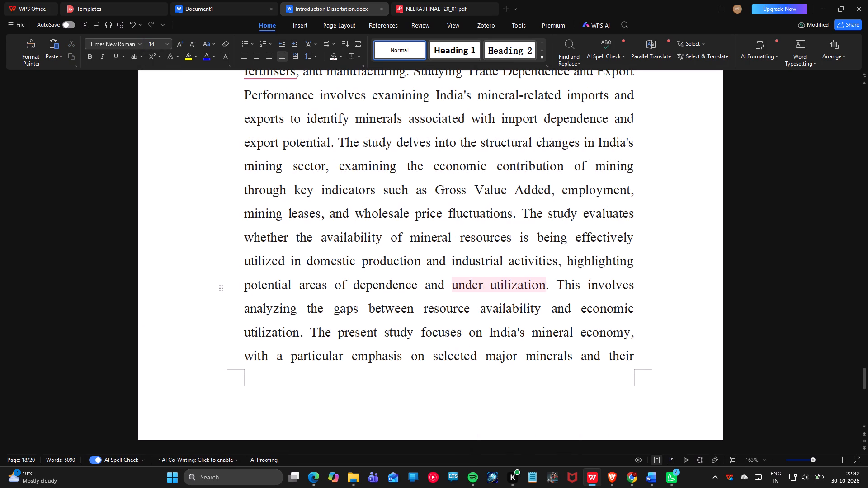
Retype the initial "I" of "India has a significant amount" so it matches the Times New Roman 14 text.
scroll(552, 267, "up", 15)
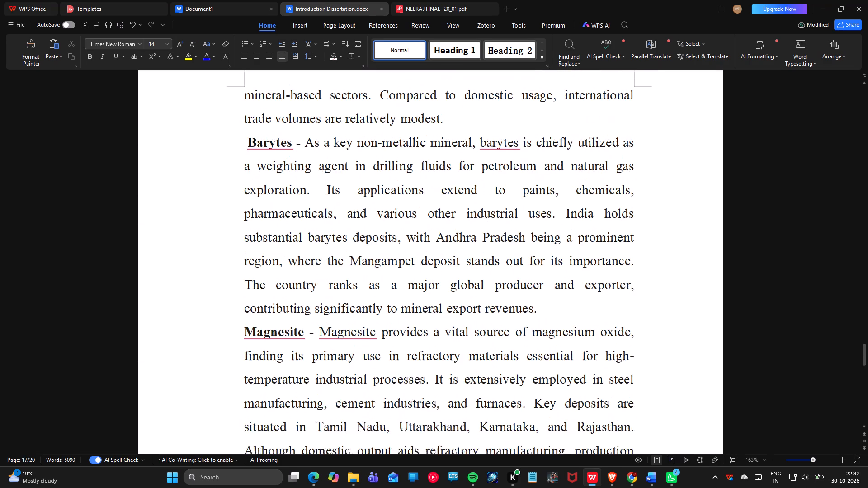
scroll(552, 267, "down", 4)
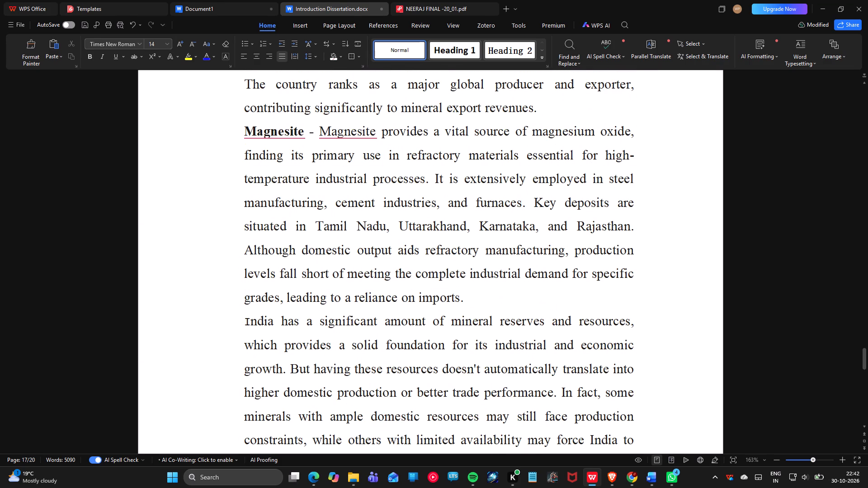
left_click(496, 298)
left_click(247, 324)
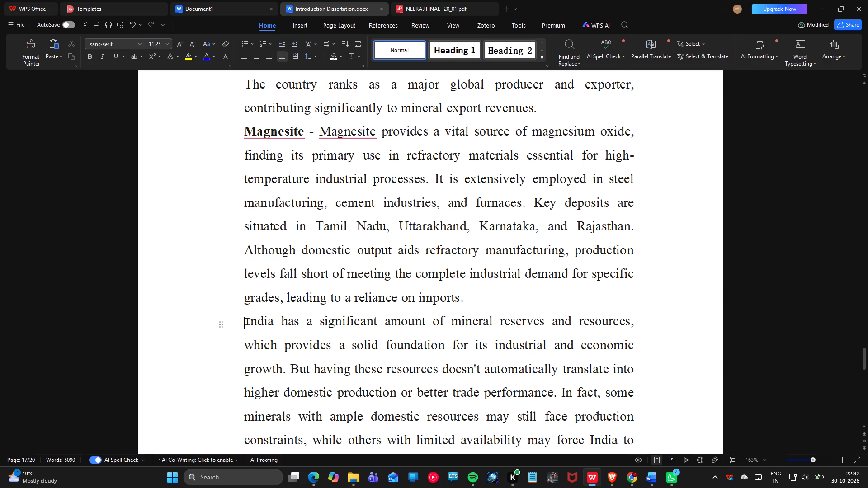
key("Right")
key("BackSpace")
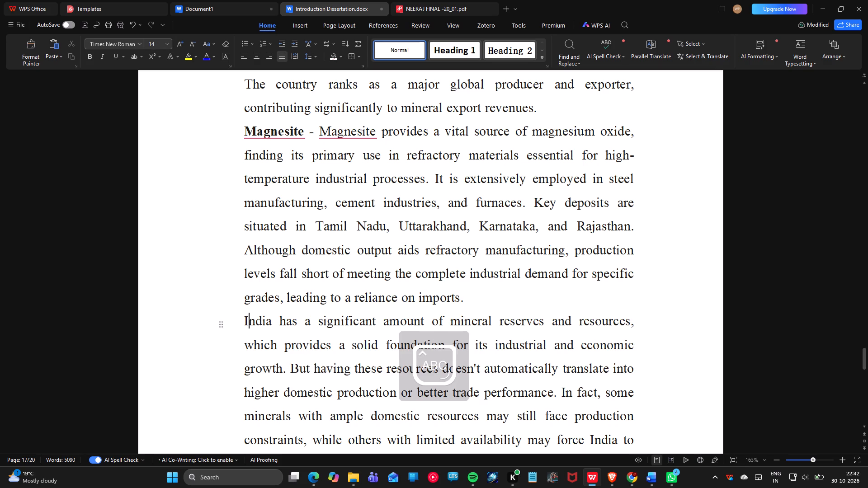
key("Left")
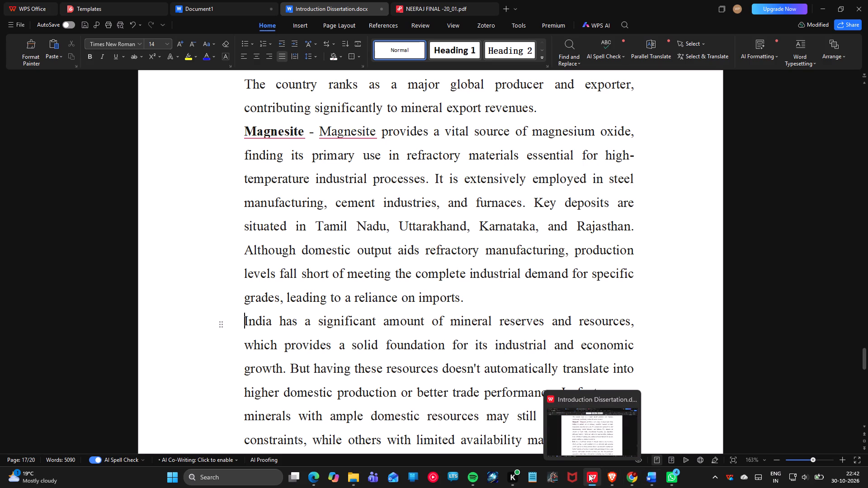
left_click(823, 4)
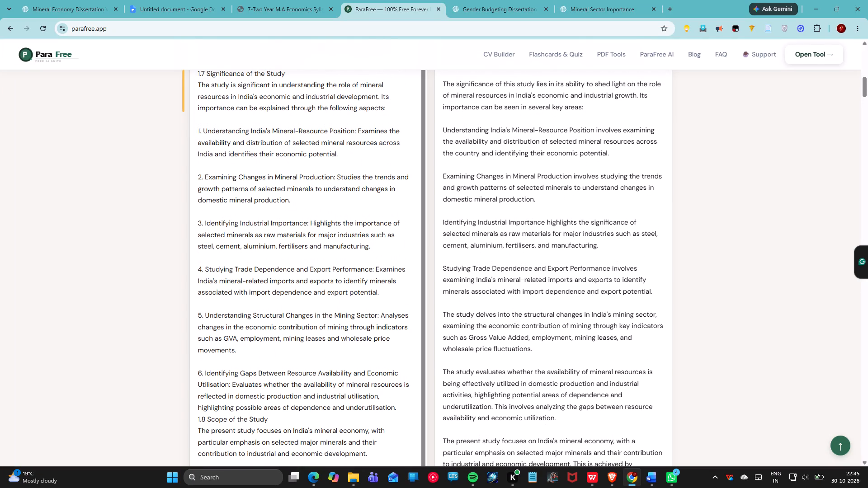
scroll(262, 164, "up", 1)
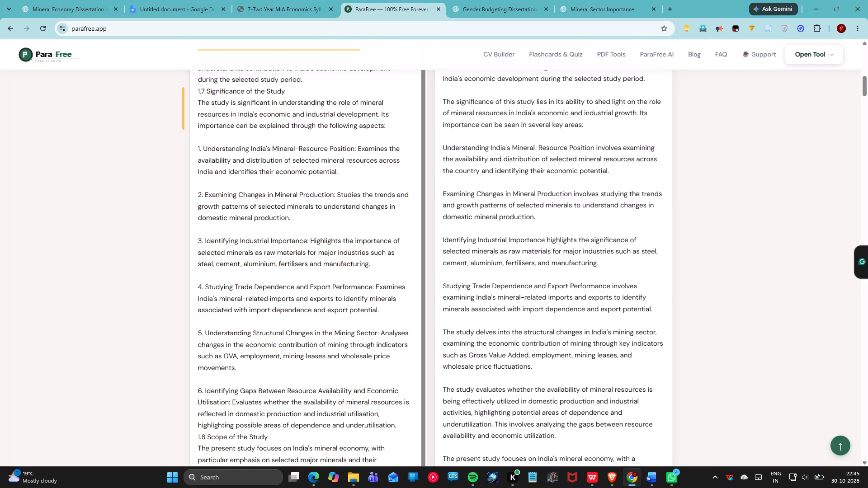
scroll(464, 175, "up", 1)
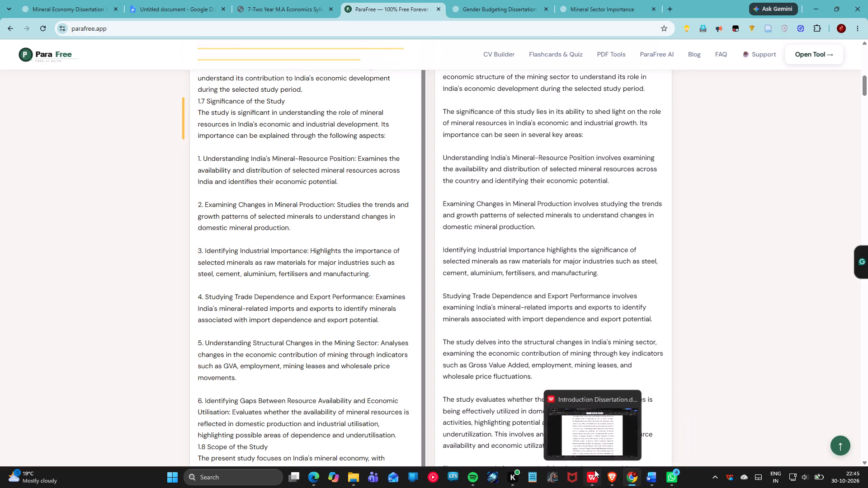
Switch to the Introduction Dissertation document in WPS Office and paste "Significance of the Study" on its own line above "The significance of this study lies".
left_click(602, 440)
scroll(465, 259, "up", 3)
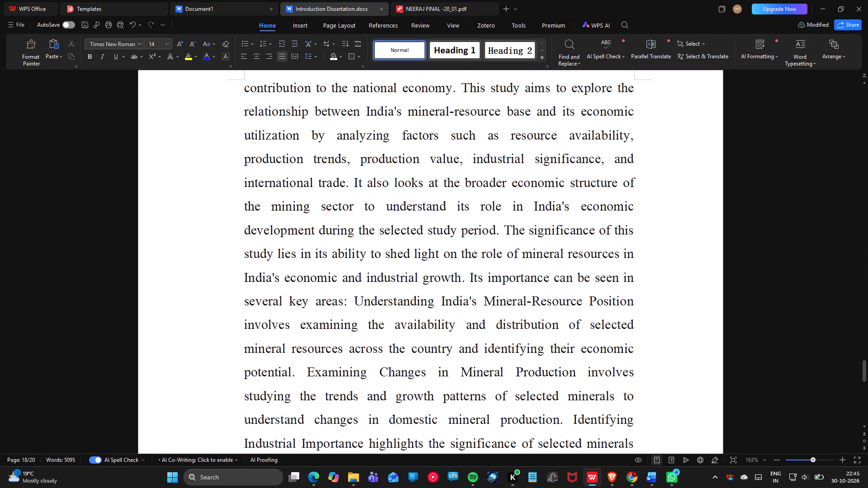
scroll(465, 259, "up", 6)
scroll(465, 259, "down", 4)
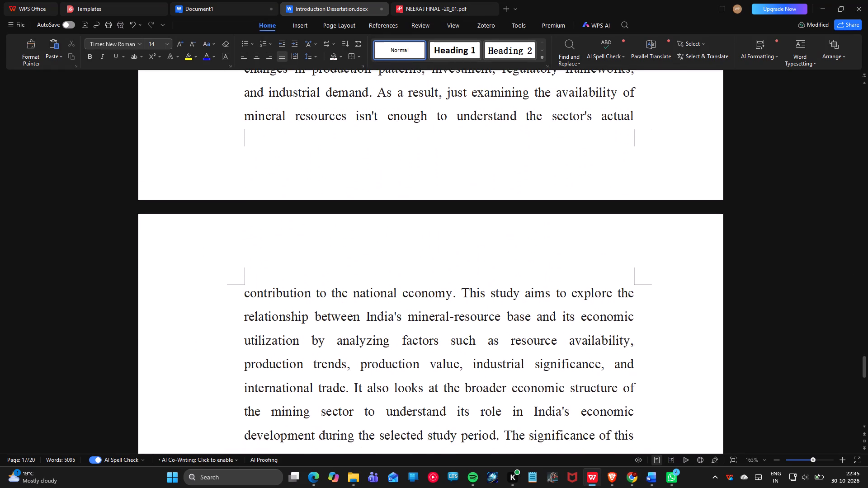
scroll(465, 259, "down", 3)
scroll(485, 304, "down", 1)
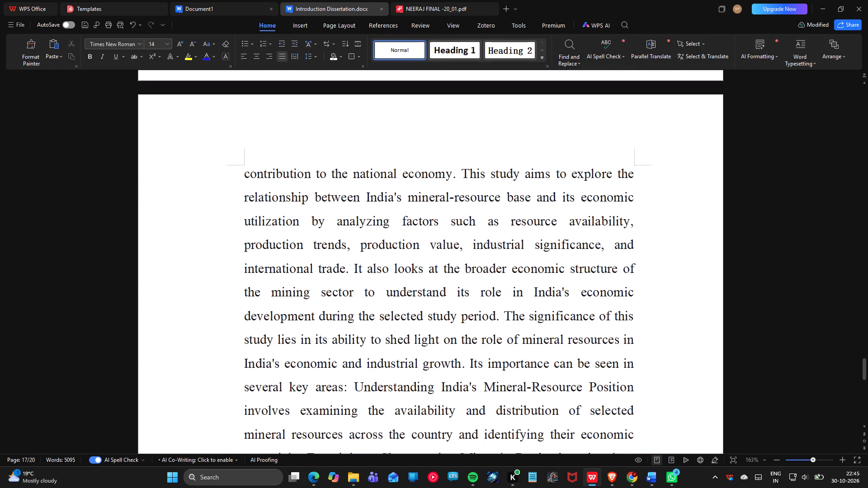
scroll(485, 304, "down", 2)
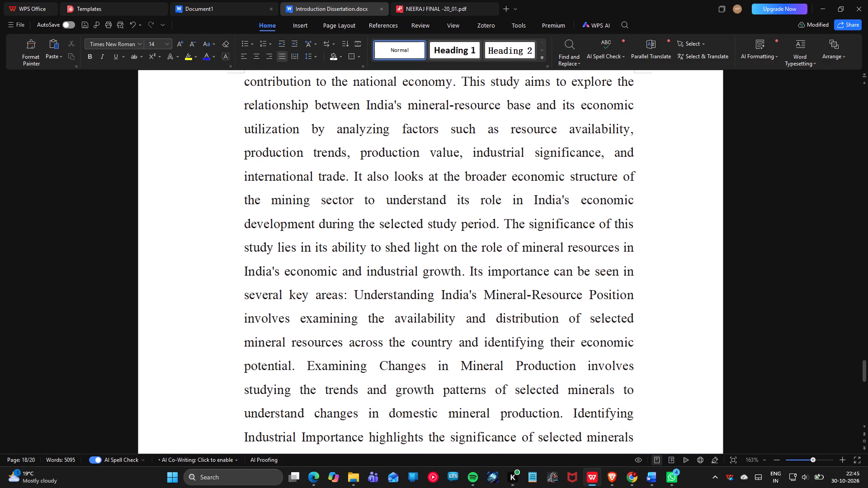
scroll(448, 216, "down", 1)
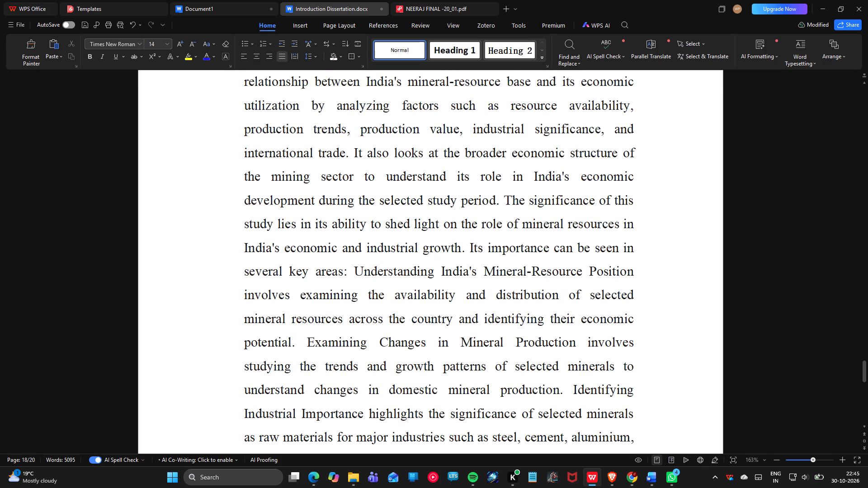
left_click(503, 202)
key("Return")
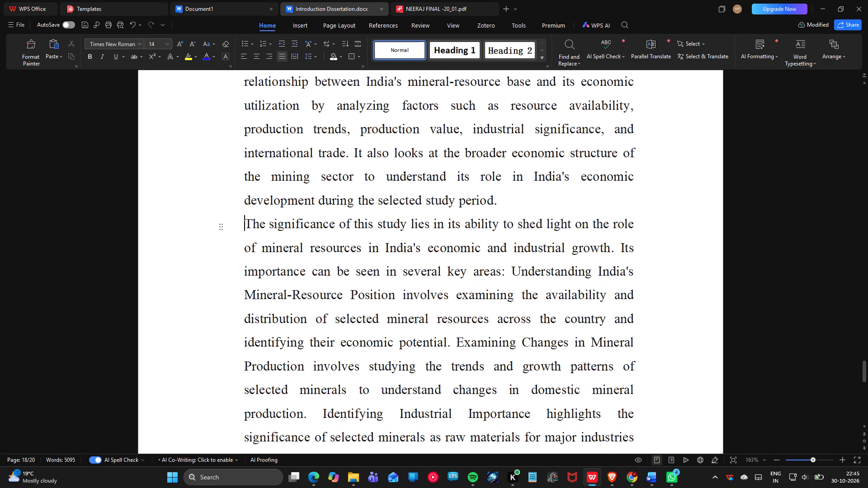
key("Return")
left_click(503, 202)
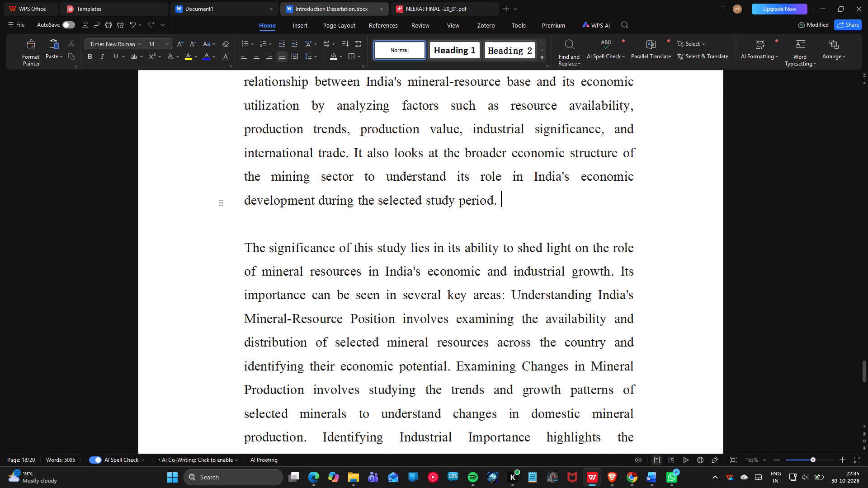
key("Return")
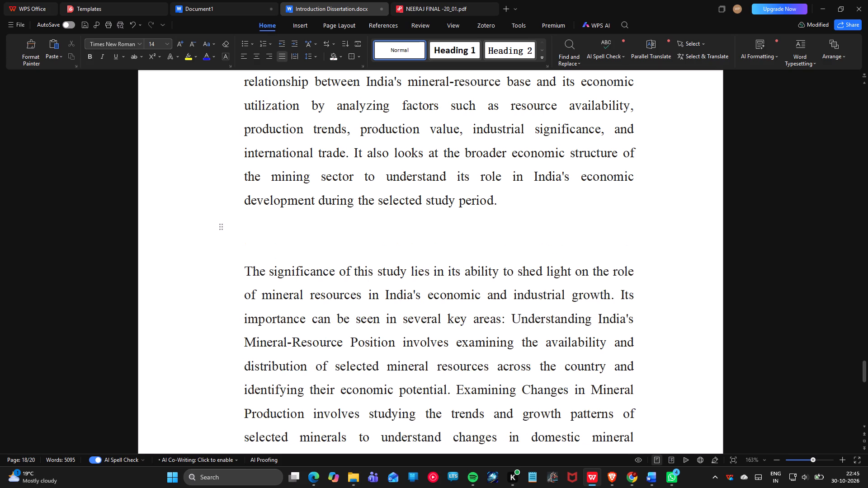
key("ctrl+v")
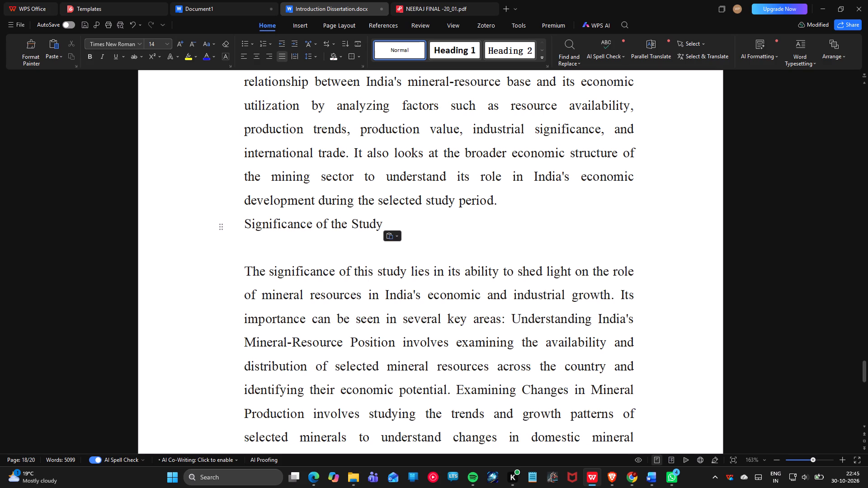
Make the "Significance of the Study" heading bold and remove the blank line beneath it.
left_click_drag(242, 220, 376, 225)
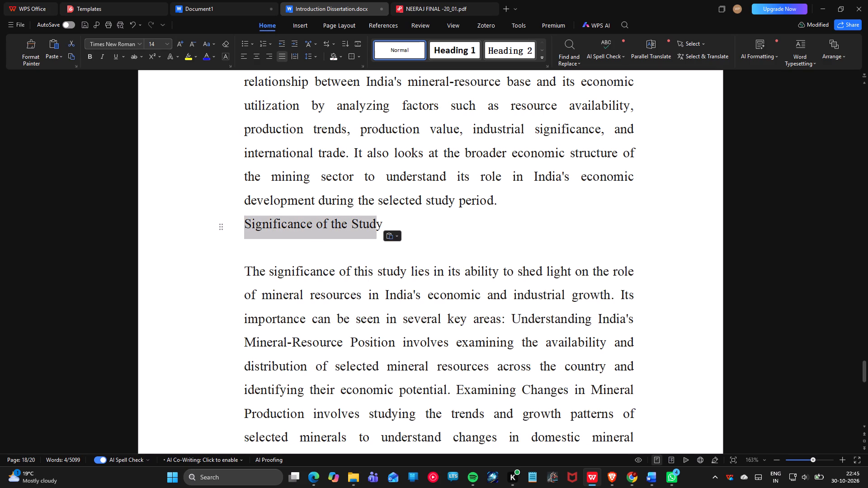
left_click_drag(376, 225, 382, 226)
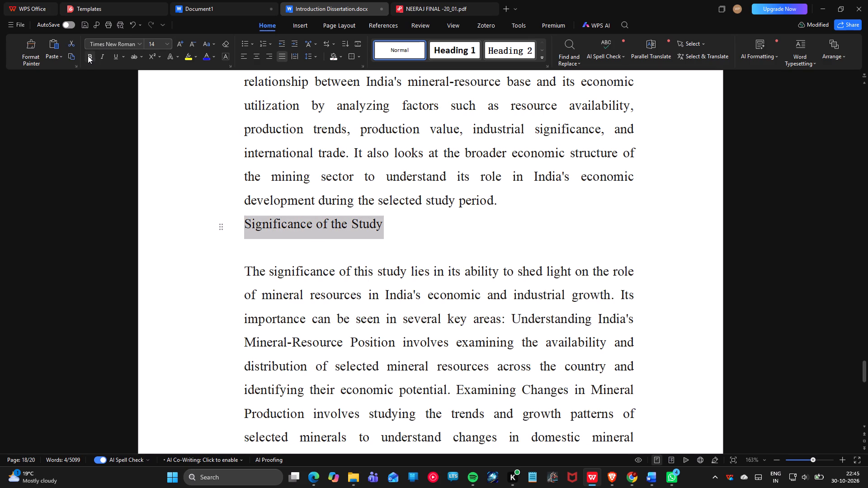
left_click(88, 56)
left_click(244, 276)
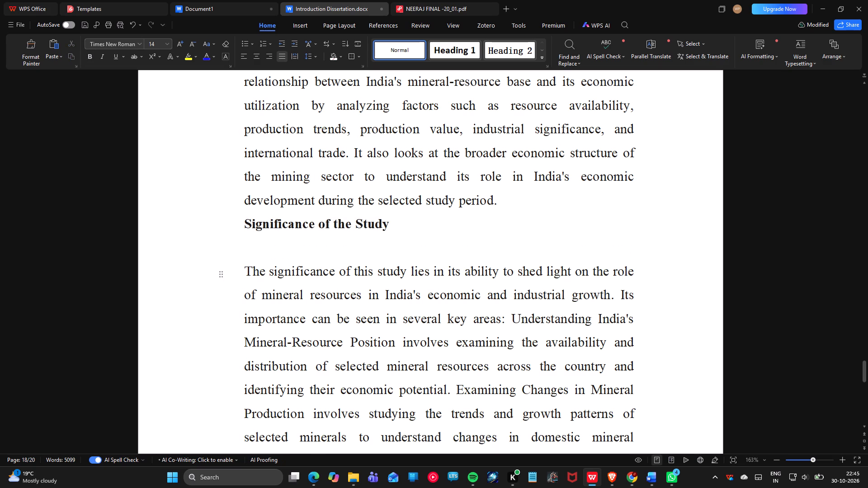
key("BackSpace")
Split the Significance of the Study text into new paragraphs before "Understanding India's Mineral-Resource Position" and before "Examining Changes in Mineral Production".
scroll(422, 273, "down", 1)
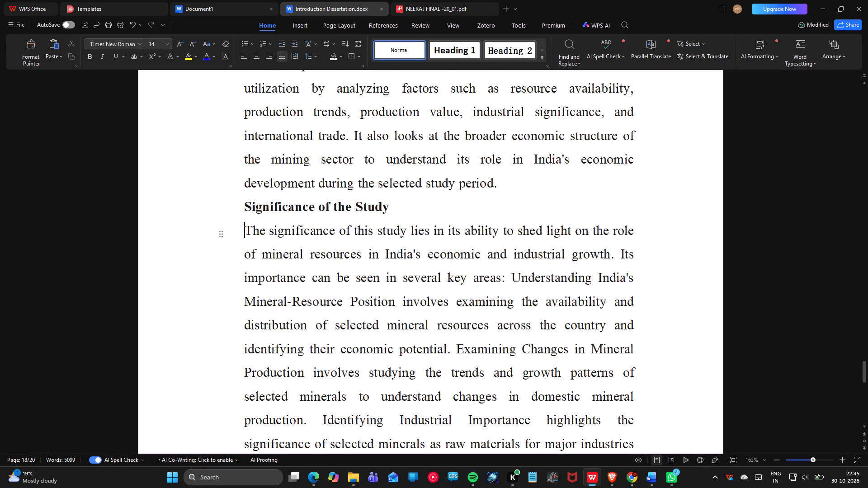
scroll(422, 273, "down", 1)
scroll(448, 238, "down", 1)
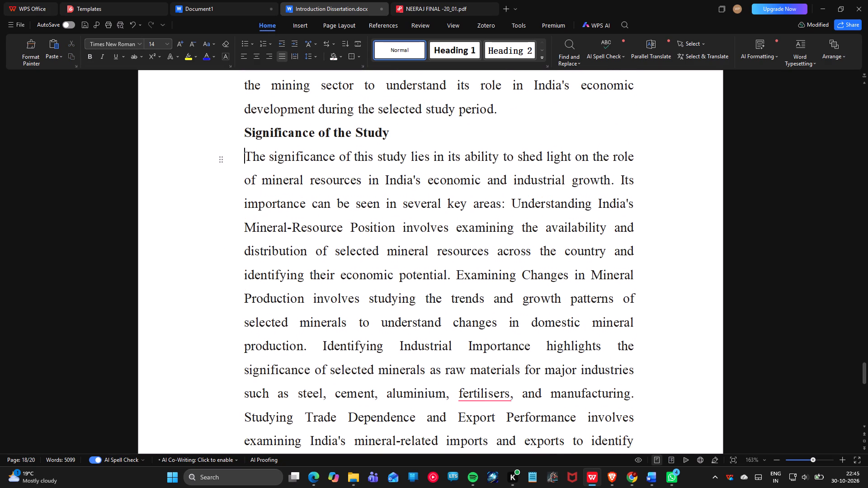
left_click(510, 203)
key("Return")
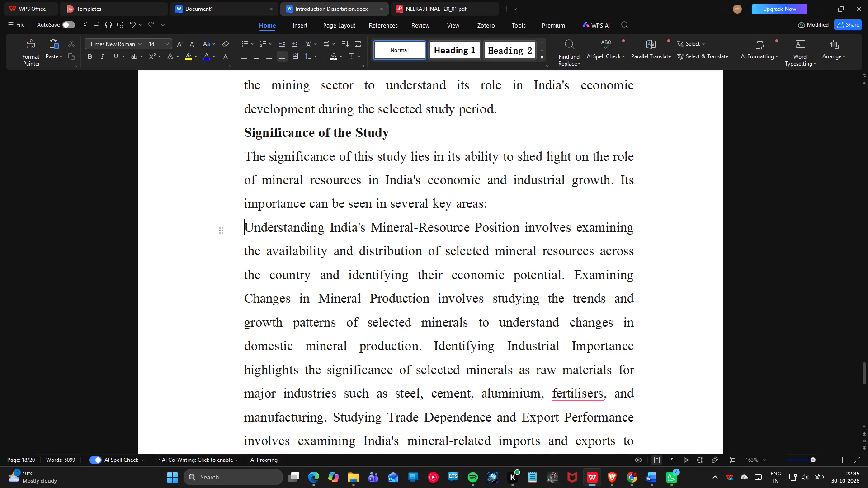
scroll(472, 293, "down", 1)
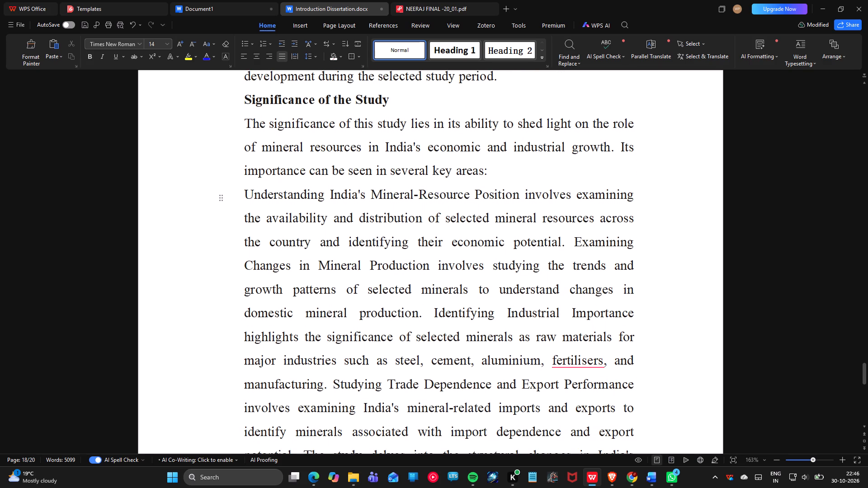
left_click(567, 245)
key("Return")
Start new paragraphs at "Identifying Industrial Importance" and at "Studying Trade Dependence and Export Performance".
scroll(567, 245, "down", 1)
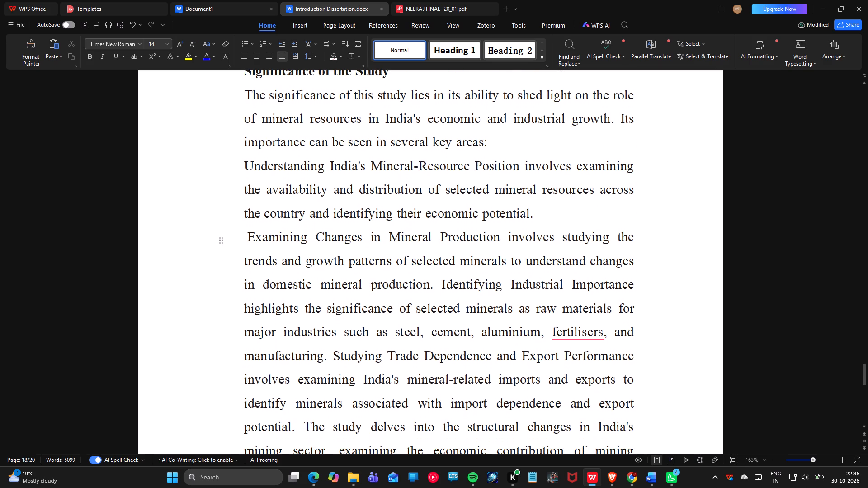
scroll(483, 246, "down", 1)
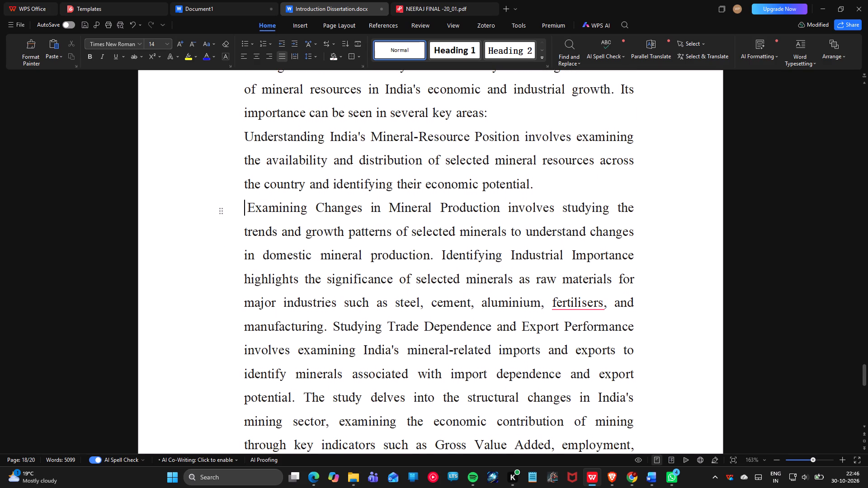
left_click(441, 256)
key("Return")
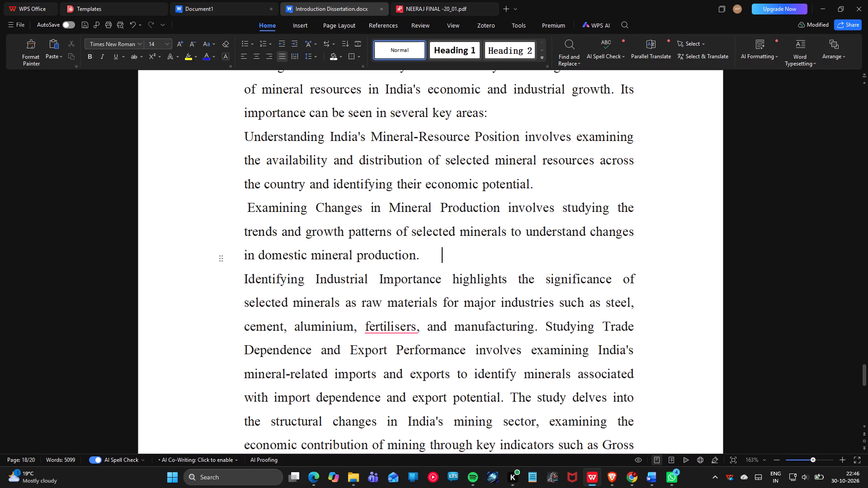
scroll(441, 256, "down", 3)
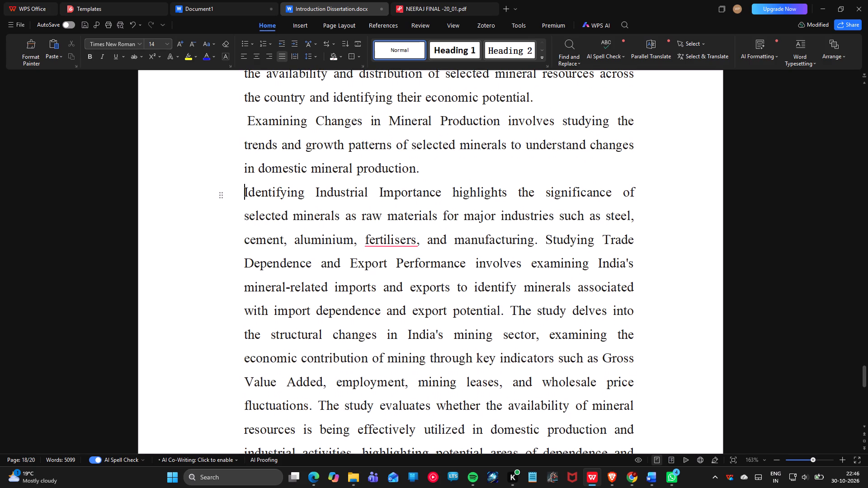
left_click(540, 239)
key("Return")
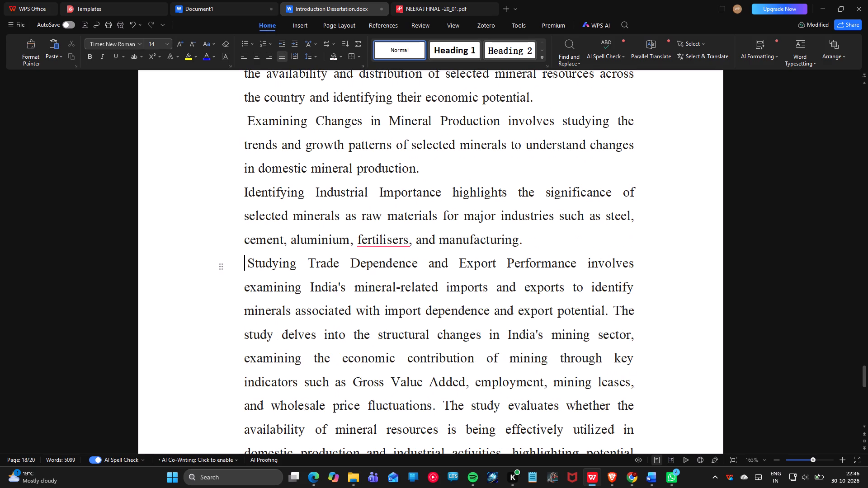
Look through the remaining unsplit text to the document's end and back over the paragraphs already separated in Significance of the Study.
scroll(540, 239, "down", 2)
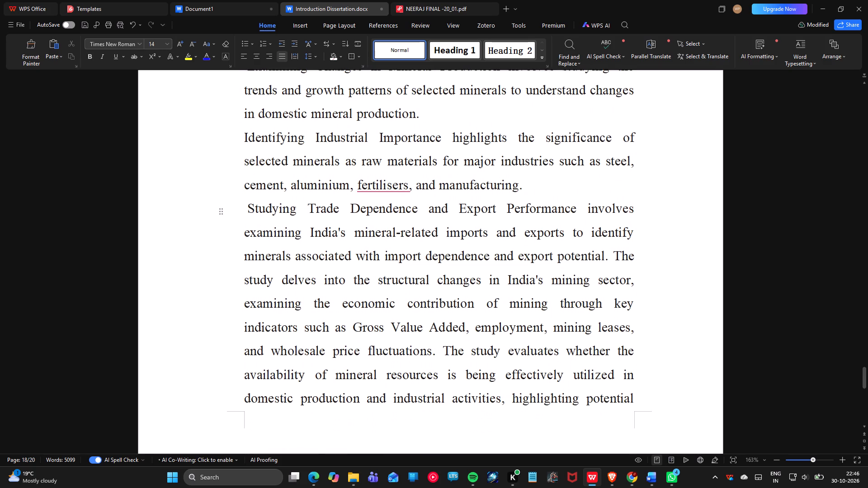
scroll(521, 262, "down", 13)
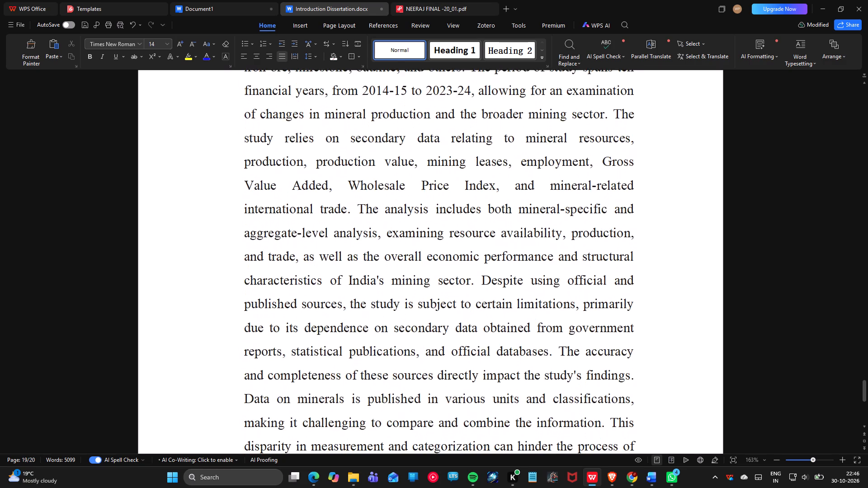
scroll(521, 262, "down", 3)
scroll(521, 262, "up", 1)
scroll(521, 262, "down", 4)
scroll(521, 262, "up", 2)
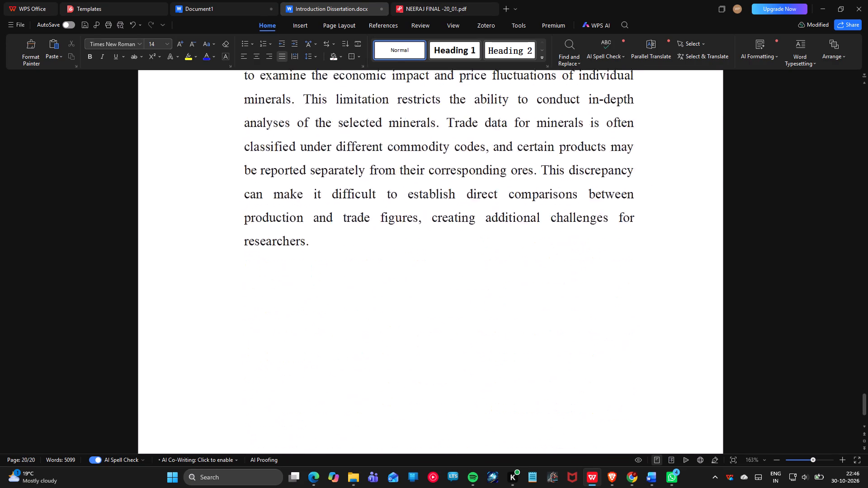
scroll(521, 262, "up", 8)
scroll(521, 262, "down", 1)
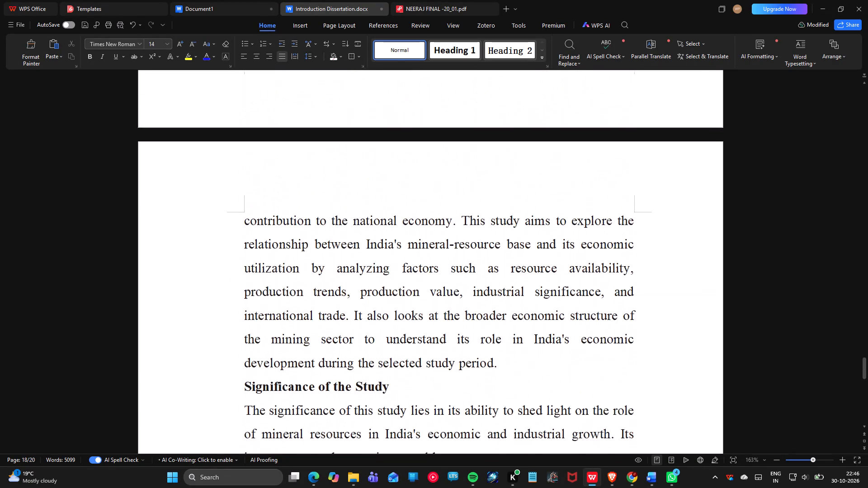
scroll(521, 262, "down", 1)
scroll(521, 262, "up", 3)
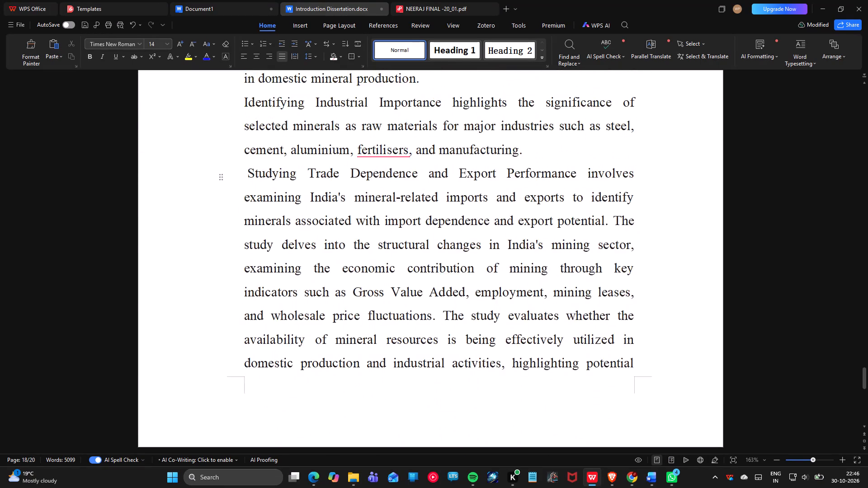
scroll(521, 262, "up", 3)
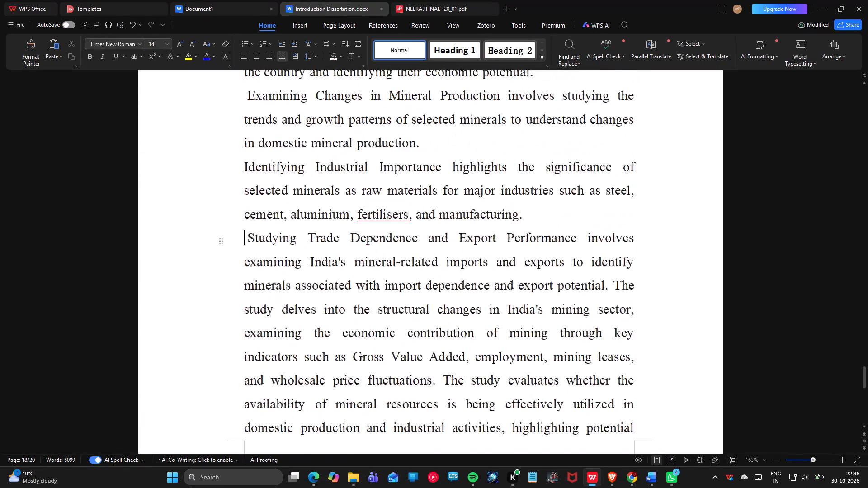
scroll(521, 262, "up", 2)
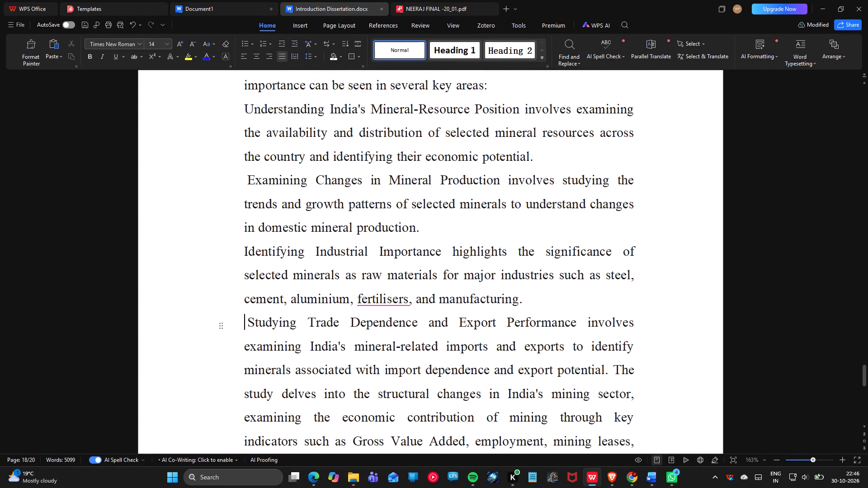
Start a new paragraph before "The study delves into the structural changes", keeping "export potential." intact at the end of the preceding paragraph.
scroll(521, 262, "down", 2)
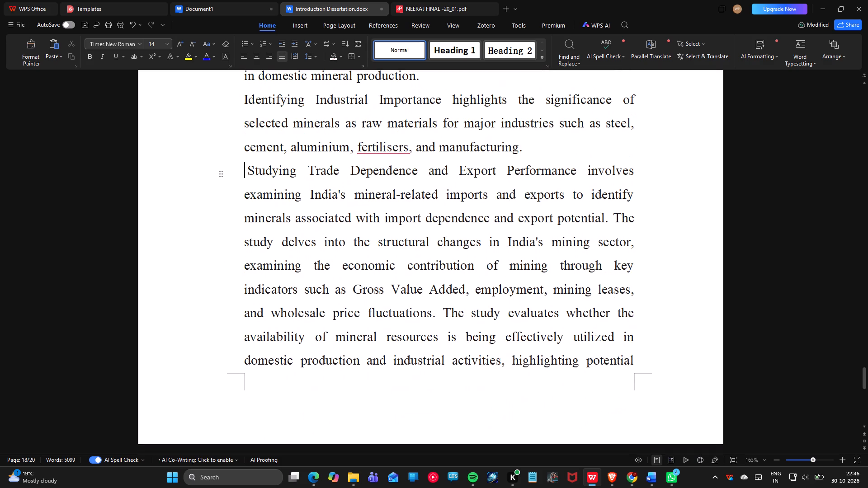
scroll(521, 262, "down", 1)
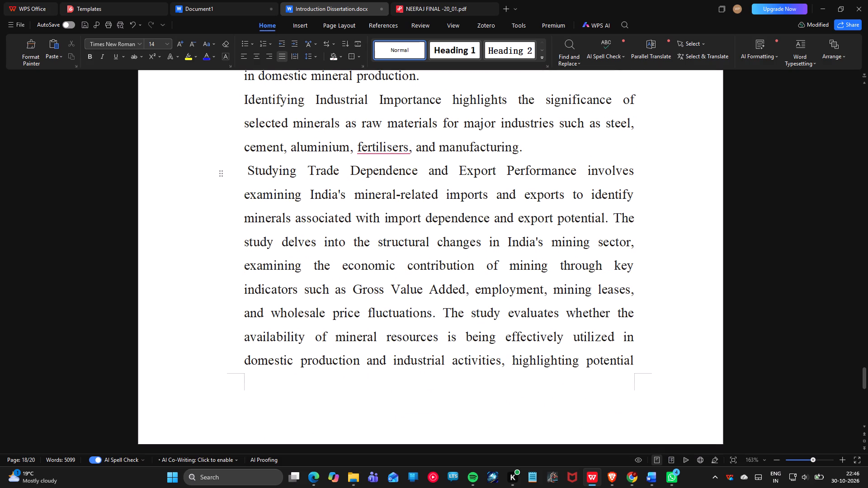
left_click(604, 223)
key("Return")
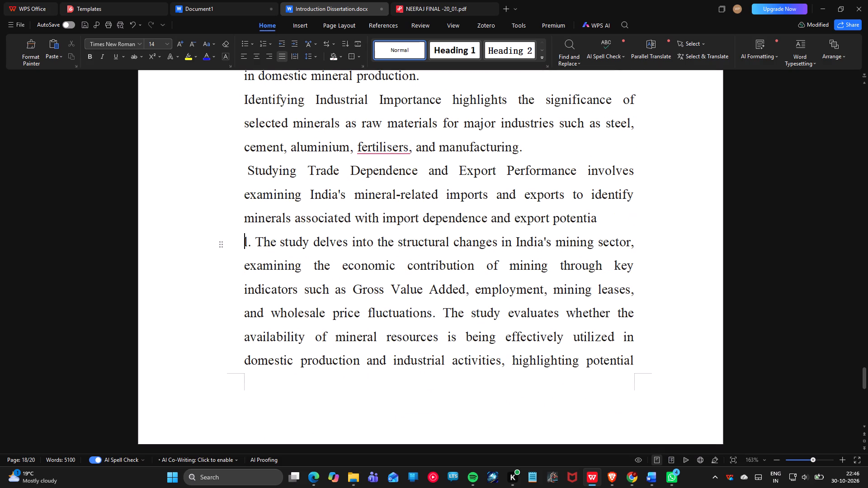
key("BackSpace")
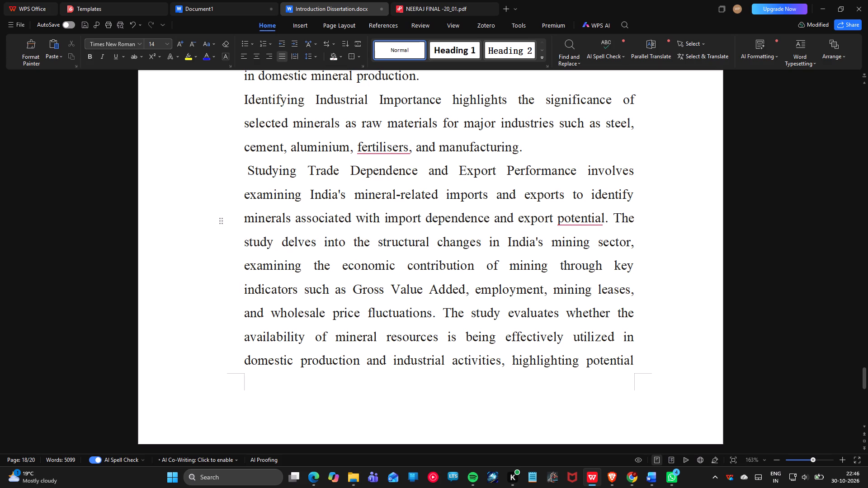
key("Up")
key("Down")
key("Right")
key("Right")
key("Return")
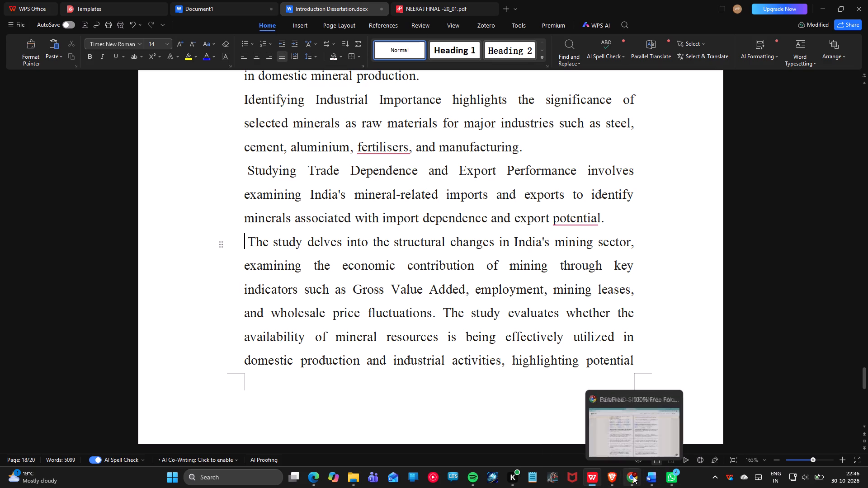
Switch to ParaFree in Chrome and compare the input with the humanized output from section 1.7 to section 1.9 for paragraph and section breaks.
left_click(623, 437)
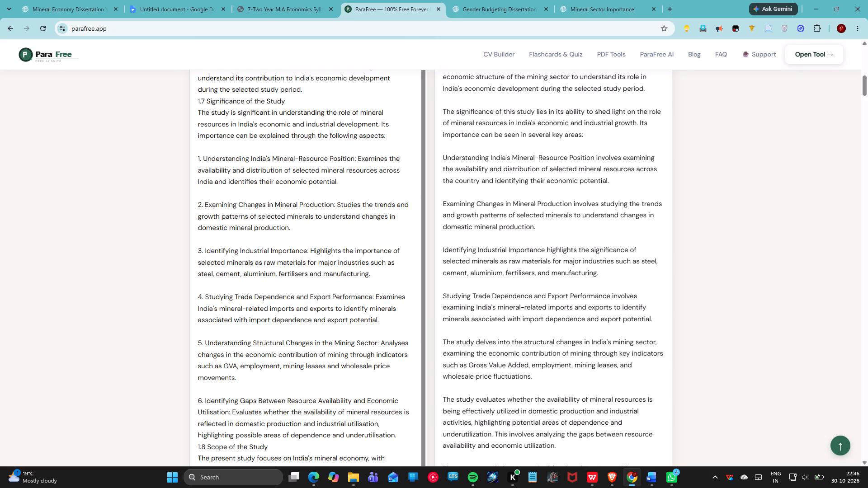
scroll(303, 310, "down", 1)
scroll(254, 319, "down", 1)
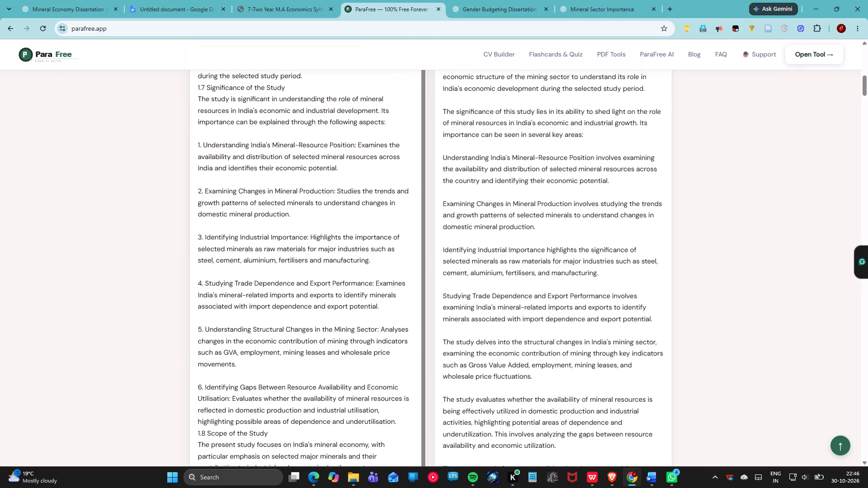
scroll(483, 269, "down", 1)
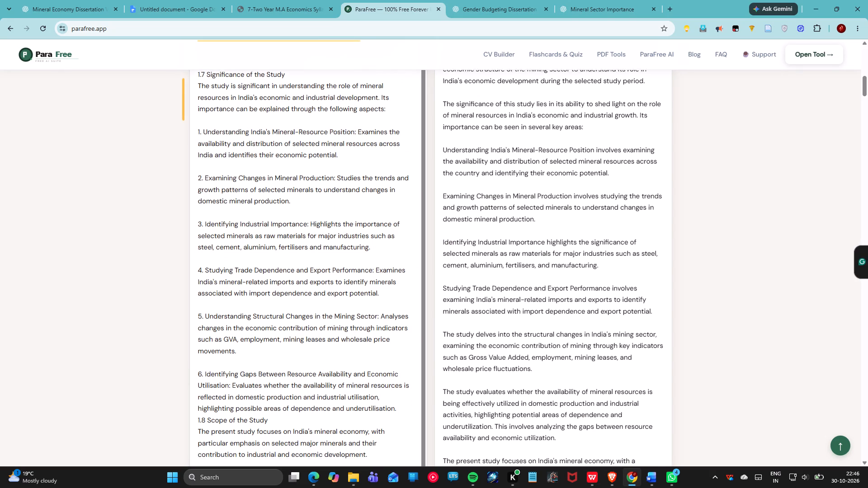
scroll(483, 269, "down", 3)
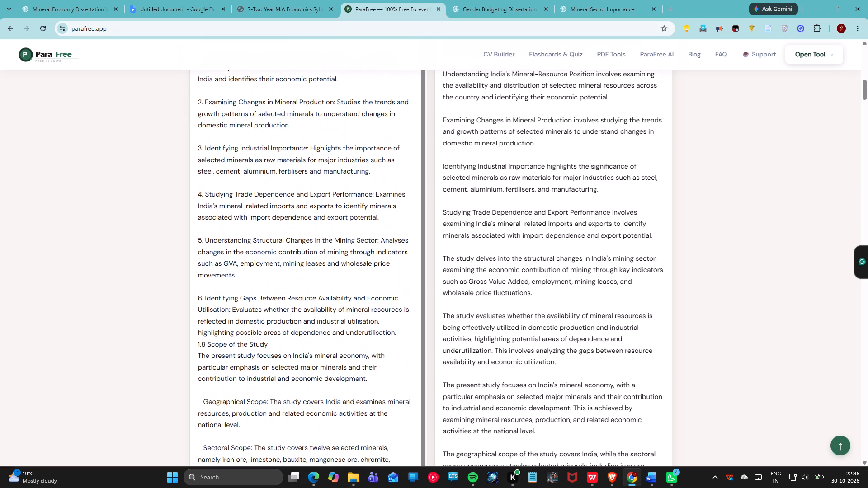
scroll(483, 269, "down", 1)
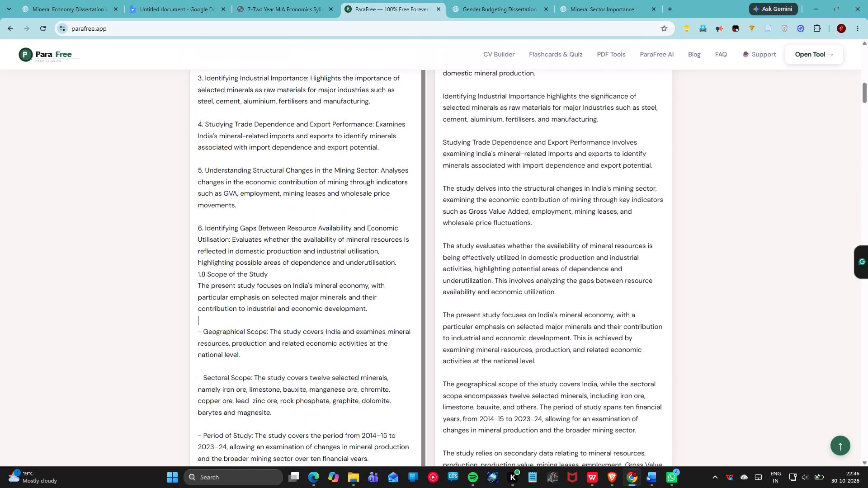
scroll(483, 269, "down", 2)
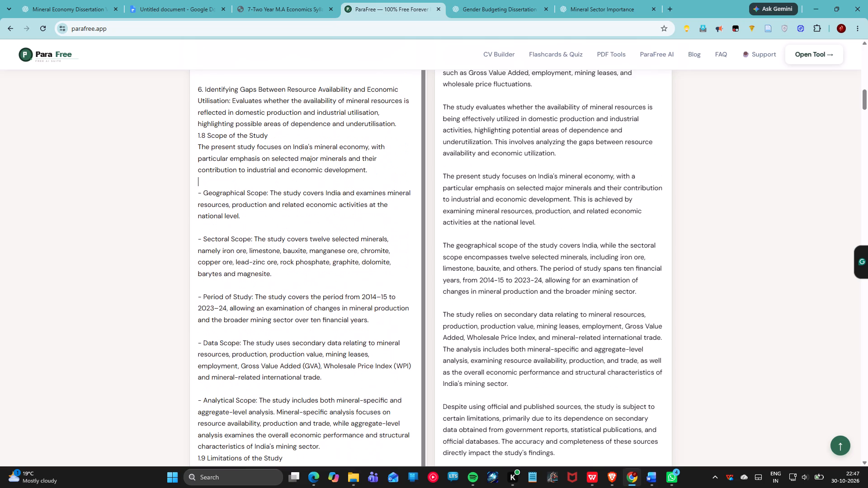
scroll(483, 269, "down", 2)
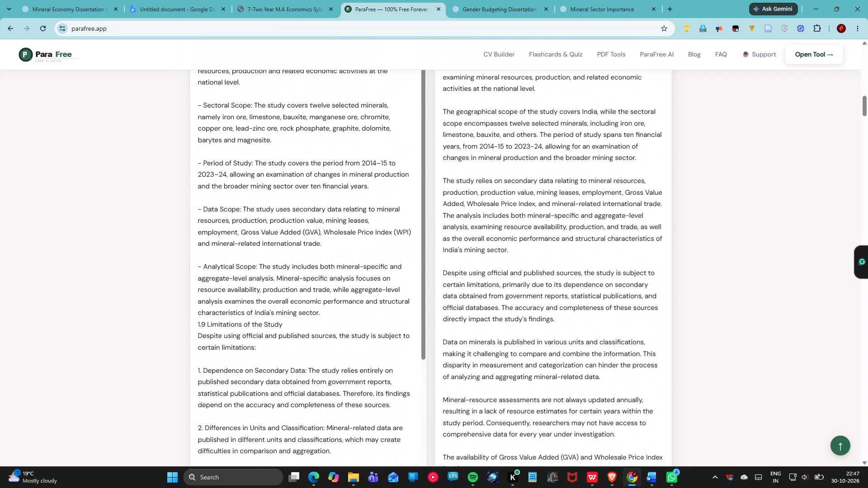
scroll(483, 269, "down", 3)
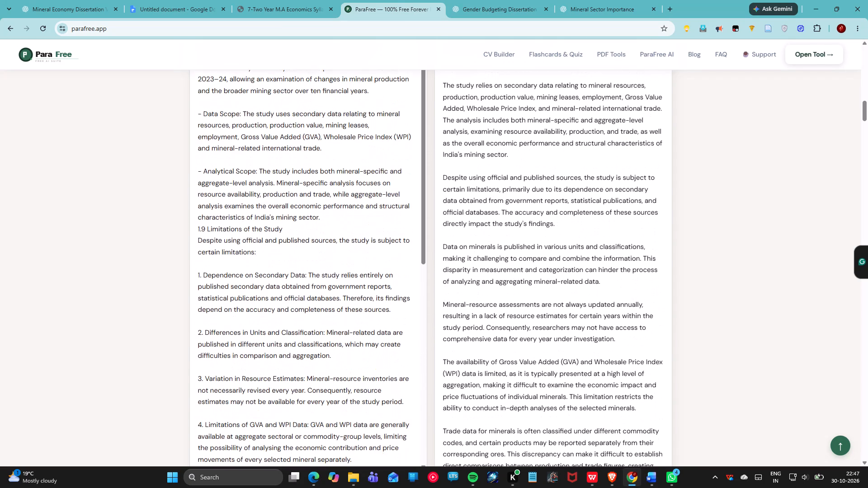
Copy the section 1.9 title "Limitations of the Study", without its number, from the original text in ParaFree.
scroll(334, 316, "down", 1)
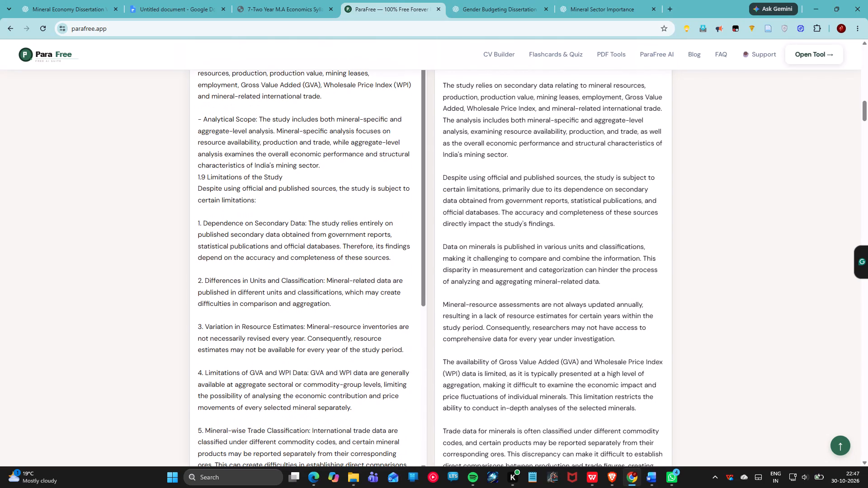
scroll(334, 316, "down", 1)
scroll(423, 331, "down", 1)
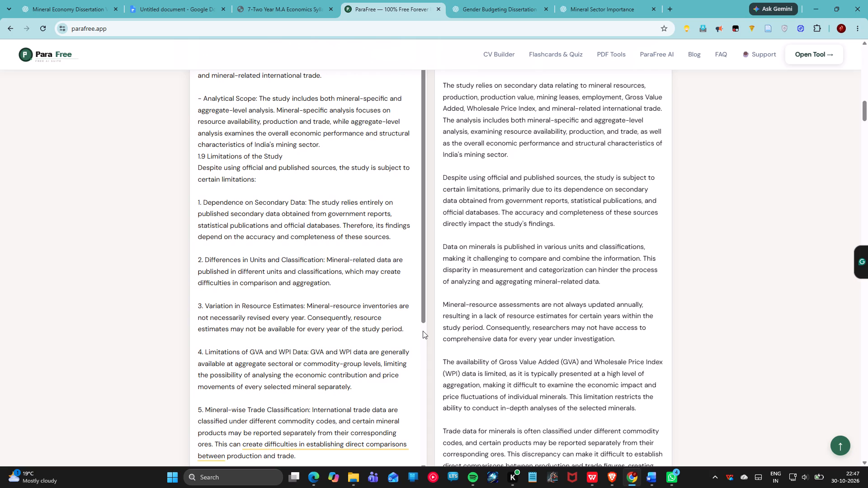
scroll(423, 331, "down", 1)
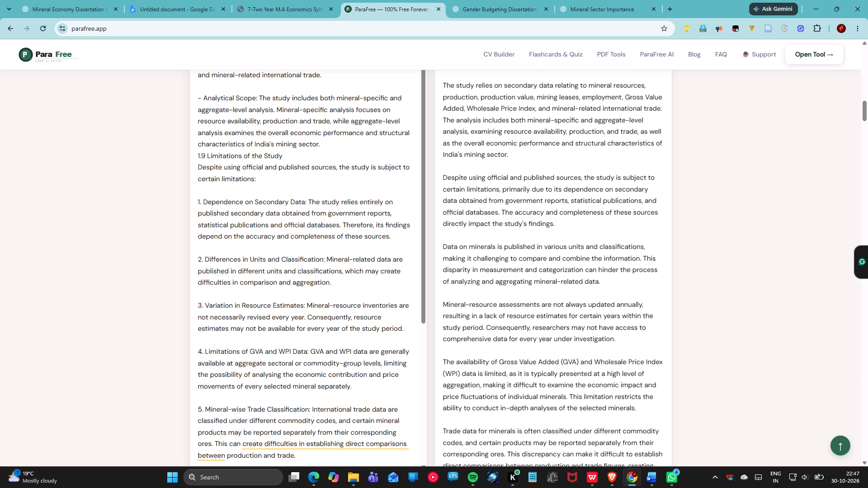
left_click_drag(208, 157, 286, 155)
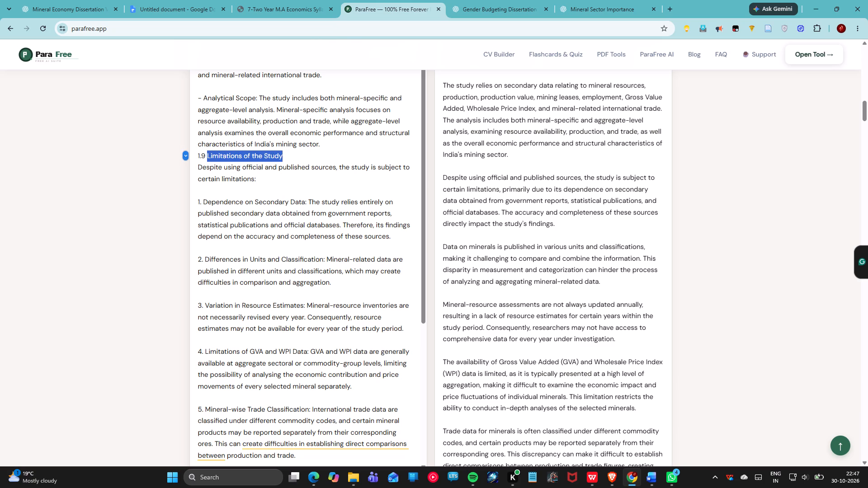
key("ctrl+c")
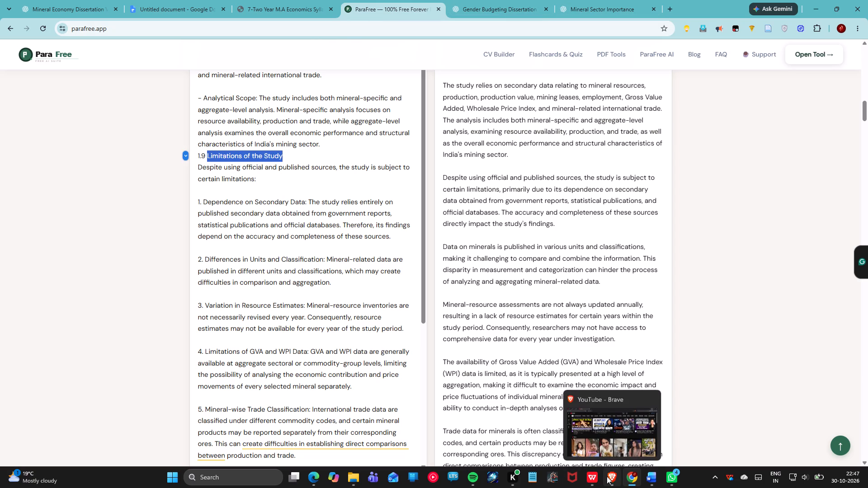
Switch to Introduction Dissertation.docx in WPS Office and start a new paragraph at "Despite using official and published sources", leaving a blank line above it.
left_click(596, 450)
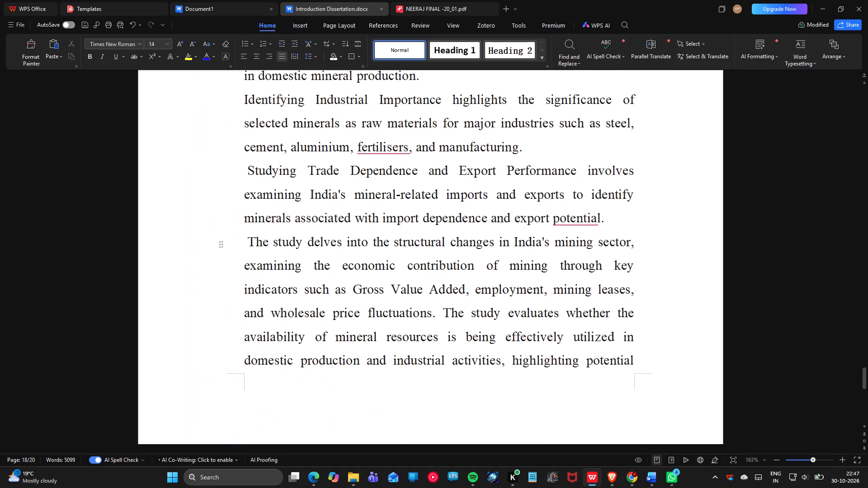
scroll(466, 270, "down", 11)
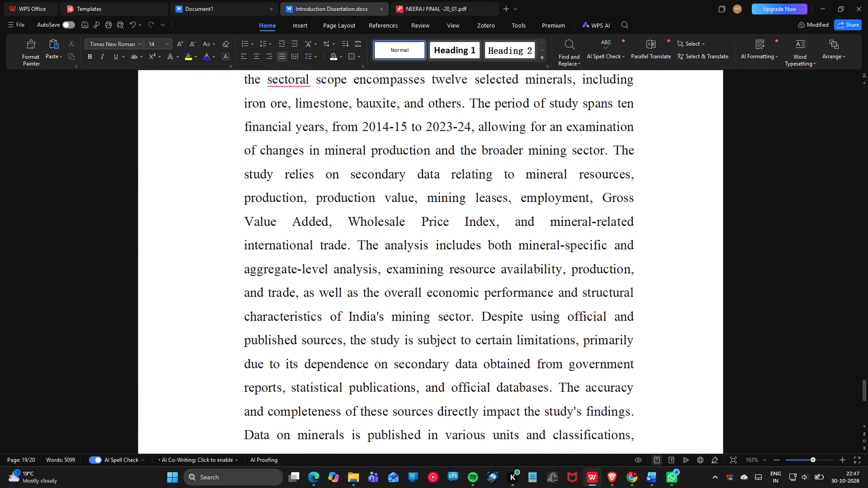
scroll(466, 270, "down", 8)
scroll(466, 270, "up", 1)
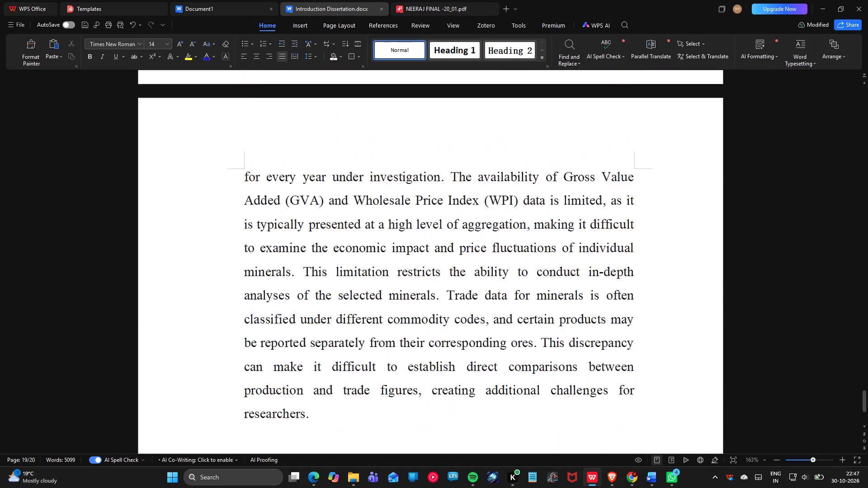
scroll(466, 270, "up", 4)
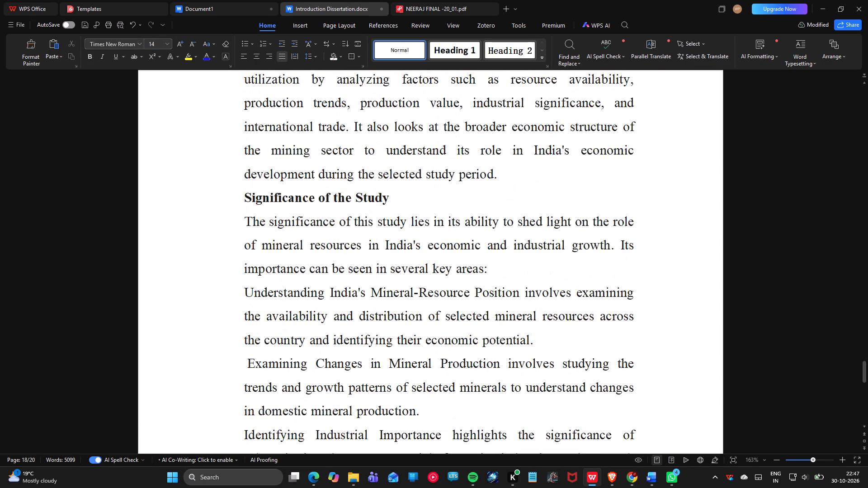
scroll(466, 270, "down", 3)
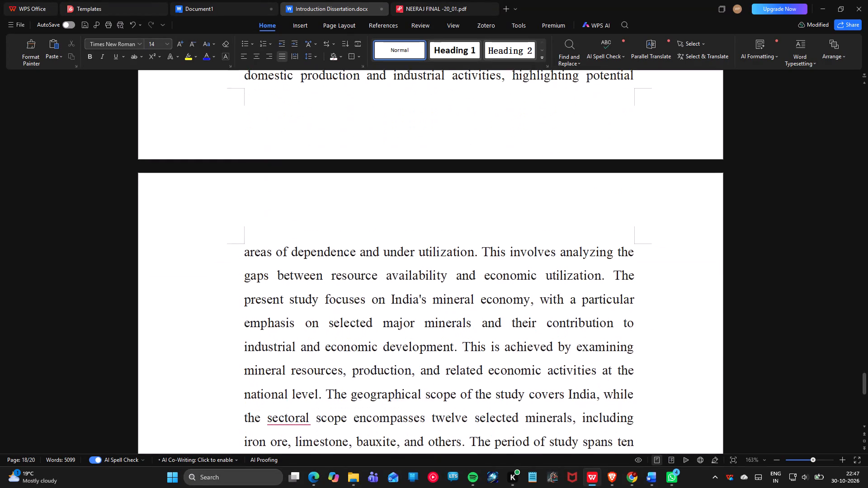
scroll(466, 270, "down", 5)
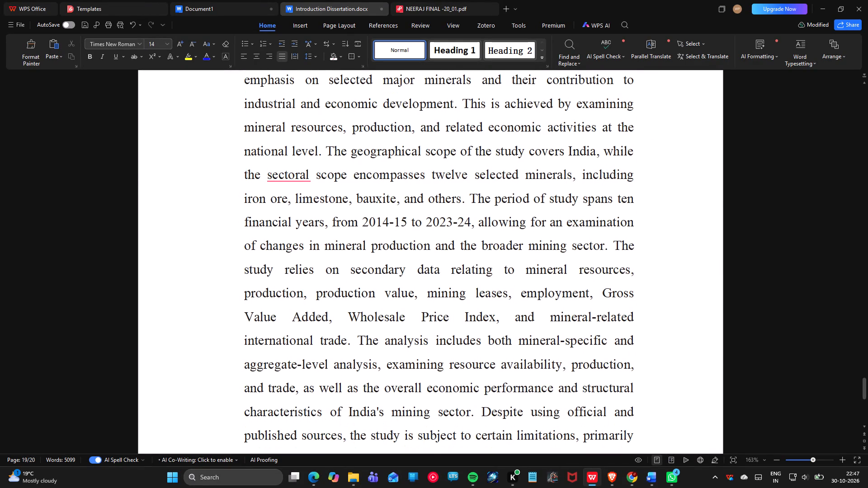
scroll(466, 270, "down", 2)
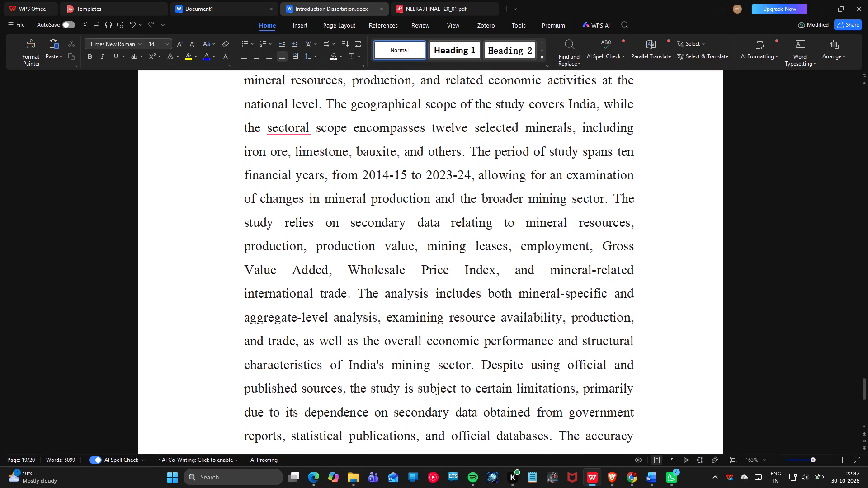
scroll(466, 270, "down", 2)
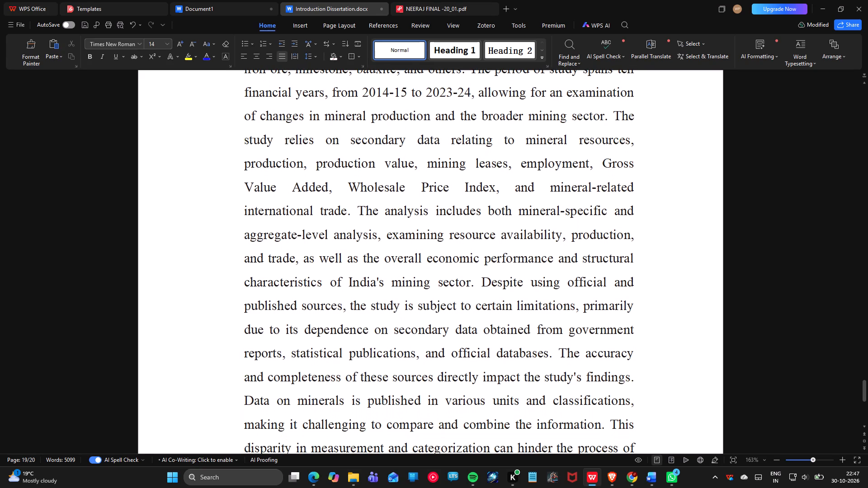
left_click(479, 280)
key("Return")
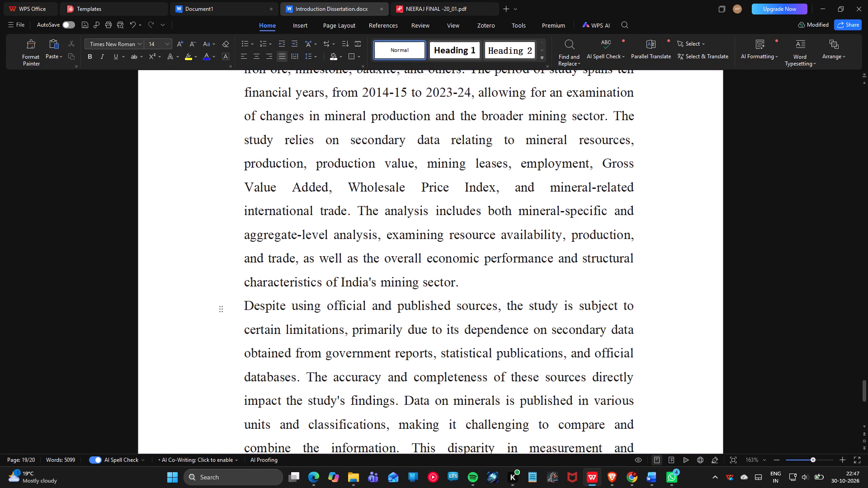
key("Return")
Paste "Limitations of the Study" as a bold heading directly above "Despite using official and published sources", without a blank line between them.
left_click(475, 284)
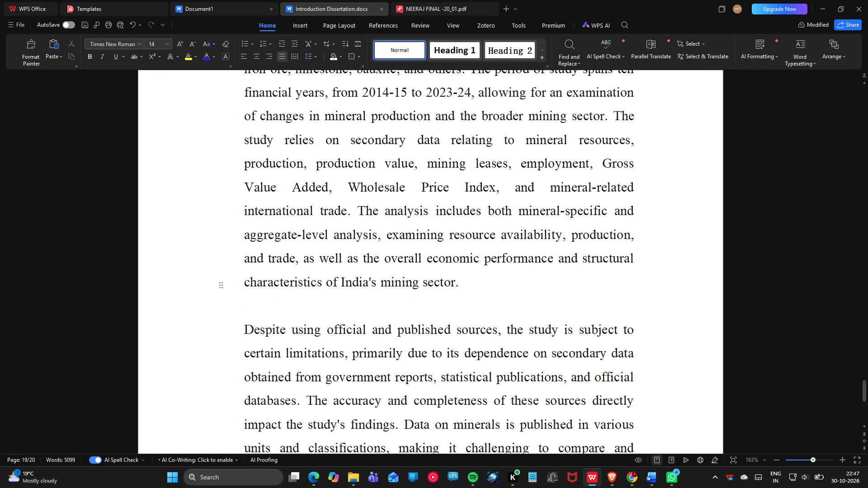
key("Return")
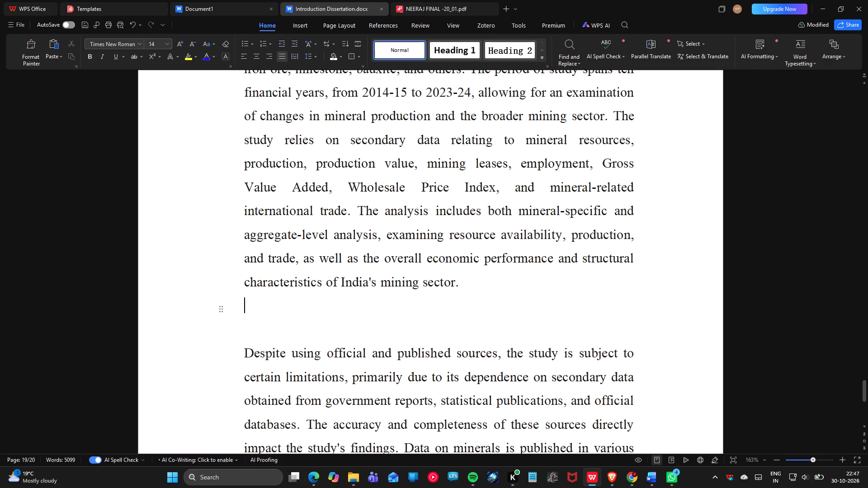
key("ctrl+v")
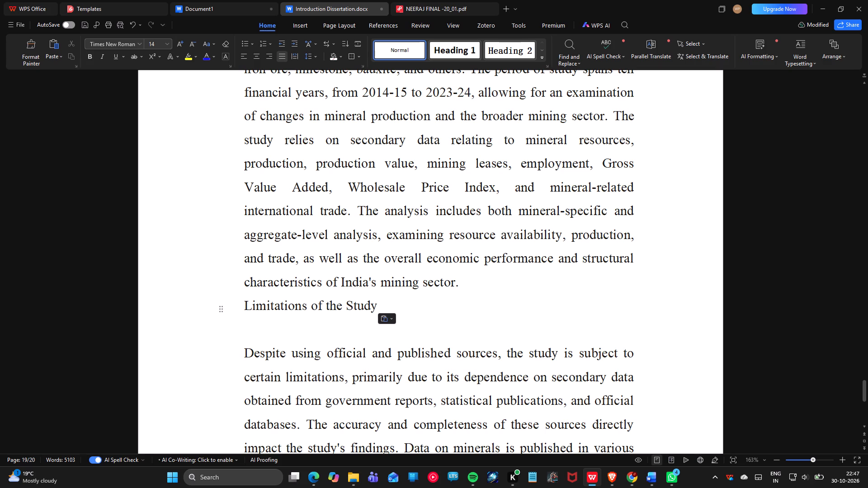
left_click(243, 352)
key("BackSpace")
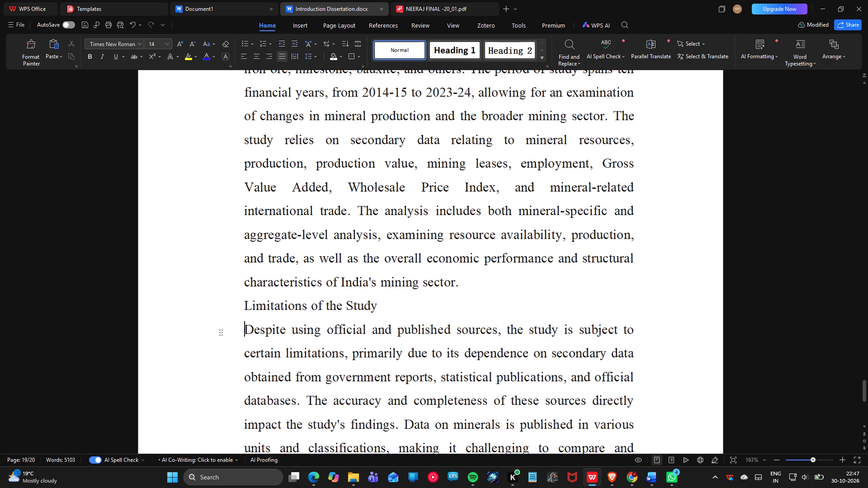
left_click_drag(242, 306, 384, 305)
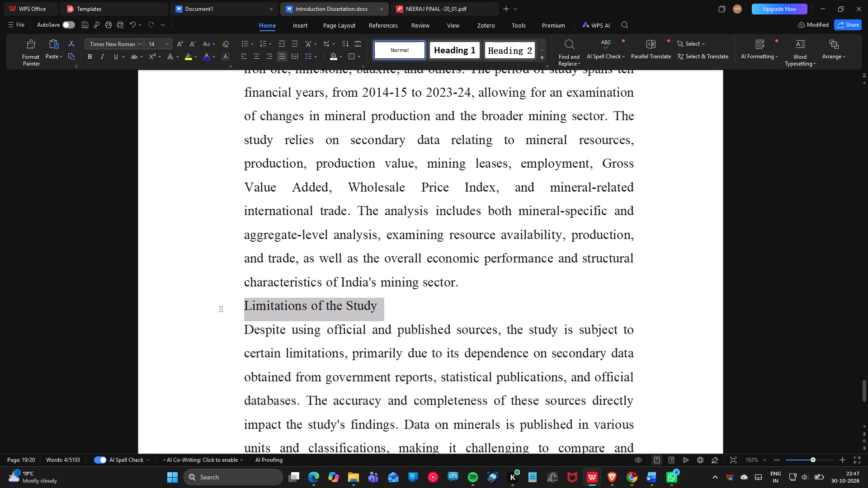
left_click(90, 56)
left_click(276, 253)
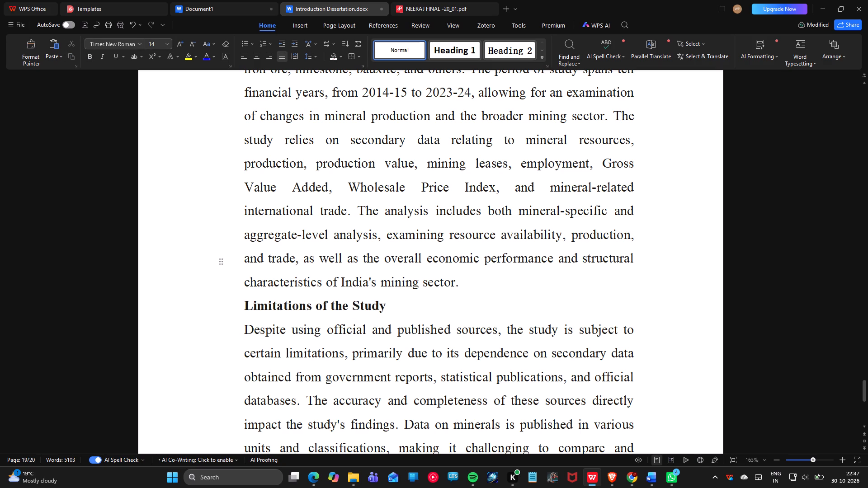
Look back from the scope text to Significance of the Study and forward to the document's end for missing breaks.
scroll(366, 239, "up", 1)
scroll(487, 202, "up", 2)
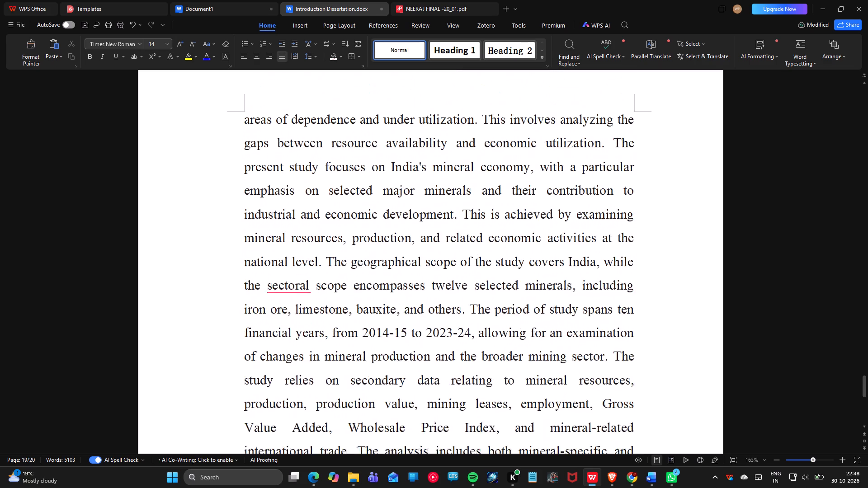
scroll(487, 202, "up", 6)
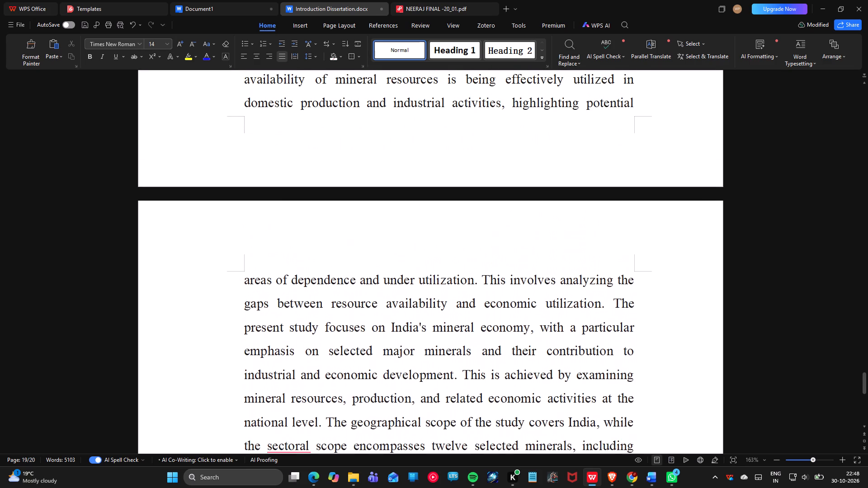
scroll(487, 202, "up", 2)
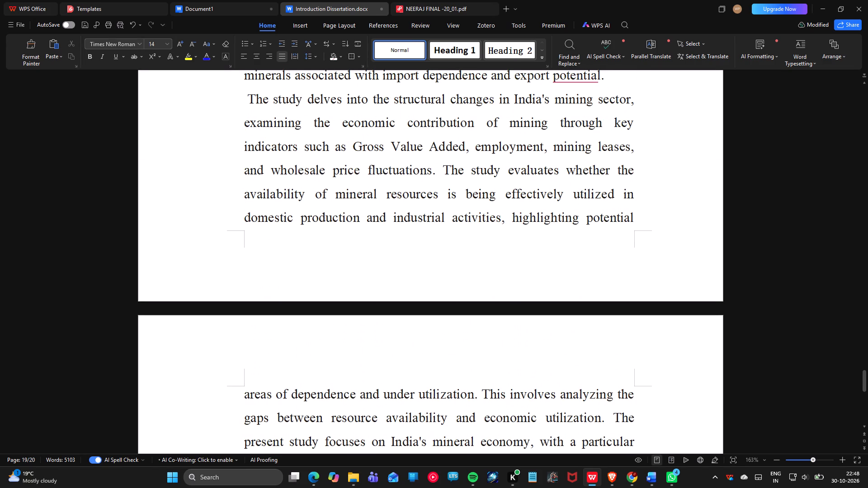
scroll(427, 181, "up", 1)
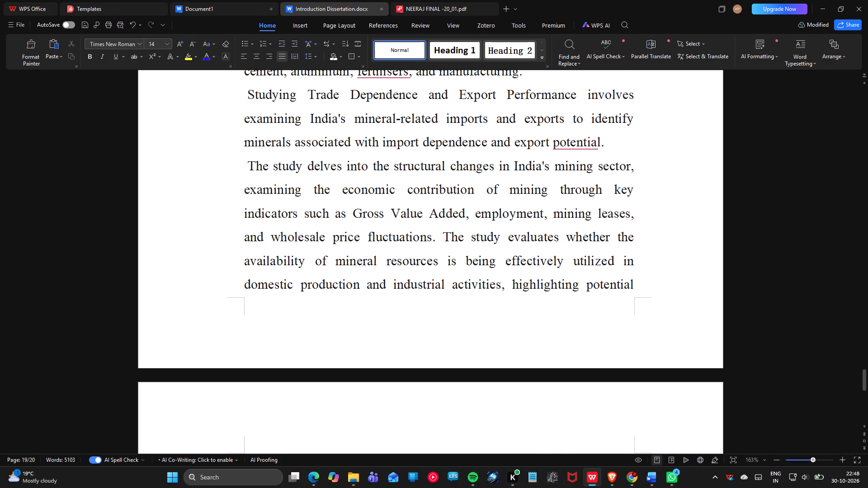
scroll(530, 291, "up", 6)
scroll(530, 291, "down", 3)
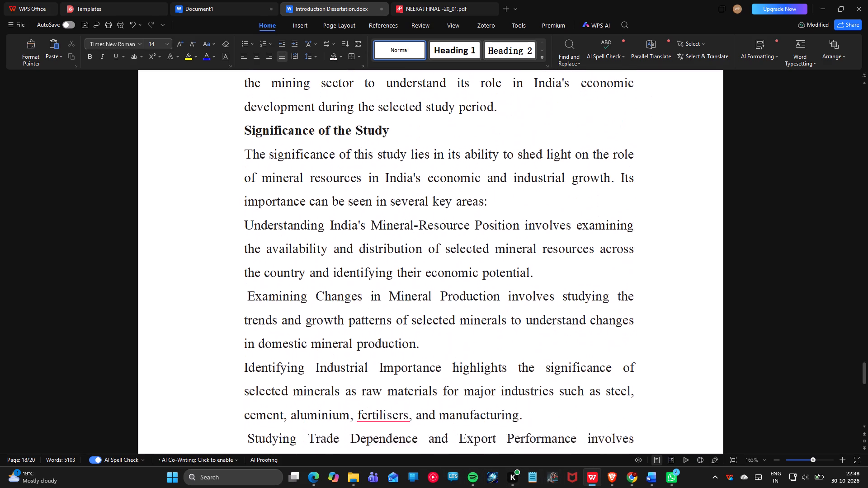
scroll(530, 291, "down", 11)
Start a new paragraph at "Data on minerals is published" in Limitations of the Study.
scroll(530, 291, "up", 1)
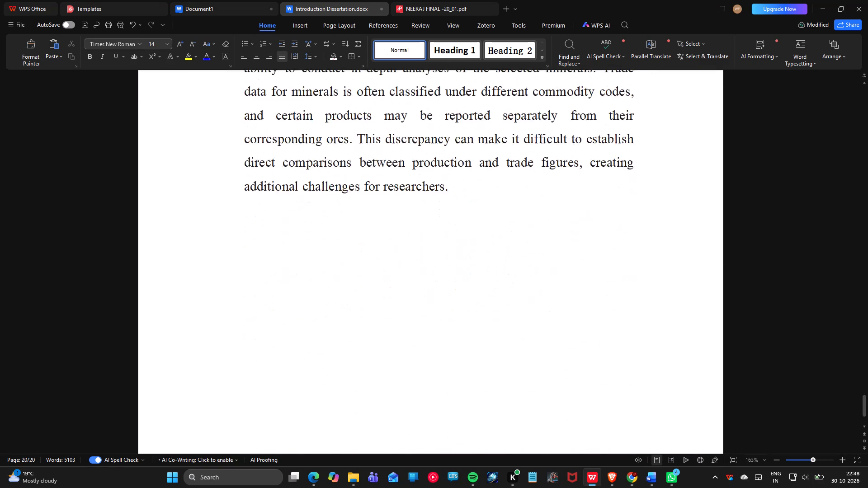
scroll(530, 291, "up", 3)
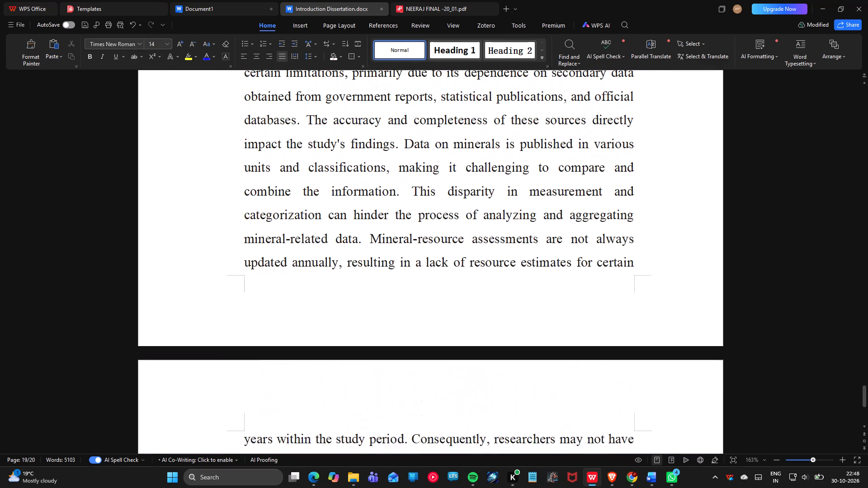
scroll(530, 291, "up", 1)
scroll(489, 189, "up", 1)
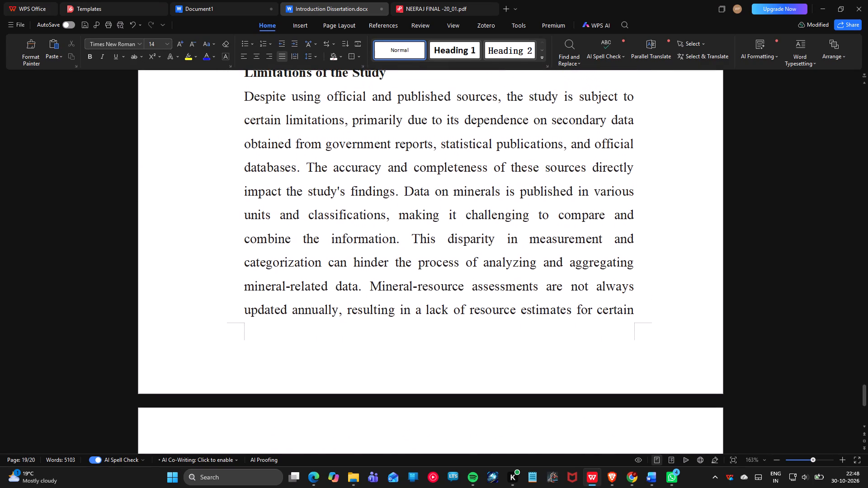
left_click(399, 190)
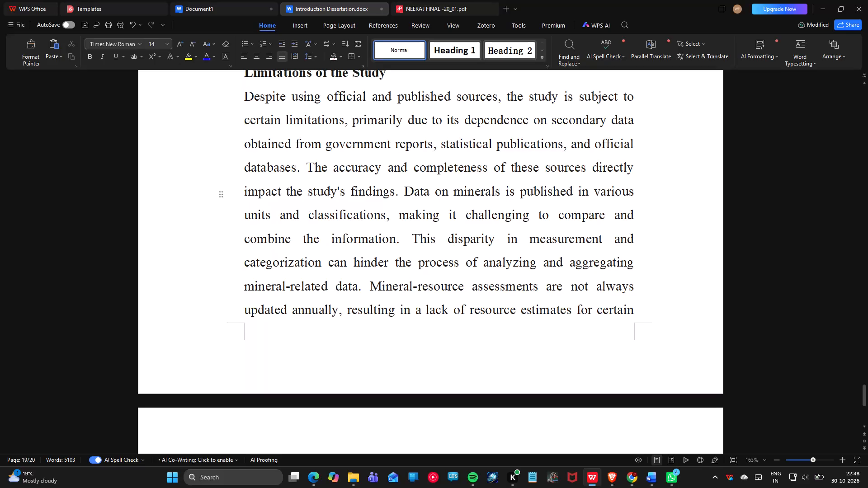
key("Return")
Look through the rest of Limitations of the Study to the document's end for further paragraph breaks.
scroll(442, 234, "down", 1)
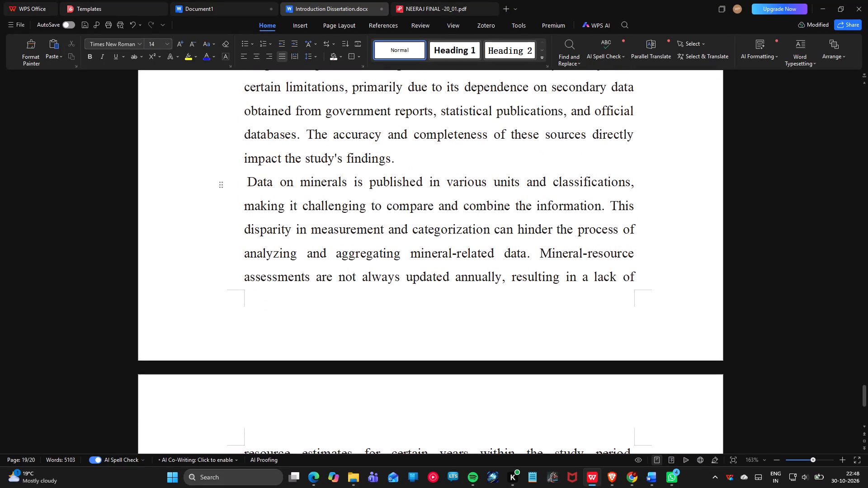
scroll(442, 234, "down", 3)
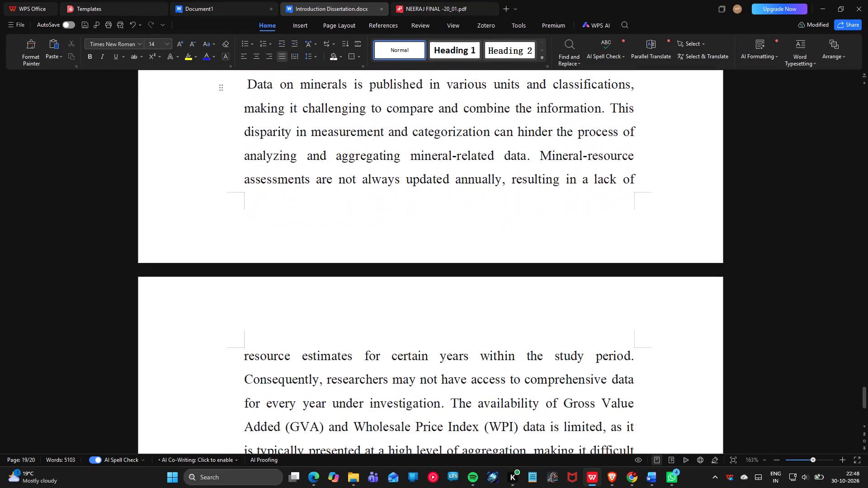
scroll(442, 234, "down", 1)
scroll(444, 278, "down", 2)
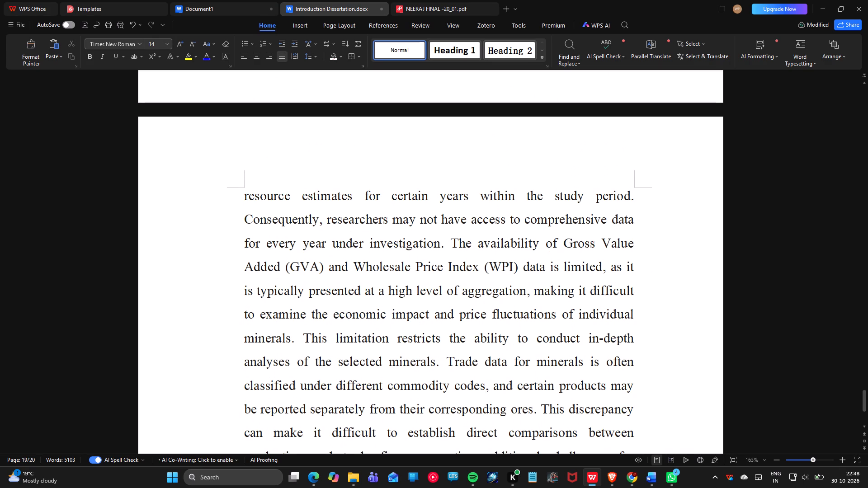
scroll(418, 315, "down", 1)
scroll(441, 270, "down", 2)
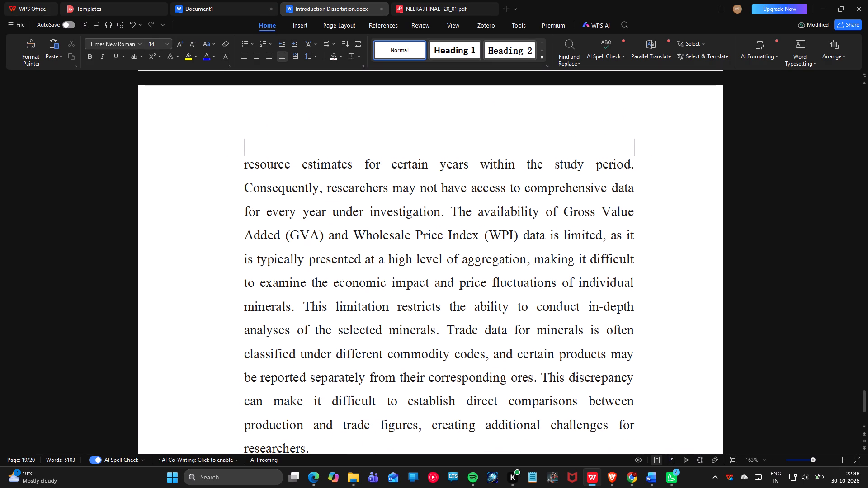
scroll(434, 268, "down", 2)
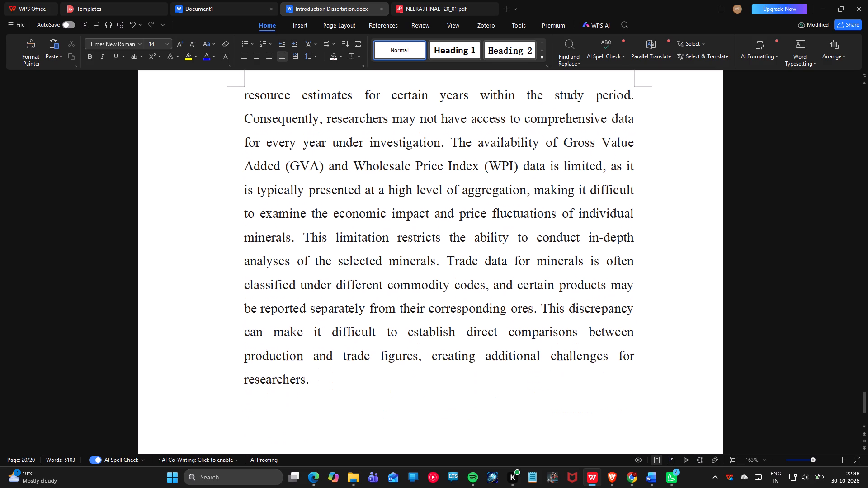
Start a new paragraph at "This limitation restricts the ability" in Limitations of the Study.
left_click(299, 237)
key("Return")
Reread Limitations of the Study through to the document's end, checking how its paragraphs are divided.
scroll(300, 245, "up", 1)
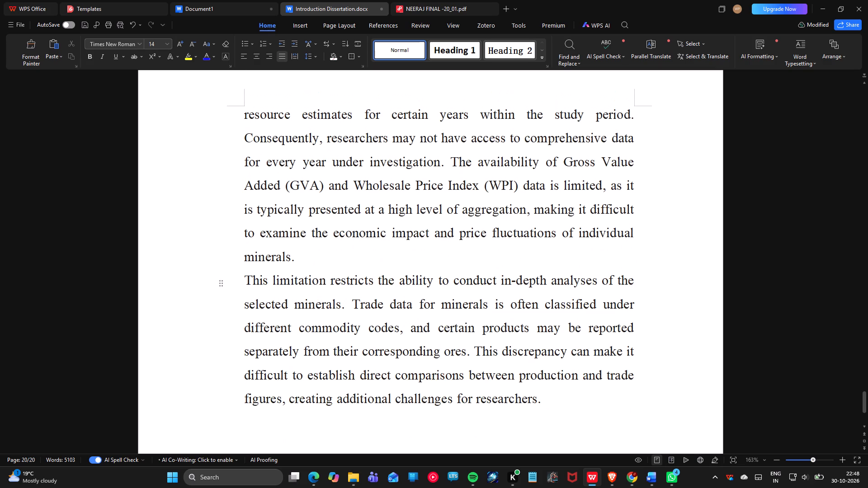
scroll(300, 245, "up", 2)
scroll(300, 245, "down", 1)
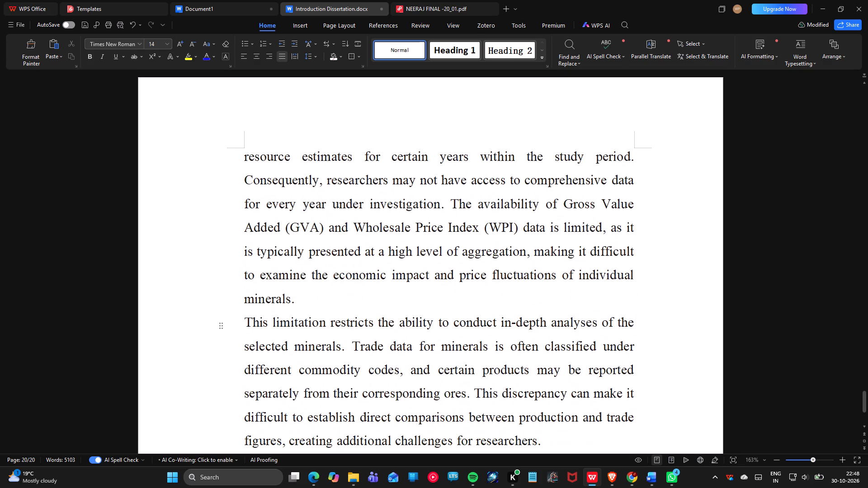
scroll(300, 245, "down", 1)
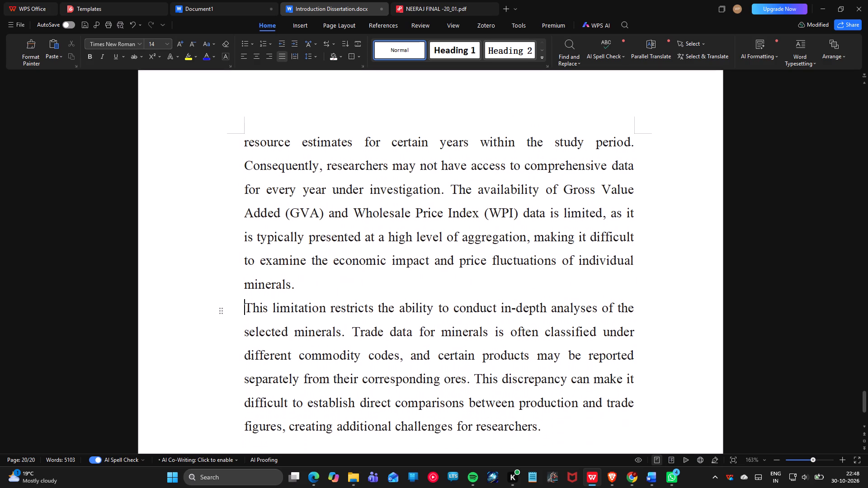
scroll(300, 245, "down", 1)
scroll(300, 245, "up", 3)
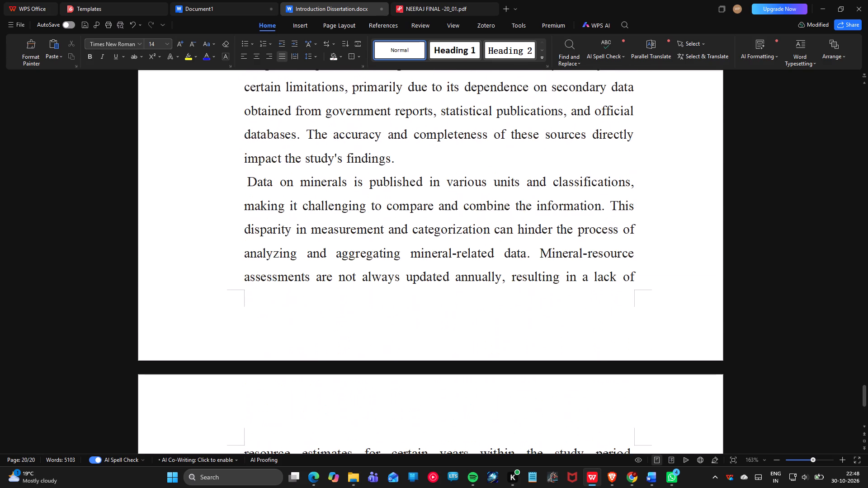
scroll(300, 245, "up", 2)
scroll(300, 245, "down", 4)
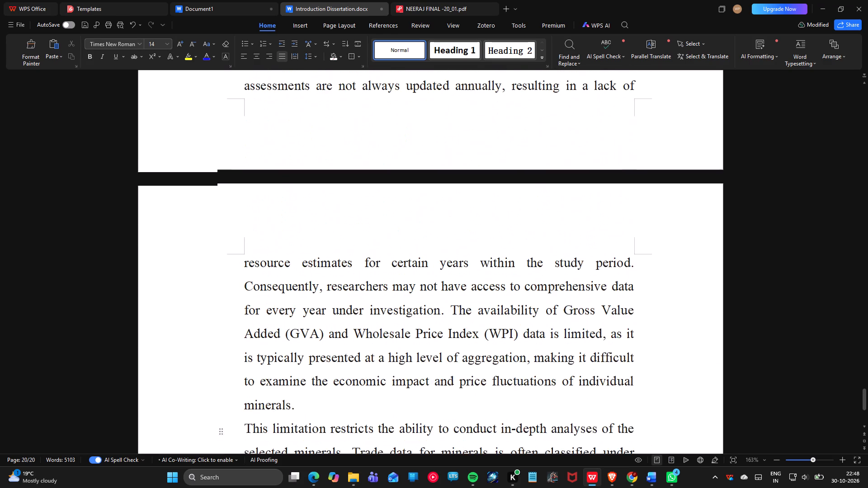
scroll(300, 245, "down", 6)
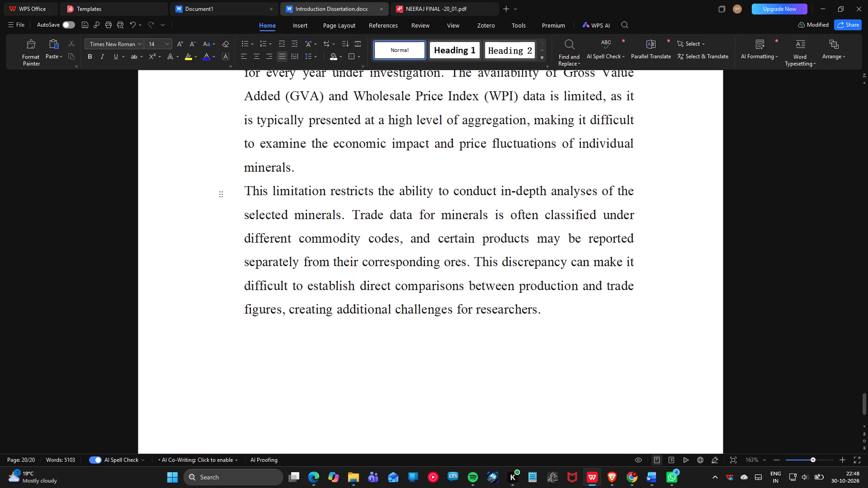
scroll(429, 307, "down", 2)
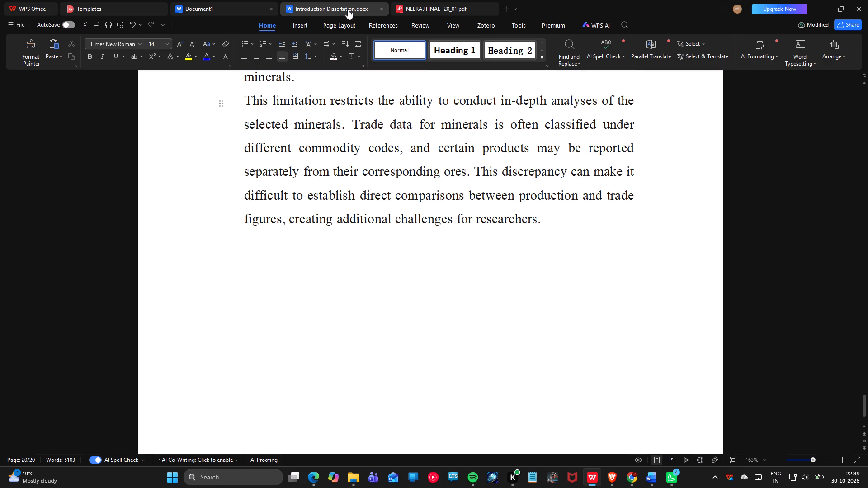
Return to the start of Chapter 1 and review the headings and paragraphs of sections 1.1 to 1.5.
scroll(462, 226, "up", 14)
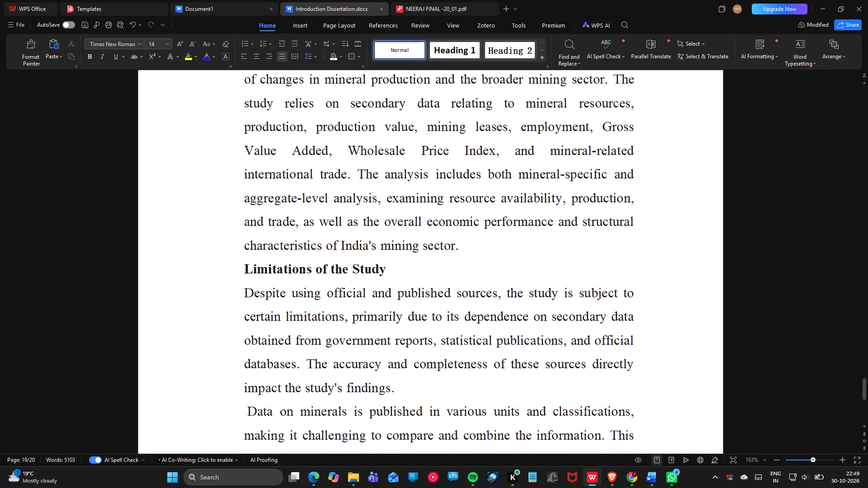
scroll(462, 226, "up", 7)
scroll(462, 226, "up", 20)
scroll(462, 226, "up", 20)
scroll(462, 226, "up", 19)
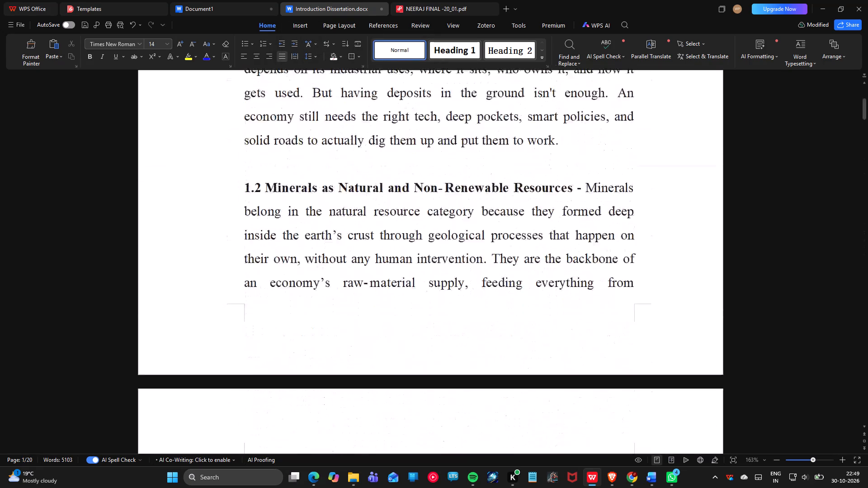
scroll(462, 226, "up", 20)
scroll(462, 226, "up", 2)
scroll(462, 226, "down", 10)
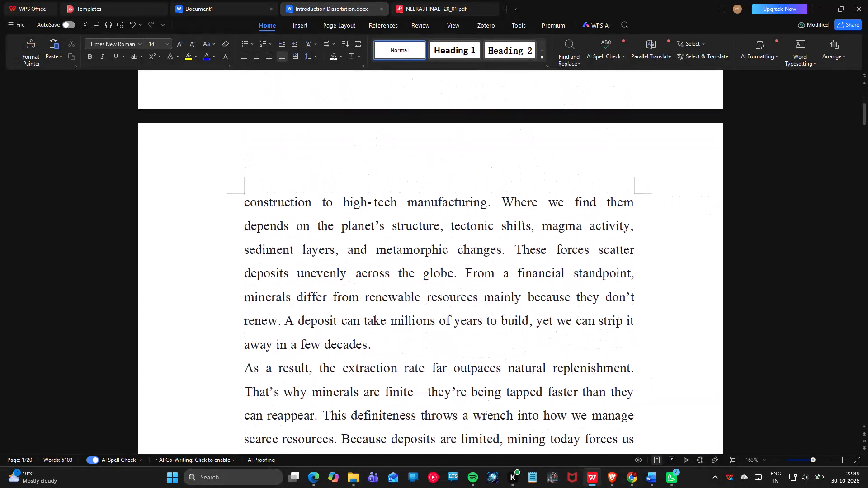
scroll(462, 226, "down", 5)
scroll(462, 226, "up", 11)
scroll(462, 226, "down", 3)
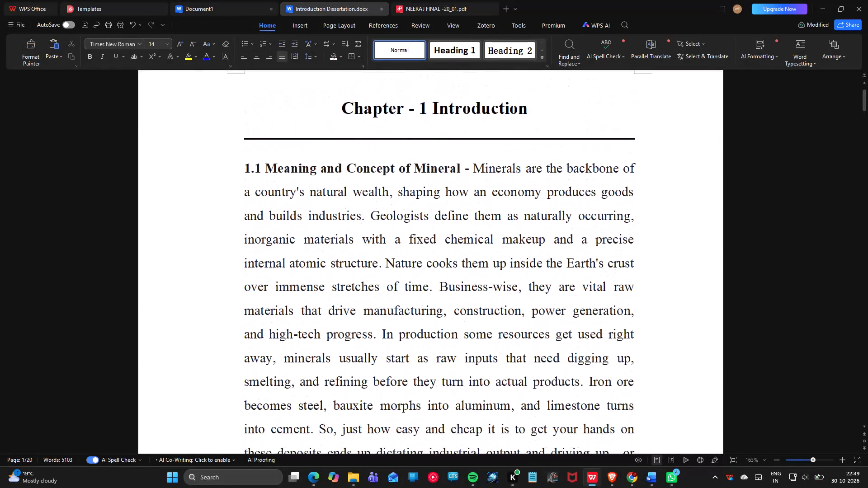
scroll(462, 226, "down", 5)
scroll(462, 226, "up", 3)
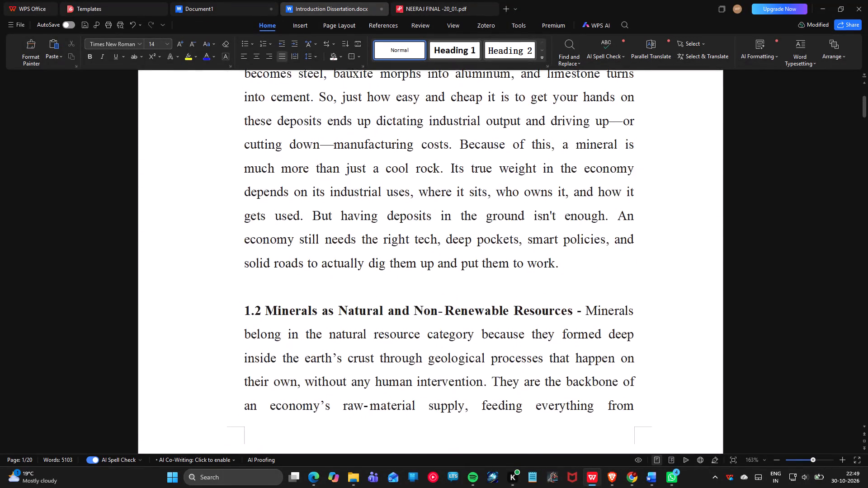
scroll(462, 226, "down", 5)
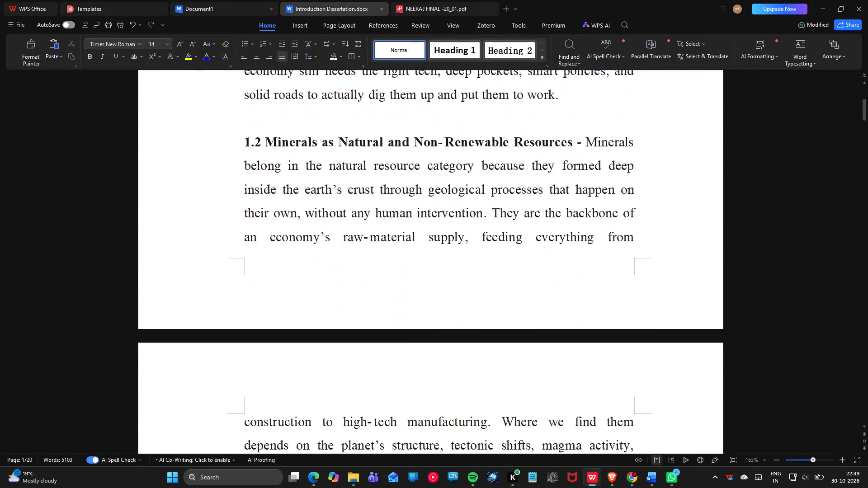
scroll(462, 226, "down", 11)
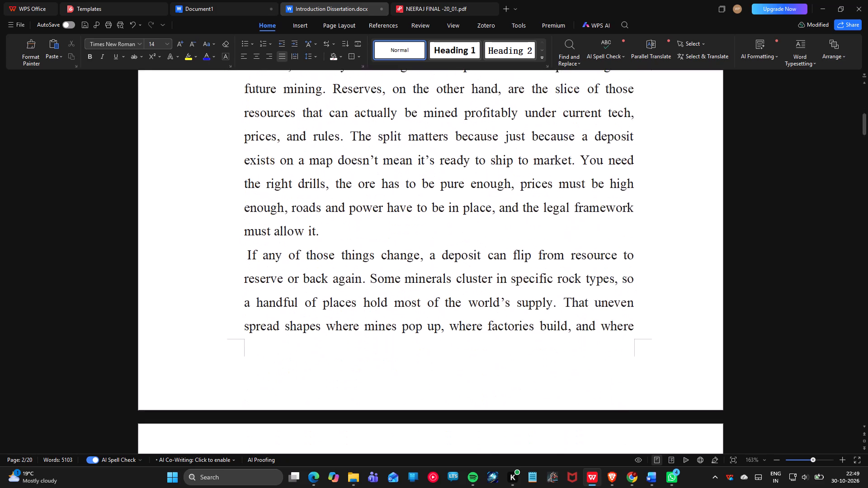
scroll(462, 226, "down", 13)
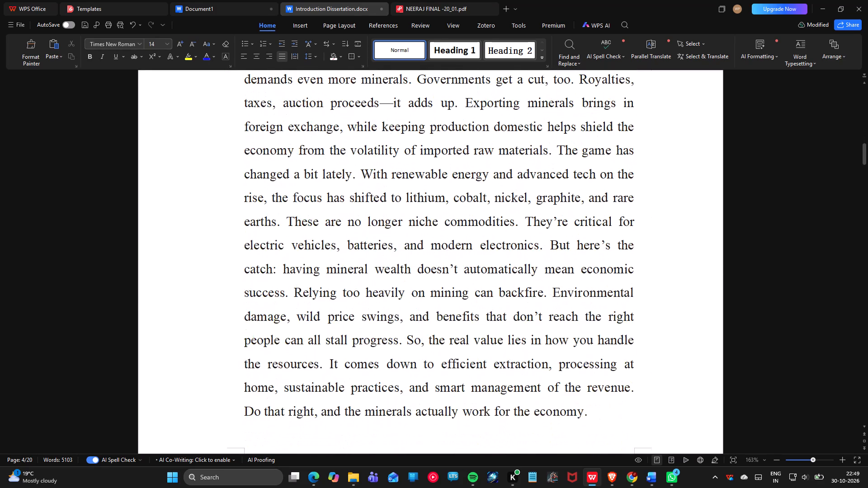
scroll(462, 226, "down", 7)
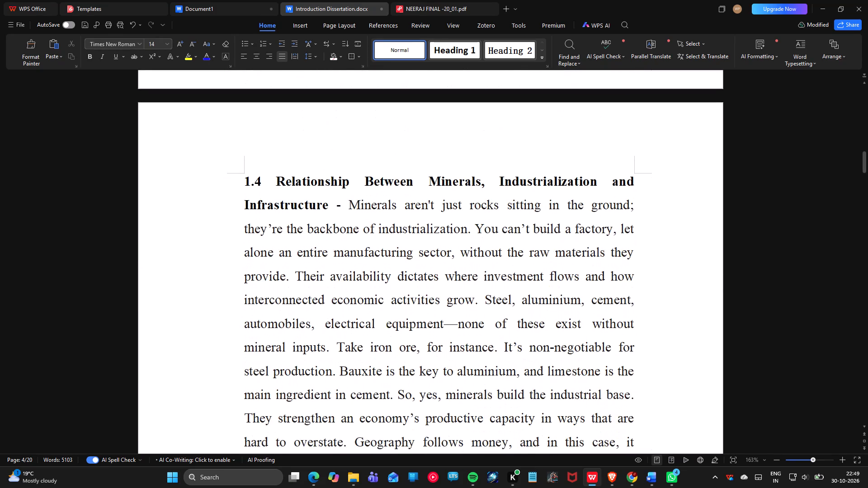
scroll(462, 226, "down", 6)
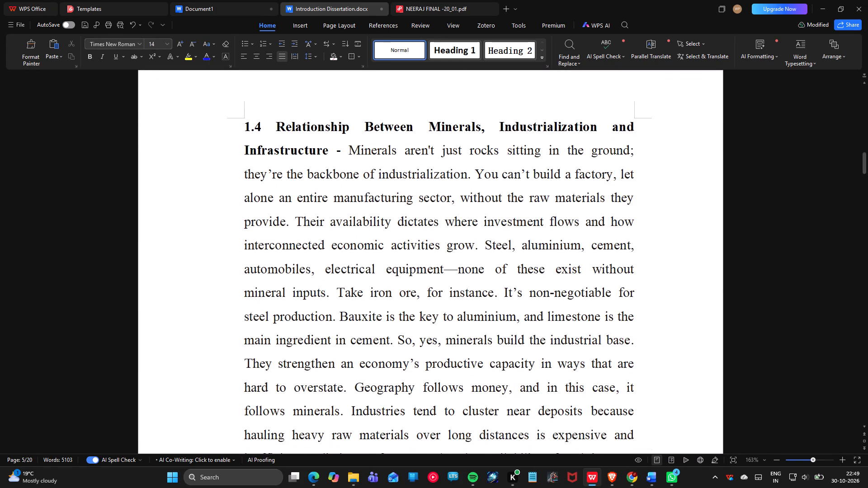
scroll(462, 226, "down", 7)
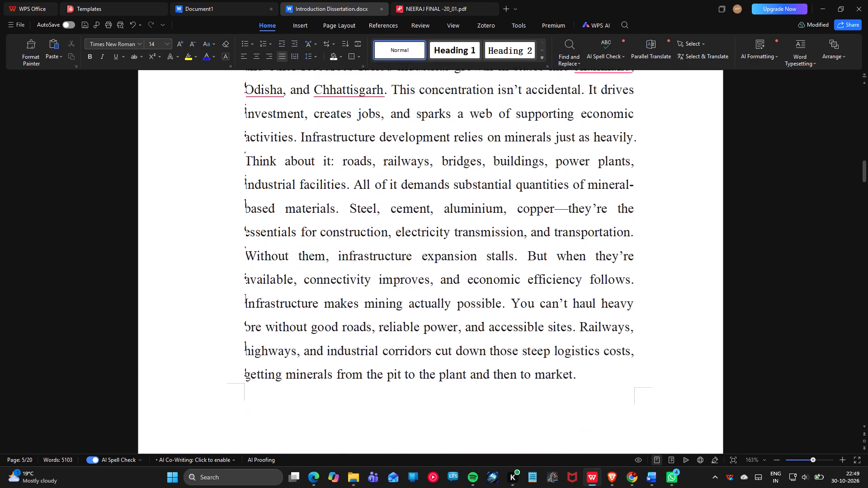
scroll(462, 226, "down", 20)
scroll(462, 226, "down", 1)
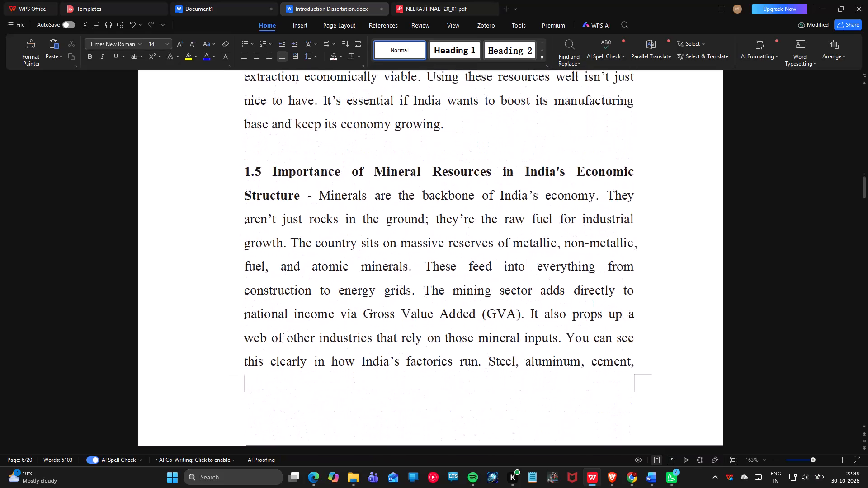
scroll(462, 226, "down", 10)
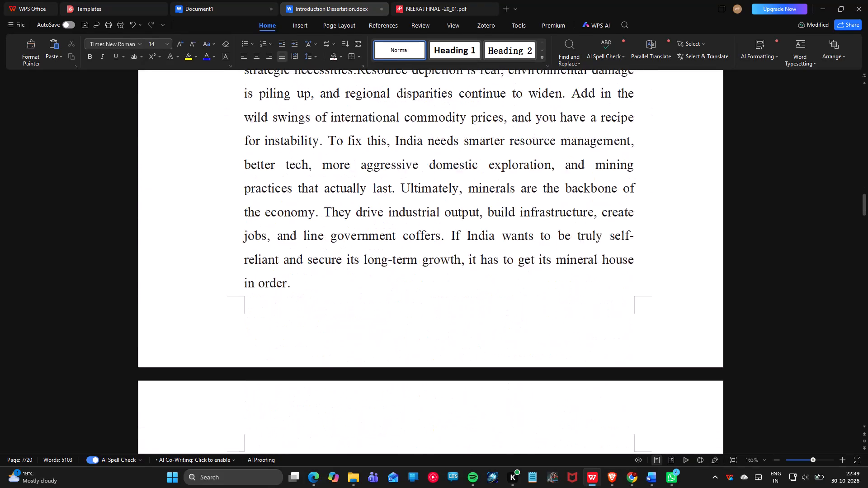
Review the headings and paragraph layout of Classification of Minerals and Overview of India's Mineral Sector.
scroll(462, 226, "down", 9)
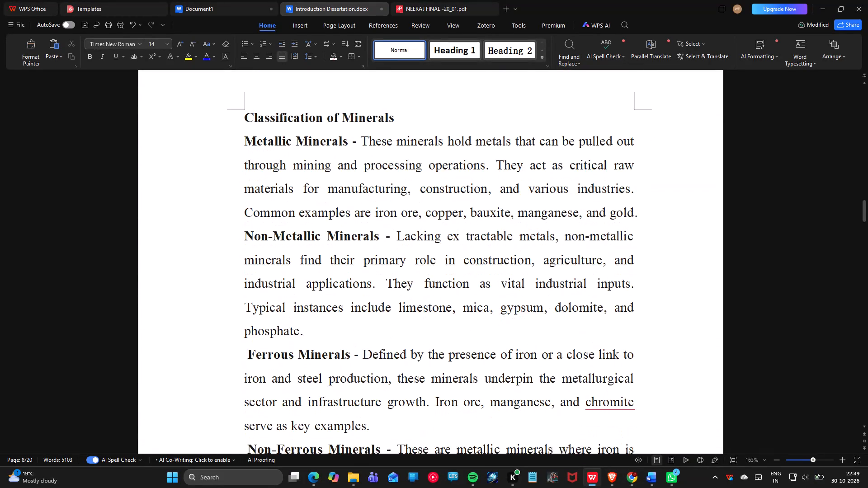
scroll(462, 226, "down", 6)
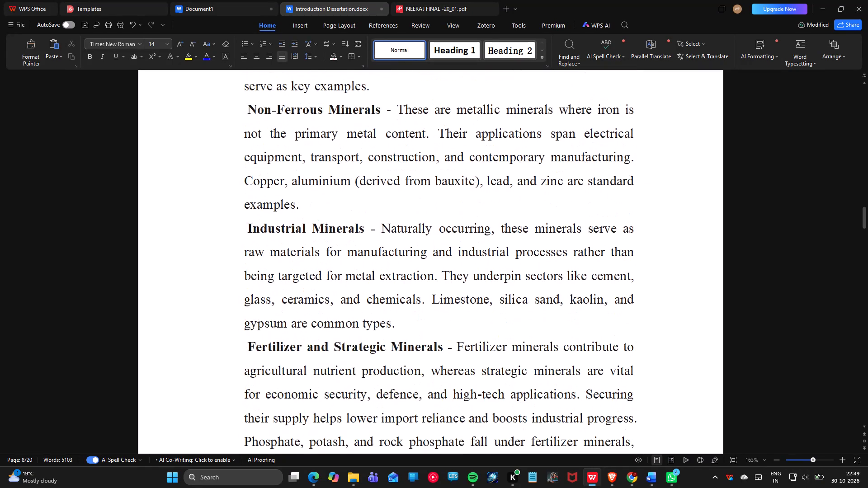
scroll(462, 226, "down", 6)
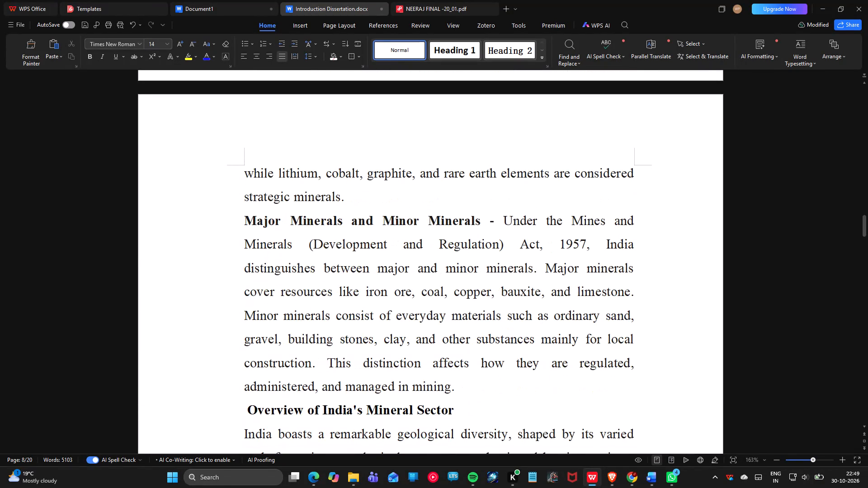
scroll(462, 226, "down", 2)
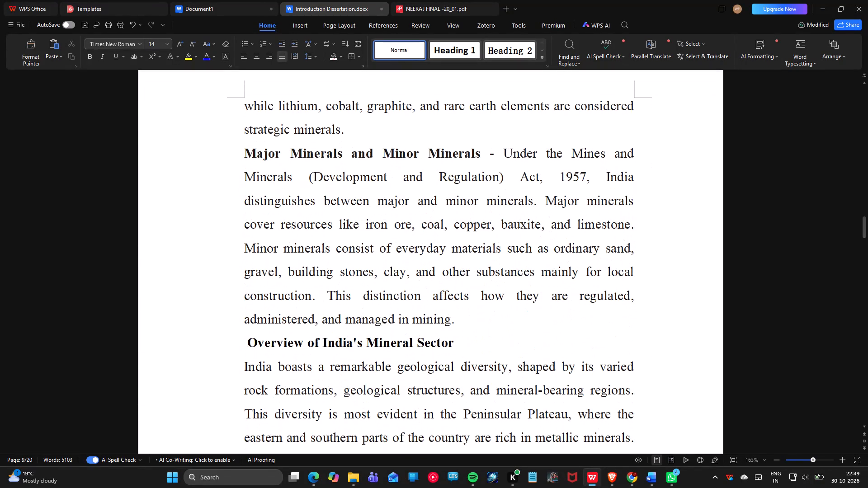
scroll(462, 226, "down", 2)
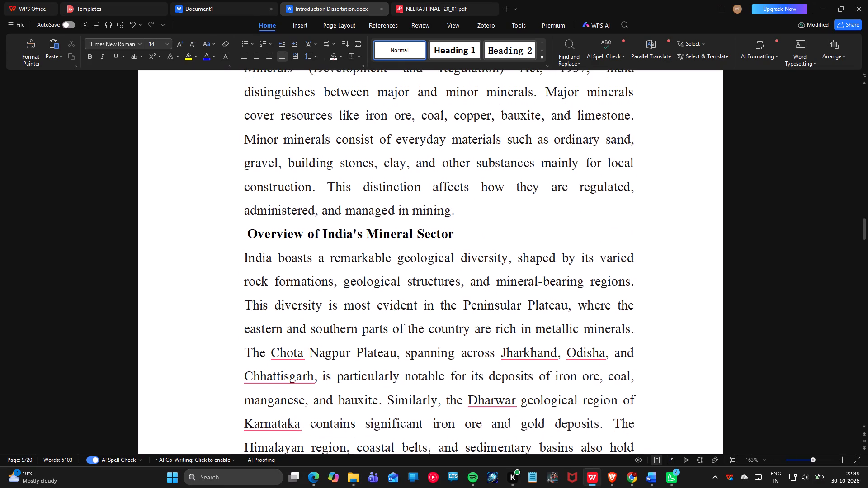
scroll(462, 226, "down", 1)
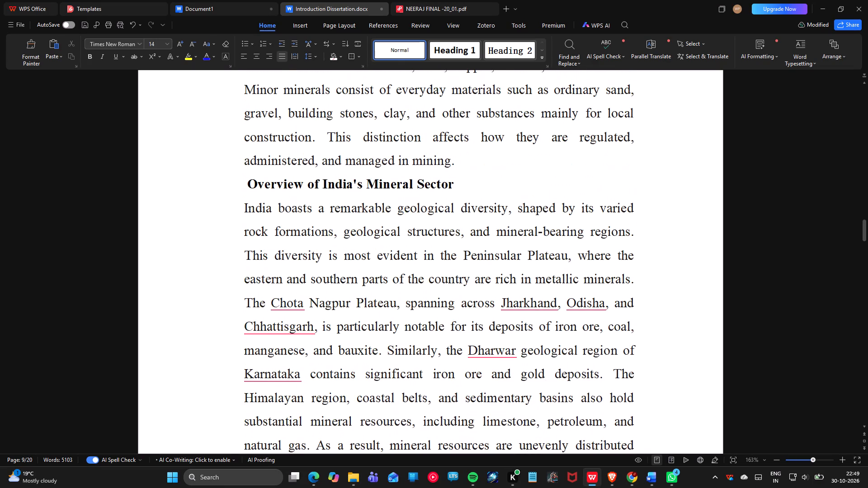
scroll(462, 226, "down", 5)
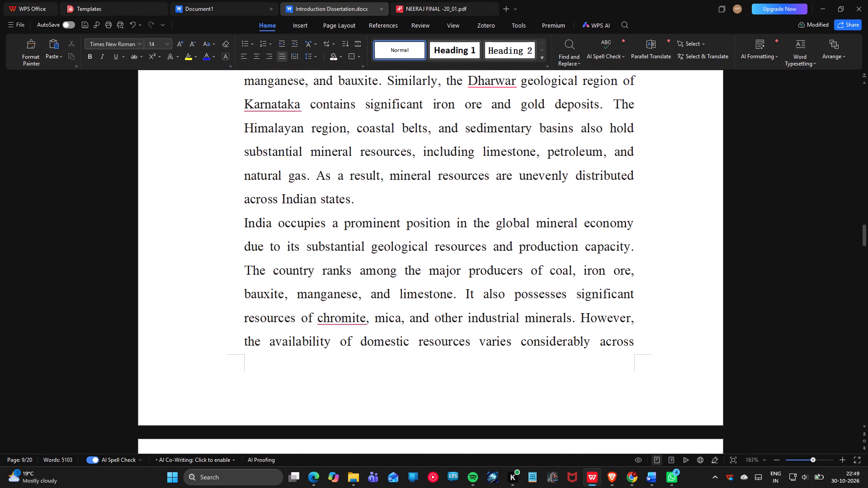
scroll(462, 226, "down", 7)
Review the headings and paragraphs of Structure of the Indian Mining Industry, Public and Private Participation, and Captive and Non-Captive Mining.
scroll(462, 226, "down", 1)
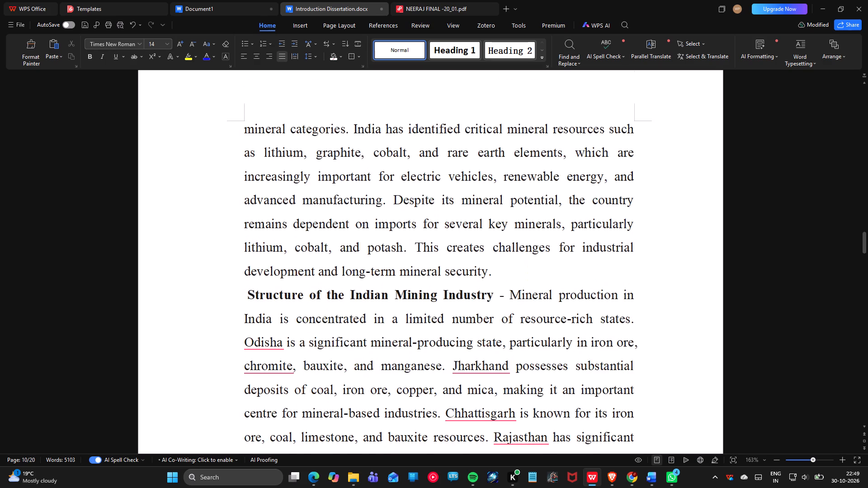
scroll(462, 226, "down", 6)
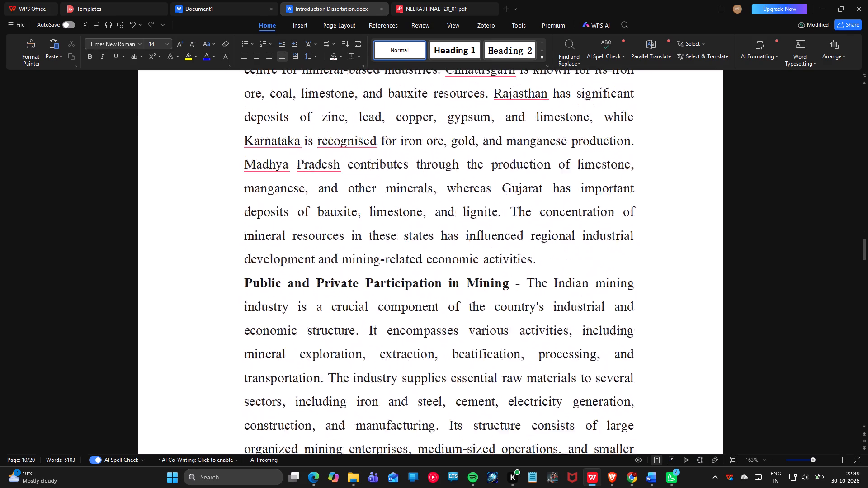
scroll(462, 226, "down", 5)
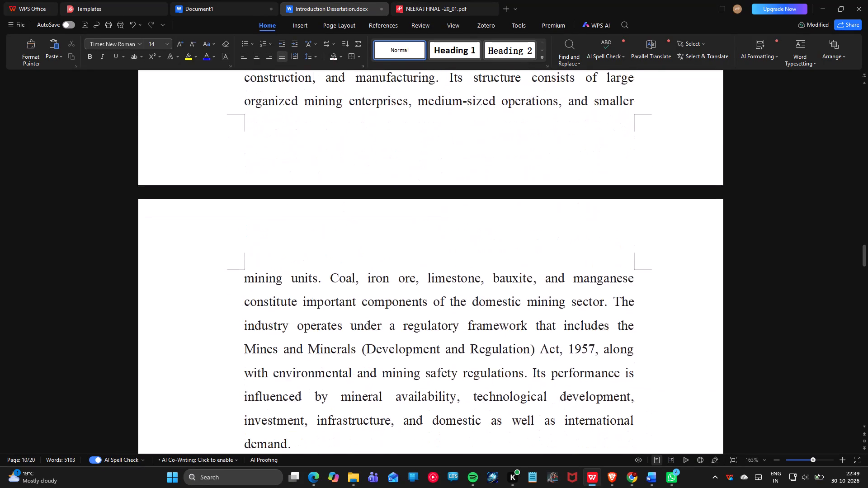
scroll(462, 226, "down", 6)
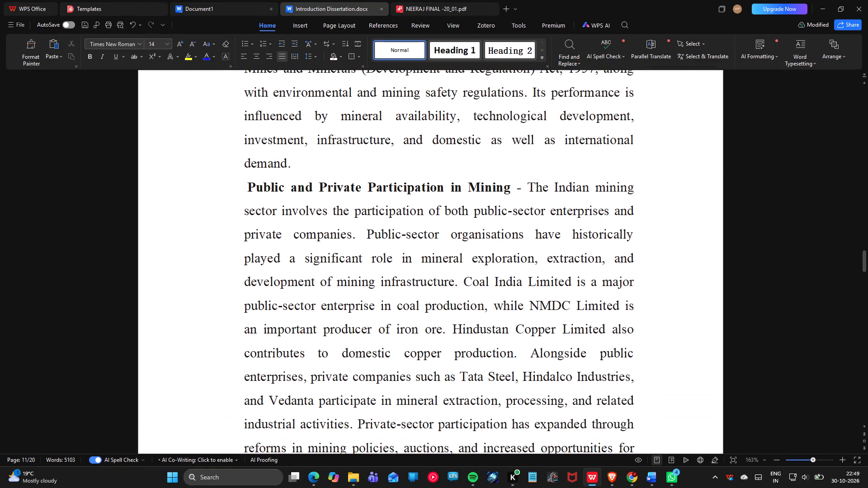
scroll(462, 226, "down", 4)
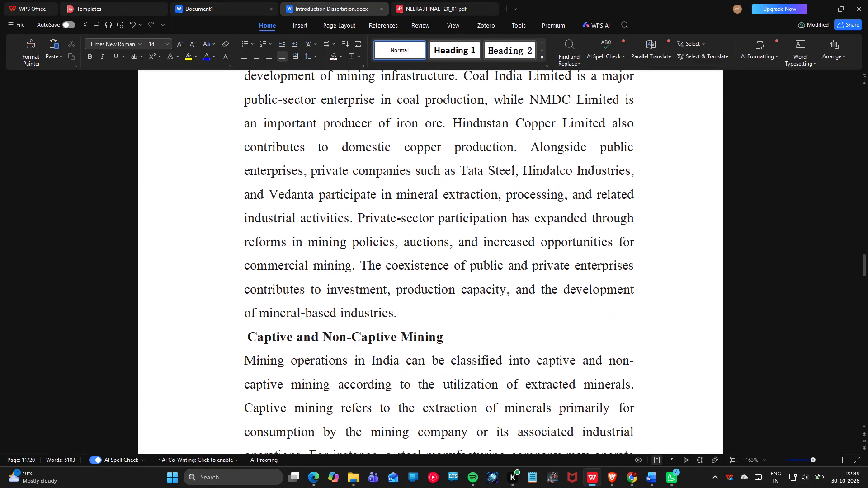
scroll(462, 226, "down", 3)
Review the headings and paragraph layout of Economic Importance of the Mineral Sector and its subsections, including Export Earnings and Raw Material Supply.
scroll(462, 226, "down", 6)
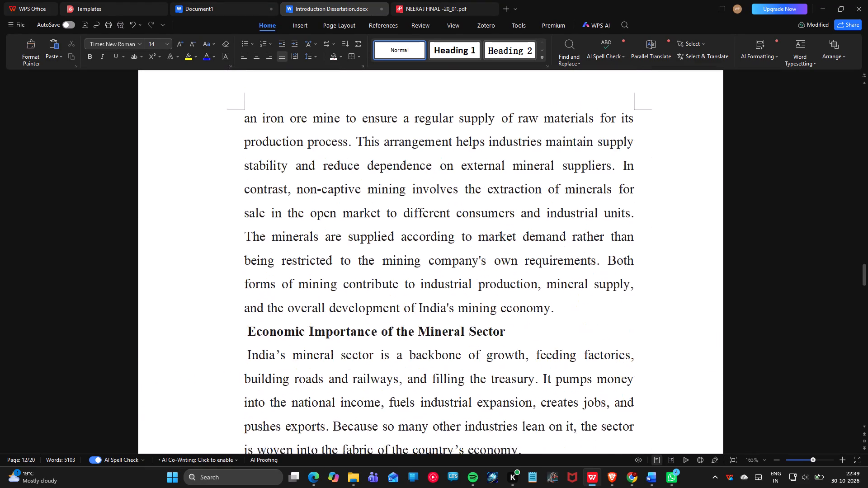
scroll(462, 226, "down", 6)
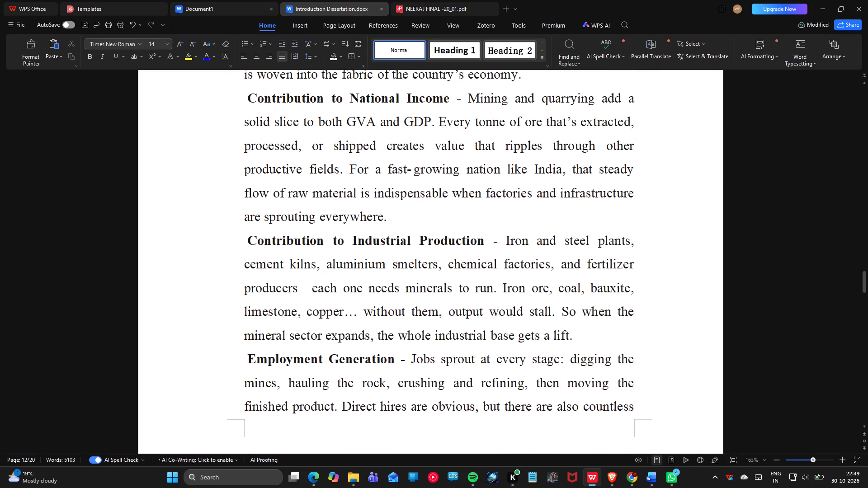
scroll(462, 226, "down", 5)
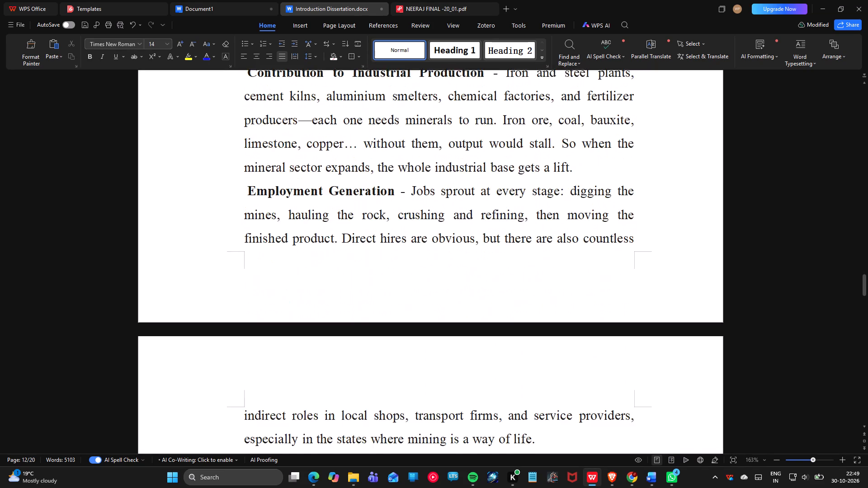
scroll(462, 226, "down", 6)
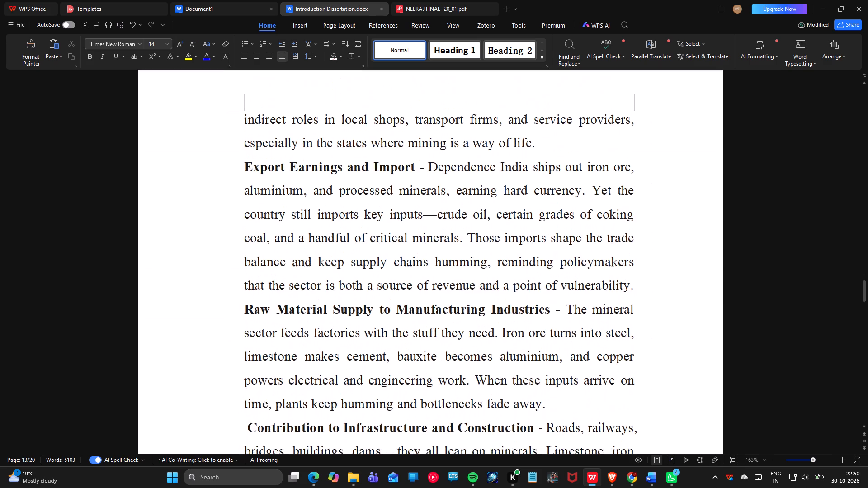
scroll(462, 226, "down", 3)
scroll(462, 226, "up", 1)
scroll(462, 226, "down", 1)
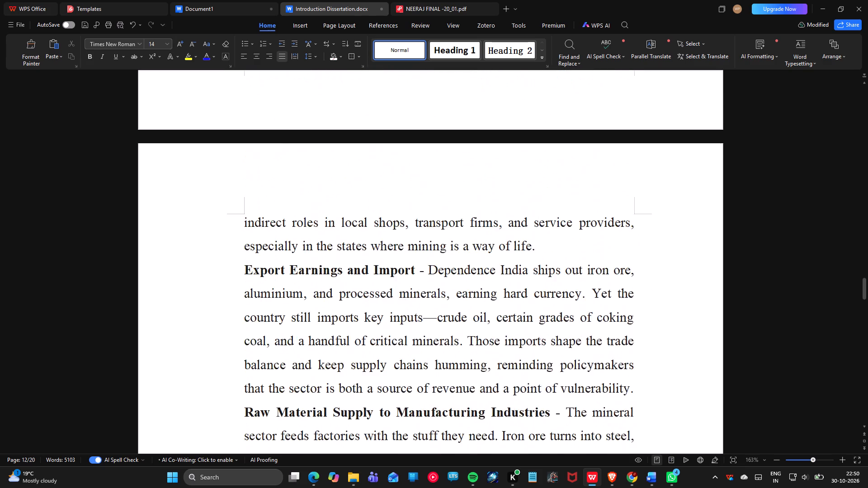
scroll(462, 226, "down", 5)
Look through the mineral profiles and go back to the start of the Selected Minerals section, checking the headings.
scroll(462, 226, "down", 4)
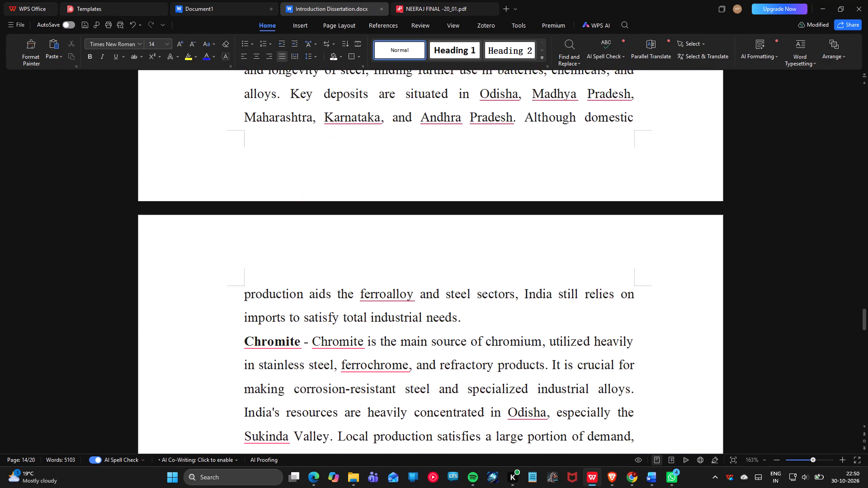
scroll(462, 226, "down", 6)
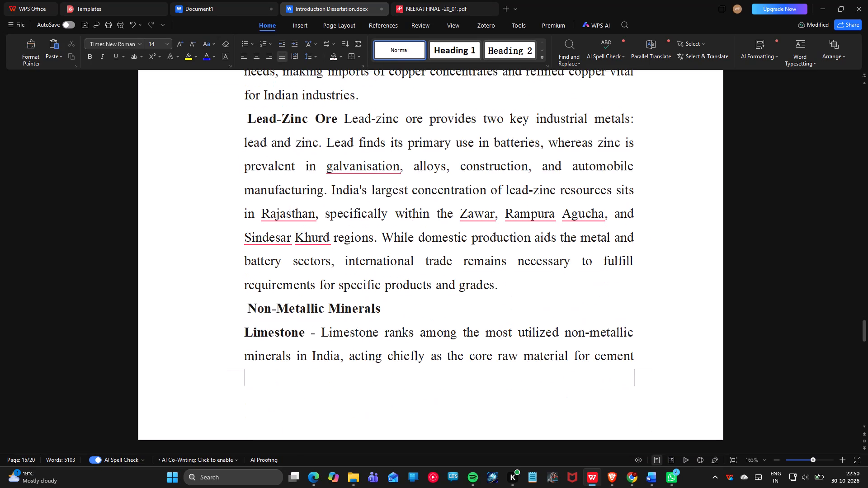
scroll(462, 226, "down", 3)
scroll(462, 226, "up", 3)
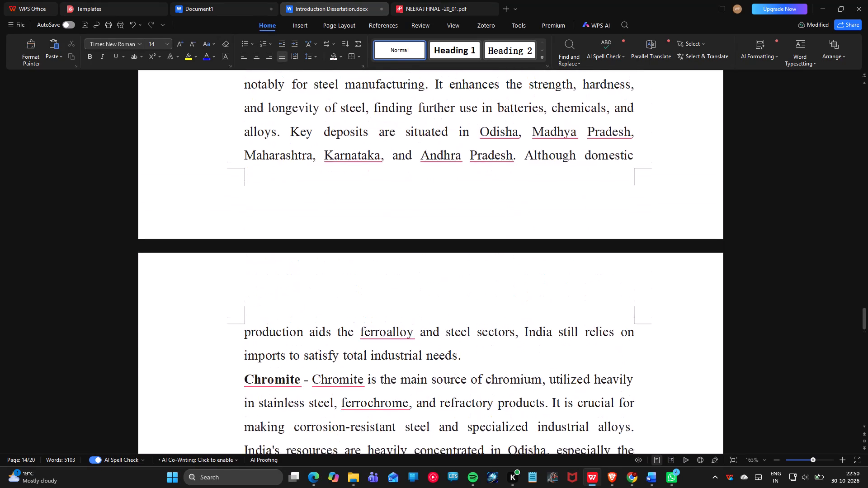
scroll(462, 226, "up", 5)
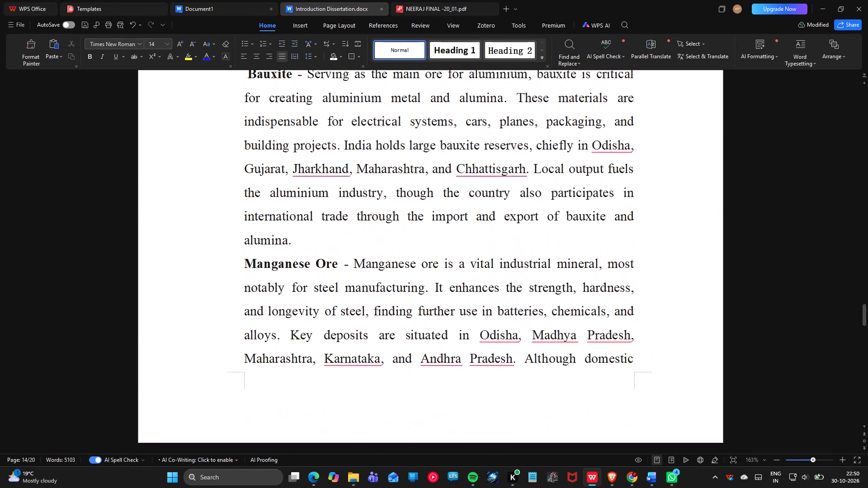
scroll(462, 226, "up", 3)
scroll(399, 228, "up", 2)
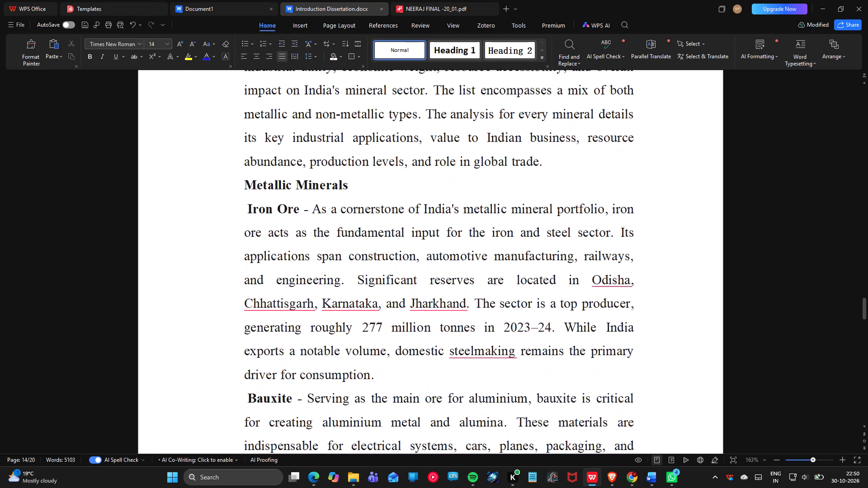
scroll(399, 228, "up", 1)
Extend the heading "Selected Minerals and their Profile" to read "Selected Minerals and their Profile Covered in this Study".
left_click(402, 246)
scroll(402, 246, "up", 3)
left_click(470, 172)
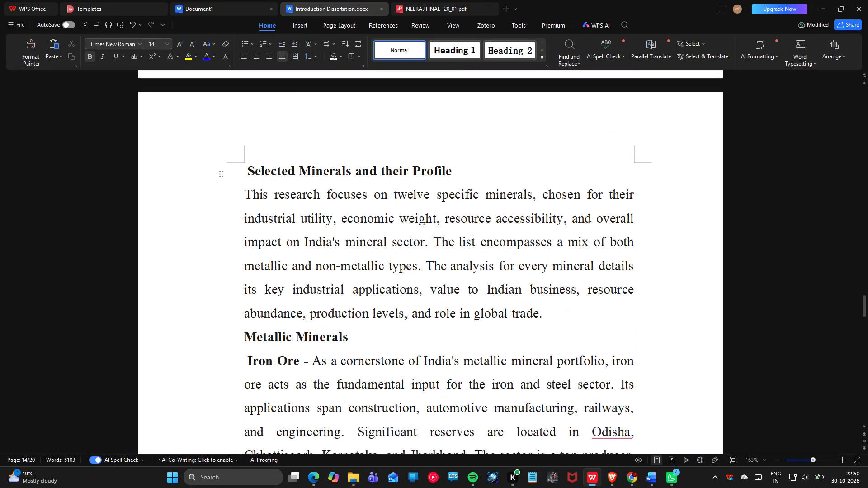
type("co")
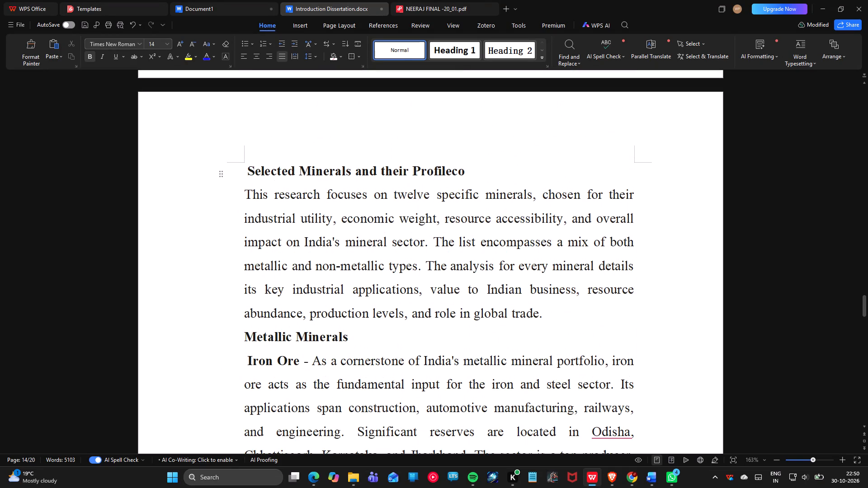
key("BackSpace")
key("BackSpace")
key("space")
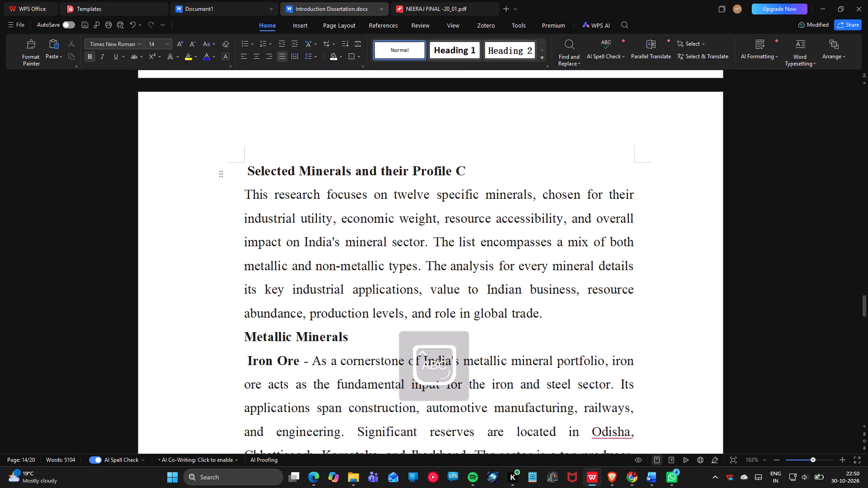
type("vered in")
key("space")
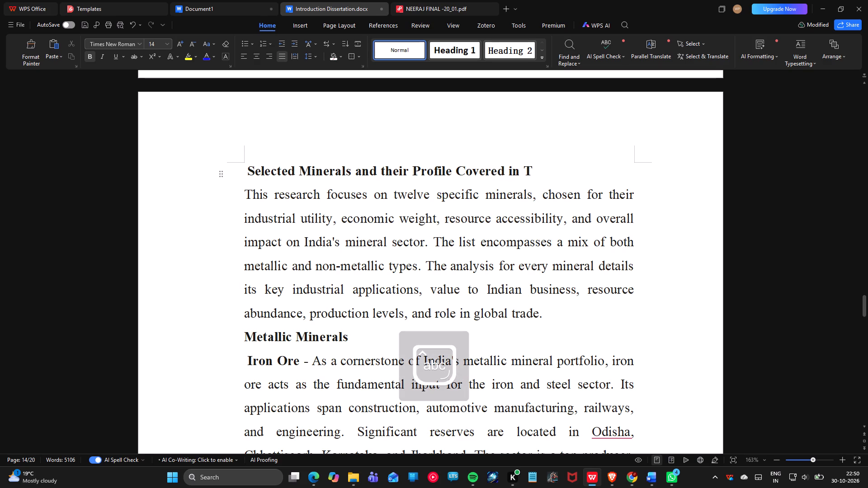
key("BackSpace")
key("BackSpace")
key("BackSpace")
key("BackSpace")
key("BackSpace")
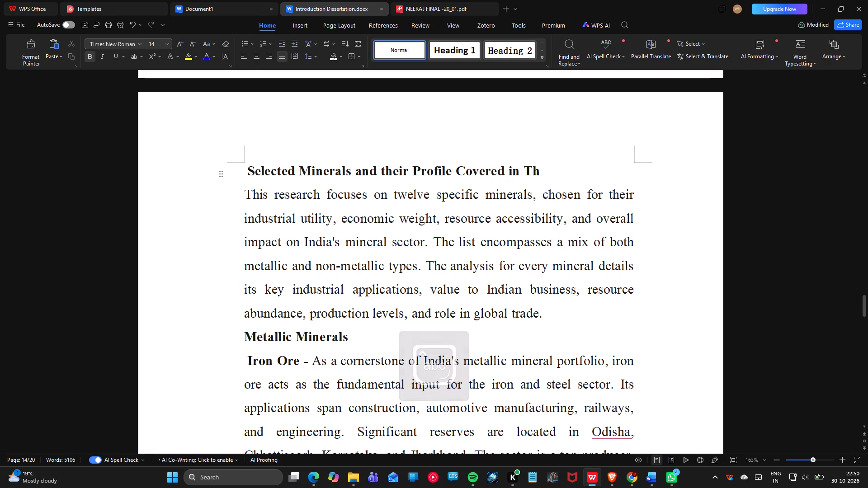
key("BackSpace")
key("BackSpace")
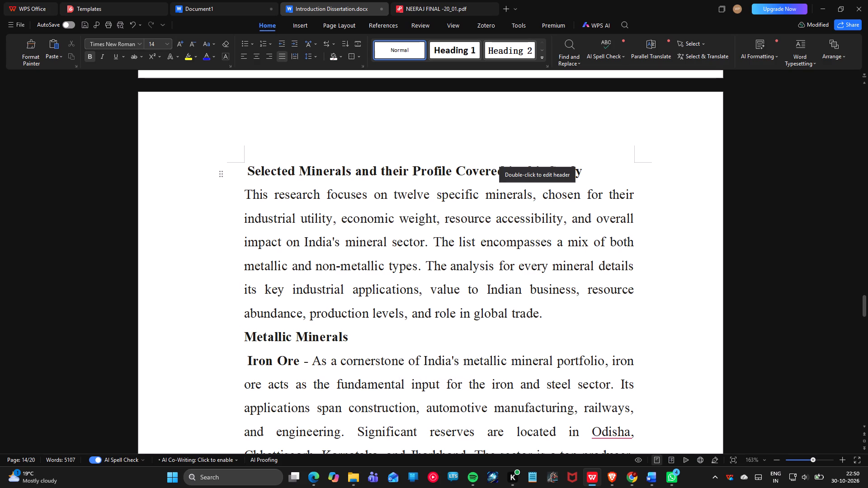
Add a double divider line beneath the Selected Minerals heading, with one blank line before the paragraph "This research focuses".
key("Return")
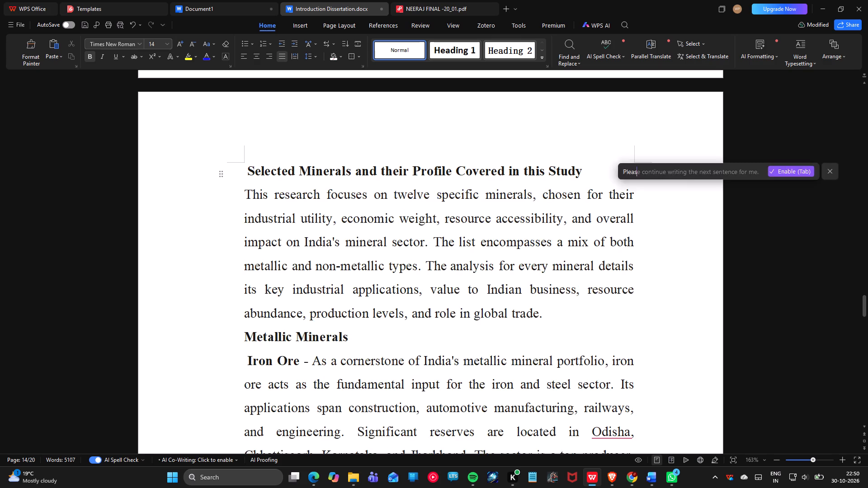
type("===")
key("Return")
scroll(546, 172, "down", 1)
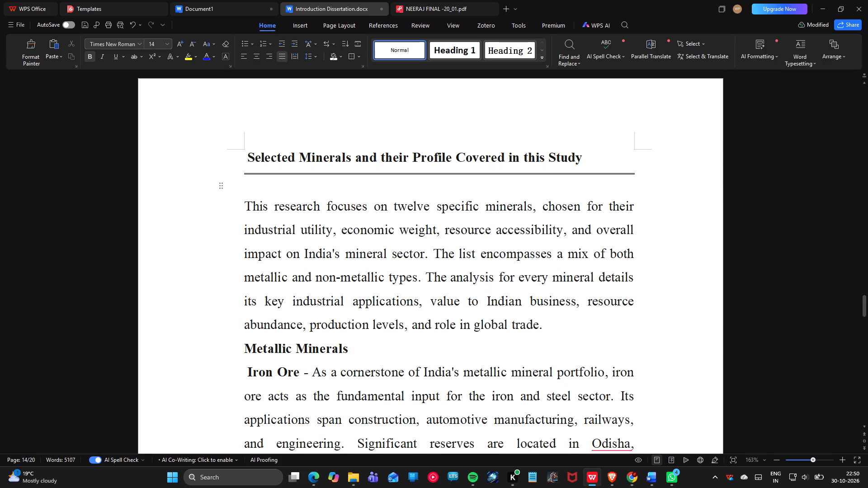
key("Down")
key("BackSpace")
scroll(505, 212, "down", 1)
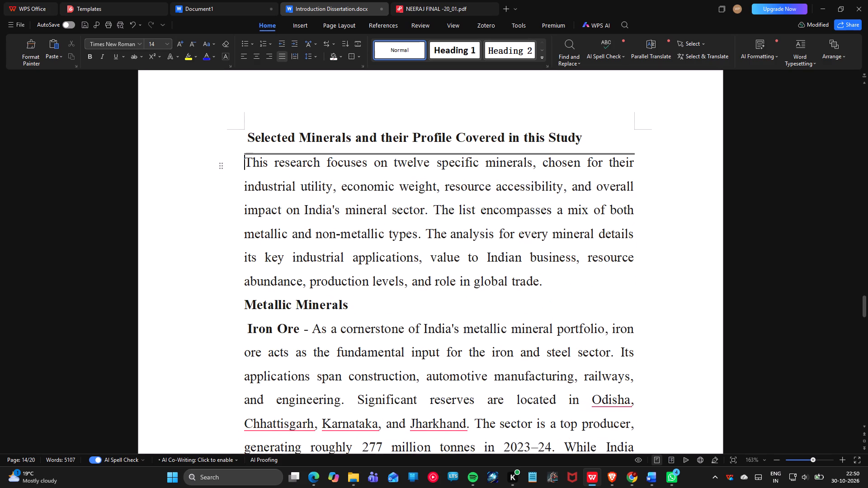
key("Return")
Look over the Metallic and Non-Metallic Minerals profiles and continue on to Limitations of the Study.
scroll(505, 212, "up", 1)
scroll(505, 212, "down", 4)
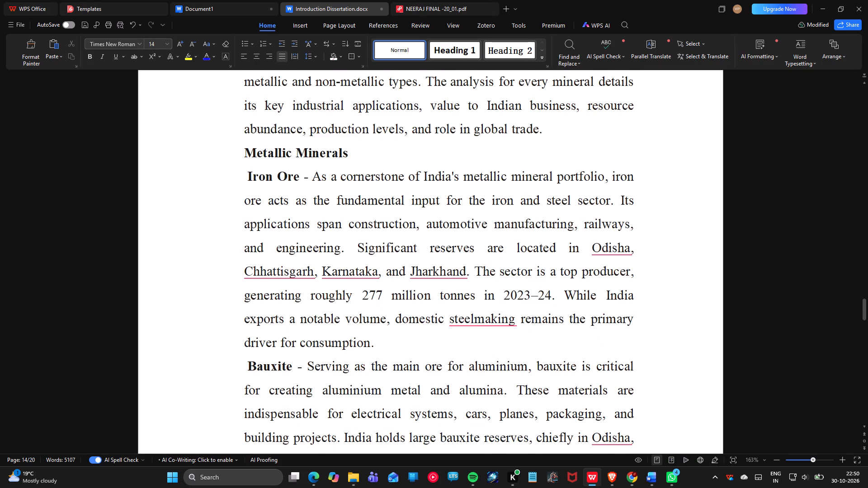
scroll(505, 212, "down", 15)
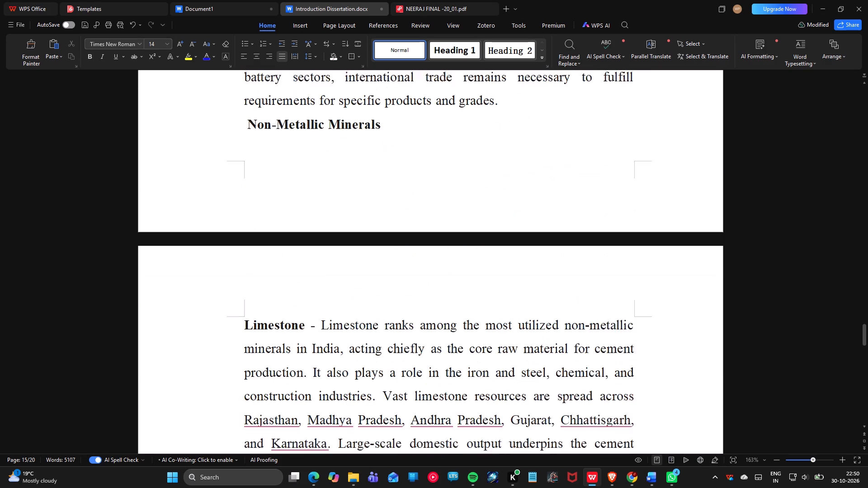
scroll(505, 212, "down", 17)
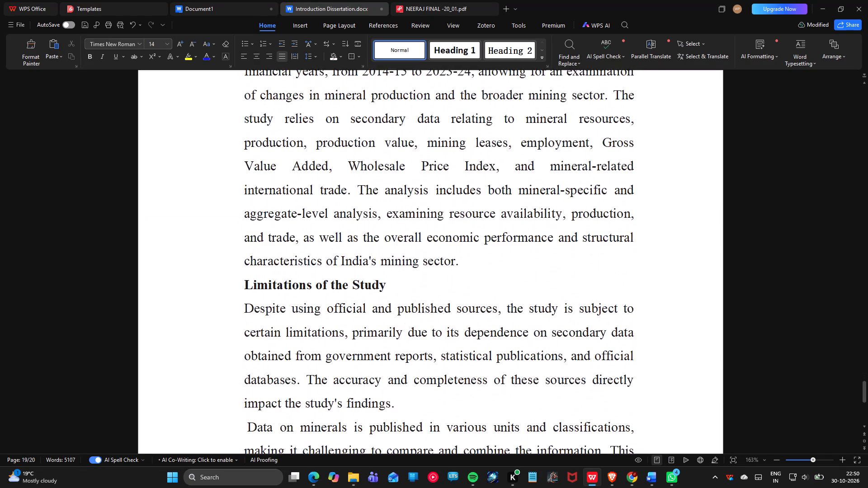
scroll(505, 212, "down", 1)
Recheck the paragraph layout from Significance of the Study through the scope text to Limitations of the Study.
scroll(505, 212, "up", 7)
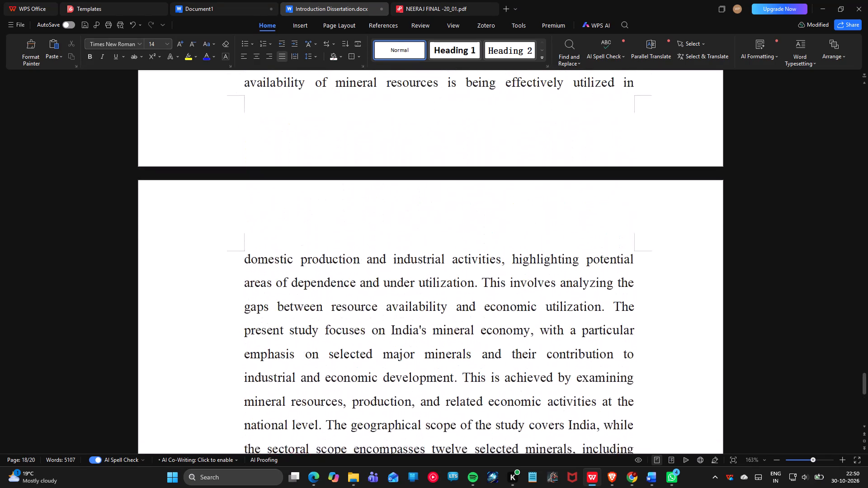
scroll(505, 212, "up", 3)
scroll(505, 212, "down", 3)
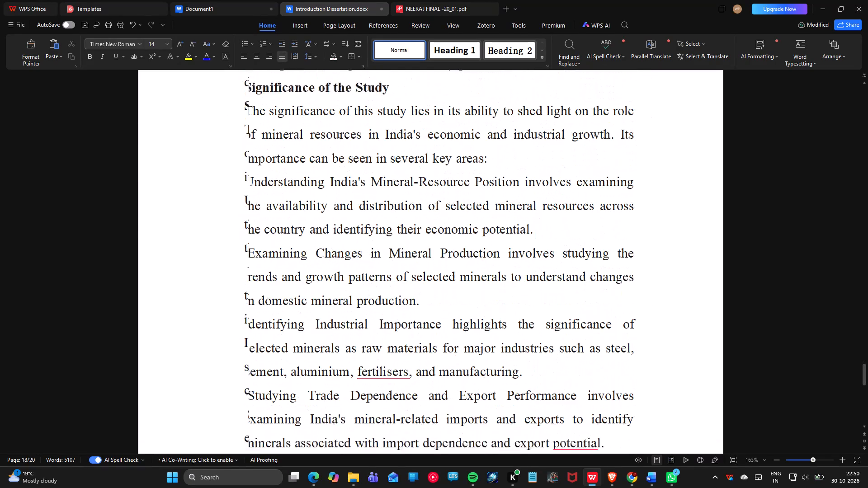
scroll(505, 212, "down", 6)
scroll(505, 212, "up", 1)
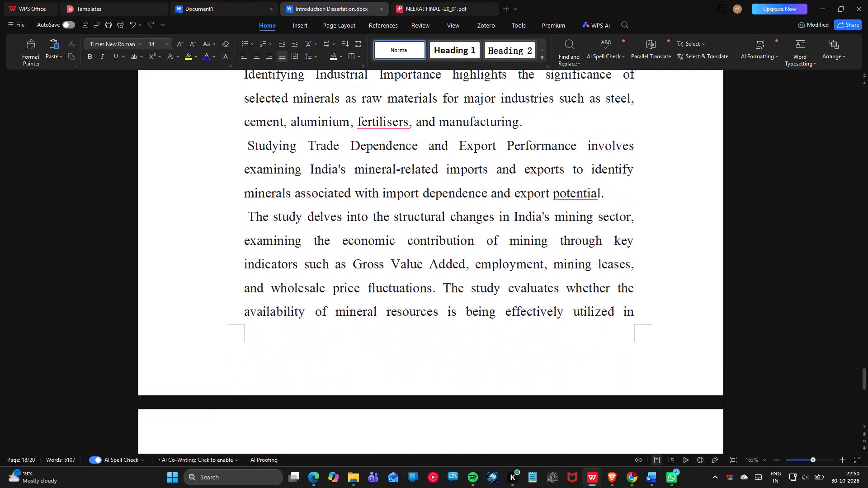
scroll(505, 212, "up", 2)
scroll(505, 212, "down", 4)
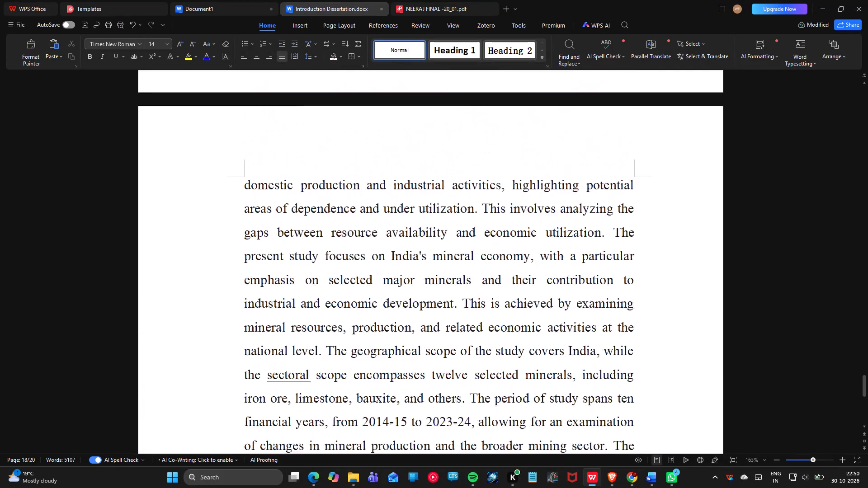
scroll(505, 212, "down", 13)
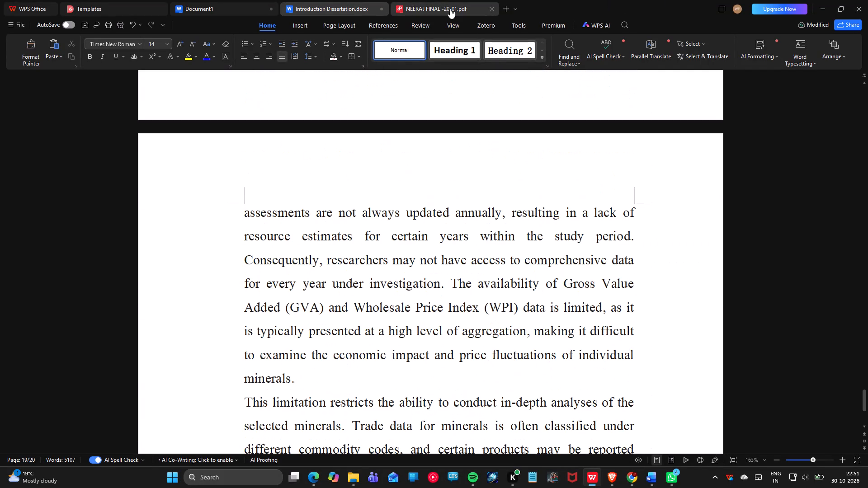
scroll(372, 253, "down", 4)
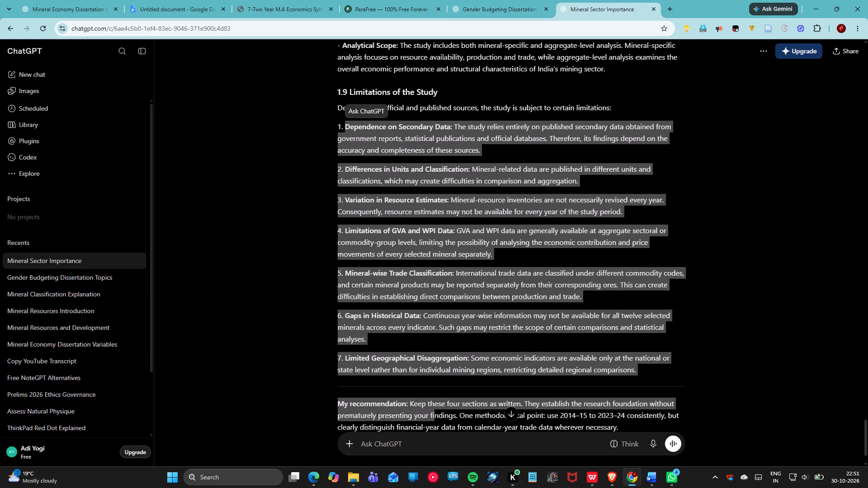
left_click(388, 0)
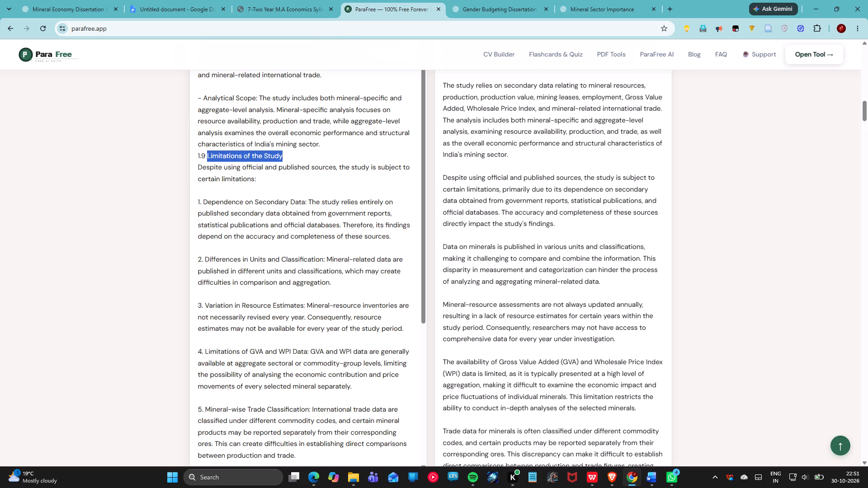
scroll(231, 214, "up", 7)
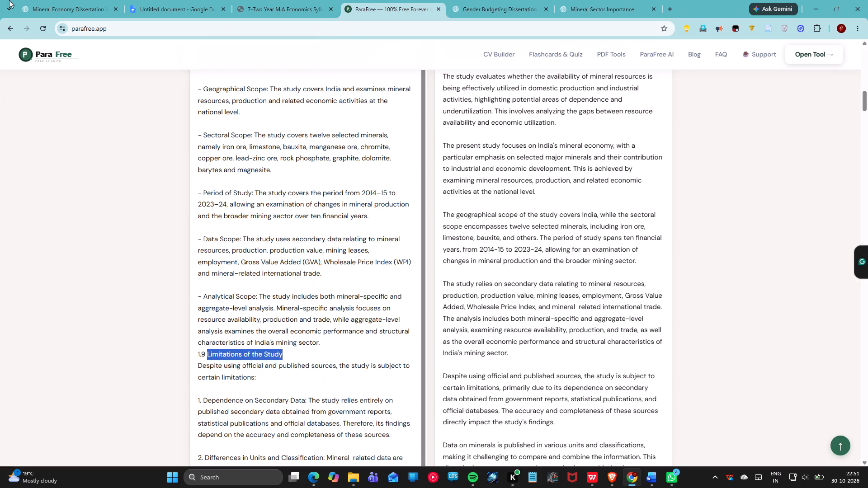
left_click(41, 28)
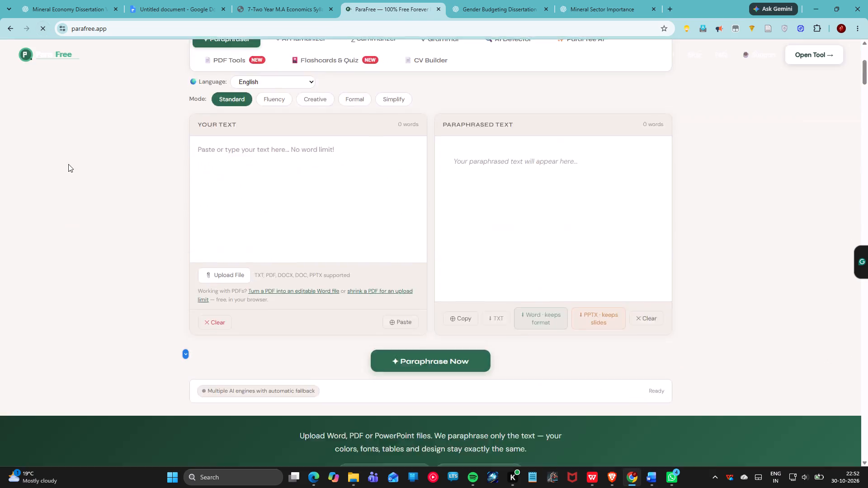
scroll(24, 75, "up", 9)
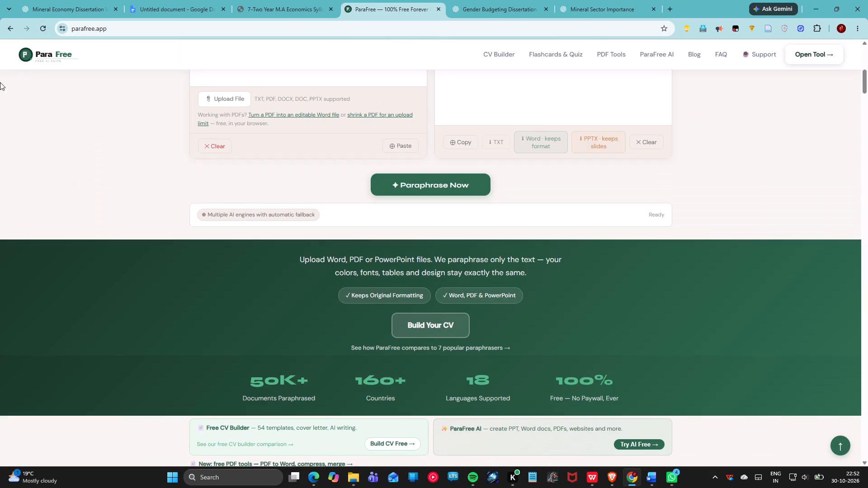
scroll(0, 82, "up", 2)
scroll(30, 0, "up", 3)
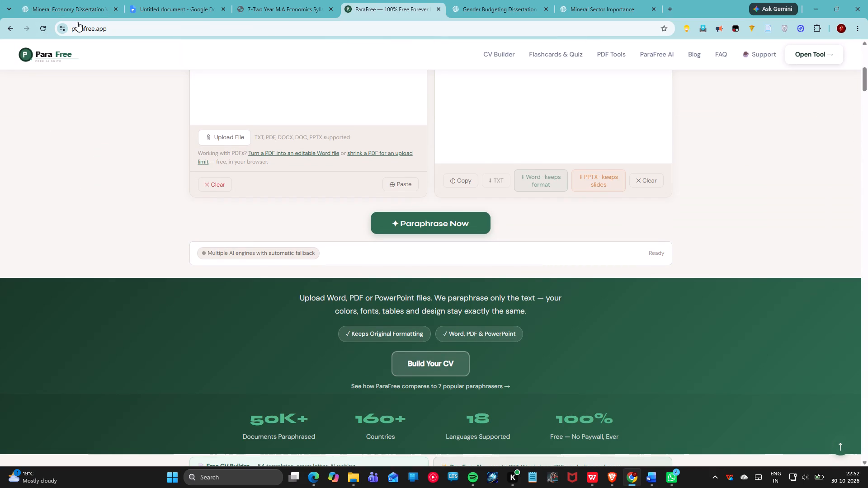
scroll(115, 0, "up", 3)
scroll(189, 97, "up", 1)
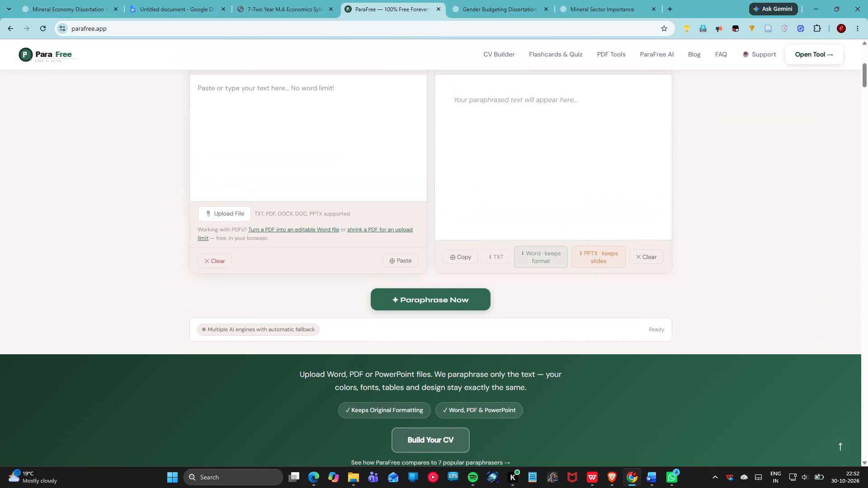
left_click(234, 109)
key("ctrl+v")
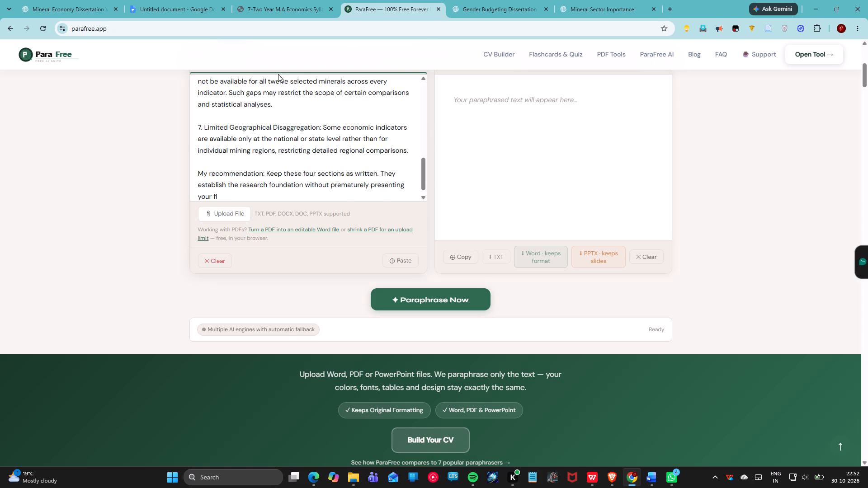
Copy the entire unparaphrased limitations text from ParaFree's input box, starting at "Dependence on Secondary Data".
scroll(278, 74, "up", 2)
scroll(251, 203, "up", 4)
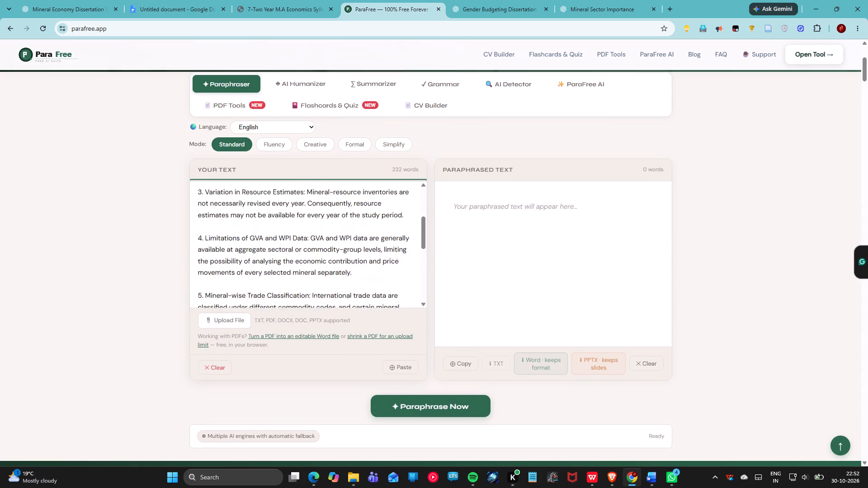
scroll(251, 203, "up", 5)
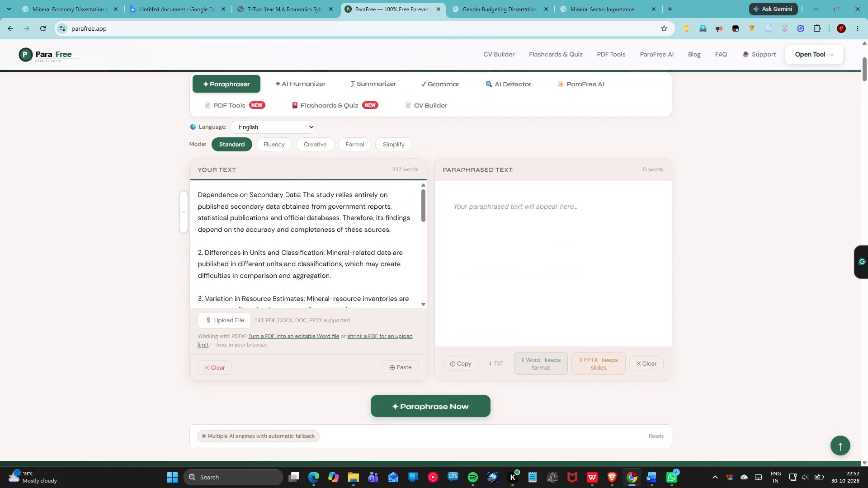
left_click_drag(198, 188, 315, 285)
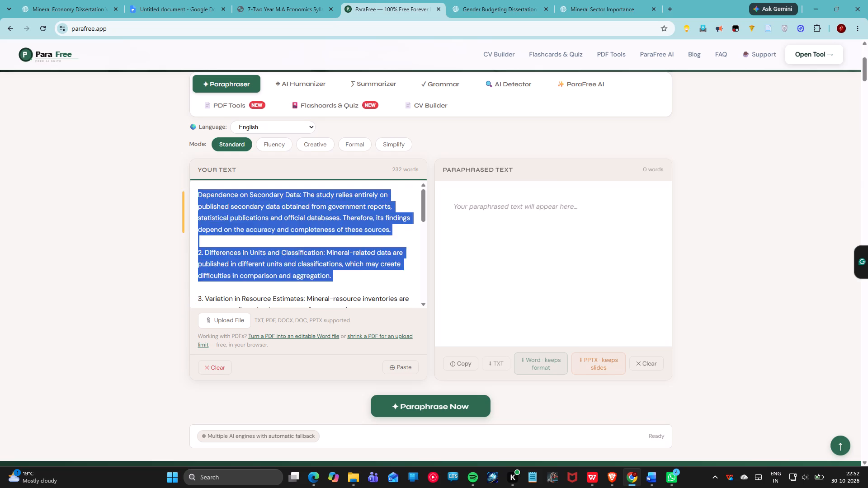
left_click_drag(315, 285, 348, 346)
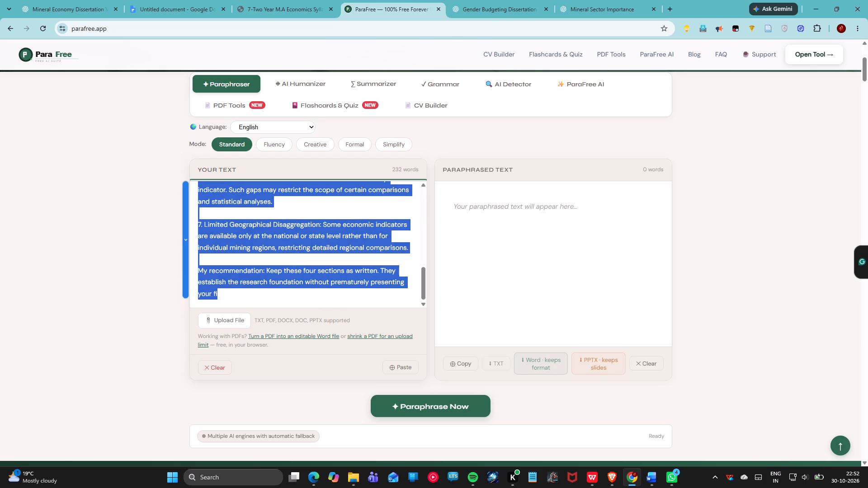
key("ctrl+c")
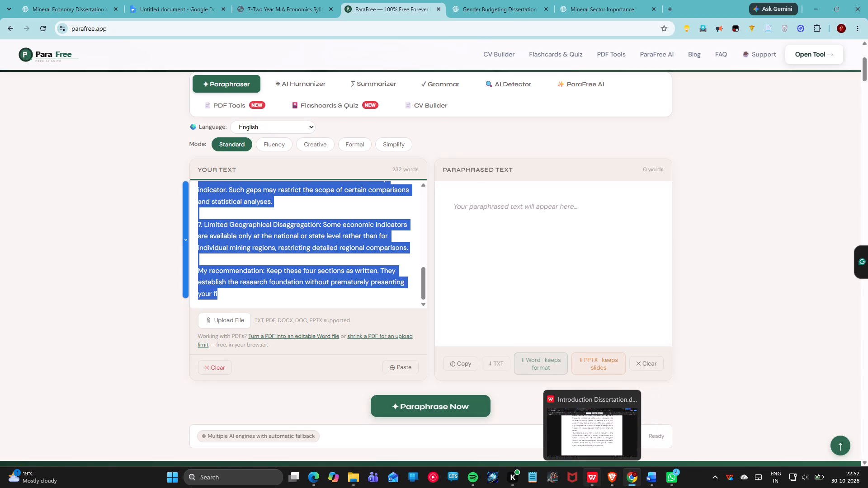
Switch to the Introduction Dissertation document in WPS Office and delete all the paragraphs beneath the "Limitations of the Study" heading.
left_click(591, 426)
scroll(425, 249, "up", 4)
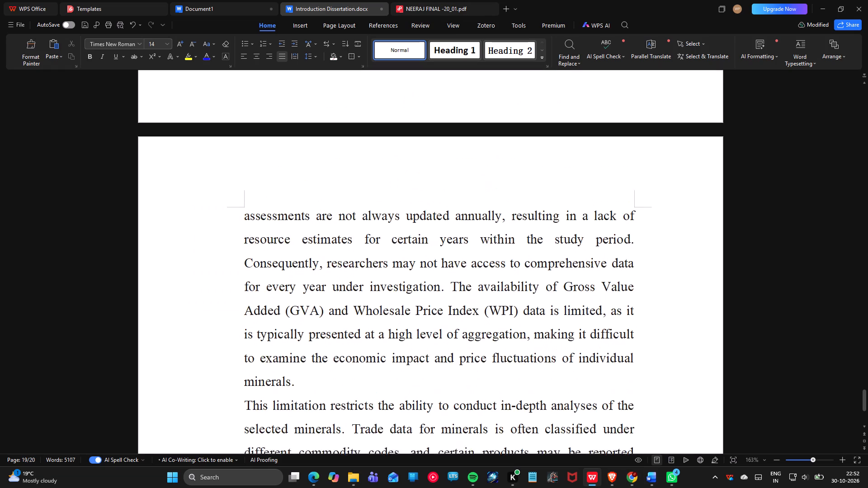
scroll(425, 249, "up", 3)
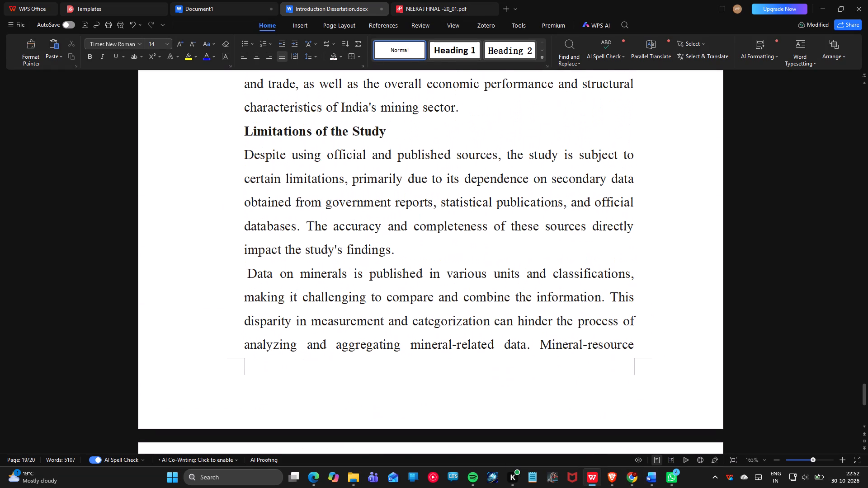
left_click_drag(243, 156, 375, 363)
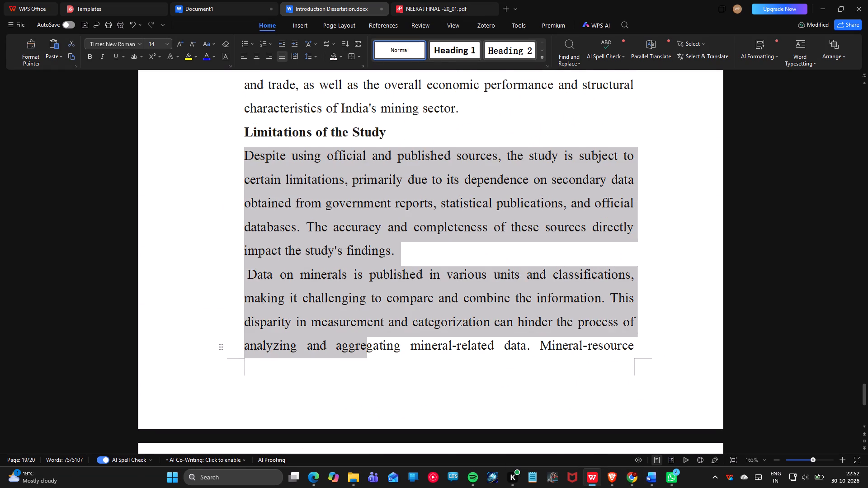
left_click_drag(375, 363, 402, 462)
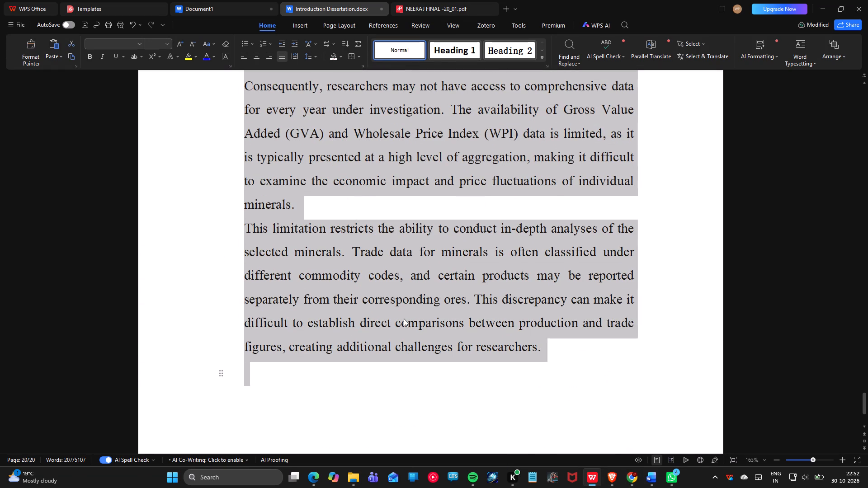
key("Delete")
Paste the copied seven-point limitations text on a new line beneath the "Limitations of the Study" heading.
scroll(404, 319, "down", 6)
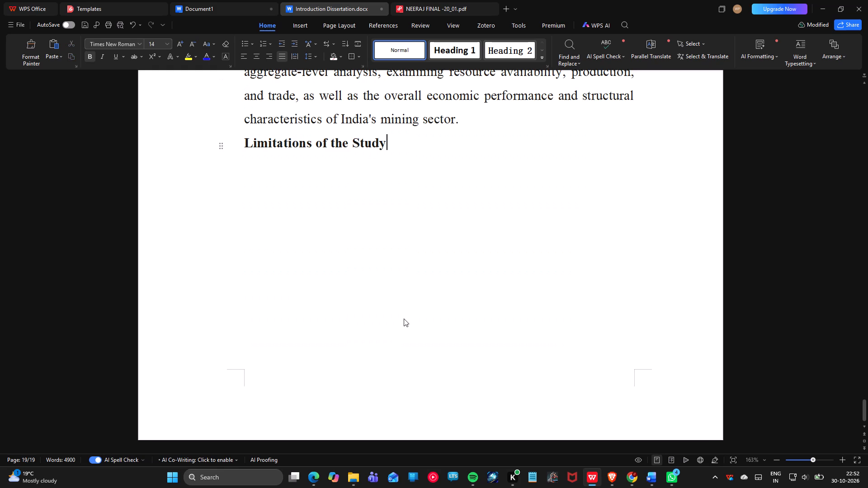
scroll(404, 319, "down", 1)
key("Return")
key("ctrl+v")
scroll(440, 198, "up", 3)
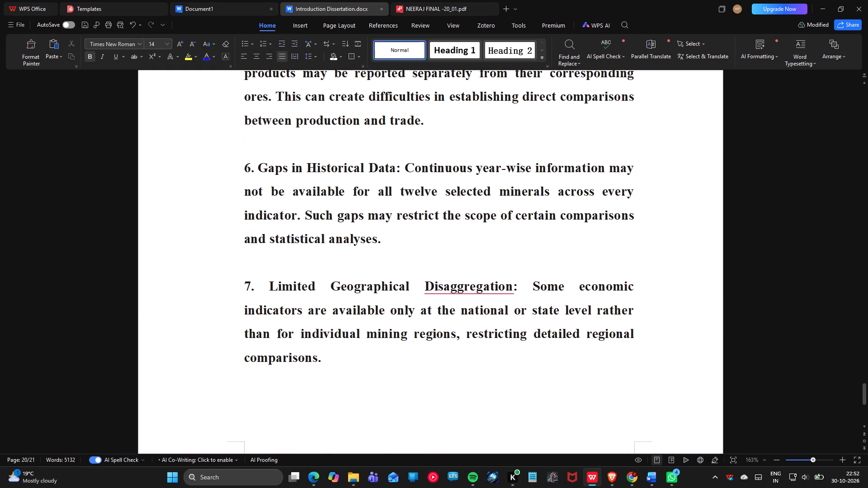
Remove the bold formatting from all seven limitations paragraphs, from "Dependence on Secondary Data" through "Limited Geographical Disaggregation".
scroll(440, 198, "up", 10)
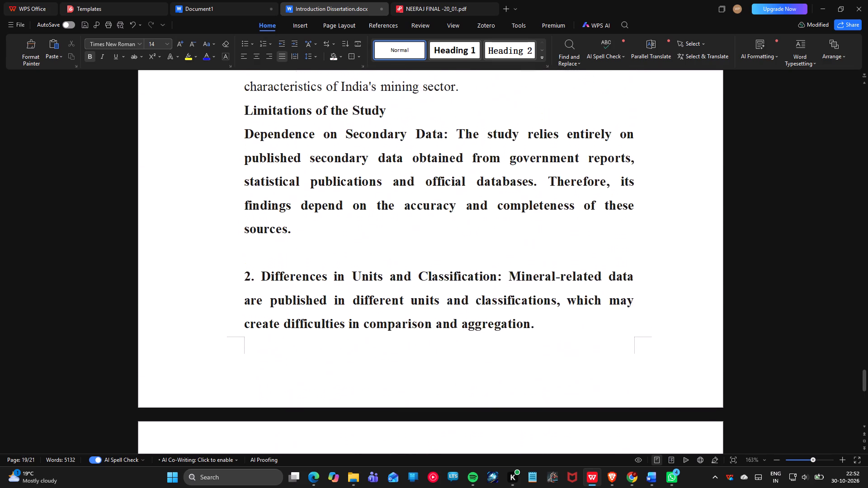
scroll(440, 198, "down", 1)
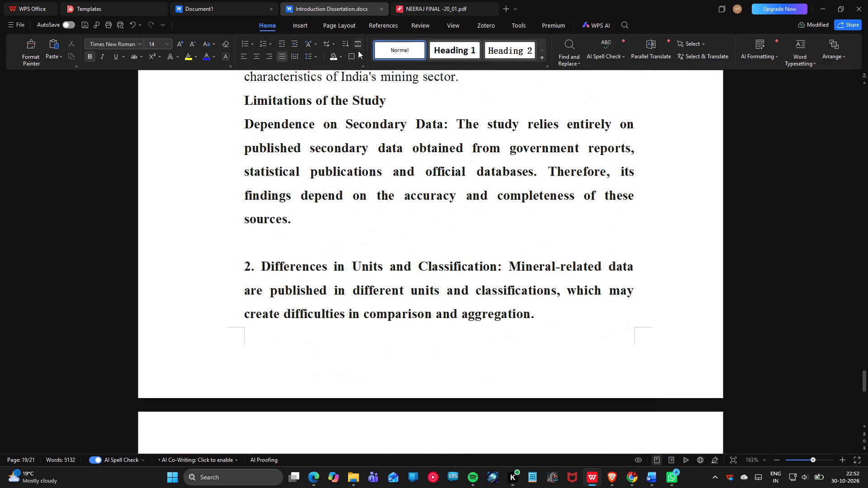
left_click_drag(241, 122, 308, 187)
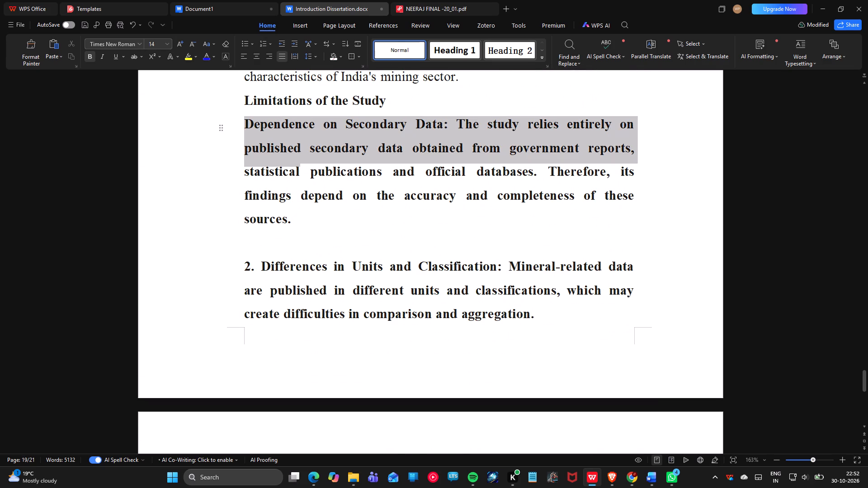
left_click_drag(308, 187, 429, 2)
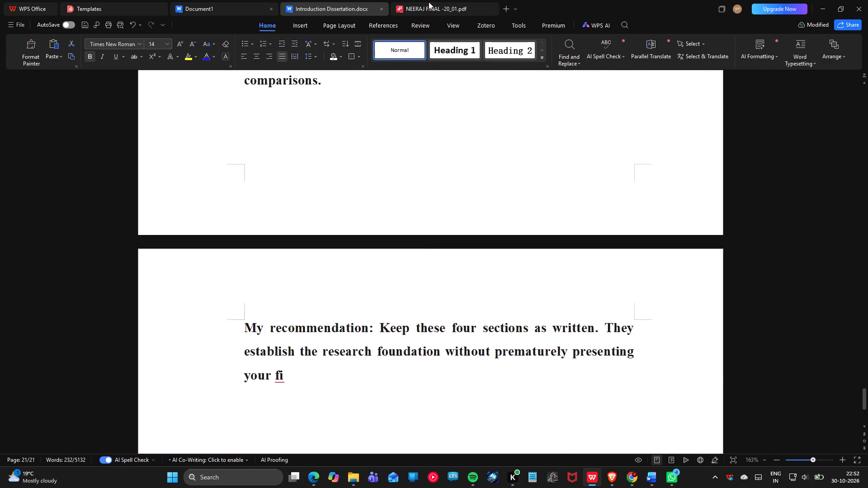
left_click_drag(429, 2, 420, 295)
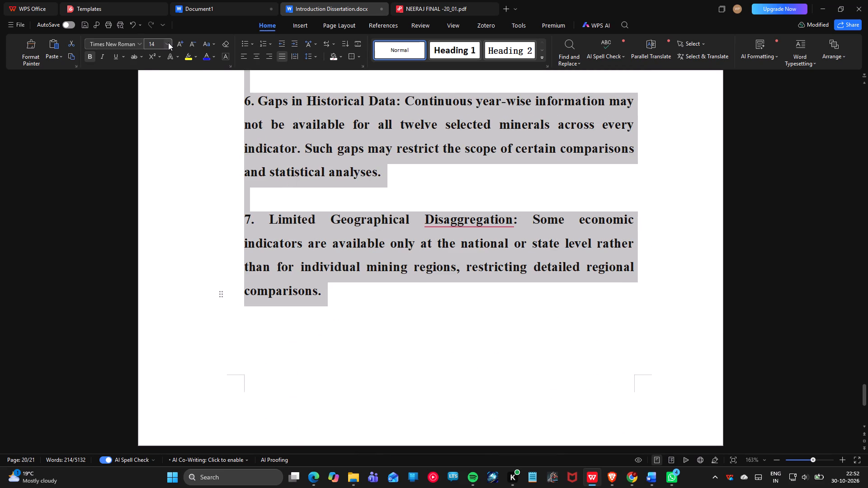
left_click(89, 56)
left_click(274, 179)
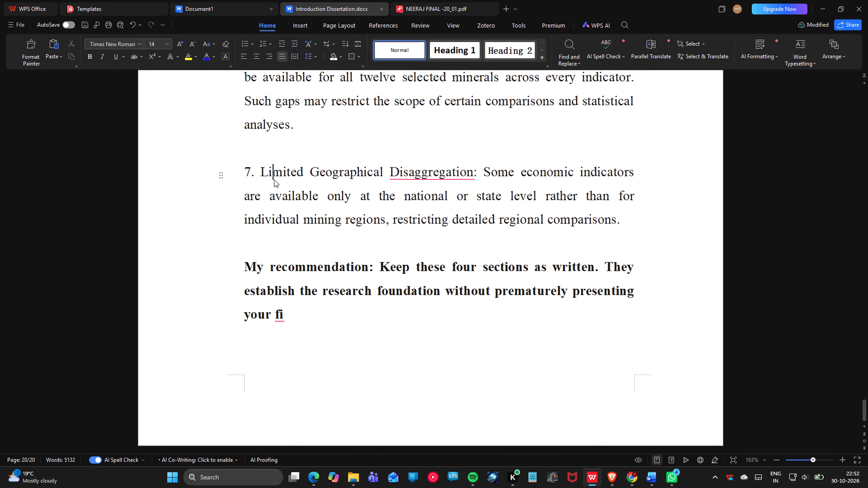
Delete the numbers 4 and 5 and the blank lines above the "Limitations of GVA and WPI Data" and "Mineral-wise Trade Classification" paragraphs.
scroll(231, 198, "up", 5)
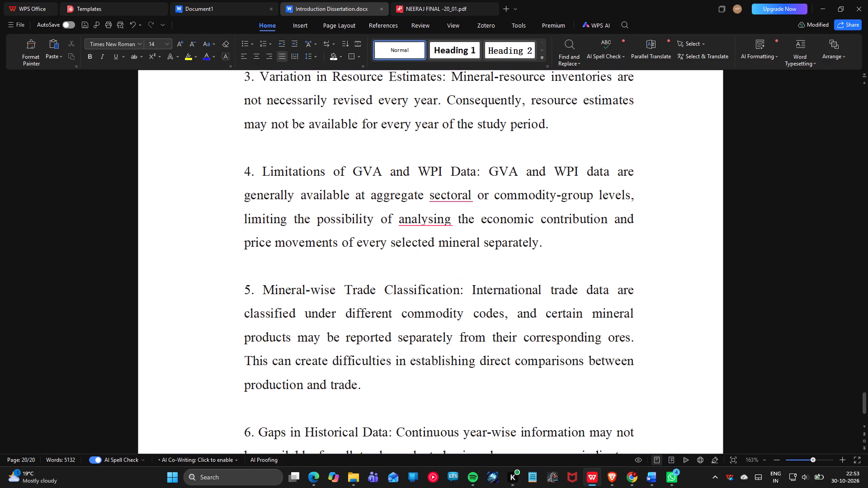
left_click(264, 170)
left_click(240, 166)
key("BackSpace")
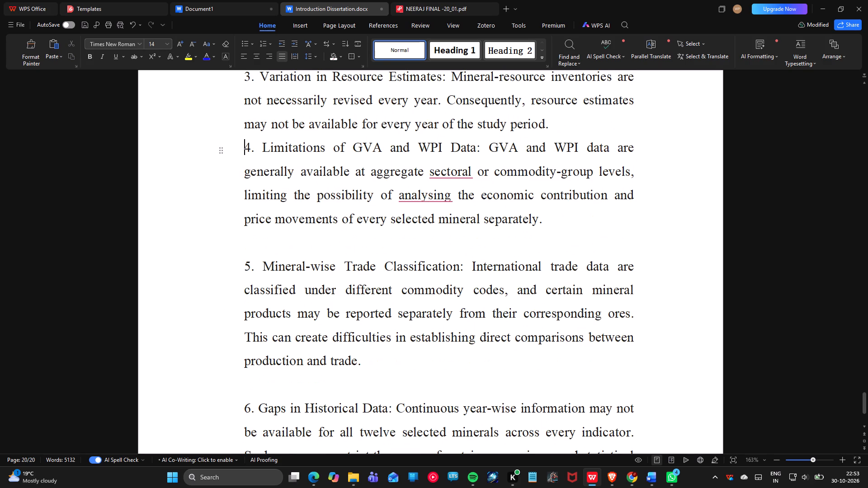
left_click(260, 155)
key("BackSpace")
key("BackSpace")
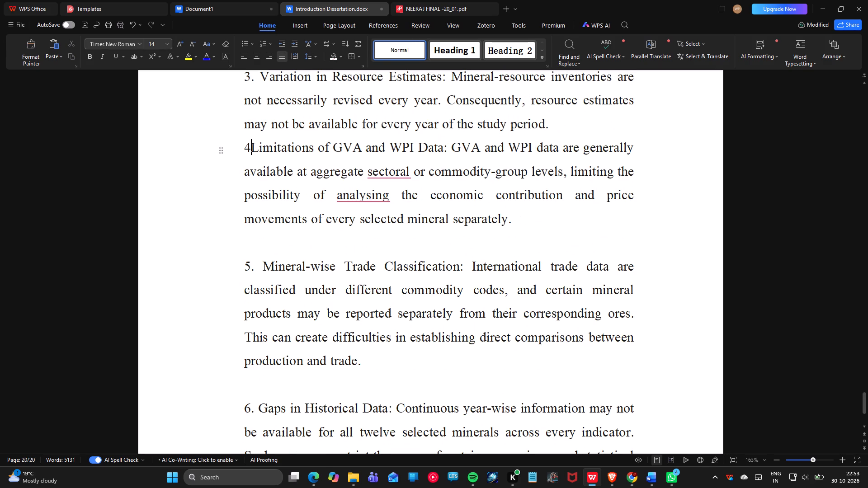
key("BackSpace")
left_click(262, 260)
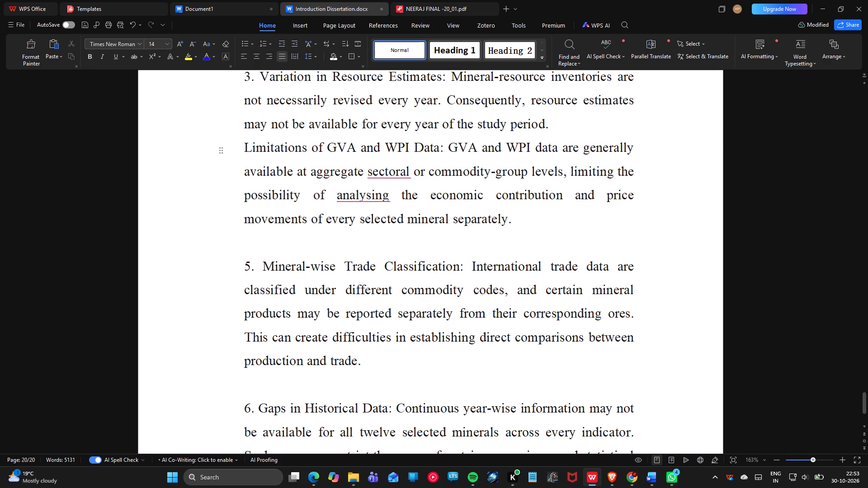
key("BackSpace")
key("BackSpace")
key("BackSpace")
key("BackSpace")
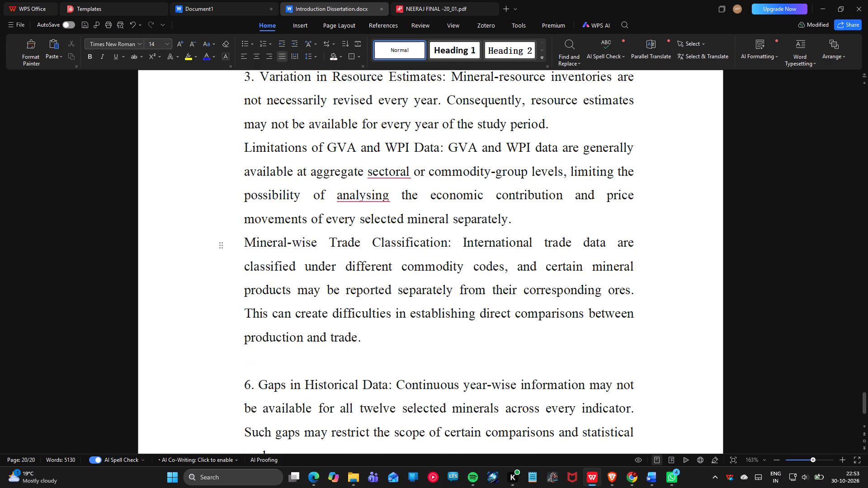
Delete the numbers 6 and 7 and the blank lines above the "Gaps in Historical Data" and "Limited Geographical Disaggregation" paragraphs.
left_click(259, 389)
key("BackSpace")
key("BackSpace")
key("BackSpace")
key("BackSpace")
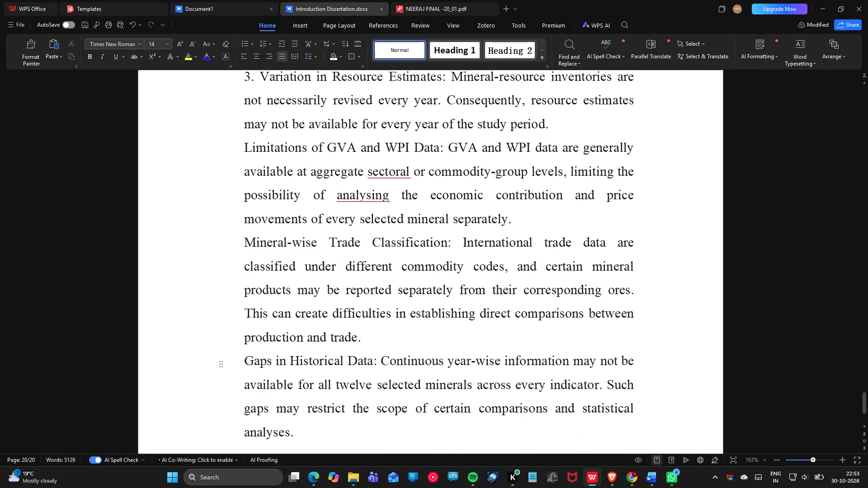
scroll(259, 389, "down", 2)
left_click(259, 387)
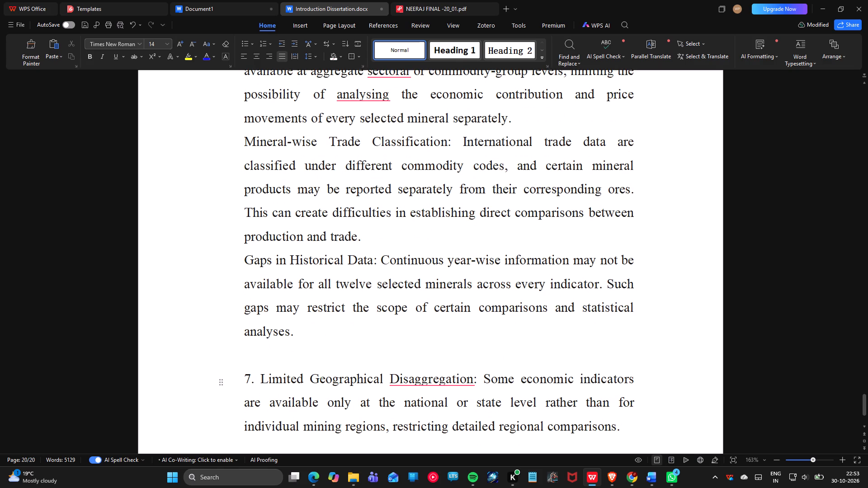
key("BackSpace")
key("BackSpace")
key("BackSpace")
key("BackSpace")
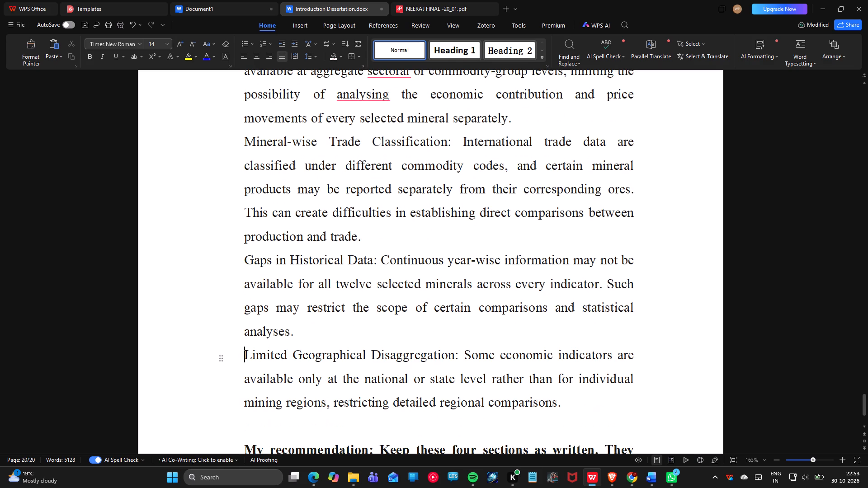
Delete the leftover "My recommendation" paragraph at the end of the limitations text.
scroll(259, 387, "down", 2)
left_click_drag(245, 338, 342, 459)
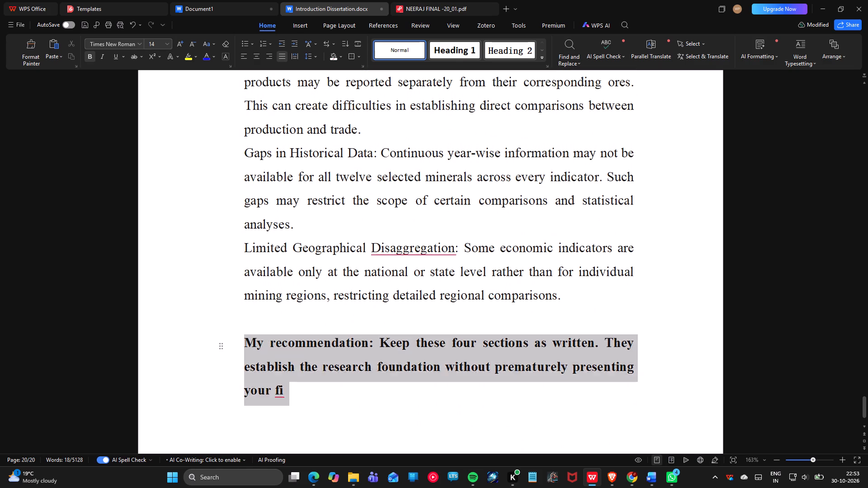
left_click_drag(342, 459, 358, 486)
key("Delete")
Delete the numbers 3 and 2 before "Variation in Resource Estimates" and "Differences in Units and Classification", and close the blank line above the latter.
scroll(436, 339, "up", 8)
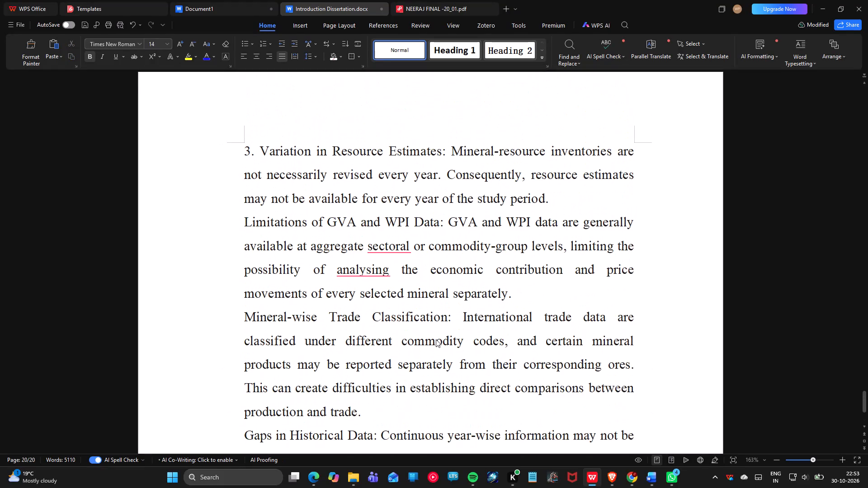
scroll(436, 339, "up", 1)
left_click(261, 182)
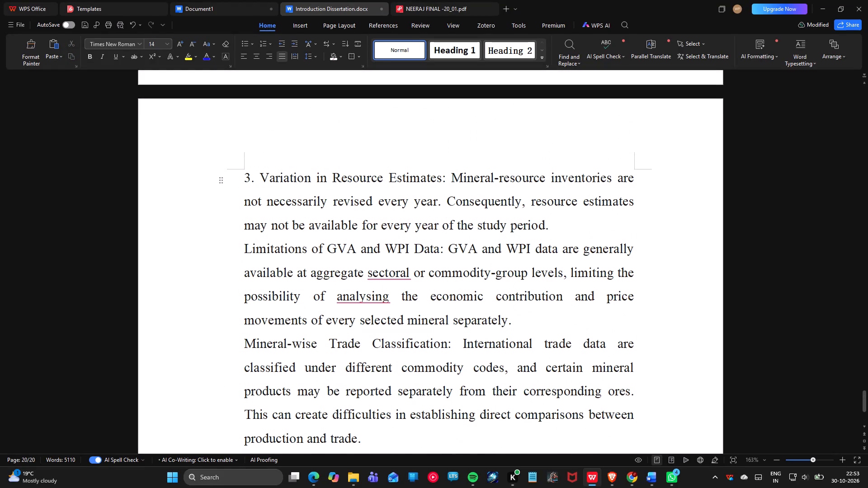
key("BackSpace")
key("BackSpace")
key("BackSpace")
scroll(261, 182, "up", 6)
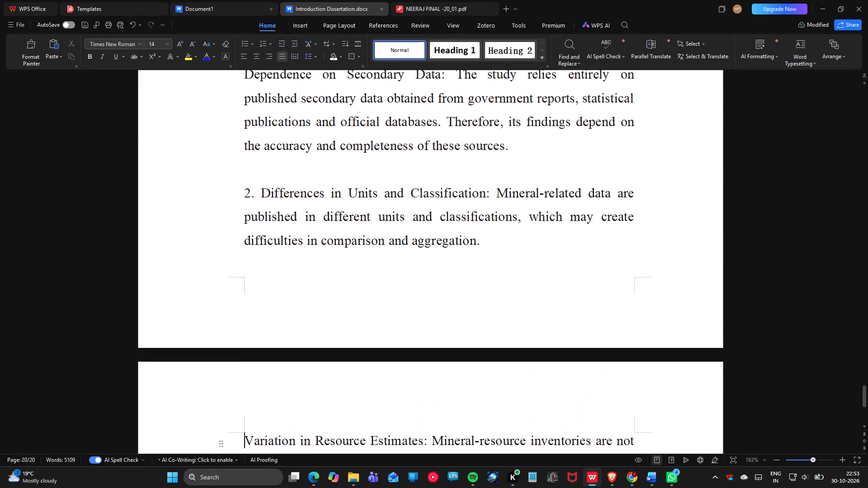
left_click(257, 198)
key("BackSpace")
key("BackSpace")
key("BackSpace")
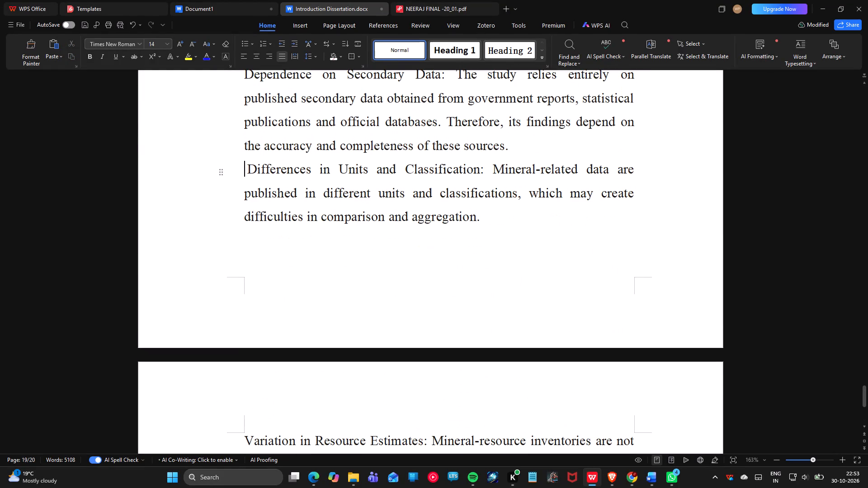
Review the dissertation text from "Limitations of the Study" back up to the "Significance of the Study" section.
scroll(257, 198, "up", 3)
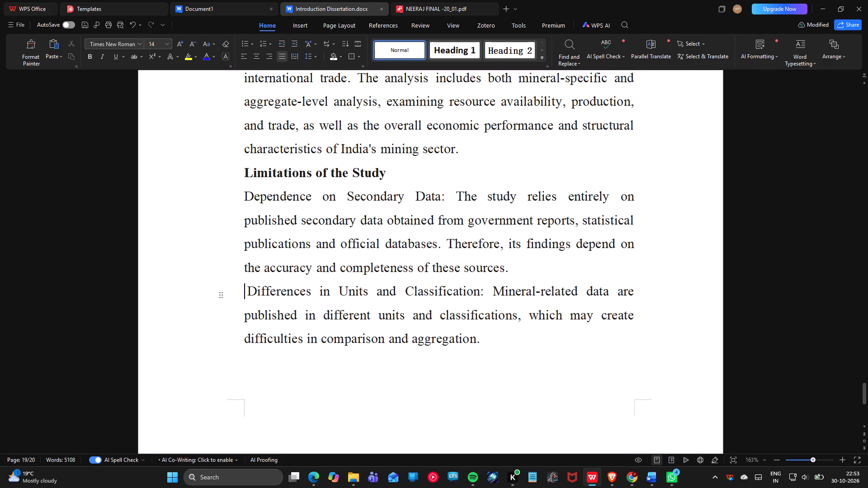
scroll(245, 205, "up", 3)
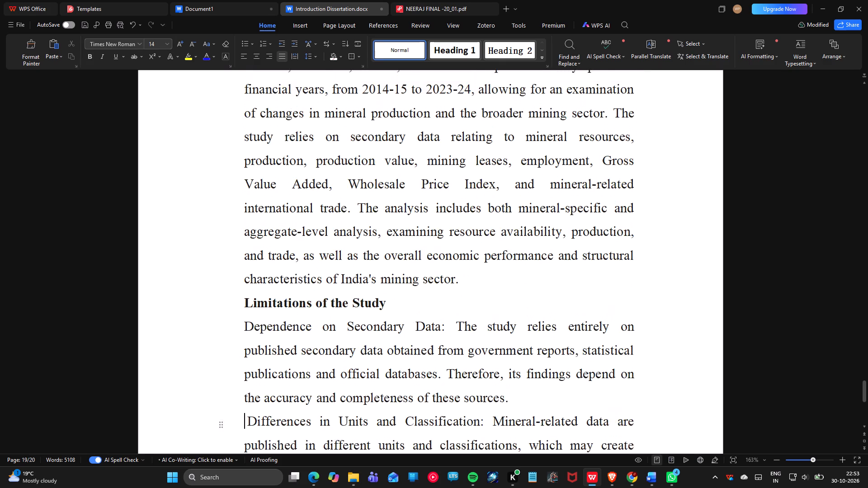
scroll(245, 205, "up", 12)
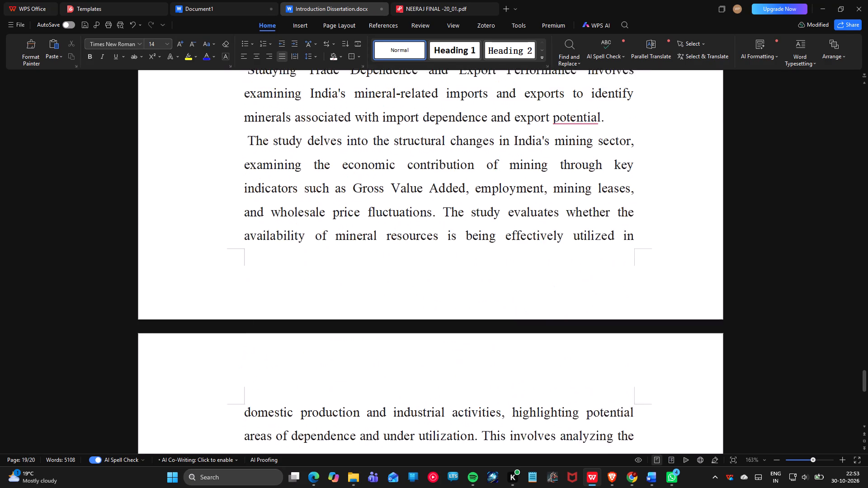
scroll(245, 205, "up", 4)
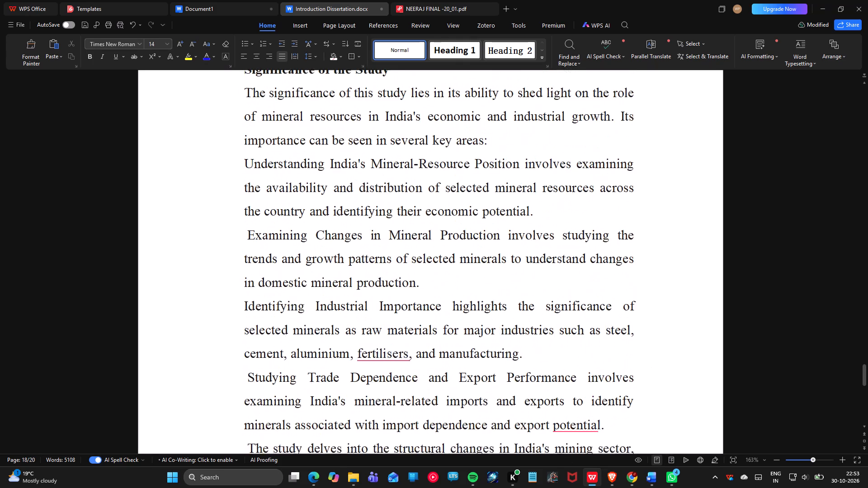
scroll(245, 205, "up", 3)
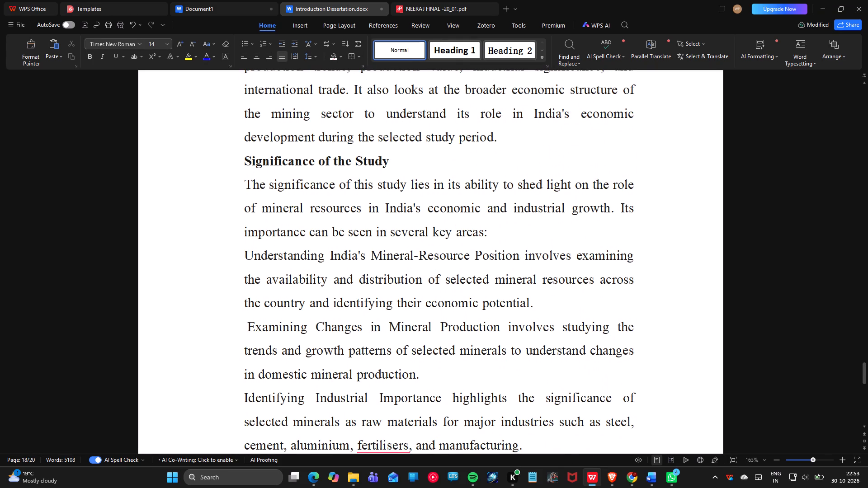
scroll(425, 207, "down", 4)
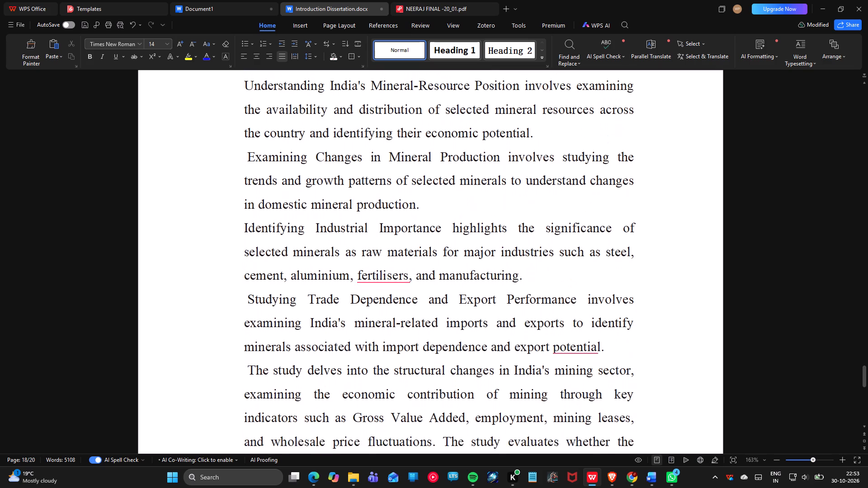
scroll(425, 207, "right", 1)
scroll(425, 207, "up", 2)
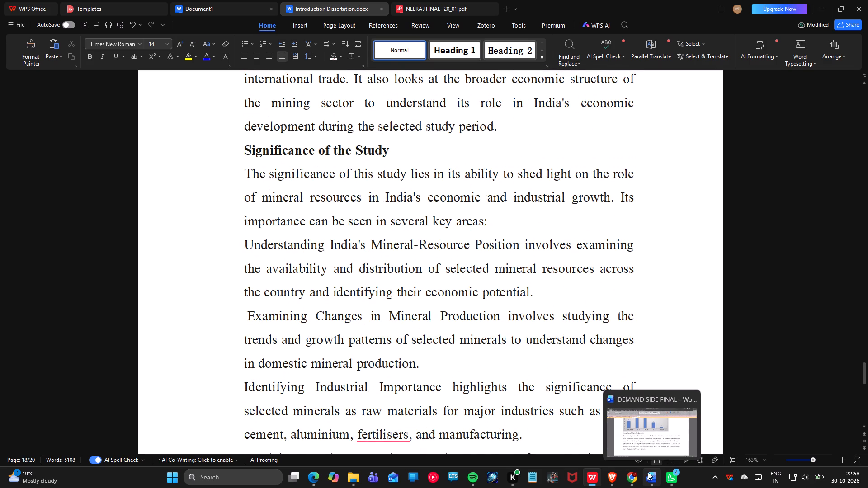
left_click(633, 439)
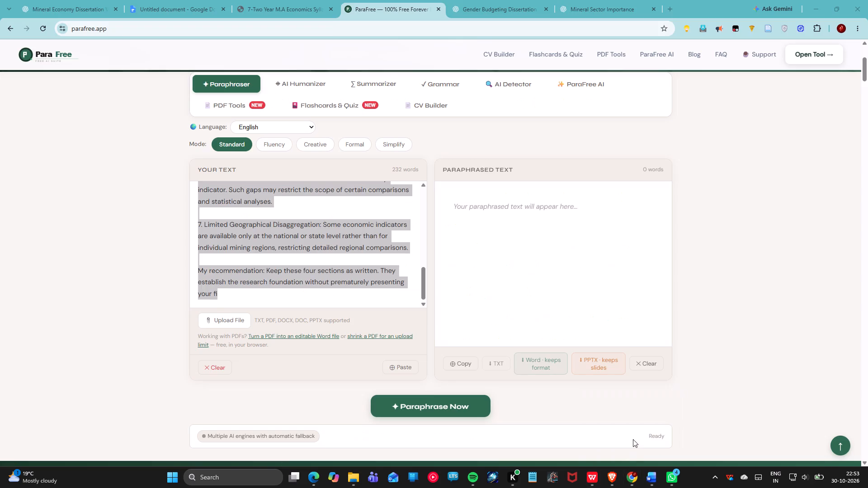
left_click(477, 0)
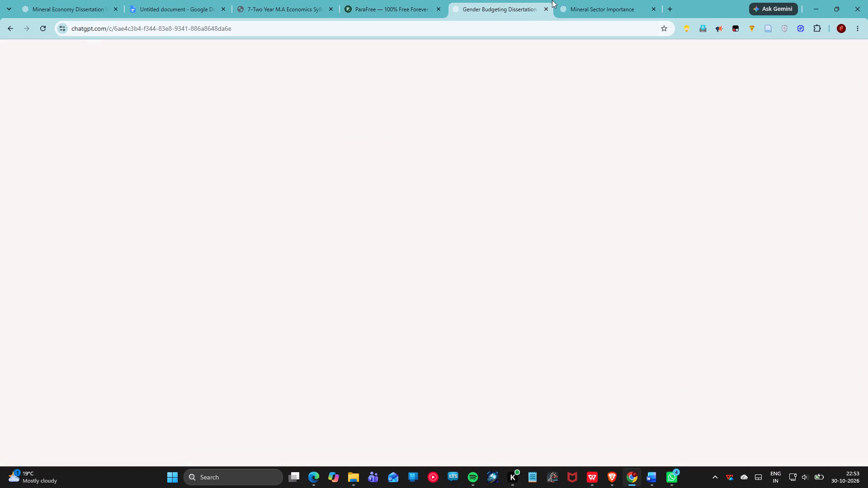
left_click(571, 0)
left_click(530, 158)
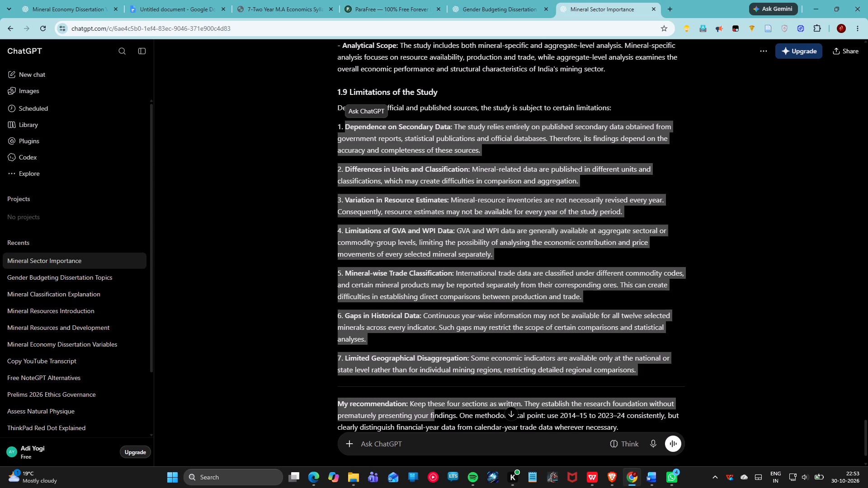
left_click(677, 165)
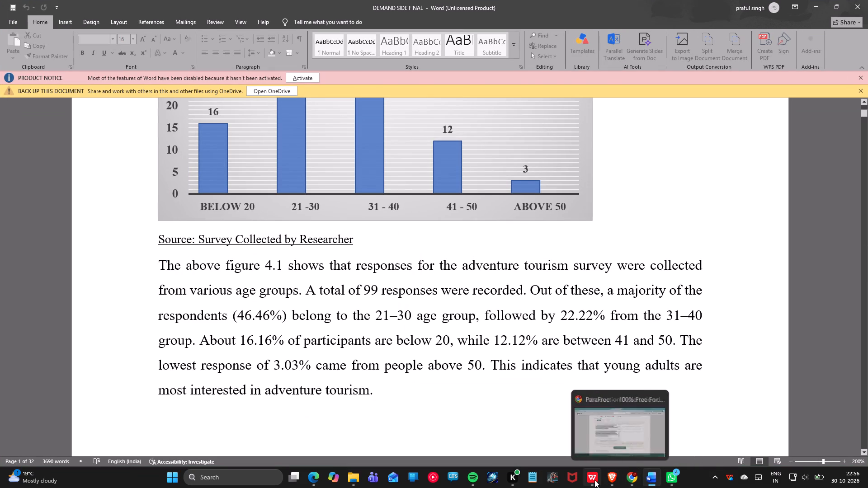
left_click(607, 435)
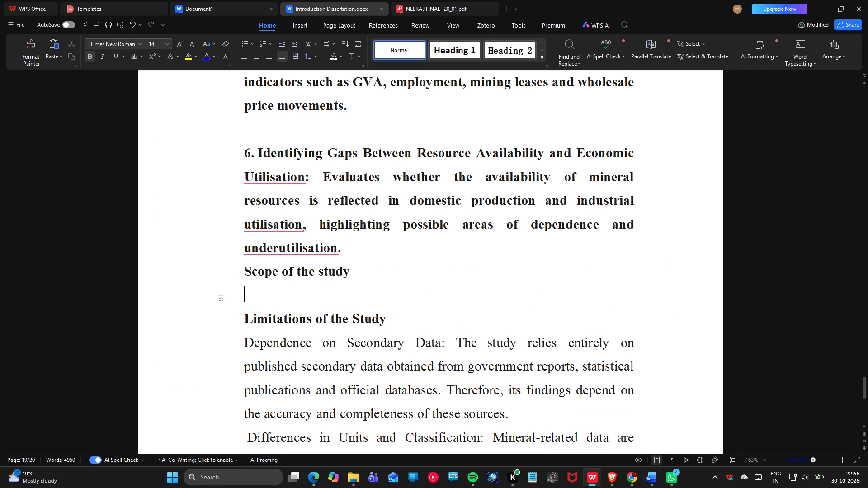
key("ctrl+v")
scroll(412, 259, "down", 1)
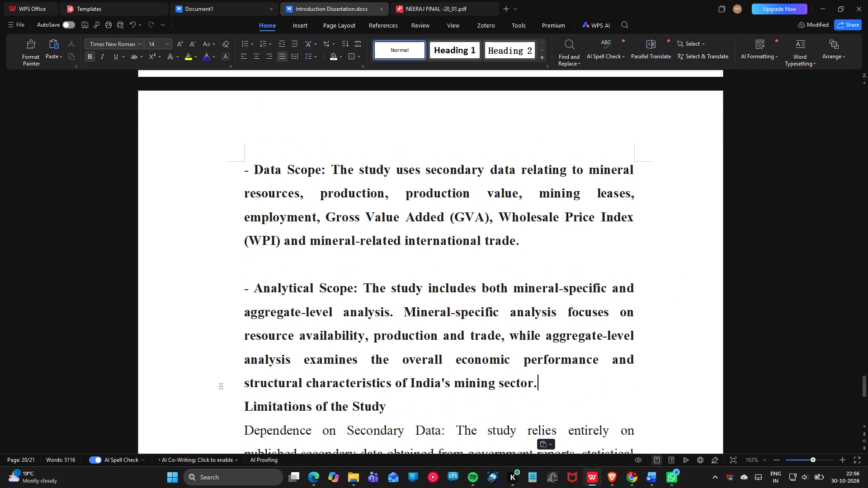
scroll(412, 259, "down", 1)
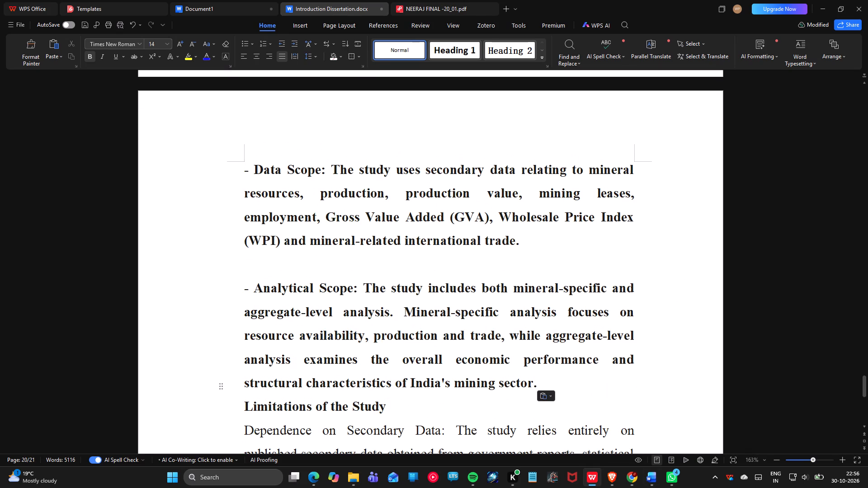
Remove the leading dash and the blank line before the "Analytical Scope" paragraph.
left_click(253, 285)
key("BackSpace")
key("BackSpace")
key("BackSpace")
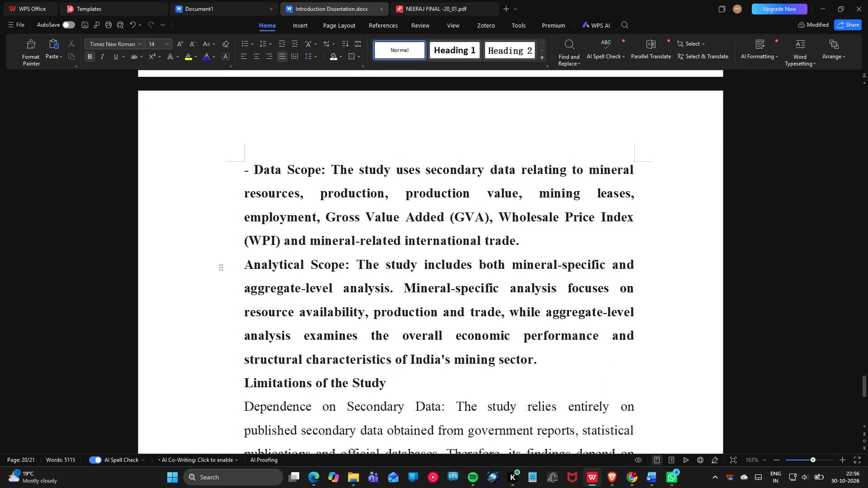
Add the missing "T" at the start of the first paragraph under "Significance of the Study".
scroll(253, 285, "up", 6)
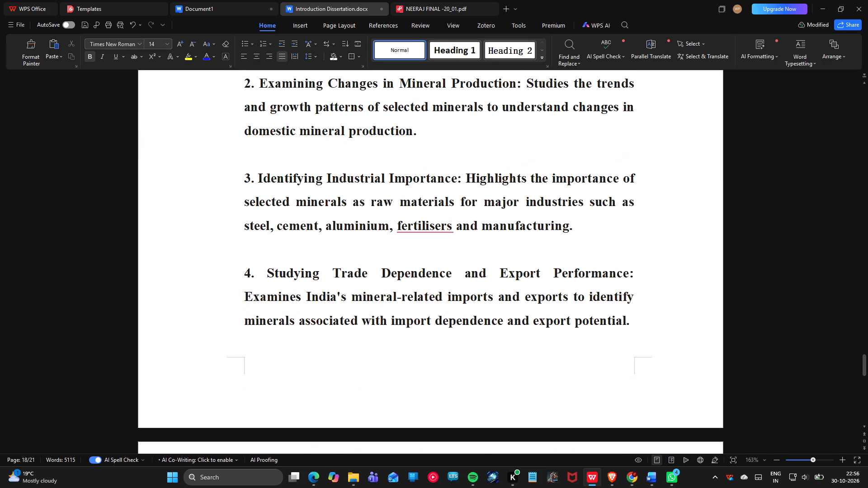
scroll(253, 285, "up", 6)
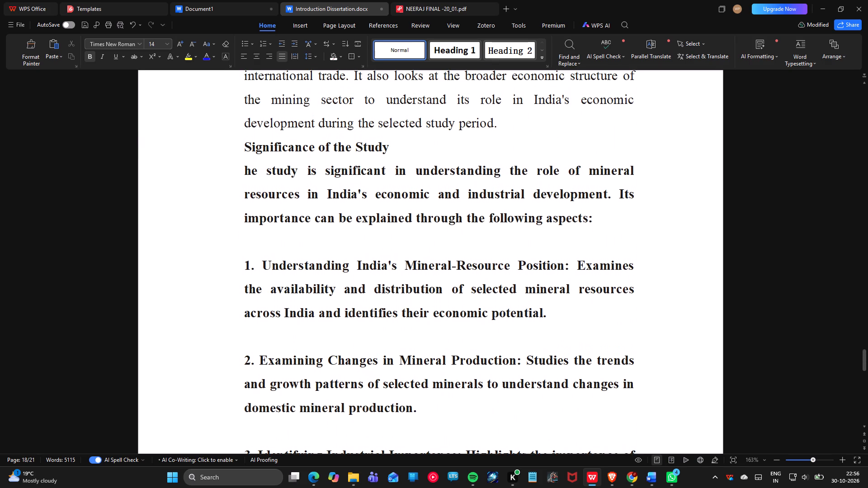
left_click(244, 175)
Remove bold from all text between the "Significance of the Study" heading and the end of the Analytical Scope paragraph.
left_click_drag(240, 165, 379, 354)
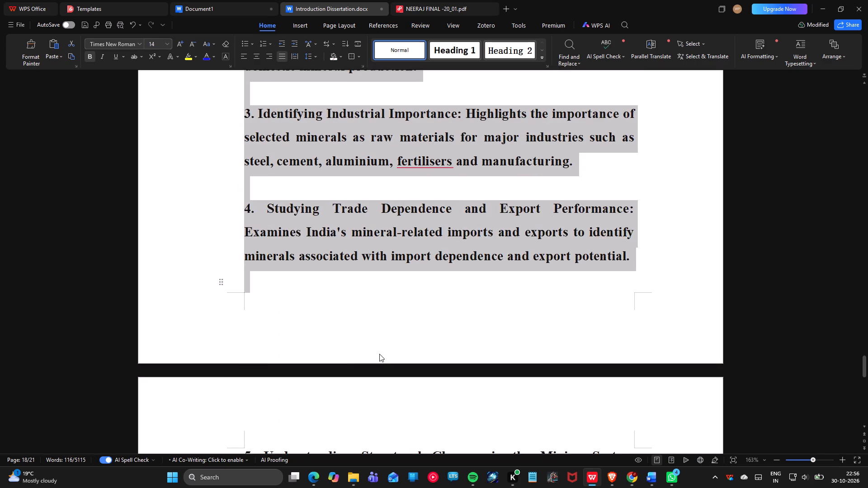
left_click_drag(379, 354, 423, 413)
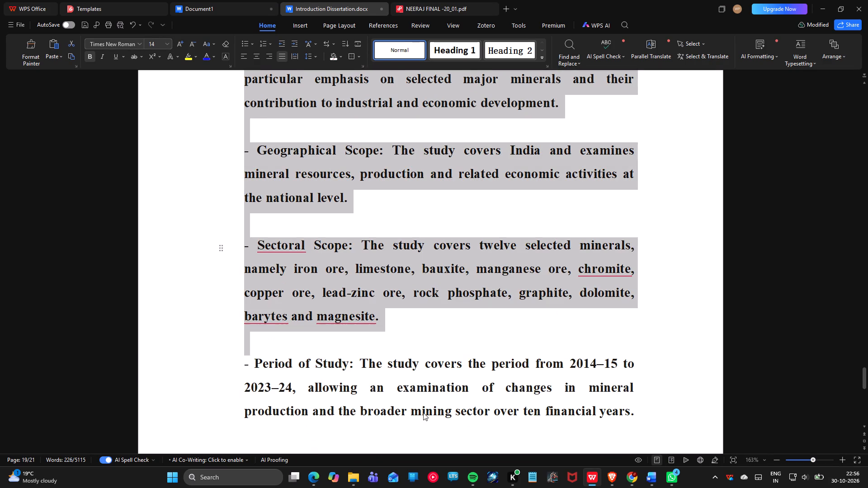
left_click_drag(423, 413, 423, 324)
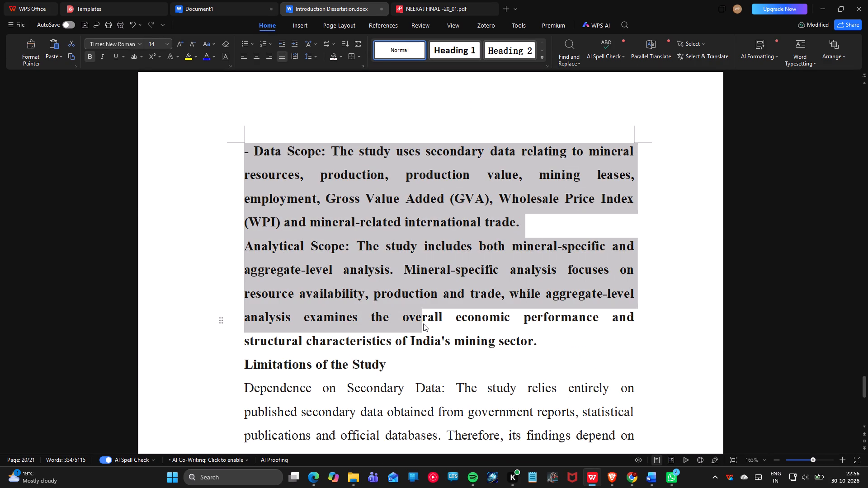
left_click_drag(423, 324, 424, 335)
left_click(424, 335)
scroll(435, 337, "right", 1)
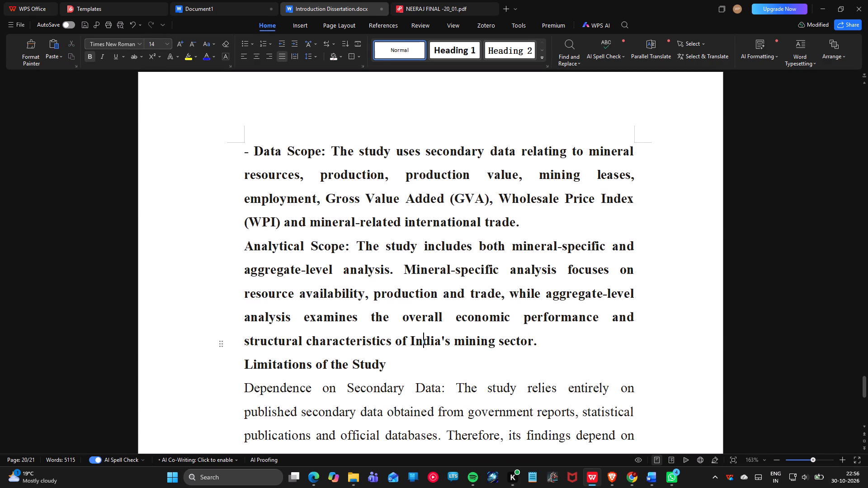
scroll(509, 342, "right", 1)
left_click_drag(535, 342, 254, 0)
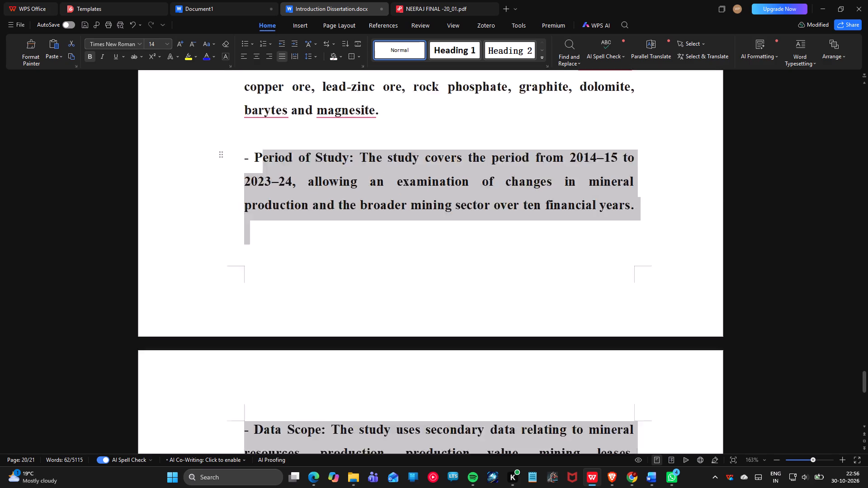
left_click_drag(254, 0, 245, 163)
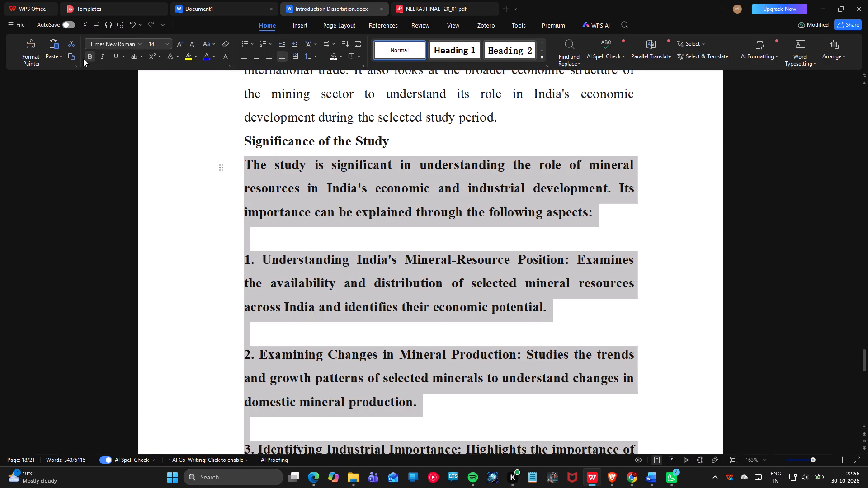
double_click(85, 59)
left_click(85, 59)
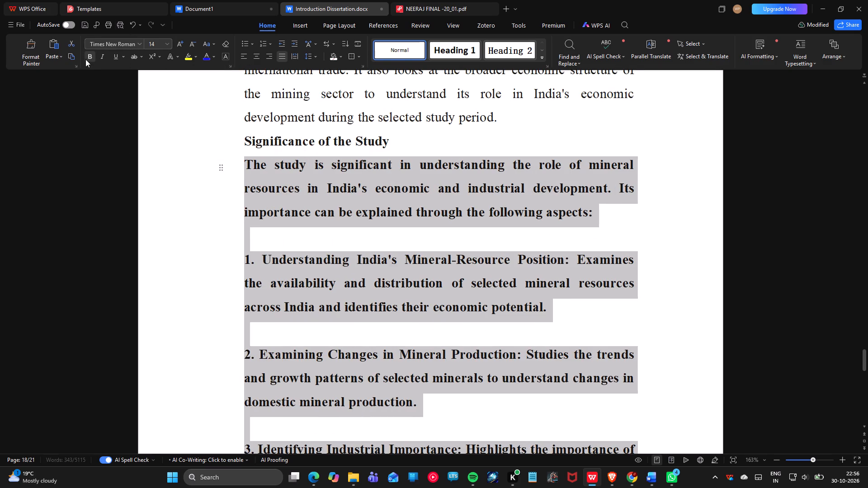
left_click(198, 188)
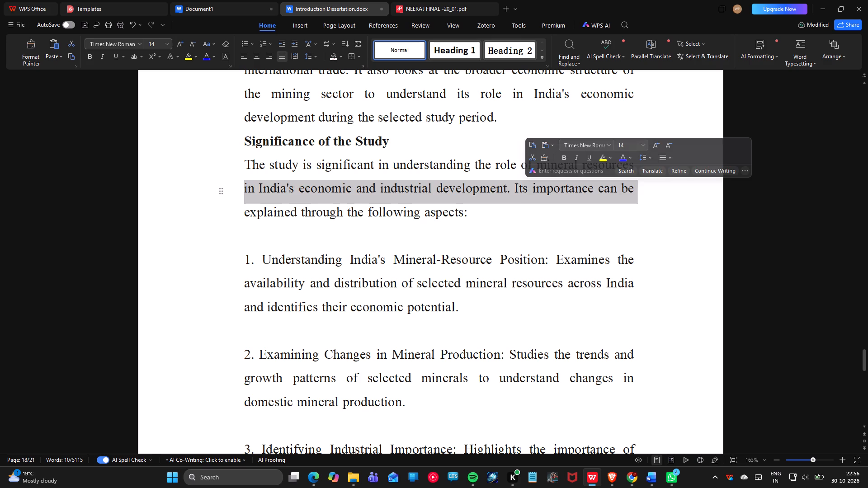
Delete the numbers 1, 2 and 3 and the blank lines before the first three Significance points.
left_click(261, 258)
key("BackSpace")
key("BackSpace")
key("BackSpace")
key("BackSpace")
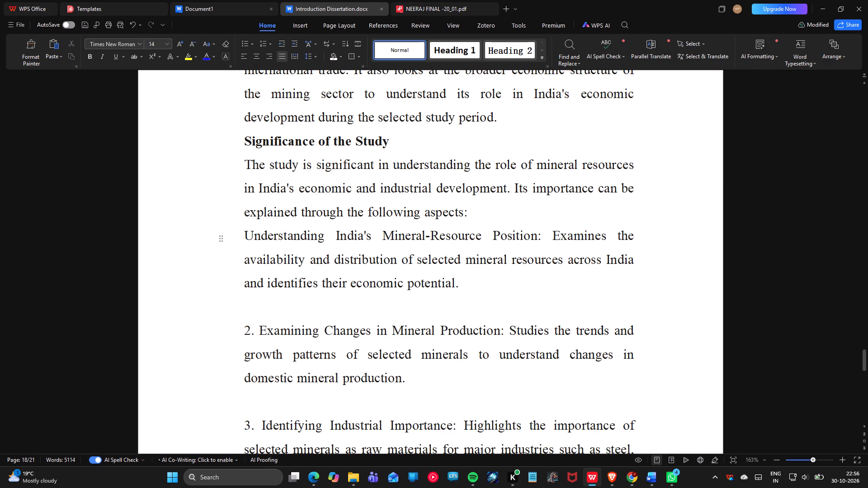
left_click(256, 335)
key("BackSpace")
key("BackSpace")
key("BackSpace")
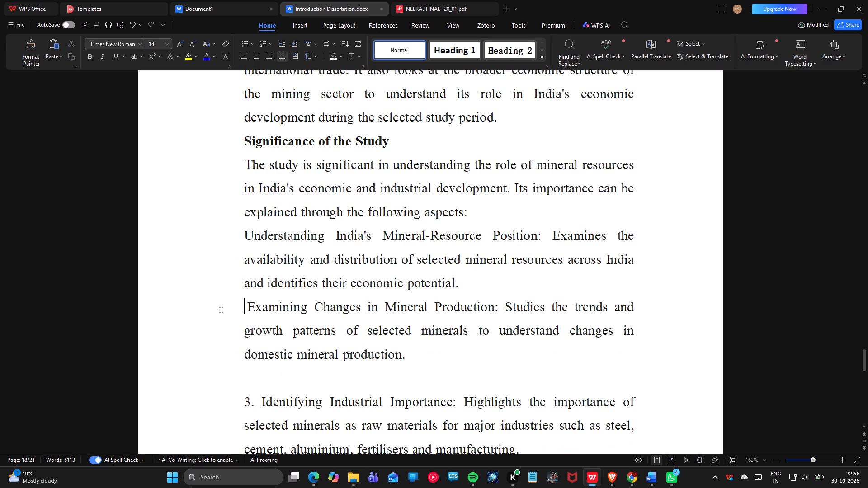
left_click(255, 404)
key("BackSpace")
key("BackSpace")
key("BackSpace")
Delete the number 4 and the blank line before the "Studying Trade Dependence and Export Performance" point.
scroll(255, 404, "down", 1)
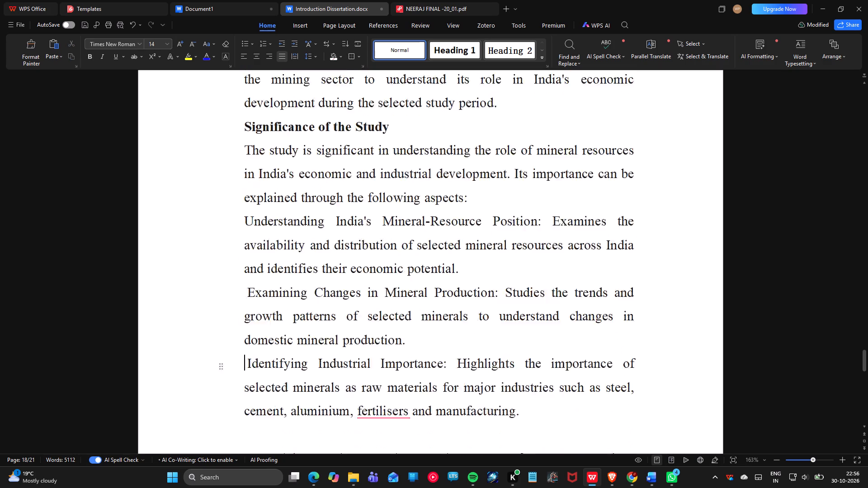
scroll(255, 404, "down", 3)
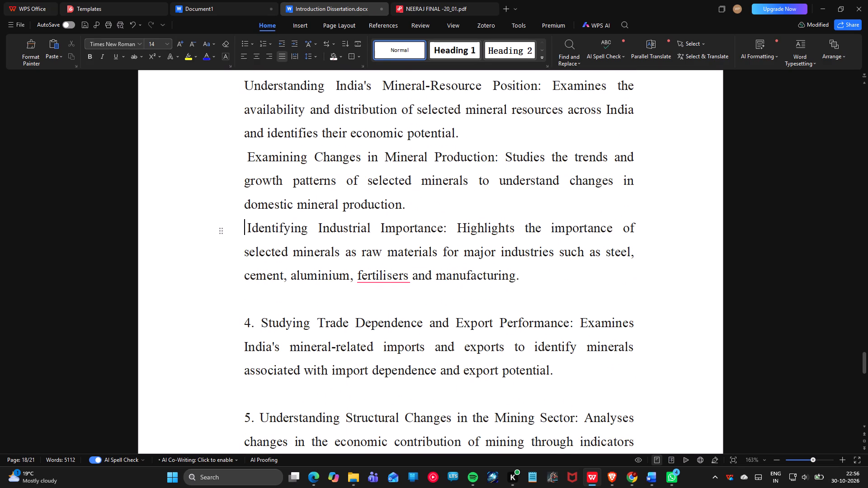
left_click(254, 328)
key("BackSpace")
key("BackSpace")
key("BackSpace")
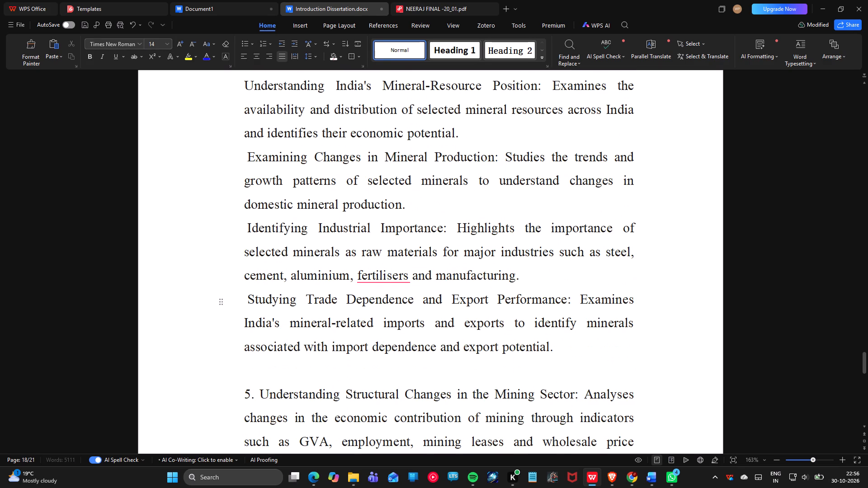
Replace the colon after "Identifying Industrial Importance" with a hyphen placed directly after the last word.
left_click(450, 234)
key("BackSpace")
key("space")
type("-")
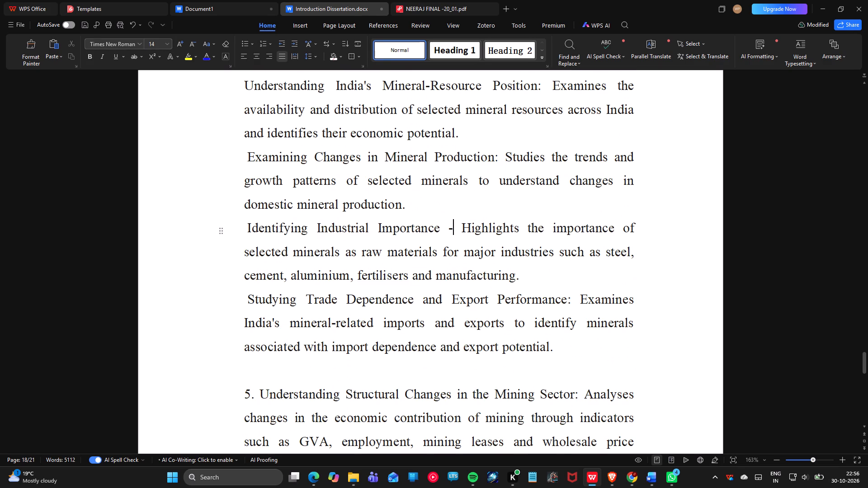
key("BackSpace")
key("BackSpace")
key("minus")
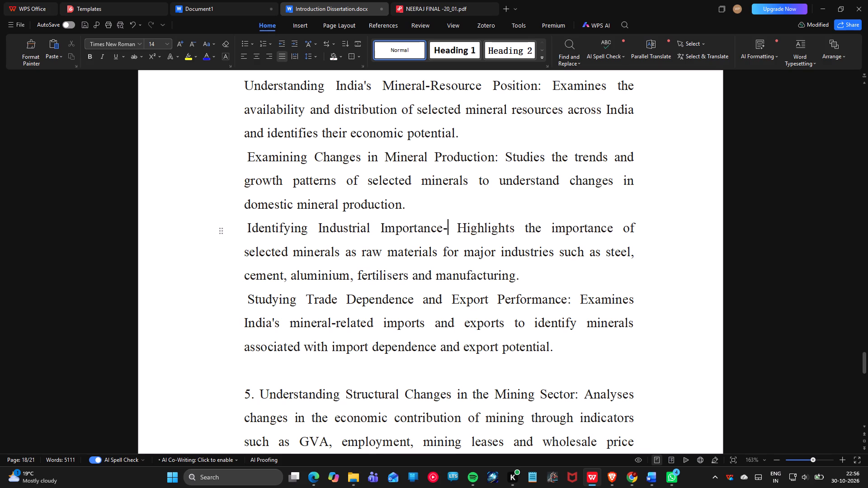
Delete the number 5 and the blank line before the "Understanding Structural Changes in the Mining Sector" point.
scroll(450, 234, "down", 1)
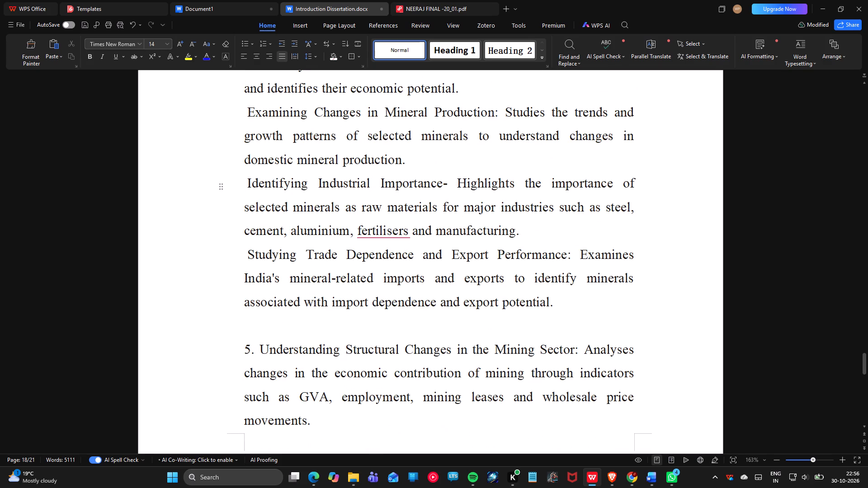
left_click(259, 356)
key("BackSpace")
key("BackSpace")
key("BackSpace")
key("BackSpace")
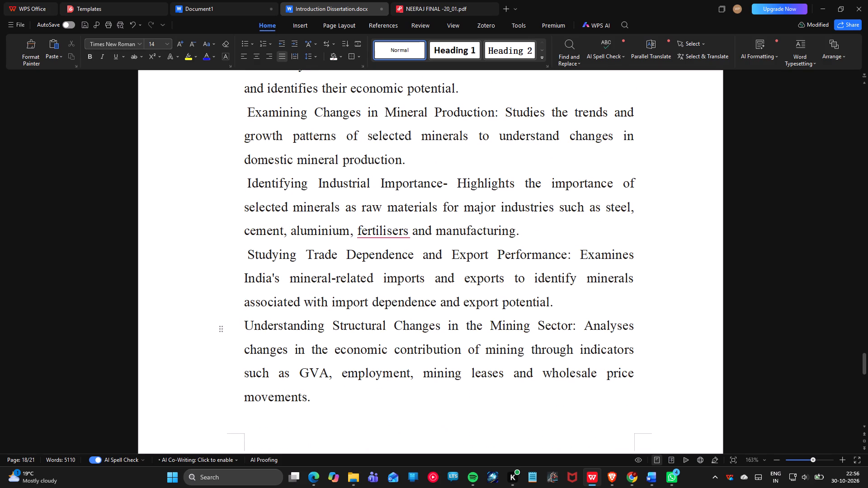
Remove the number 6 from the "Identifying Gaps Between Resource Availability and Economic Utilisation" point, keeping its first word complete.
scroll(259, 356, "down", 3)
scroll(292, 324, "down", 5)
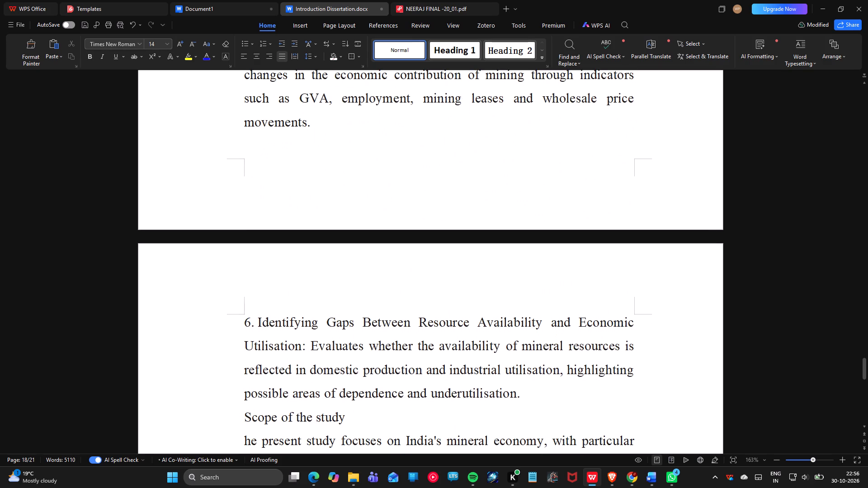
left_click(253, 328)
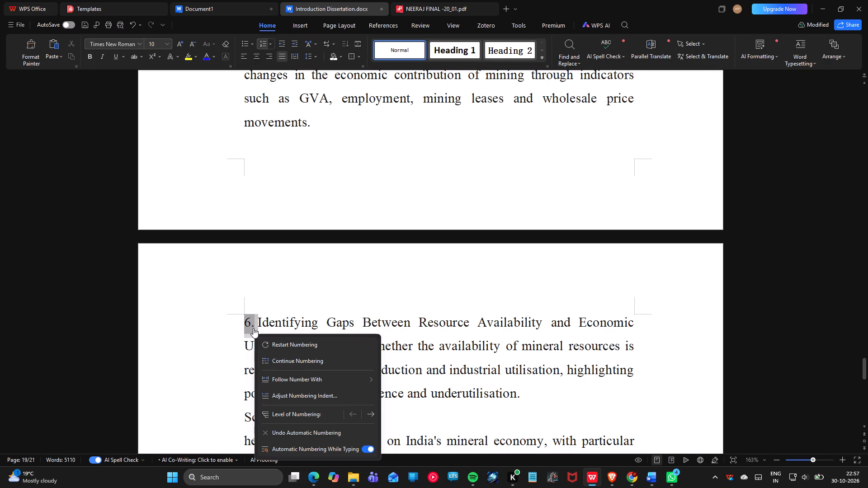
key("Delete")
key("BackSpace")
key("BackSpace")
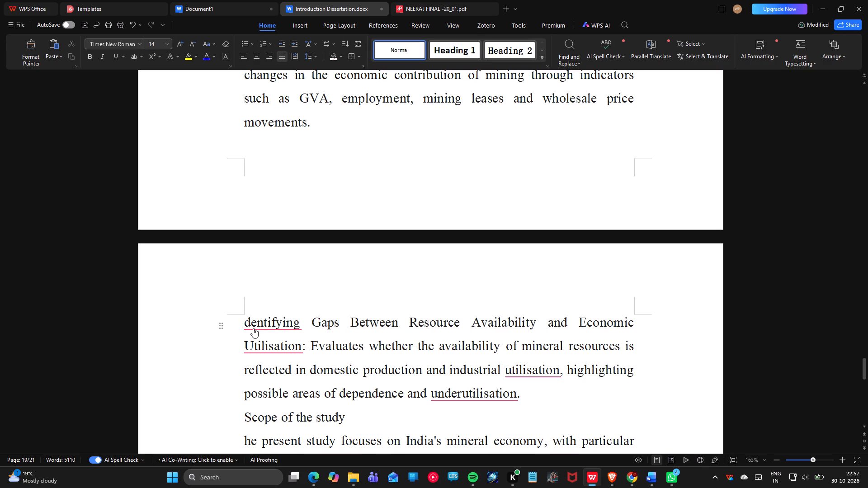
scroll(253, 328, "down", 1)
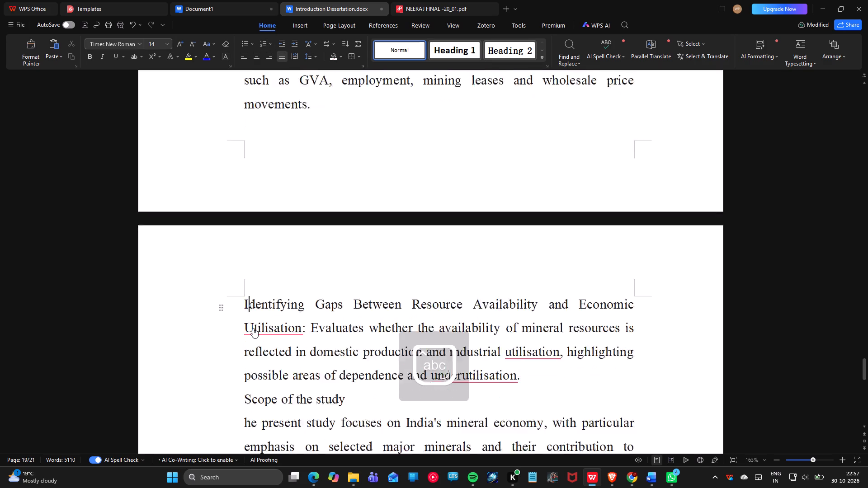
Replace the colon after "Identifying Gaps Between Resource Availability and Economic Utilisation" with a hyphen.
scroll(253, 328, "down", 1)
left_click(305, 256)
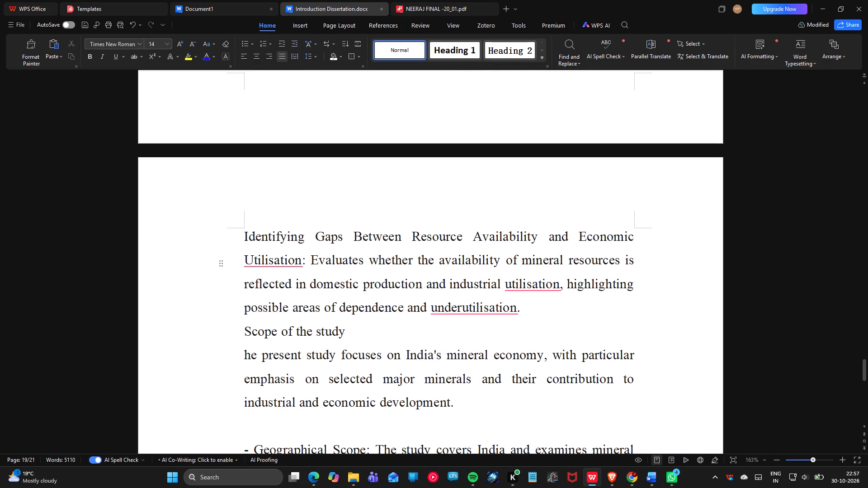
key("BackSpace")
key("minus")
Make the "Scope of the study" heading bold.
scroll(305, 256, "down", 1)
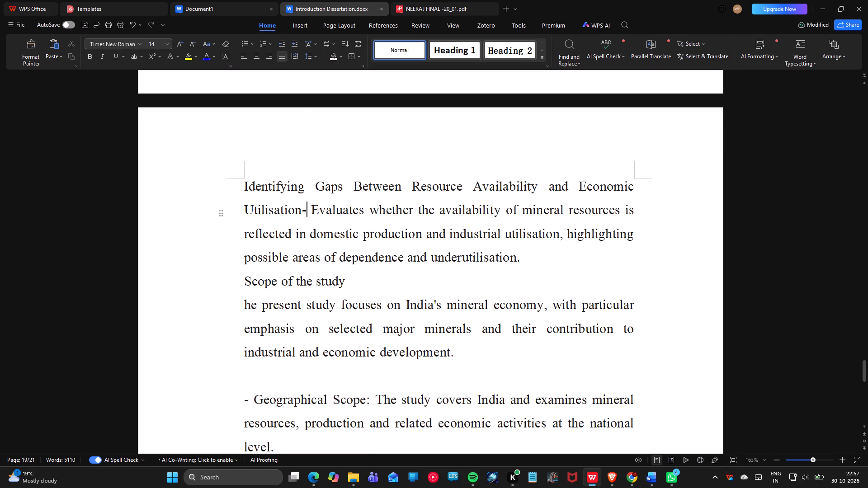
scroll(361, 280, "down", 1)
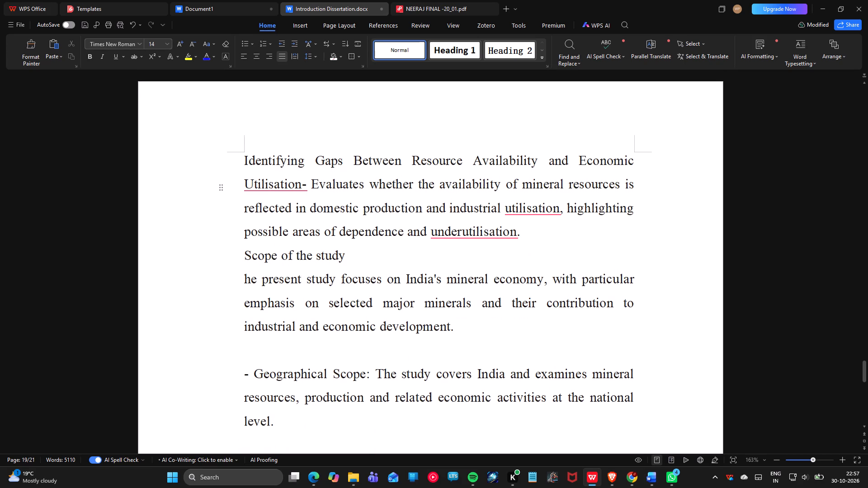
left_click_drag(345, 256, 234, 267)
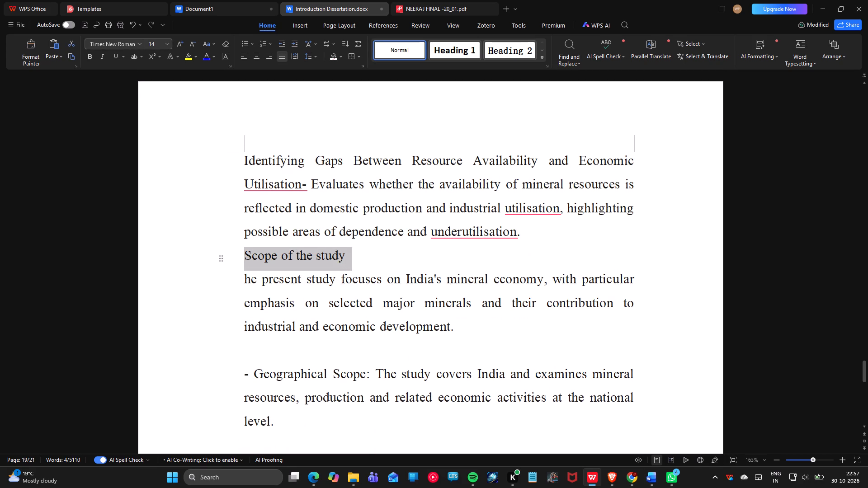
left_click_drag(234, 267, 233, 267)
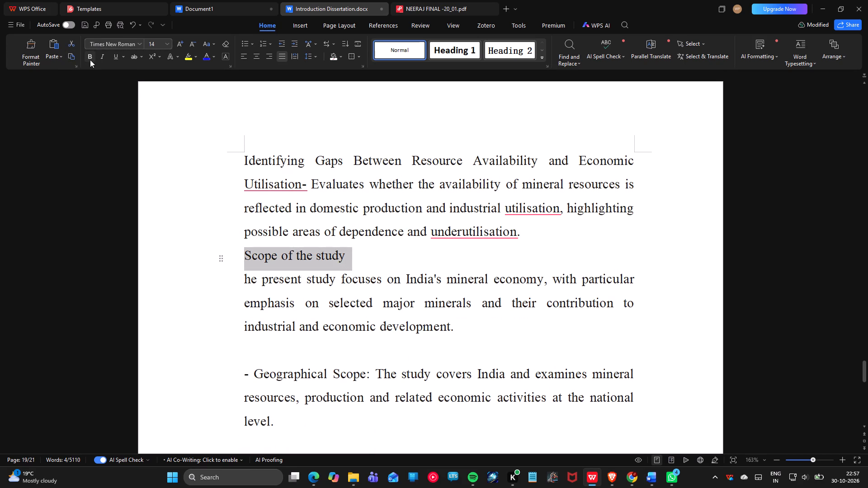
left_click(90, 60)
Restore the missing capital T at the start of the Scope section's opening paragraph so it begins with "The".
left_click(180, 330)
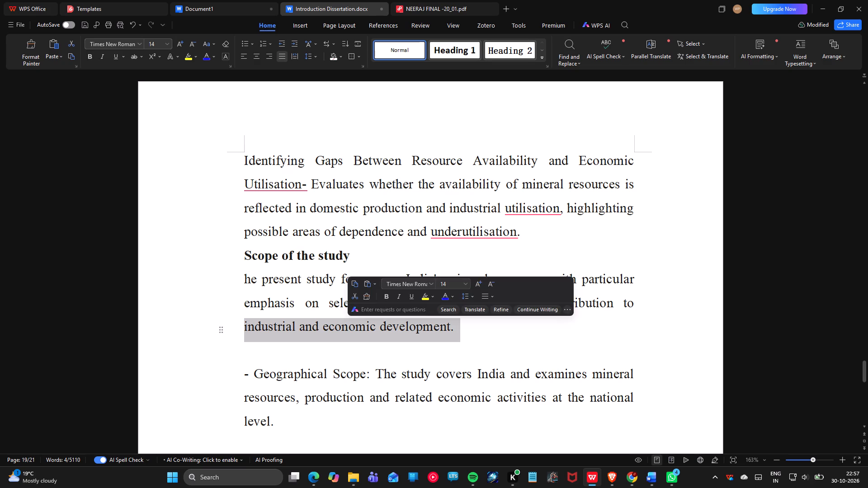
left_click_drag(192, 331, 242, 277)
left_click(242, 277)
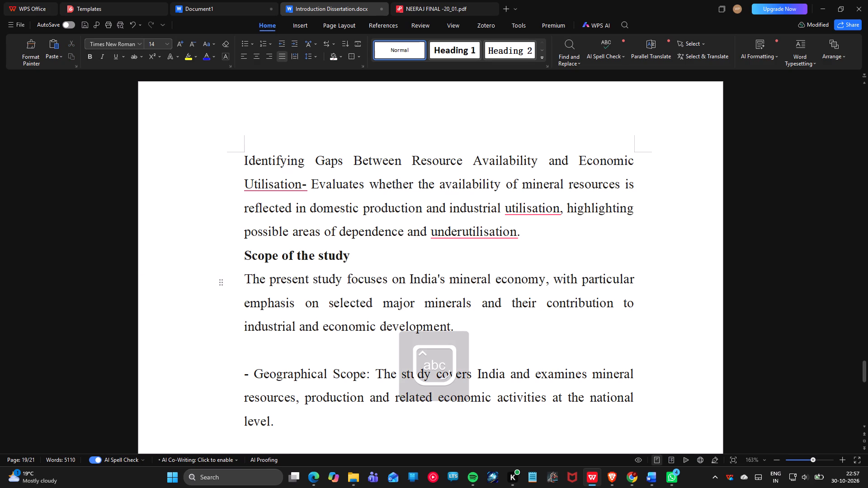
Delete the leading dash and the blank line before the "Geographical Scope" point.
left_click(254, 372)
key("BackSpace")
key("BackSpace")
key("BackSpace")
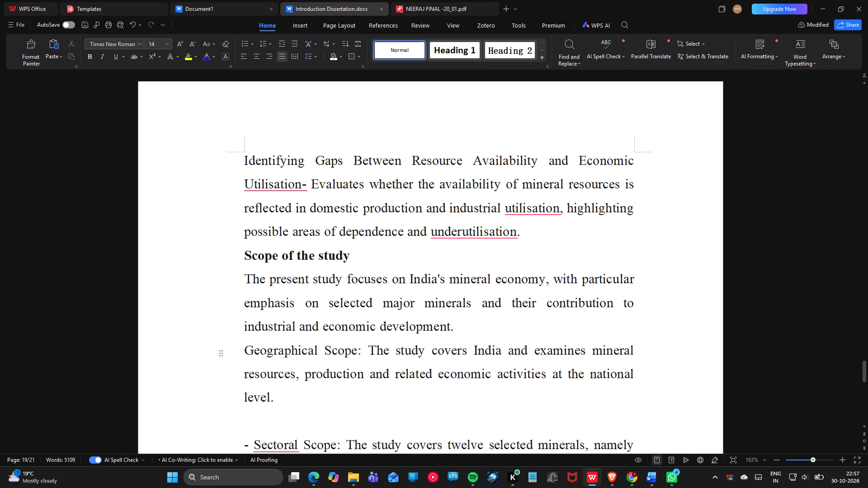
Delete the leading dash and the blank line before "Sectoral Scope", keeping the point on its own line.
scroll(254, 372, "down", 3)
left_click(249, 319)
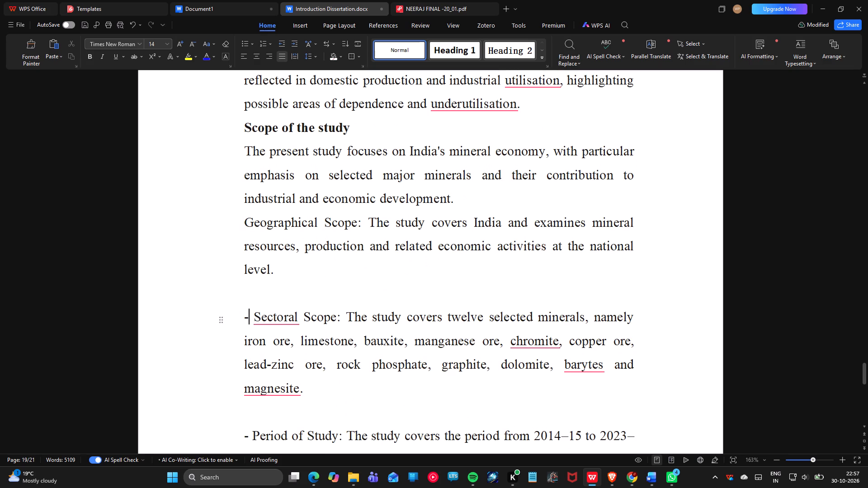
key("BackSpace")
key("BackSpace")
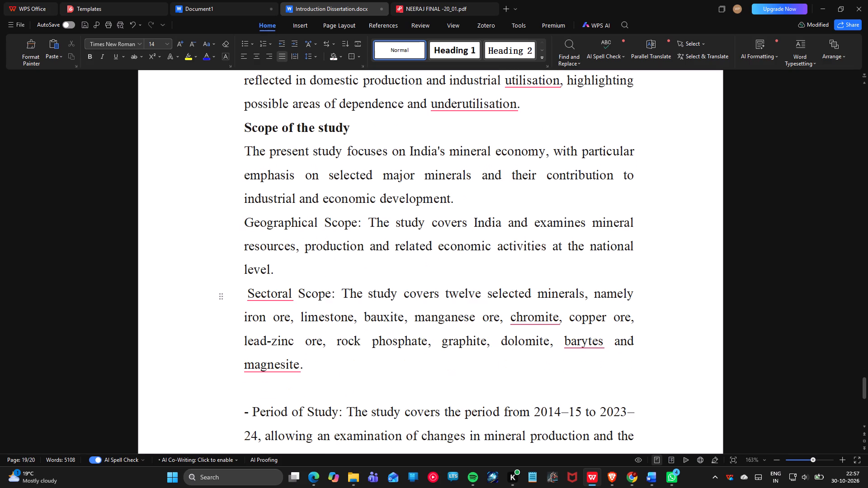
key("BackSpace")
key("Return")
left_click(276, 298)
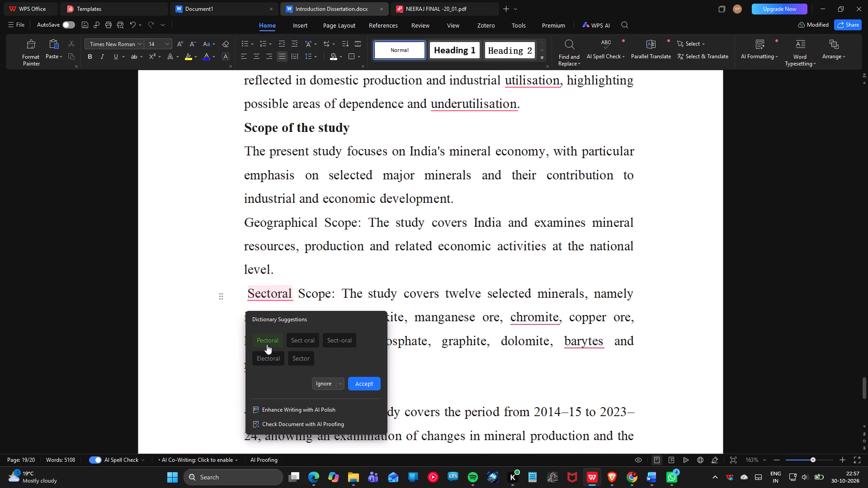
Delete the blank line and the leading dash before the "Period of Study" point.
left_click(226, 382)
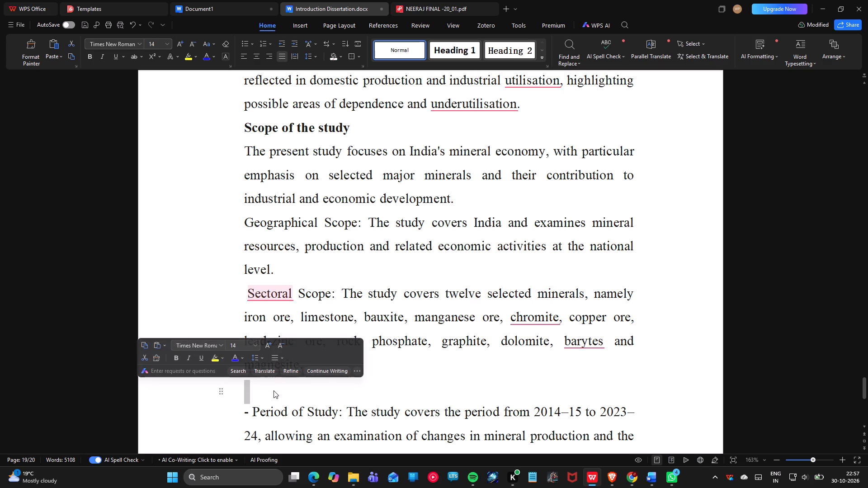
left_click_drag(274, 390, 250, 411)
left_click(250, 411)
key("BackSpace")
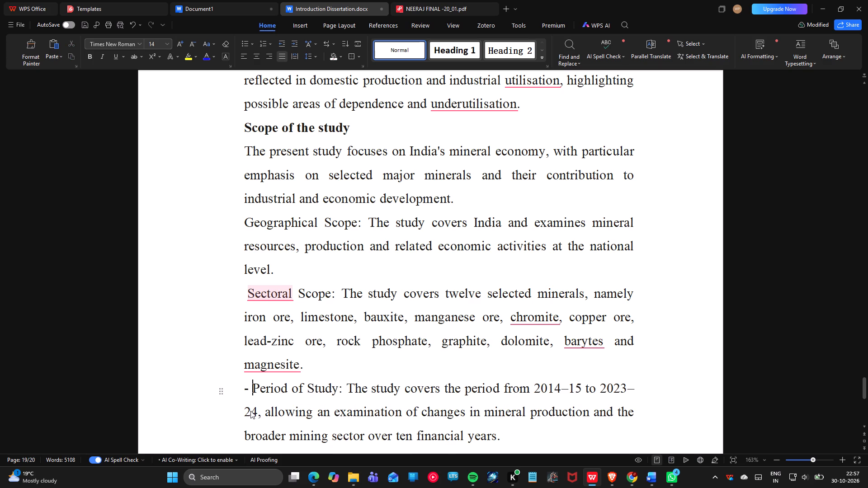
key("BackSpace")
key("BackSpace")
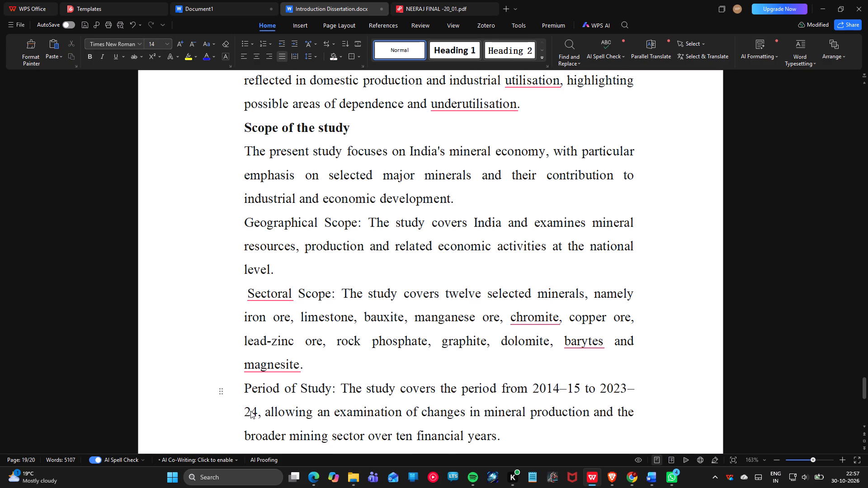
Delete the leading dash and the blank line before the "Data Scope" point.
scroll(336, 425, "down", 3)
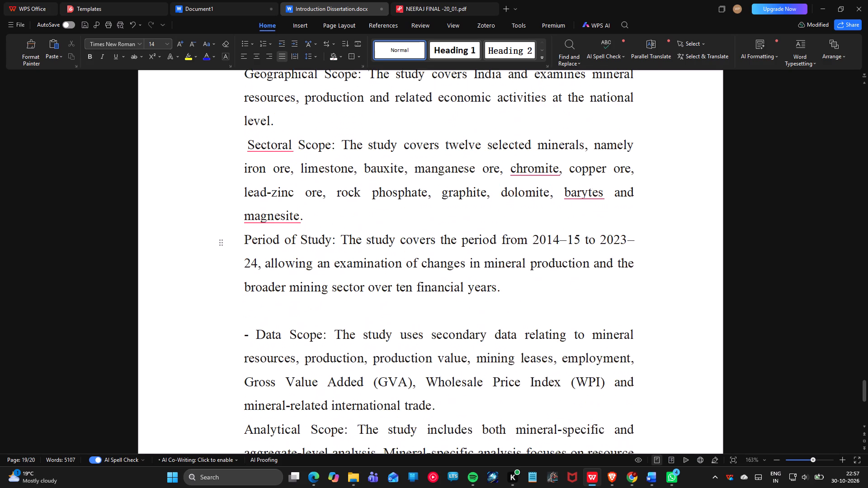
scroll(336, 425, "down", 1)
scroll(385, 313, "down", 1)
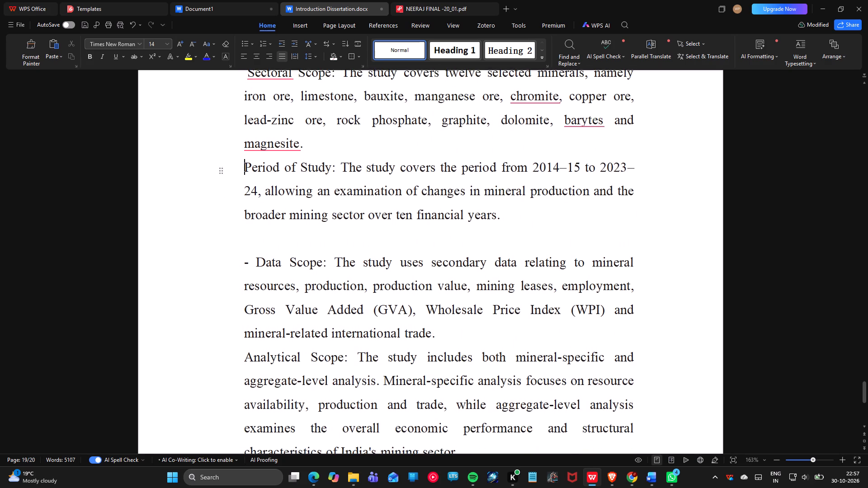
scroll(385, 313, "down", 1)
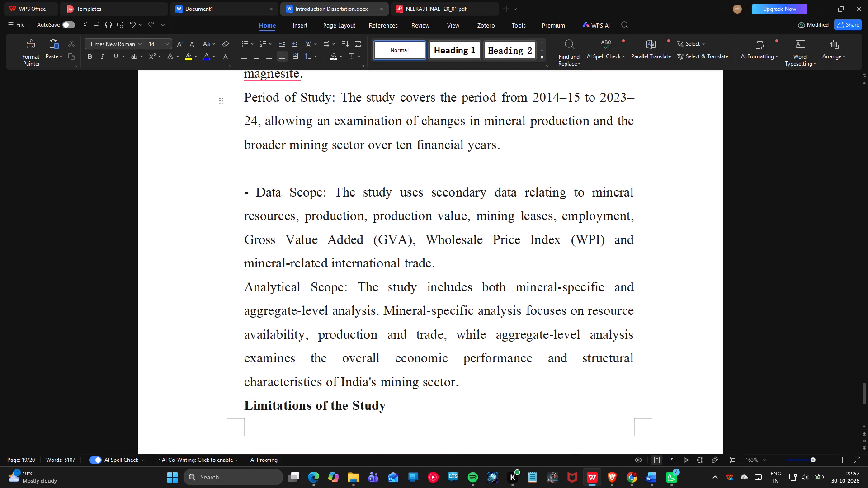
left_click(254, 187)
key("BackSpace")
key("BackSpace")
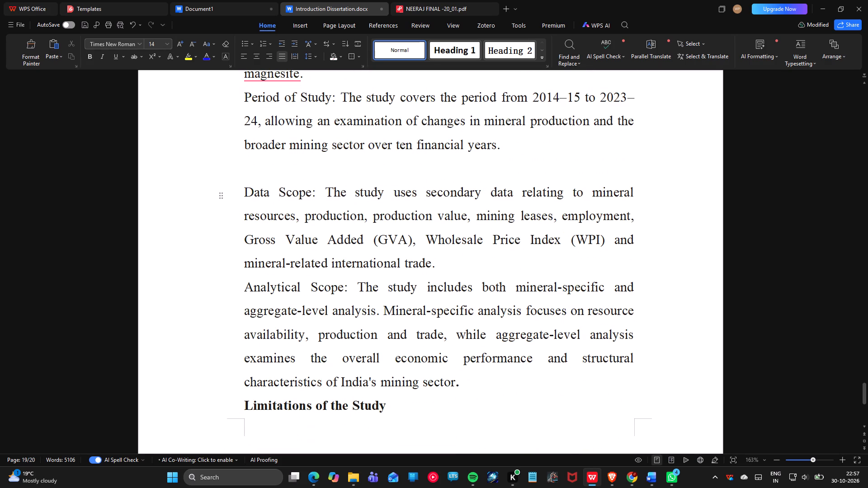
key("BackSpace")
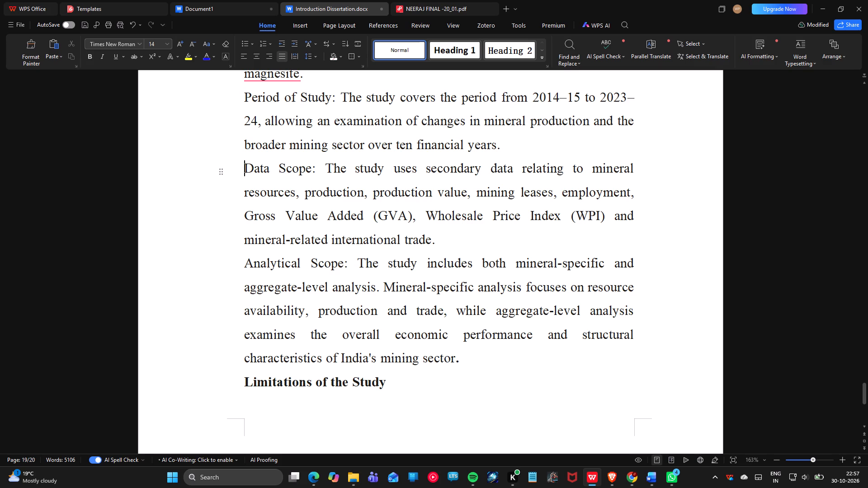
Replace the colon after "Analytical Scope" with a hyphen, keeping the word "Scope" complete.
left_click(351, 263)
key("BackSpace")
key("BackSpace")
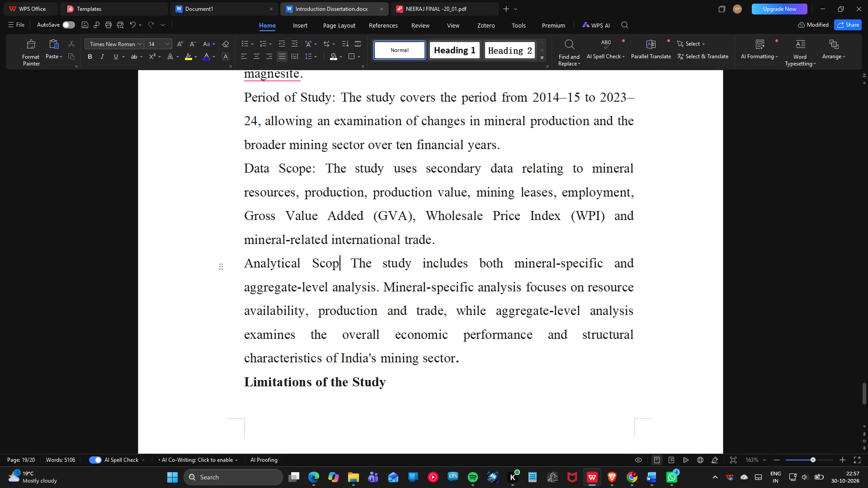
type("er")
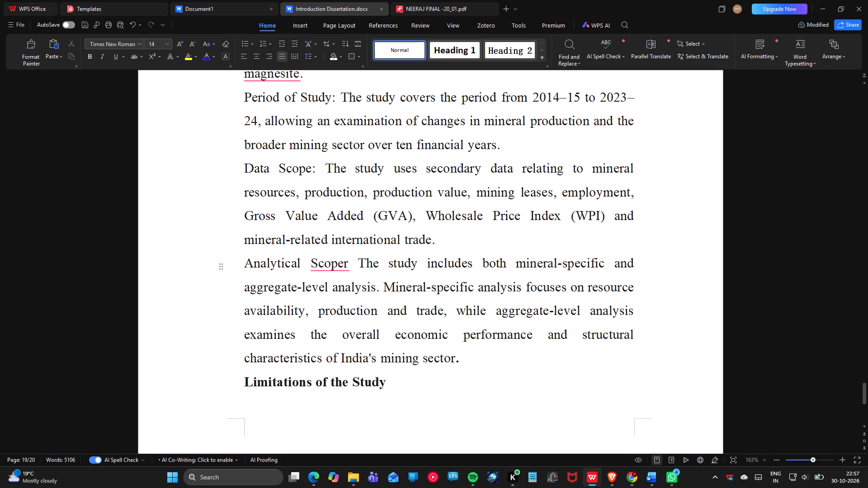
key("BackSpace")
key("space")
type("0")
key("BackSpace")
key("BackSpace")
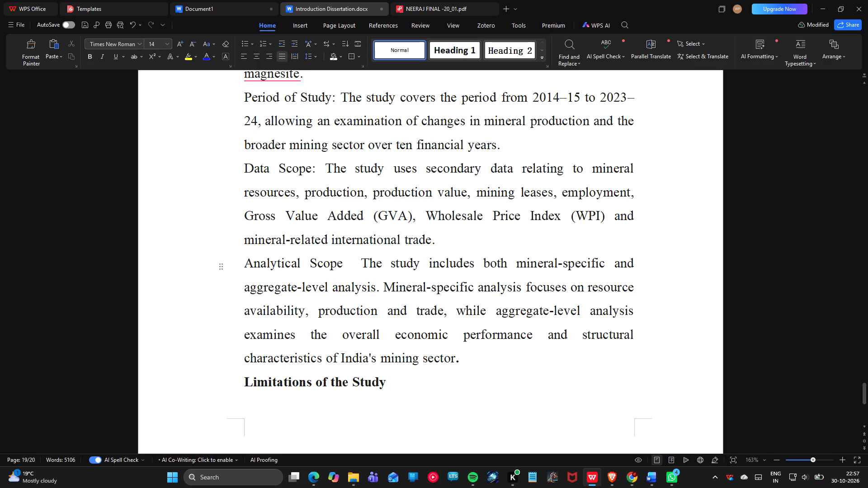
key("minus")
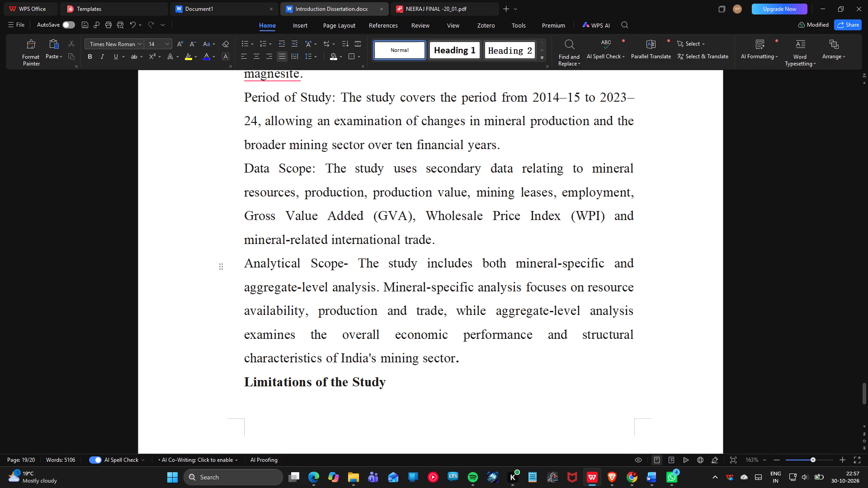
Replace the colon after "Data Scope" with a hyphen.
left_click(320, 168)
key("BackSpace")
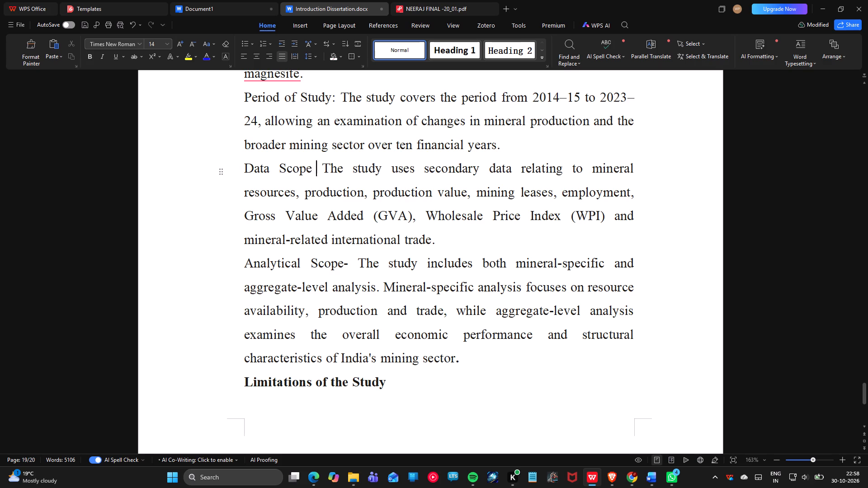
key("minus")
Replace the colon and space after "Period of Study" with a hyphen.
scroll(320, 168, "up", 1)
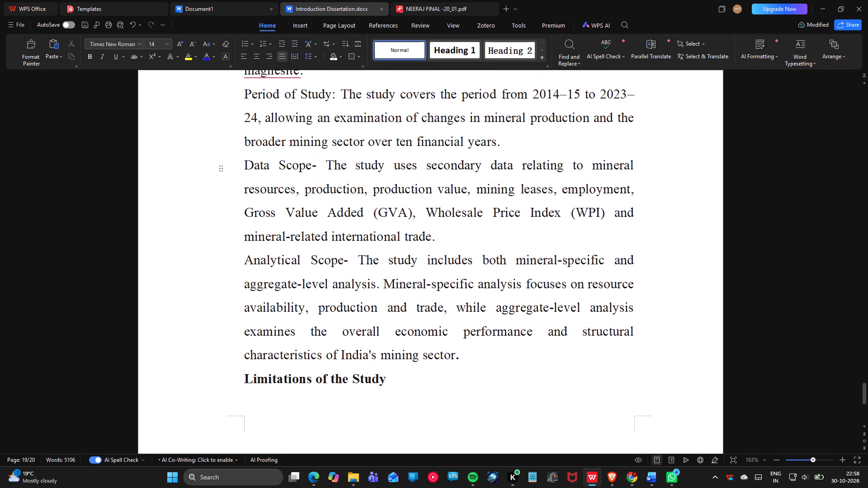
scroll(320, 168, "up", 2)
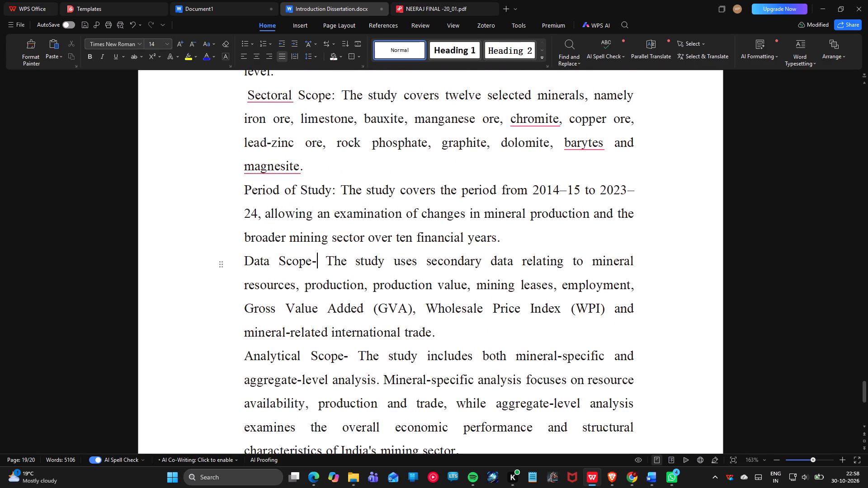
left_click(340, 190)
key("BackSpace")
key("BackSpace")
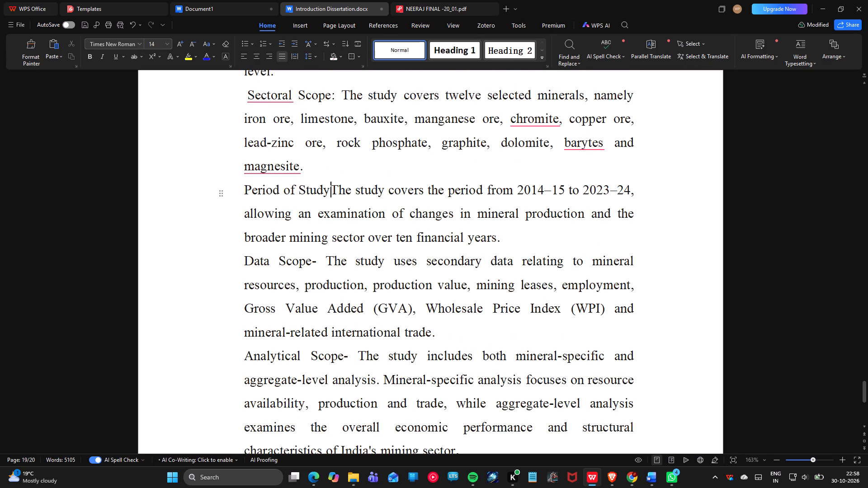
key("minus")
Replace the colon and space after "Sectoral Scope" with a hyphen.
scroll(340, 190, "up", 2)
left_click(339, 183)
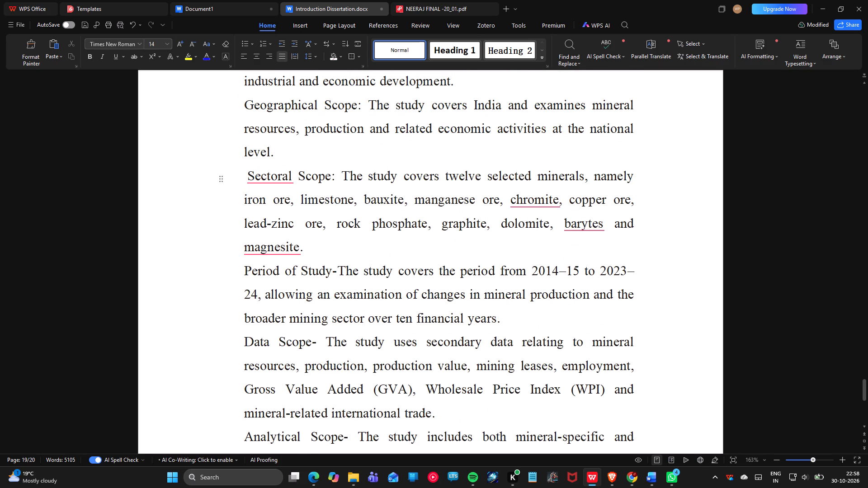
key("BackSpace")
key("BackSpace")
key("minus")
Replace the colon after "Geographical Scope" with a hyphen.
scroll(339, 183, "up", 2)
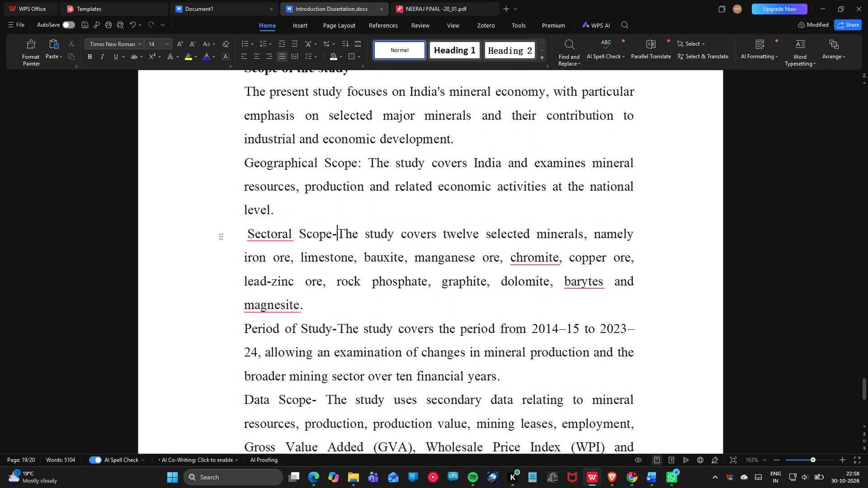
left_click(365, 169)
key("BackSpace")
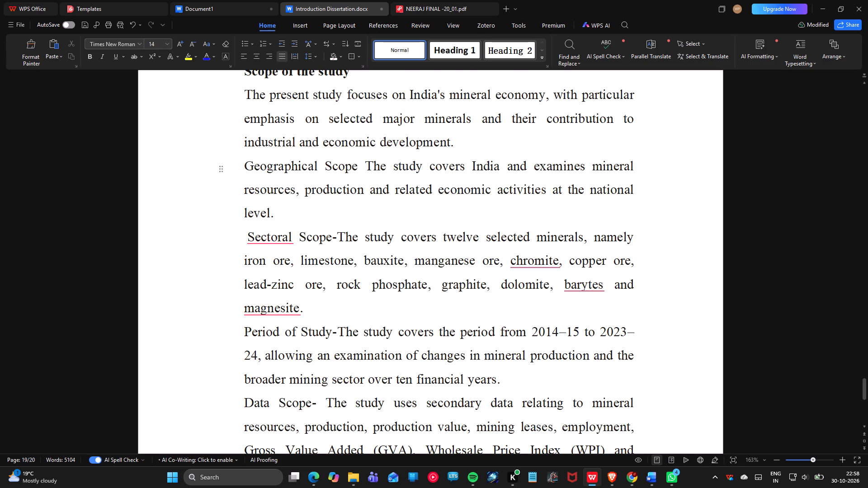
key("minus")
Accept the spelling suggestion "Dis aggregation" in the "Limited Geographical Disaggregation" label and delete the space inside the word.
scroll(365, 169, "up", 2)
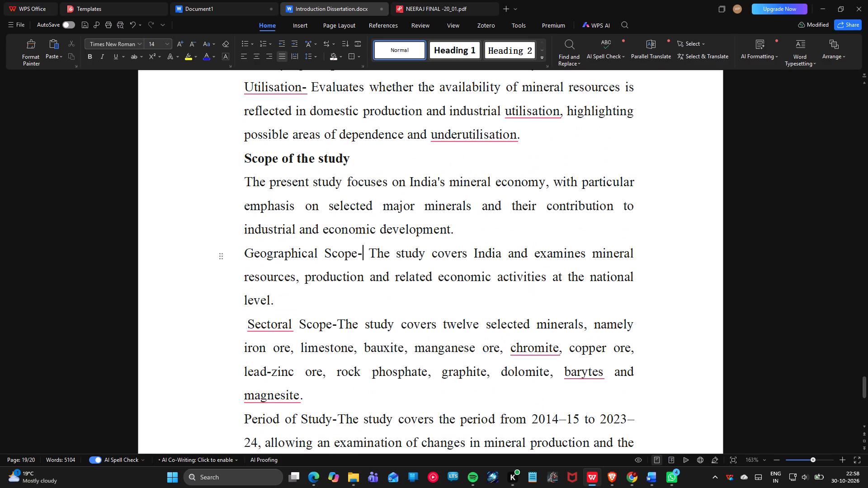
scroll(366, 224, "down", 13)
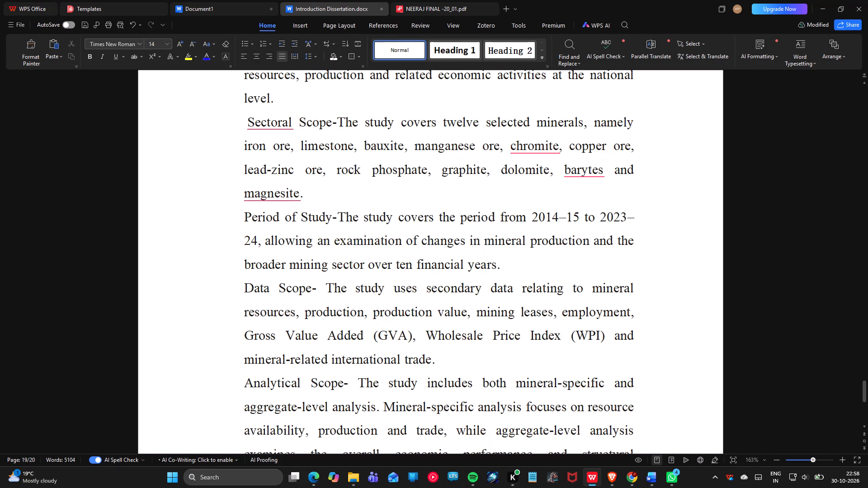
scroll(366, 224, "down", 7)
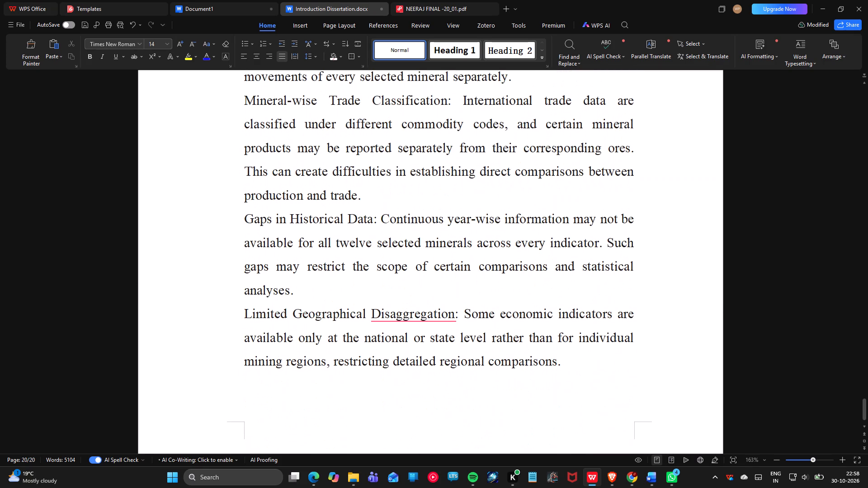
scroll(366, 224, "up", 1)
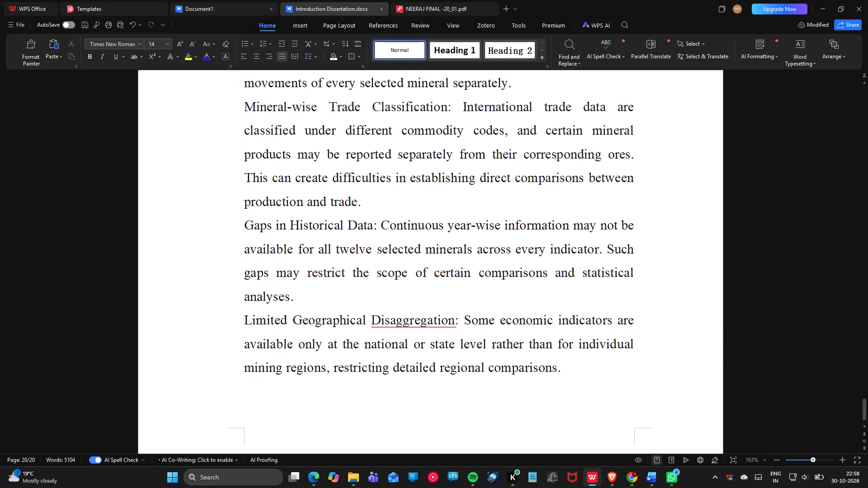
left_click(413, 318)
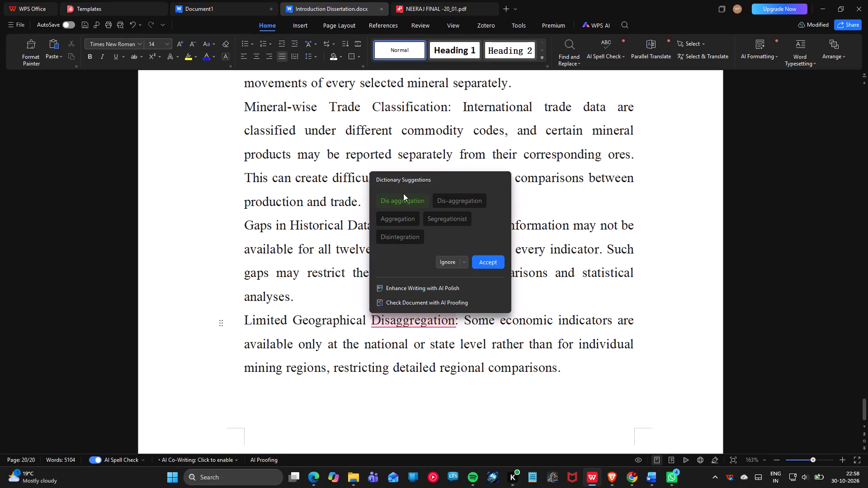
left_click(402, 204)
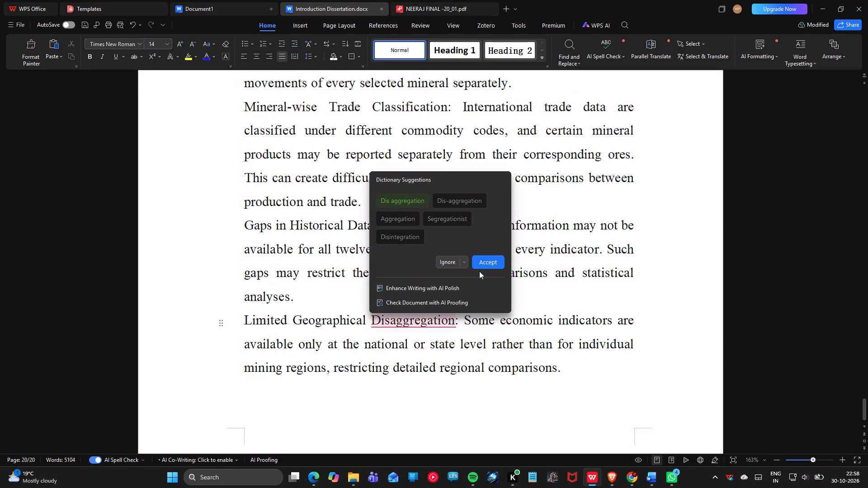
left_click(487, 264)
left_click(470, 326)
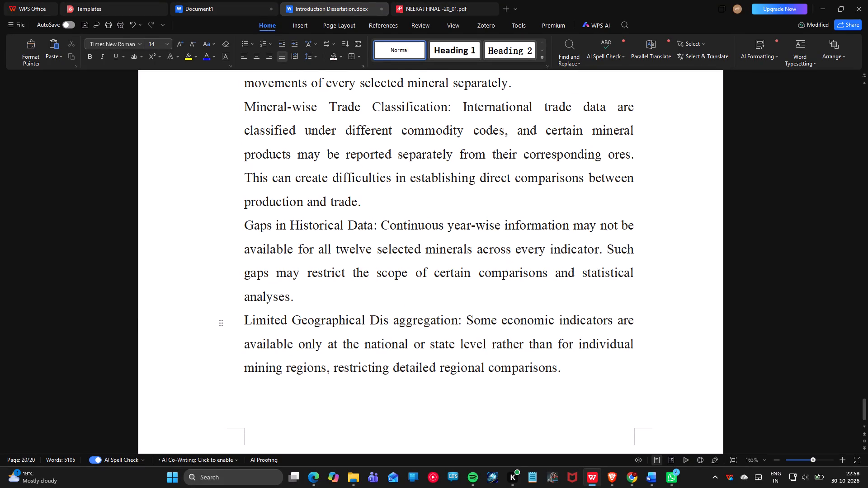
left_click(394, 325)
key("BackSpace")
Delete the blank line above the "Variation in Resource Estimates" paragraph.
scroll(453, 279, "up", 3)
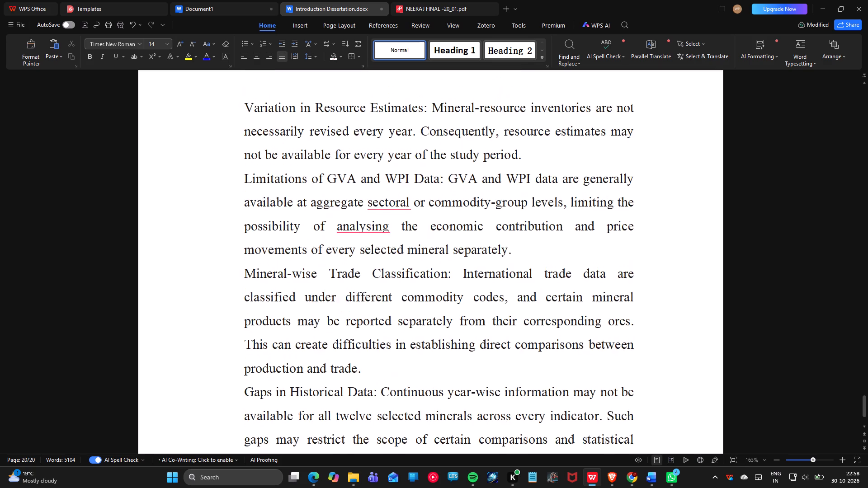
scroll(453, 279, "up", 8)
scroll(453, 279, "down", 4)
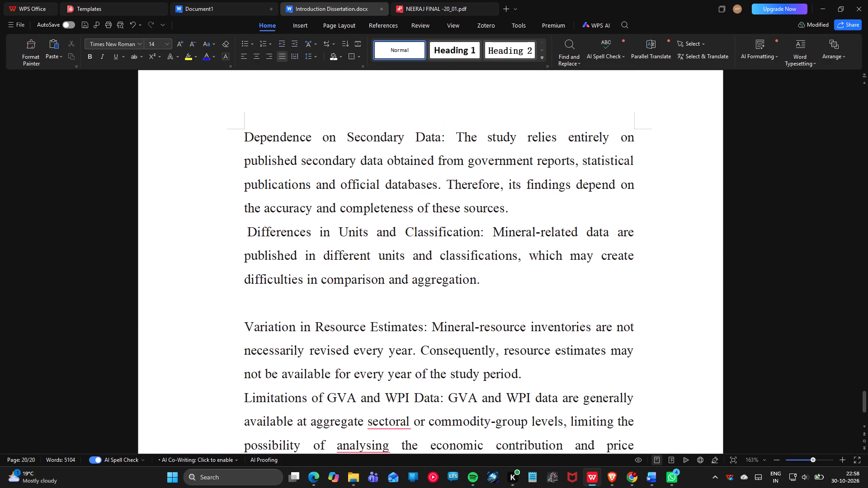
scroll(453, 279, "down", 1)
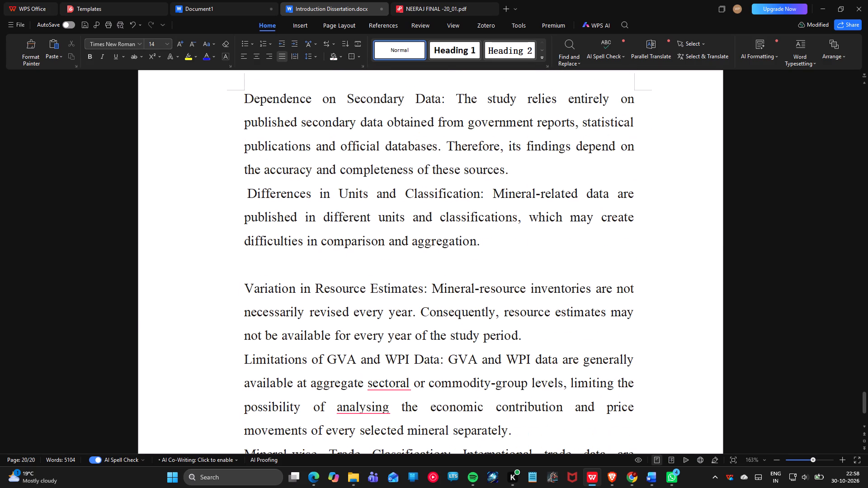
left_click(244, 290)
key("BackSpace")
Look back through the chapter from the limitations section up to the "Chapter - 1 Introduction" title.
scroll(244, 290, "up", 1)
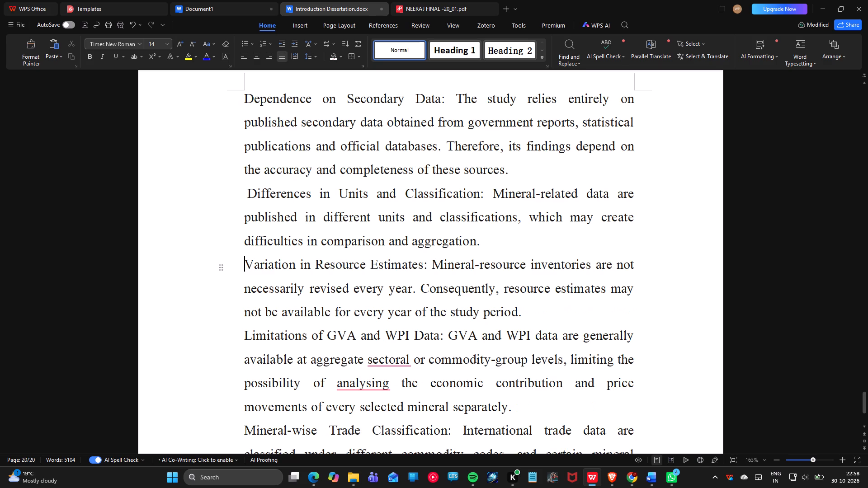
scroll(244, 290, "up", 10)
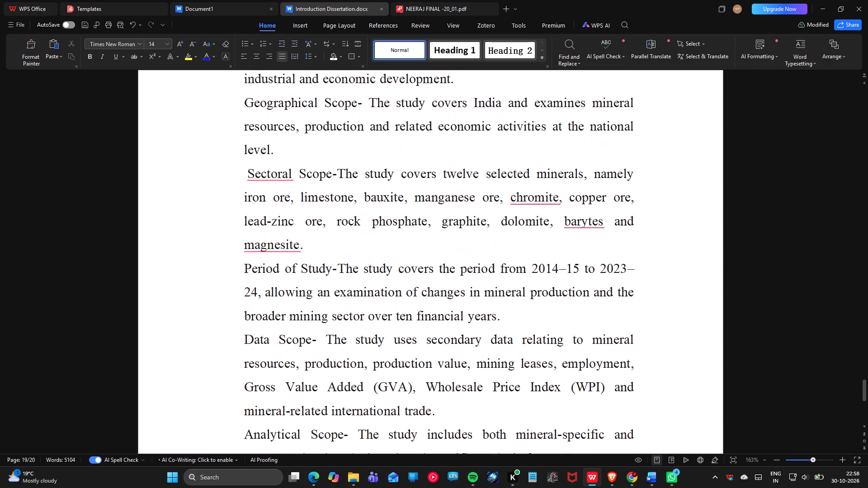
scroll(244, 310, "up", 19)
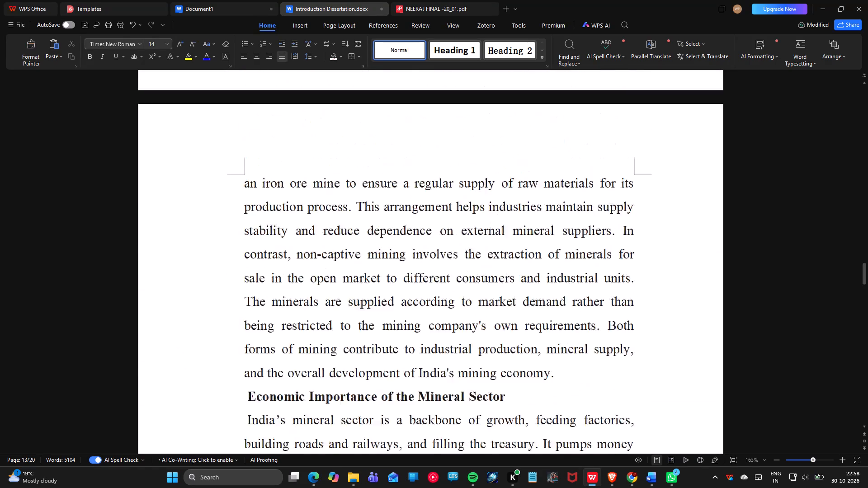
scroll(244, 310, "up", 18)
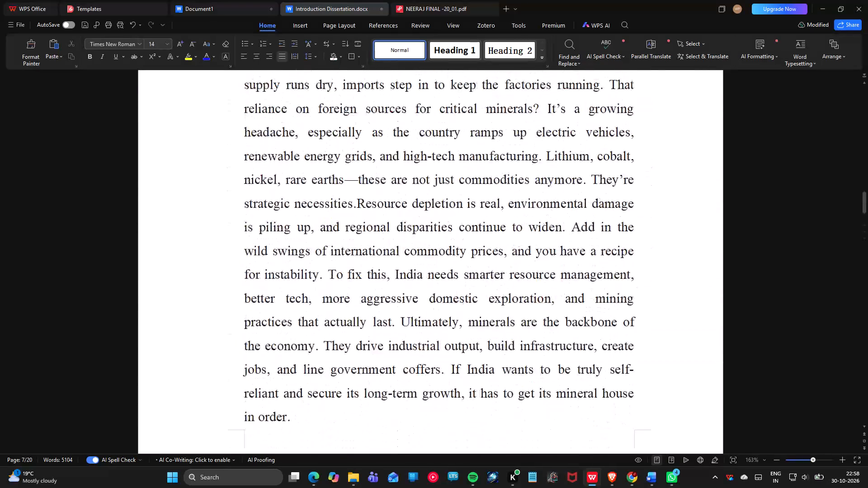
scroll(244, 310, "up", 18)
scroll(244, 310, "up", 13)
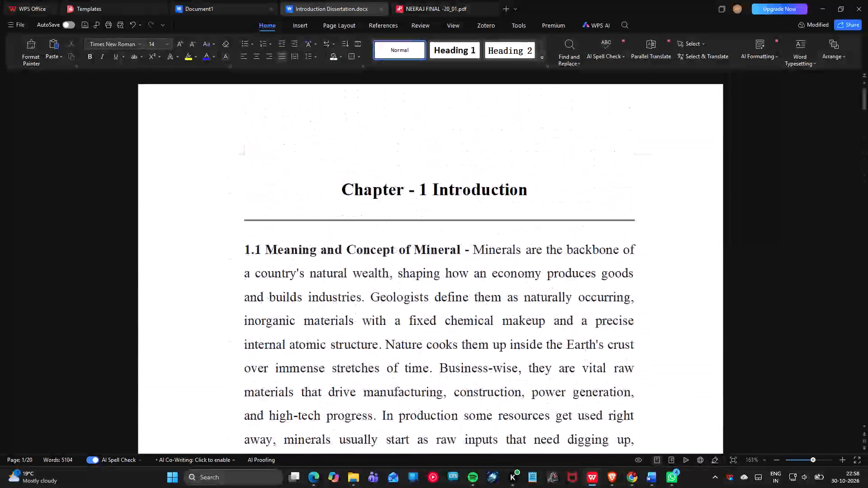
scroll(244, 310, "up", 4)
left_click(58, 113)
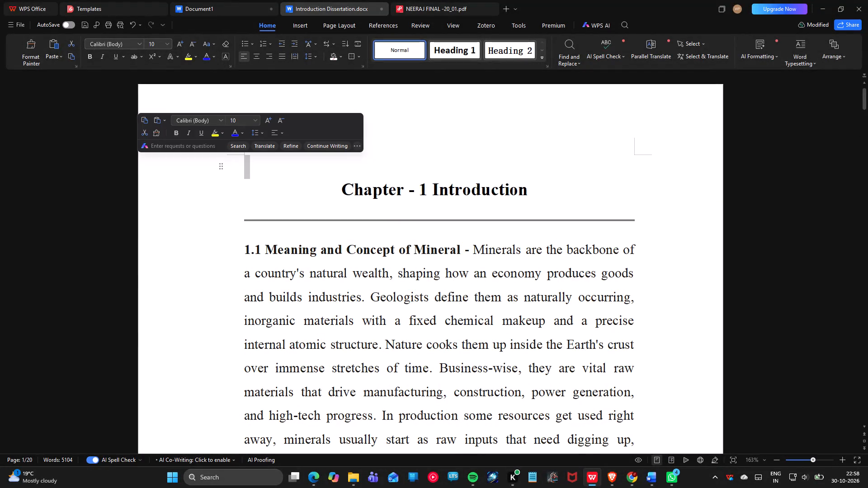
left_click(104, 194)
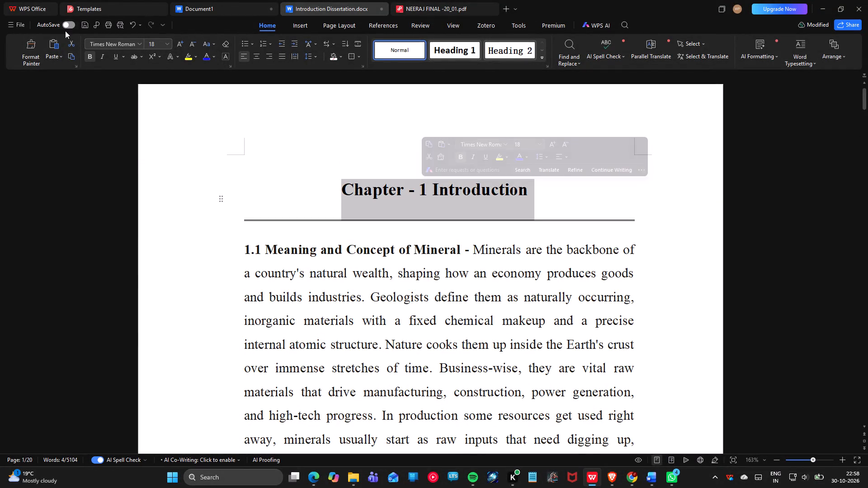
Save the Introduction Dissertation document.
left_click(22, 24)
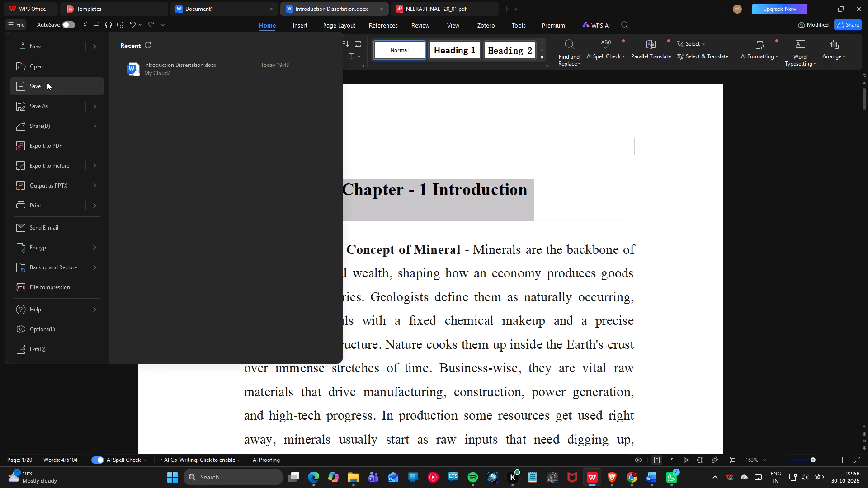
left_click(47, 87)
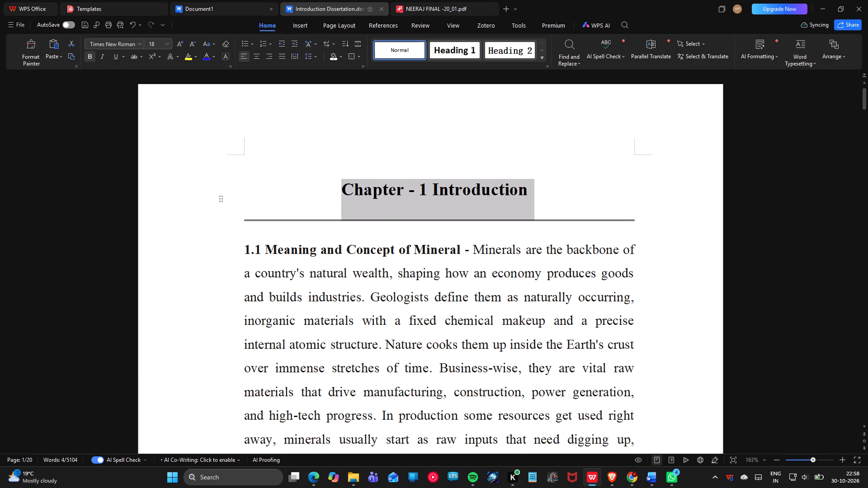
Save a copy as a Word .docx named "Introduction Dissertation.docx" in WPS Drive's My Cloud, replacing the existing file.
left_click(9, 23)
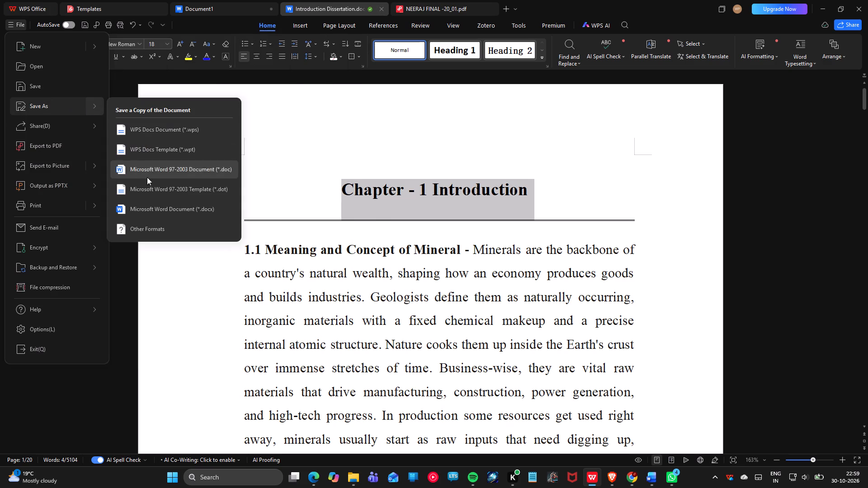
left_click(151, 205)
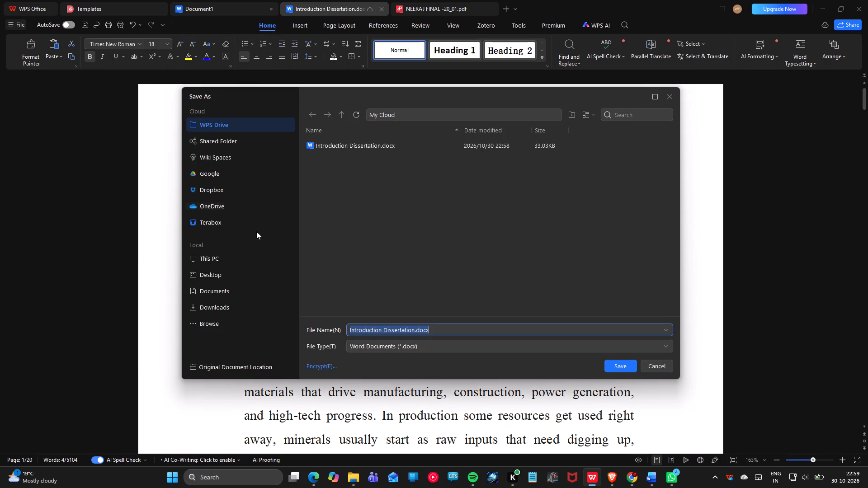
left_click(625, 364)
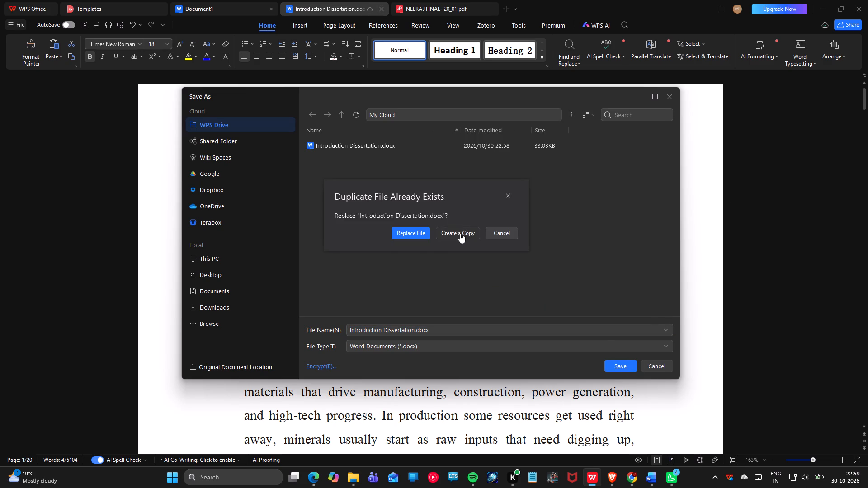
left_click(420, 236)
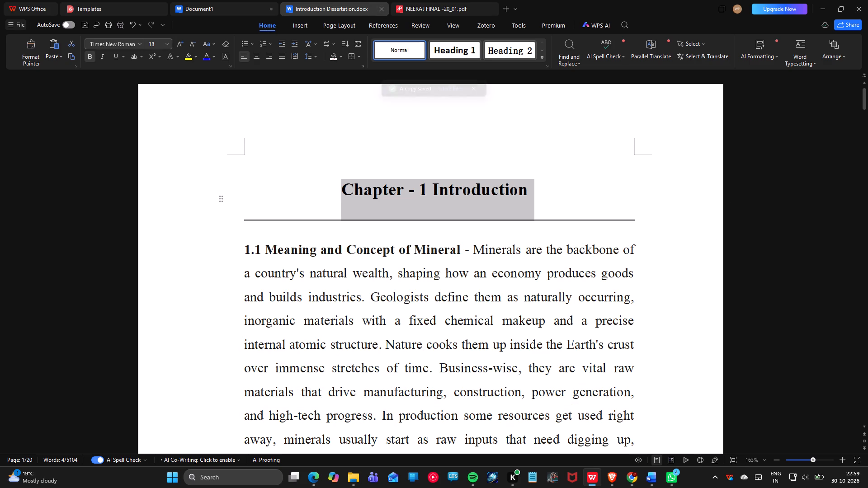
Remove the number "1.1" and its trailing space from the "Meaning and Concept of Mineral" heading.
scroll(663, 187, "down", 1)
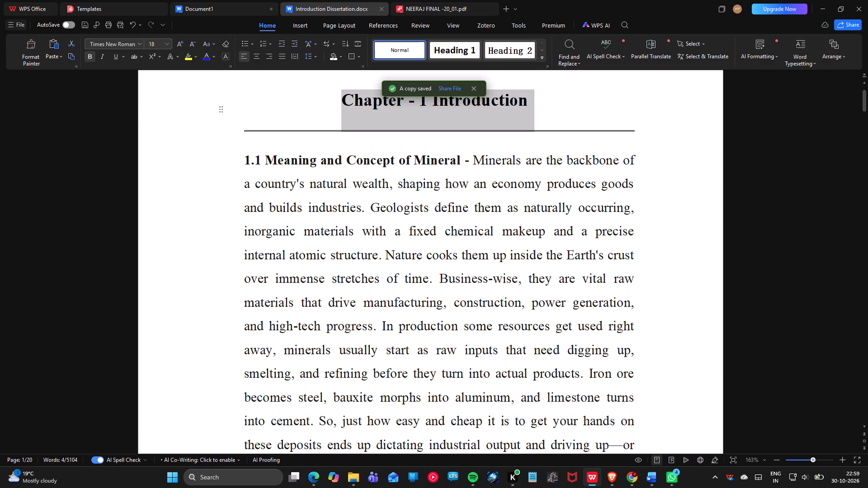
left_click(669, 163)
scroll(669, 163, "down", 3)
scroll(669, 163, "up", 1)
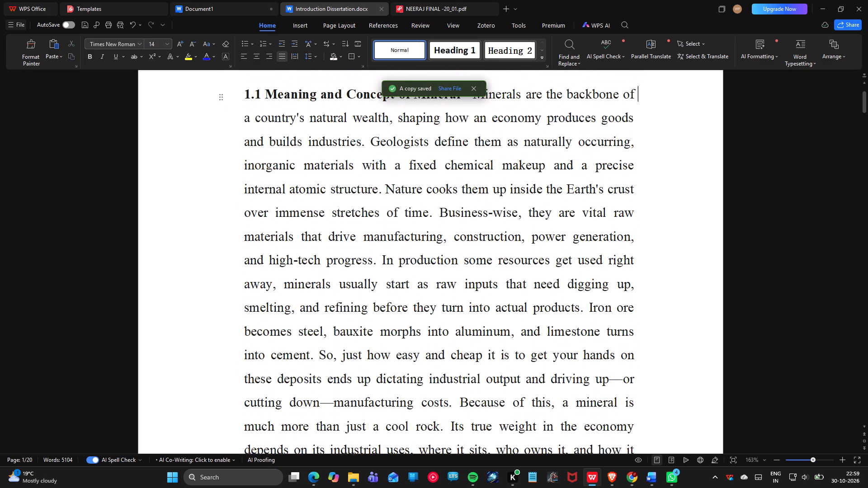
scroll(669, 163, "up", 1)
scroll(669, 163, "right", 1)
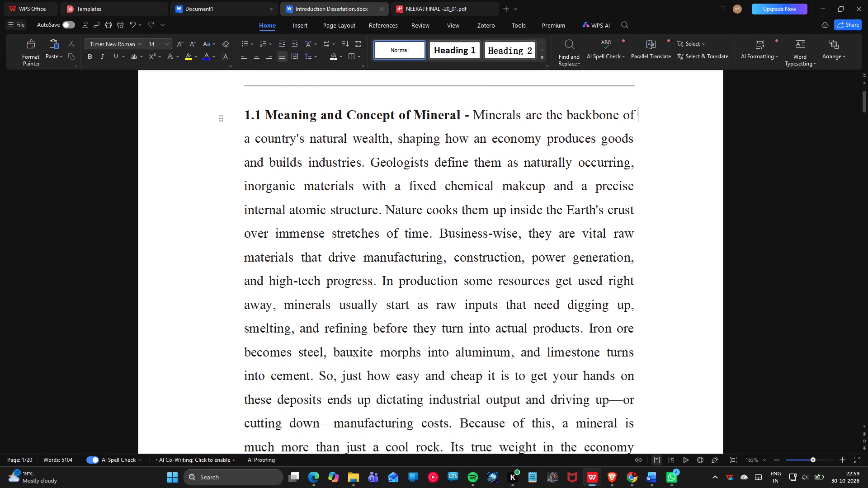
left_click(264, 115)
key("BackSpace")
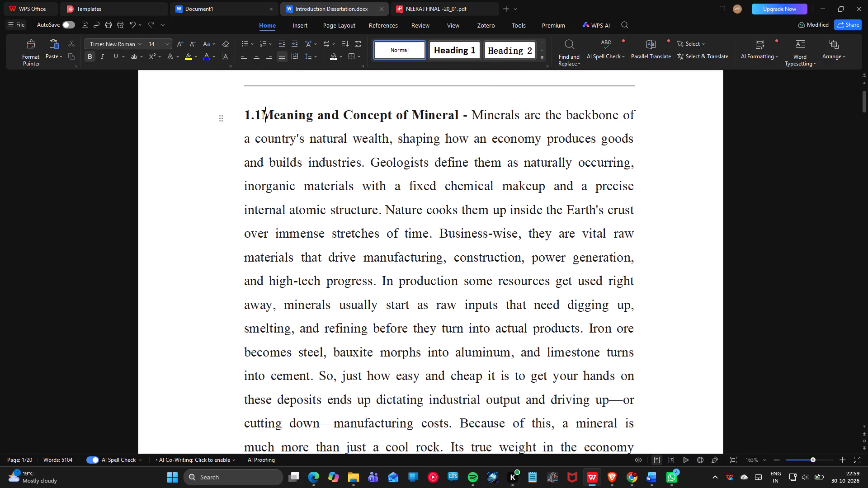
key("BackSpace")
key("BackSpace")
key("BackSpace")
Remove the number "1.2" and its trailing space from the "Minerals as Natural and Non-Renewable Resources" heading.
scroll(264, 115, "up", 1)
scroll(264, 115, "down", 4)
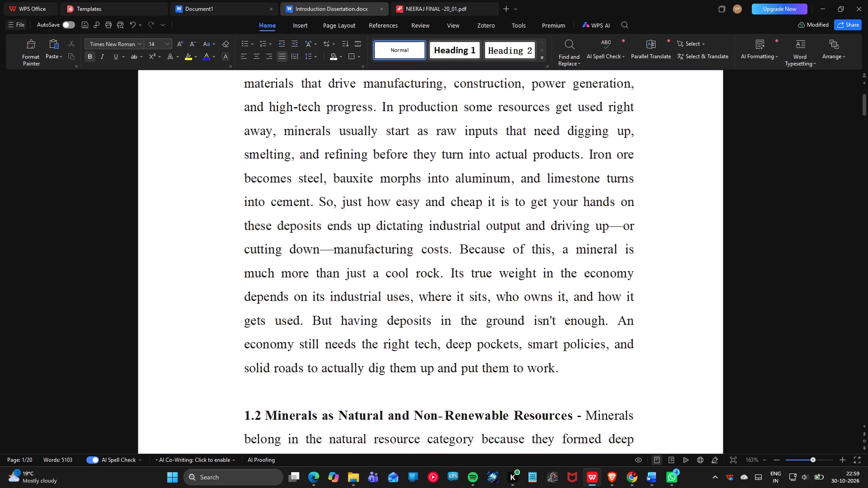
scroll(264, 115, "down", 8)
scroll(264, 115, "up", 5)
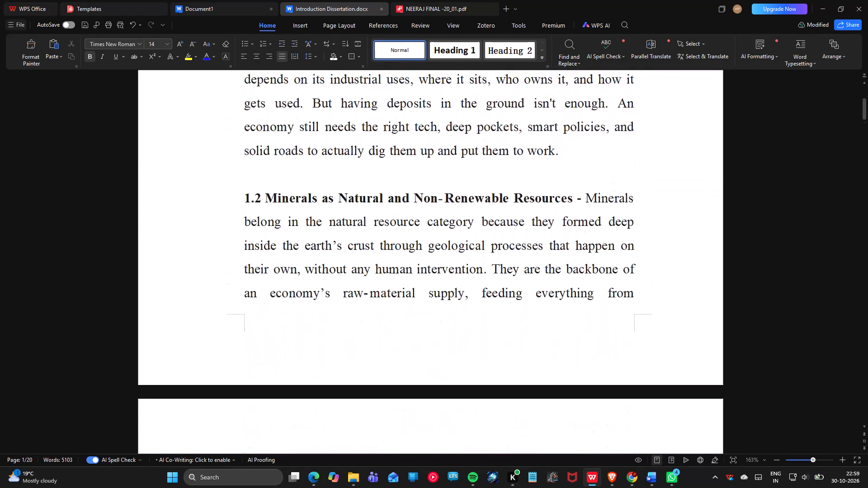
scroll(264, 115, "up", 3)
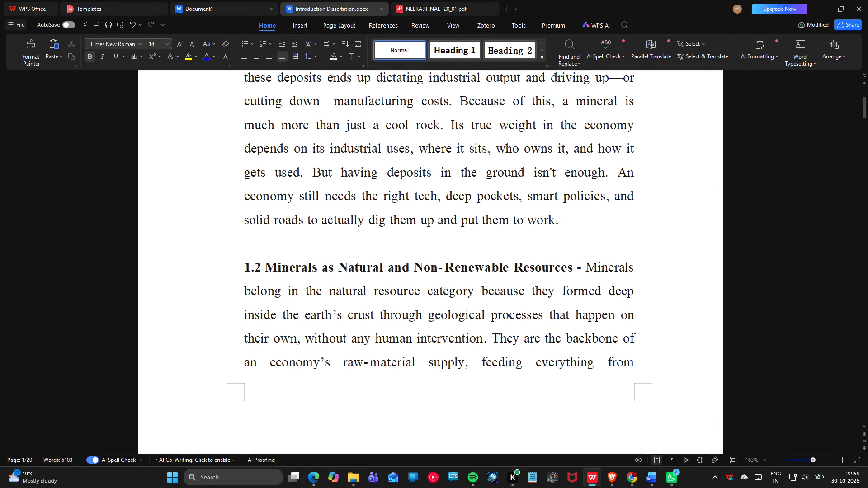
left_click(266, 273)
key("BackSpace")
key("BackSpace")
key("BackSpace")
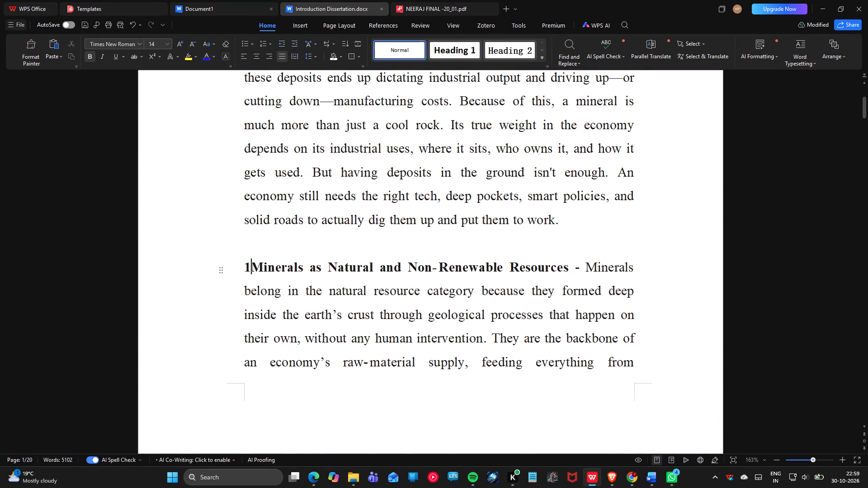
key("BackSpace")
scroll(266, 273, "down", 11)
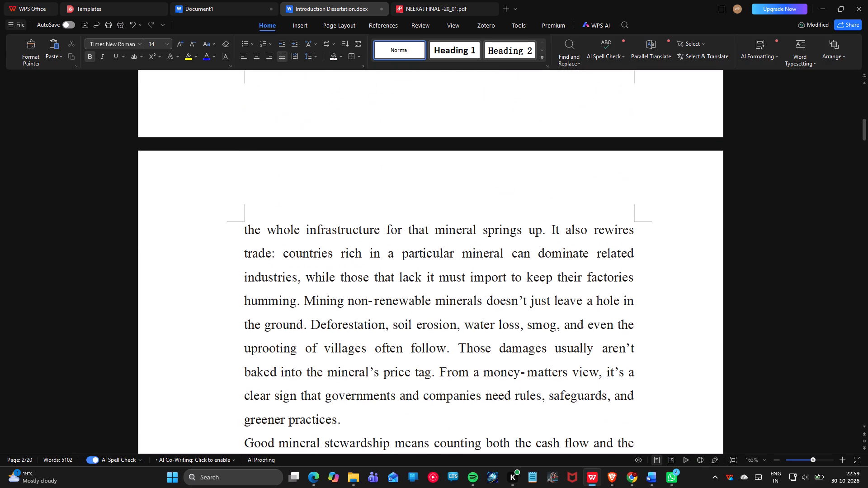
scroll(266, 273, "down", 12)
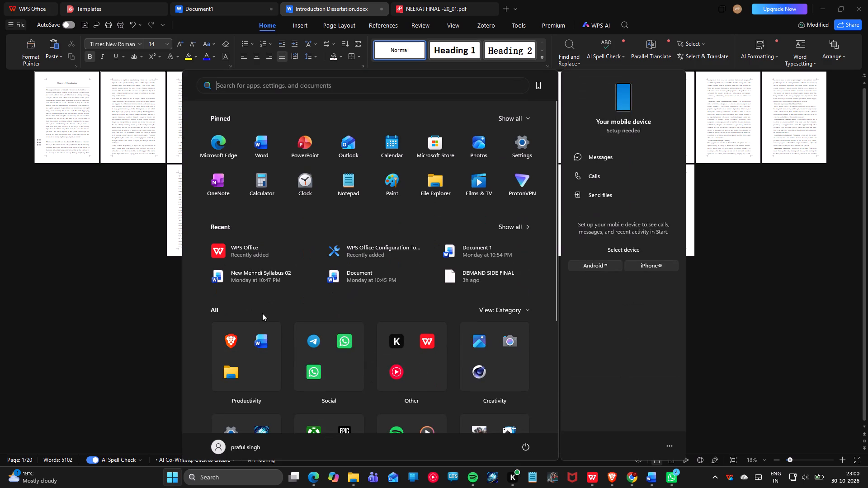
Put the computer to sleep.
left_click(533, 448)
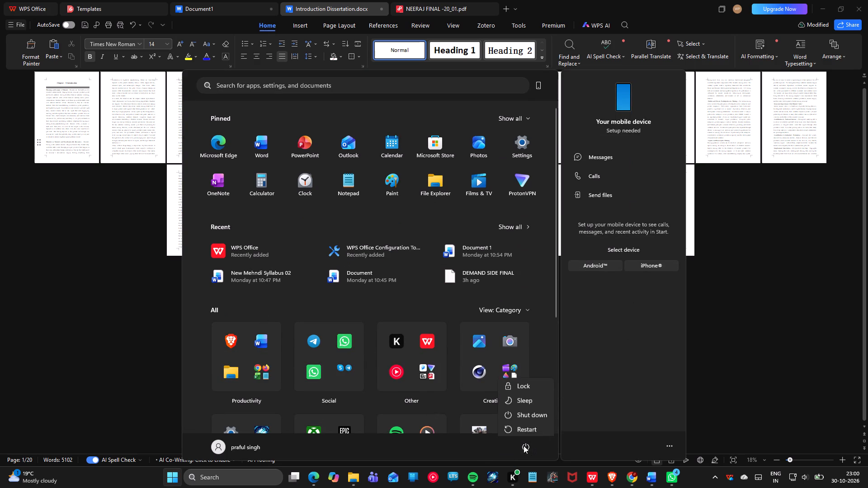
left_click(530, 404)
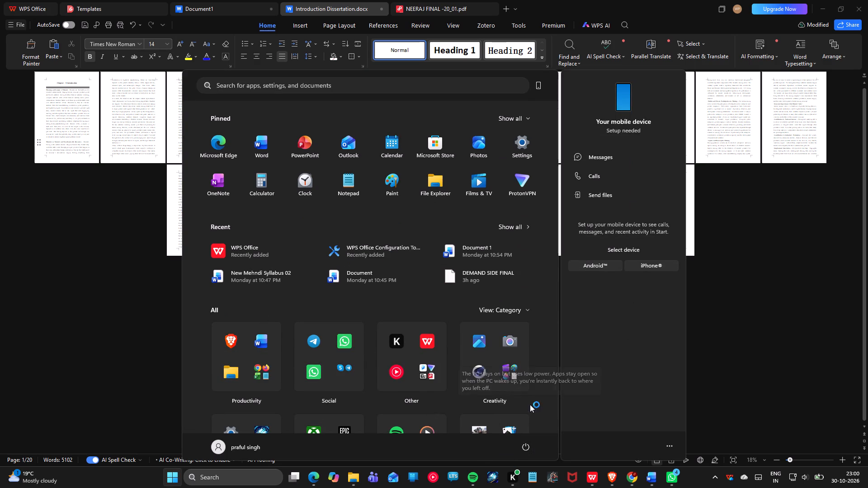